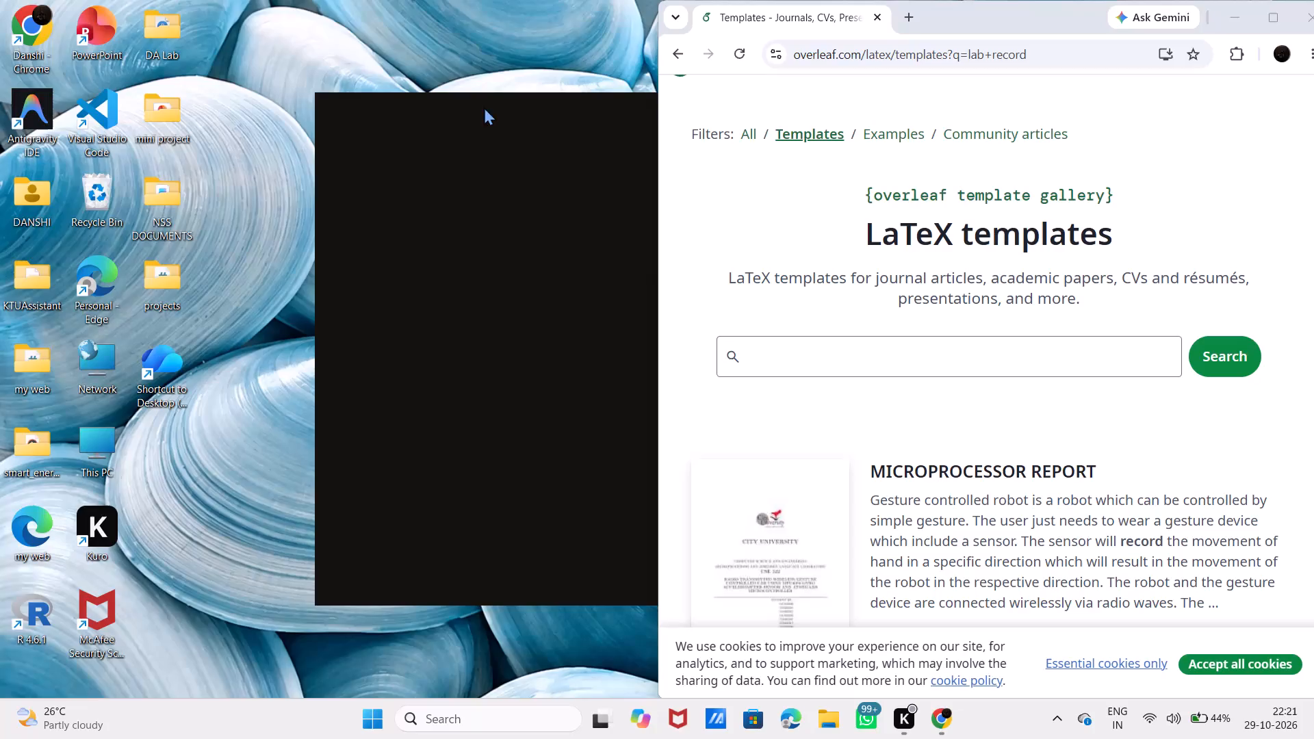
Maximise the browser window and open Google Classroom in a new tab.
{"action": "left_click", "coordinate": [212, 231]}
{"action": "left_click", "coordinate": [1280, 21]}
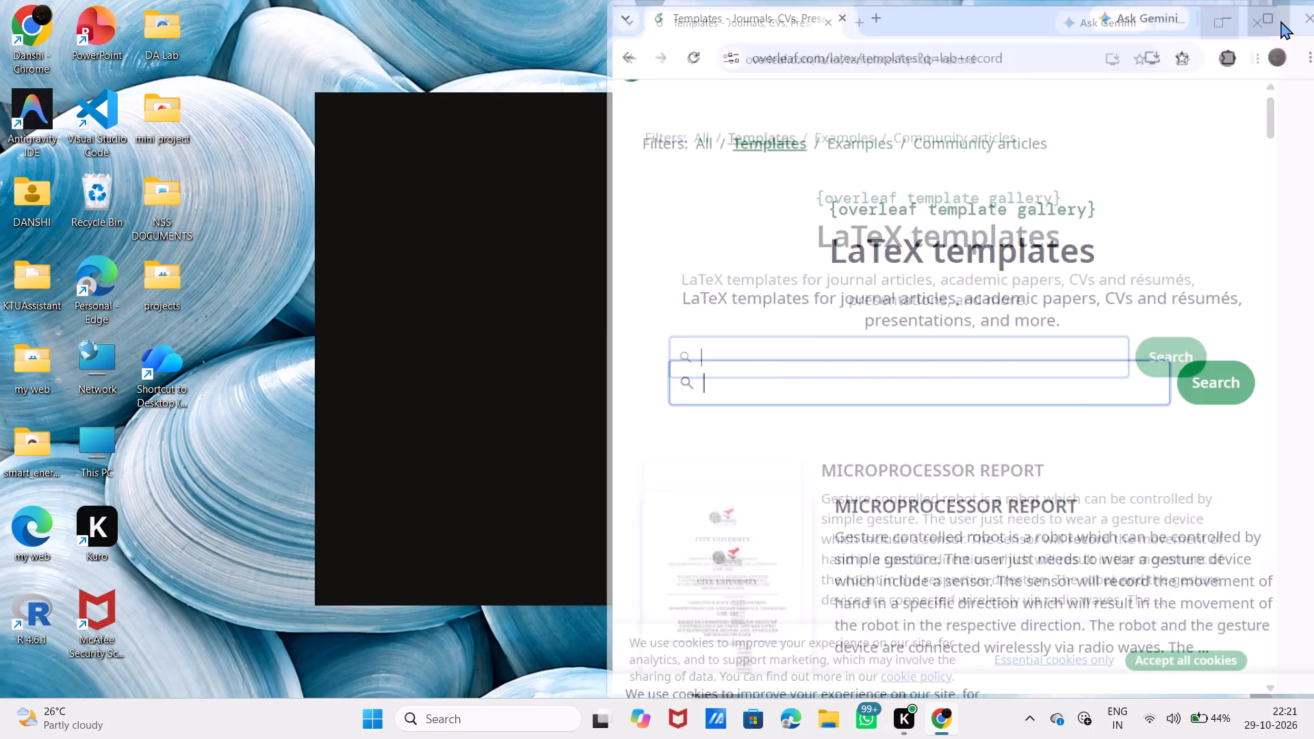
{"action": "left_click", "coordinate": [244, 16]}
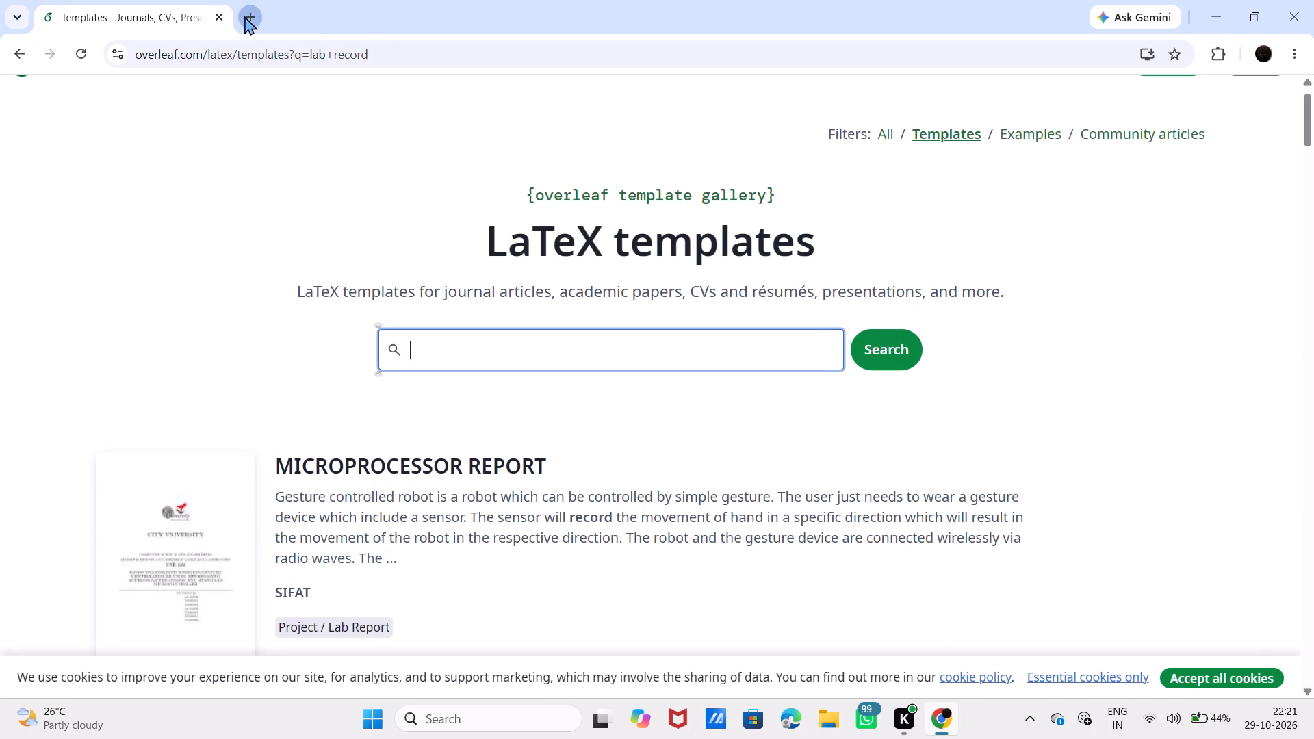
{"action": "left_click", "coordinate": [606, 341]}
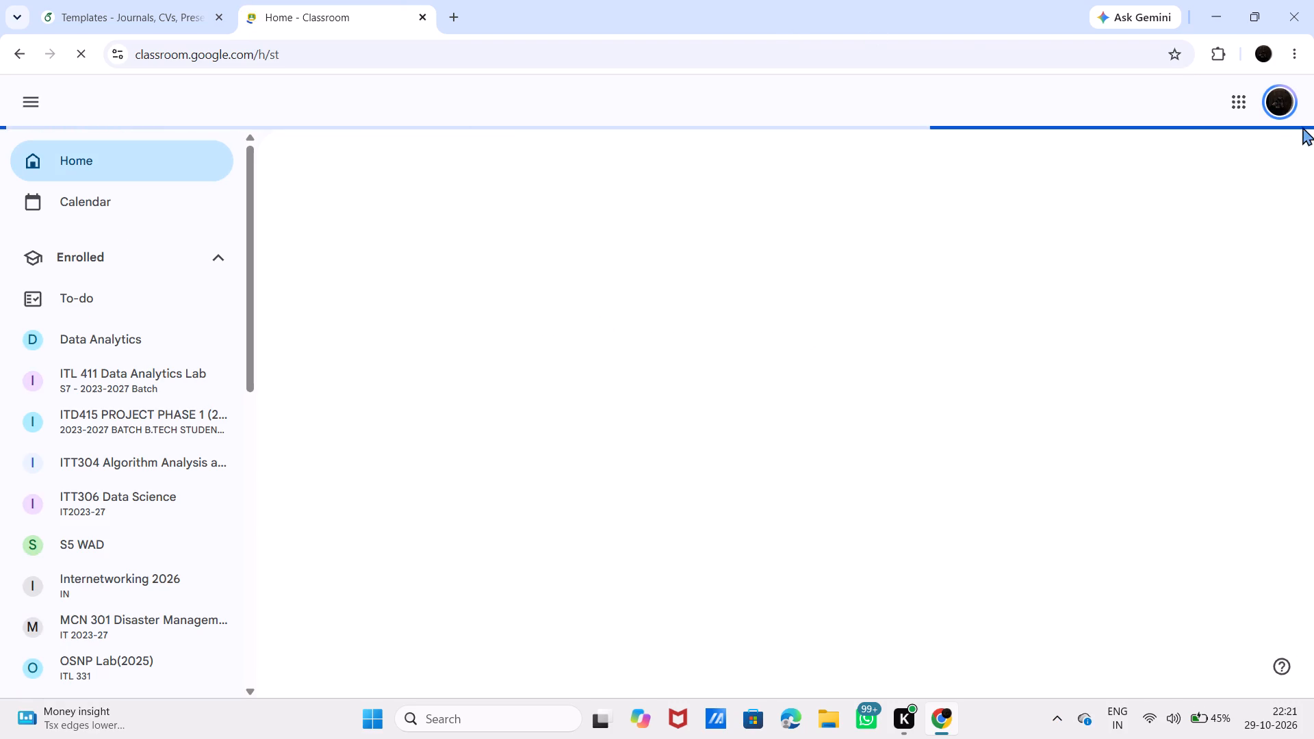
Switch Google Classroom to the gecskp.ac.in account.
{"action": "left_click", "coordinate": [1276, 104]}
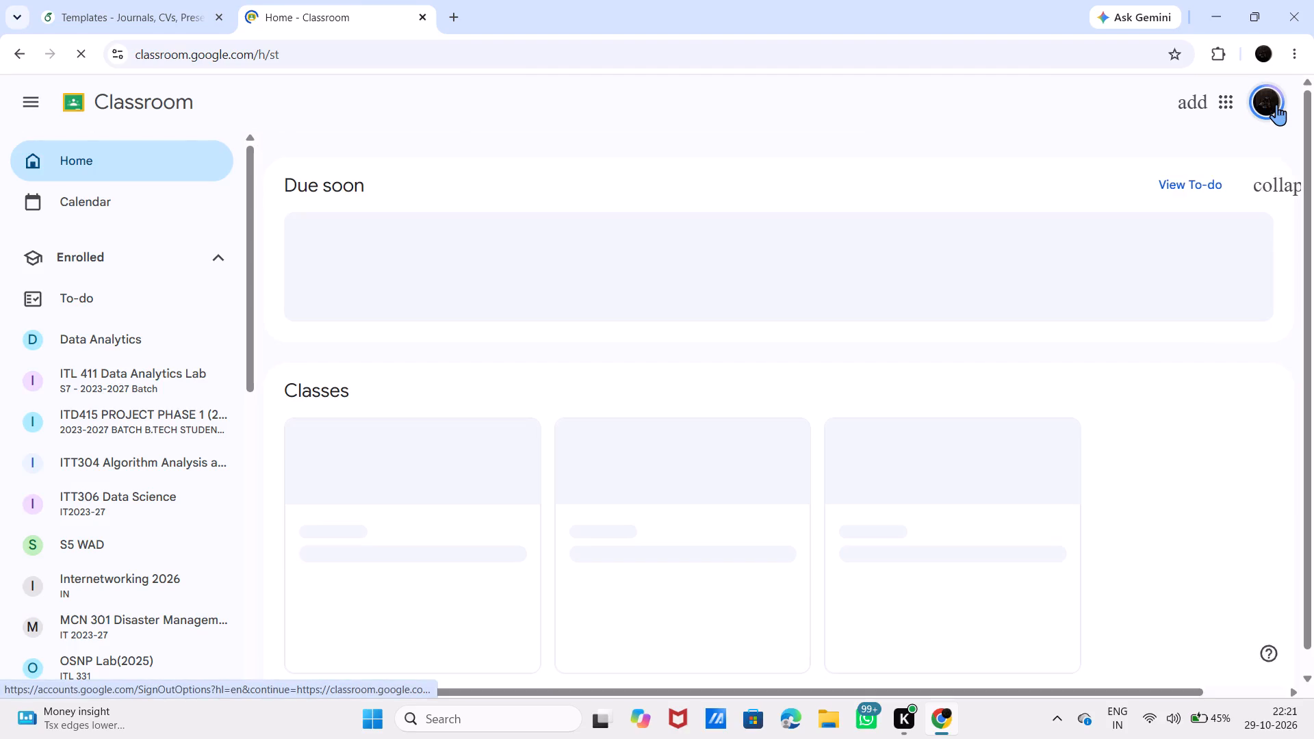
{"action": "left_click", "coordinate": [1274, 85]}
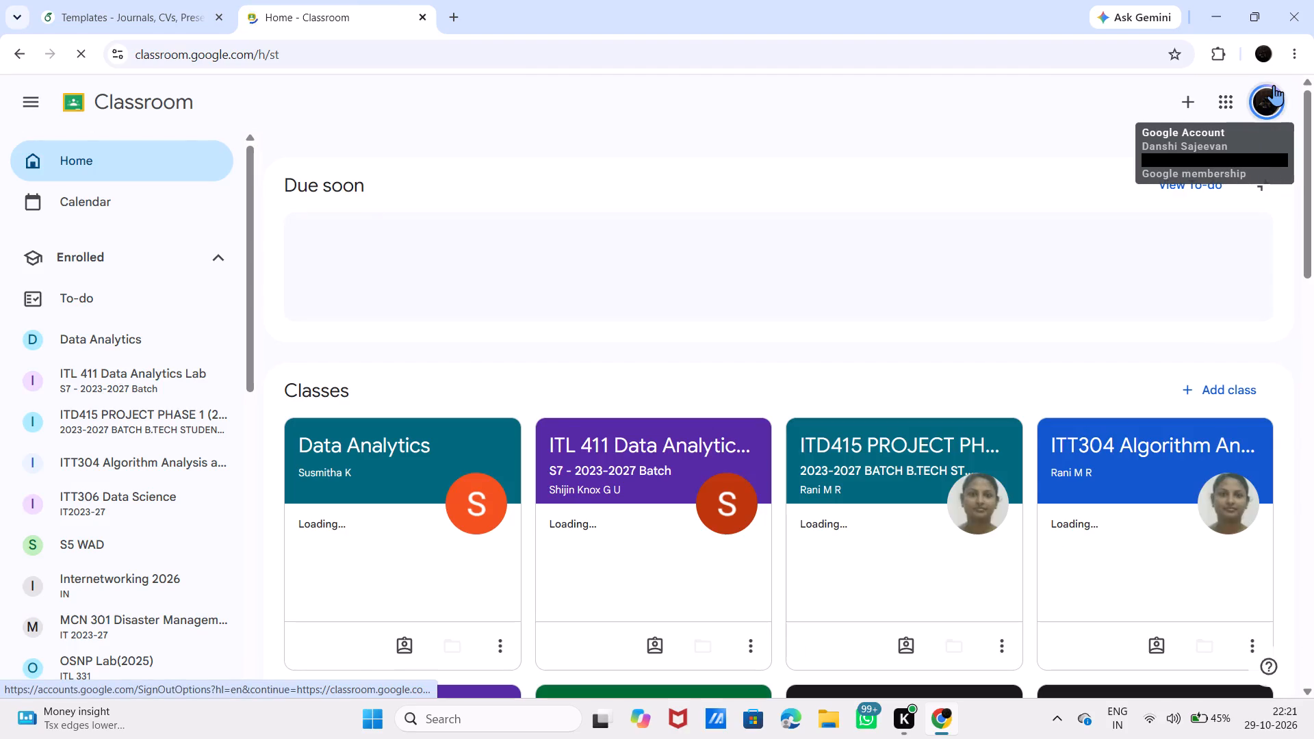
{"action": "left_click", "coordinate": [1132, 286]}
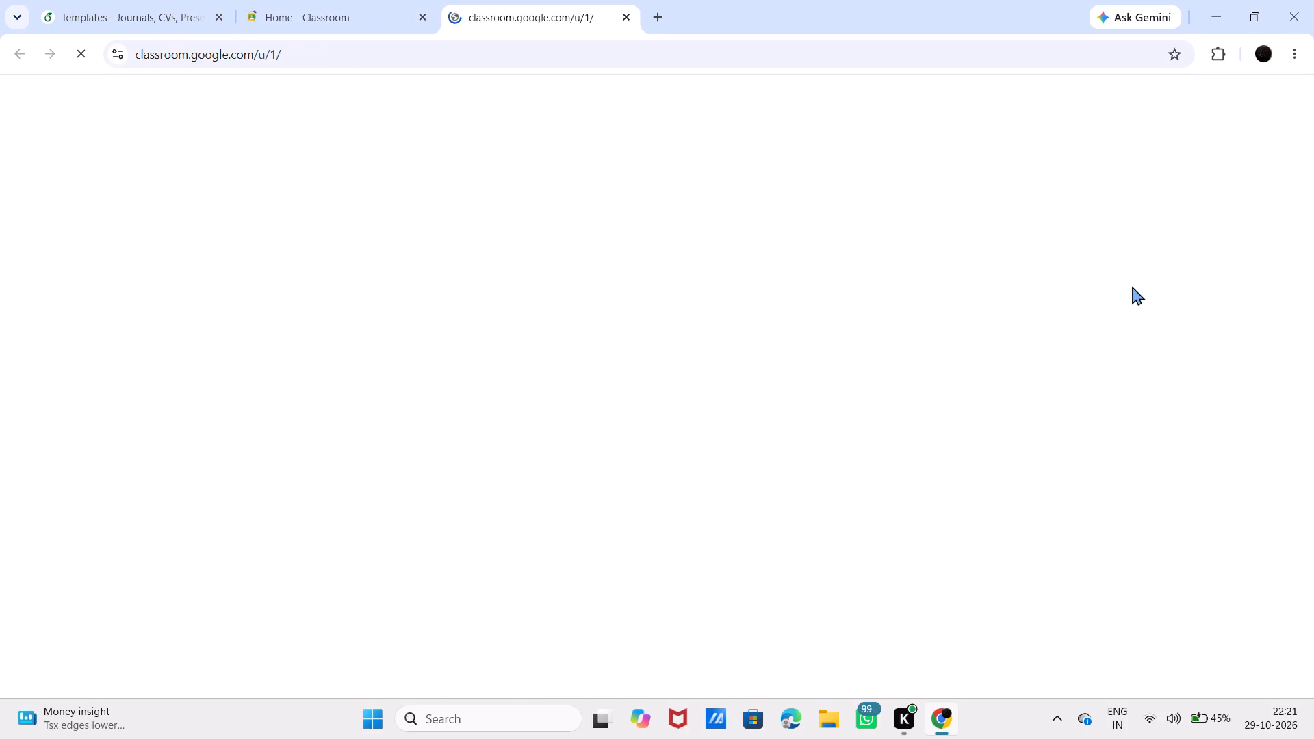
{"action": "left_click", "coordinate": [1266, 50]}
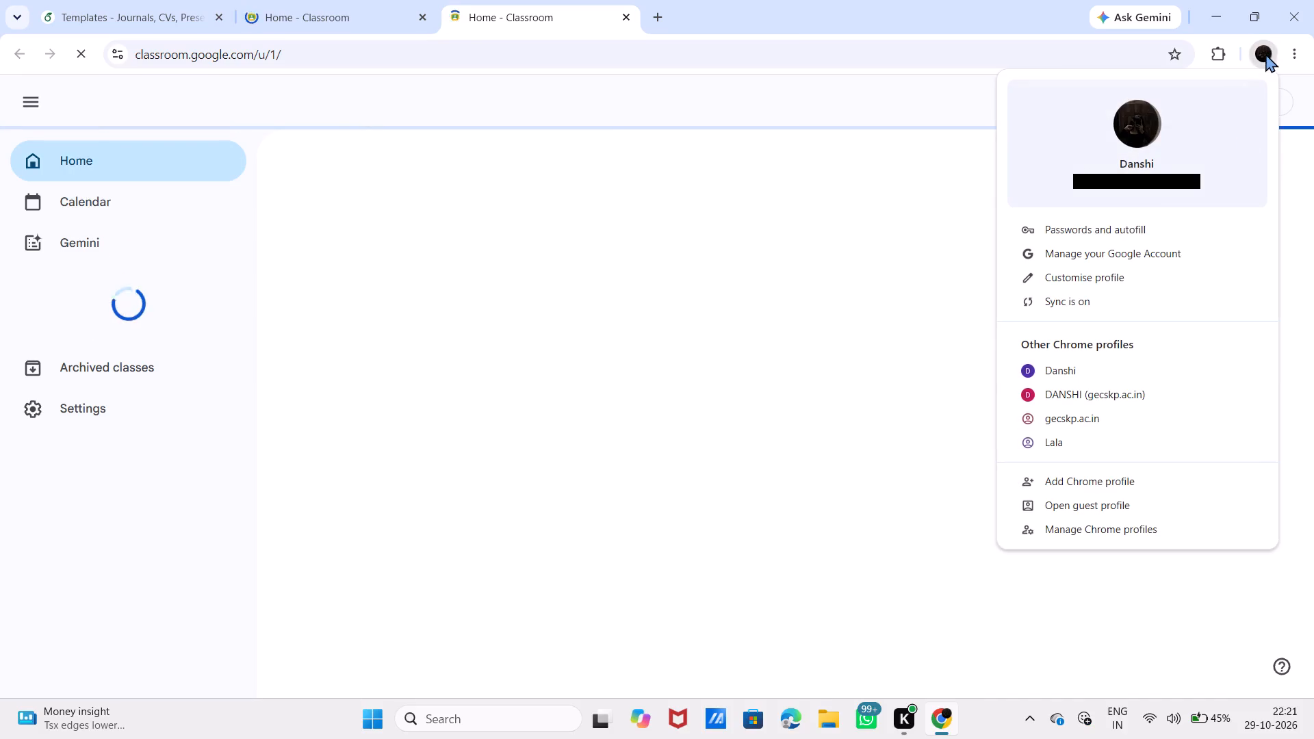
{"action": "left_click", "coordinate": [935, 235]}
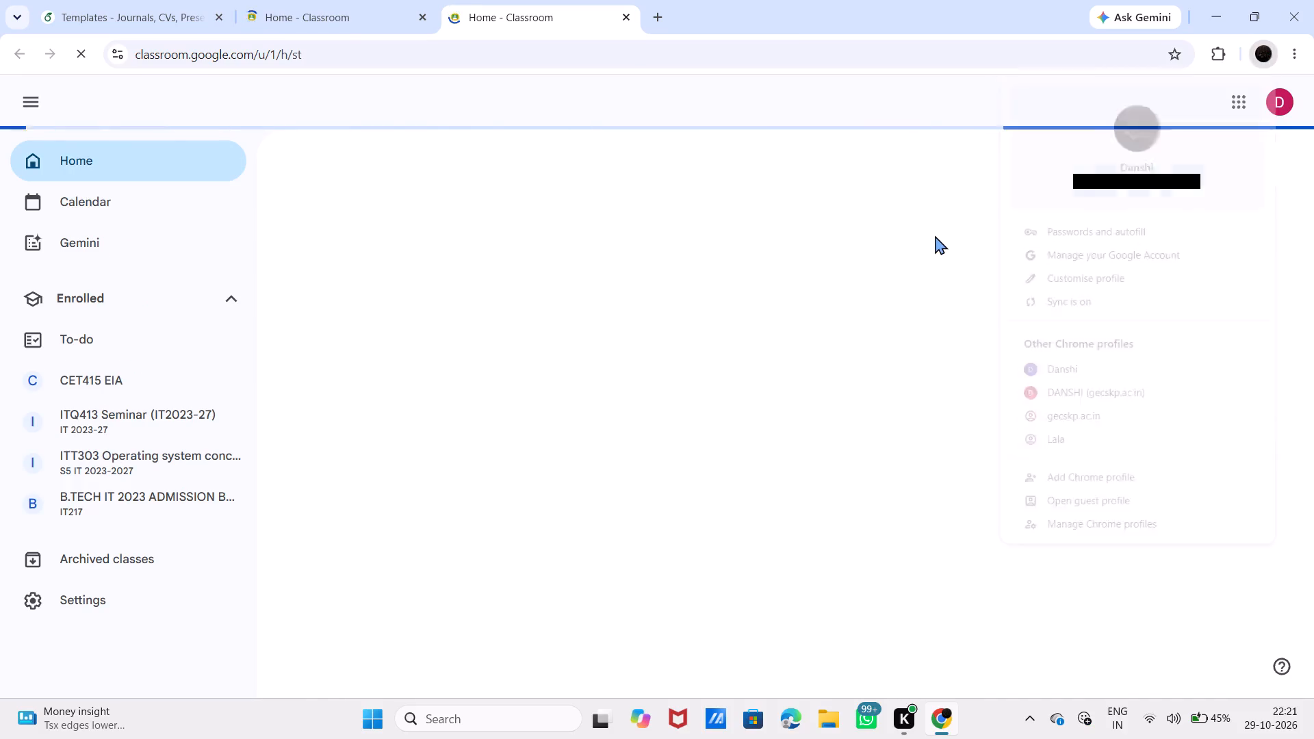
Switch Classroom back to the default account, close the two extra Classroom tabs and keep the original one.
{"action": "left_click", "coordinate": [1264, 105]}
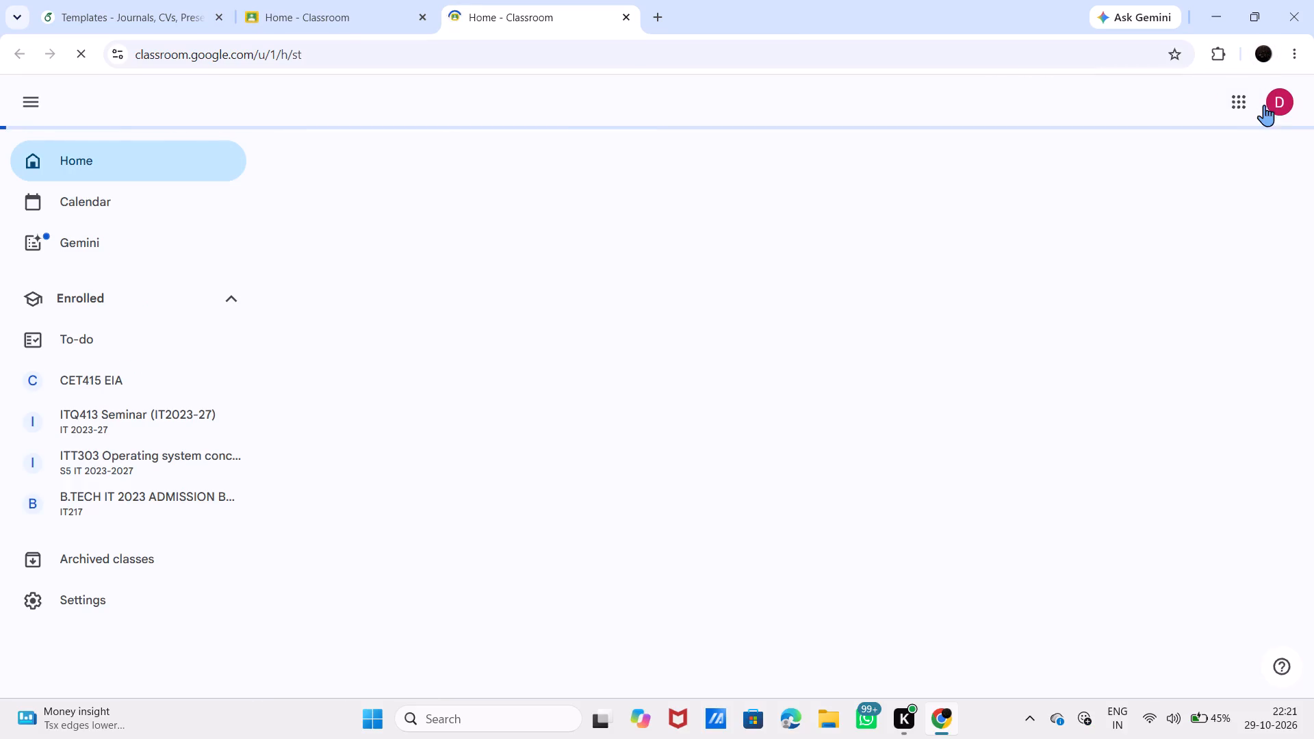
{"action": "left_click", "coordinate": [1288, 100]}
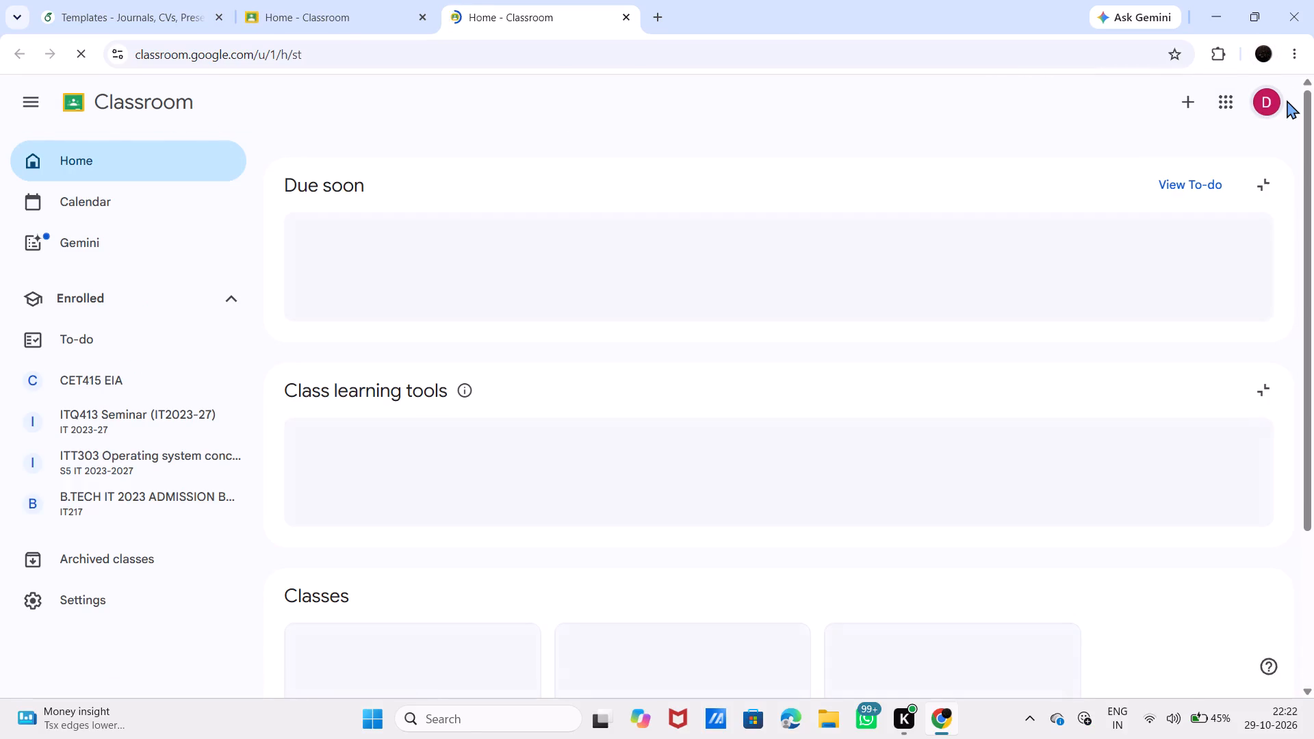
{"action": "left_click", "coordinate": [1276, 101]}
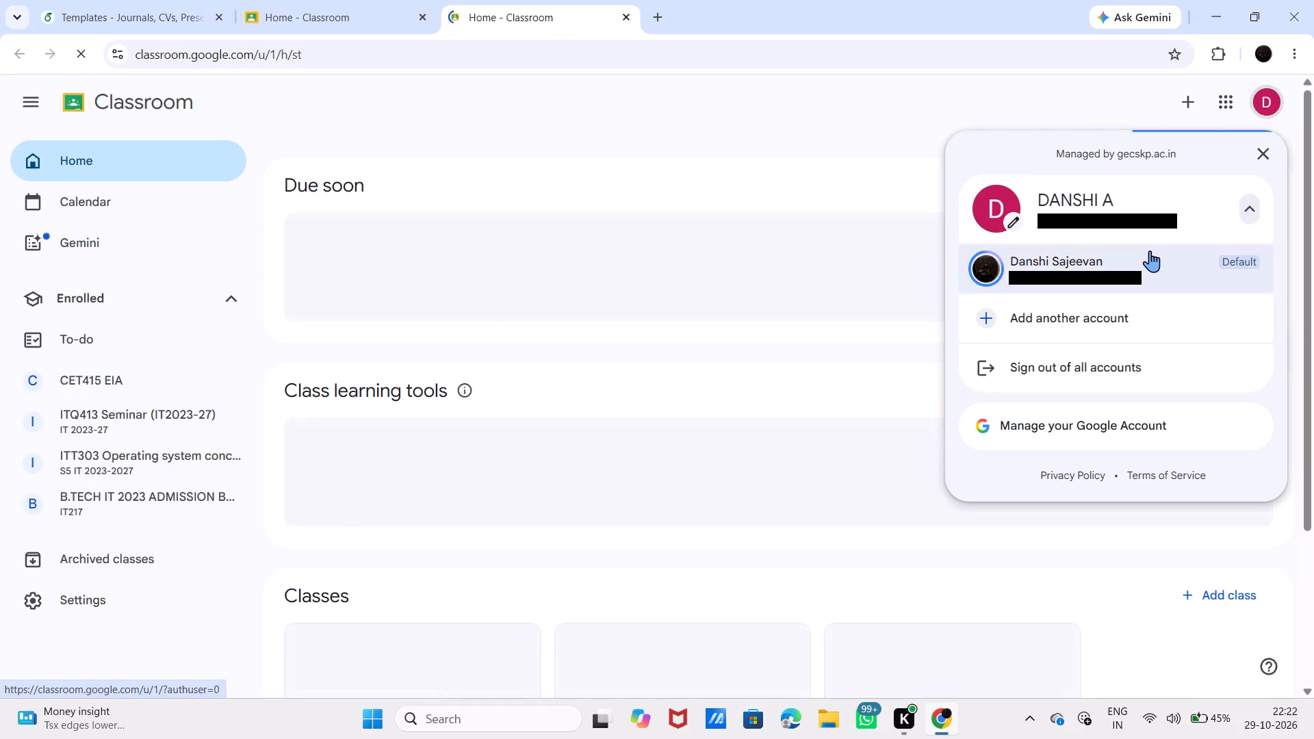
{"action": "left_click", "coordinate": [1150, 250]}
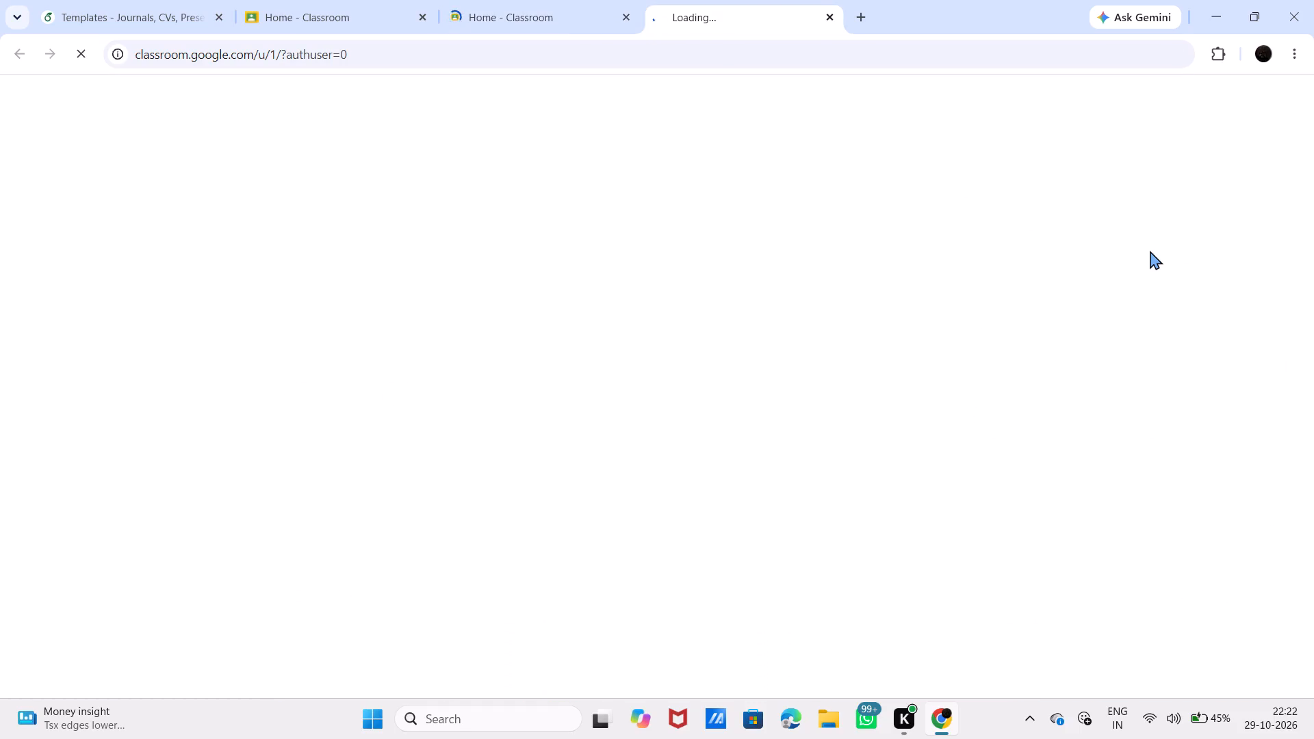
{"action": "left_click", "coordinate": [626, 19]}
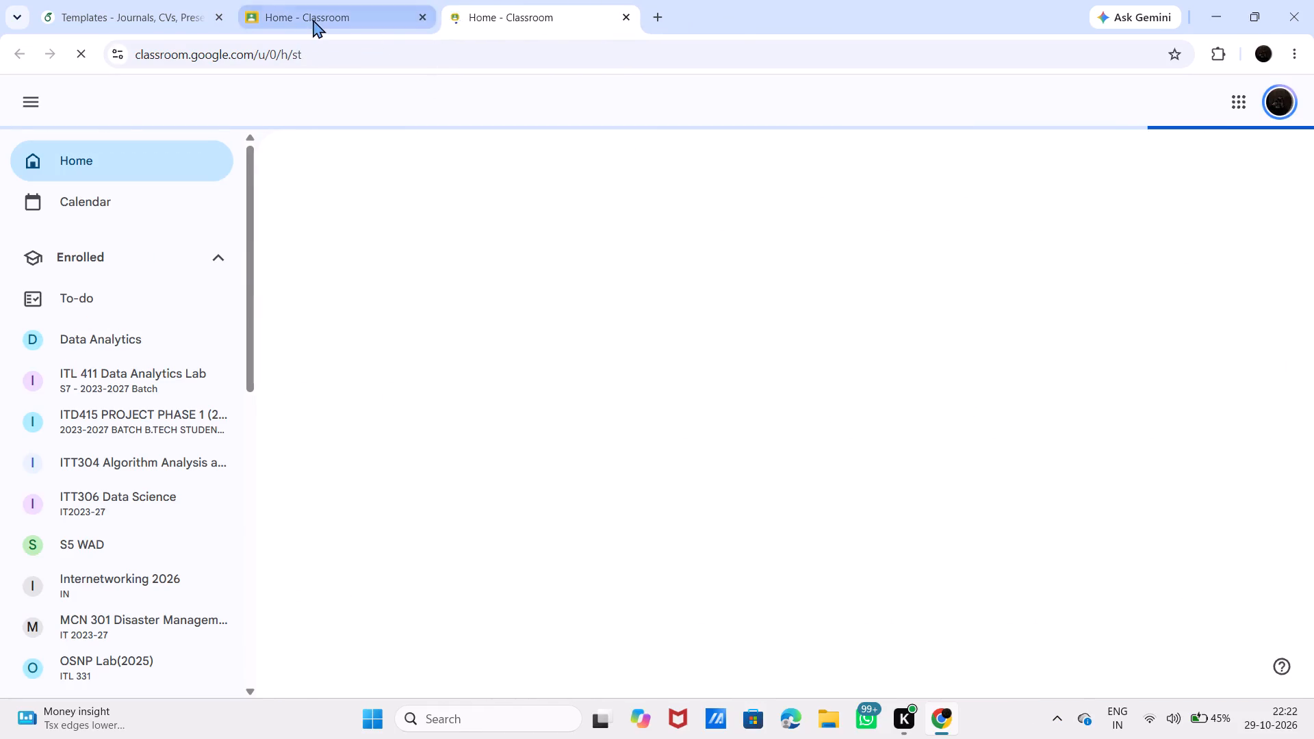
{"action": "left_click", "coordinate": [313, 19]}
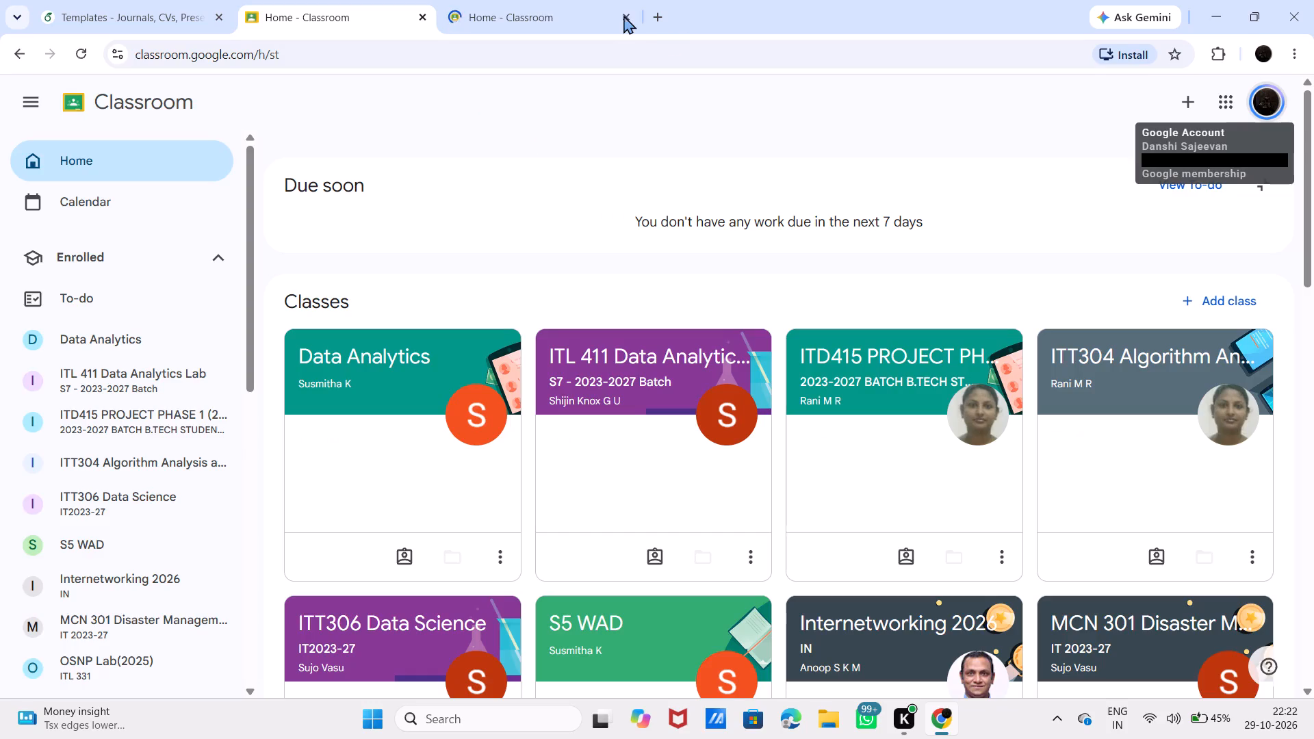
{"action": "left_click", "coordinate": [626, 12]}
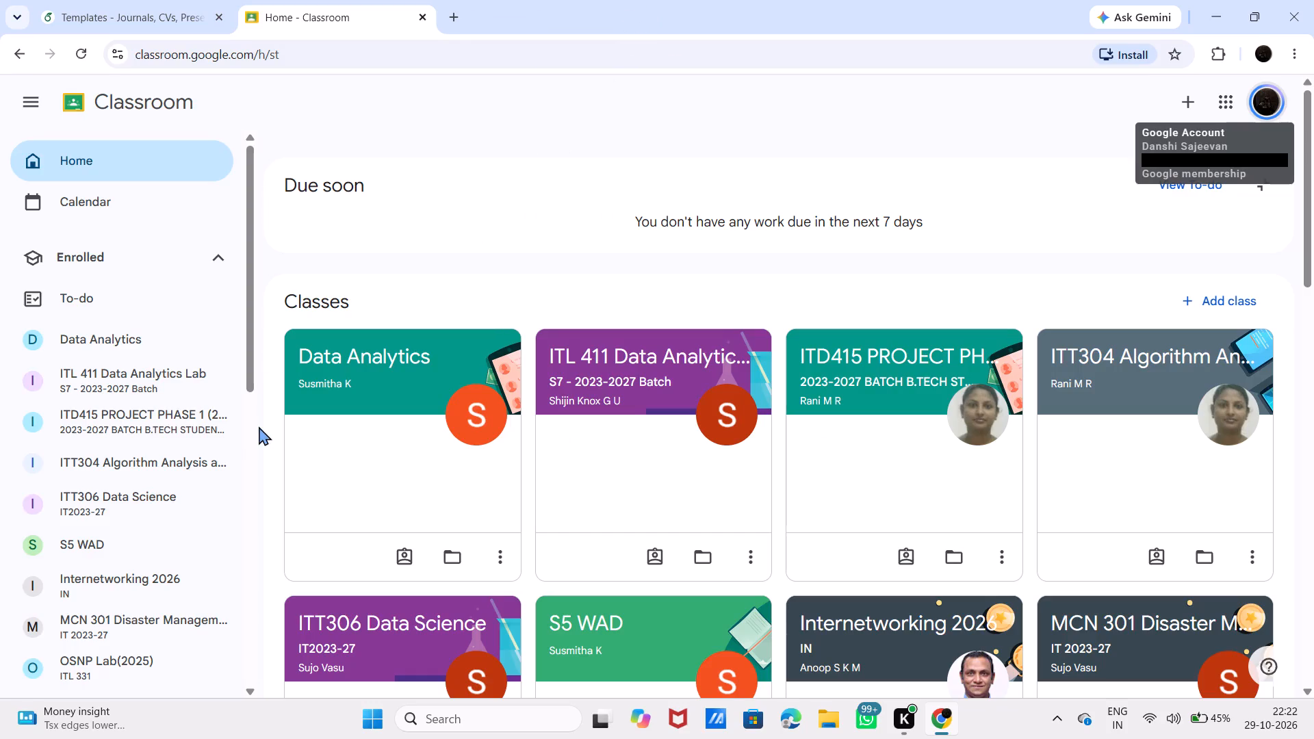
Open the Lab Experiment - I question in the ITL 411 Data Analytics Lab class.
{"action": "left_click", "coordinate": [116, 392]}
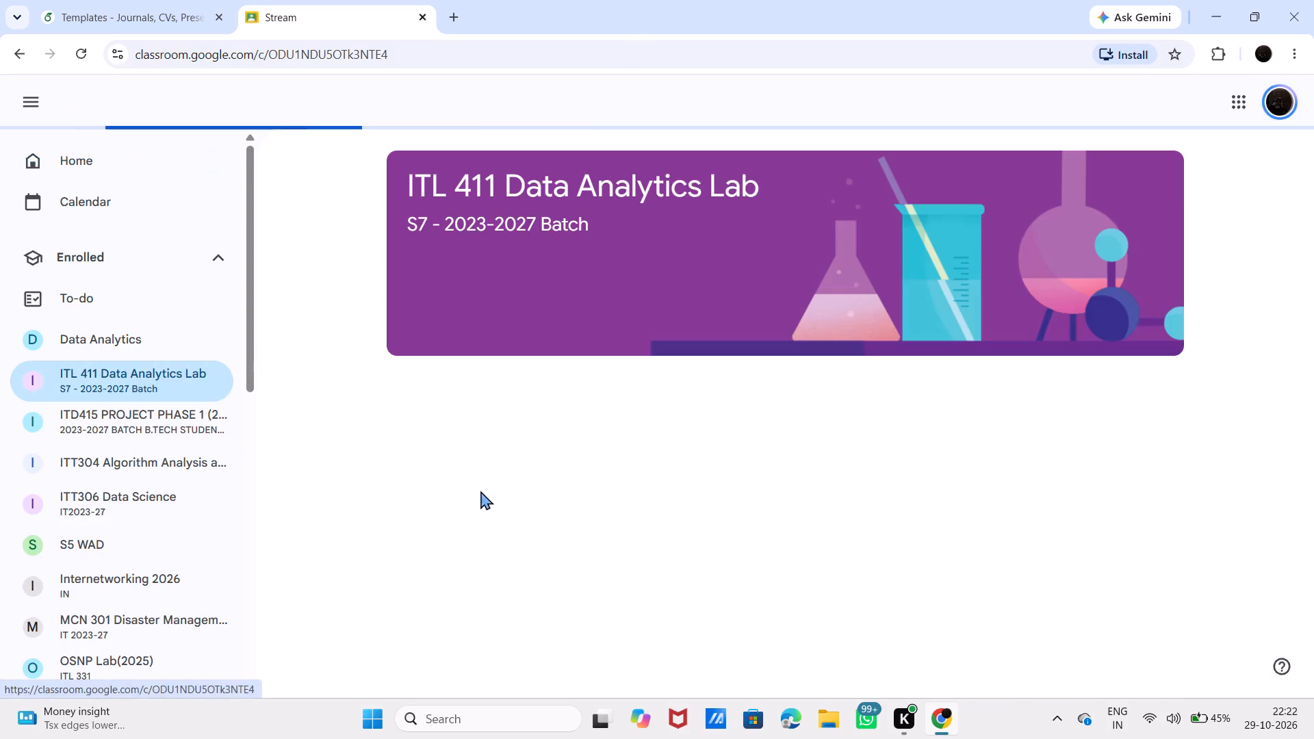
{"action": "scroll", "coordinate": [693, 517], "scroll_direction": "down", "scroll_amount": 3}
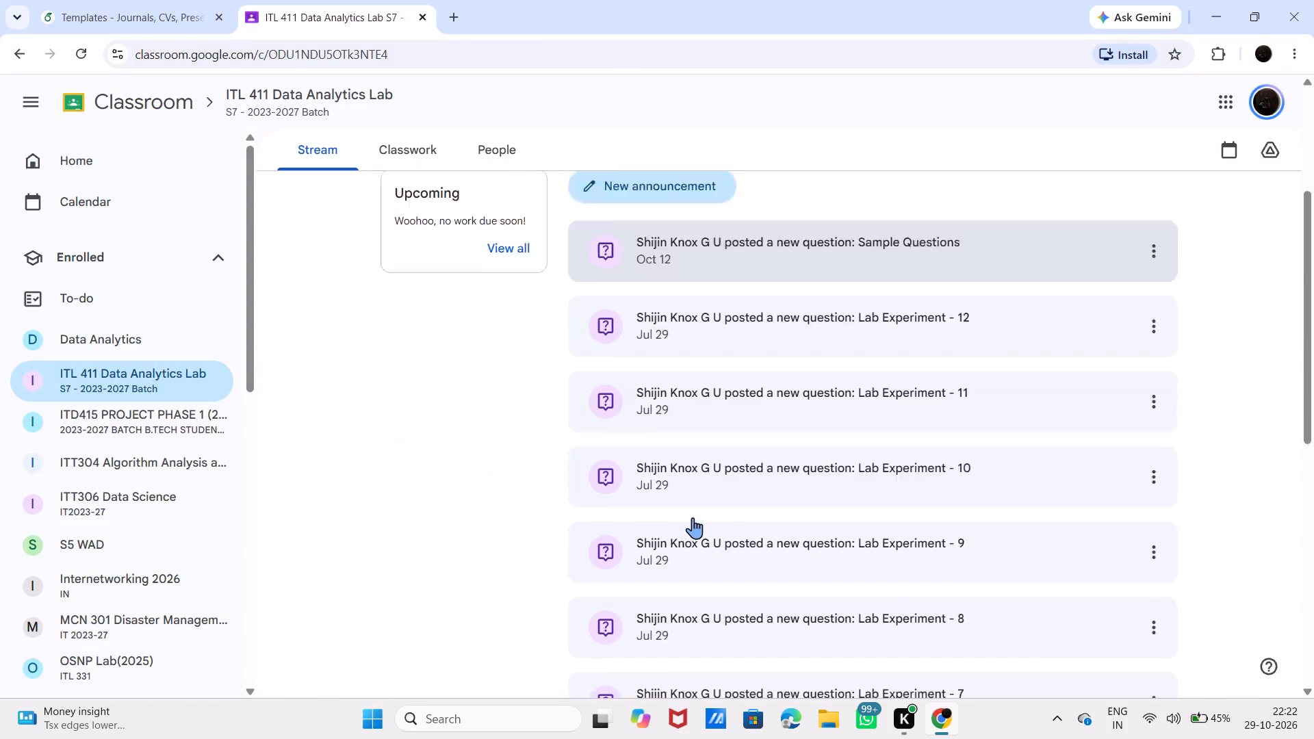
{"action": "scroll", "coordinate": [693, 517], "scroll_direction": "down", "scroll_amount": 11}
{"action": "left_click", "coordinate": [725, 638]}
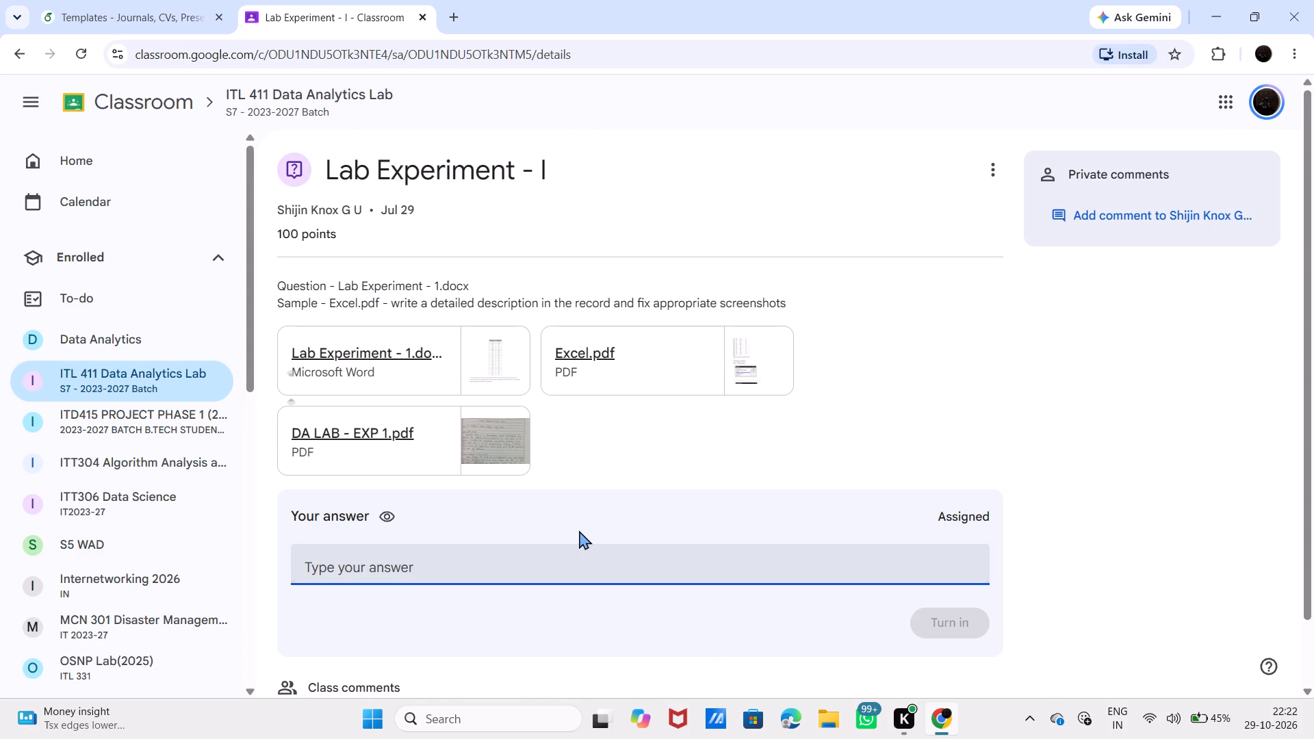
Open the attached DA LAB - EXP 1.pdf and look through its handwritten experiment pages.
{"action": "left_click", "coordinate": [359, 441]}
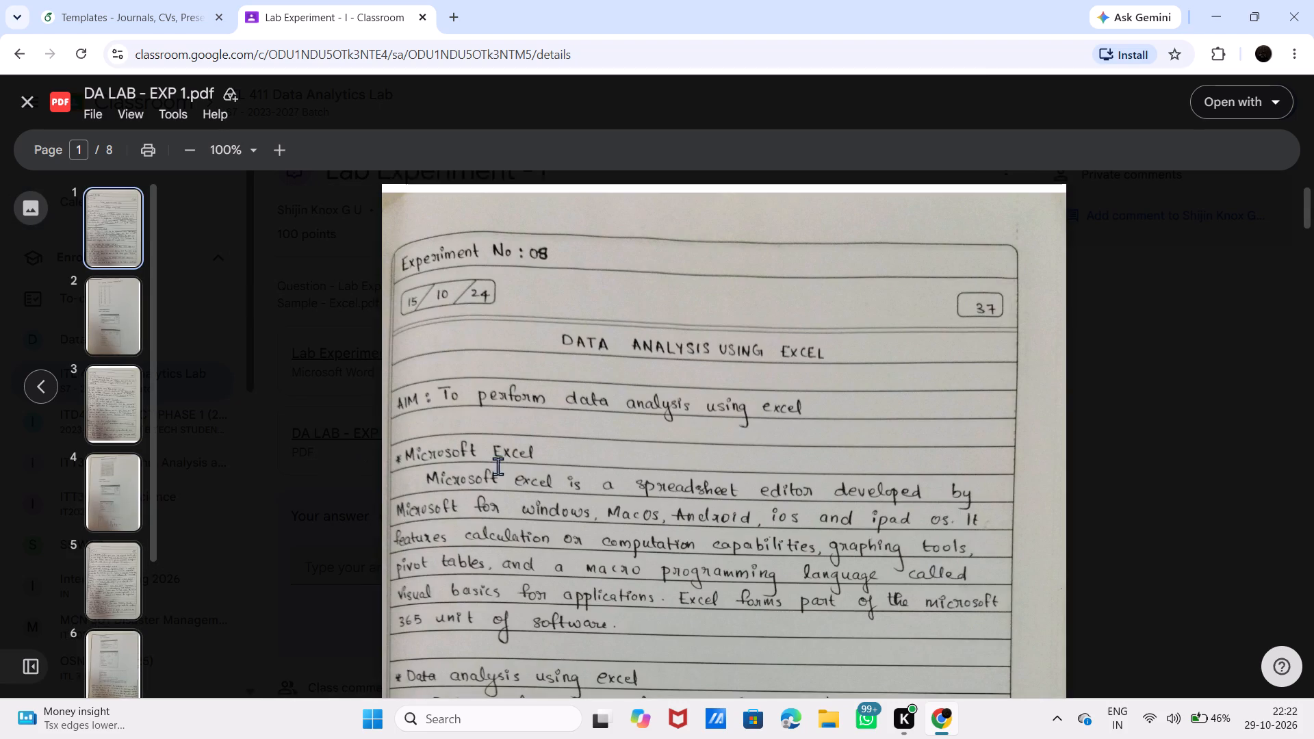
{"action": "scroll", "coordinate": [546, 477], "scroll_direction": "down", "scroll_amount": 16}
{"action": "scroll", "coordinate": [550, 480], "scroll_direction": "up", "scroll_amount": 9}
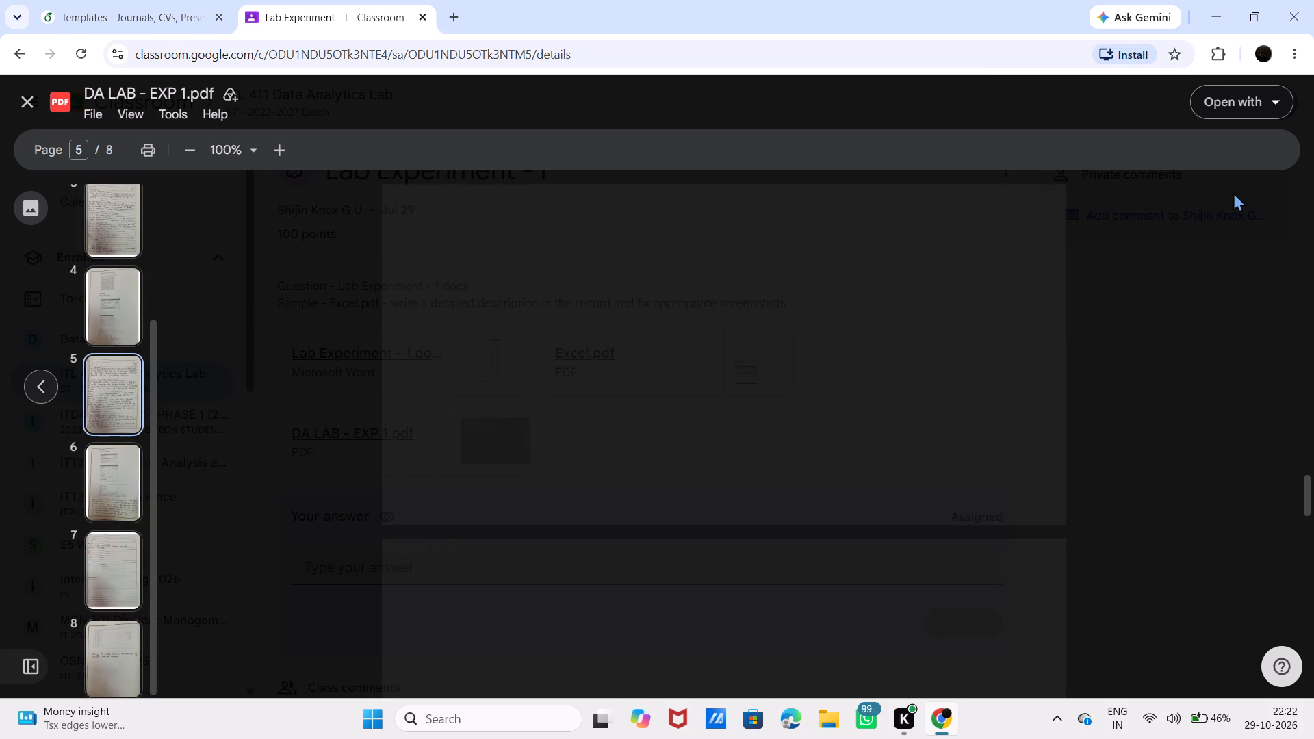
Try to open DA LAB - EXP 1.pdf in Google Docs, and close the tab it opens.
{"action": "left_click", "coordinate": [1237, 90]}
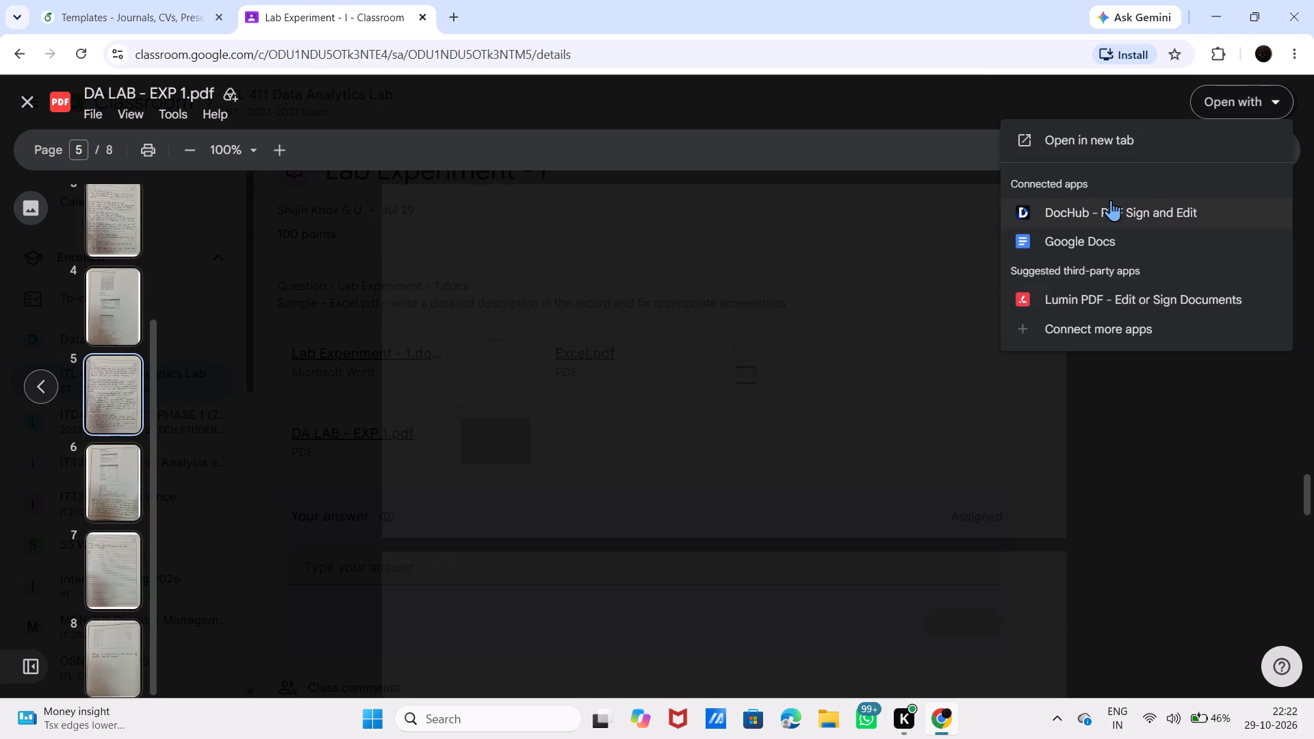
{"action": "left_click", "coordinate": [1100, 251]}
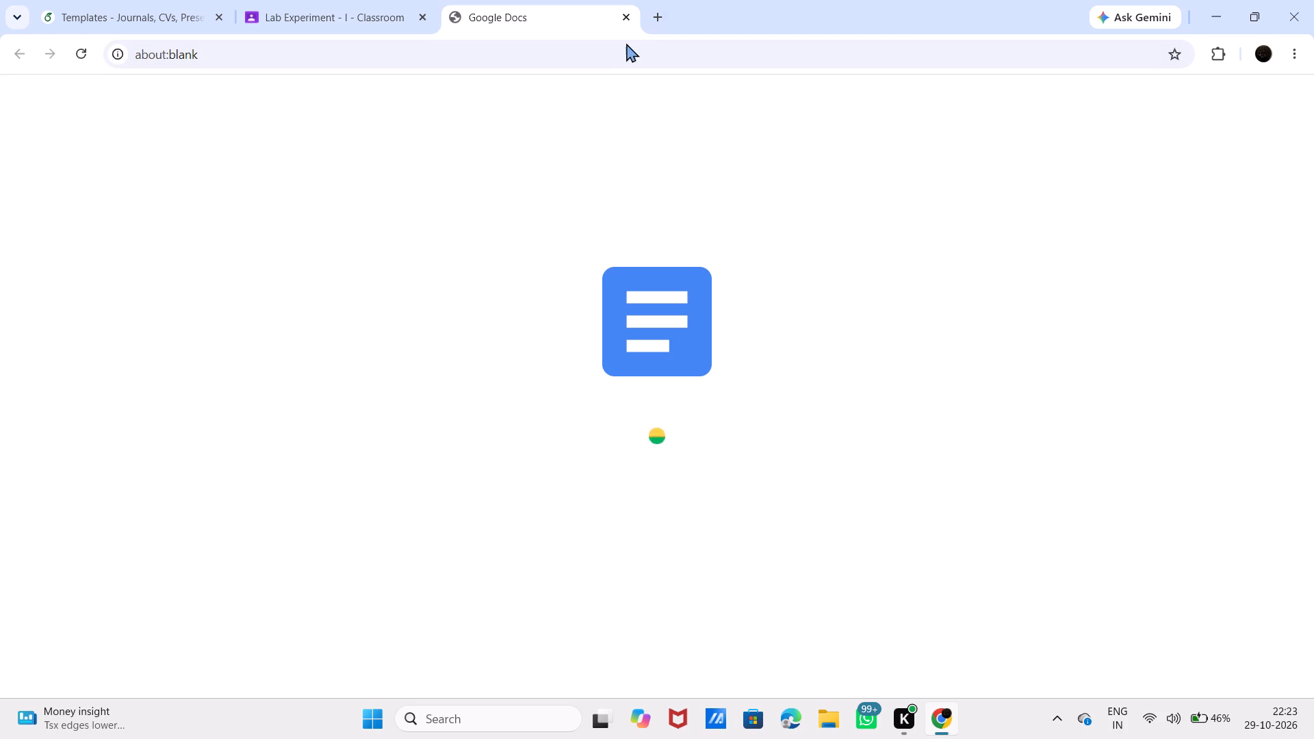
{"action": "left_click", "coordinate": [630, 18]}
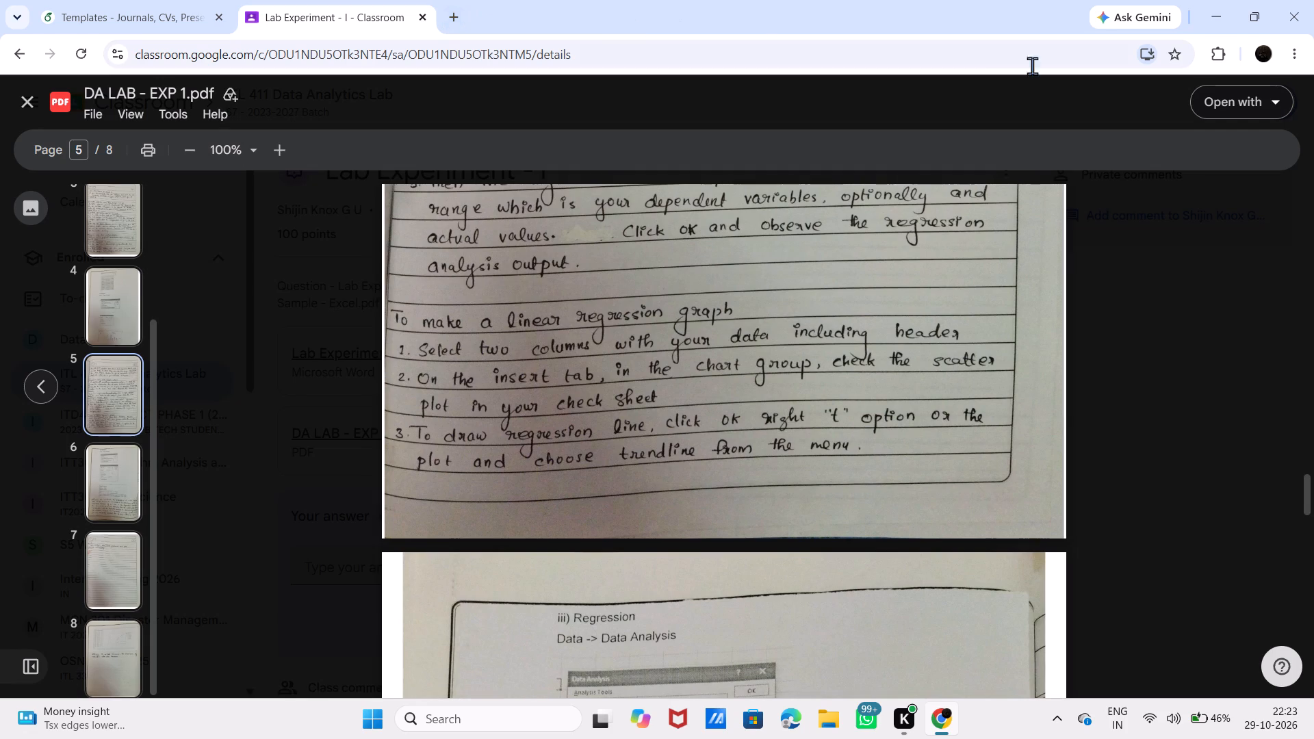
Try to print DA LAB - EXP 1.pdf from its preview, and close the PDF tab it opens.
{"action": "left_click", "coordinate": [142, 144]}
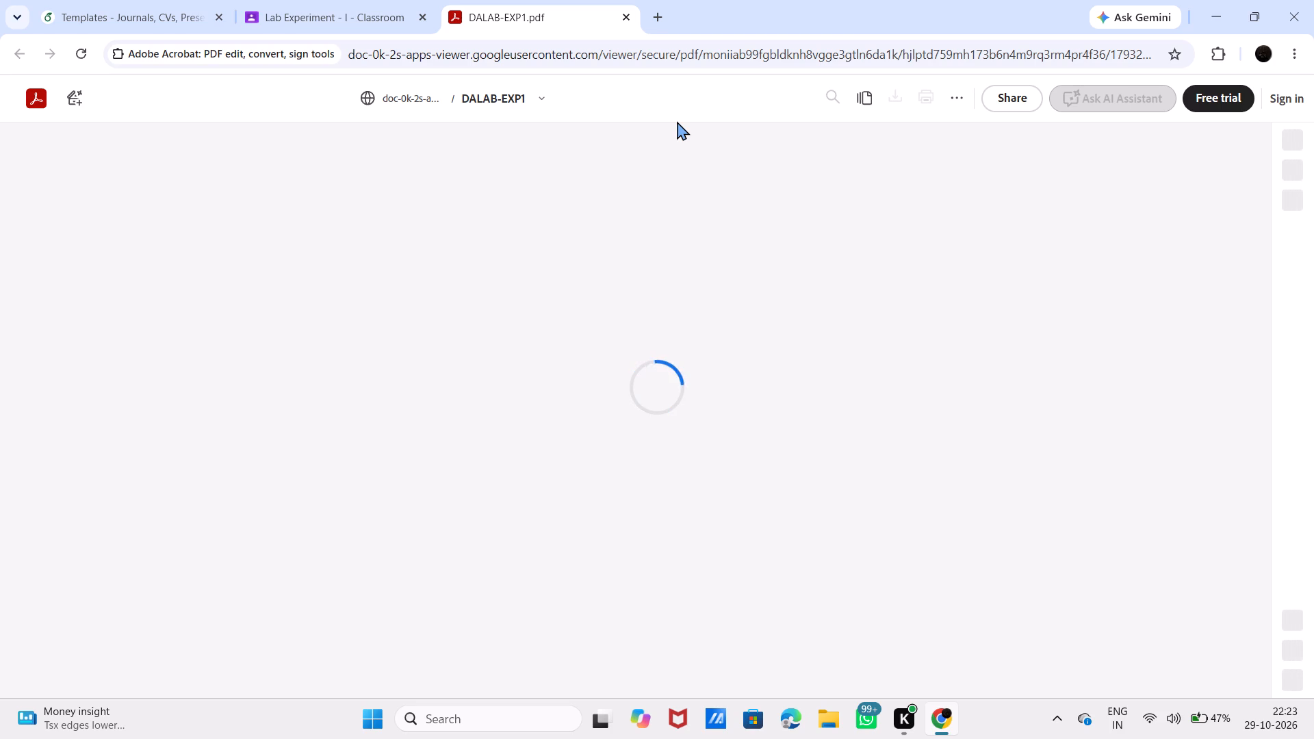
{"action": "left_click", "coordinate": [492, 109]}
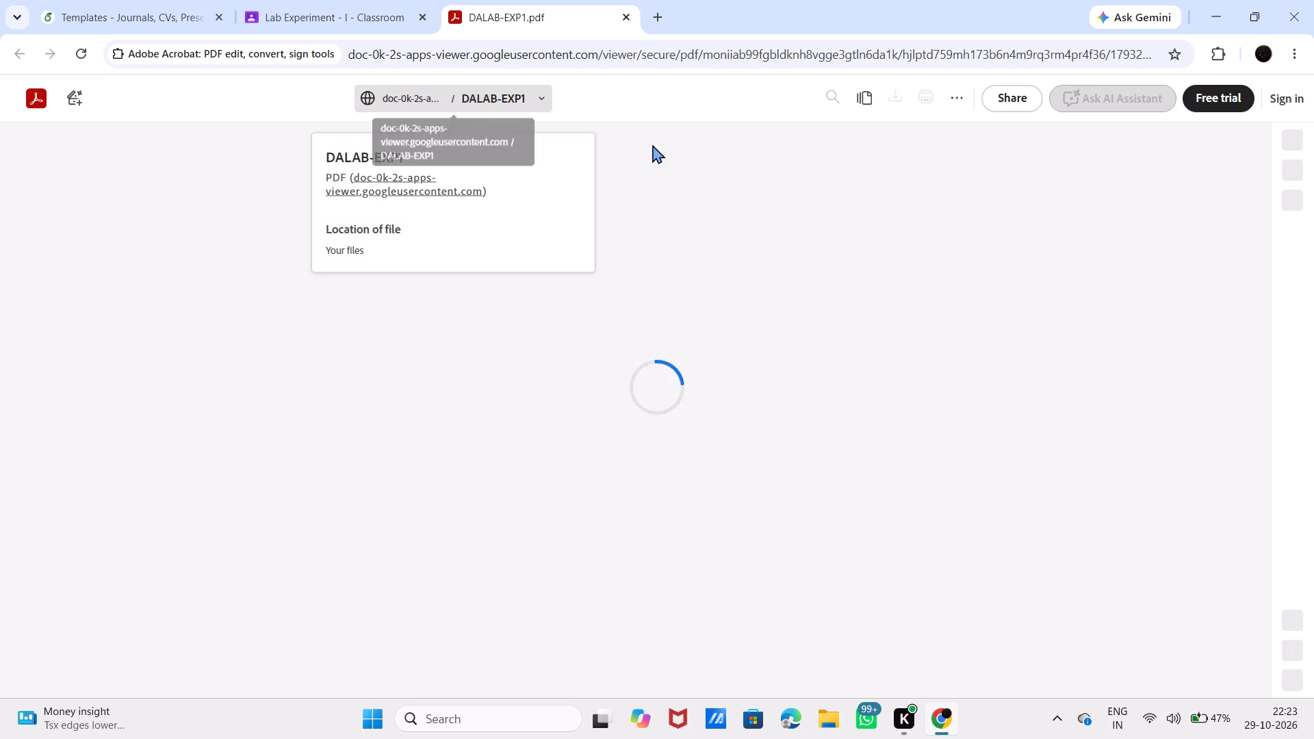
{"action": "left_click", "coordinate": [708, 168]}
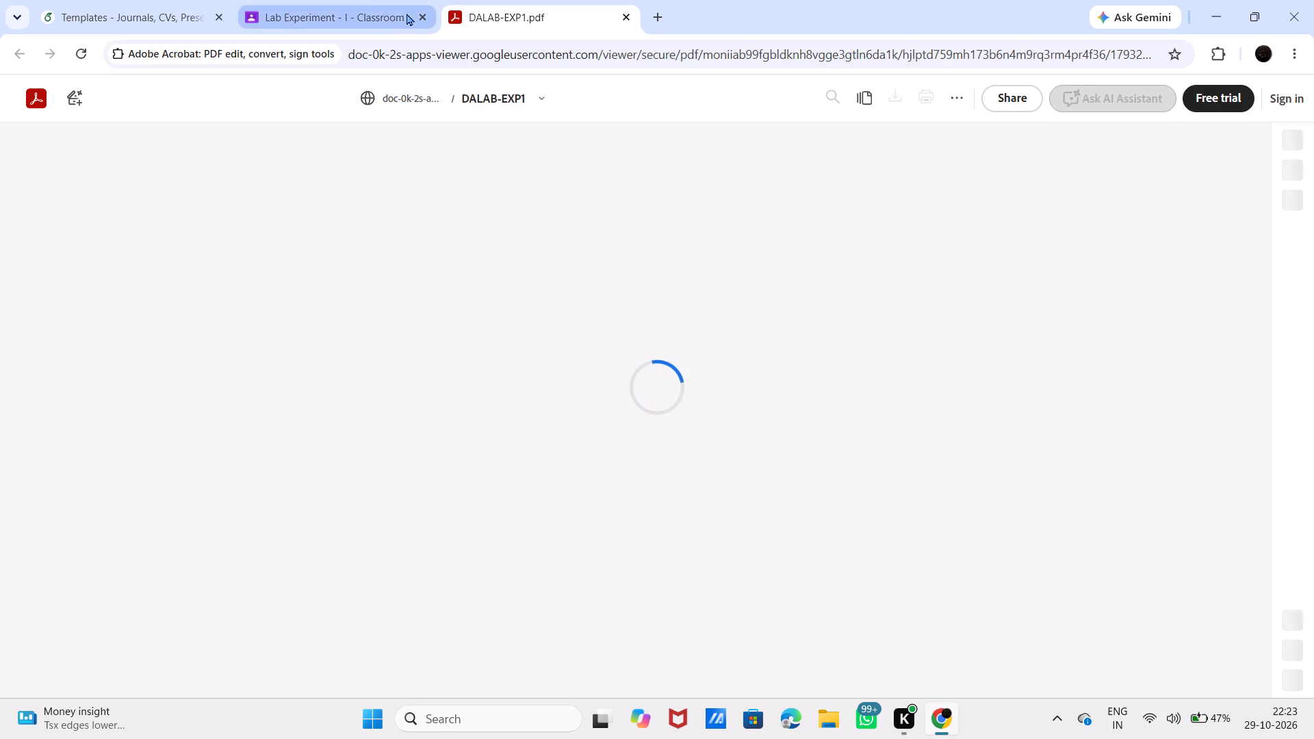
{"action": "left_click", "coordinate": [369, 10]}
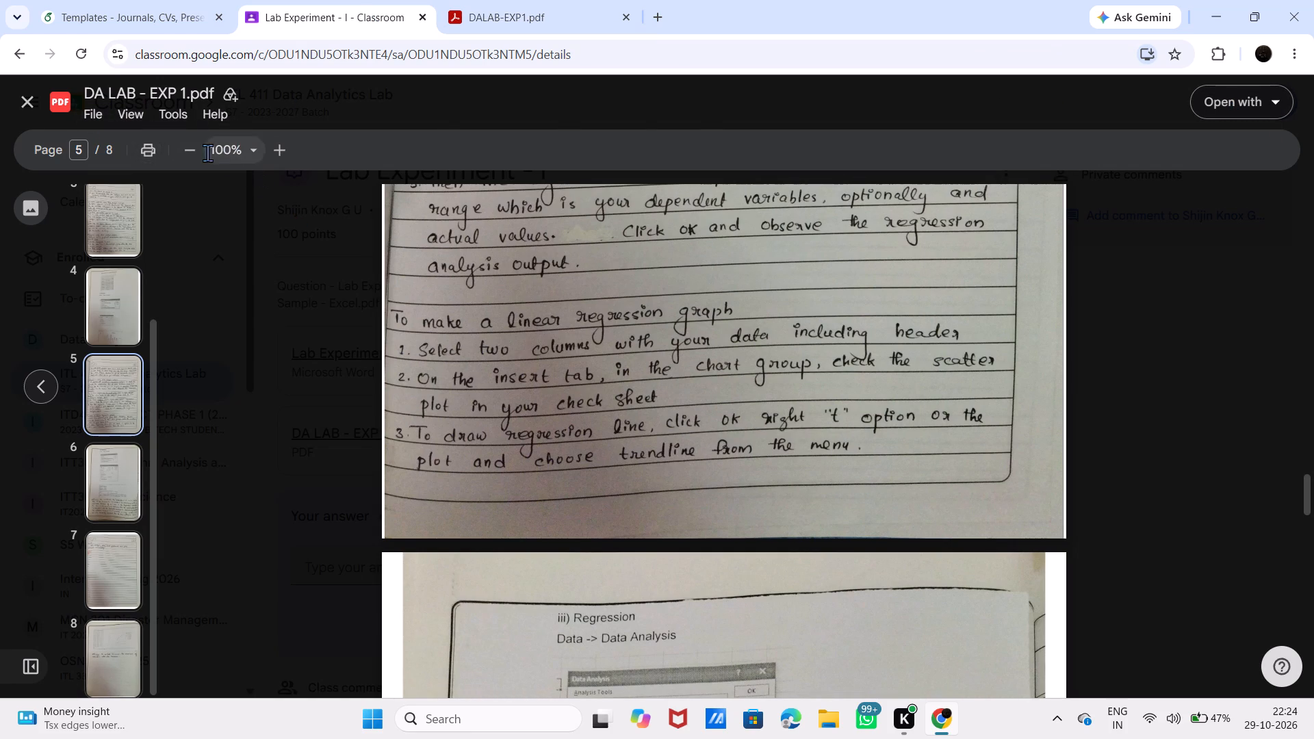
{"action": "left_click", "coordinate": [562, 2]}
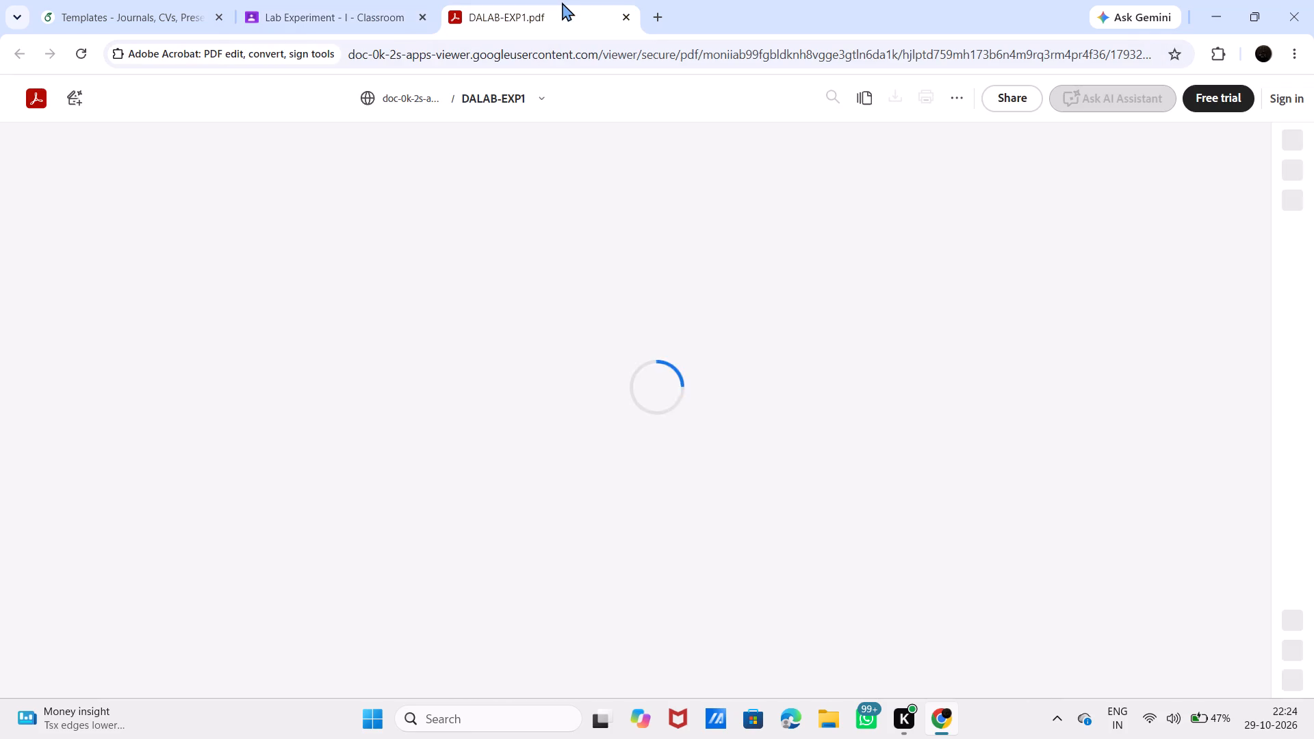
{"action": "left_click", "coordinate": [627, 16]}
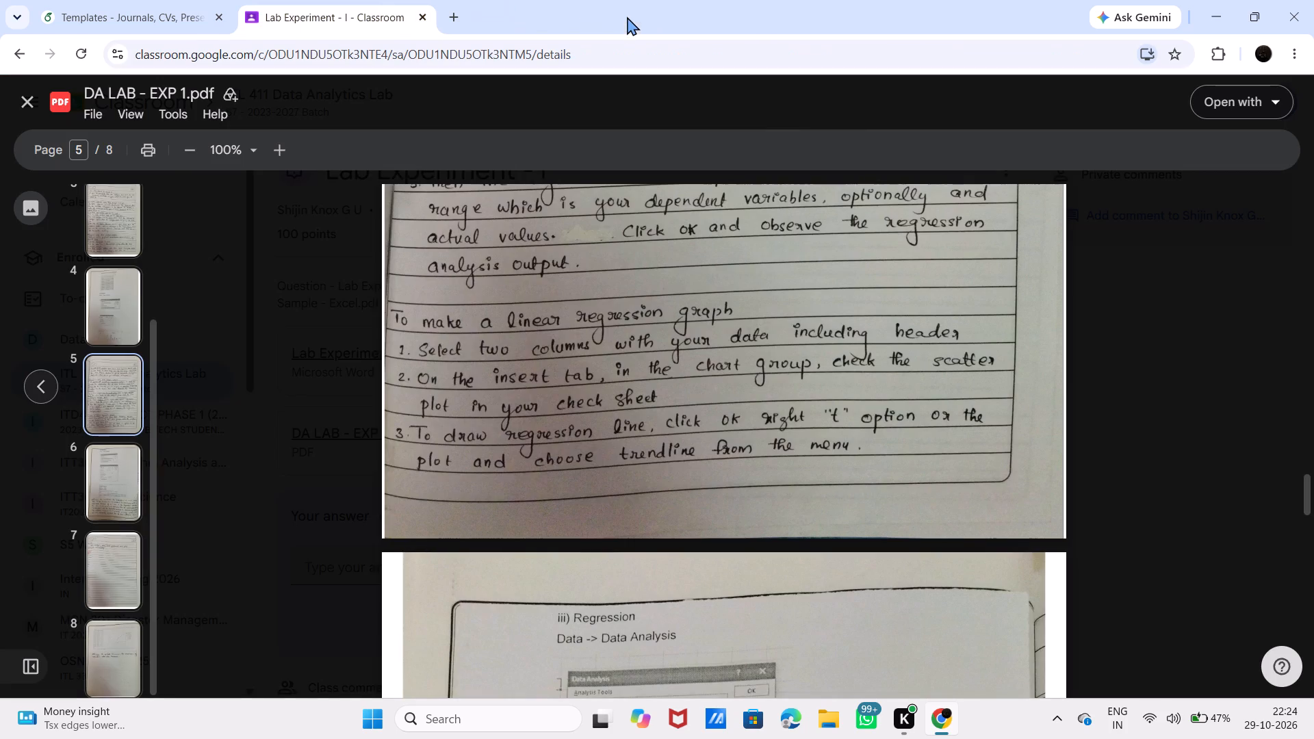
Send DA LAB - EXP 1.pdf to print again from its preview and return to the Lab Experiment - I tab.
{"action": "left_click", "coordinate": [99, 112]}
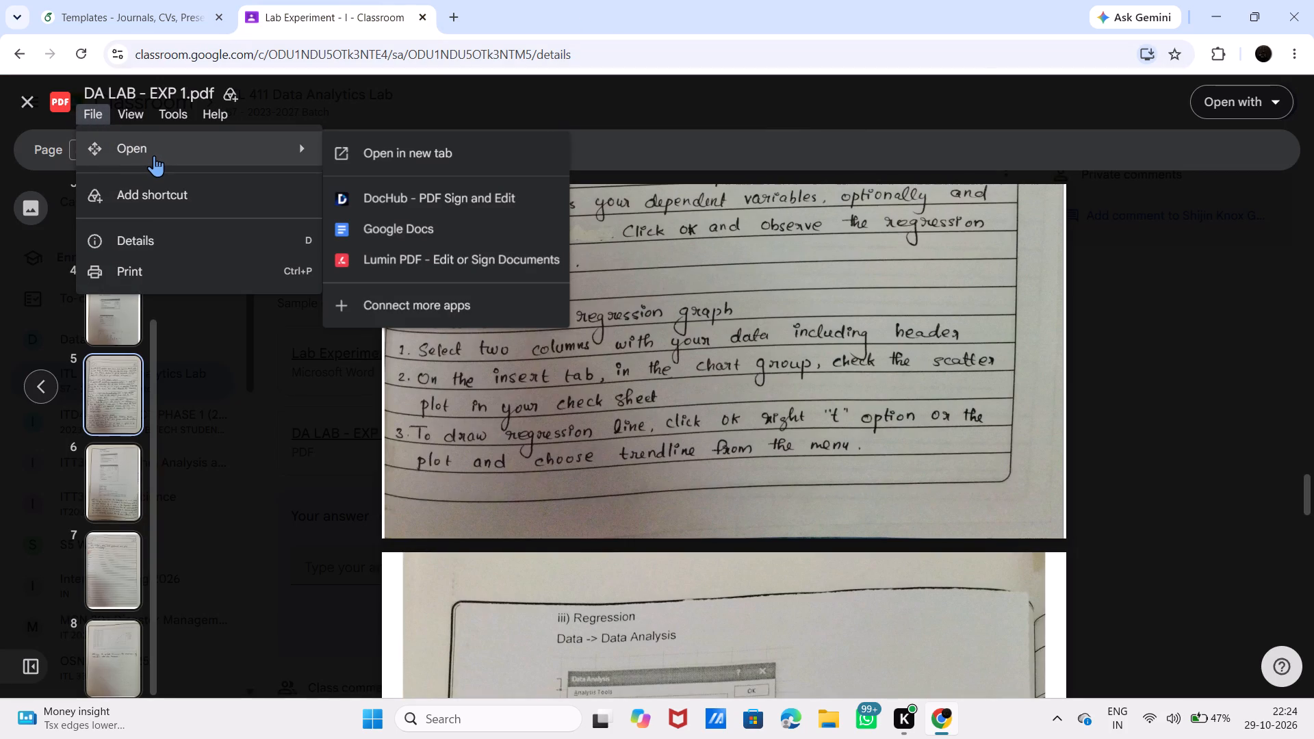
{"action": "left_click", "coordinate": [129, 118]}
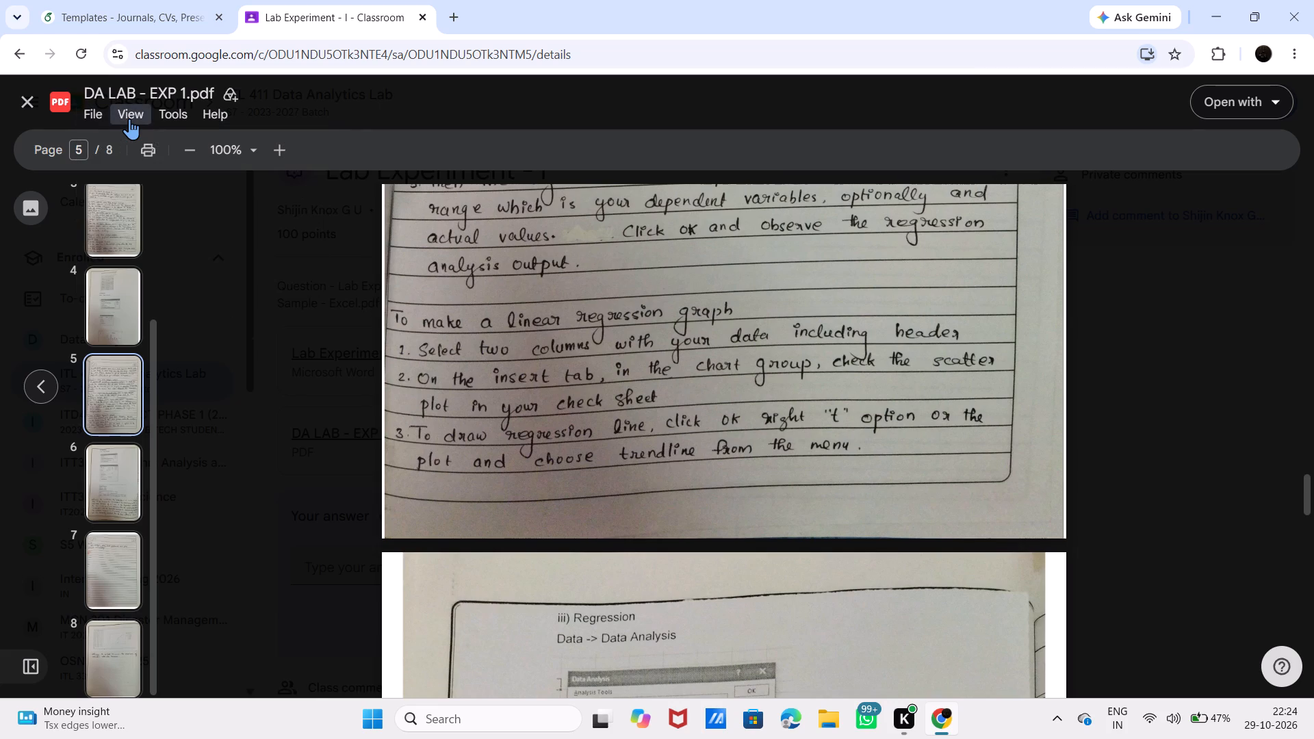
{"action": "left_click", "coordinate": [101, 113]}
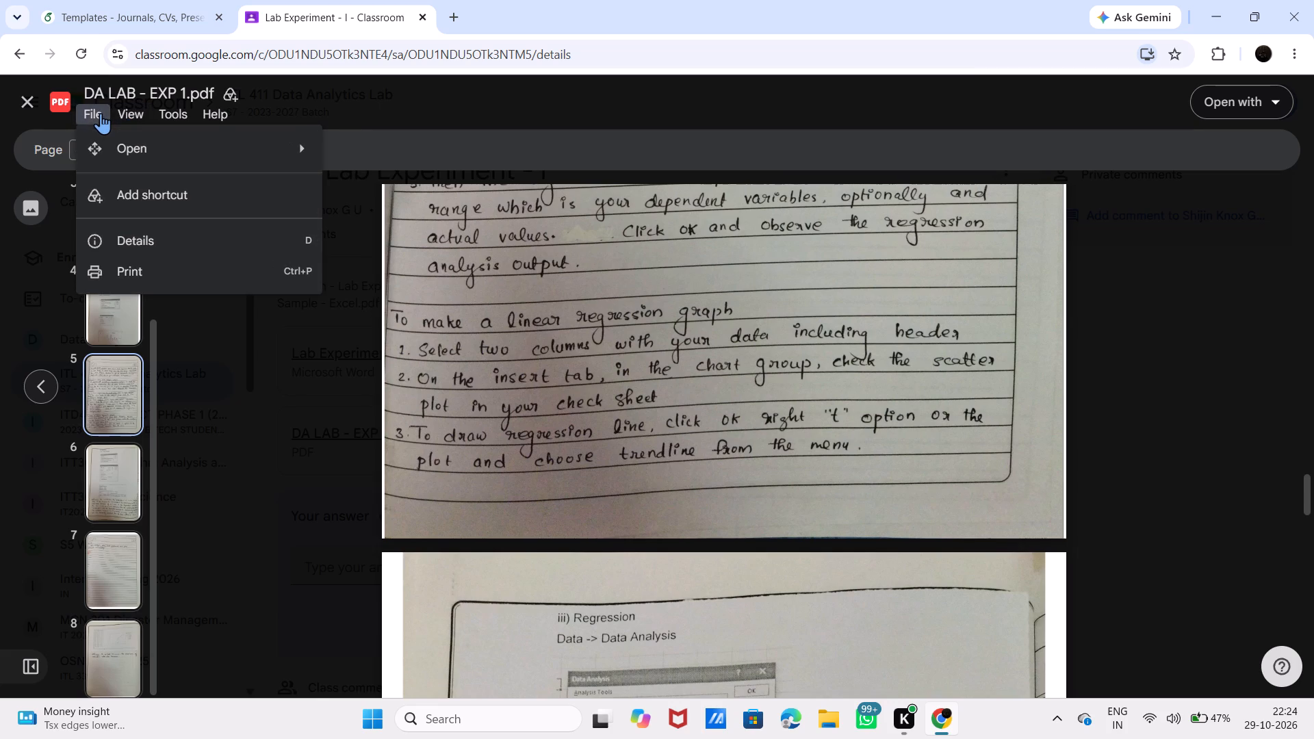
{"action": "left_click", "coordinate": [163, 259]}
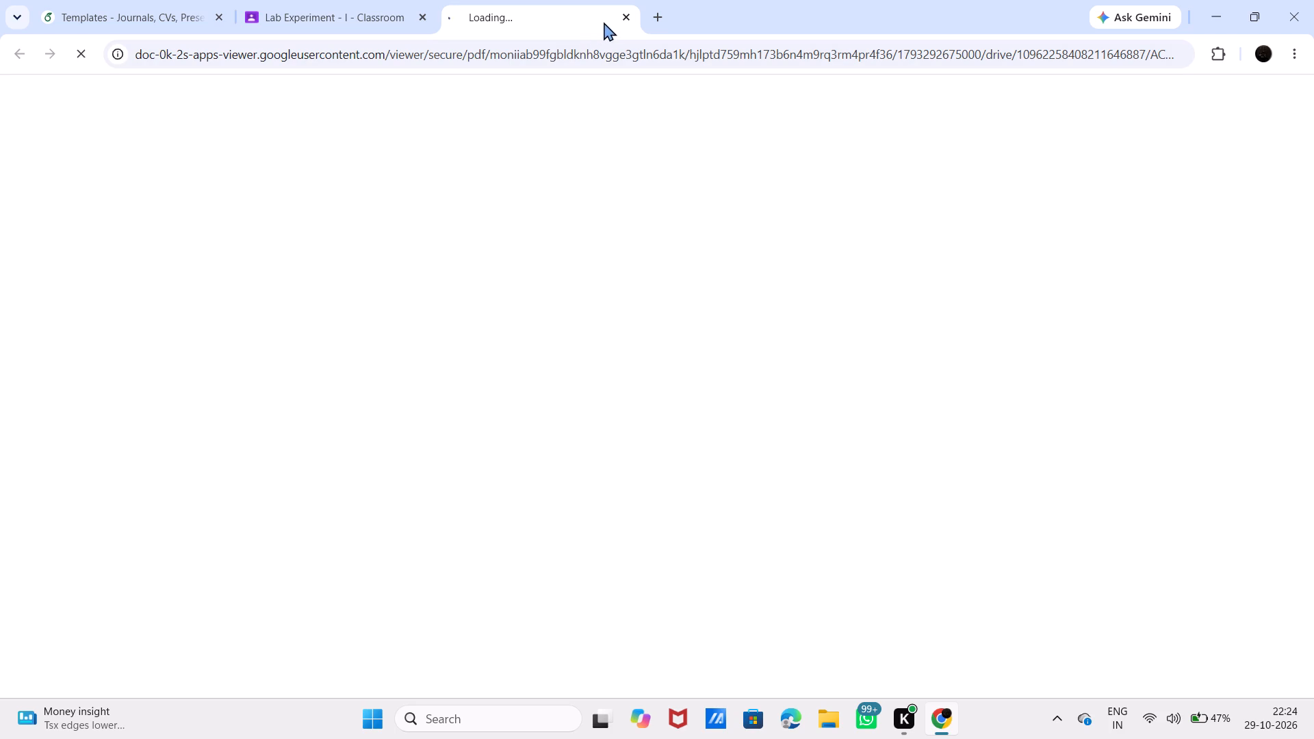
{"action": "left_click", "coordinate": [350, 15]}
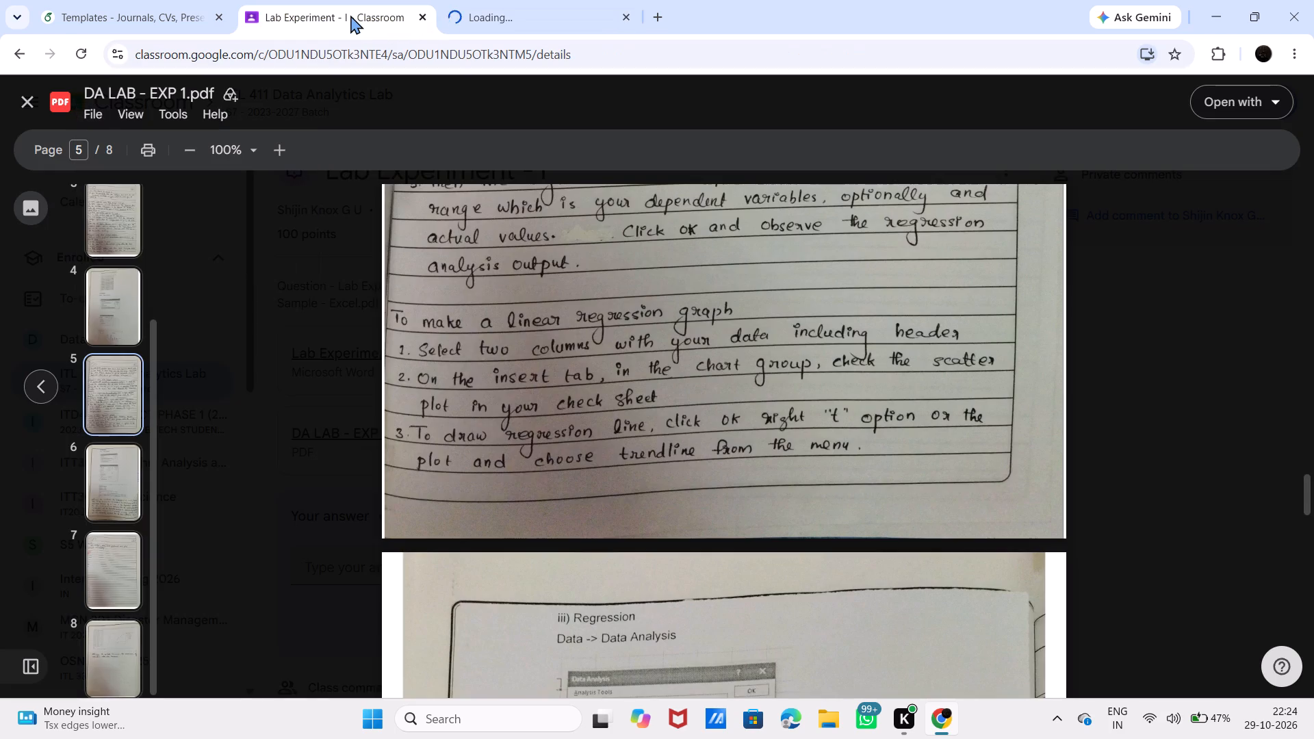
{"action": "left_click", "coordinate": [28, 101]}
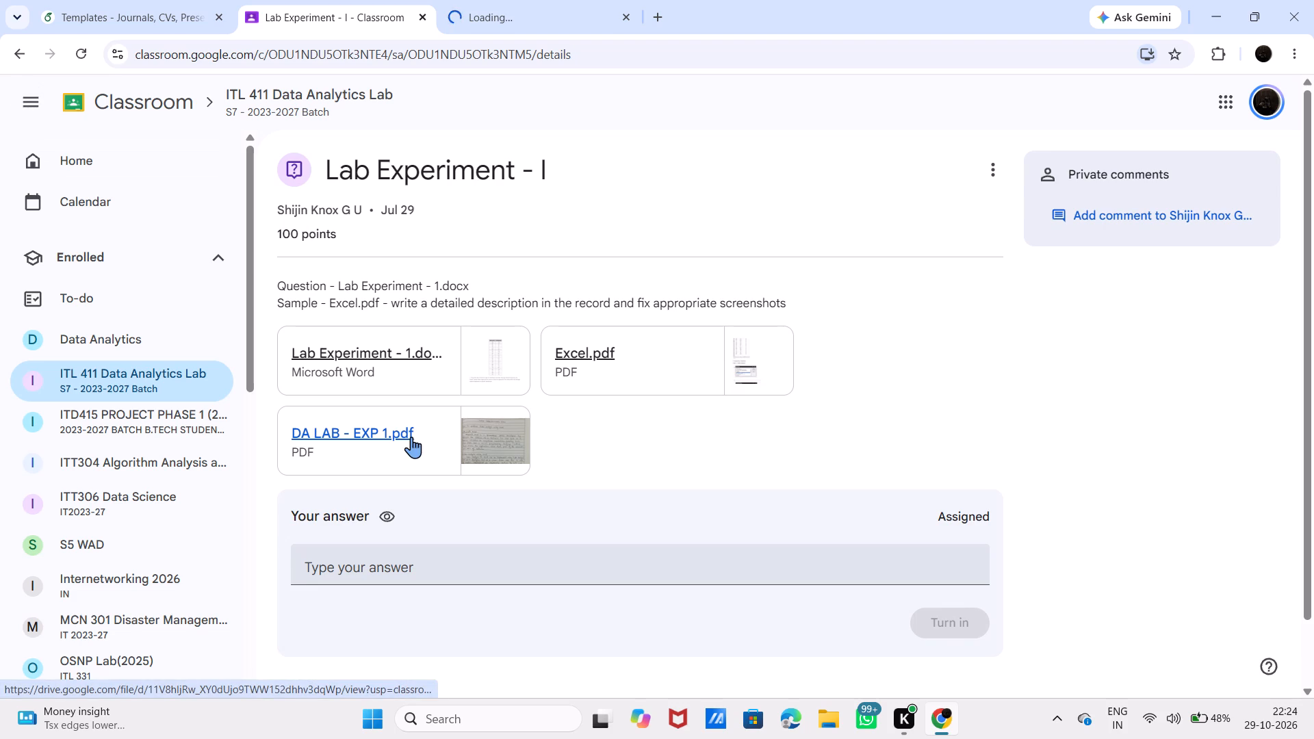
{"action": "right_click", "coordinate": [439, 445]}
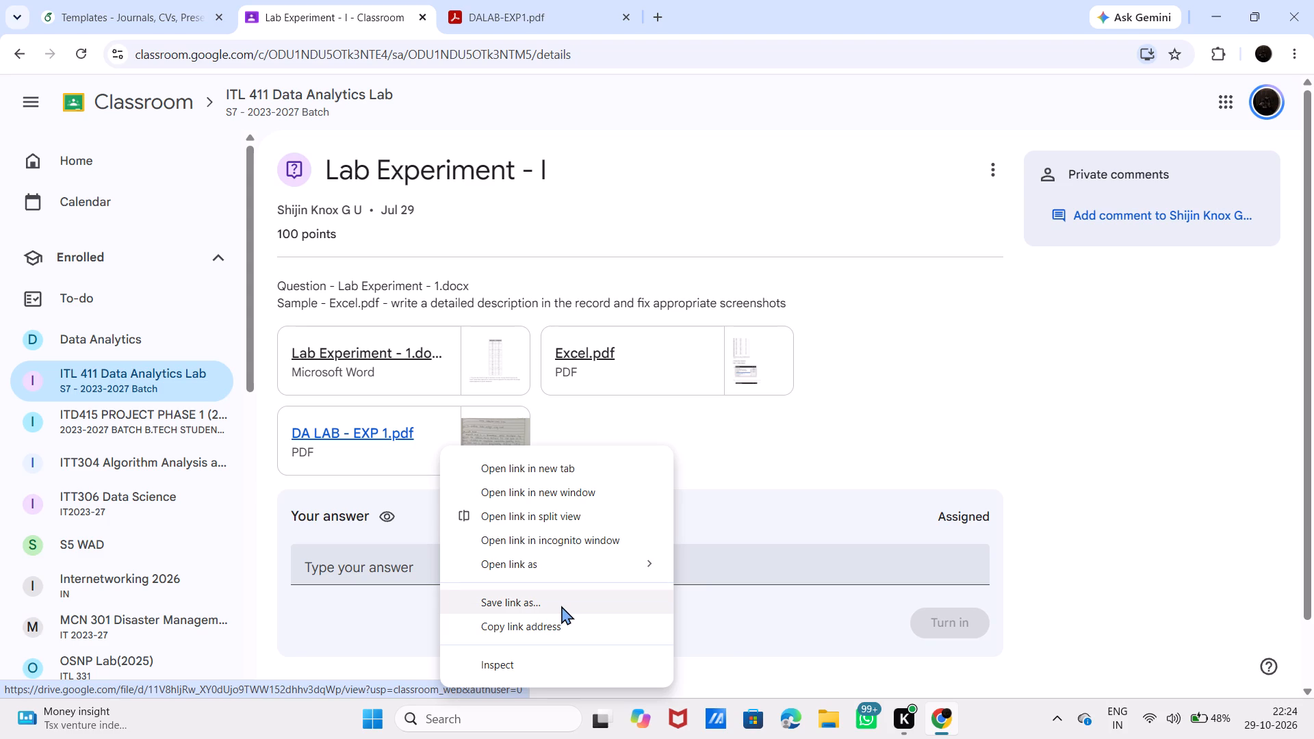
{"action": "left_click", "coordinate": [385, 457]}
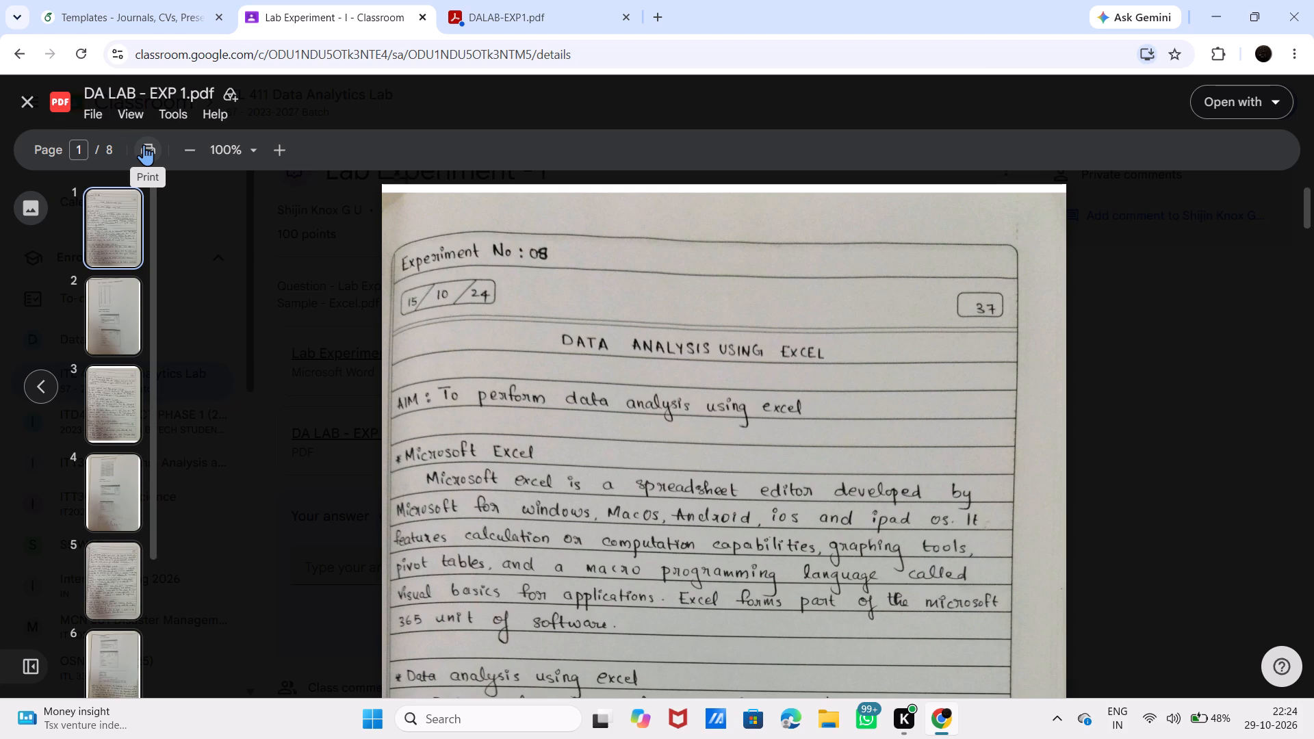
{"action": "left_click", "coordinate": [500, 21]}
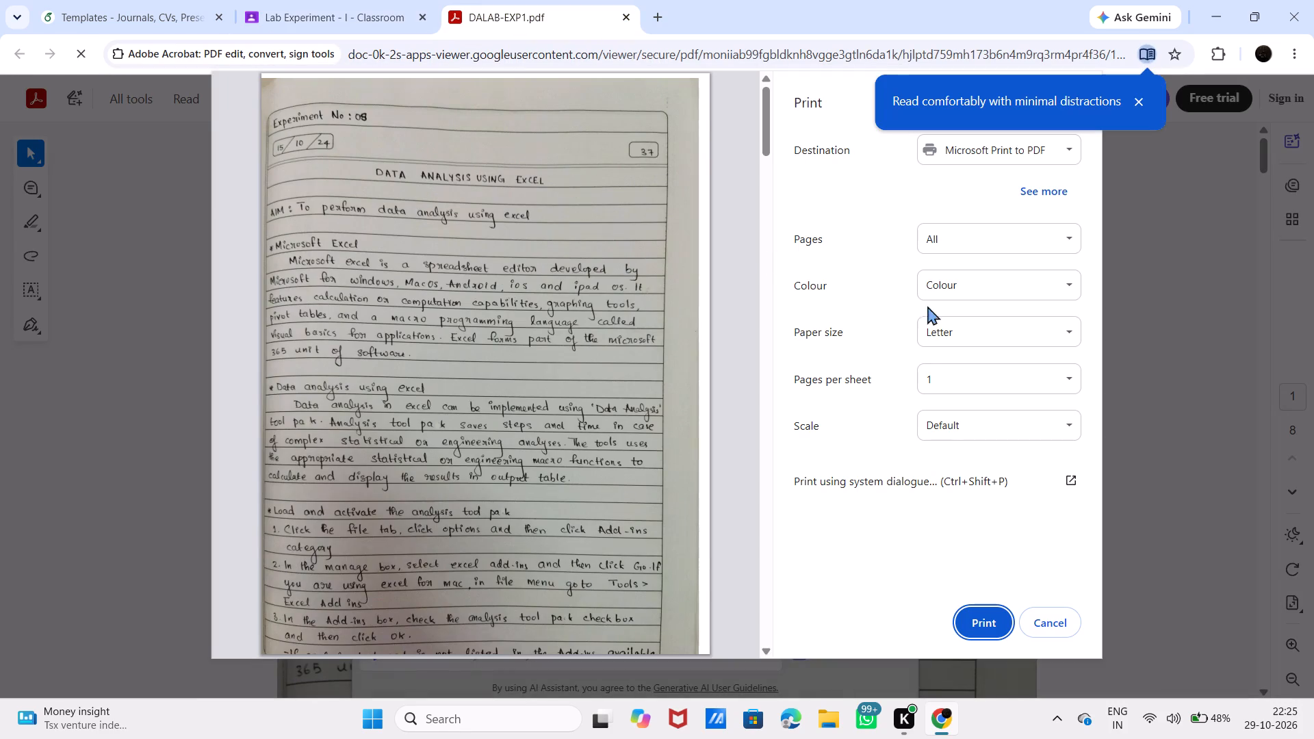
{"action": "left_click", "coordinate": [991, 627]}
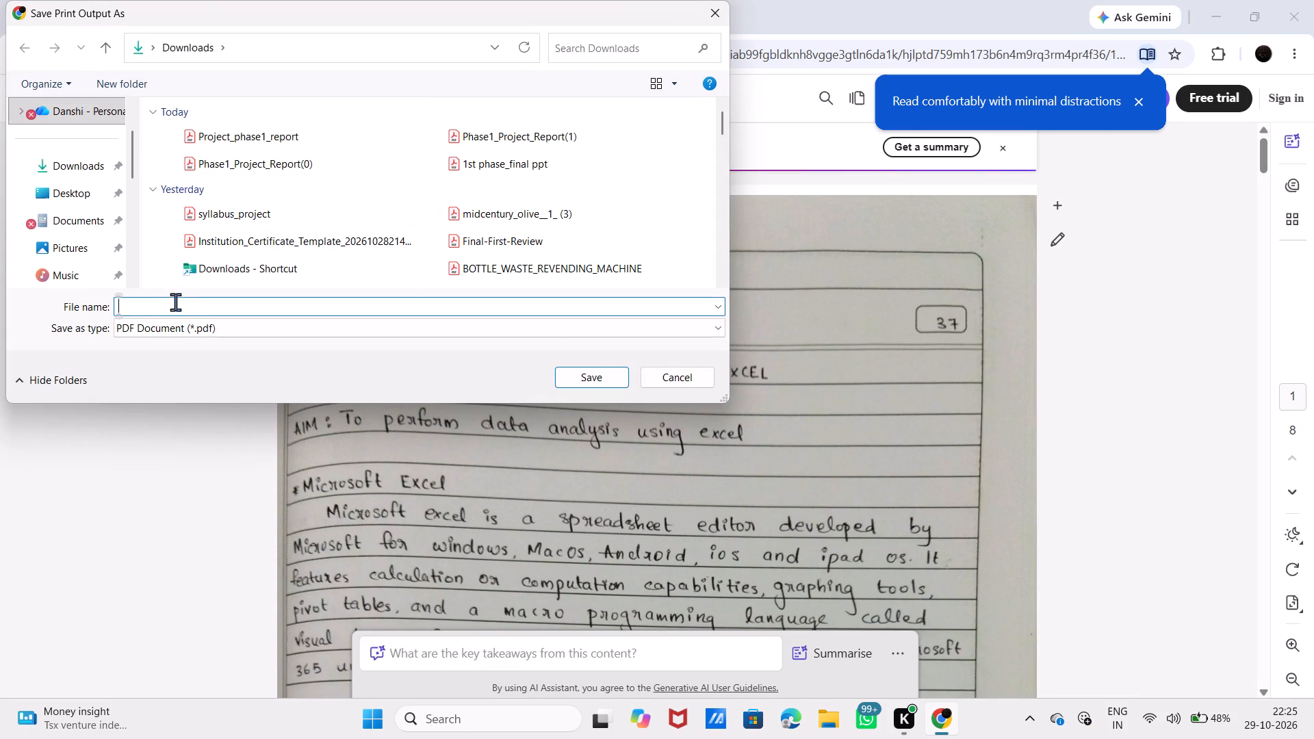
{"action": "left_click", "coordinate": [66, 169]}
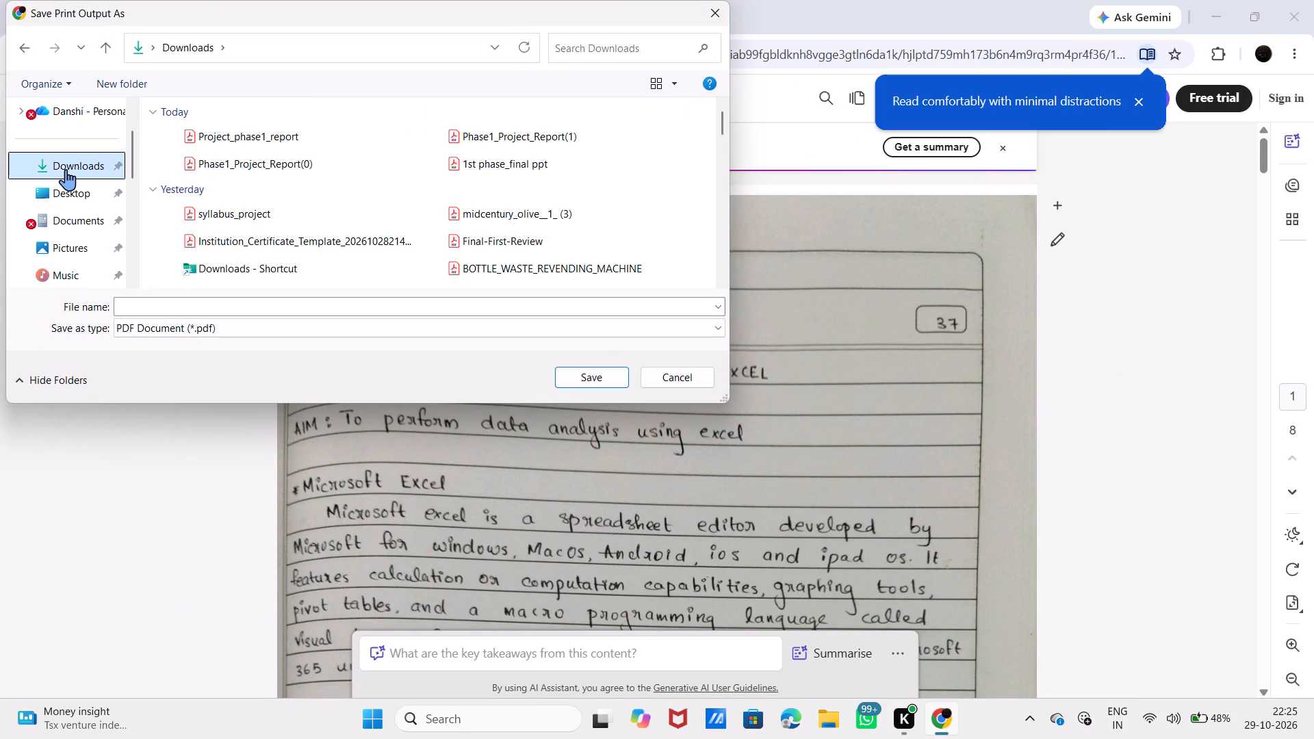
{"action": "left_click", "coordinate": [152, 307]}
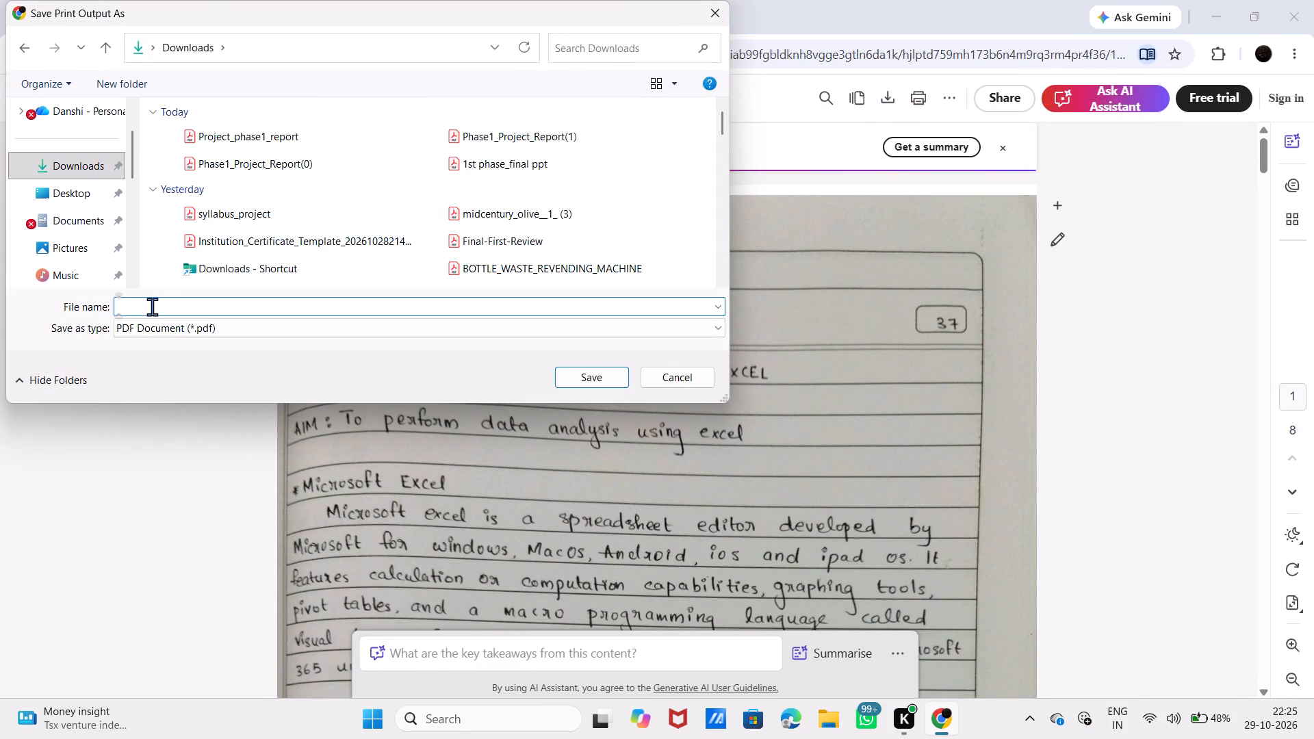
{"action": "type", "text": "da"}
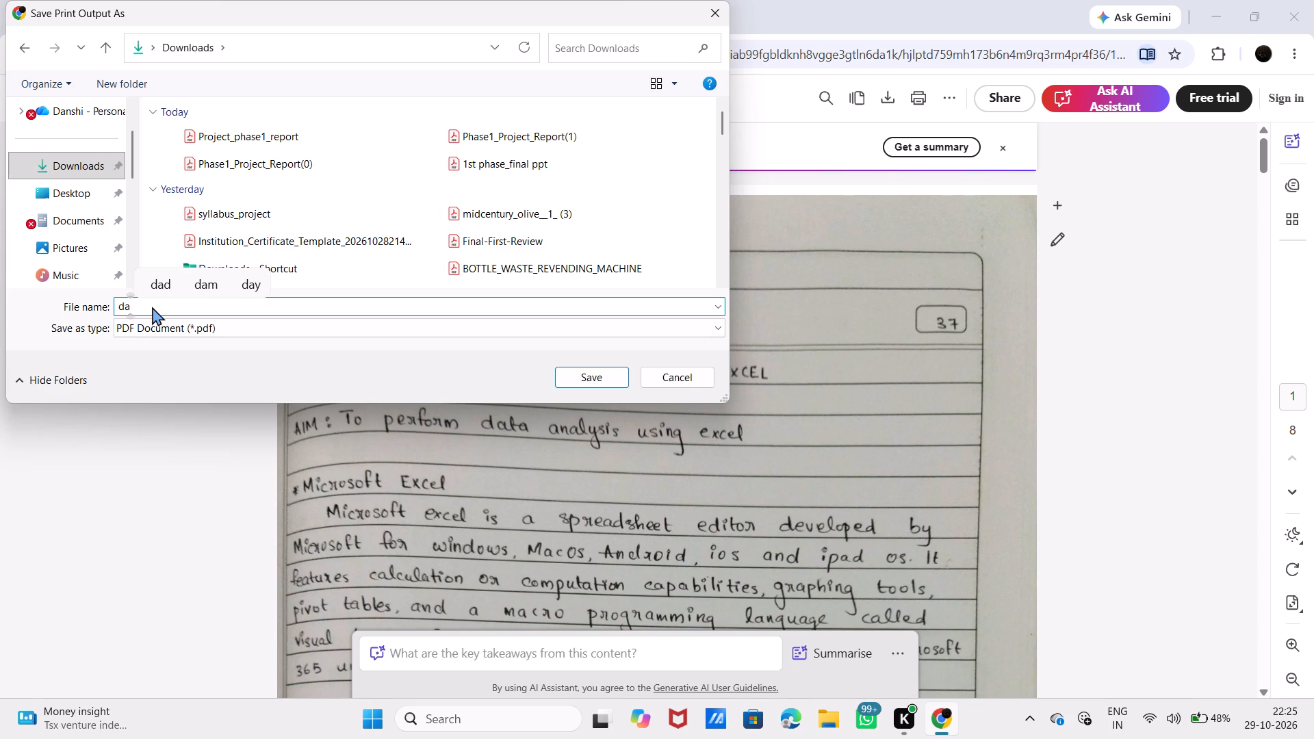
{"action": "key", "text": "BackSpace"}
{"action": "key", "text": "BackSpace"}
{"action": "type", "text": "DA"}
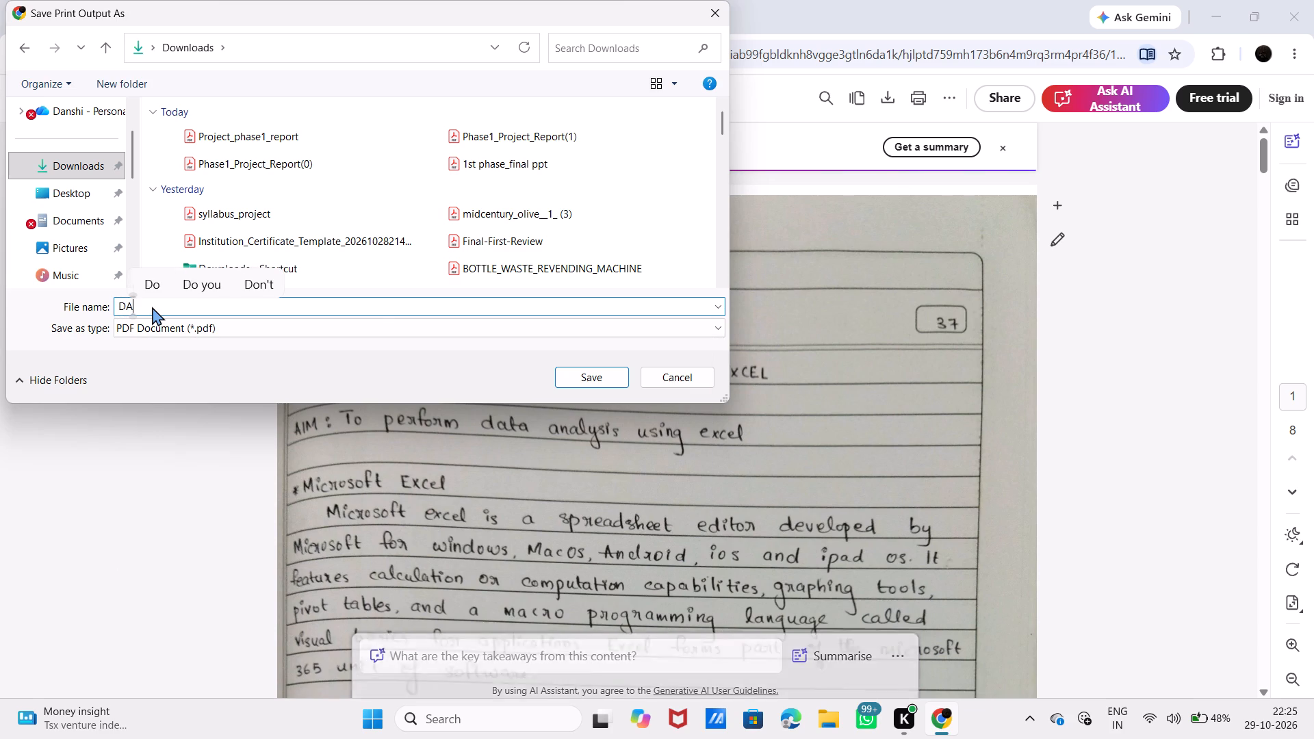
{"action": "key", "text": "space"}
{"action": "type", "text": "exp1"}
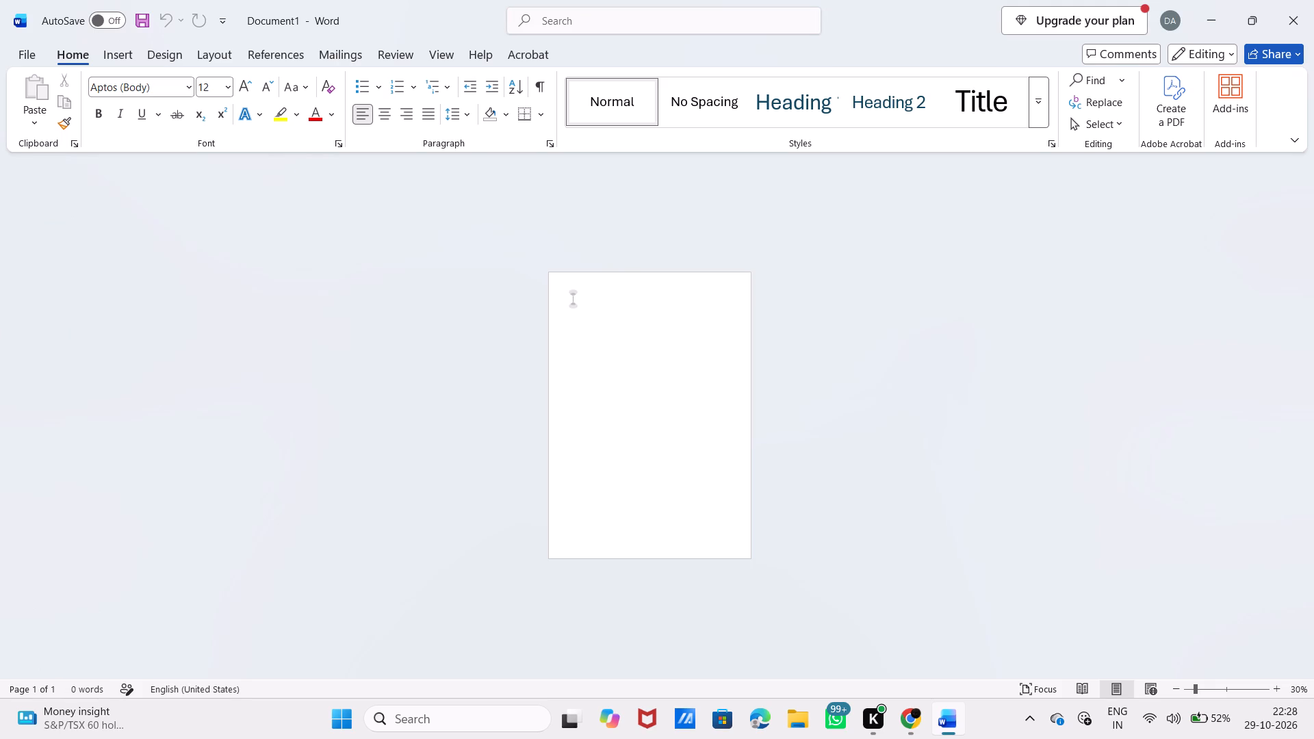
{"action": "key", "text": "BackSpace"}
In a new browser tab, open lab record format.docx from the S5 WAD class's lab record format material in Google Classroom.
{"action": "left_click", "coordinate": [910, 725]}
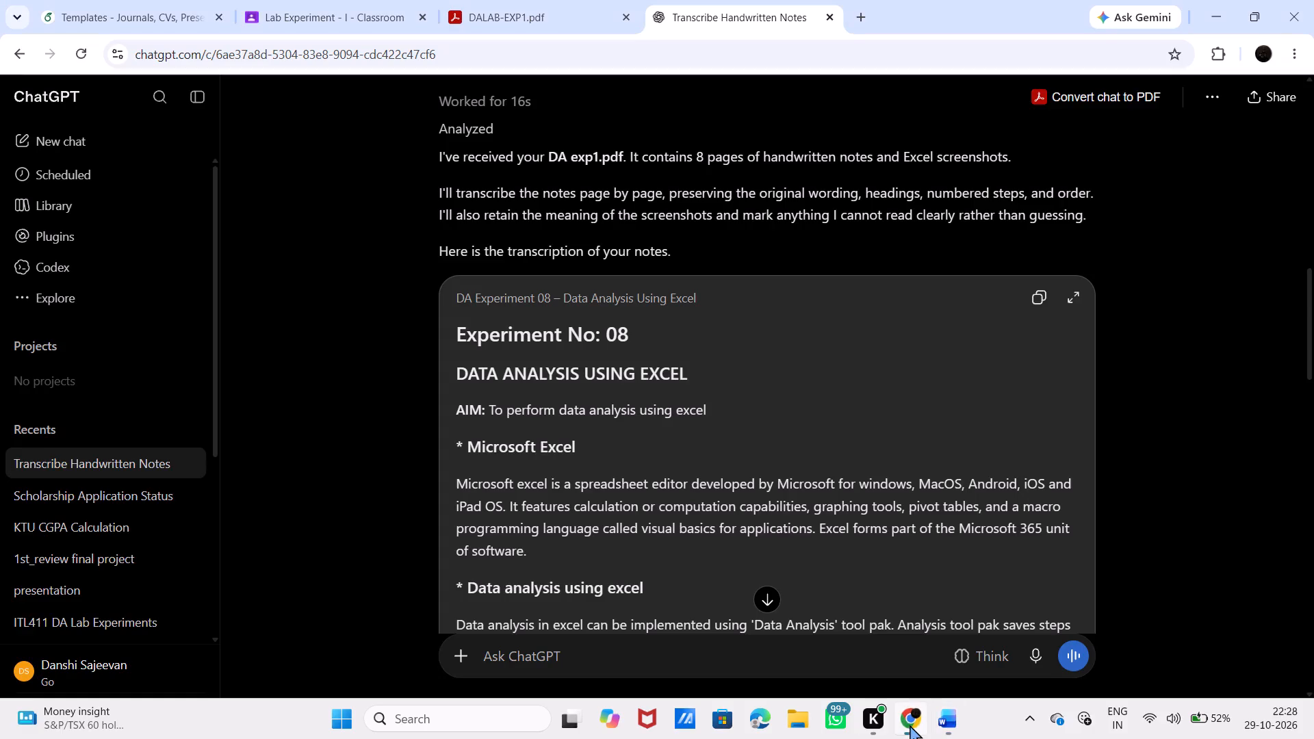
{"action": "left_click", "coordinate": [482, 2]}
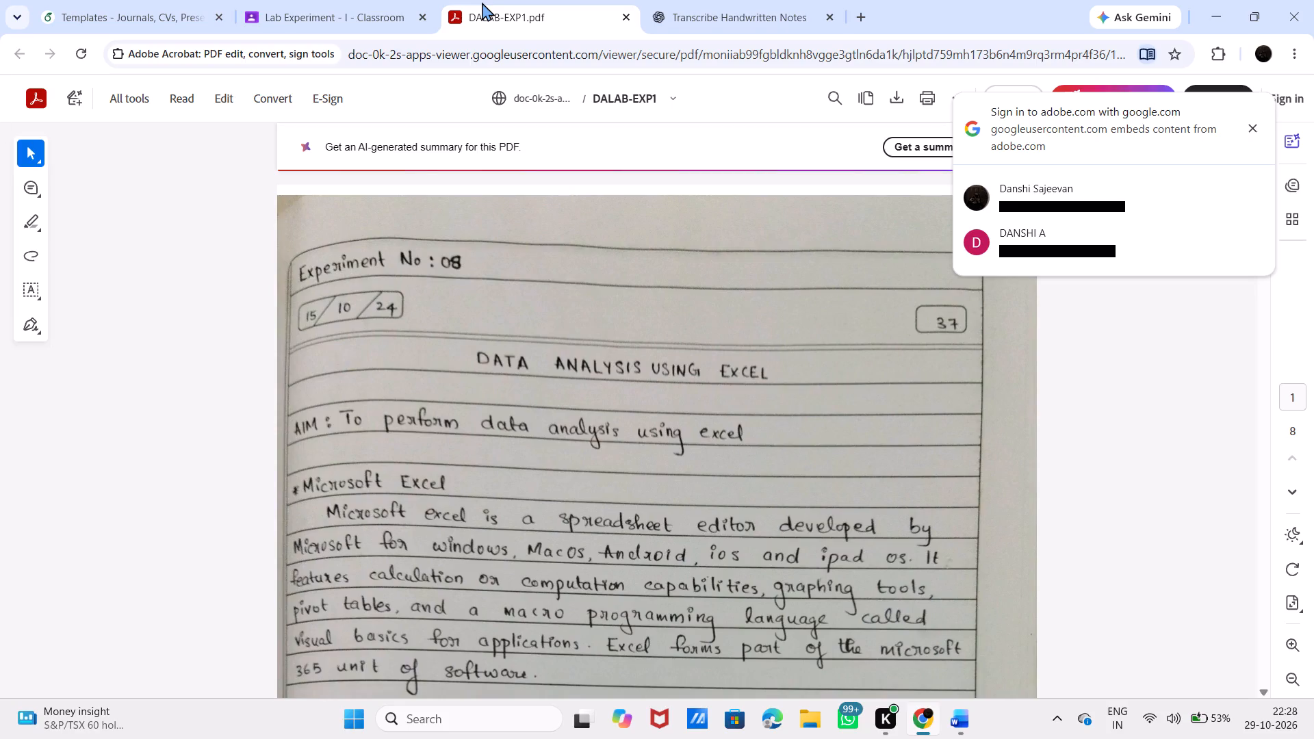
{"action": "left_click", "coordinate": [342, 14]}
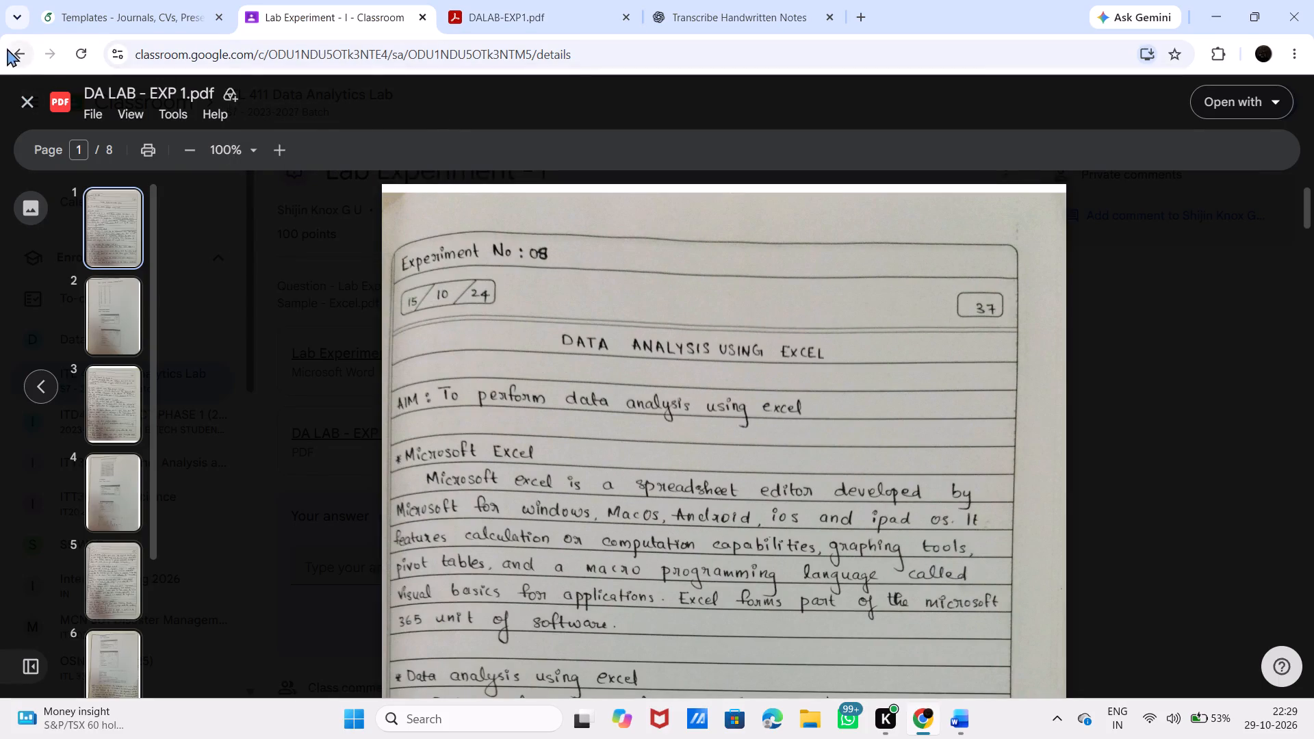
{"action": "left_click", "coordinate": [858, 14]}
{"action": "left_click", "coordinate": [603, 344]}
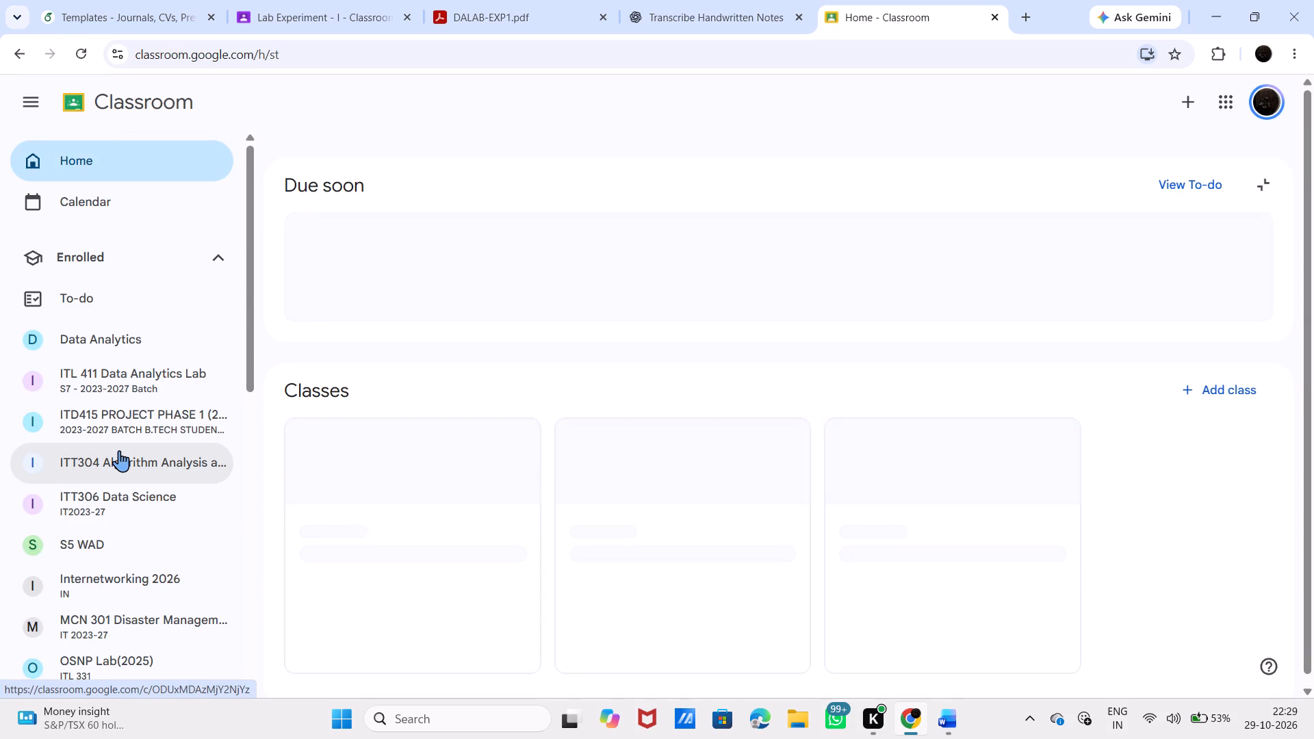
{"action": "left_click", "coordinate": [109, 540]}
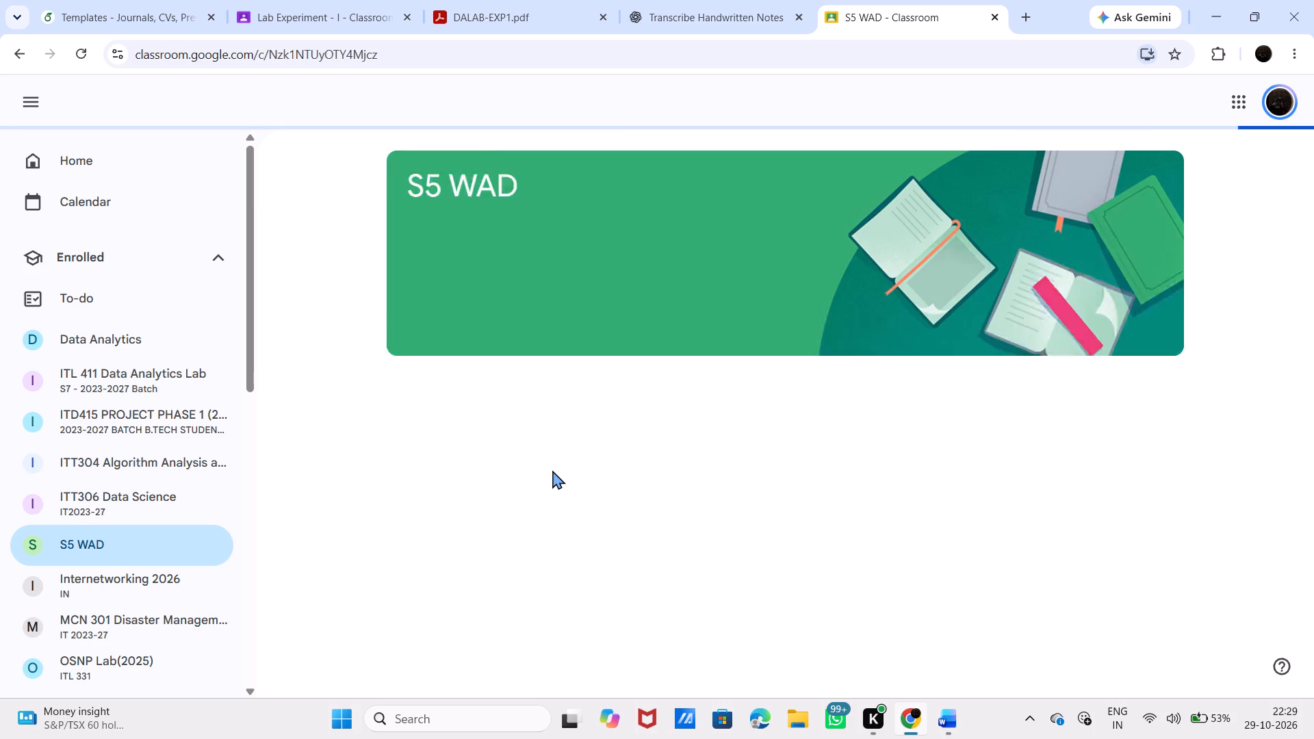
{"action": "left_click_drag", "start_coordinate": [552, 470], "coordinate": [647, 578]}
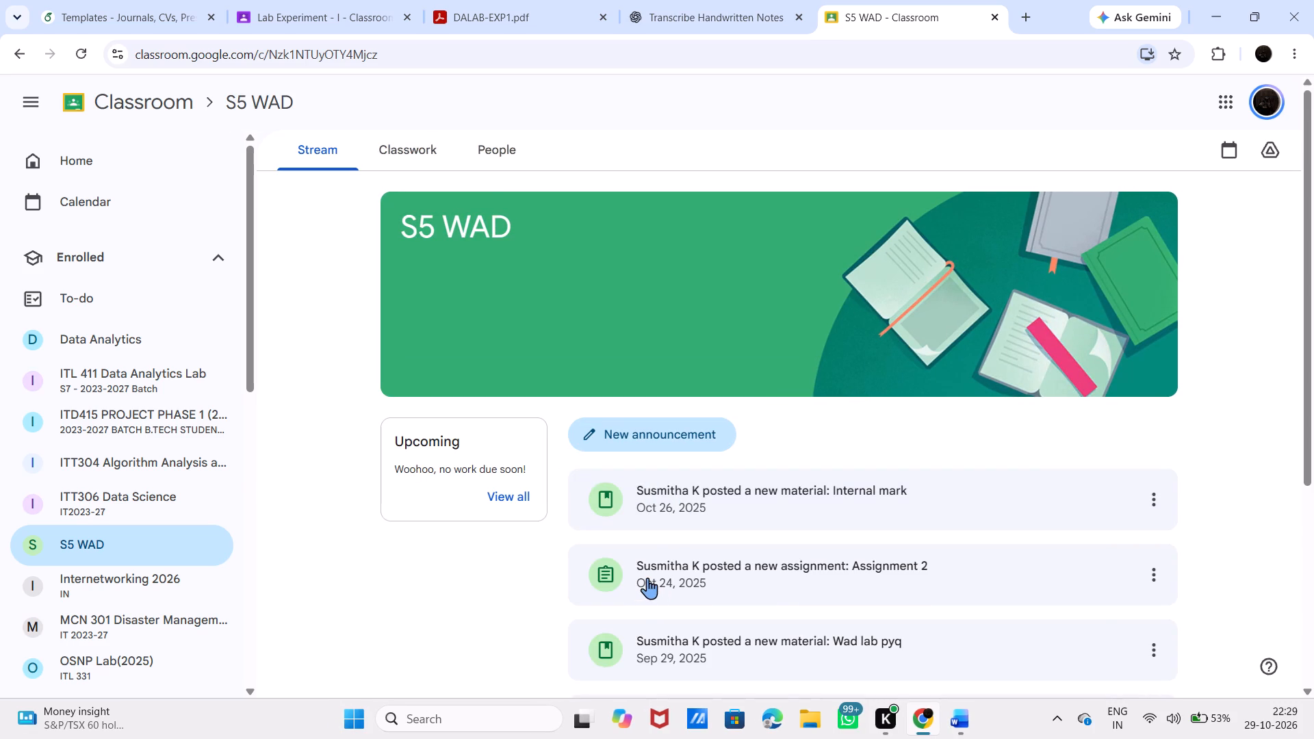
{"action": "scroll", "coordinate": [647, 578], "scroll_direction": "down", "scroll_amount": 2}
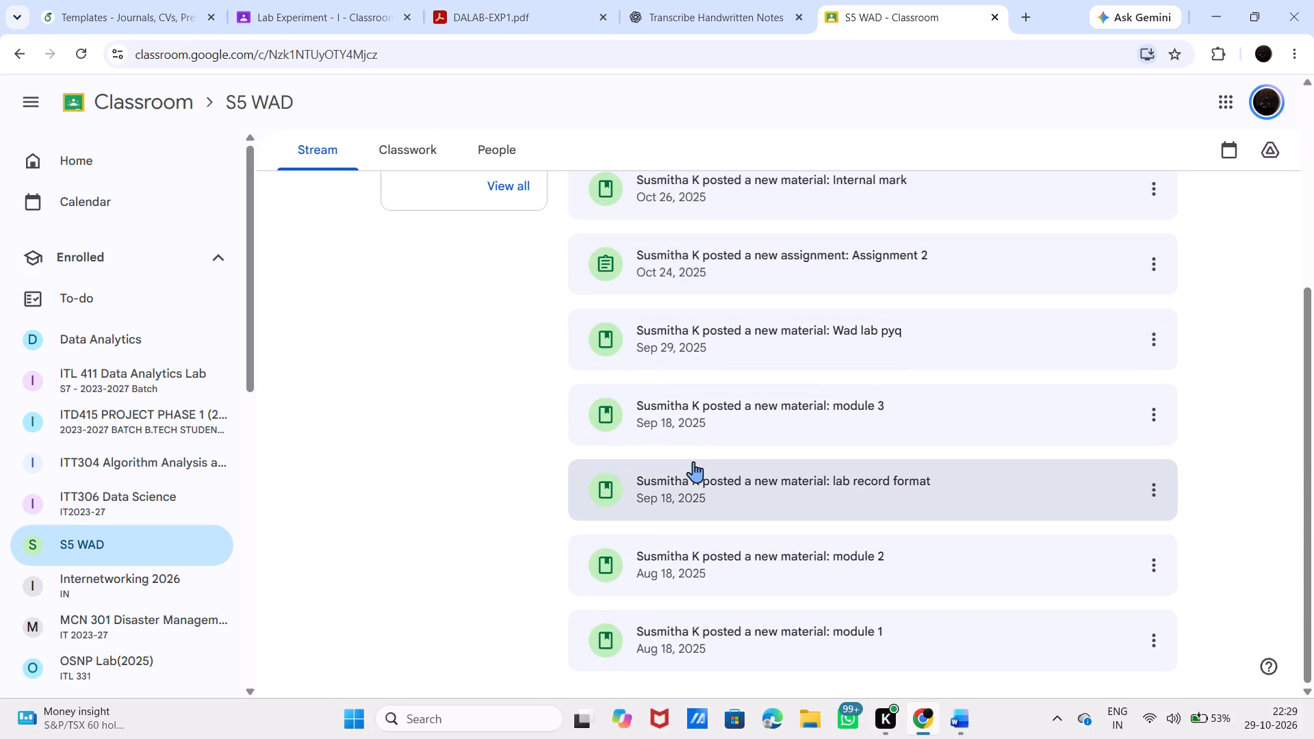
{"action": "left_click", "coordinate": [701, 493]}
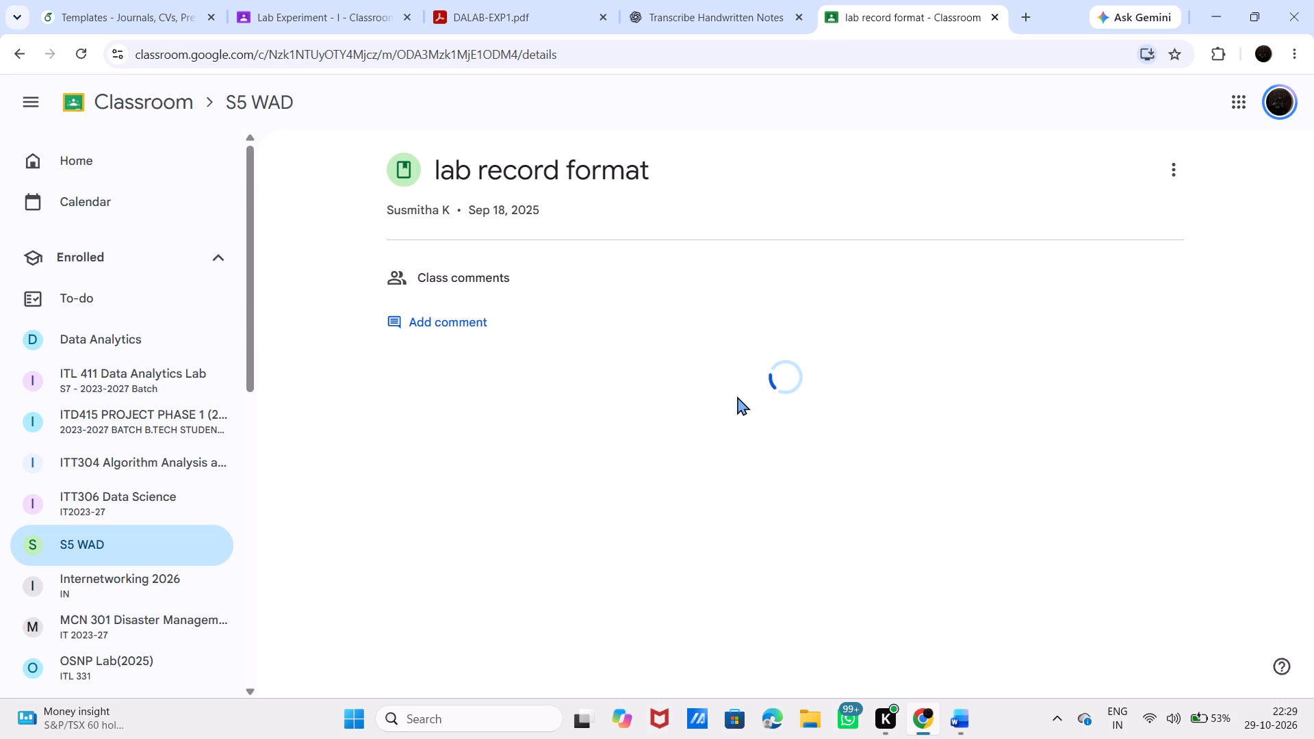
{"action": "scroll", "coordinate": [737, 396], "scroll_direction": "down", "scroll_amount": 3}
{"action": "scroll", "coordinate": [737, 396], "scroll_direction": "up", "scroll_amount": 2}
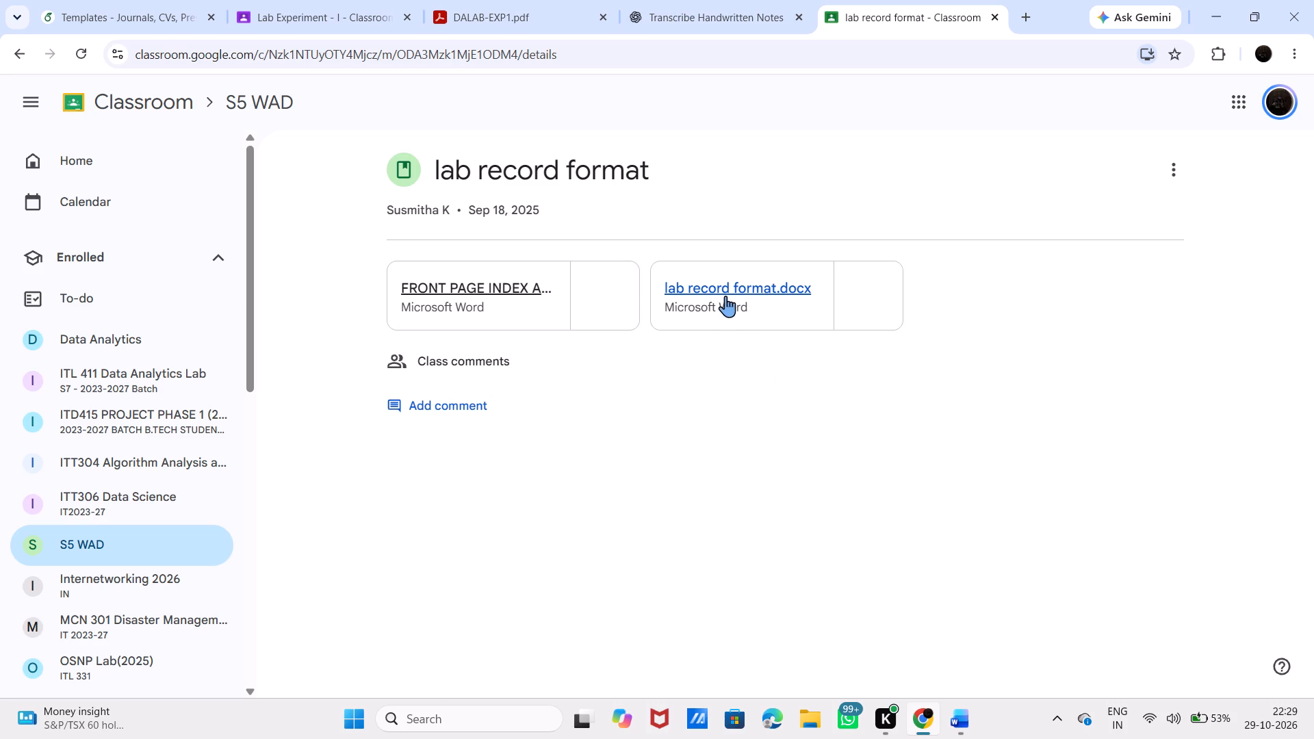
{"action": "left_click", "coordinate": [725, 296]}
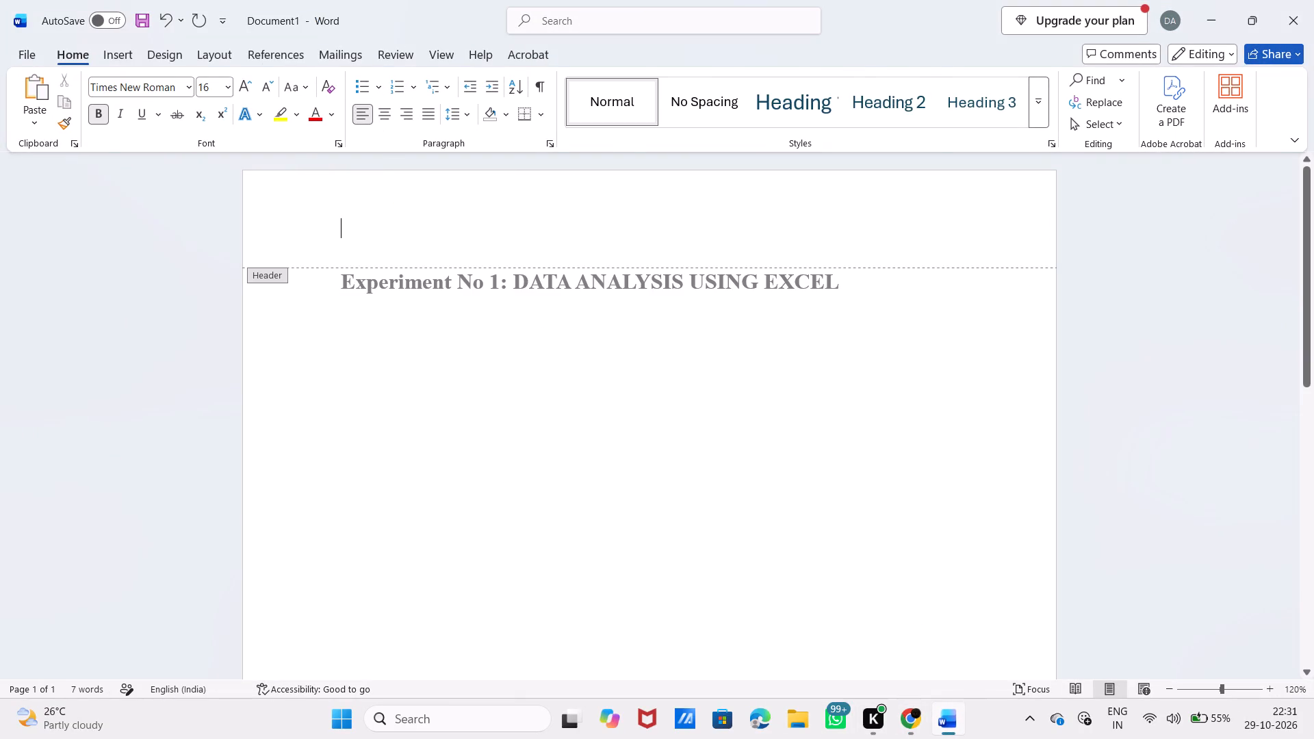
{"action": "type", "text": "da"}
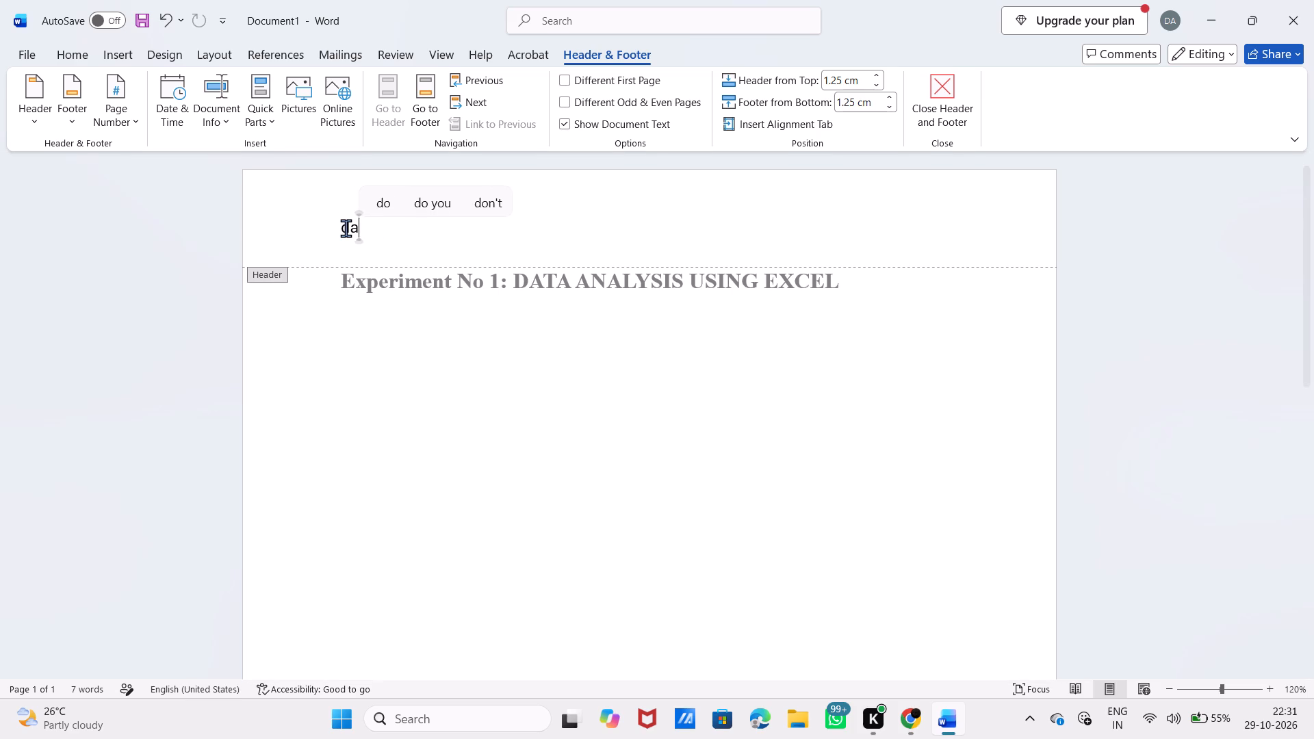
{"action": "key", "text": "BackSpace"}
{"action": "key", "text": "BackSpace"}
{"action": "key", "text": "BackSpace"}
{"action": "type", "text": "Date"}
{"action": "key", "text": "shift+colon"}
Add "Exp no.1" right-aligned on the same header line as "Date:".
{"action": "key", "text": "Tab"}
{"action": "key", "text": "Tab"}
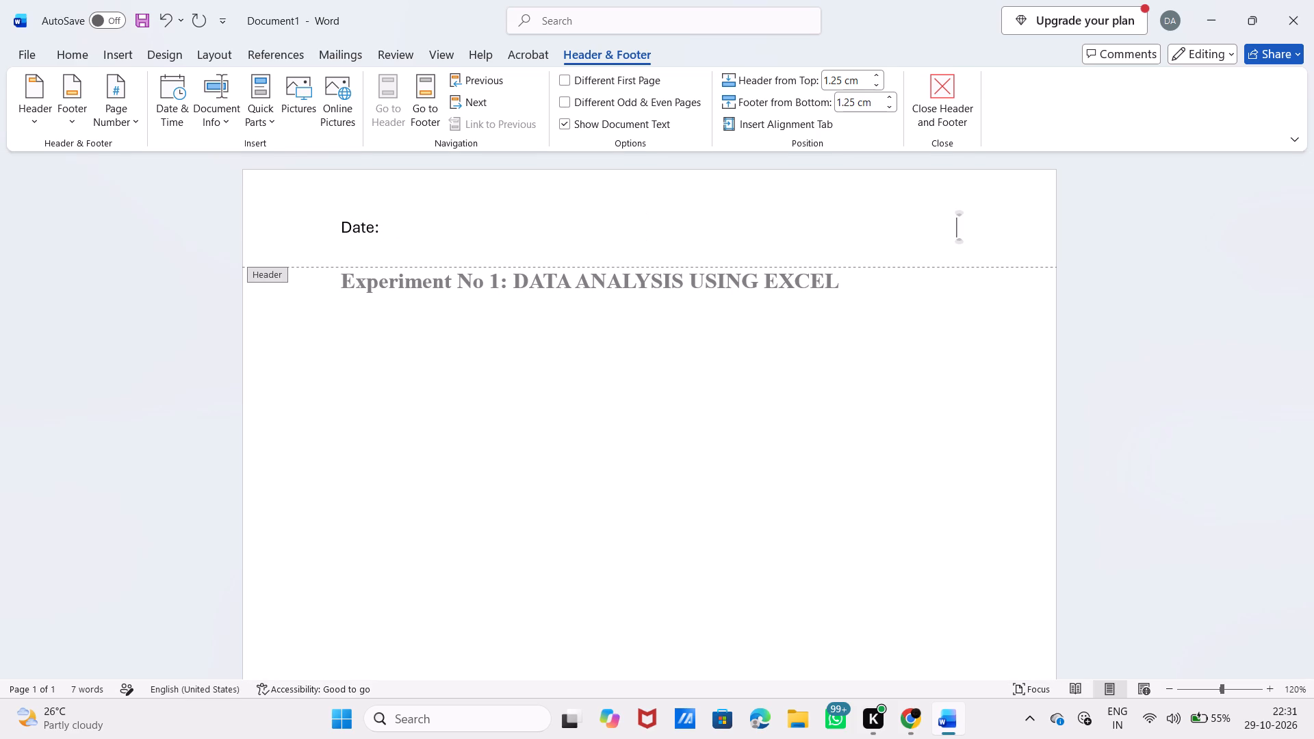
{"action": "key", "text": "BackSpace"}
{"action": "key", "text": "Tab"}
{"action": "key", "text": "e"}
{"action": "key", "text": "BackSpace"}
{"action": "type", "text": "Exp"}
{"action": "key", "text": "space"}
{"action": "type", "text": "no."}
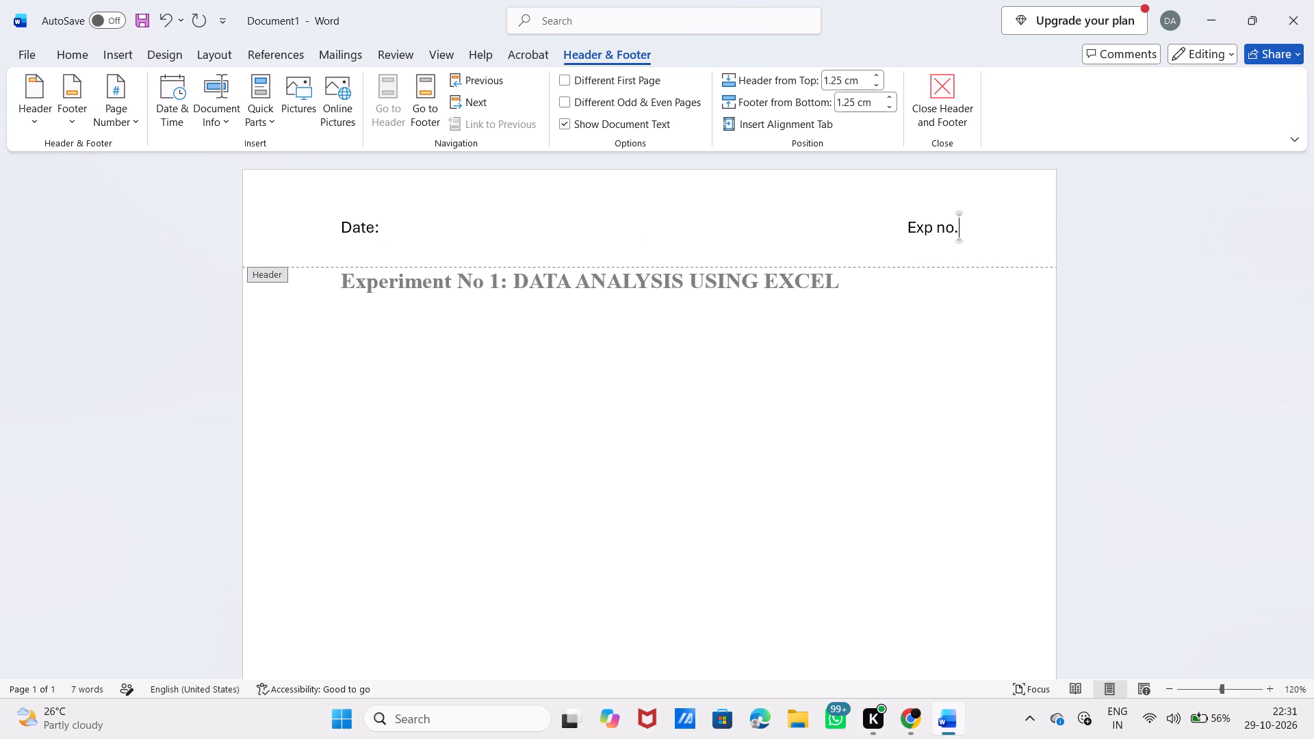
{"action": "key", "text": "1"}
Return to the document body and centre the "Experiment No 1: DATA ANALYSIS USING EXCEL" heading.
{"action": "left_click", "coordinate": [845, 286]}
{"action": "left_click", "coordinate": [845, 286]}
{"action": "double_click", "coordinate": [845, 286]}
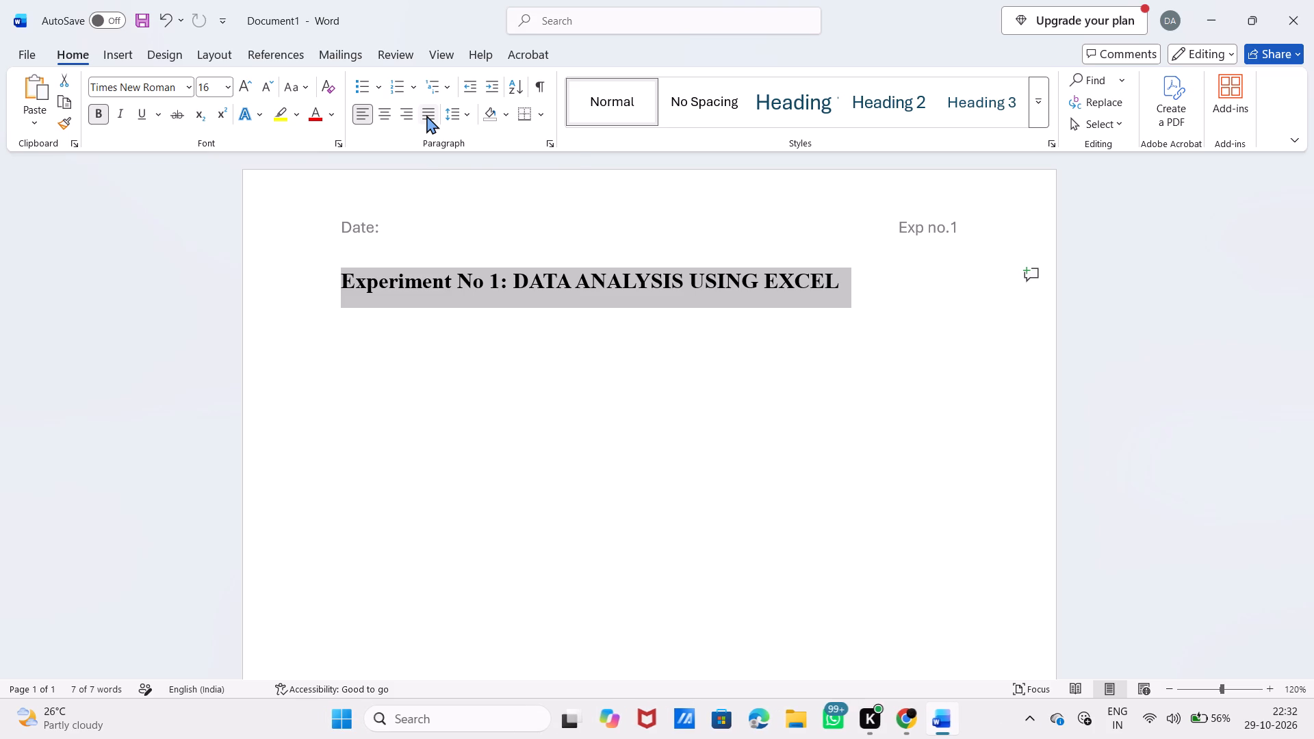
{"action": "left_click", "coordinate": [388, 114]}
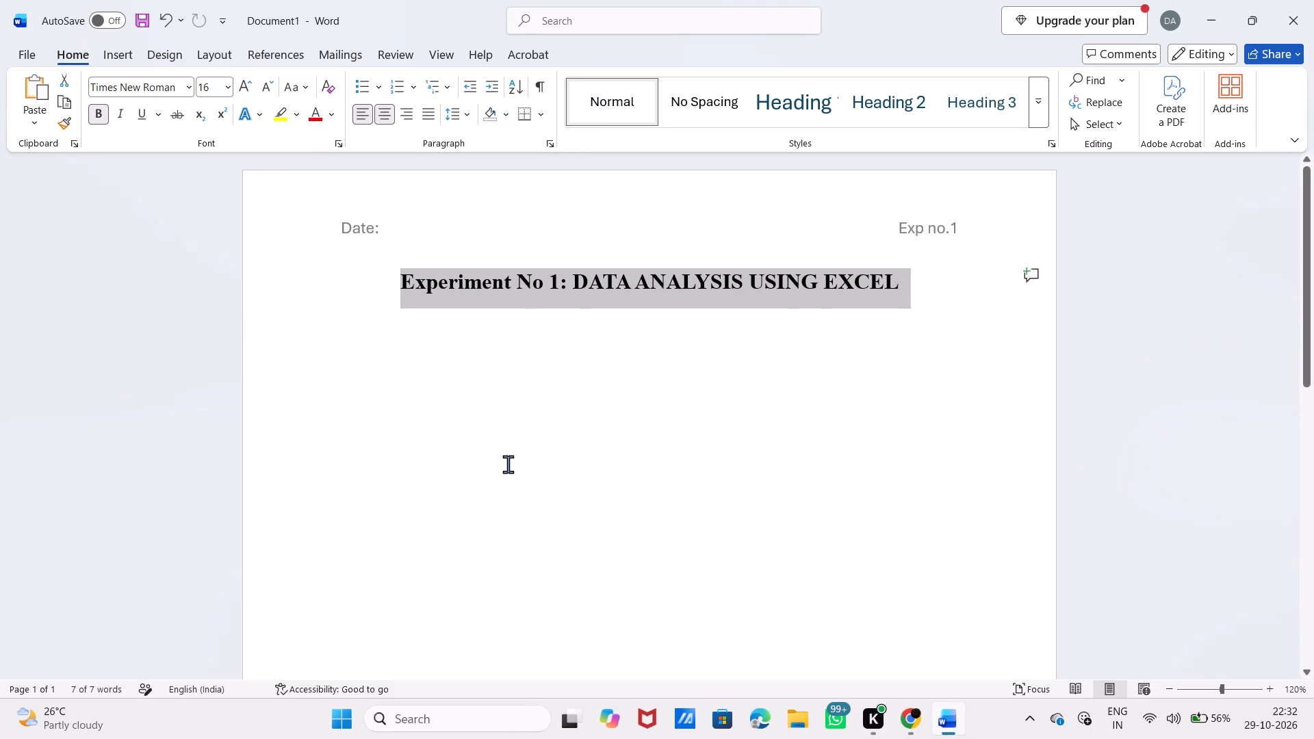
Check the section order in the lab record format and add an "Aim:" label below the heading in Word.
{"action": "left_click", "coordinate": [513, 480]}
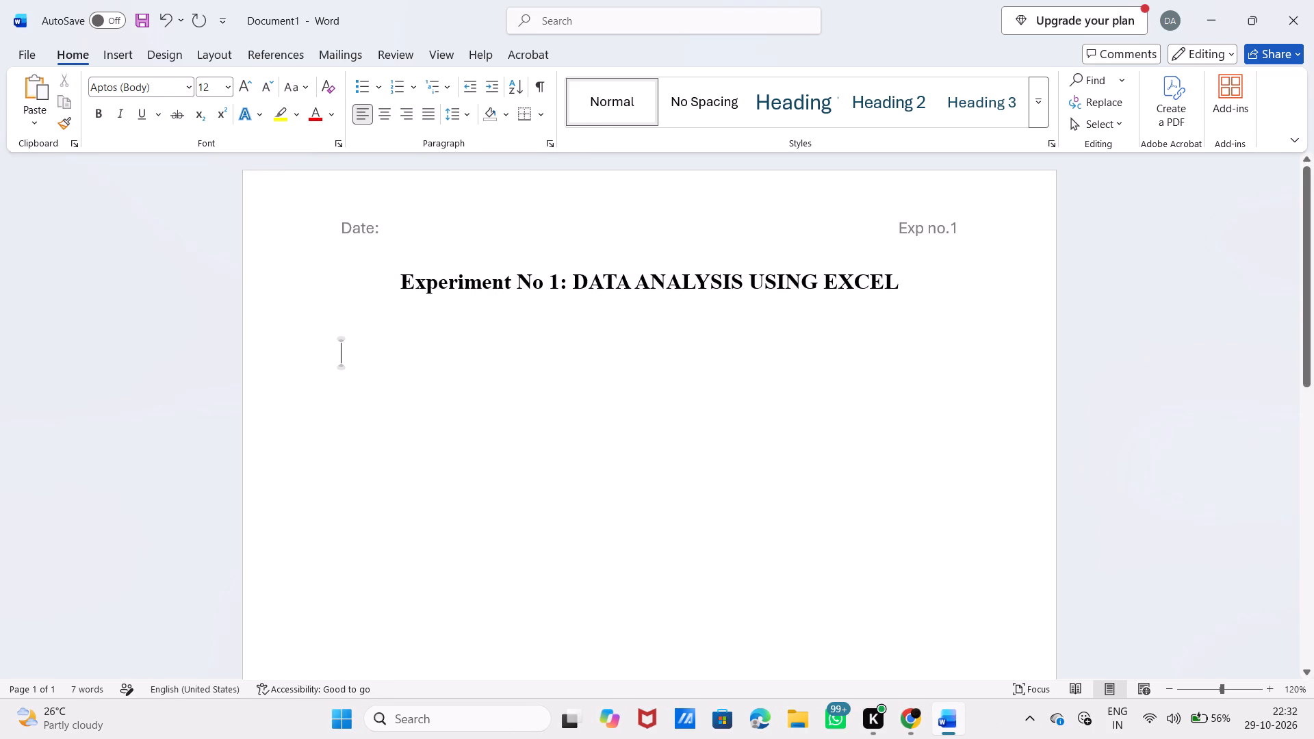
{"action": "left_click", "coordinate": [944, 727]}
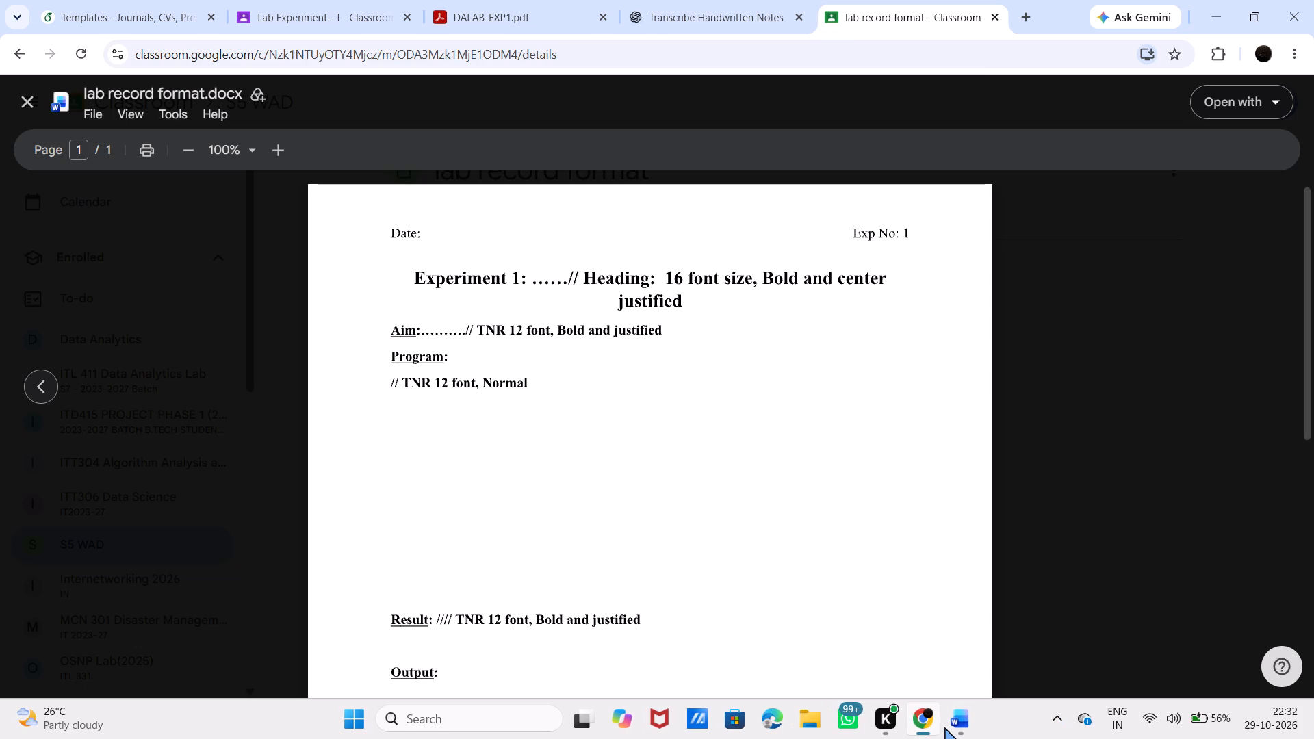
{"action": "left_click", "coordinate": [971, 727]}
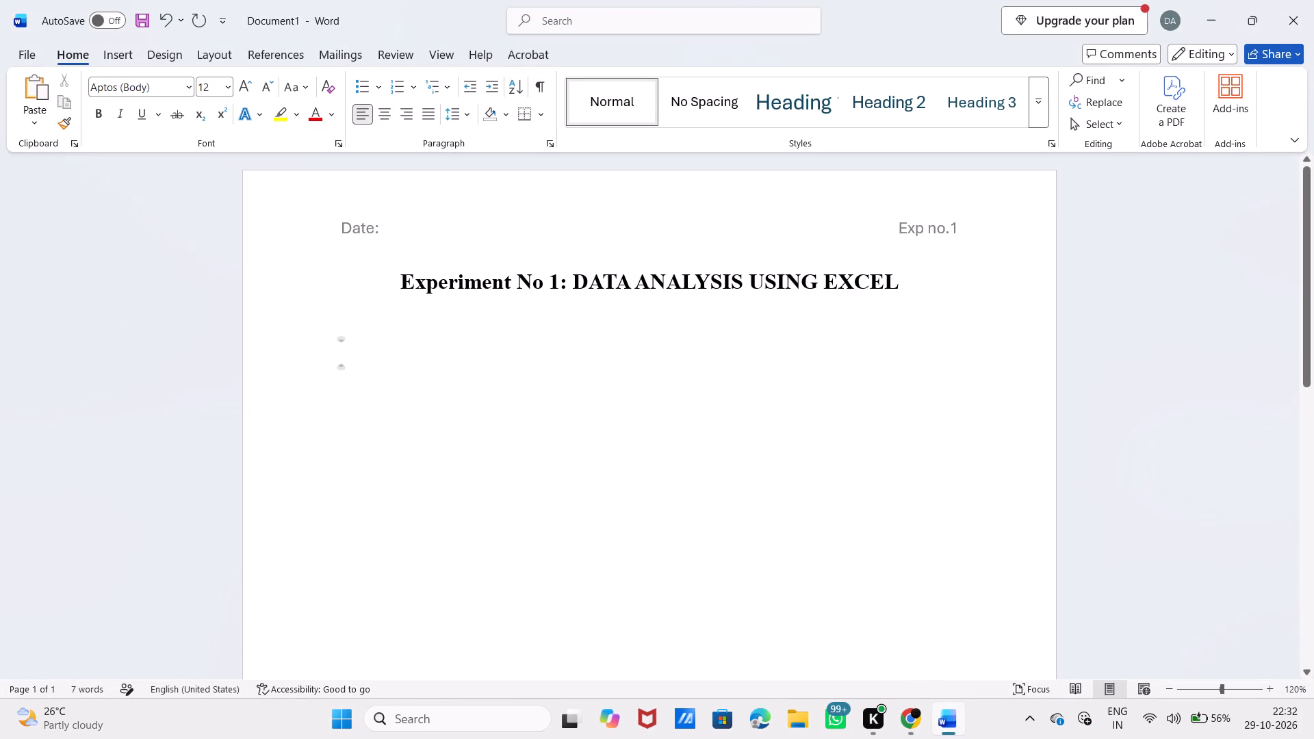
{"action": "key", "text": "shift+a"}
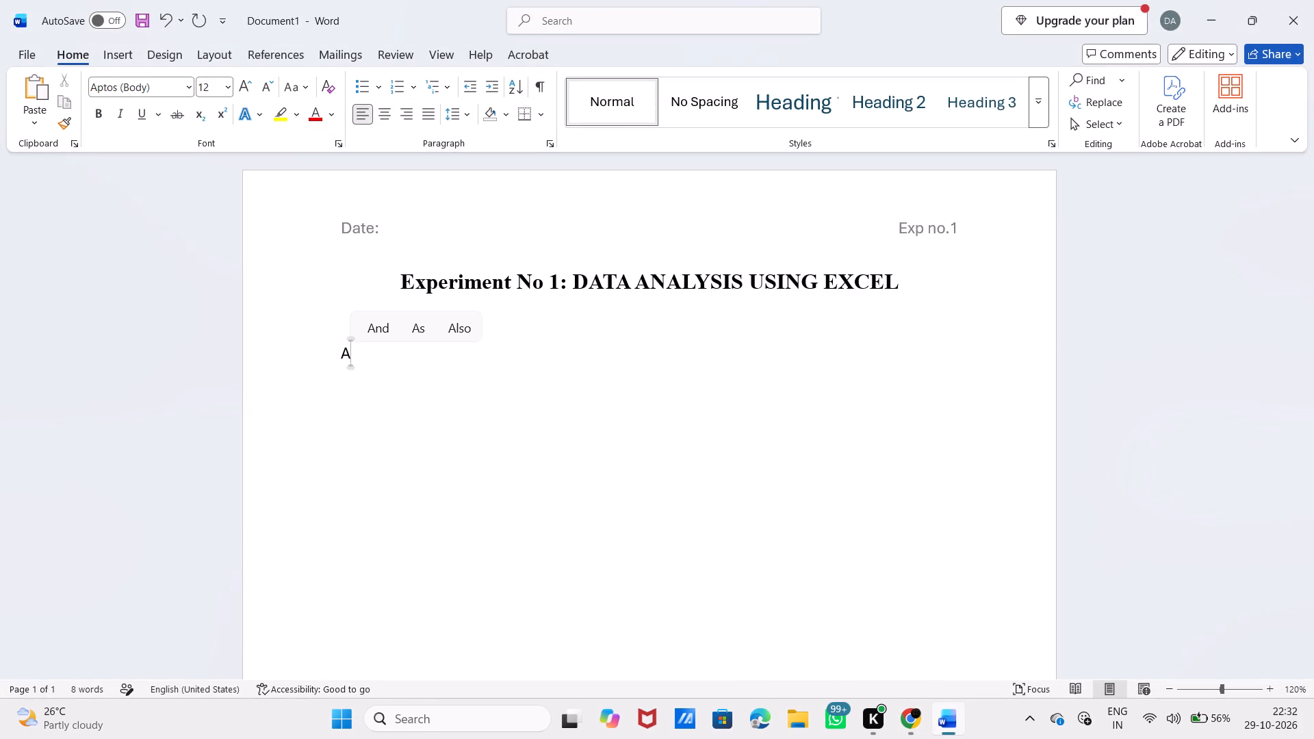
{"action": "type", "text": "im"}
{"action": "key", "text": "shift+colon"}
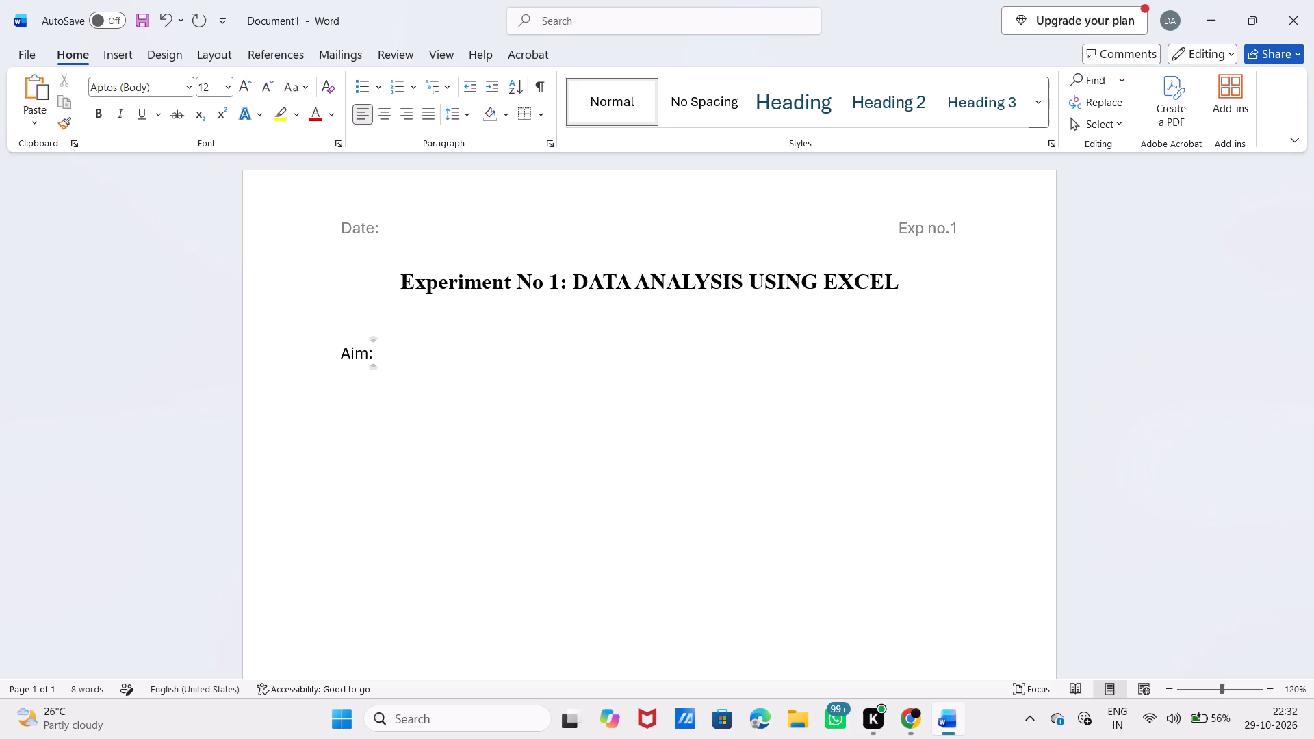
Change the font of the "Aim:" label to Times New Roman.
{"action": "left_click", "coordinate": [189, 81]}
{"action": "left_click", "coordinate": [192, 203]}
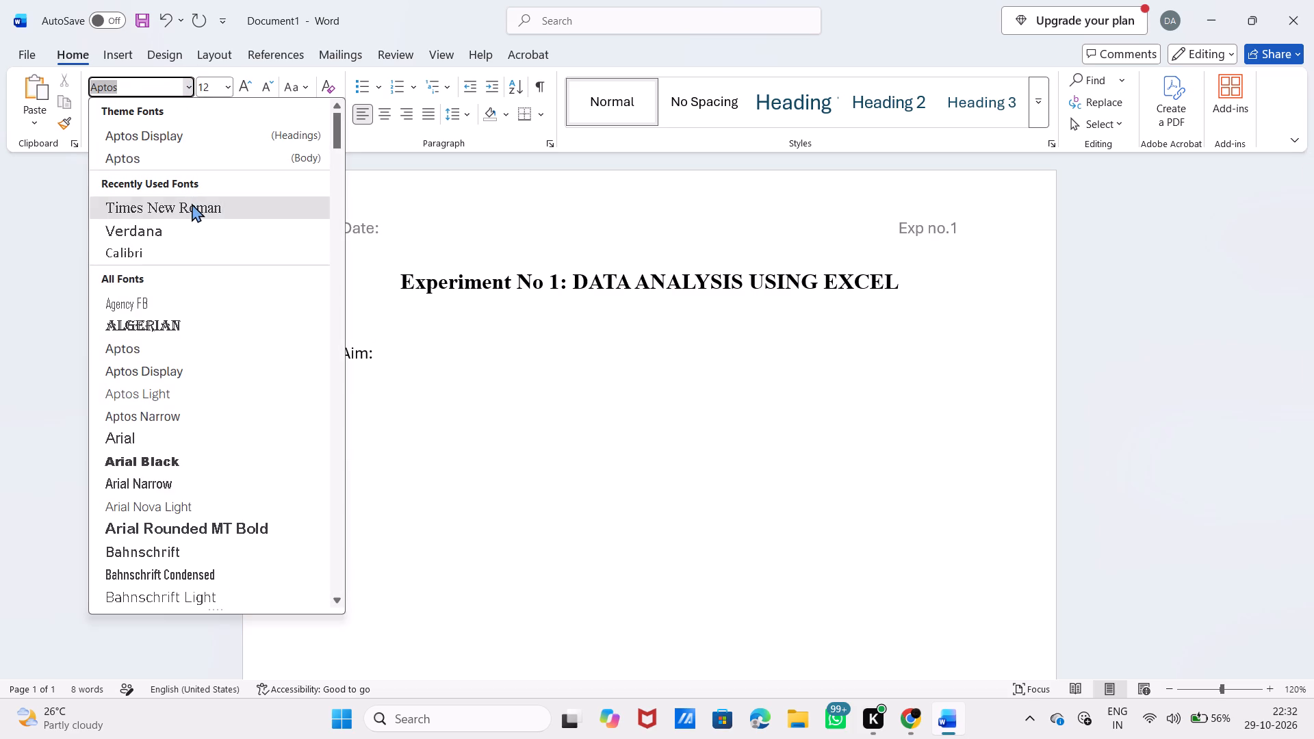
{"action": "left_click_drag", "start_coordinate": [342, 356], "coordinate": [372, 360]}
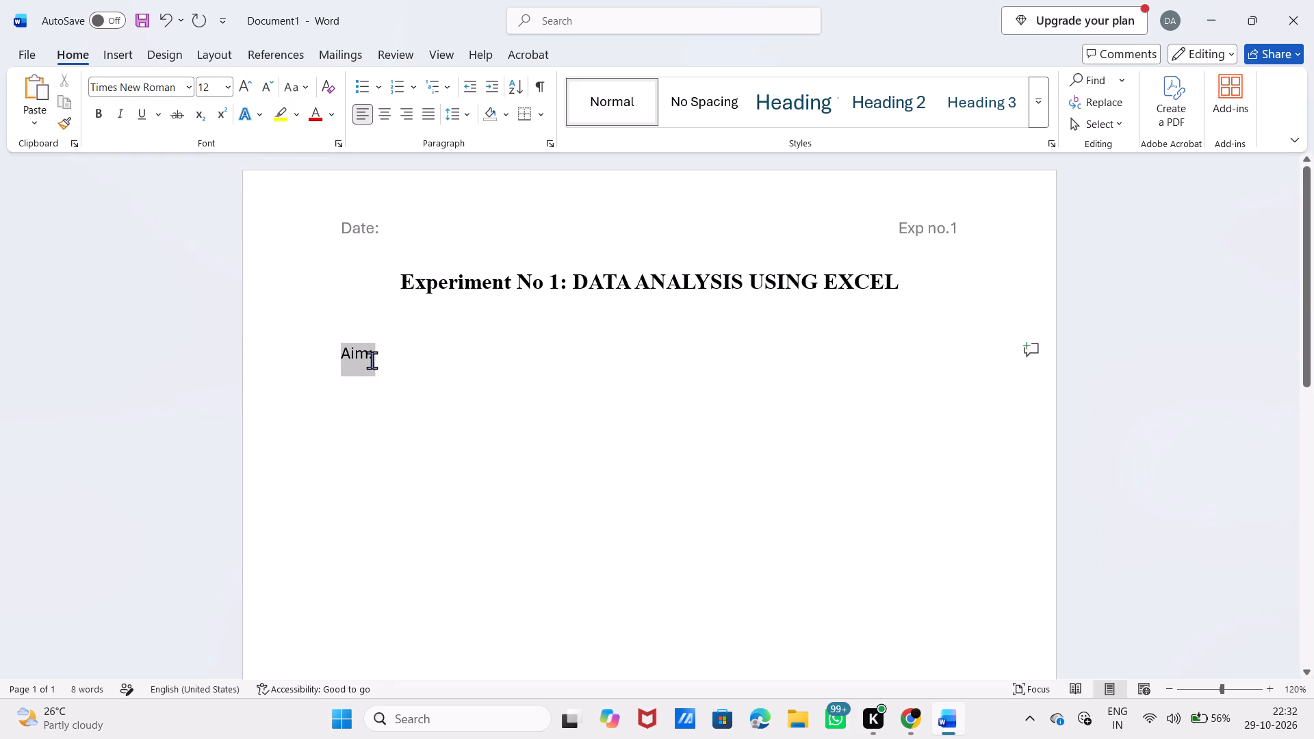
{"action": "left_click_drag", "start_coordinate": [372, 360], "coordinate": [372, 360]}
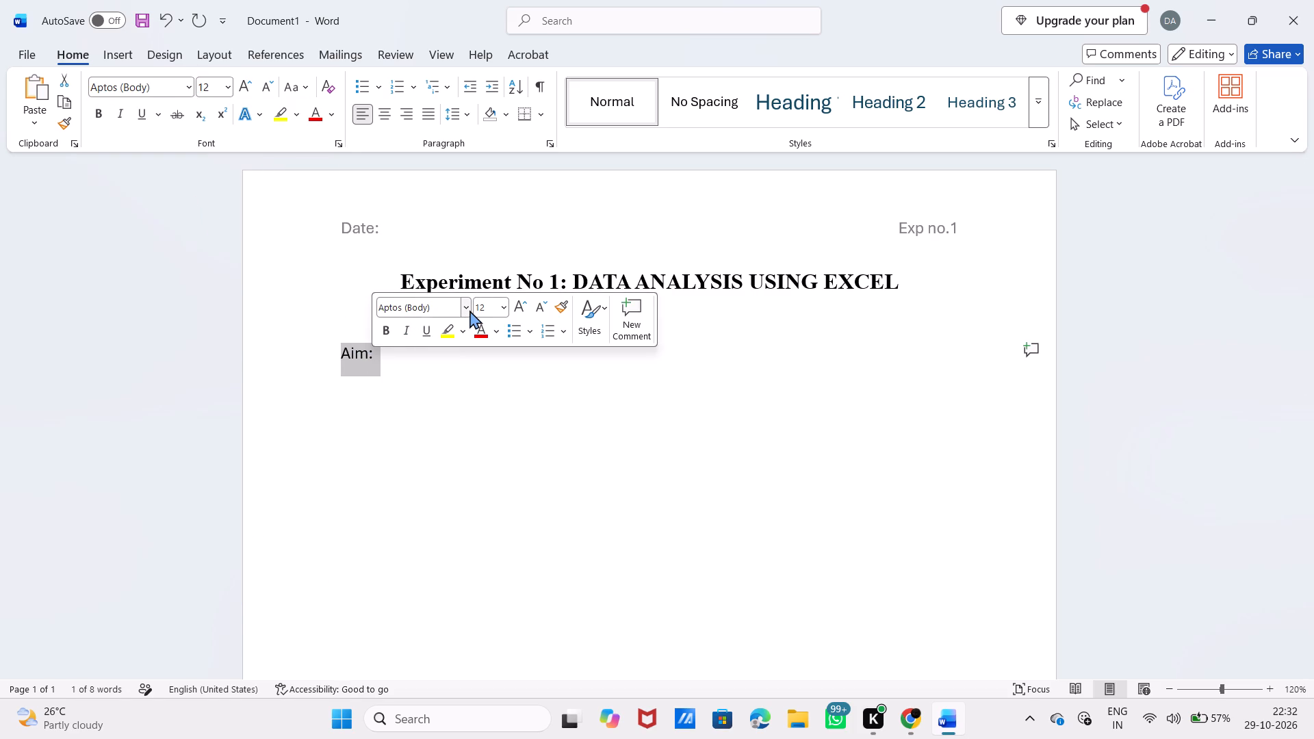
{"action": "left_click", "coordinate": [469, 310]}
{"action": "left_click", "coordinate": [481, 426]}
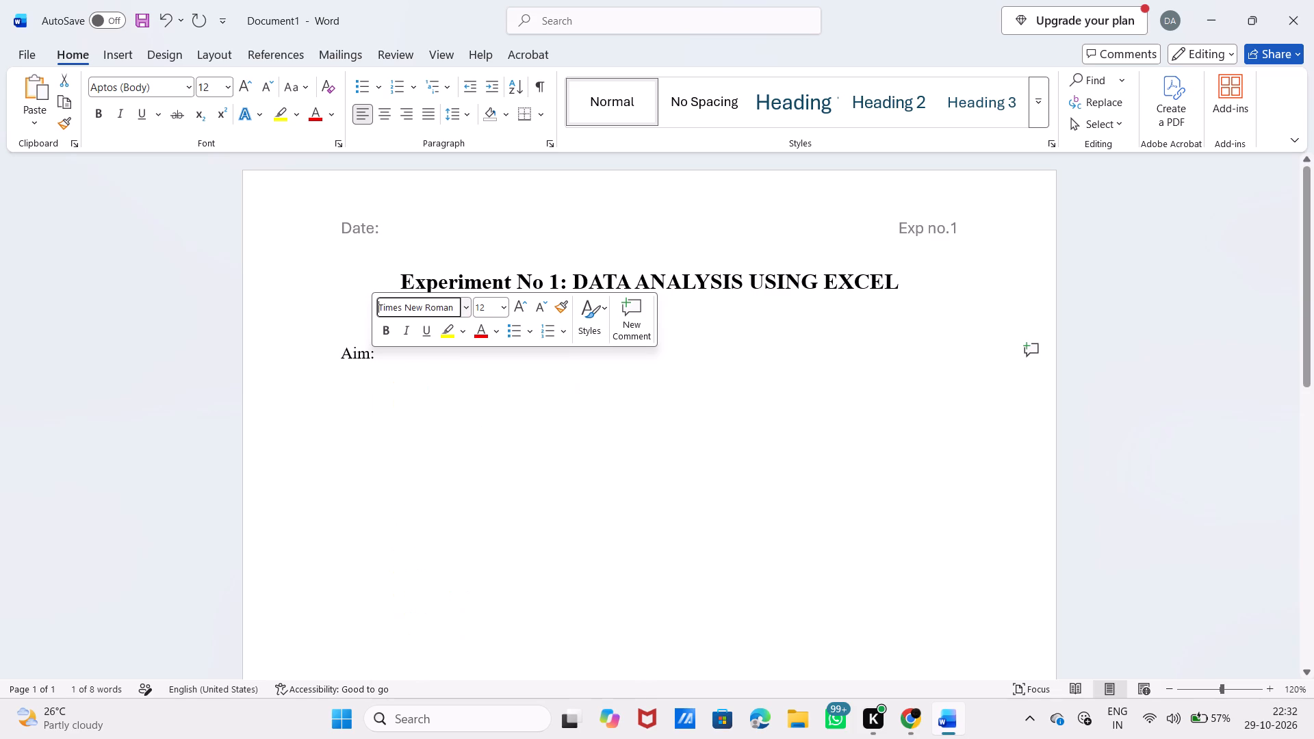
{"action": "left_click", "coordinate": [476, 396]}
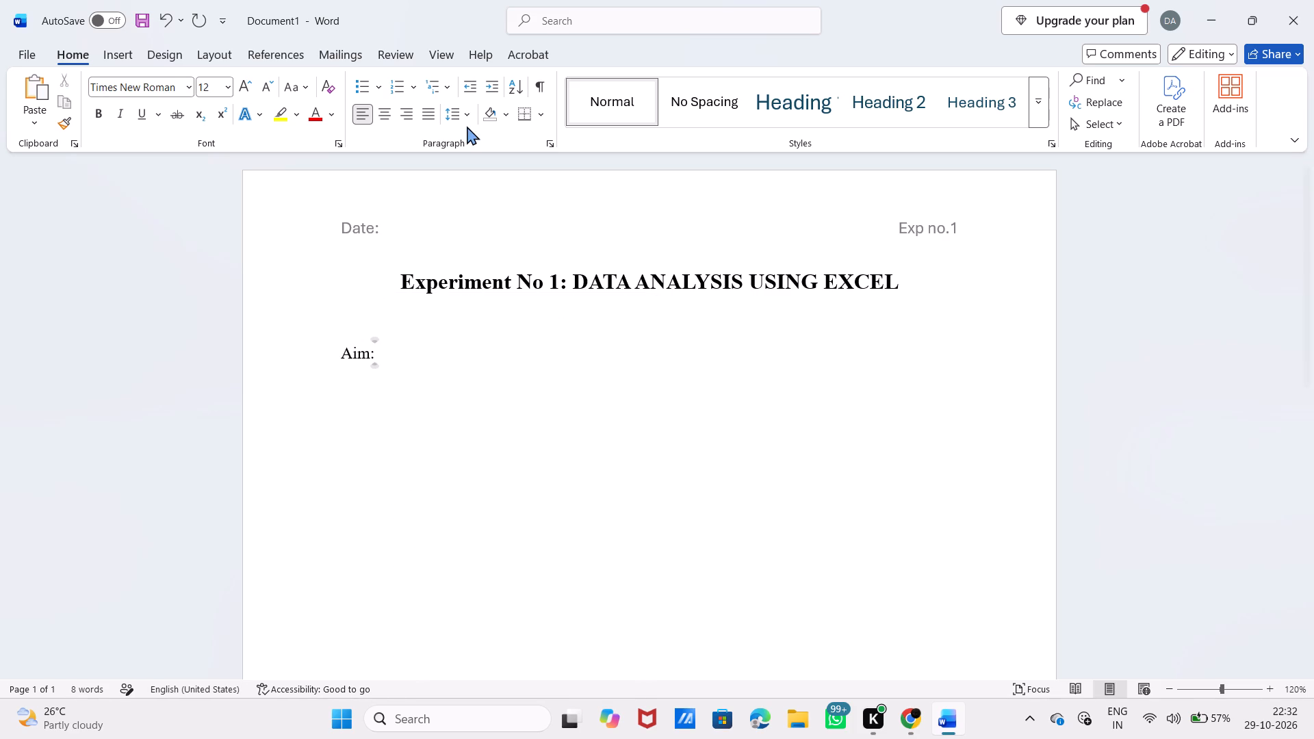
Copy the aim text "To perform data analysis using excel" from the ChatGPT transcription and paste it after "Aim:" in Word.
{"action": "left_click", "coordinate": [907, 716]}
{"action": "left_click", "coordinate": [670, 24]}
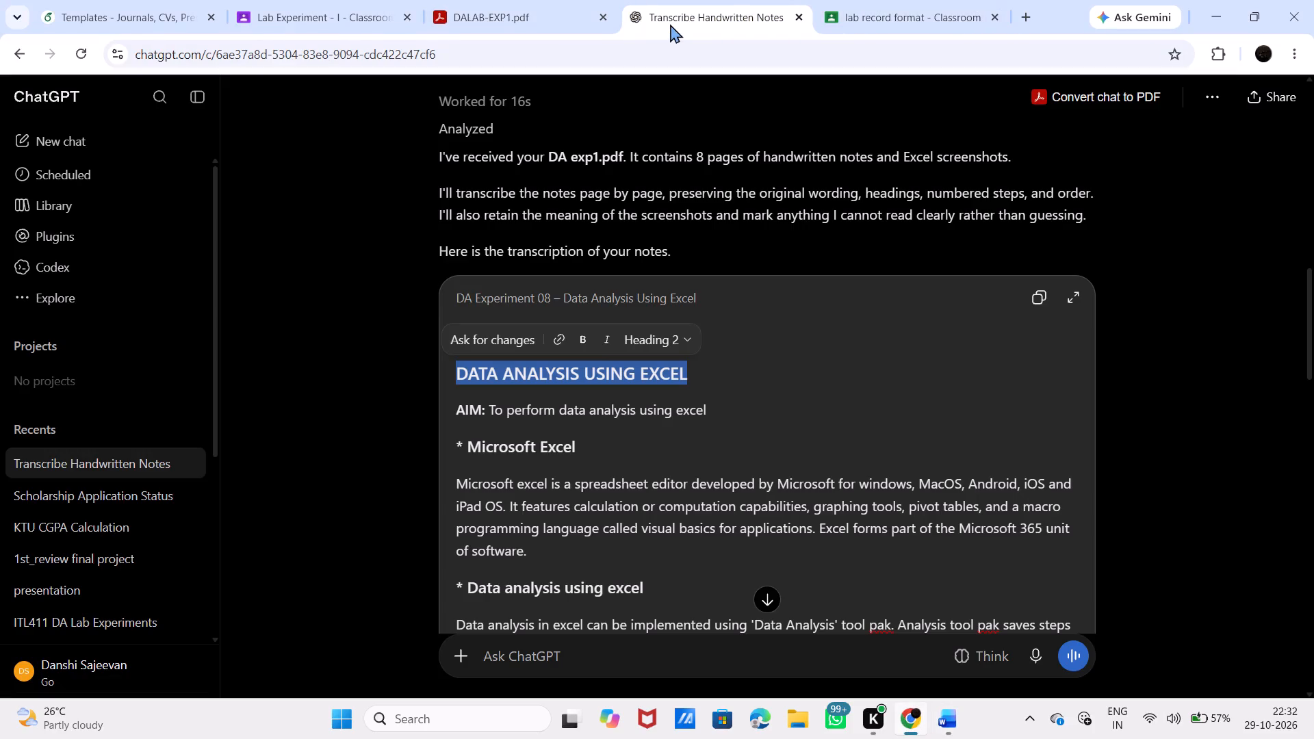
{"action": "left_click", "coordinate": [495, 410]}
{"action": "left_click", "coordinate": [493, 11]}
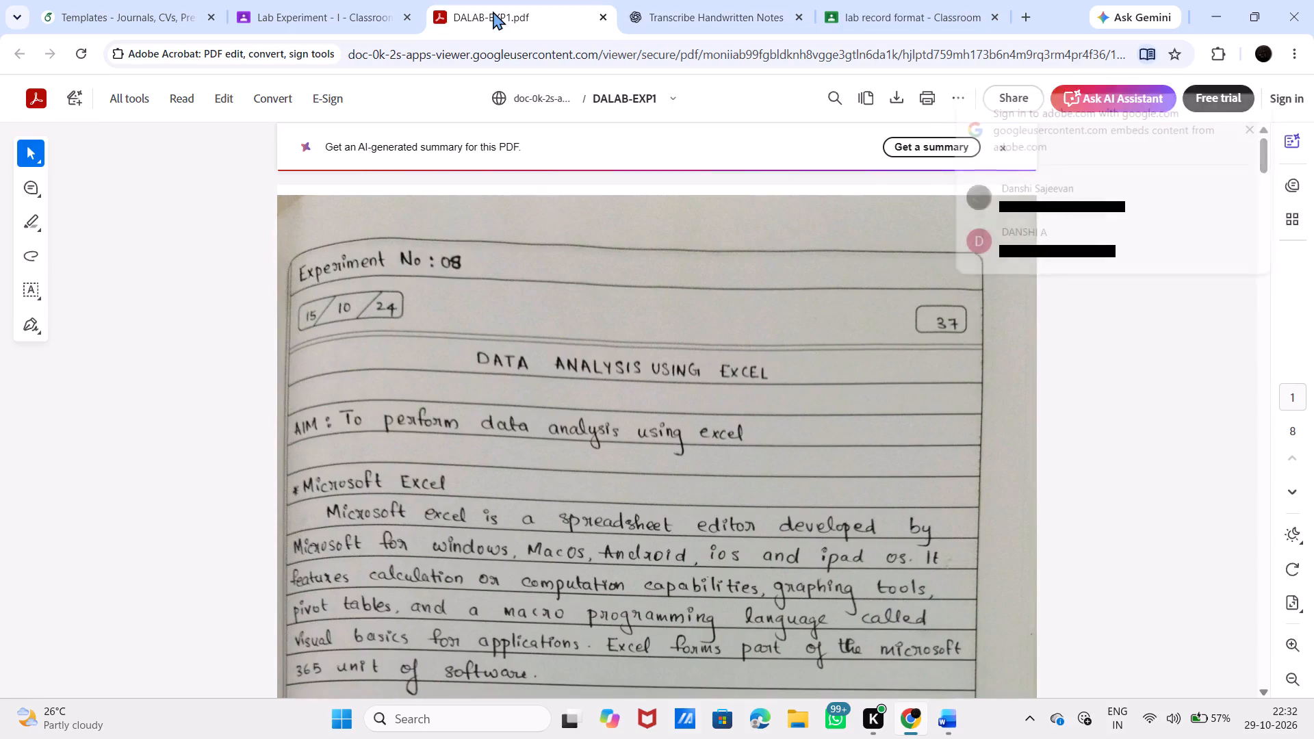
{"action": "left_click", "coordinate": [665, 14]}
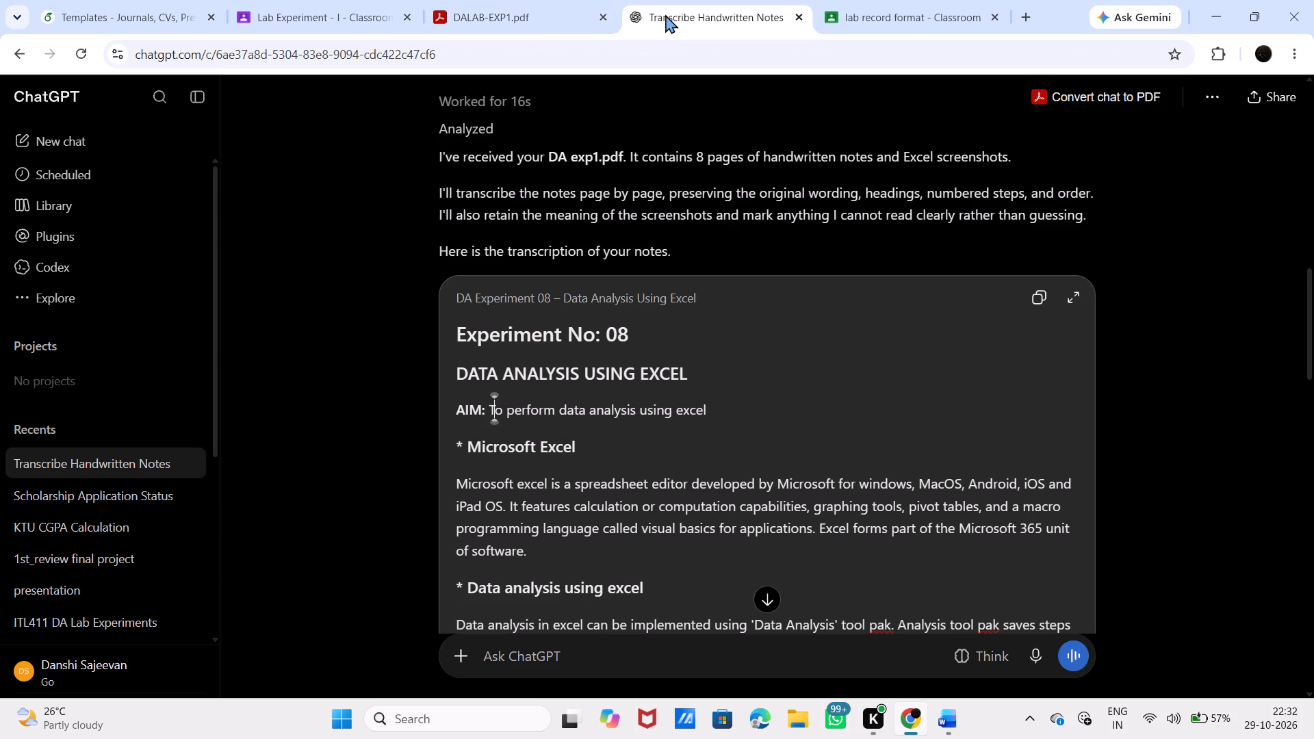
{"action": "left_click_drag", "start_coordinate": [491, 410], "coordinate": [722, 405]}
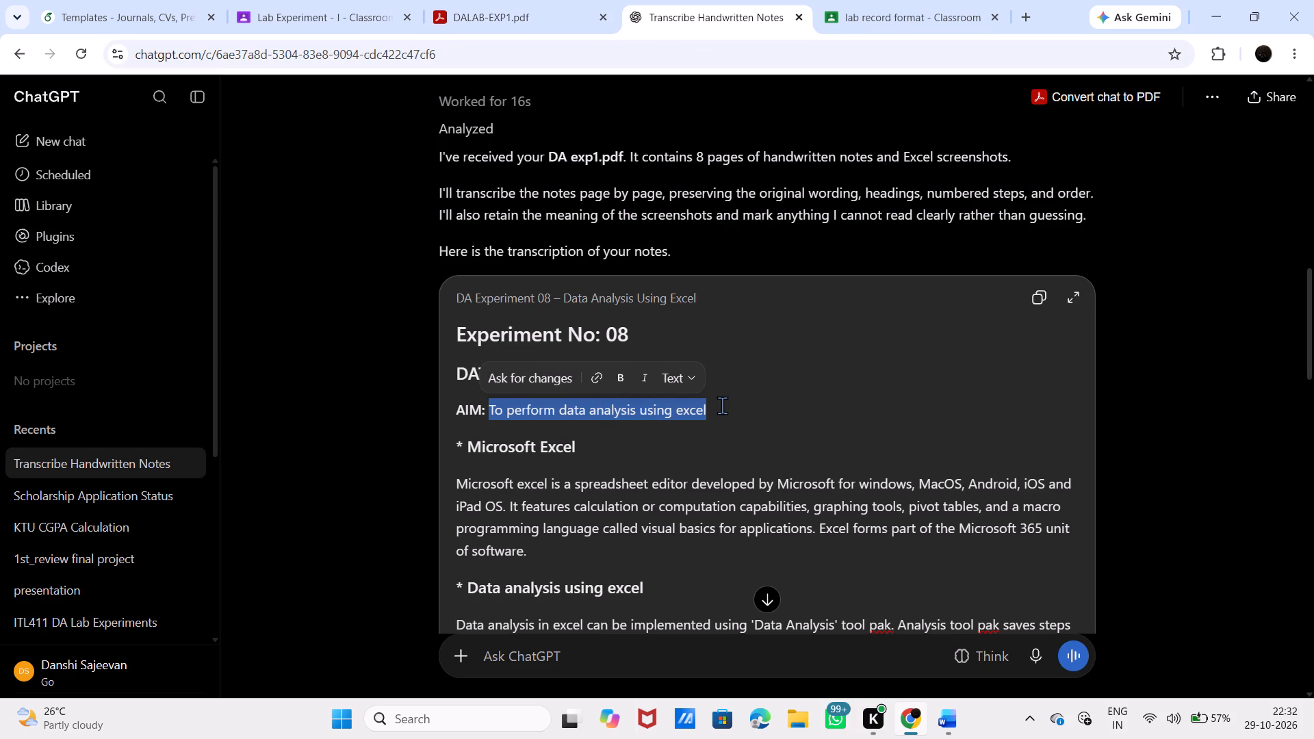
{"action": "left_click_drag", "start_coordinate": [722, 405], "coordinate": [722, 404]}
{"action": "key", "text": "ctrl+c"}
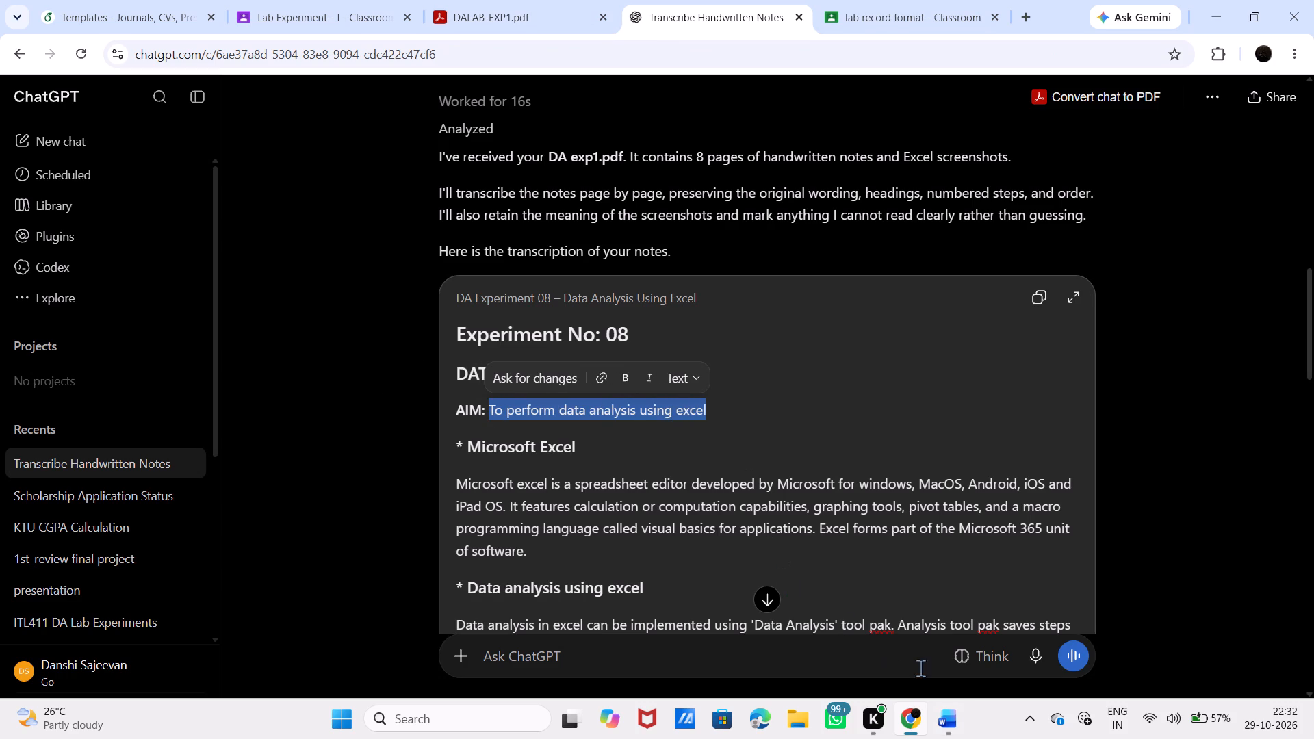
{"action": "left_click", "coordinate": [942, 733]}
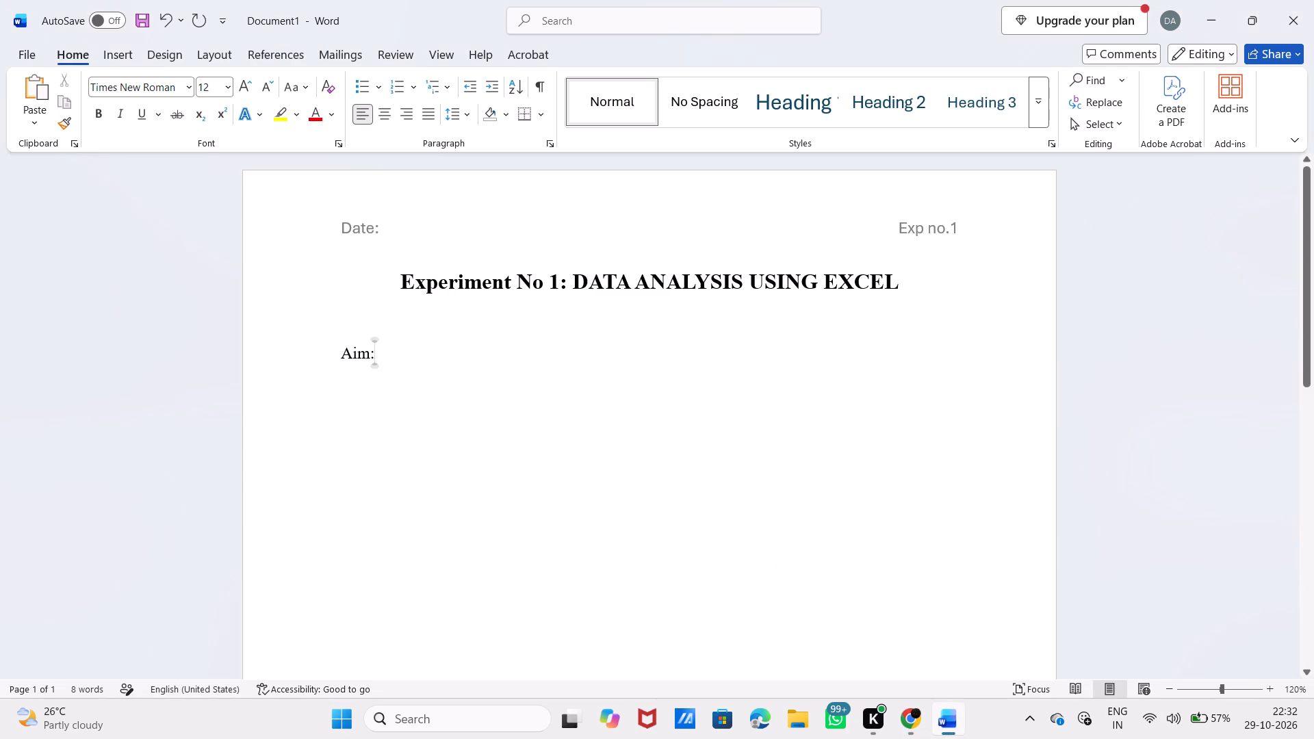
{"action": "key", "text": "space"}
{"action": "key", "text": "ctrl+v"}
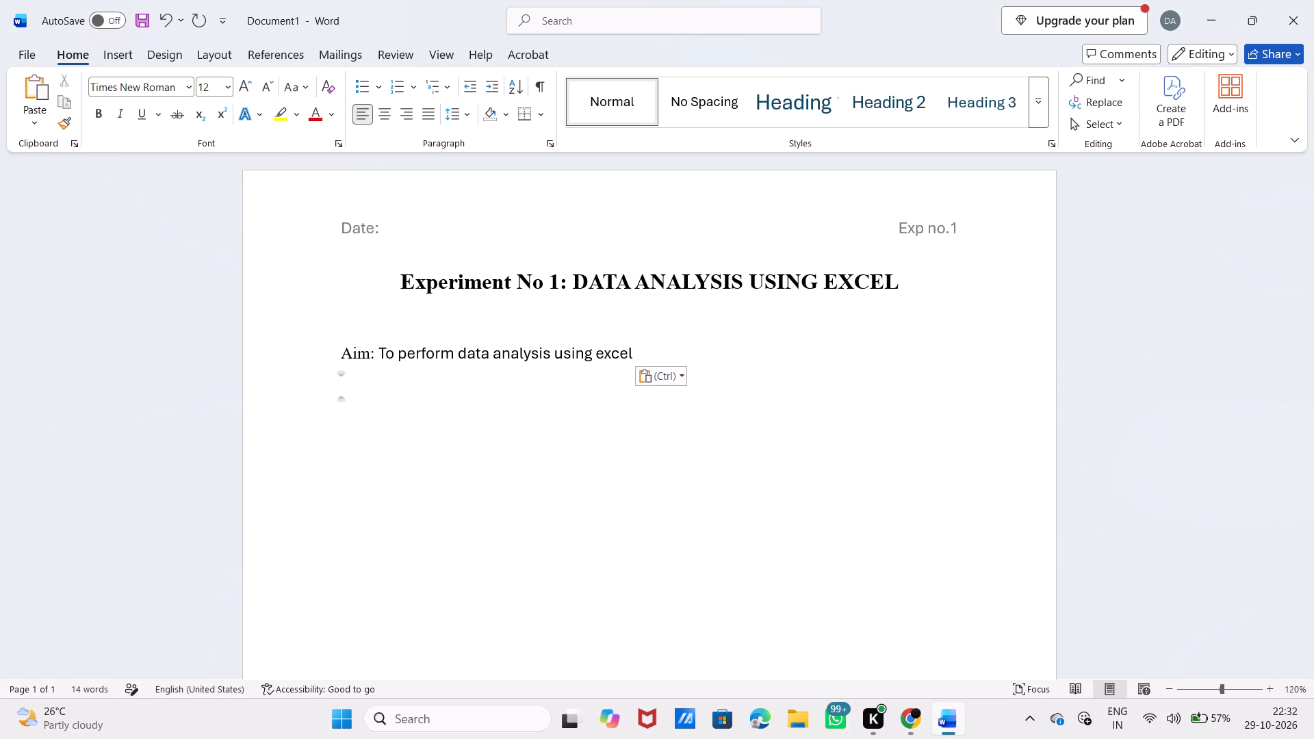
{"action": "left_click", "coordinate": [918, 729]}
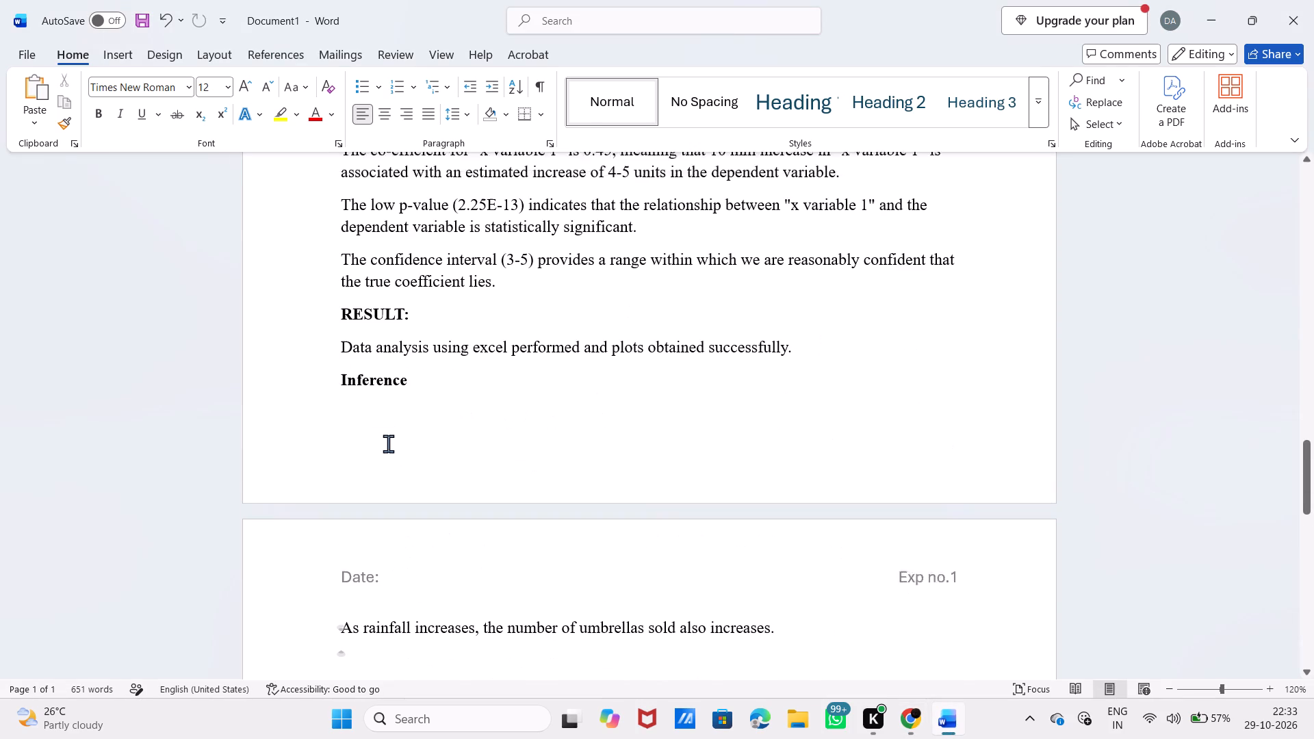
{"action": "scroll", "coordinate": [388, 443], "scroll_direction": "up", "scroll_amount": 7}
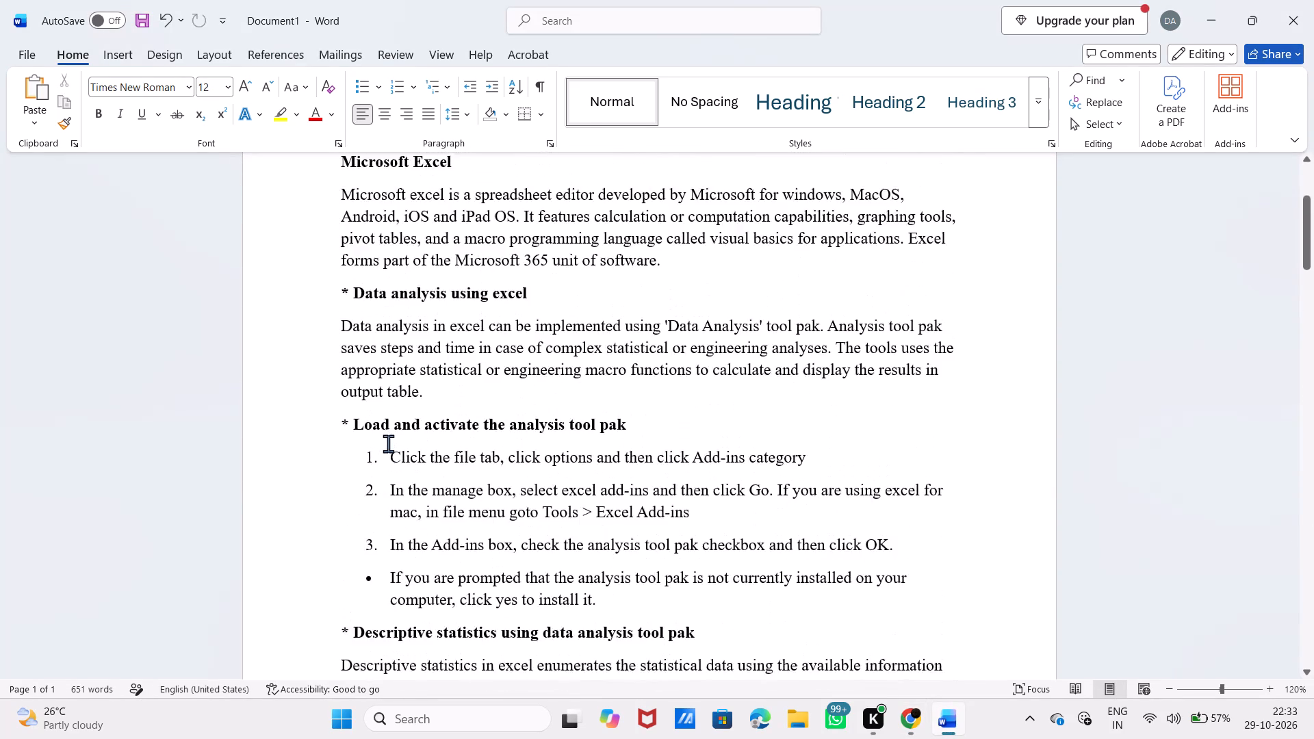
{"action": "scroll", "coordinate": [388, 443], "scroll_direction": "up", "scroll_amount": 3}
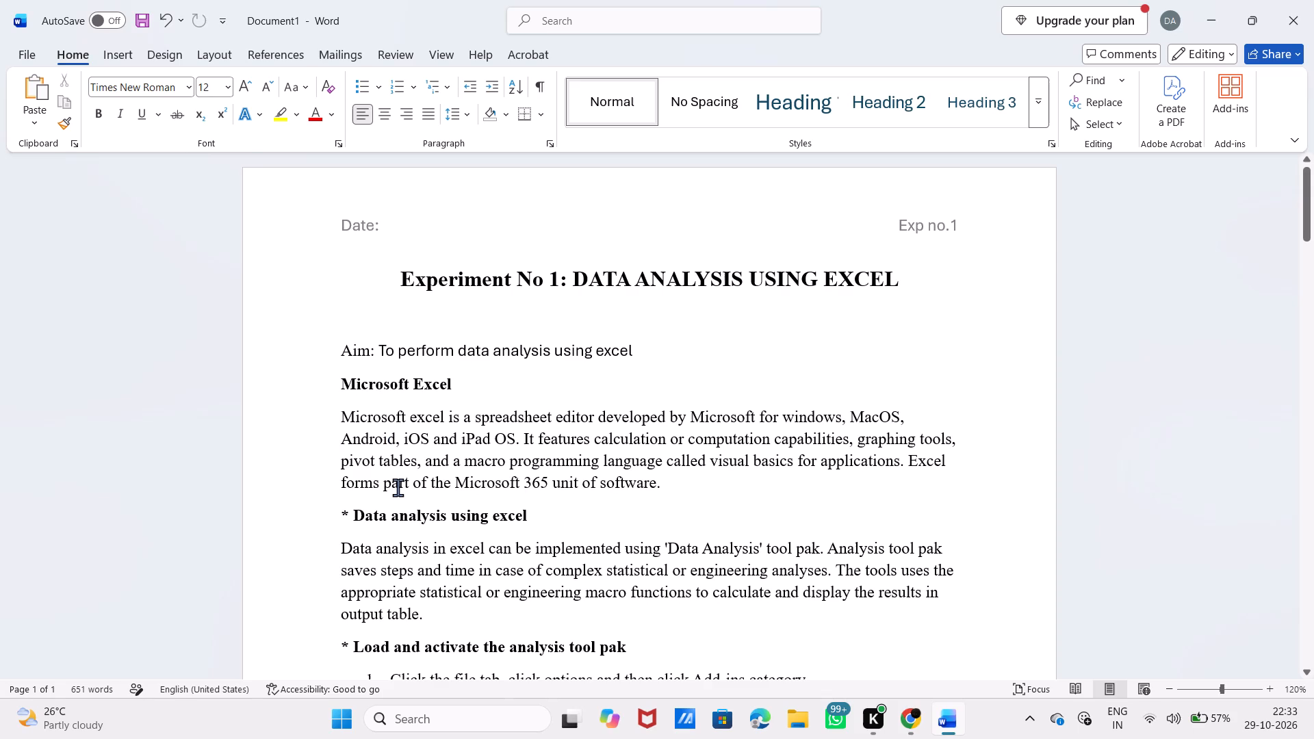
{"action": "scroll", "coordinate": [398, 487], "scroll_direction": "down", "scroll_amount": 1}
{"action": "scroll", "coordinate": [398, 487], "scroll_direction": "up", "scroll_amount": 1}
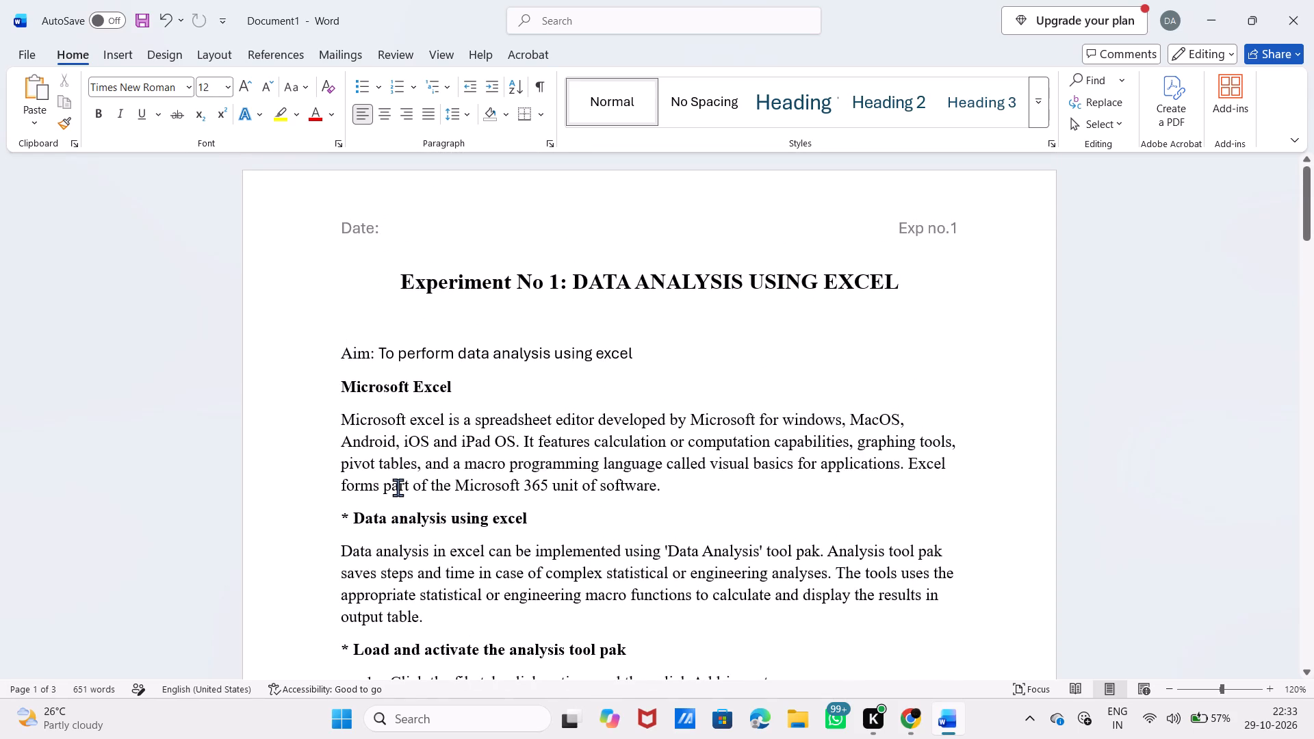
{"action": "scroll", "coordinate": [398, 487], "scroll_direction": "down", "scroll_amount": 6}
{"action": "scroll", "coordinate": [398, 487], "scroll_direction": "up", "scroll_amount": 2}
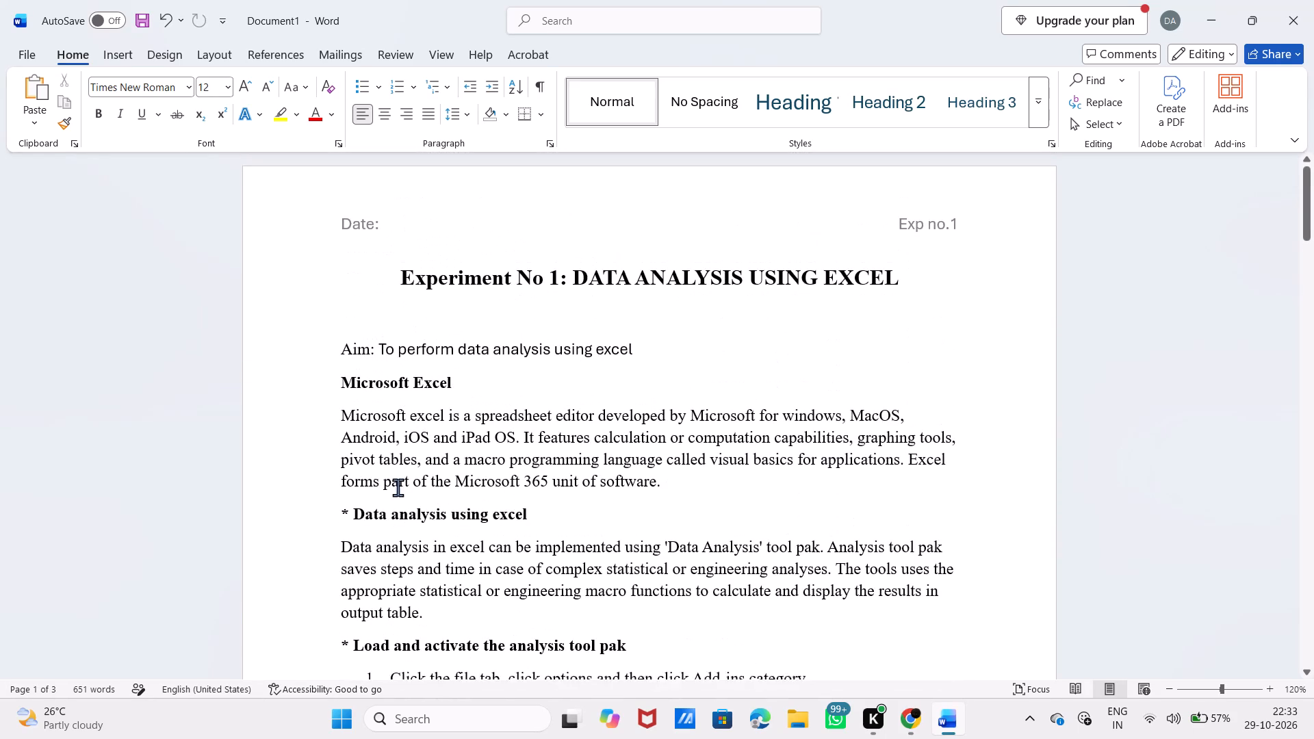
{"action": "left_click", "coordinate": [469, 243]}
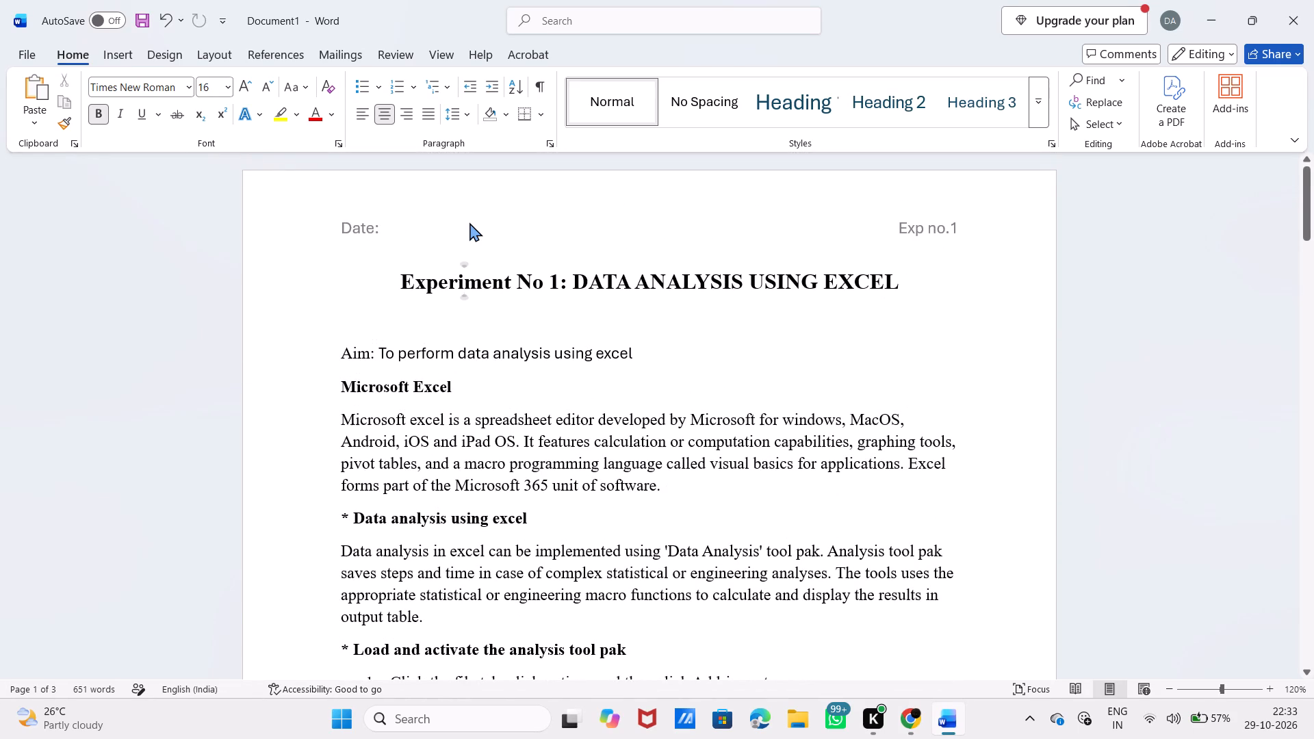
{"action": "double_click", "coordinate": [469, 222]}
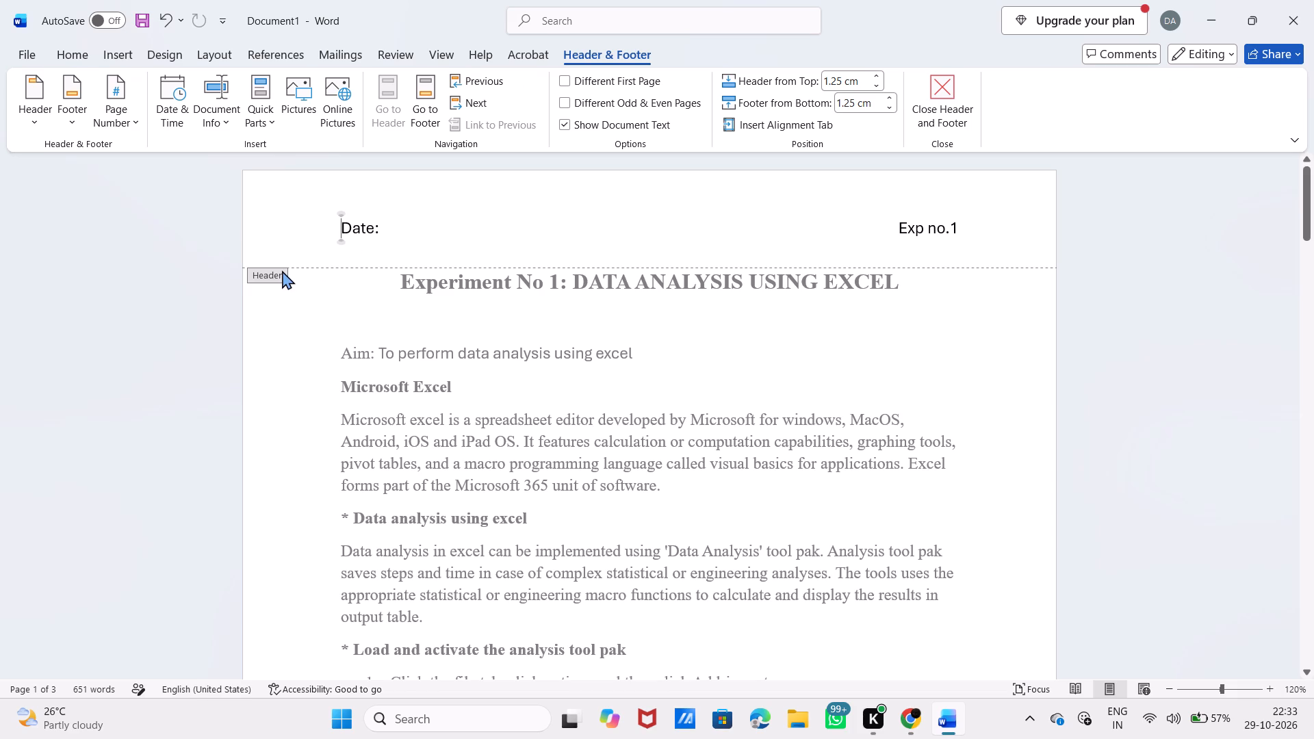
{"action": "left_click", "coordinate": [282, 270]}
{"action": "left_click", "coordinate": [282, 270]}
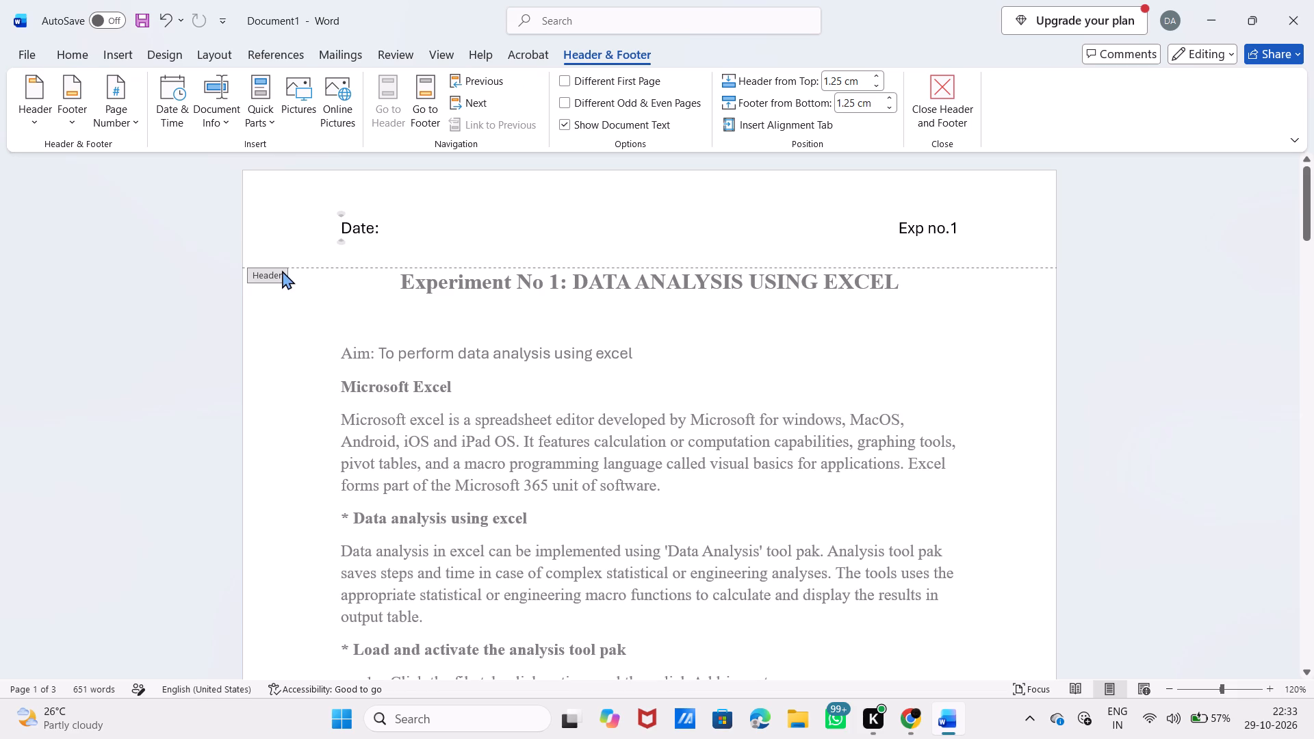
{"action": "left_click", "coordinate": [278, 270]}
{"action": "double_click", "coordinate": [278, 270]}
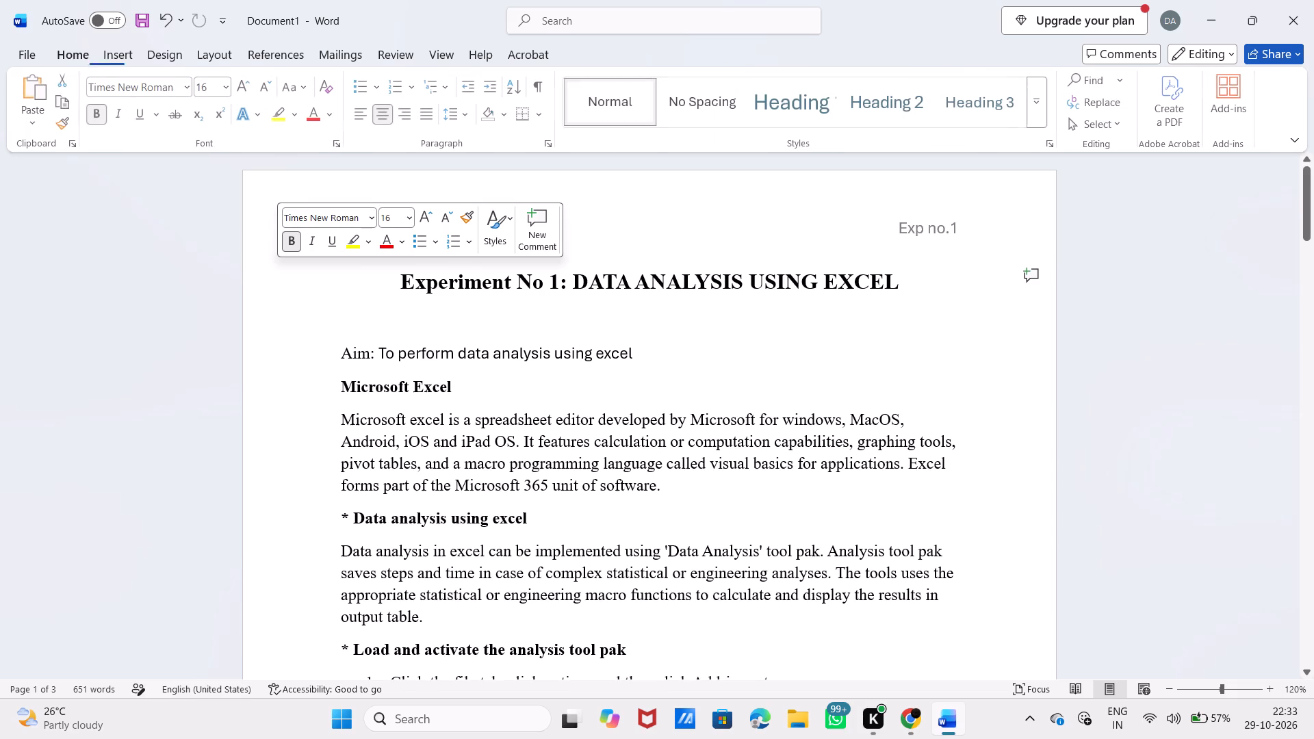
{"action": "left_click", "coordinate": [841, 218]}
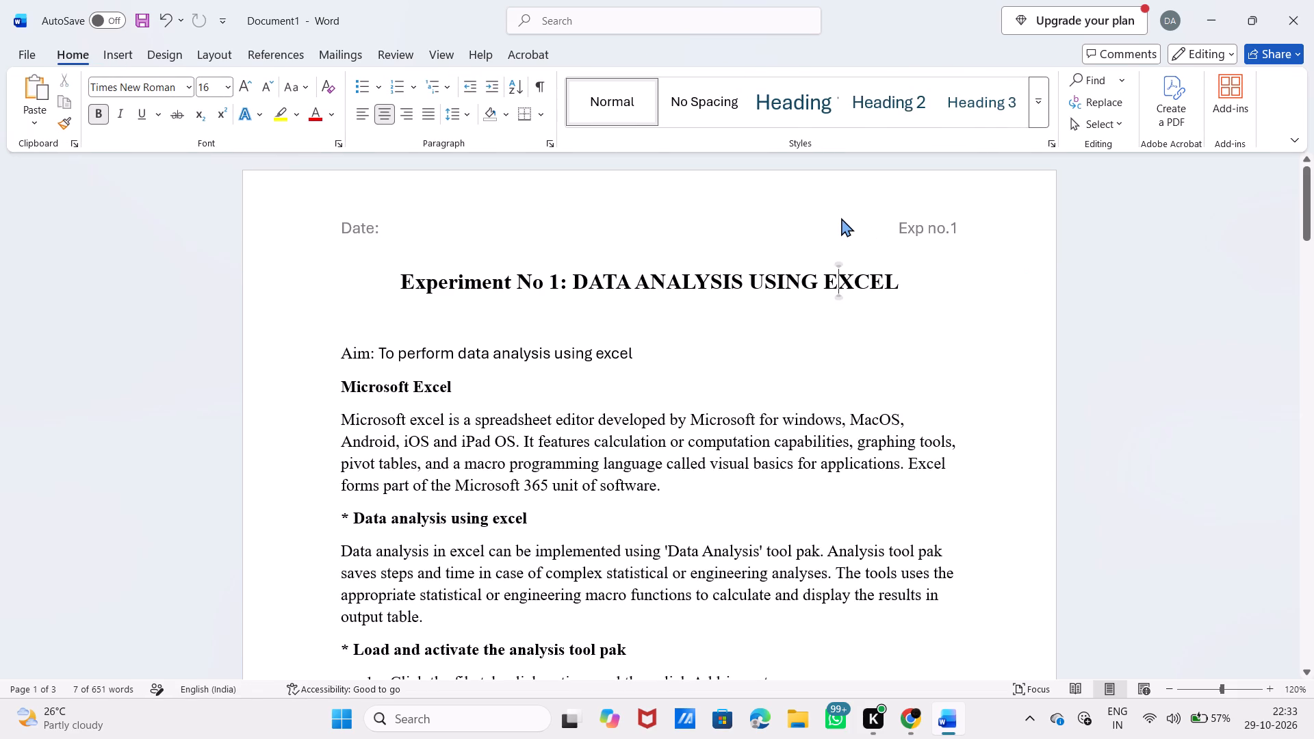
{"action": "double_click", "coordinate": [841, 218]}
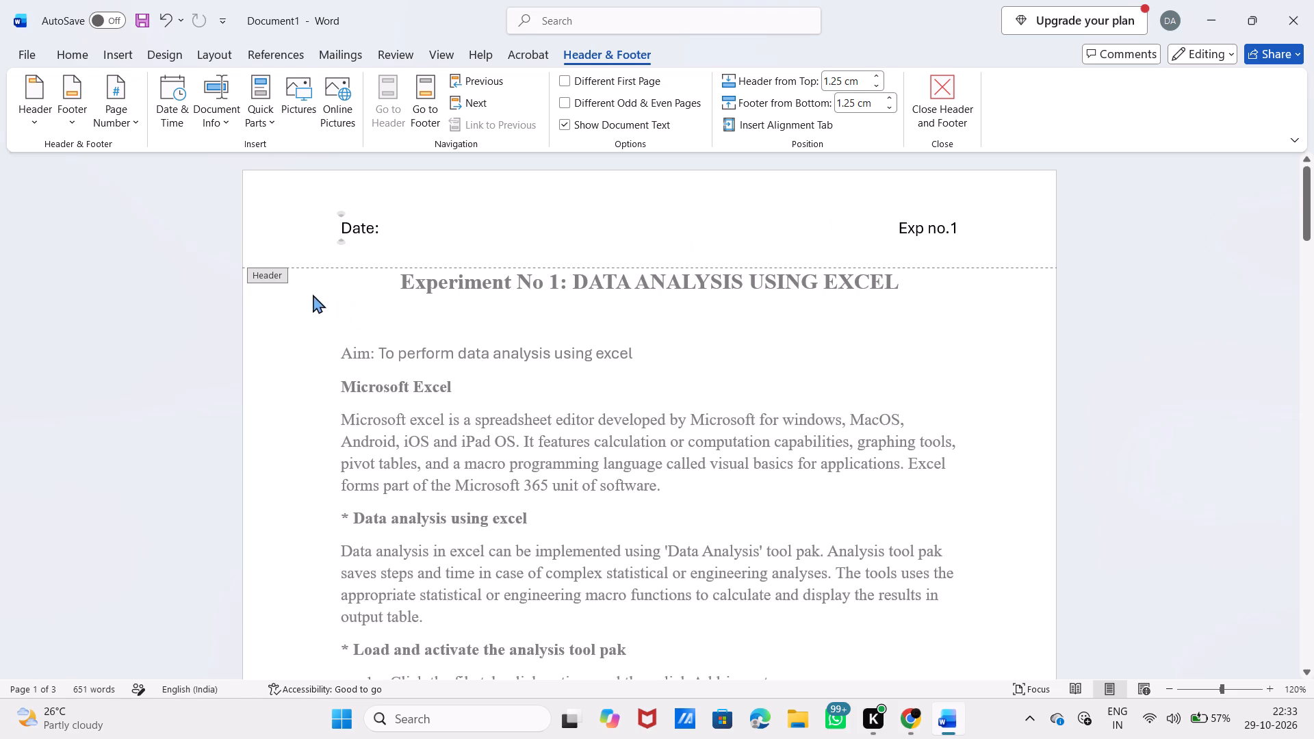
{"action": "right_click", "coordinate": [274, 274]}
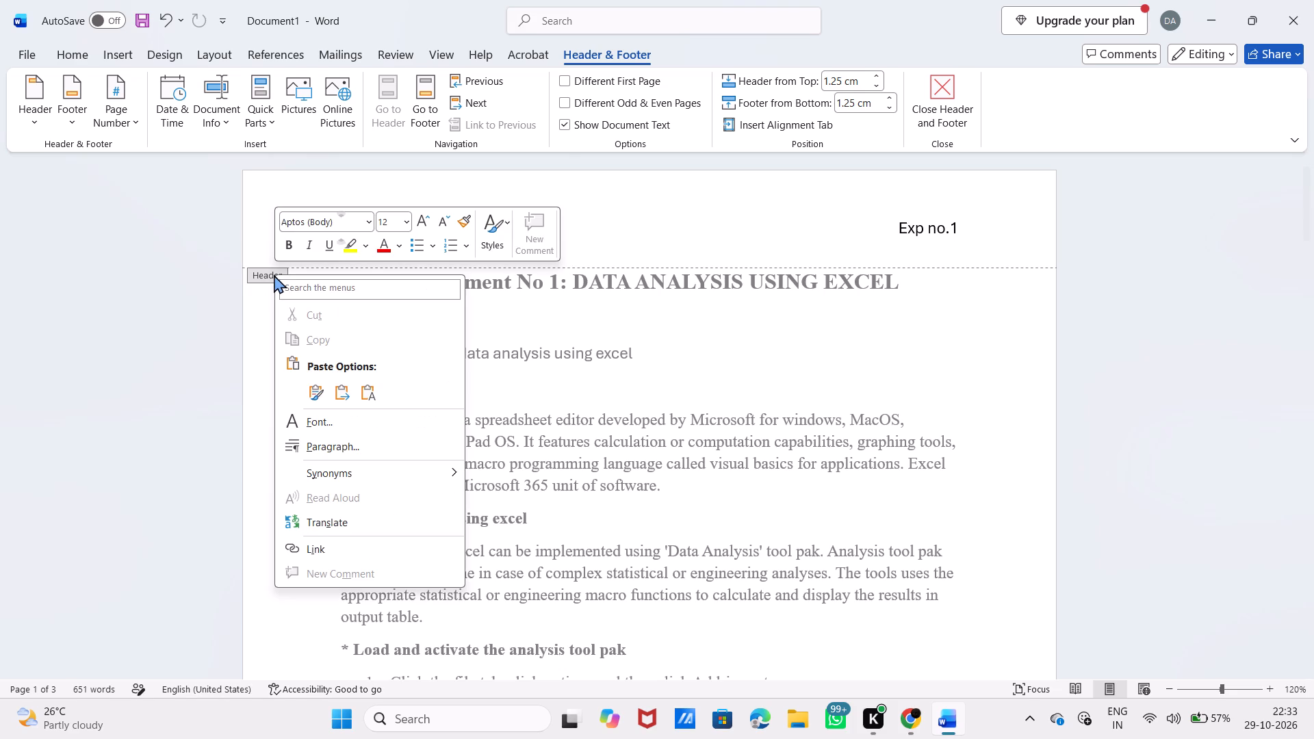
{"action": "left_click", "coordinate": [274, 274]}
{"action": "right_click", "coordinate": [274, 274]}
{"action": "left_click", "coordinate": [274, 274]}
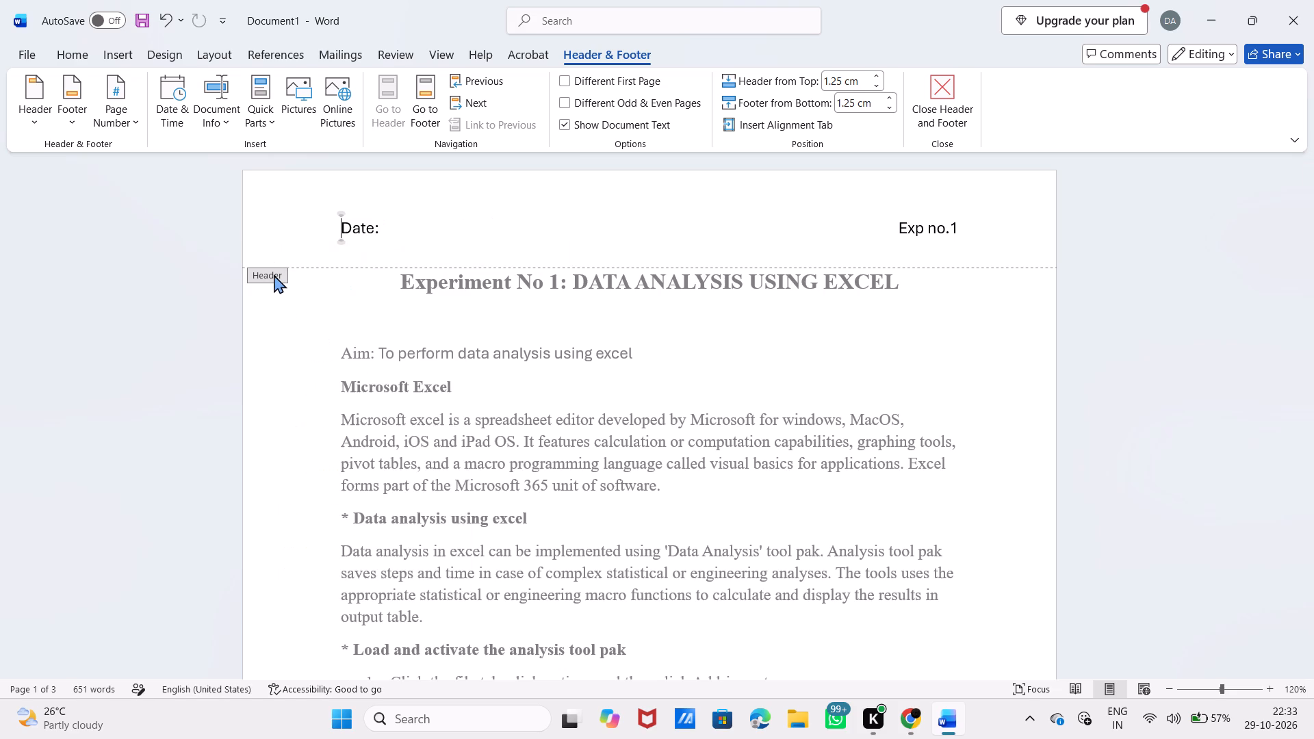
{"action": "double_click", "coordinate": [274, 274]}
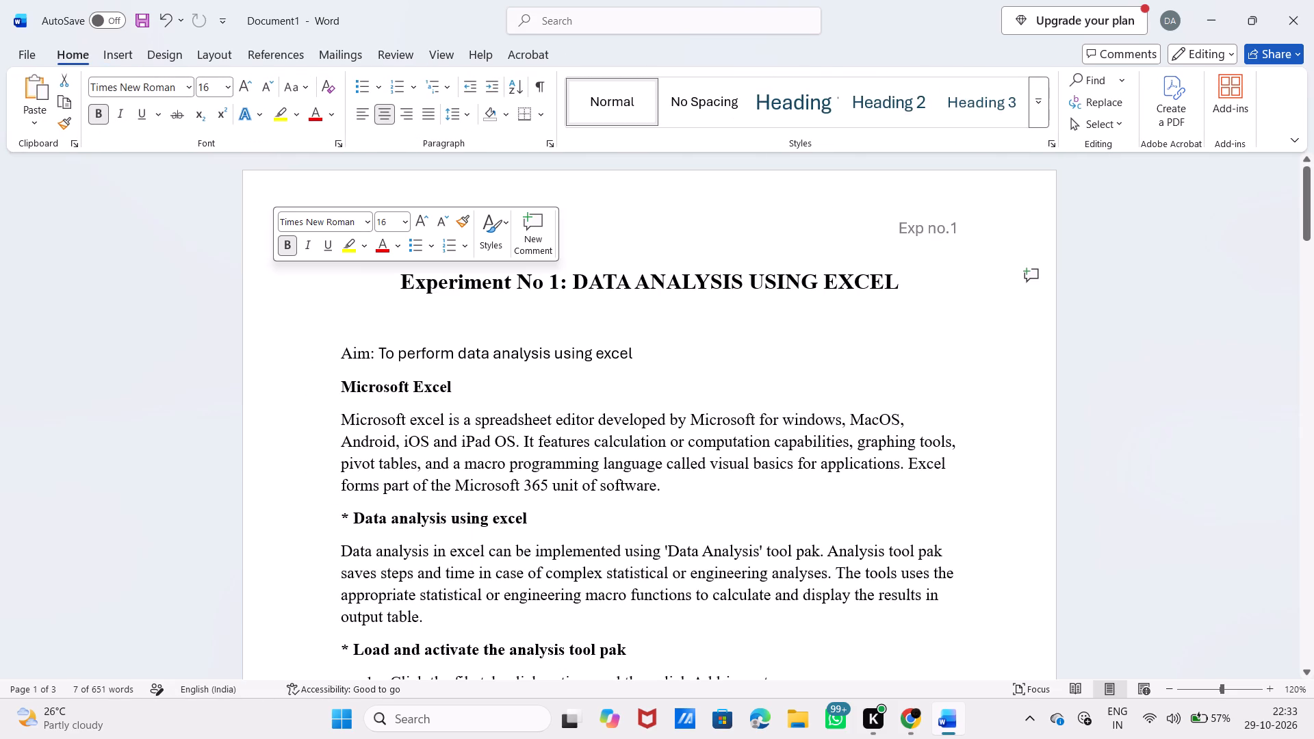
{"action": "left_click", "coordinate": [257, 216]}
Open the first page's header for editing at the end of "Date:".
{"action": "double_click", "coordinate": [431, 229]}
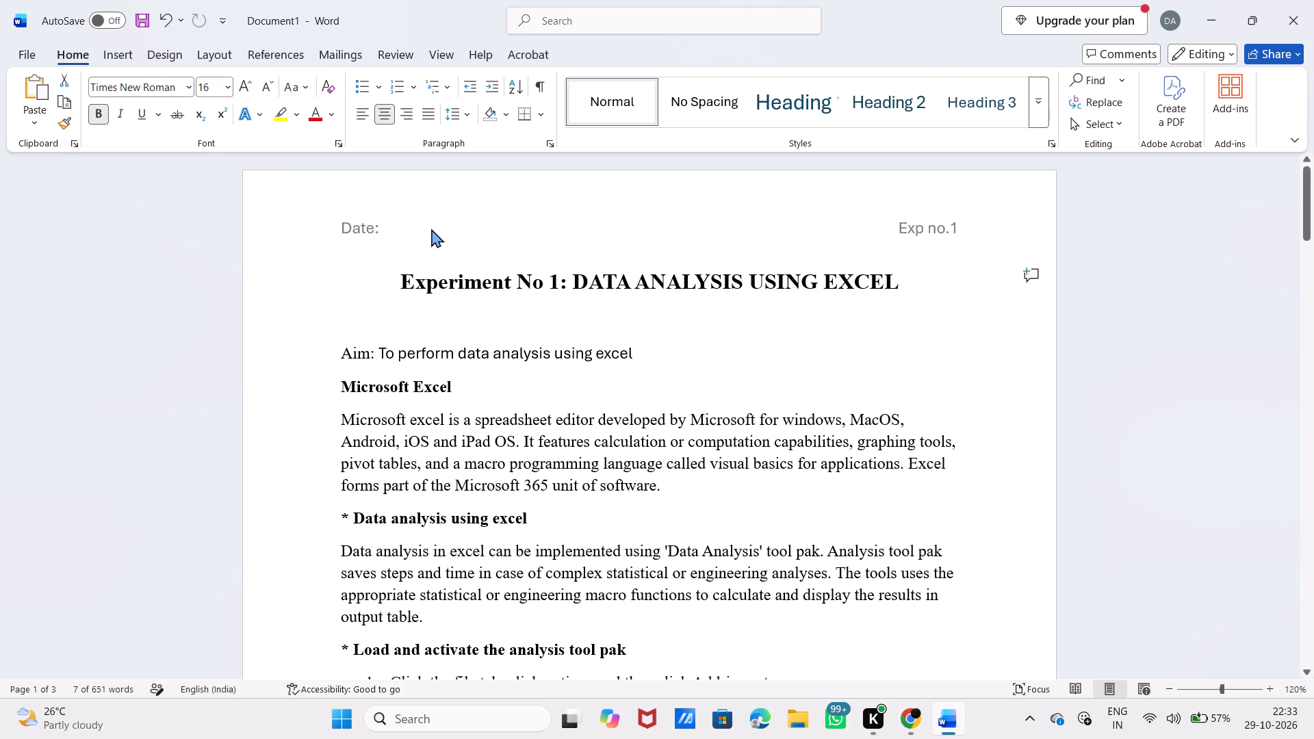
{"action": "right_click", "coordinate": [431, 229]}
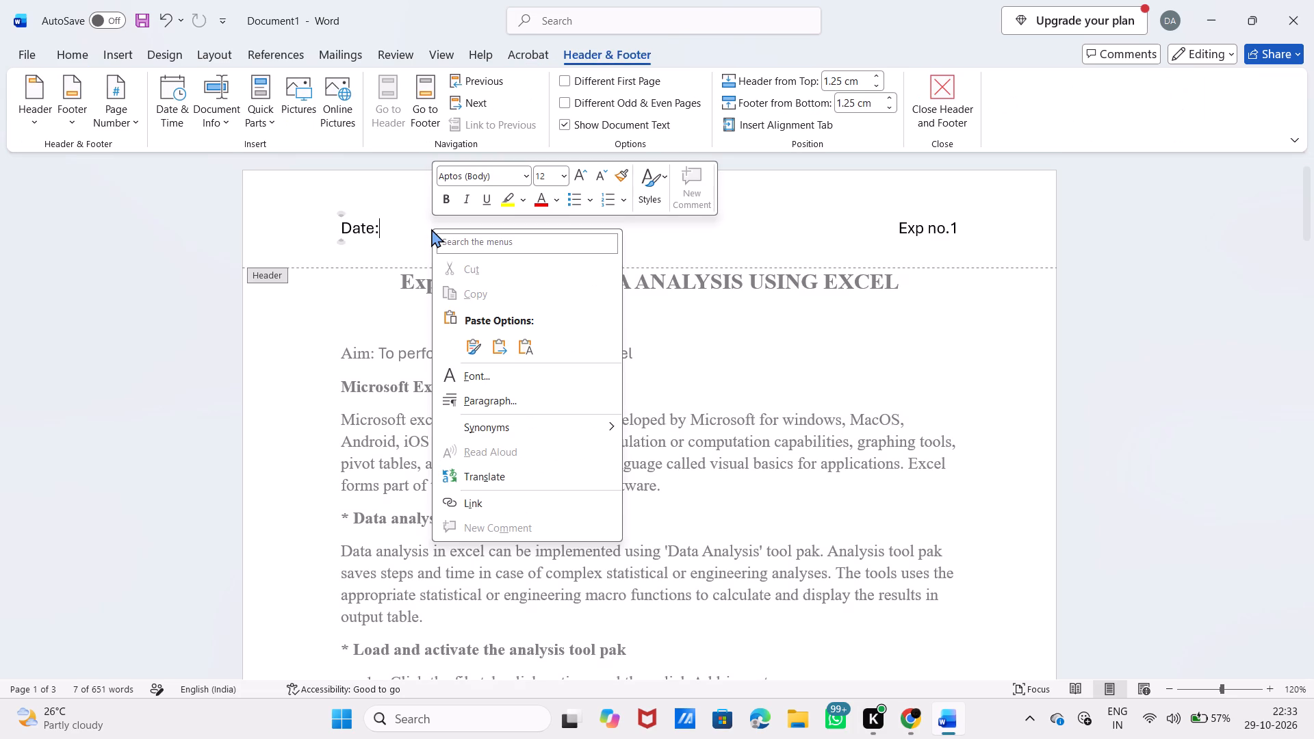
{"action": "left_click", "coordinate": [376, 227]}
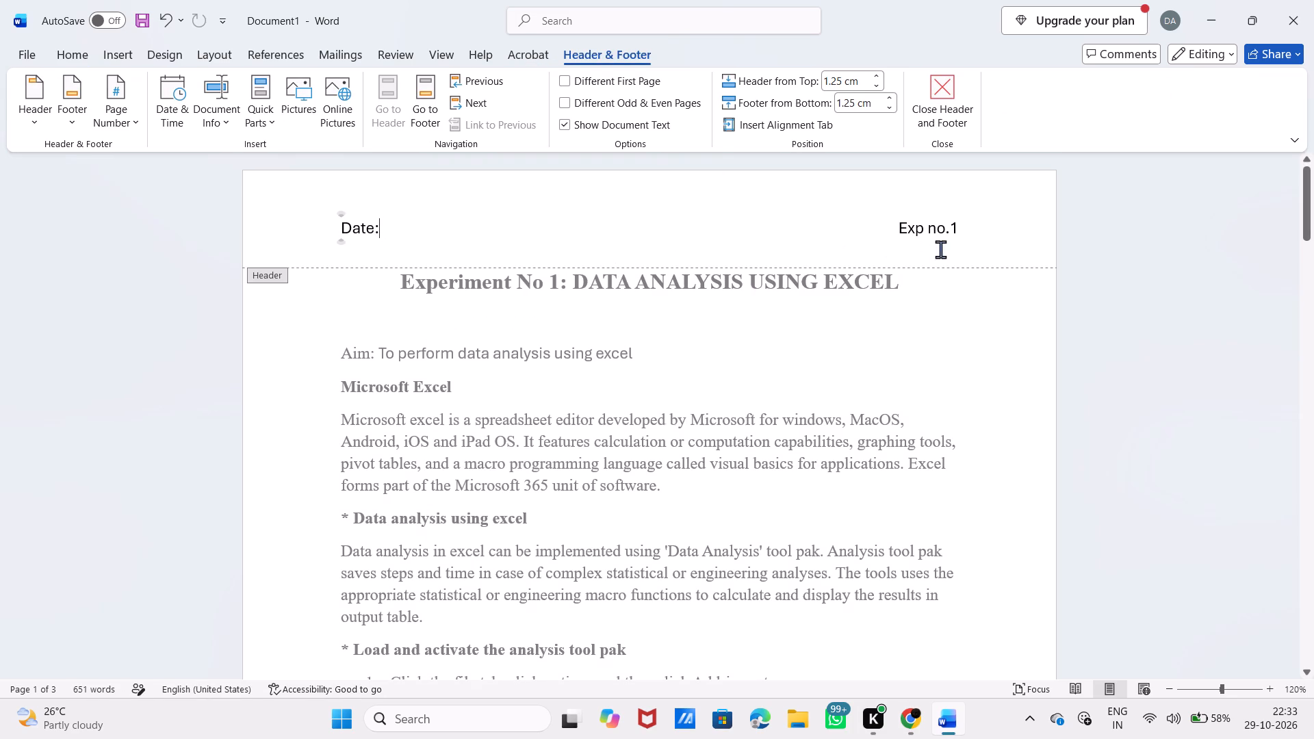
Examine how the "Date:" and "Exp no.1" header carries over from the first page to the second.
{"action": "scroll", "coordinate": [874, 567], "scroll_direction": "down", "scroll_amount": 5}
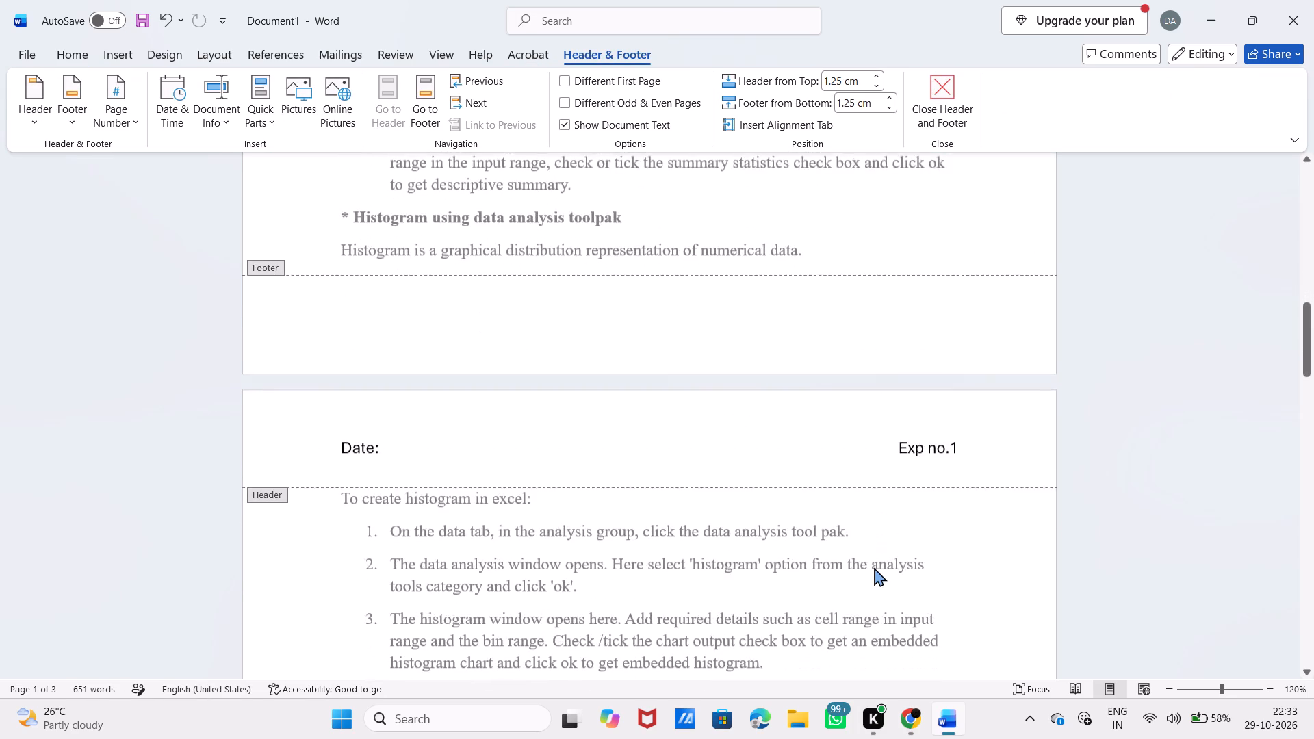
{"action": "scroll", "coordinate": [874, 567], "scroll_direction": "down", "scroll_amount": 1}
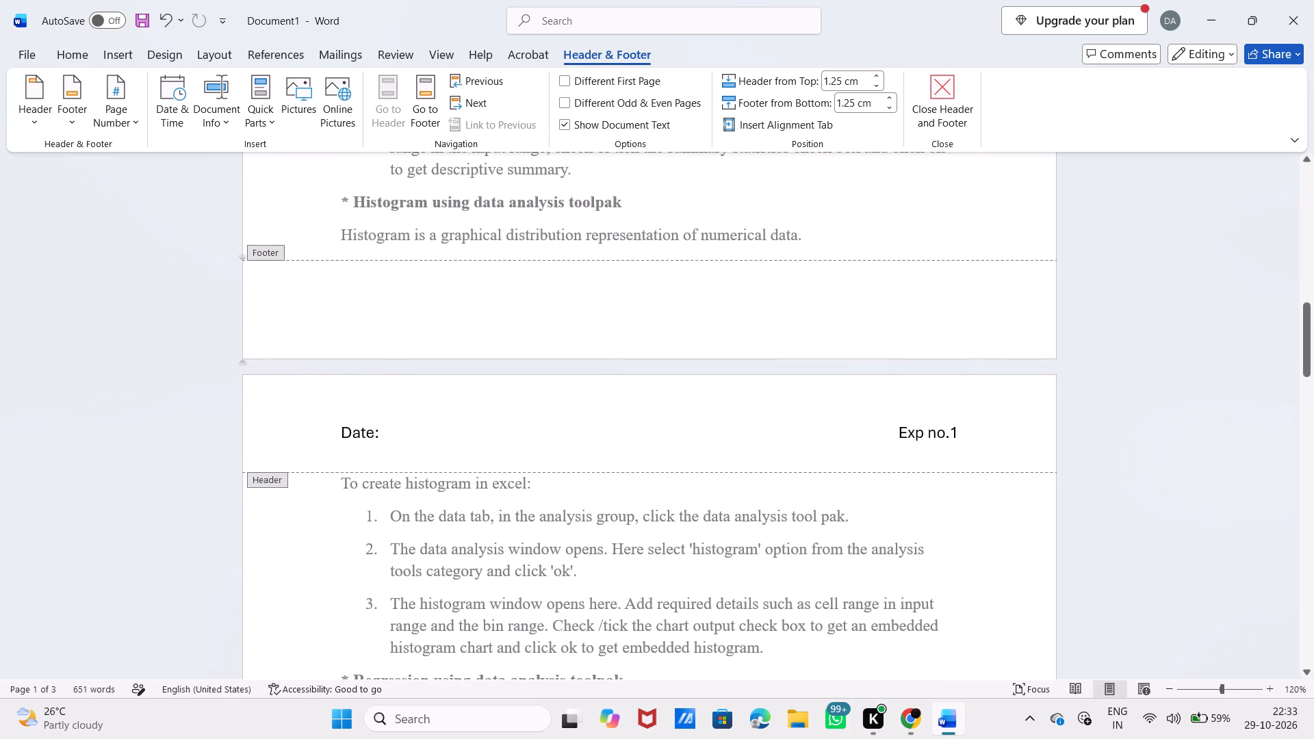
{"action": "left_click", "coordinate": [272, 476]}
{"action": "left_click", "coordinate": [901, 476]}
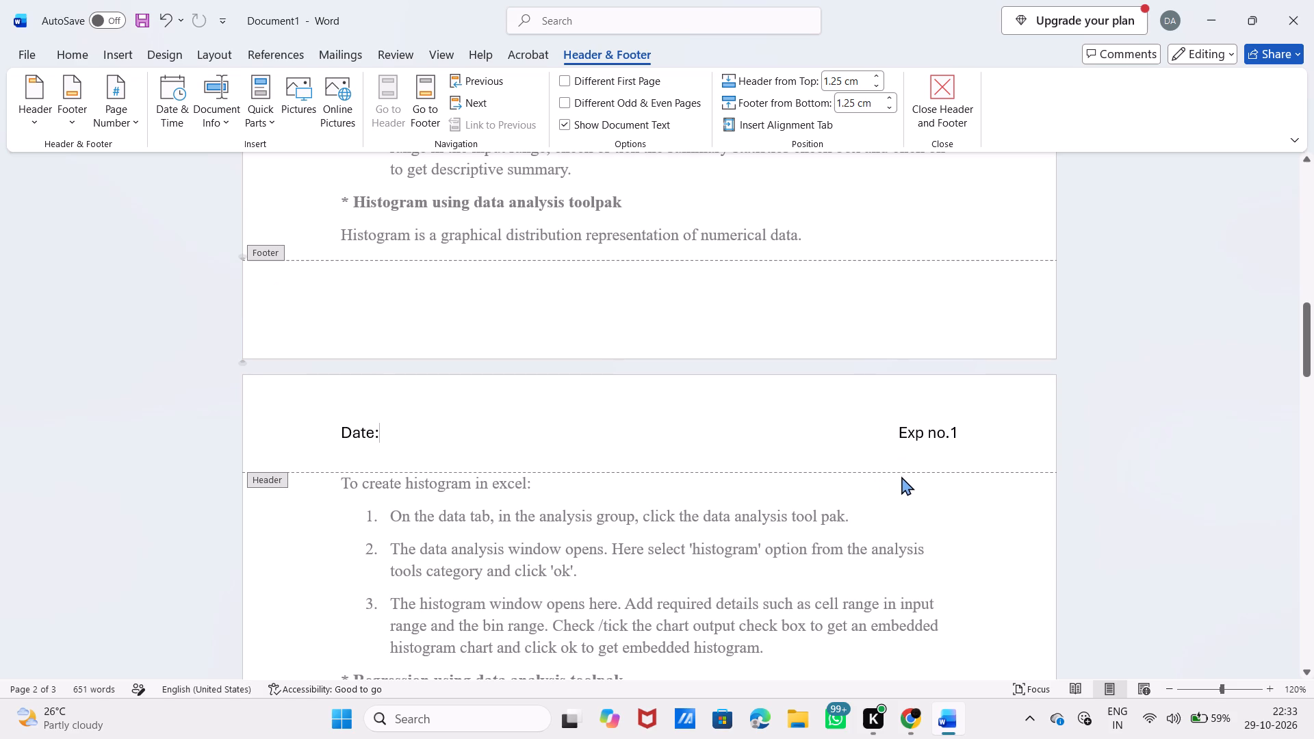
{"action": "left_click", "coordinate": [903, 469]}
{"action": "right_click", "coordinate": [903, 469]}
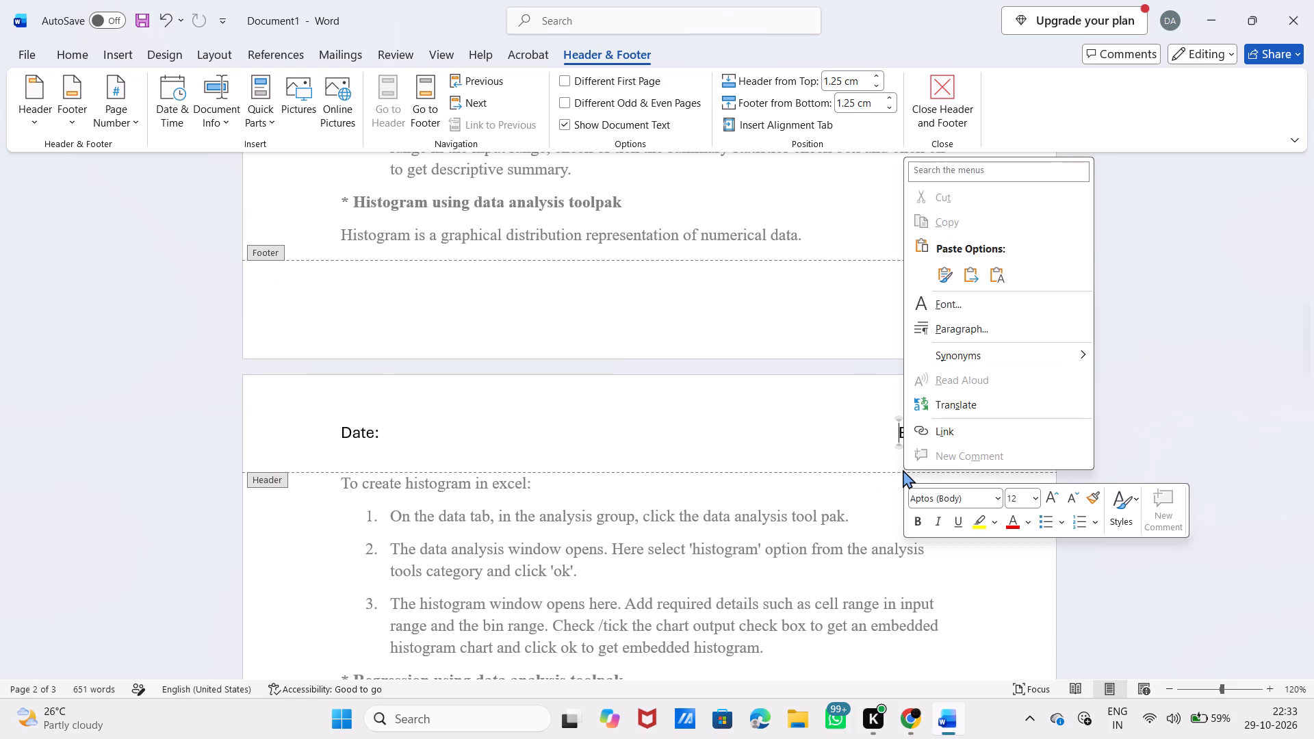
{"action": "left_click", "coordinate": [903, 469]}
{"action": "left_click", "coordinate": [903, 469]}
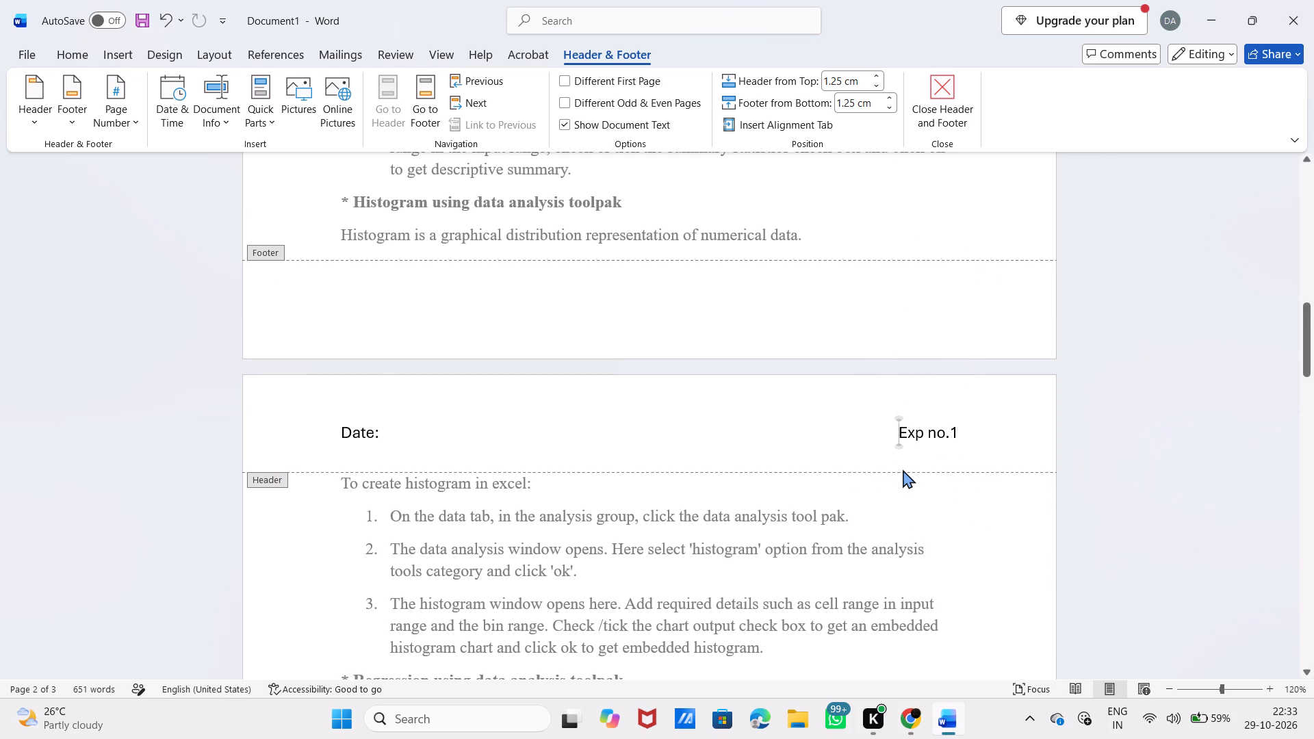
{"action": "left_click", "coordinate": [903, 469]}
{"action": "scroll", "coordinate": [502, 404], "scroll_direction": "up", "scroll_amount": 11}
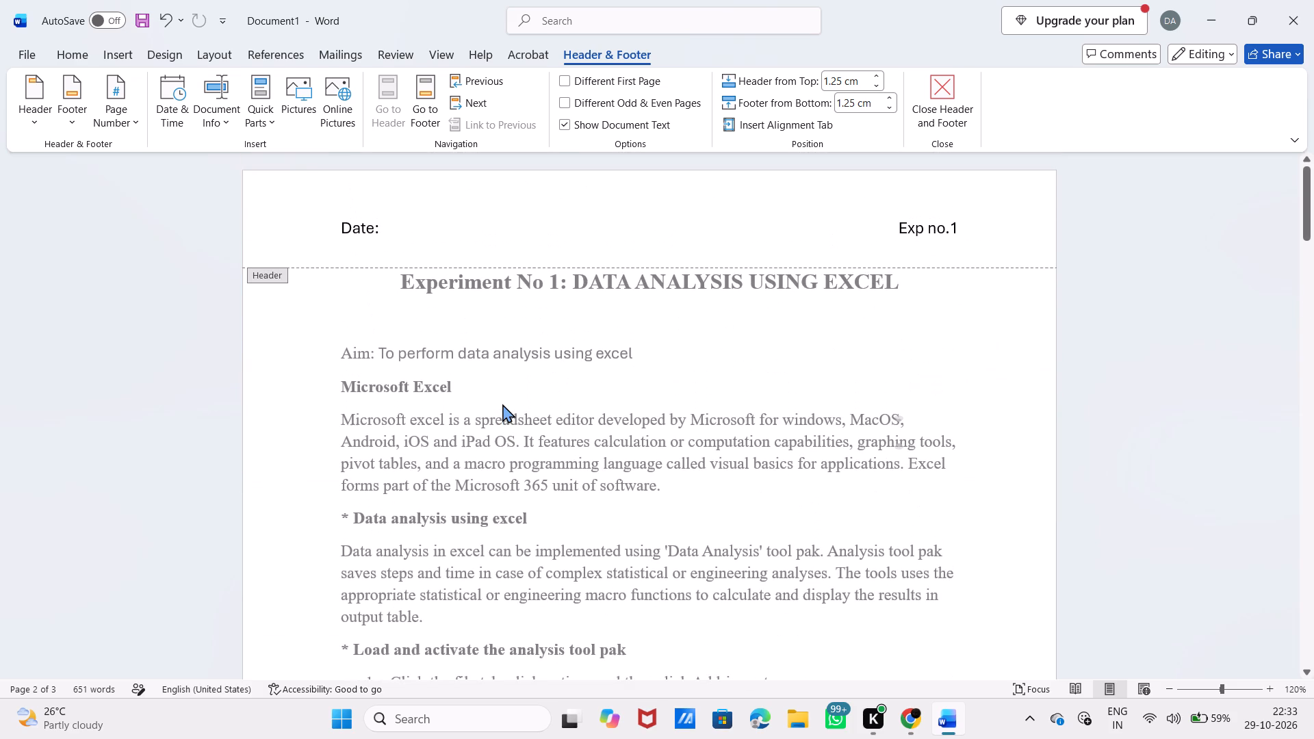
{"action": "scroll", "coordinate": [502, 404], "scroll_direction": "down", "scroll_amount": 1}
{"action": "scroll", "coordinate": [502, 404], "scroll_direction": "up", "scroll_amount": 1}
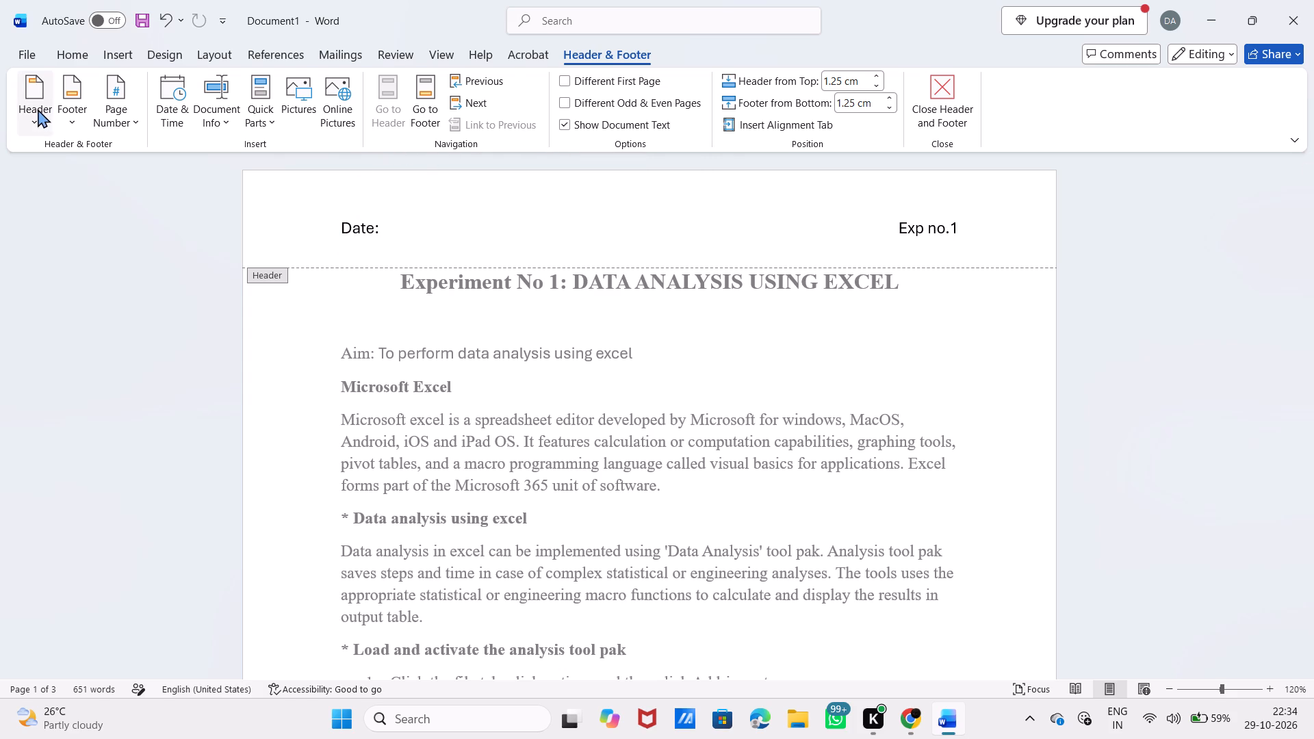
Browse the built-in header designs and return to editing the existing header.
{"action": "left_click", "coordinate": [42, 126]}
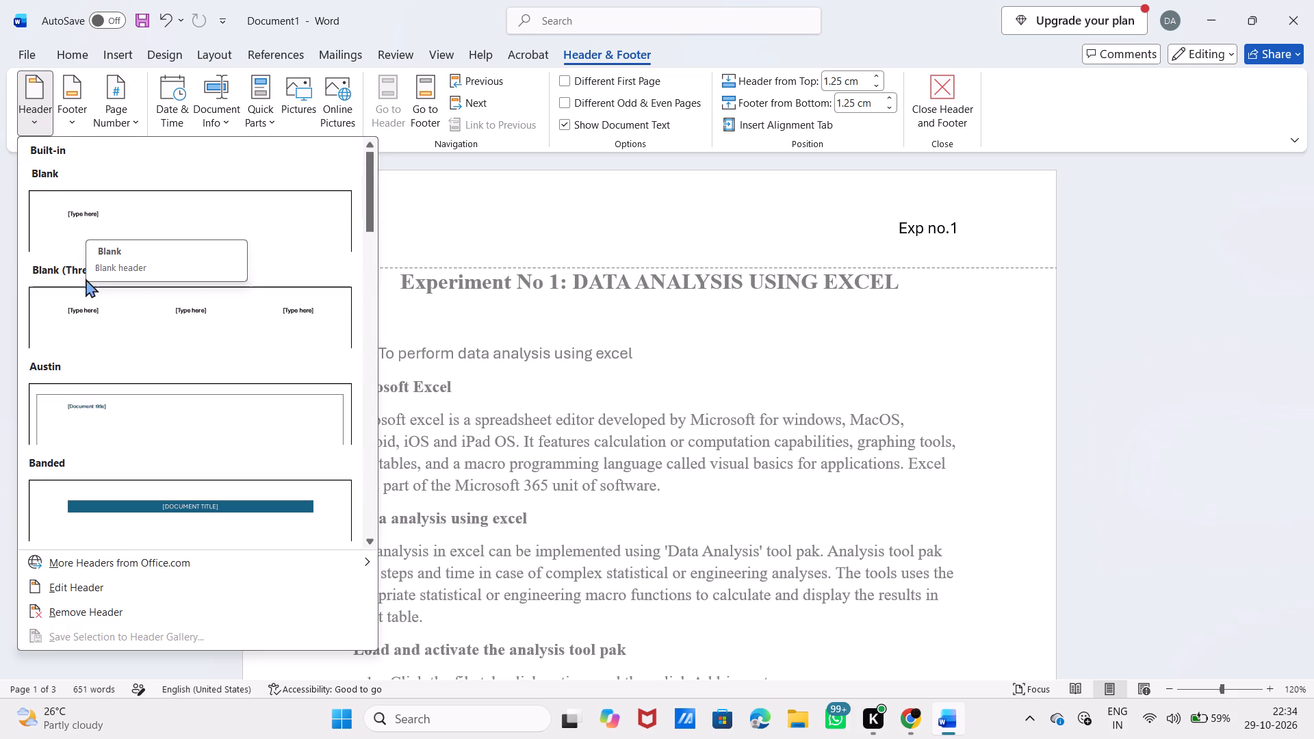
{"action": "scroll", "coordinate": [83, 436], "scroll_direction": "down", "scroll_amount": 1}
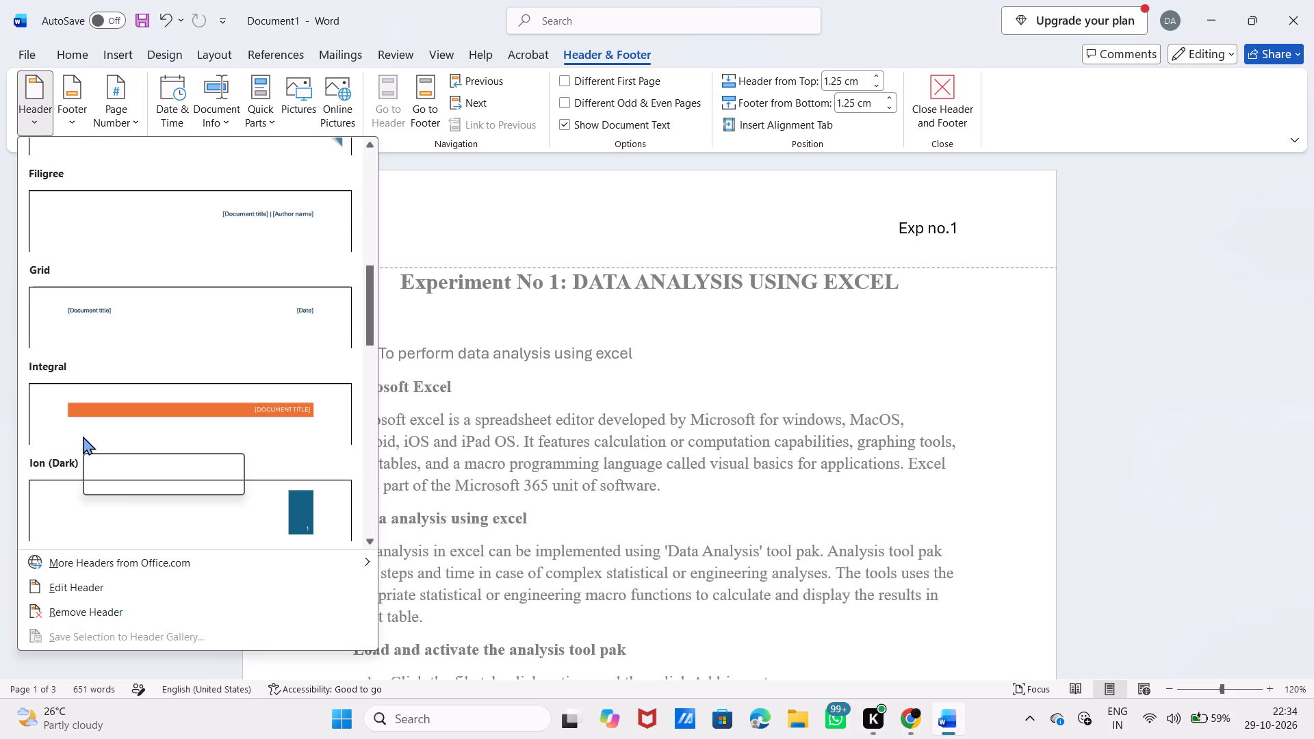
{"action": "scroll", "coordinate": [83, 436], "scroll_direction": "down", "scroll_amount": 1}
{"action": "scroll", "coordinate": [83, 436], "scroll_direction": "up", "scroll_amount": 1}
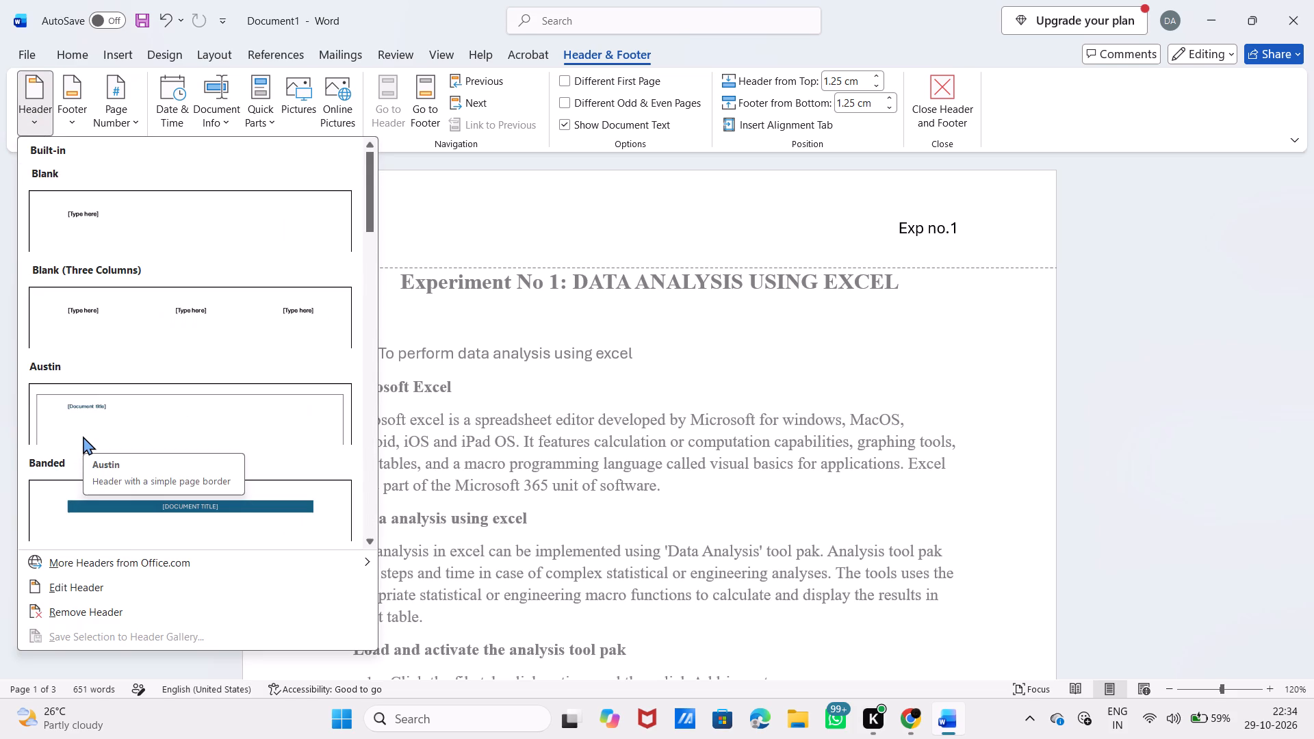
{"action": "scroll", "coordinate": [83, 436], "scroll_direction": "up", "scroll_amount": 1}
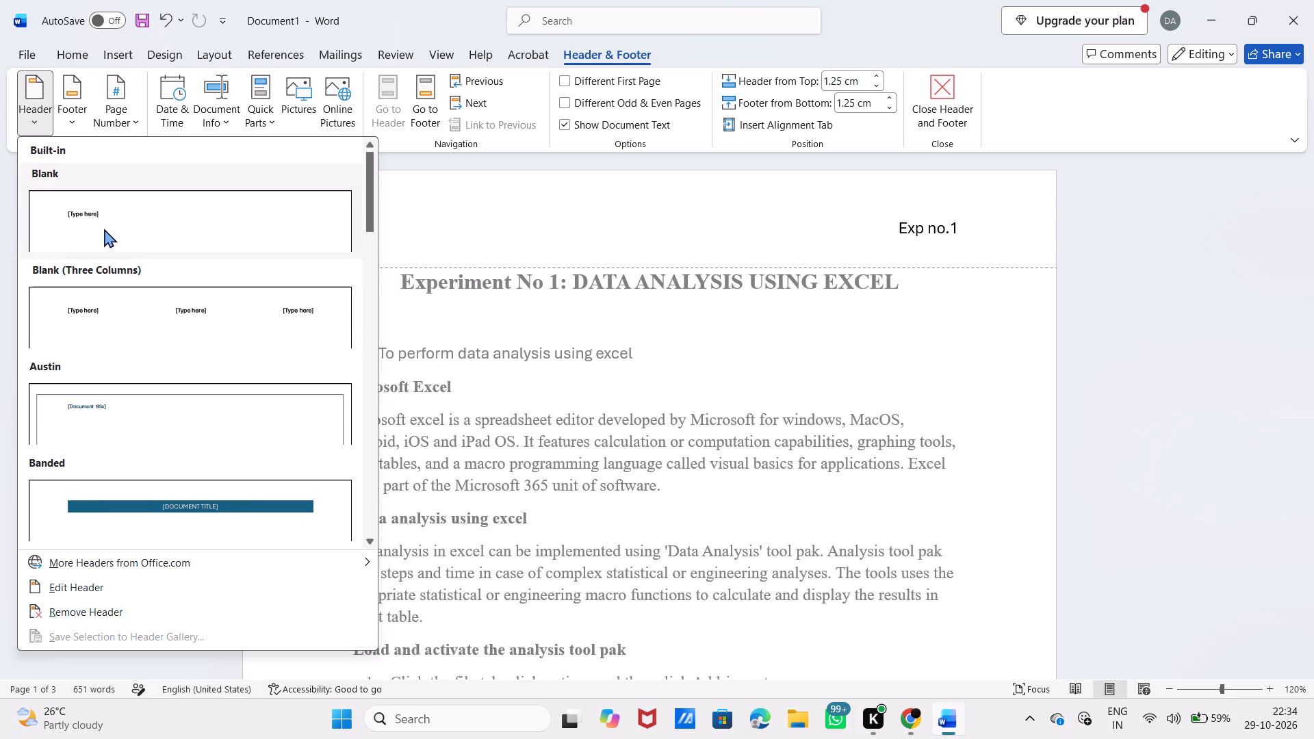
{"action": "scroll", "coordinate": [83, 393], "scroll_direction": "down", "scroll_amount": 1}
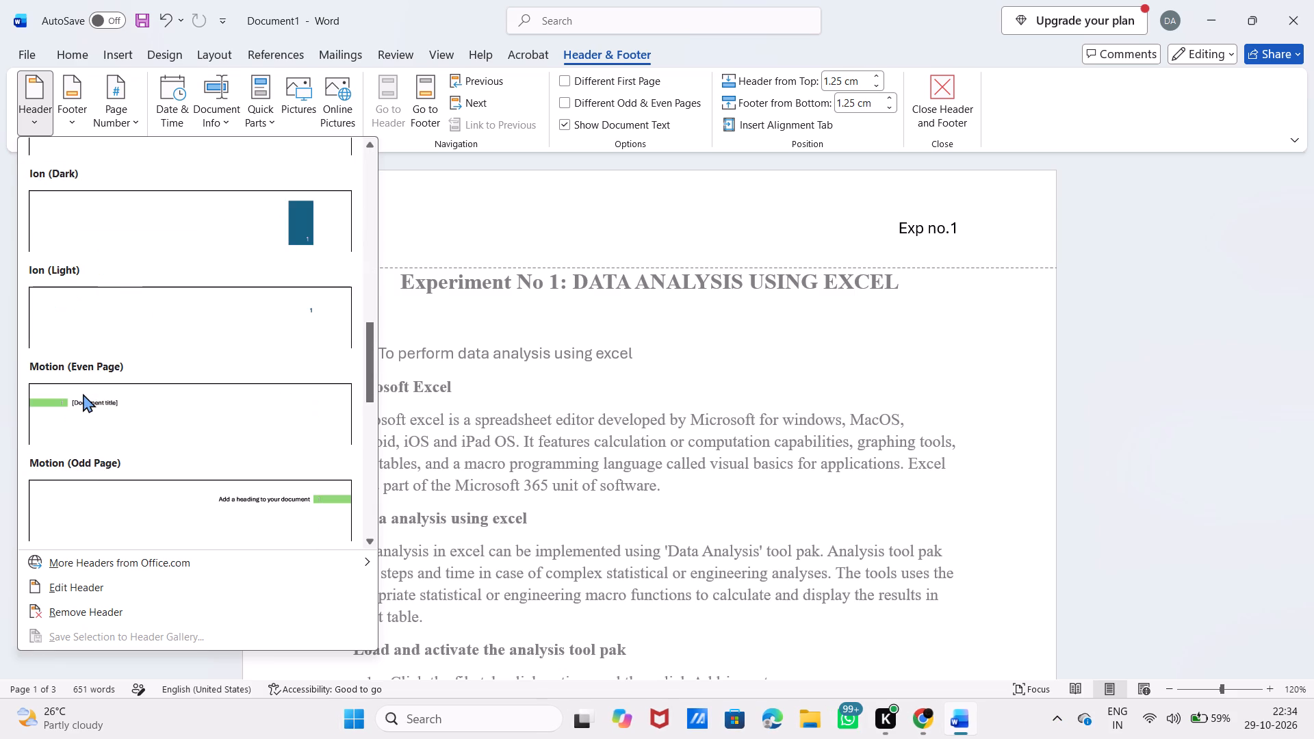
{"action": "scroll", "coordinate": [83, 393], "scroll_direction": "down", "scroll_amount": 1}
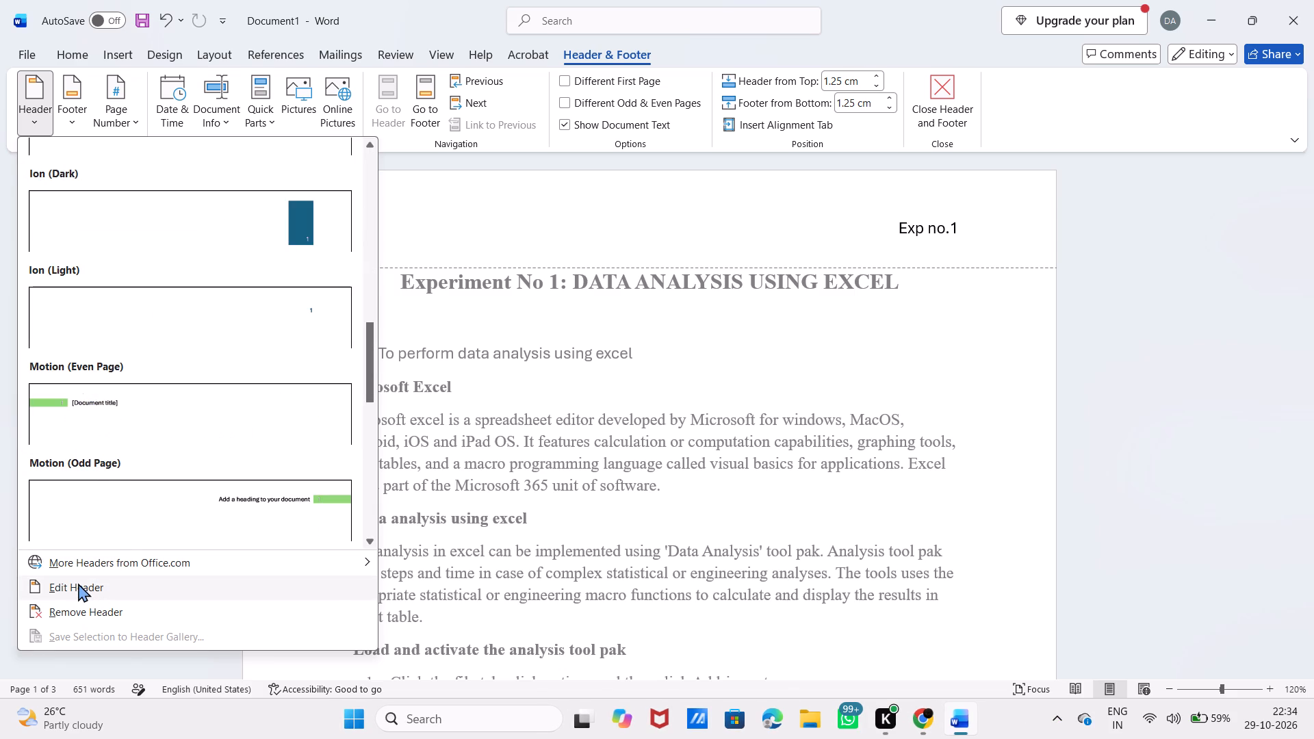
{"action": "left_click", "coordinate": [78, 583]}
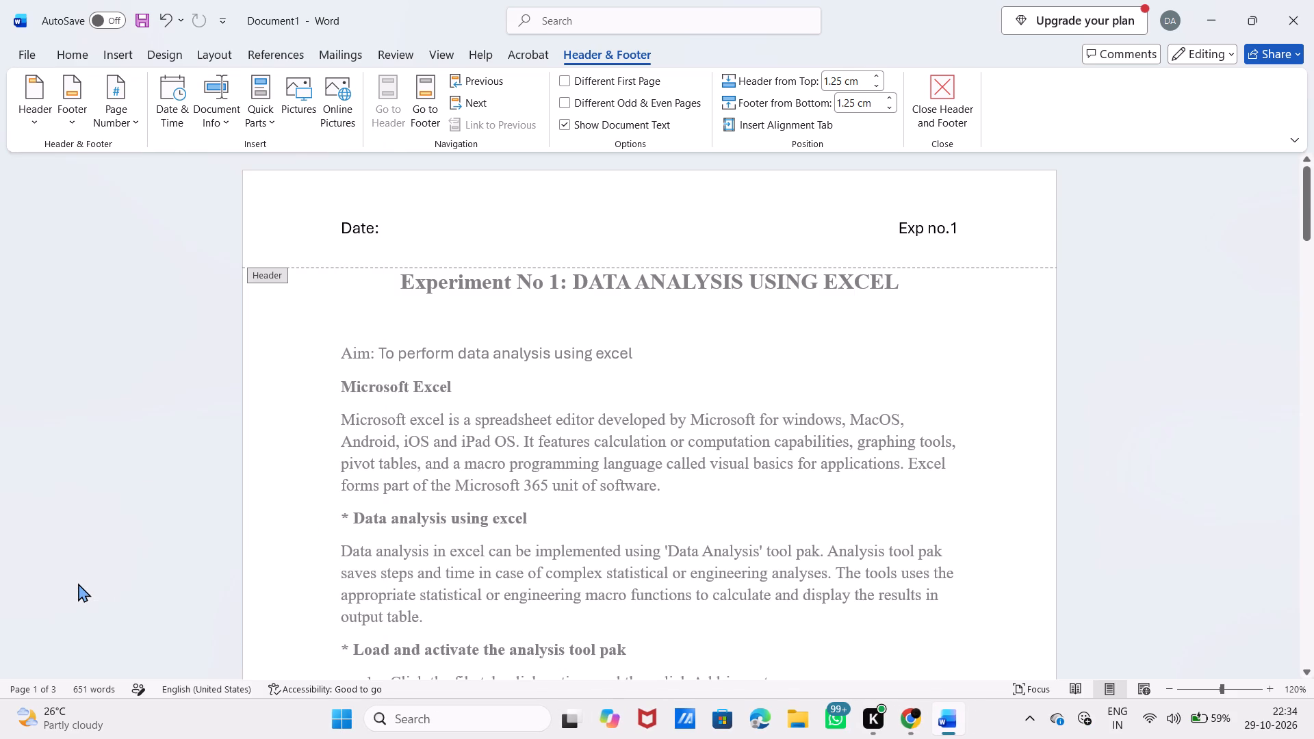
Insert centred page numbers at the bottom of the pages using the Plain Number 2 style.
{"action": "left_click", "coordinate": [111, 98]}
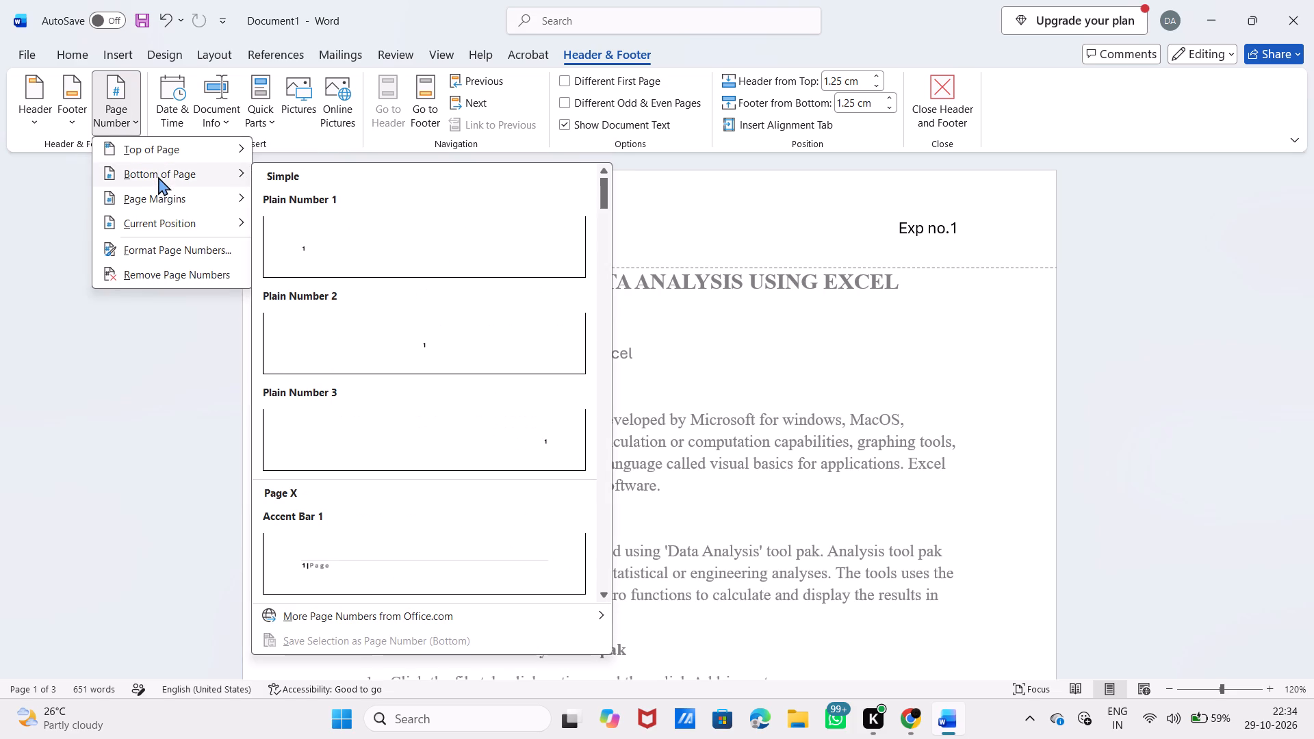
{"action": "left_click", "coordinate": [346, 335]}
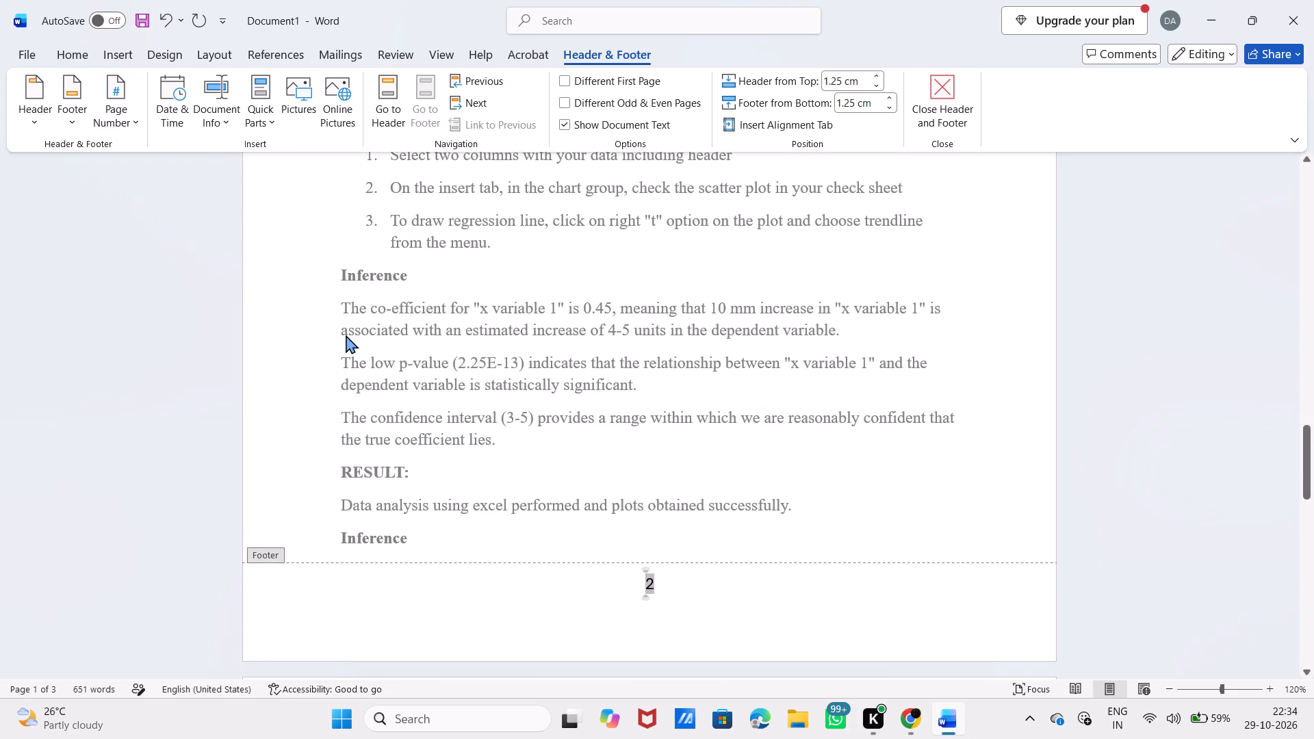
{"action": "scroll", "coordinate": [472, 376], "scroll_direction": "up", "scroll_amount": 4}
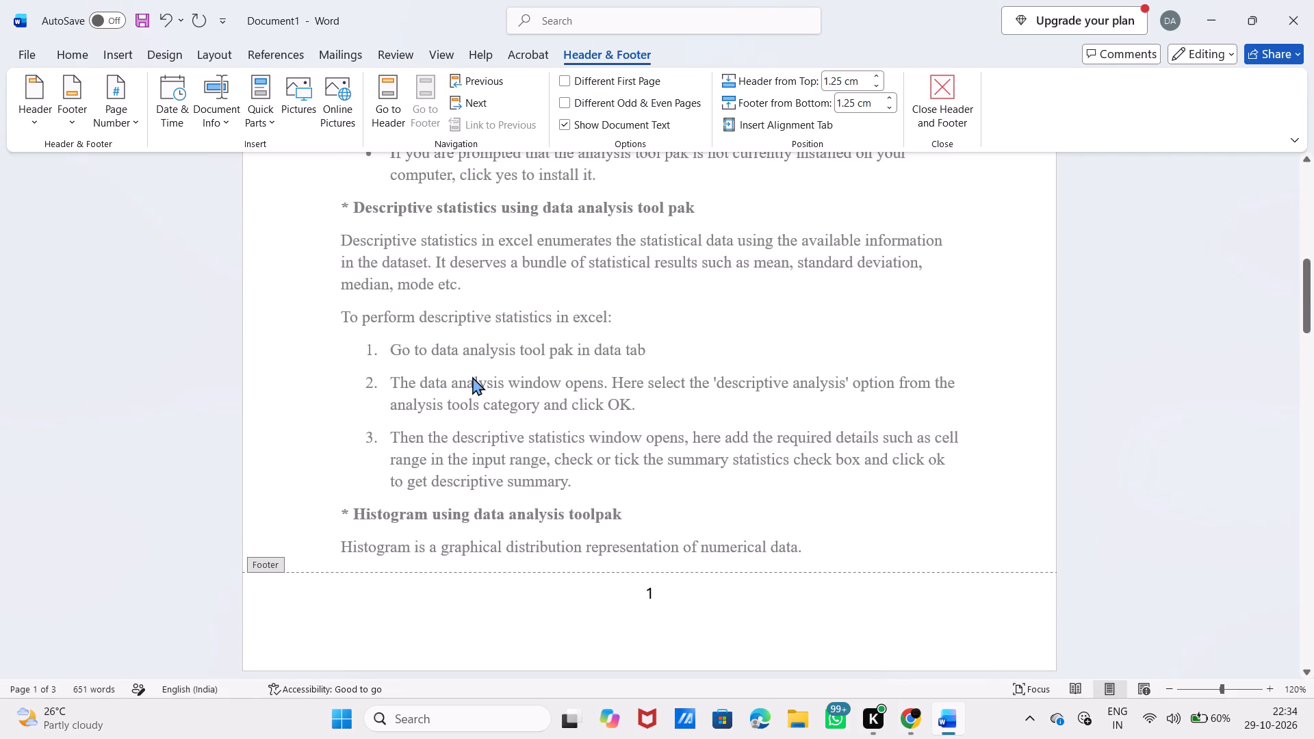
{"action": "scroll", "coordinate": [472, 376], "scroll_direction": "up", "scroll_amount": 6}
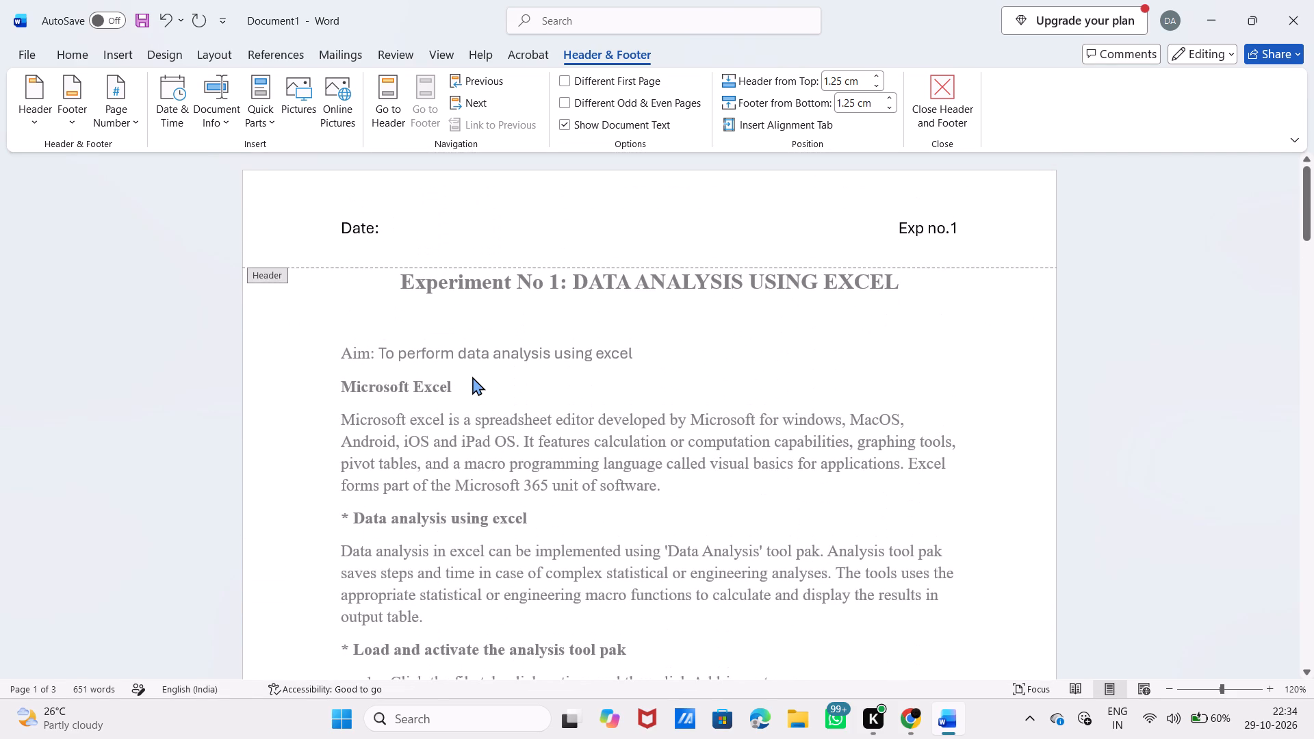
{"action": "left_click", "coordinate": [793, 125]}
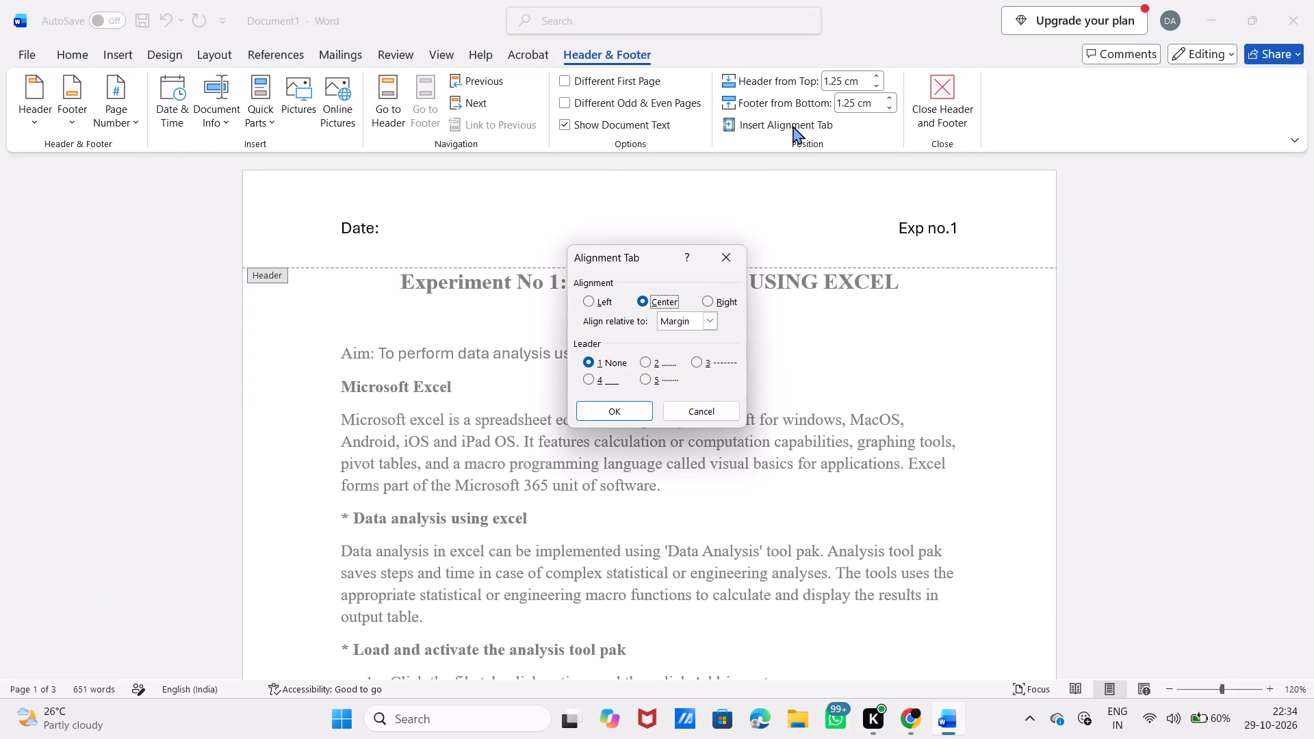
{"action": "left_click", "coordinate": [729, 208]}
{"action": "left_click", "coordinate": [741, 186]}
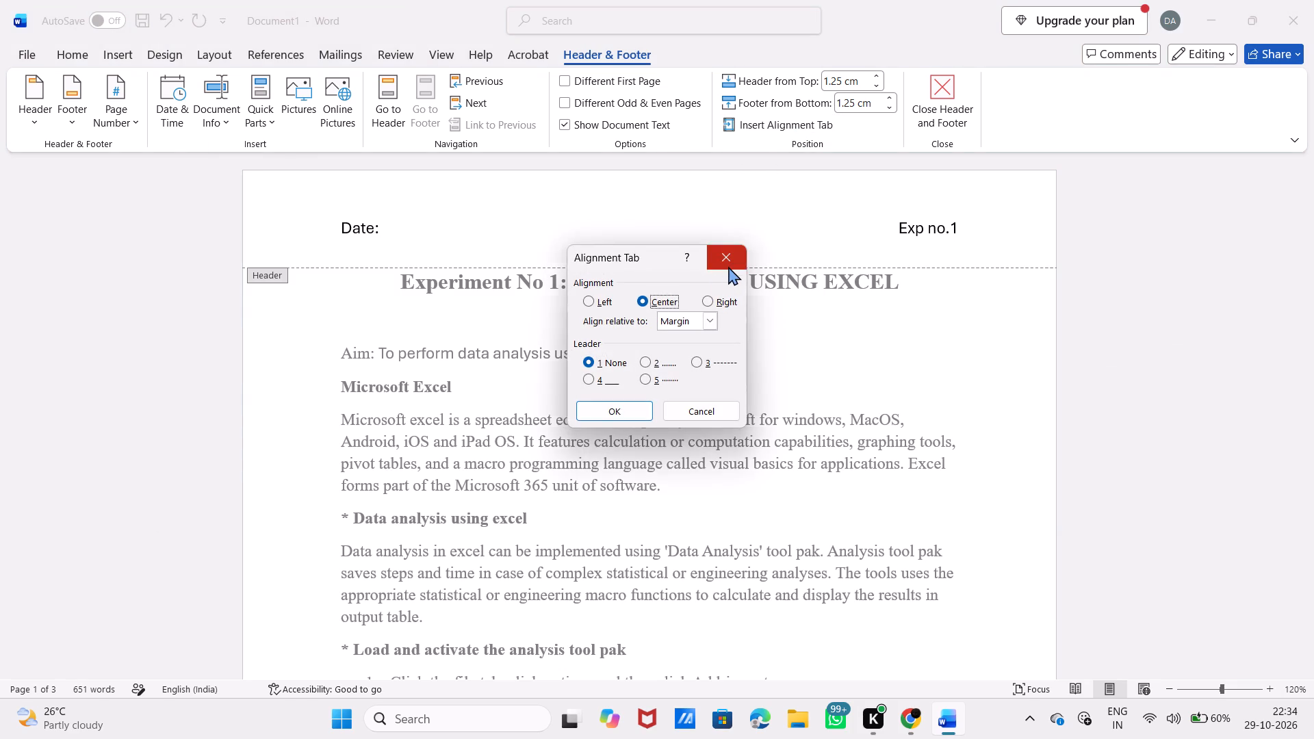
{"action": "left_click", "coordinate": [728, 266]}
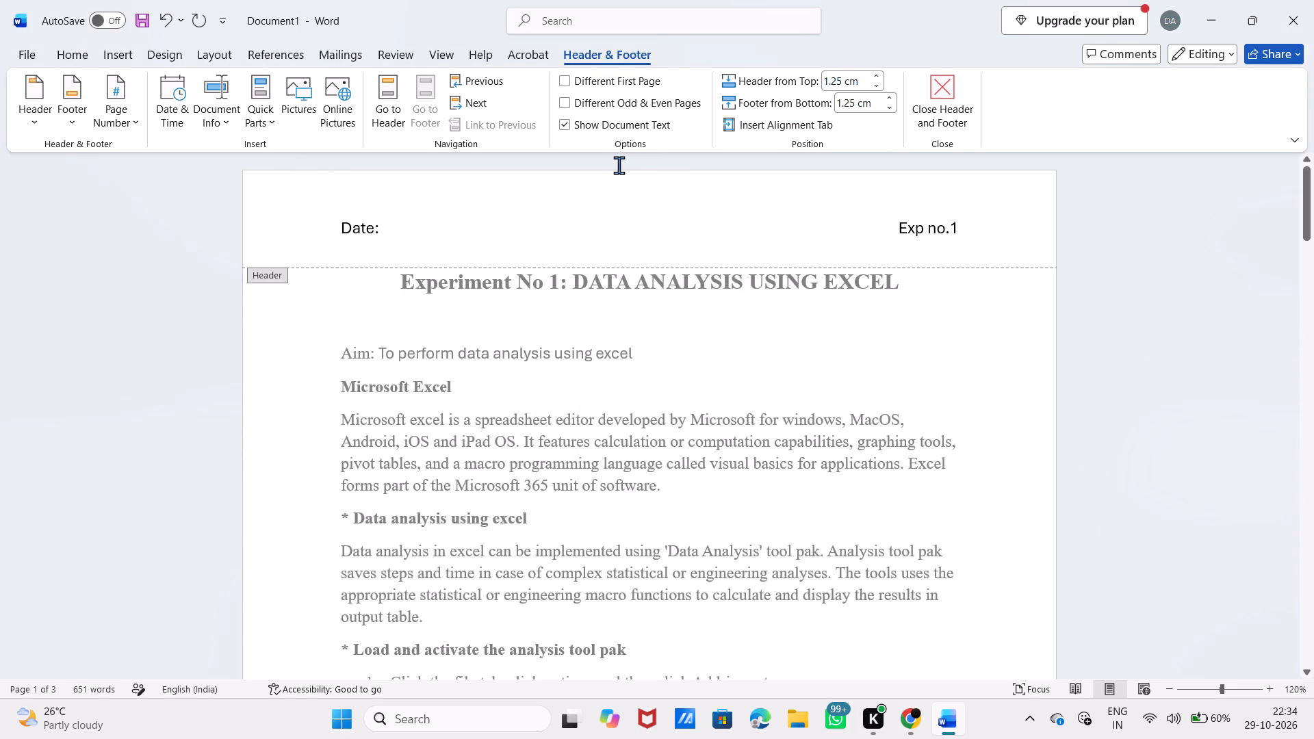
Check the headers and footers across the pages, including the "Date:" and "Exp no.1" text and the page numbers.
{"action": "left_click", "coordinate": [474, 80]}
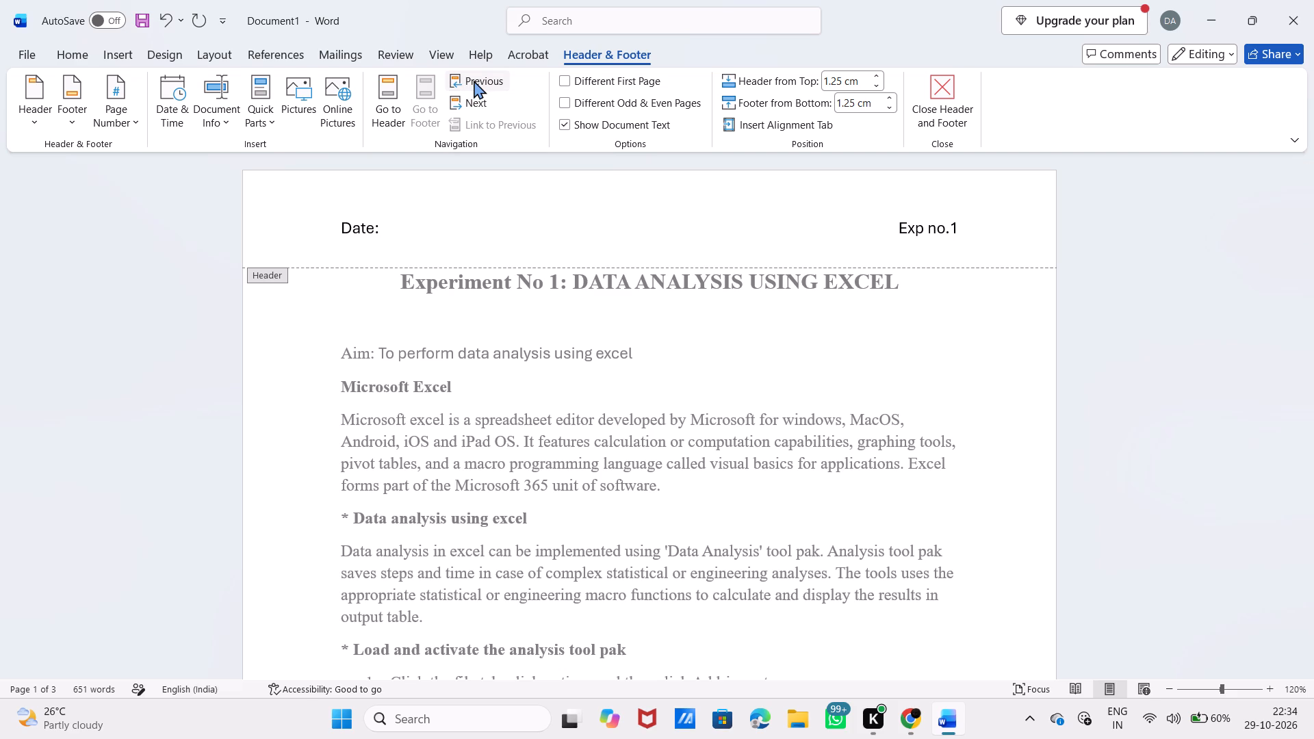
{"action": "left_click", "coordinate": [466, 103]}
{"action": "left_click", "coordinate": [402, 90]}
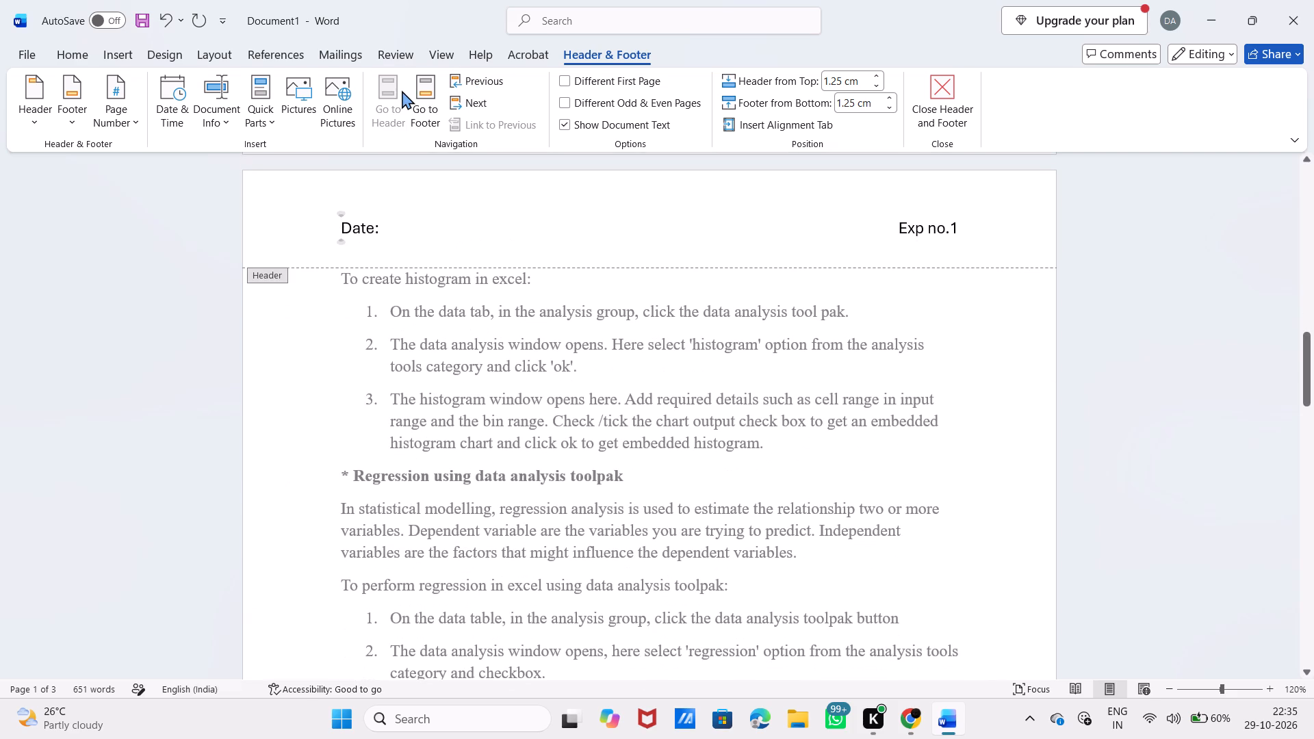
{"action": "scroll", "coordinate": [435, 328], "scroll_direction": "up", "scroll_amount": 7}
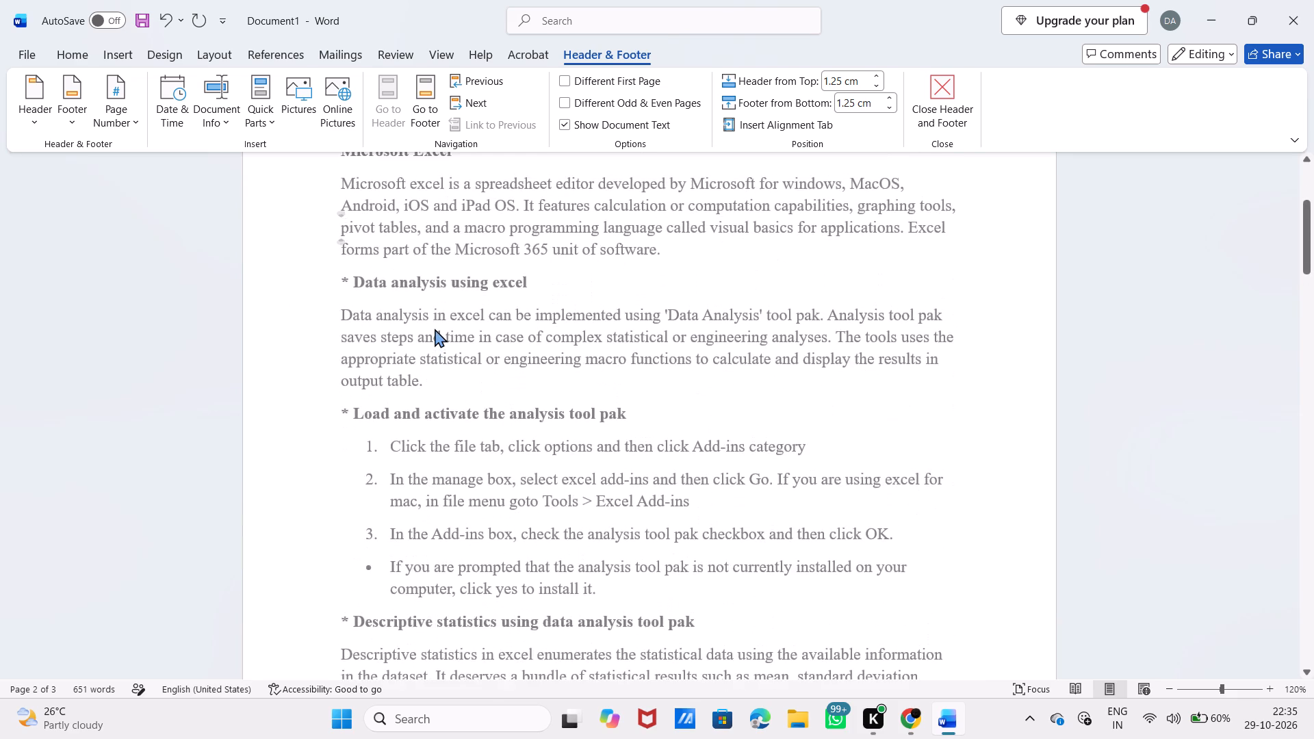
{"action": "scroll", "coordinate": [435, 328], "scroll_direction": "up", "scroll_amount": 7}
{"action": "left_click", "coordinate": [377, 232]}
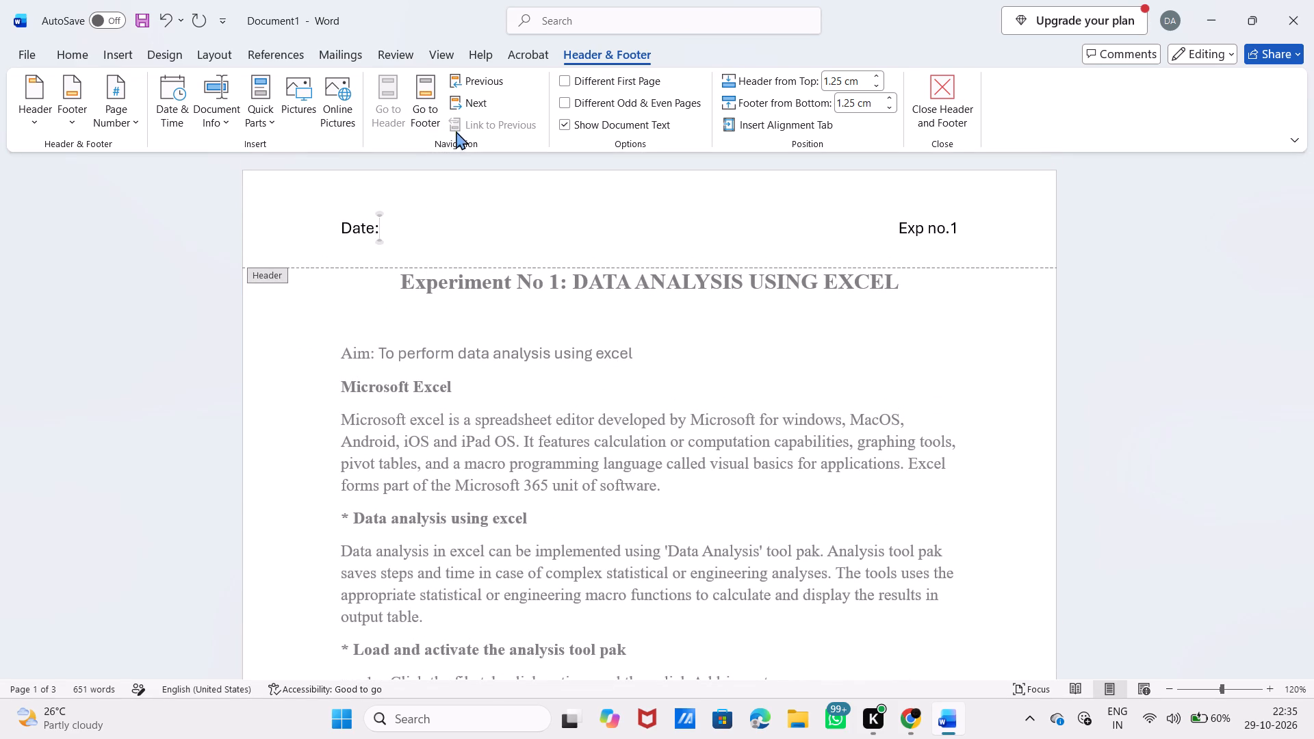
{"action": "left_click", "coordinate": [461, 84]}
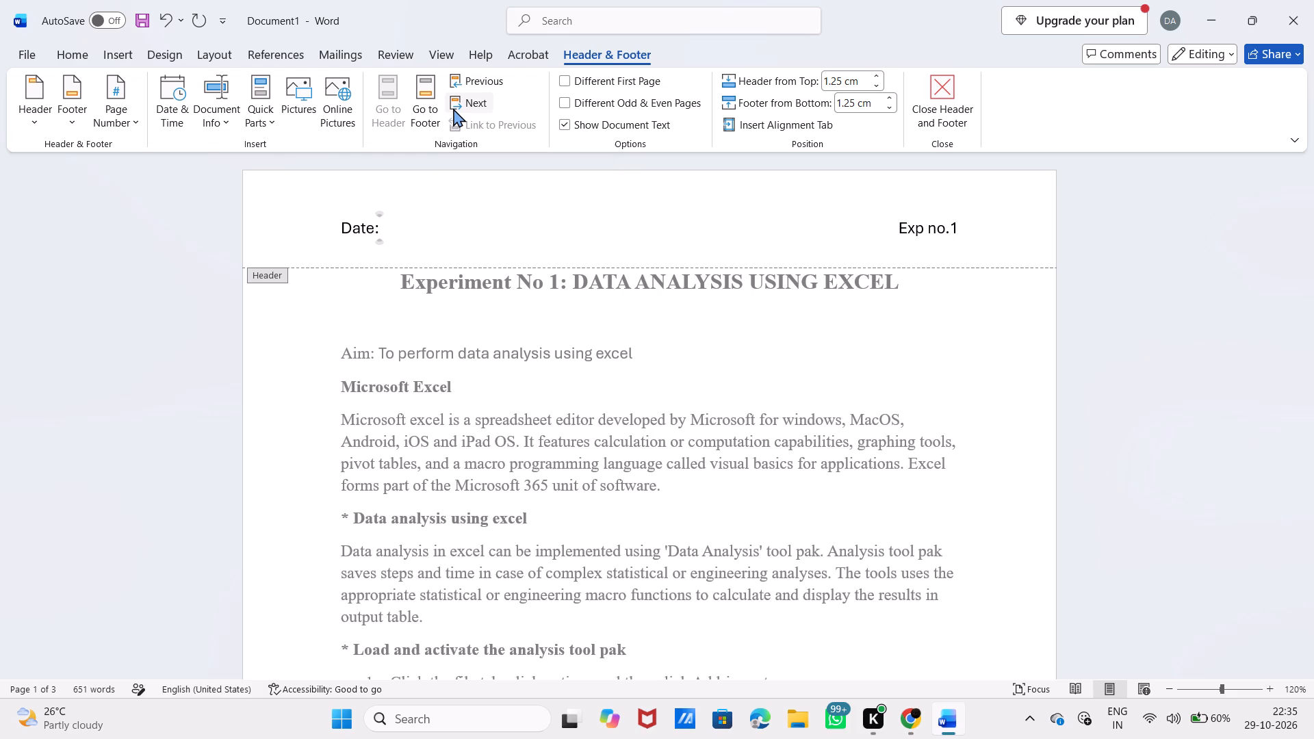
{"action": "left_click", "coordinate": [453, 108]}
{"action": "left_click", "coordinate": [453, 108]}
{"action": "scroll", "coordinate": [372, 408], "scroll_direction": "down", "scroll_amount": 8}
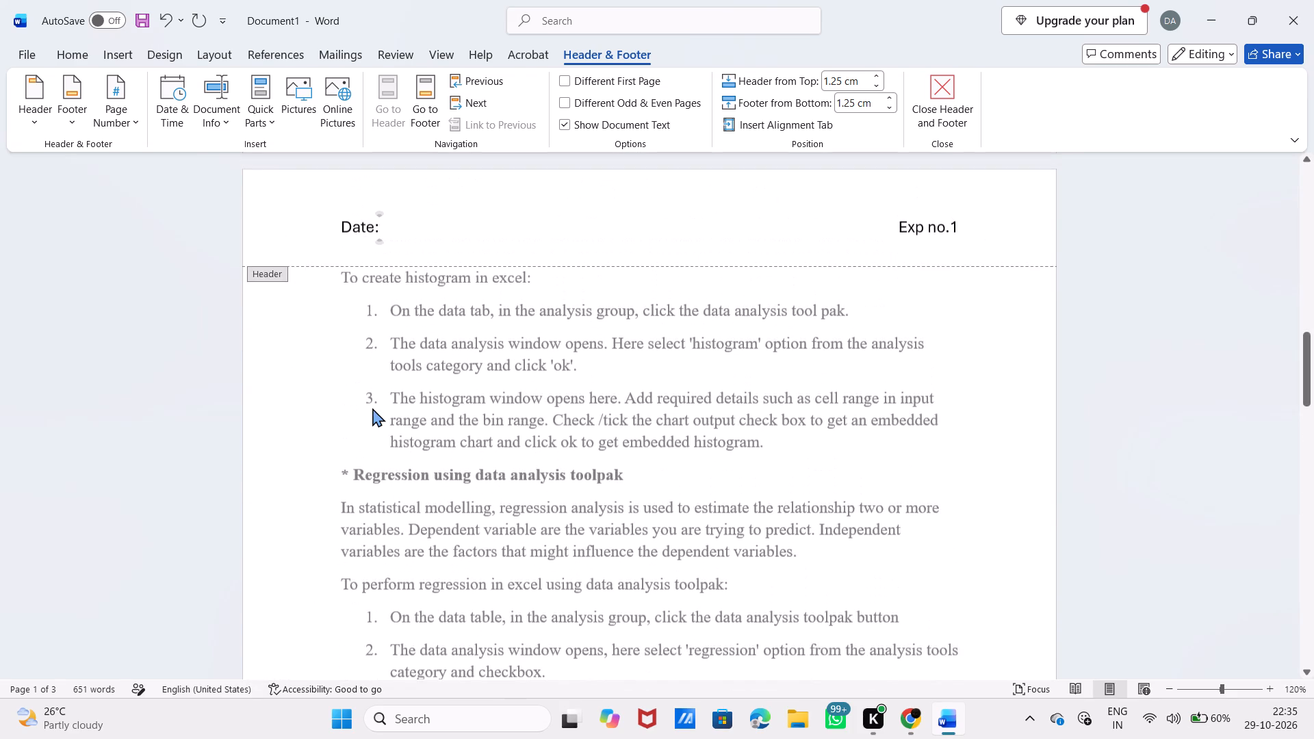
{"action": "scroll", "coordinate": [372, 408], "scroll_direction": "up", "scroll_amount": 4}
{"action": "scroll", "coordinate": [372, 408], "scroll_direction": "down", "scroll_amount": 4}
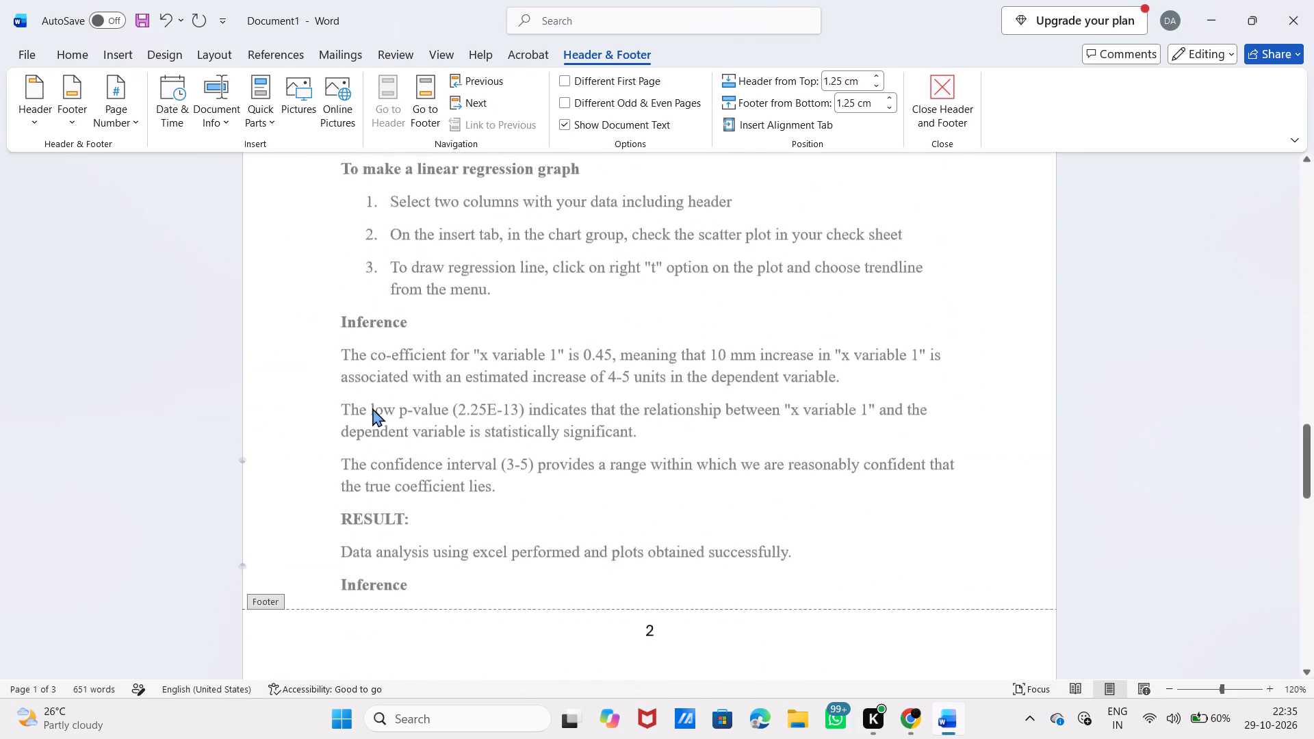
Return to the first page and leave header and footer editing for the document body.
{"action": "scroll", "coordinate": [372, 408], "scroll_direction": "up", "scroll_amount": 8}
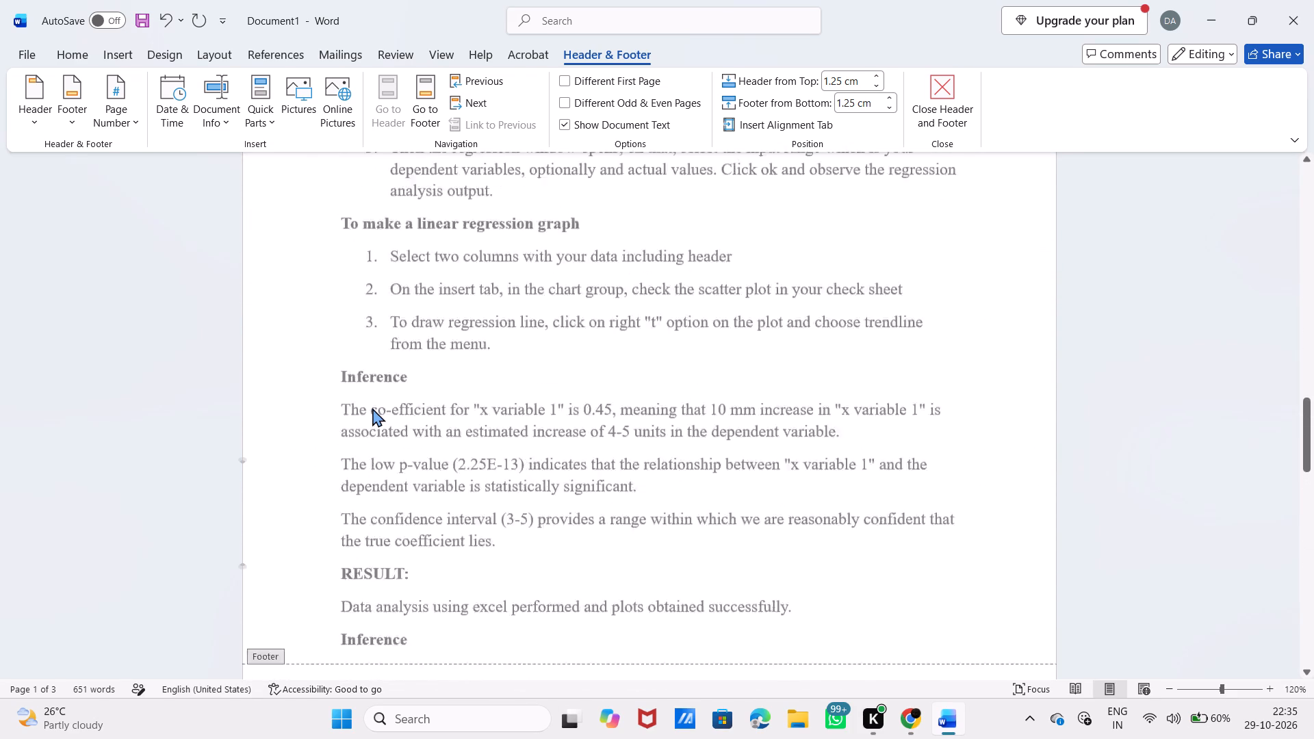
{"action": "scroll", "coordinate": [372, 408], "scroll_direction": "up", "scroll_amount": 3}
{"action": "left_click", "coordinate": [372, 408]}
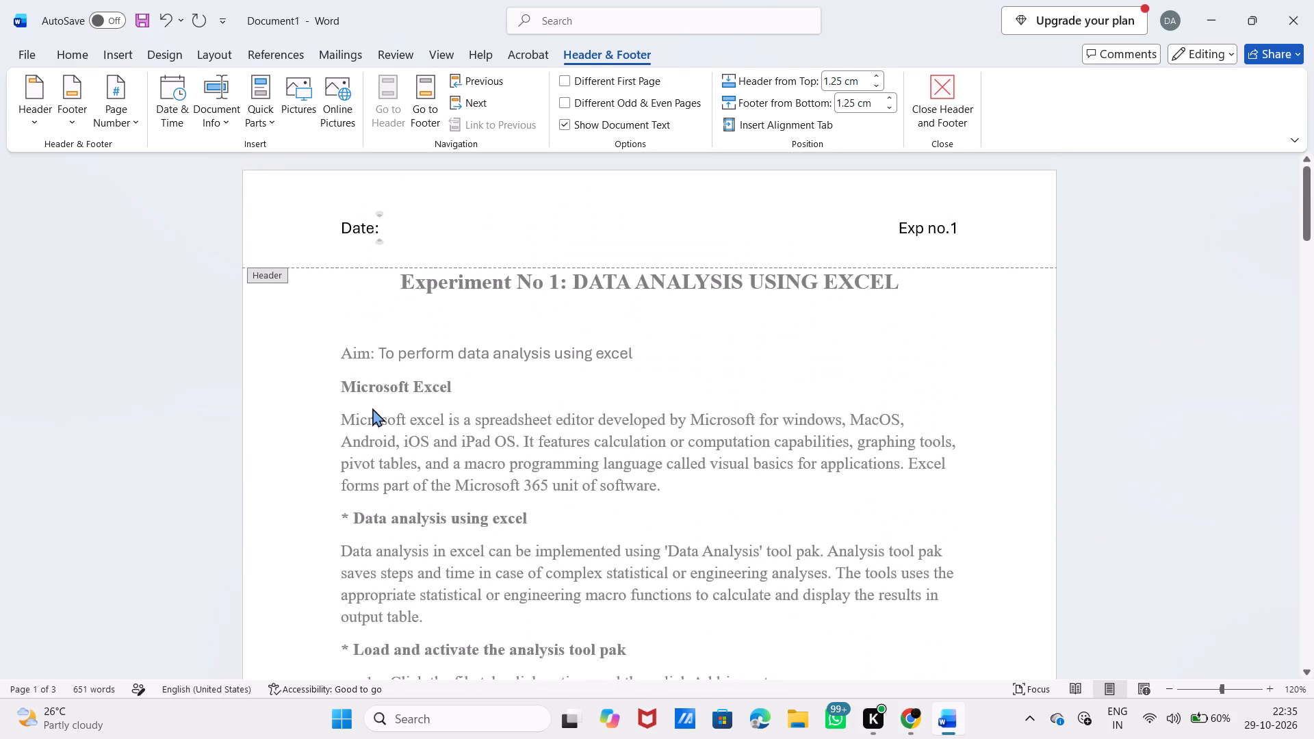
{"action": "left_click", "coordinate": [372, 408]}
{"action": "double_click", "coordinate": [598, 337]}
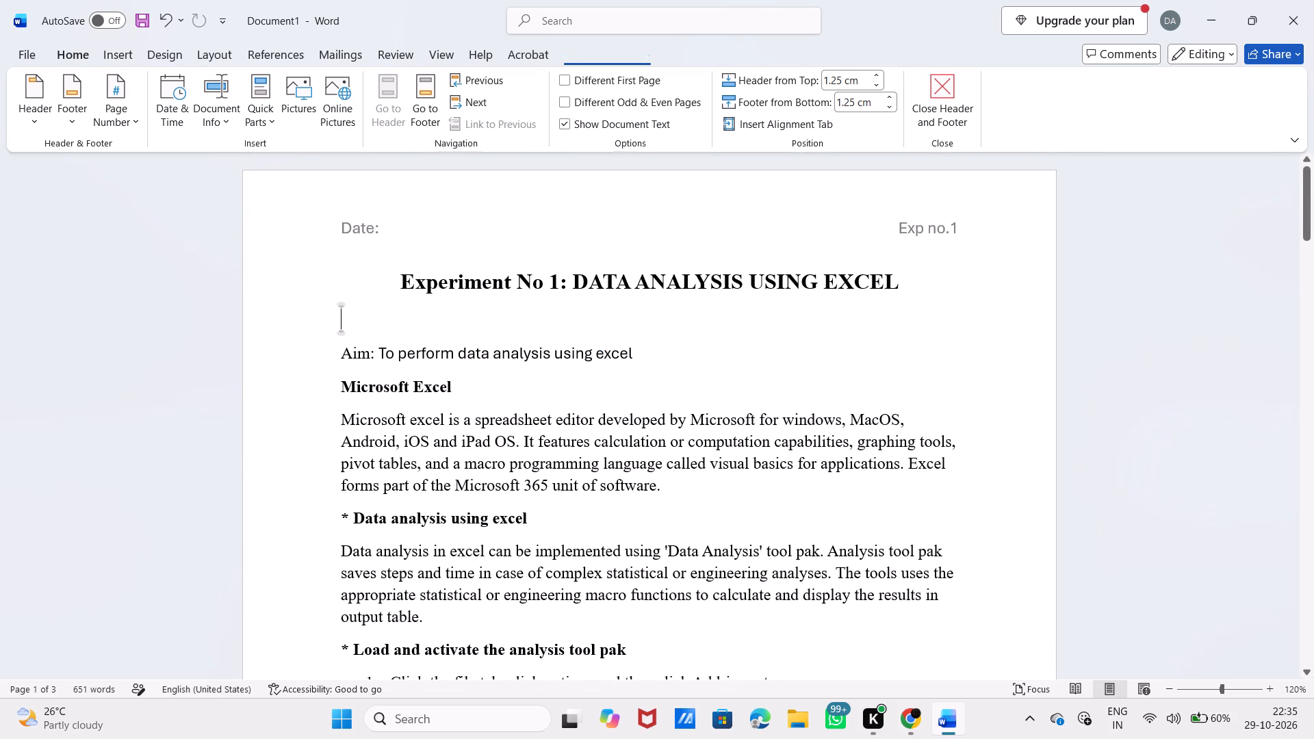
Review the Classroom lab record format in Chrome, including its Aim, Program, Result and Output sections, against the Word document.
{"action": "left_click", "coordinate": [901, 722]}
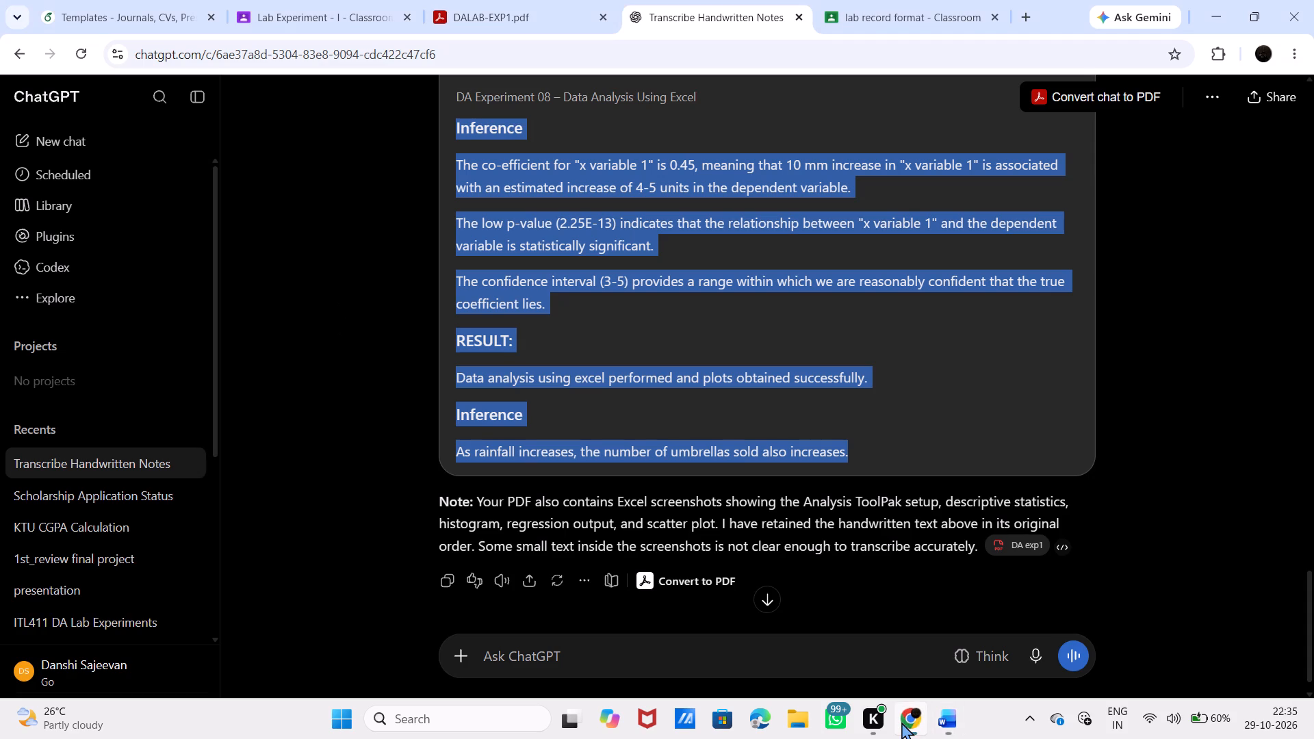
{"action": "left_click", "coordinate": [868, 21]}
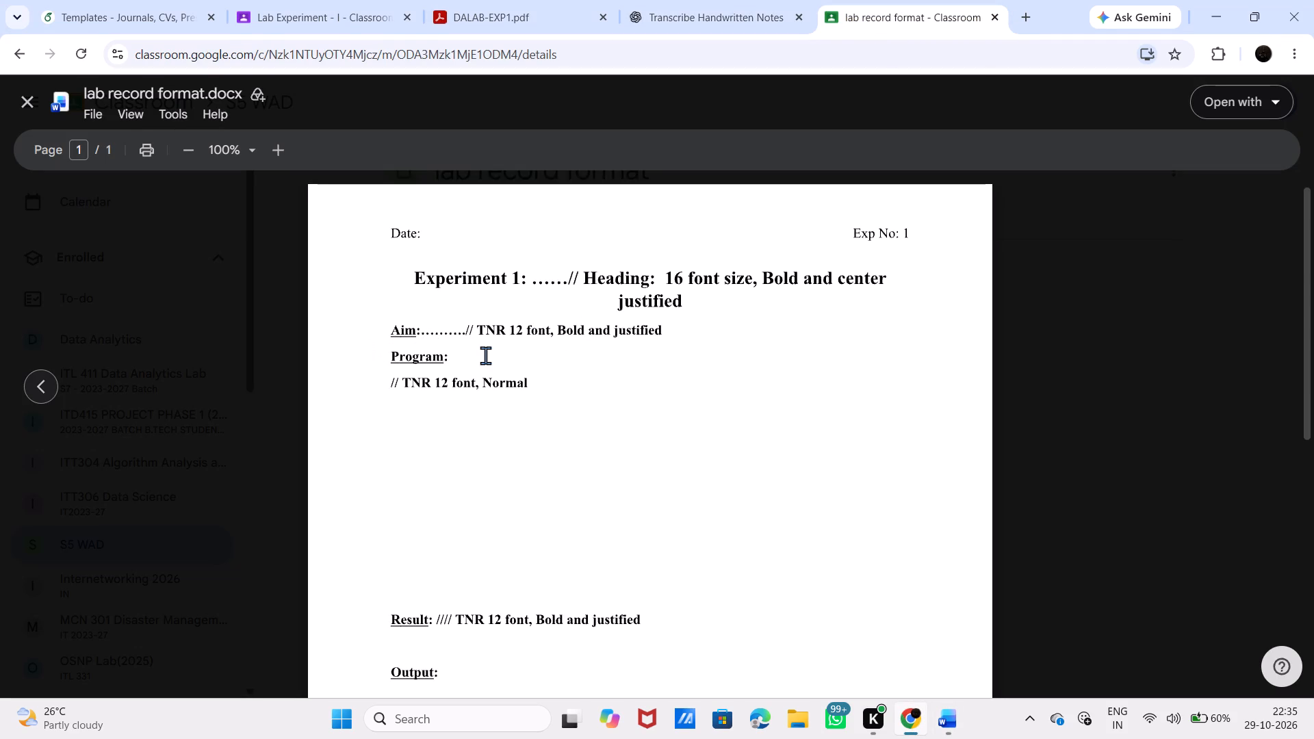
{"action": "scroll", "coordinate": [474, 498], "scroll_direction": "down", "scroll_amount": 1}
{"action": "scroll", "coordinate": [447, 632], "scroll_direction": "down", "scroll_amount": 1}
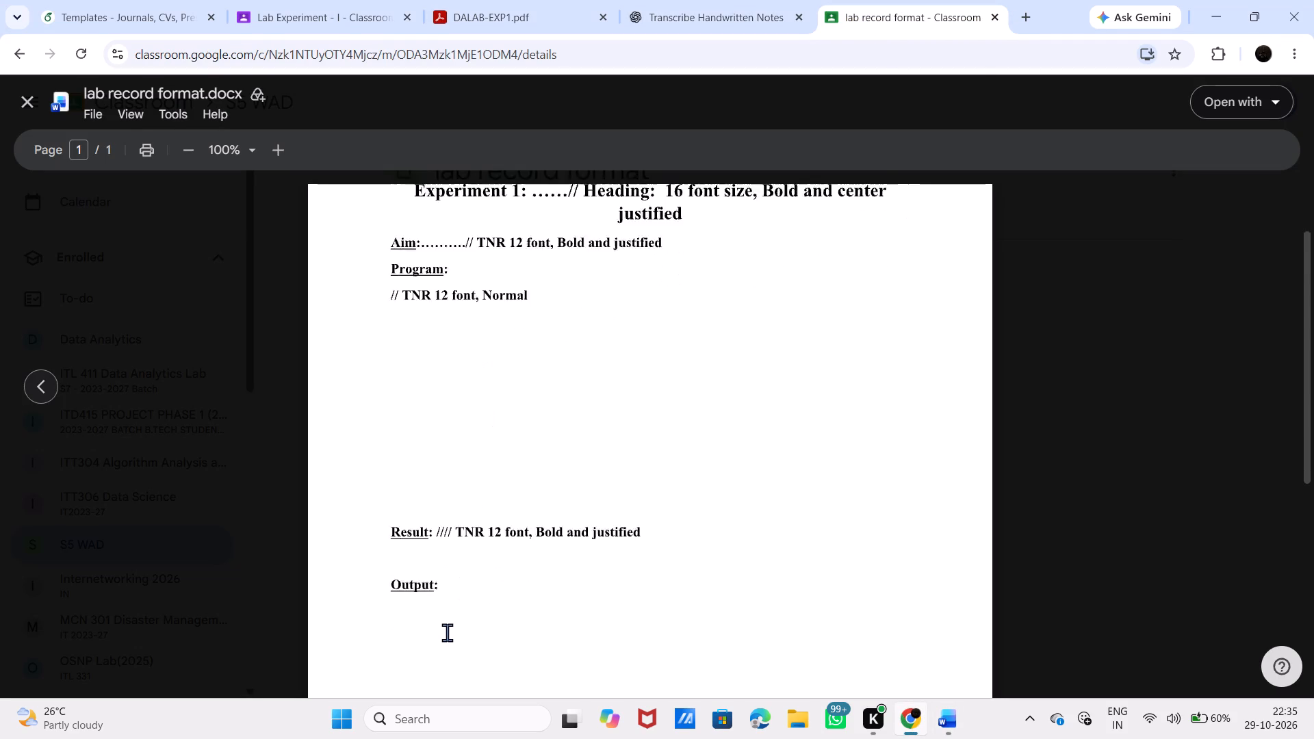
{"action": "scroll", "coordinate": [447, 632], "scroll_direction": "down", "scroll_amount": 1}
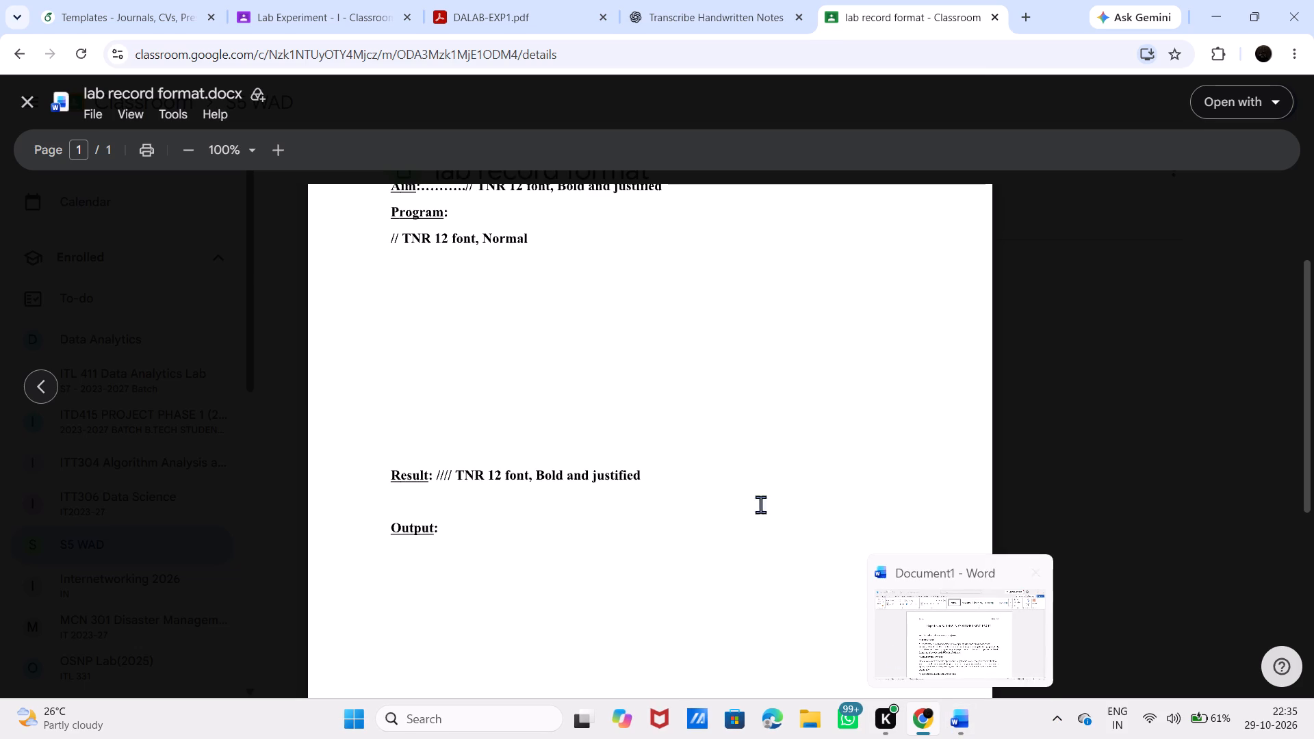
{"action": "scroll", "coordinate": [738, 490], "scroll_direction": "up", "scroll_amount": 1}
{"action": "left_click", "coordinate": [964, 725]}
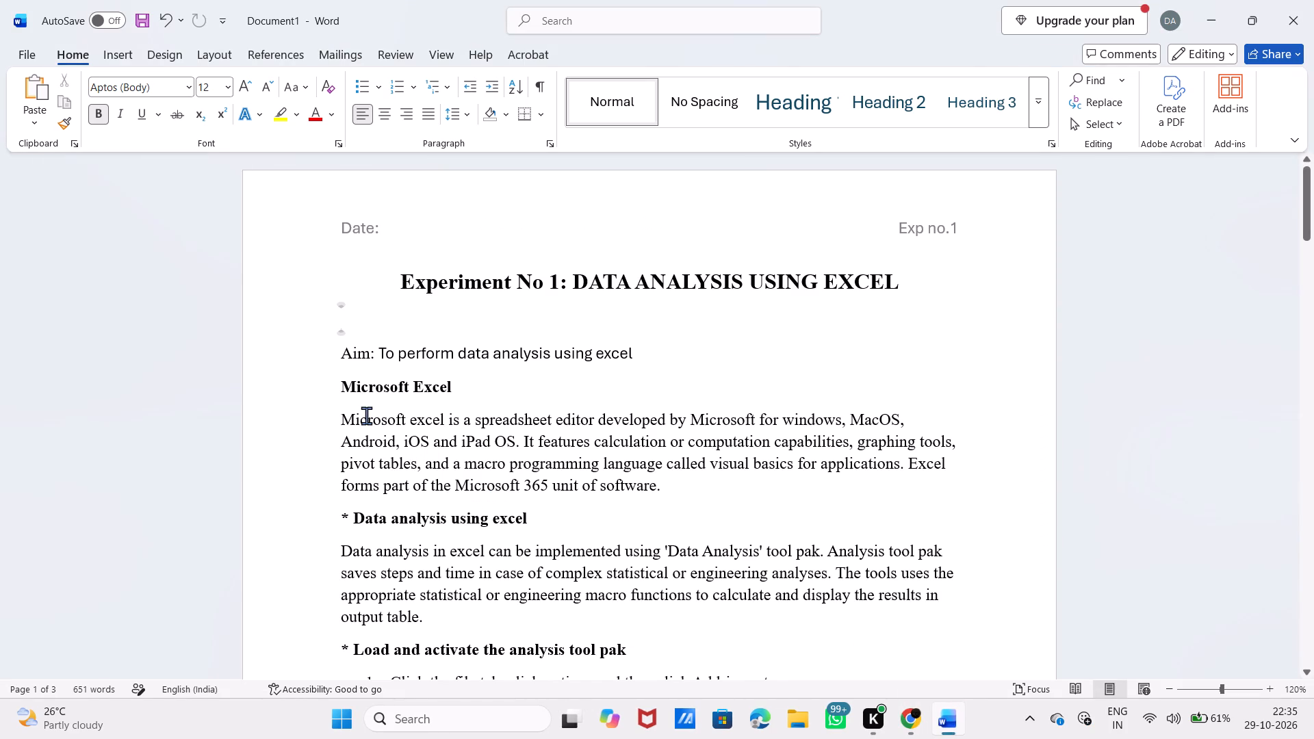
{"action": "scroll", "coordinate": [366, 415], "scroll_direction": "down", "scroll_amount": 1}
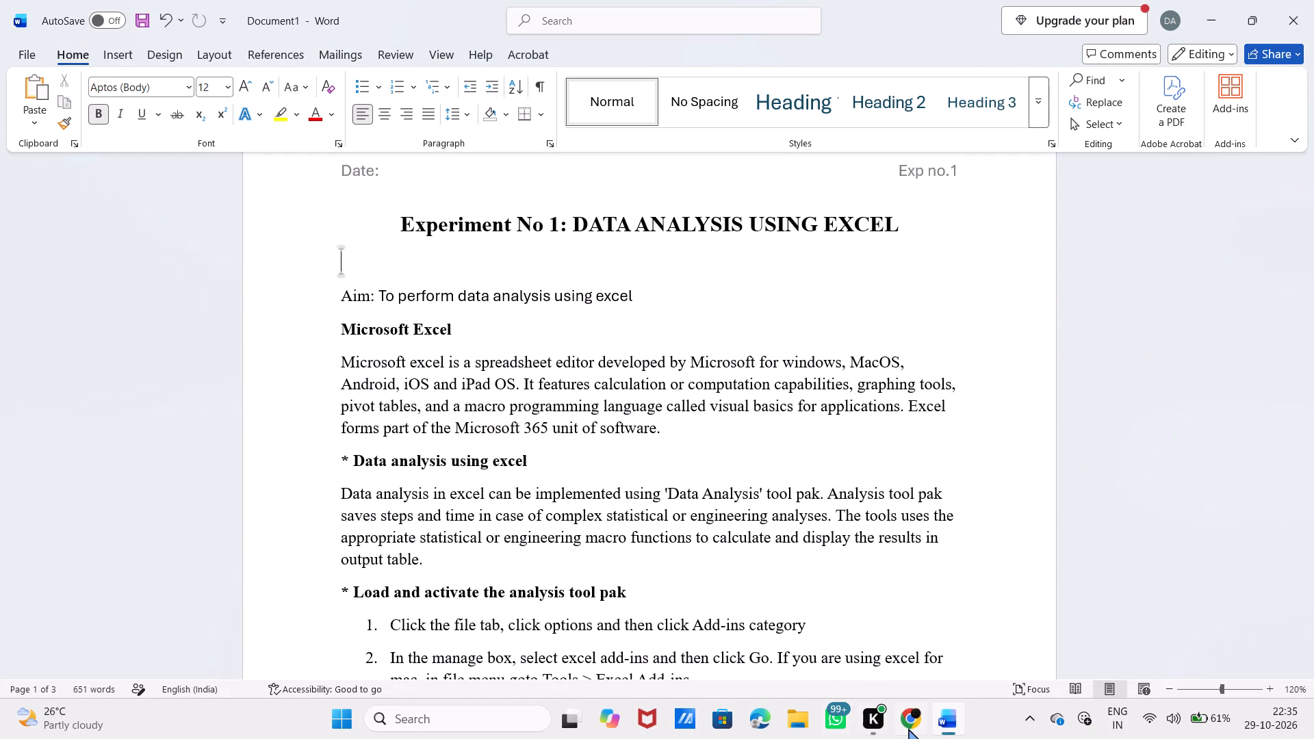
Arrange the DALAB-EXP1 PDF in Chrome side by side with the Word document and dismiss the sign-in prompt.
{"action": "left_click", "coordinate": [908, 727]}
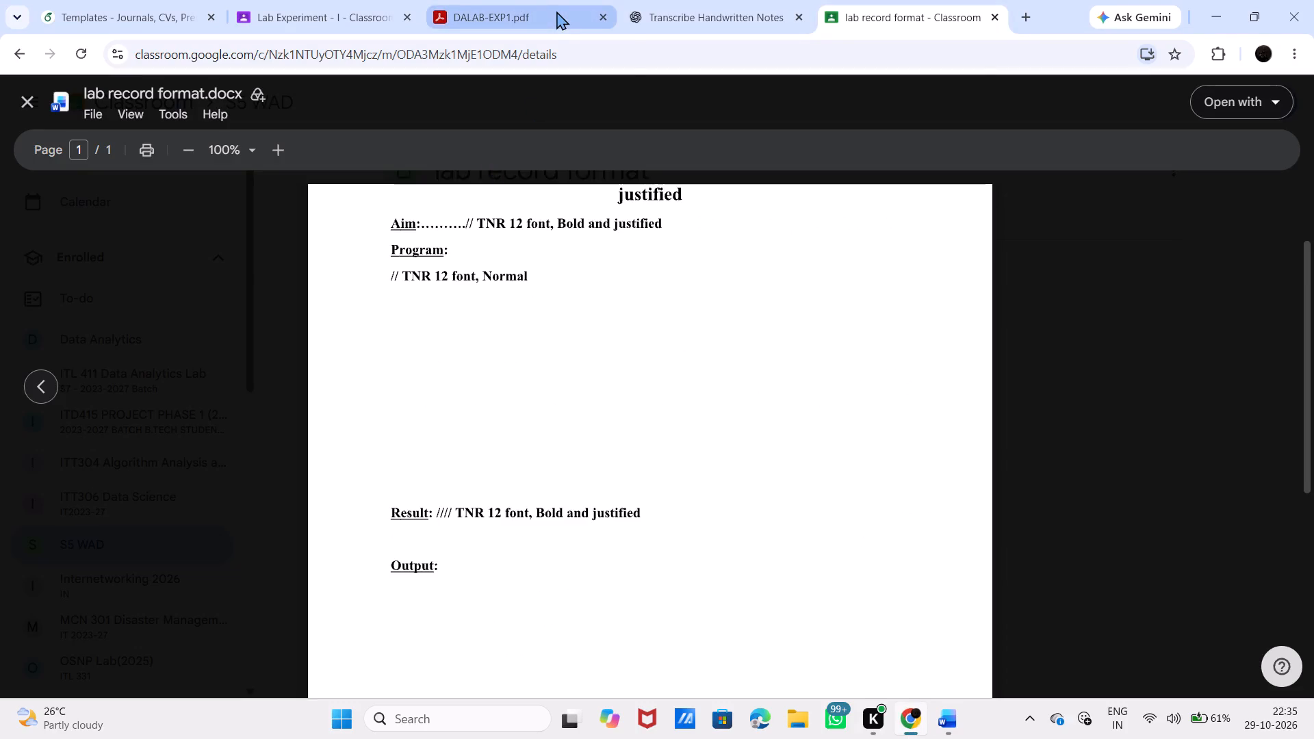
{"action": "left_click", "coordinate": [556, 11]}
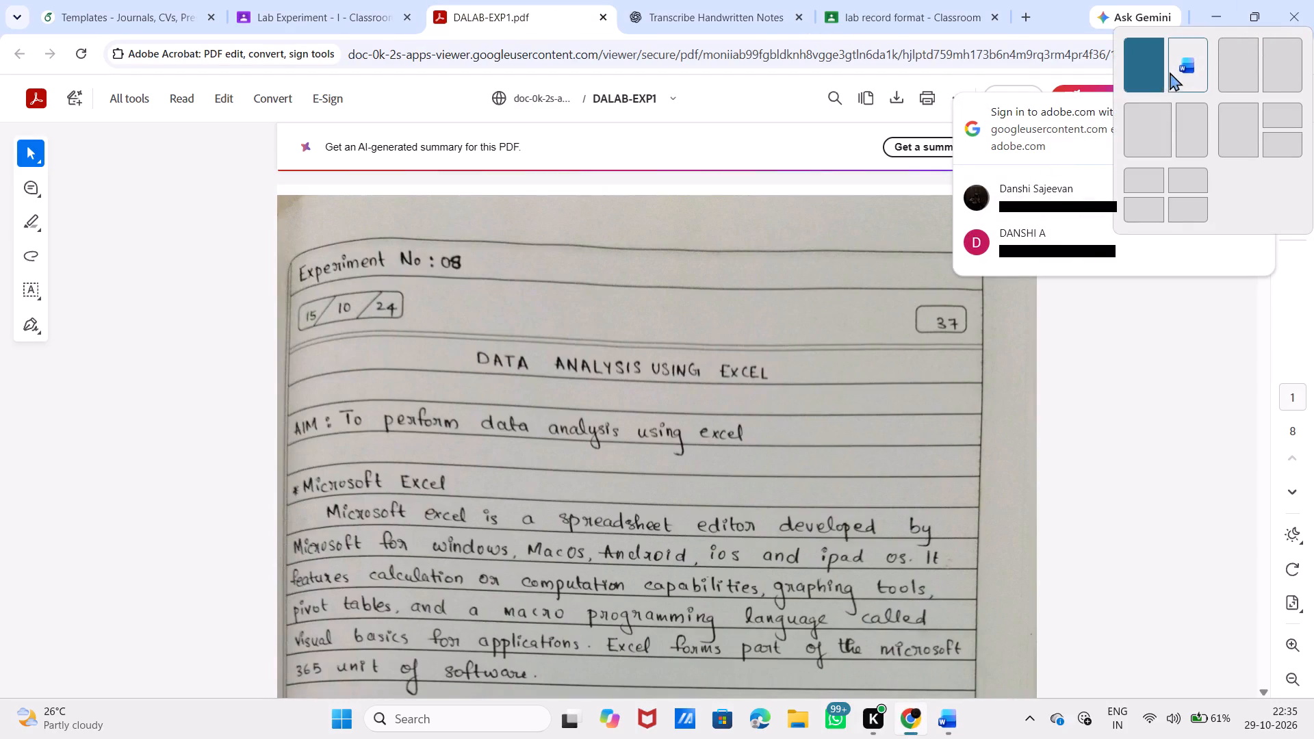
{"action": "left_click", "coordinate": [1149, 74]}
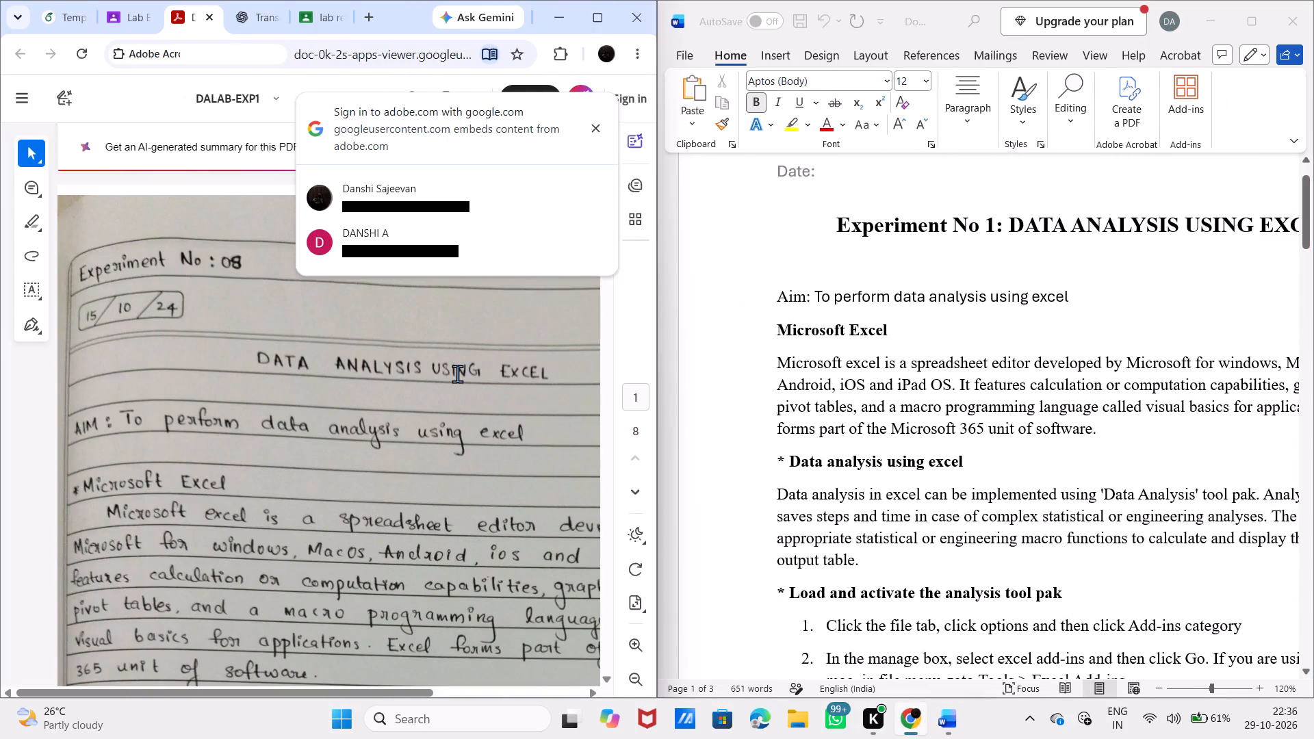
{"action": "left_click", "coordinate": [595, 120]}
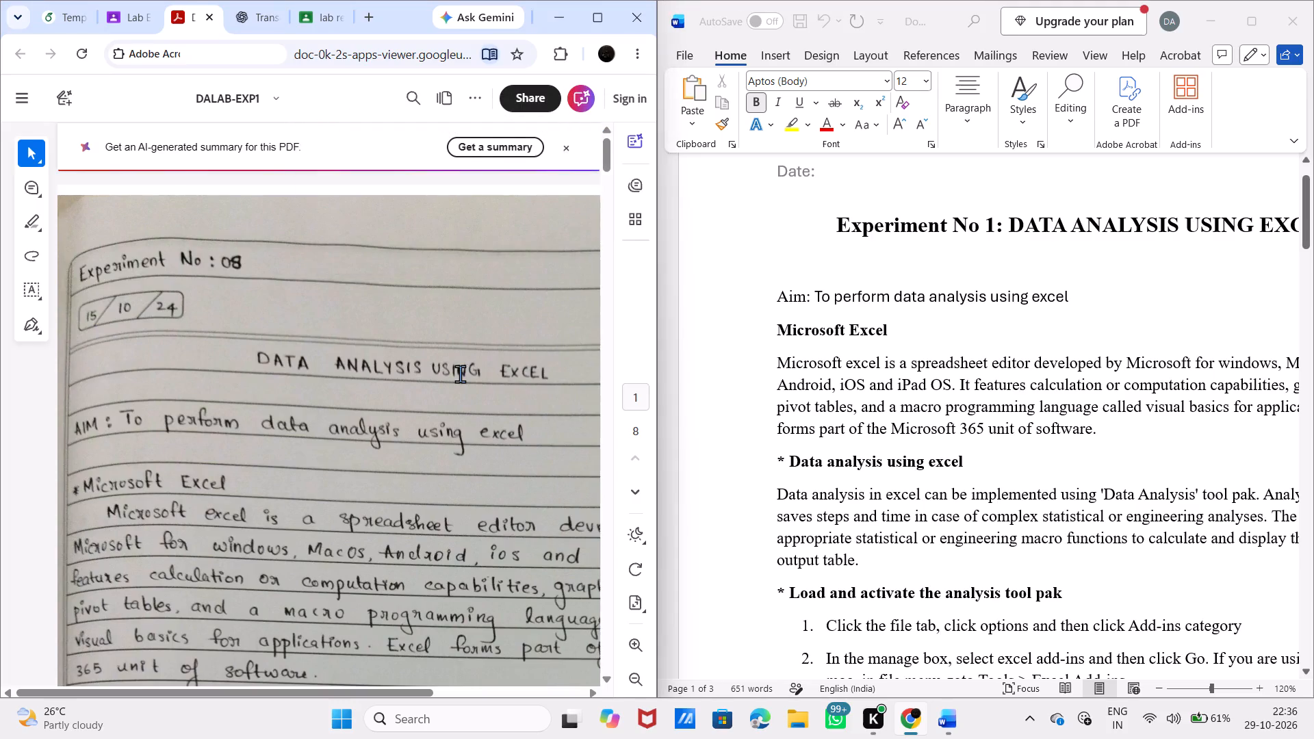
Skim the first two pages of the DALAB-EXP1 PDF, covering the handwritten notes and the rainfall data table.
{"action": "scroll", "coordinate": [460, 374], "scroll_direction": "down", "scroll_amount": 5}
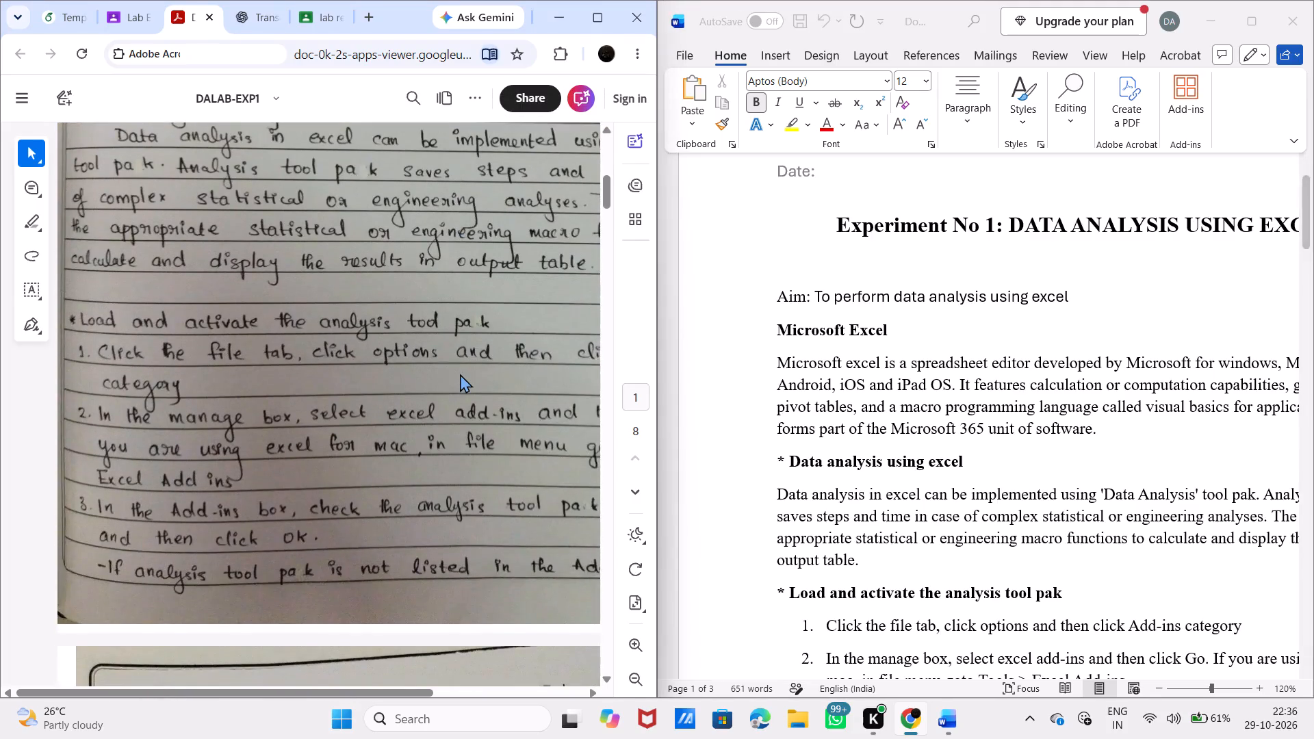
{"action": "scroll", "coordinate": [460, 374], "scroll_direction": "down", "scroll_amount": 1}
{"action": "scroll", "coordinate": [460, 374], "scroll_direction": "up", "scroll_amount": 2}
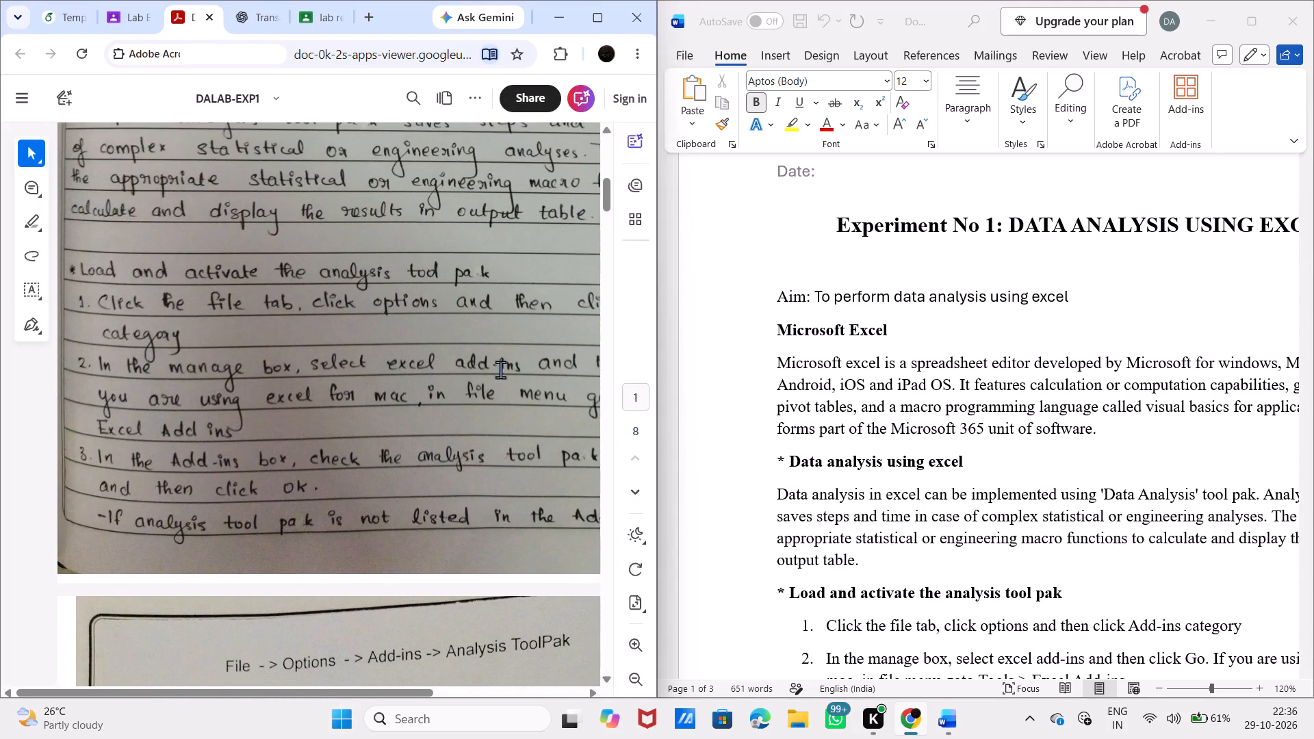
{"action": "scroll", "coordinate": [430, 377], "scroll_direction": "down", "scroll_amount": 5}
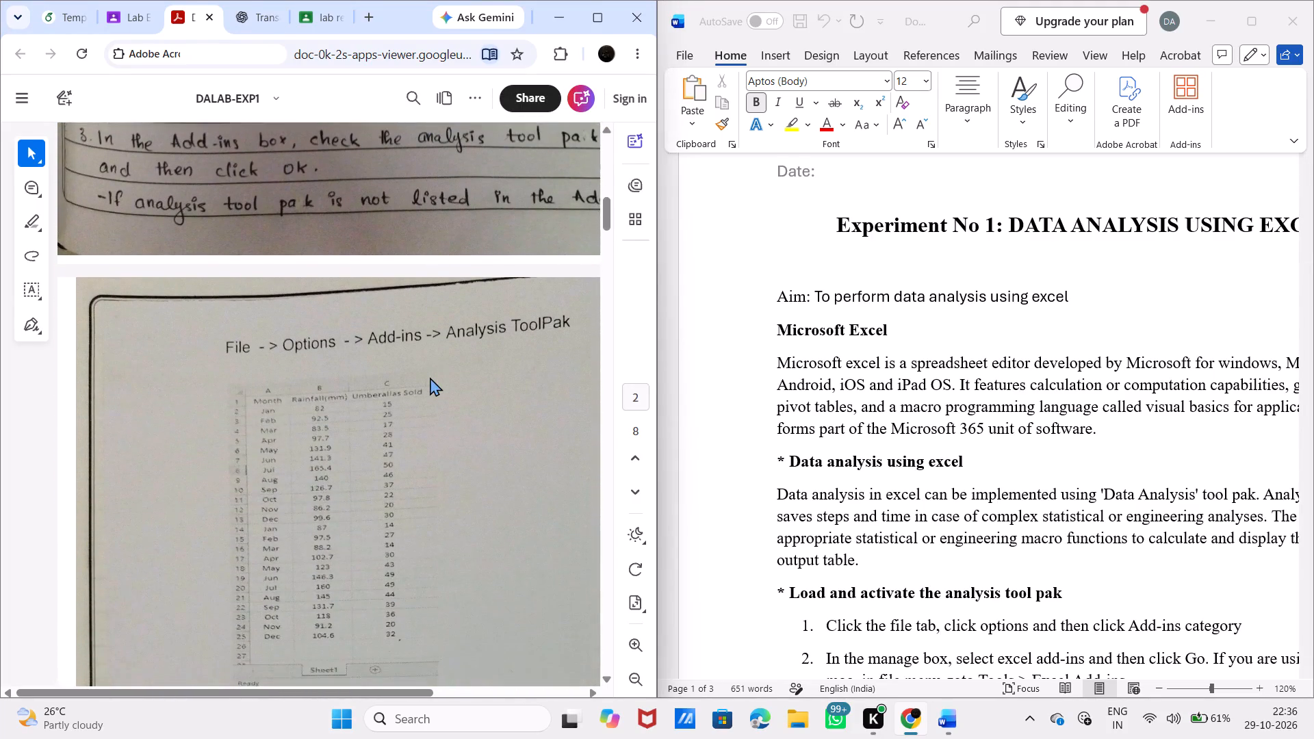
{"action": "scroll", "coordinate": [430, 377], "scroll_direction": "down", "scroll_amount": 1}
{"action": "scroll", "coordinate": [430, 377], "scroll_direction": "up", "scroll_amount": 4}
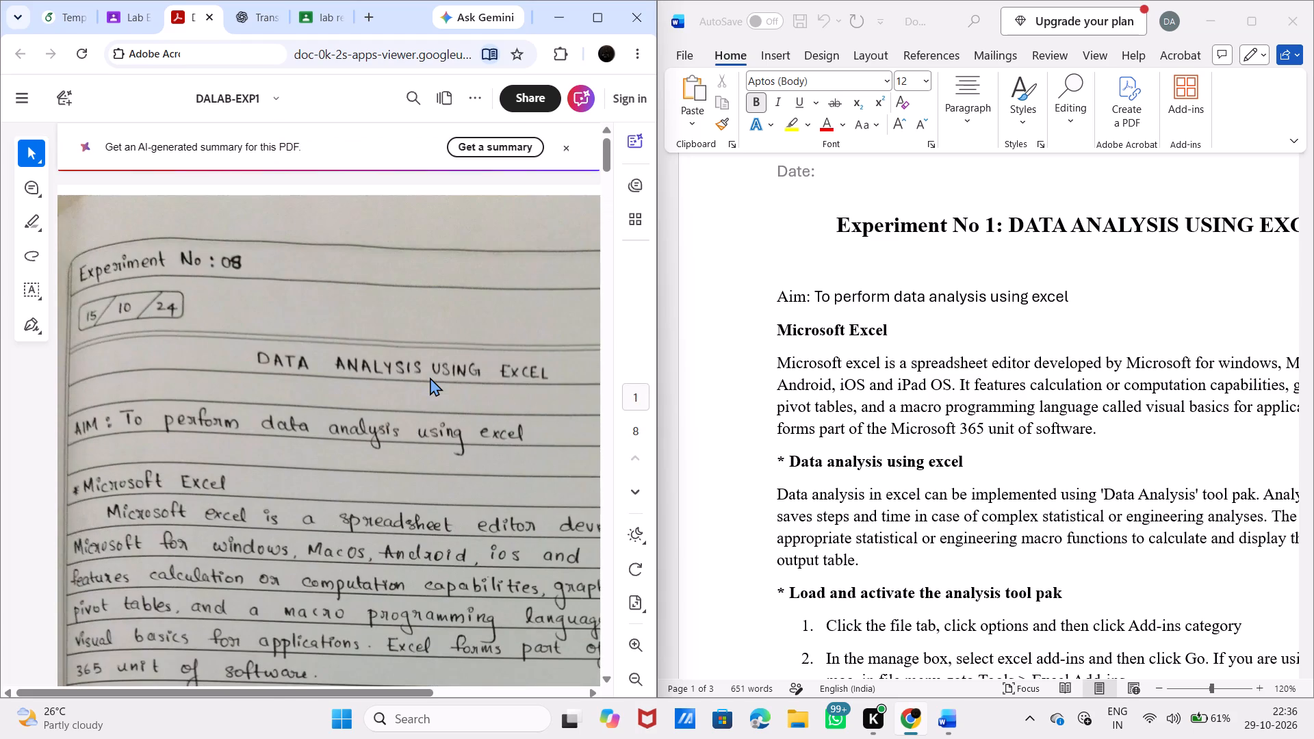
{"action": "scroll", "coordinate": [430, 377], "scroll_direction": "up", "scroll_amount": 1}
Read the PDF from the tool pak instructions through the descriptive statistics screenshots to page 3, and find the matching Word text.
{"action": "scroll", "coordinate": [430, 377], "scroll_direction": "down", "scroll_amount": 4}
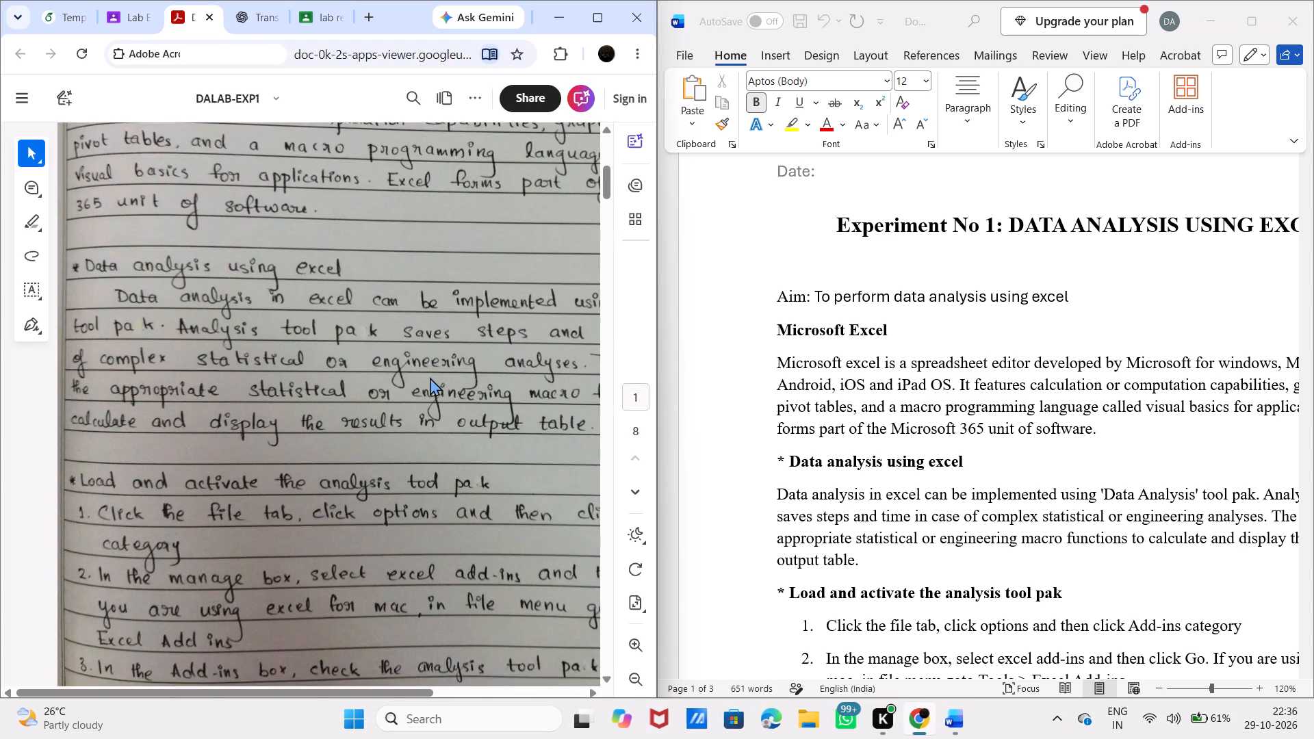
{"action": "scroll", "coordinate": [430, 377], "scroll_direction": "down", "scroll_amount": 2}
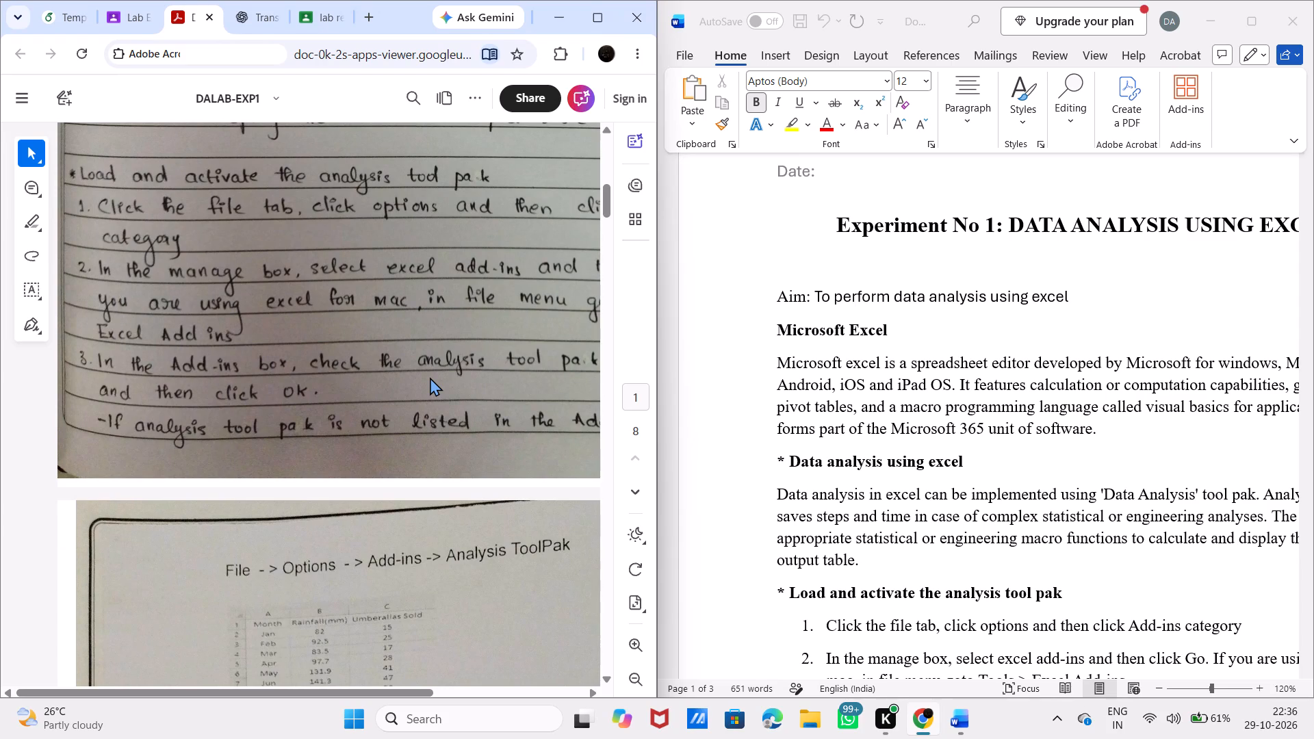
{"action": "scroll", "coordinate": [430, 377], "scroll_direction": "down", "scroll_amount": 3}
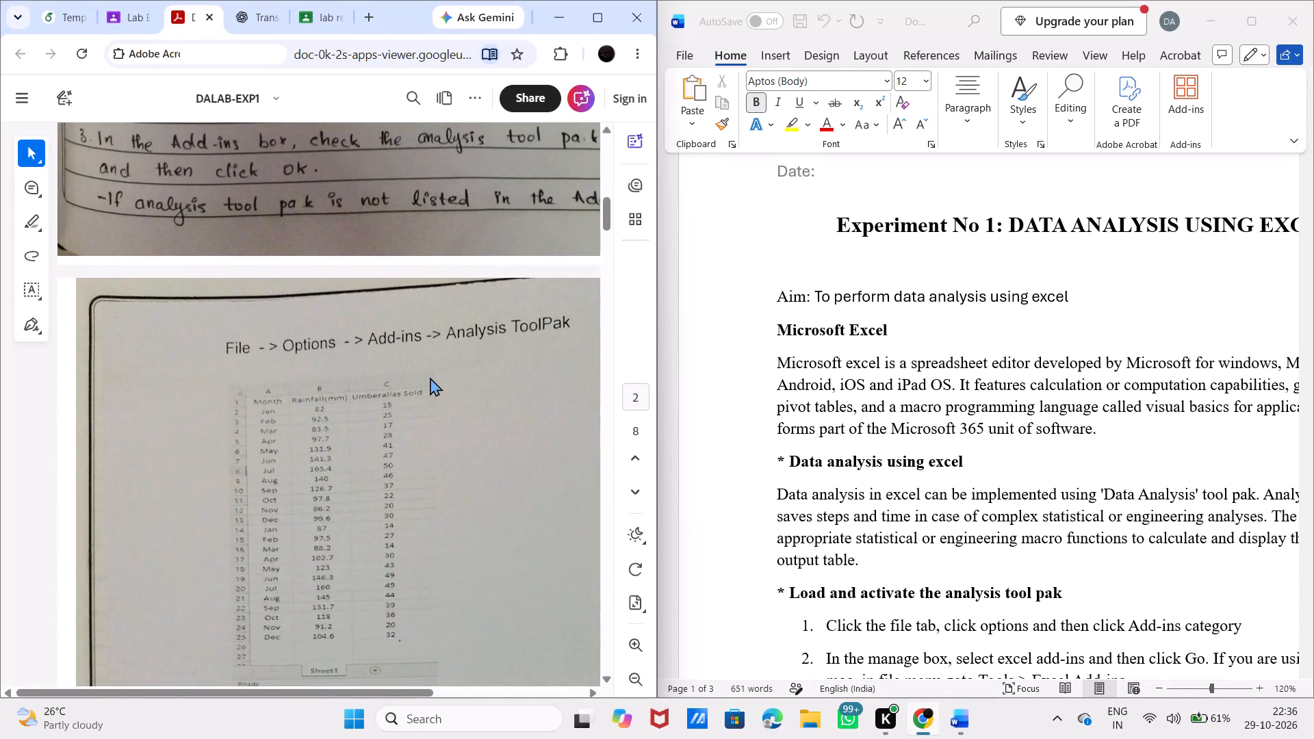
{"action": "scroll", "coordinate": [430, 377], "scroll_direction": "down", "scroll_amount": 4}
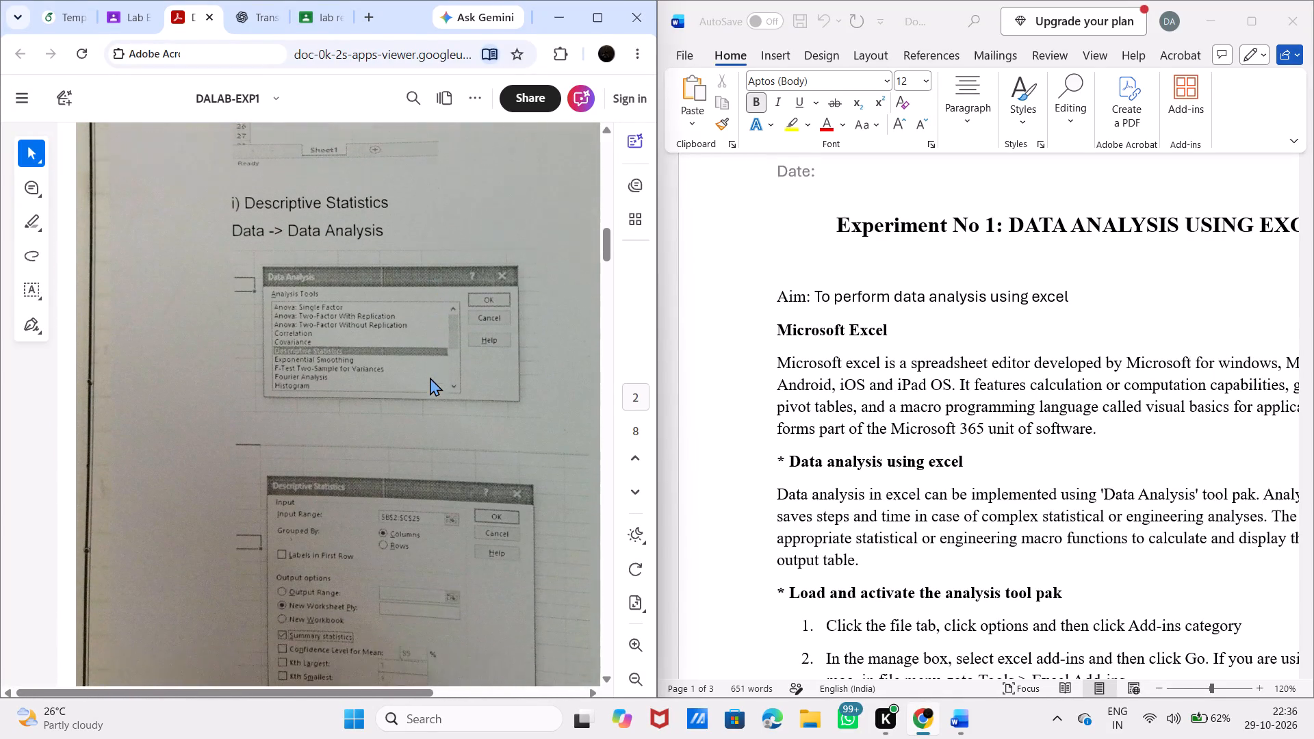
{"action": "scroll", "coordinate": [430, 377], "scroll_direction": "down", "scroll_amount": 4}
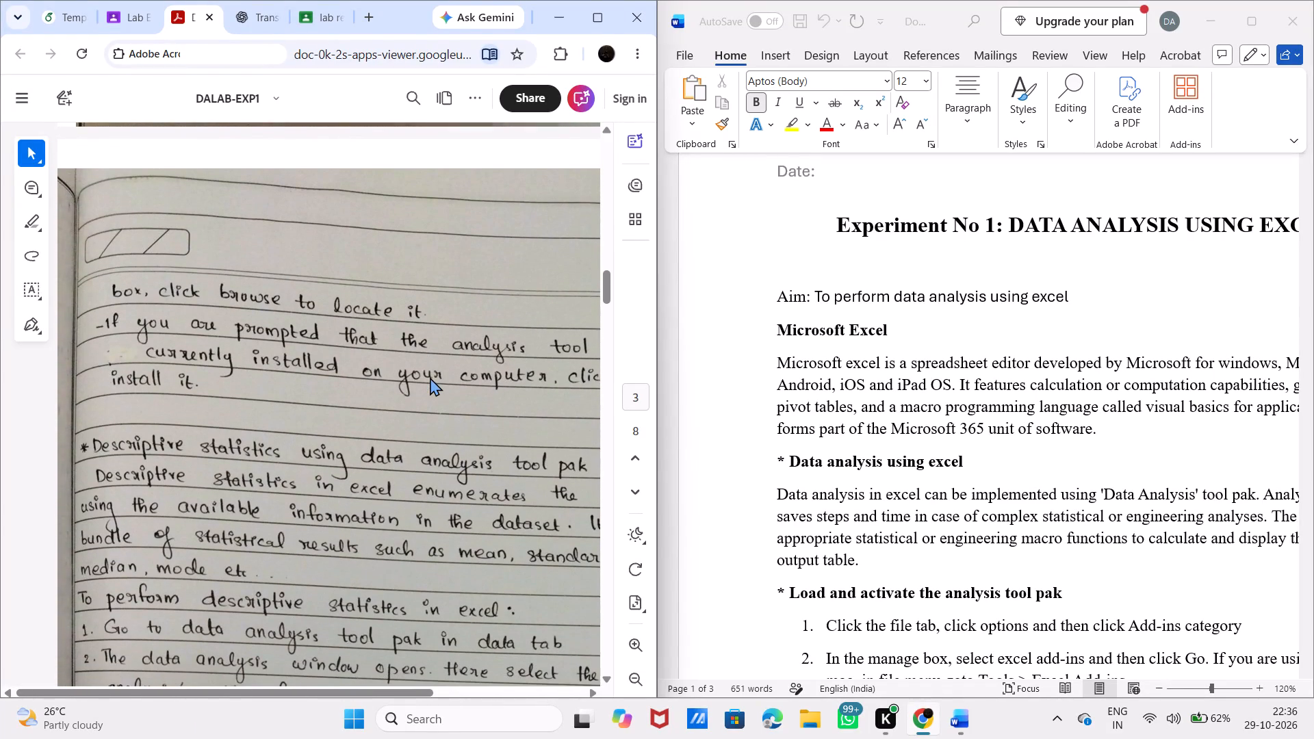
{"action": "scroll", "coordinate": [430, 377], "scroll_direction": "down", "scroll_amount": 1}
{"action": "scroll", "coordinate": [900, 466], "scroll_direction": "down", "scroll_amount": 3}
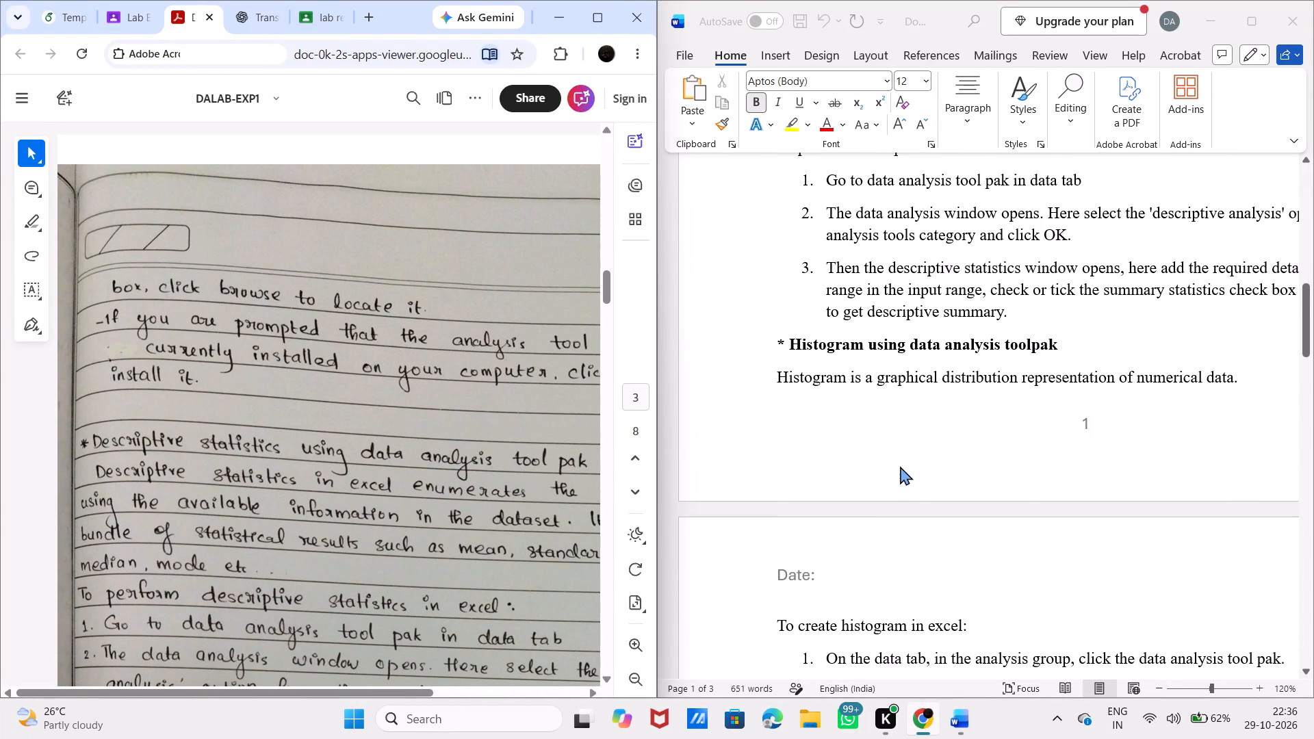
Compare the PDF's tool pak activation and descriptive statistics sections with the corresponding sections in the Word document.
{"action": "scroll", "coordinate": [459, 478], "scroll_direction": "up", "scroll_amount": 1}
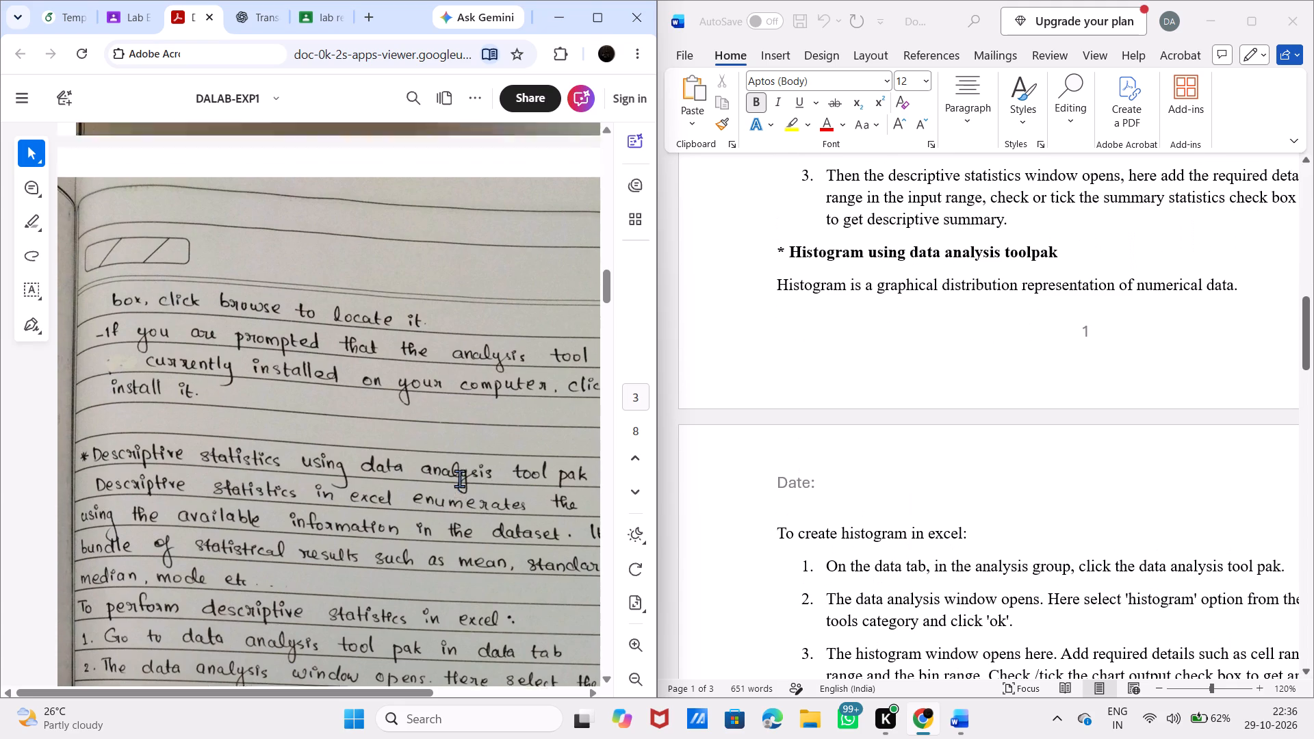
{"action": "scroll", "coordinate": [459, 478], "scroll_direction": "up", "scroll_amount": 8}
{"action": "scroll", "coordinate": [459, 478], "scroll_direction": "down", "scroll_amount": 1}
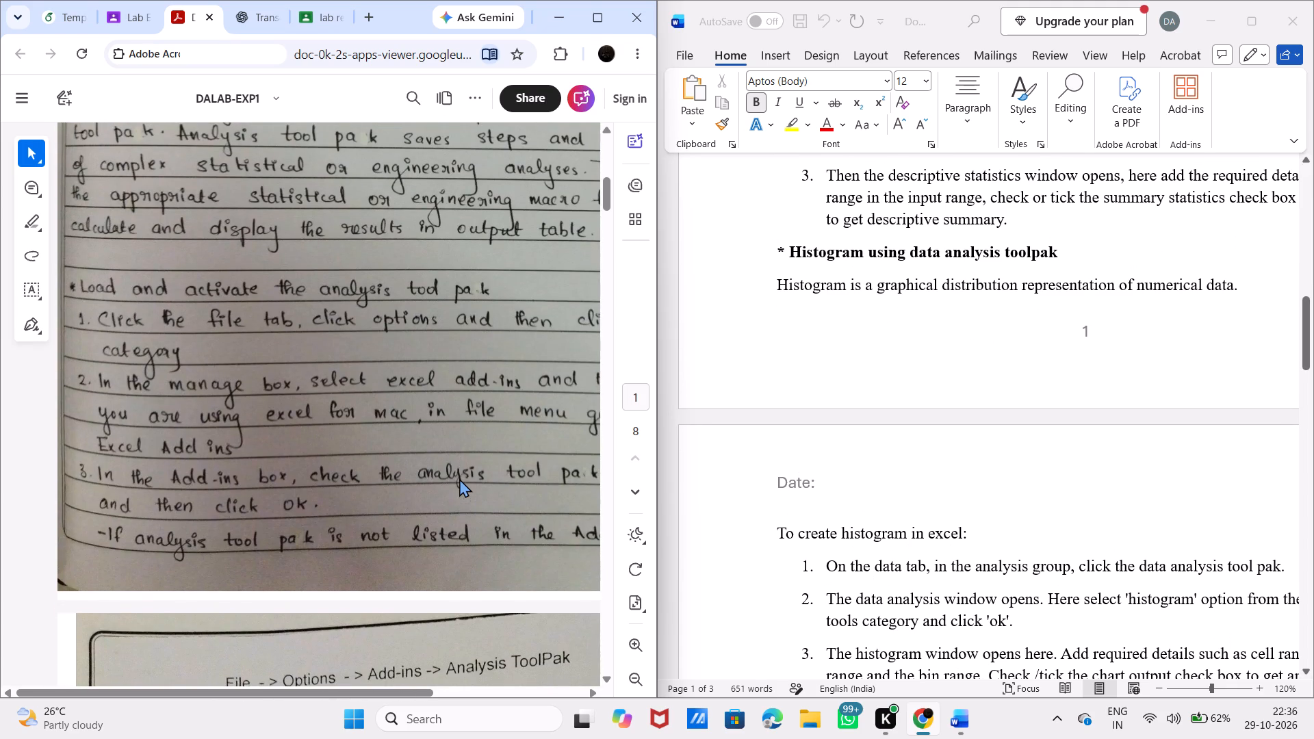
{"action": "scroll", "coordinate": [459, 478], "scroll_direction": "down", "scroll_amount": 1}
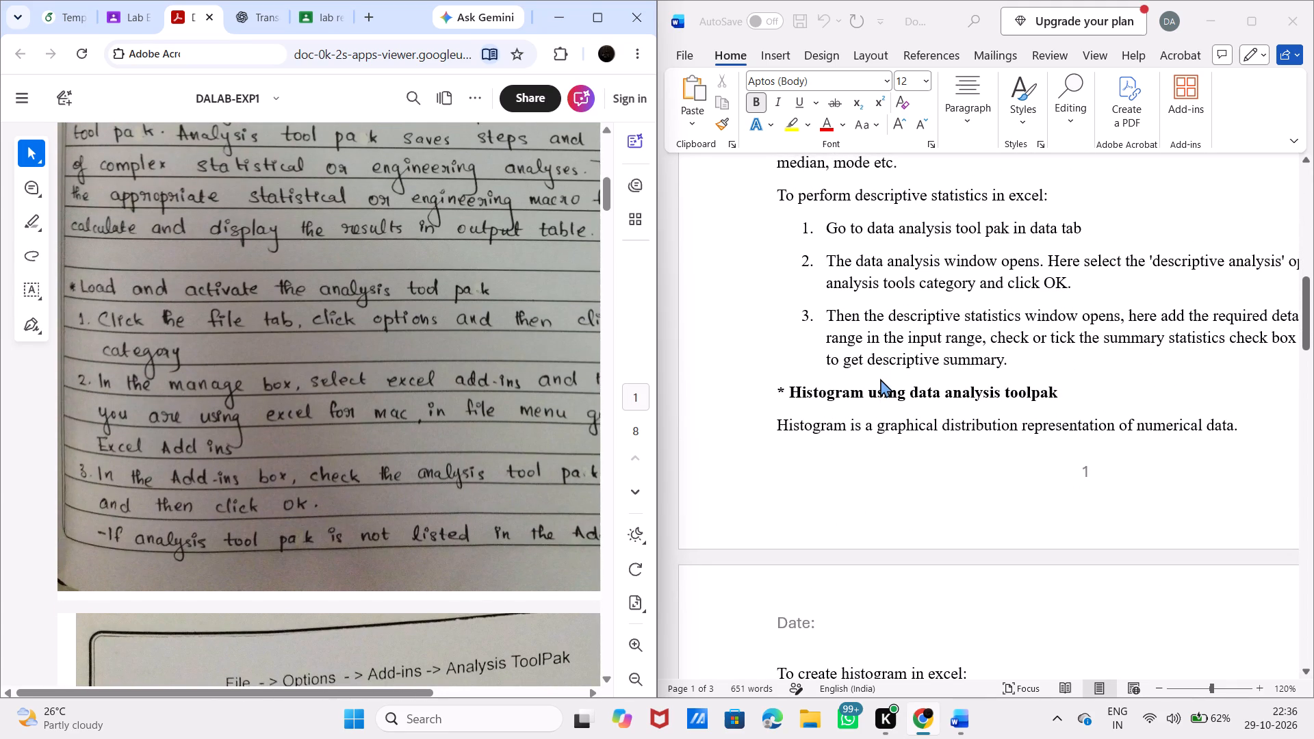
{"action": "scroll", "coordinate": [459, 439], "scroll_direction": "down", "scroll_amount": 7}
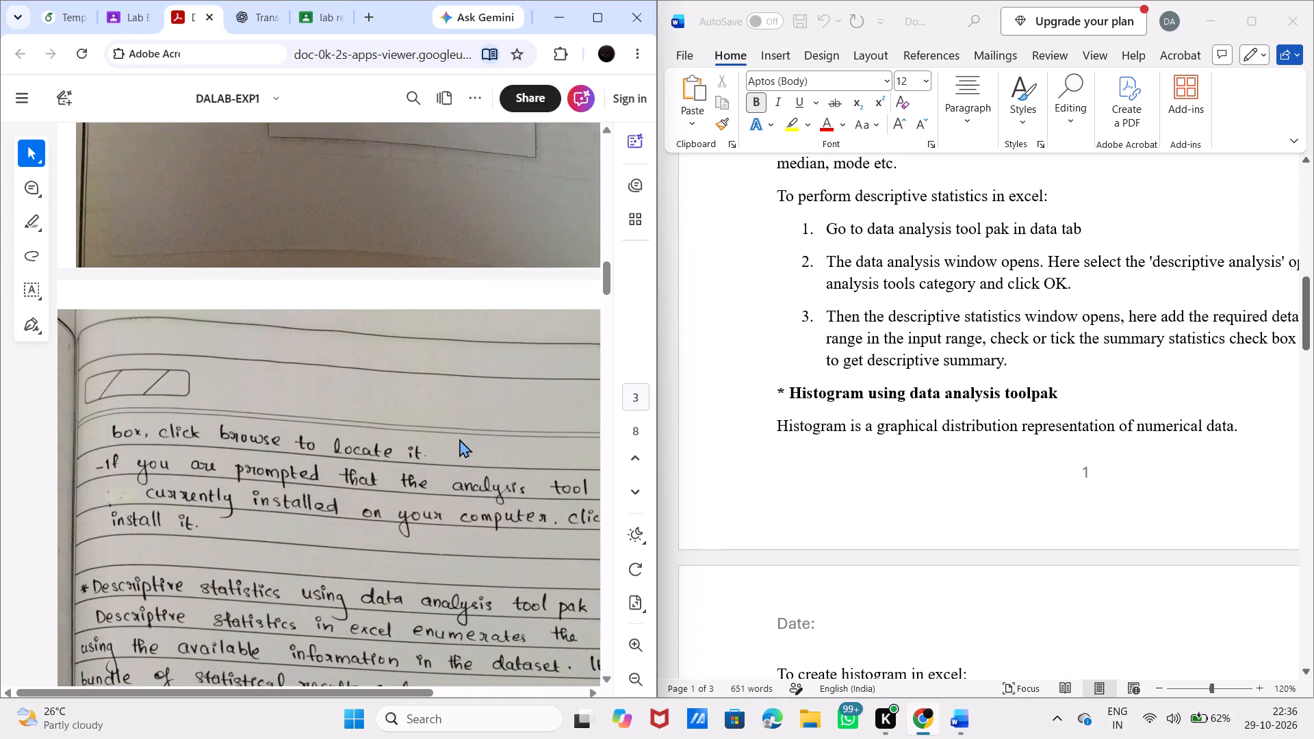
{"action": "scroll", "coordinate": [459, 439], "scroll_direction": "down", "scroll_amount": 2}
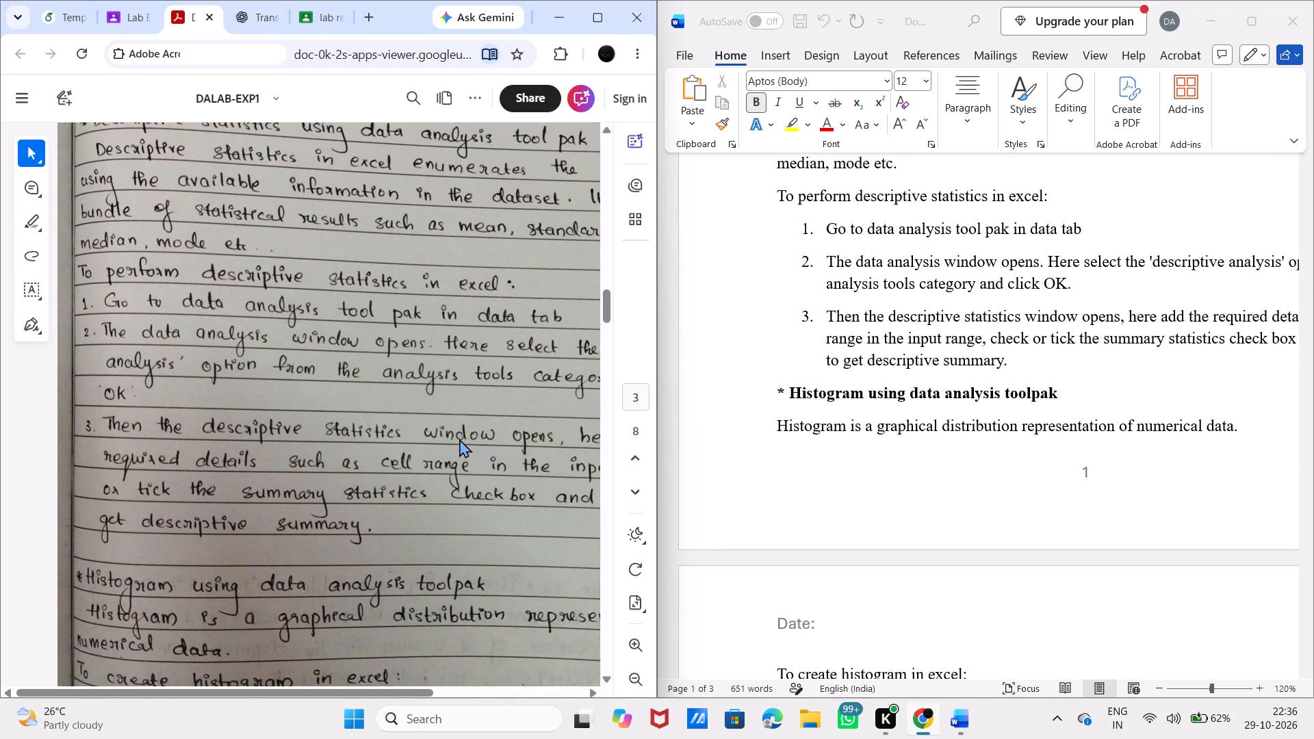
{"action": "scroll", "coordinate": [459, 439], "scroll_direction": "down", "scroll_amount": 1}
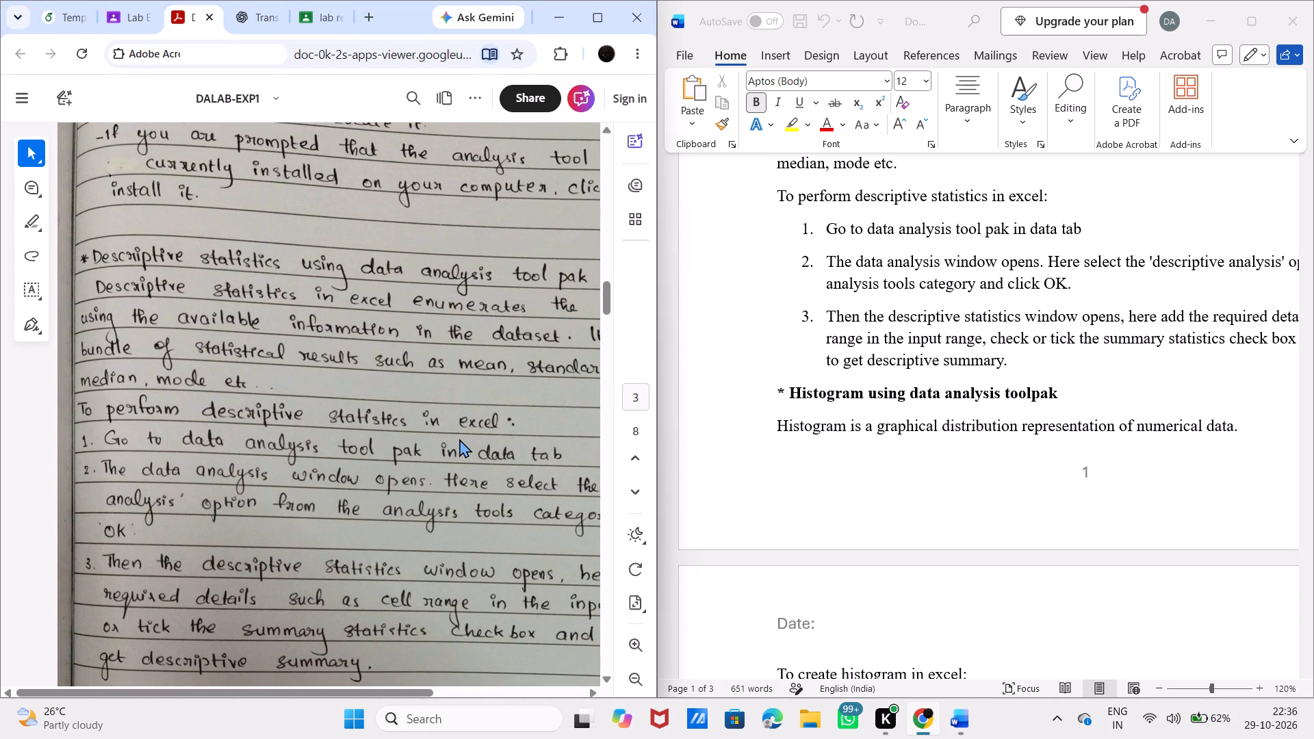
{"action": "scroll", "coordinate": [459, 439], "scroll_direction": "down", "scroll_amount": 1}
Compare the Microsoft Excel and data analysis introductions on page 1 of the PDF with the matching Word sections.
{"action": "scroll", "coordinate": [848, 450], "scroll_direction": "up", "scroll_amount": 2}
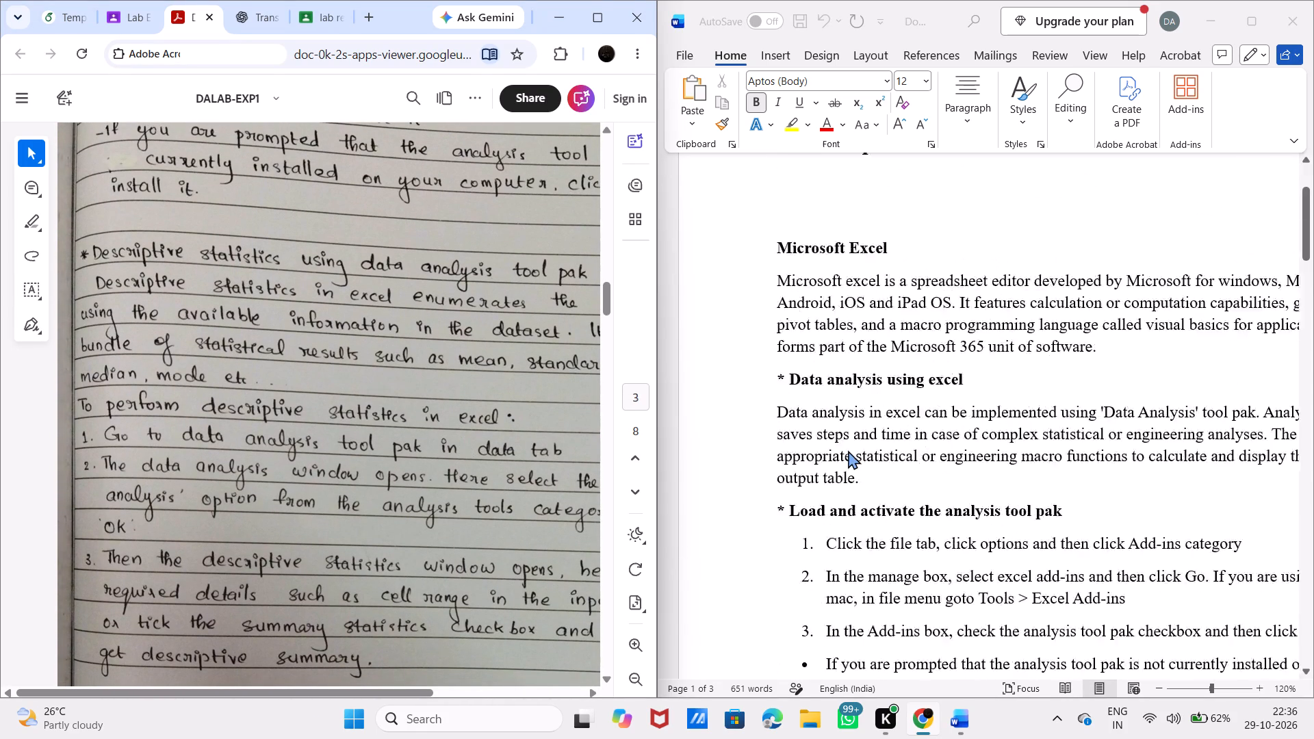
{"action": "scroll", "coordinate": [848, 450], "scroll_direction": "up", "scroll_amount": 1}
{"action": "scroll", "coordinate": [848, 450], "scroll_direction": "down", "scroll_amount": 3}
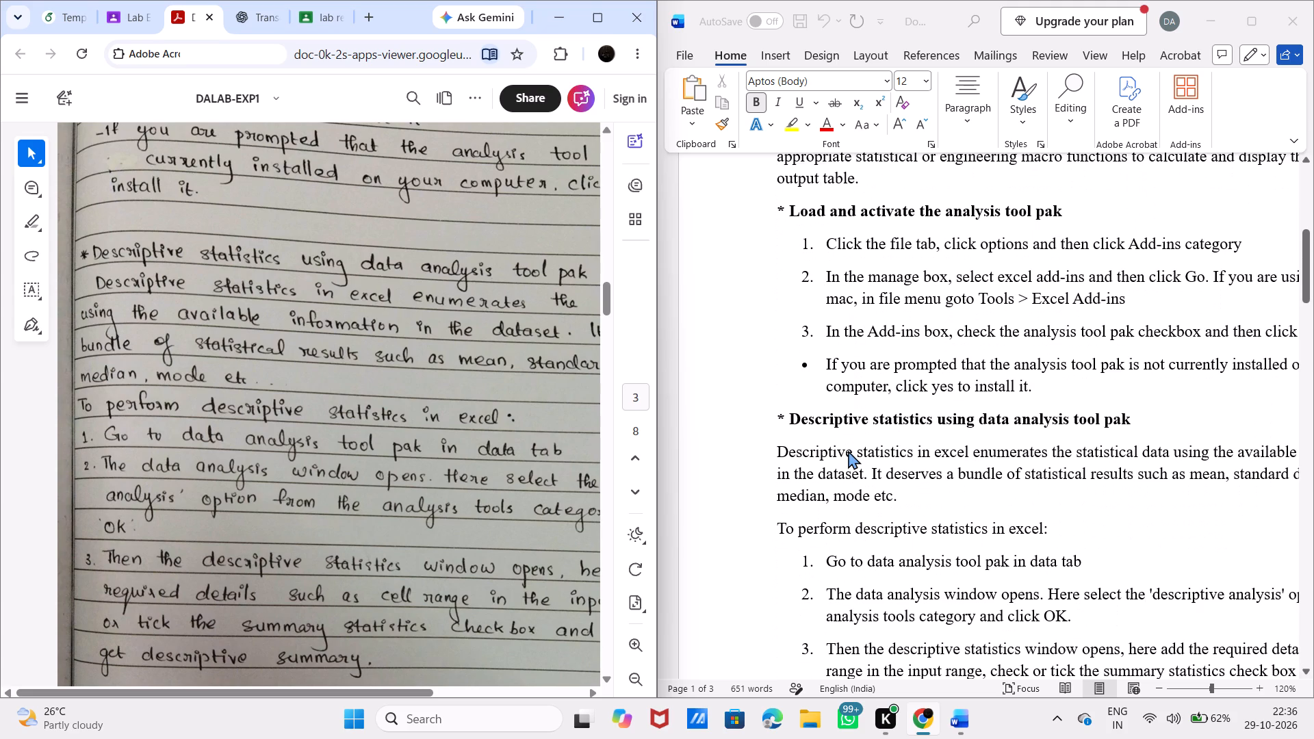
{"action": "scroll", "coordinate": [848, 450], "scroll_direction": "down", "scroll_amount": 1}
{"action": "scroll", "coordinate": [341, 428], "scroll_direction": "up", "scroll_amount": 4}
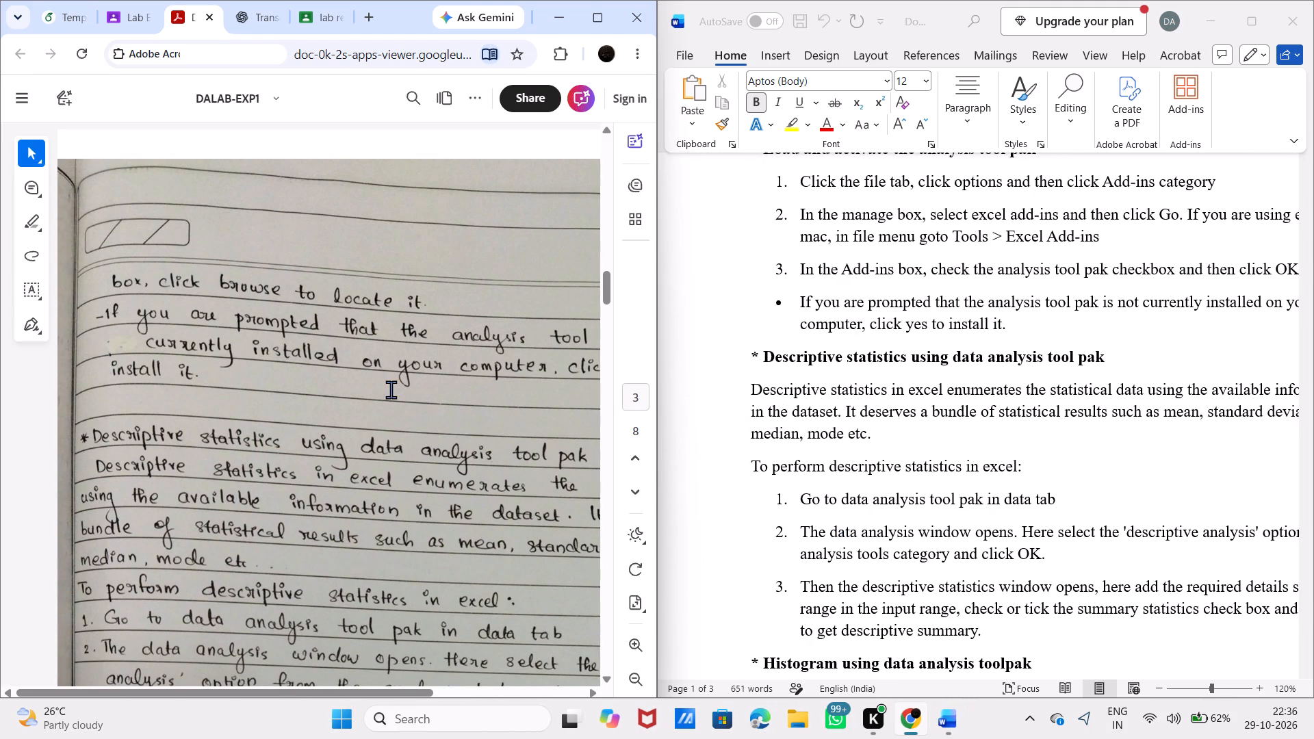
{"action": "scroll", "coordinate": [391, 389], "scroll_direction": "up", "scroll_amount": 10}
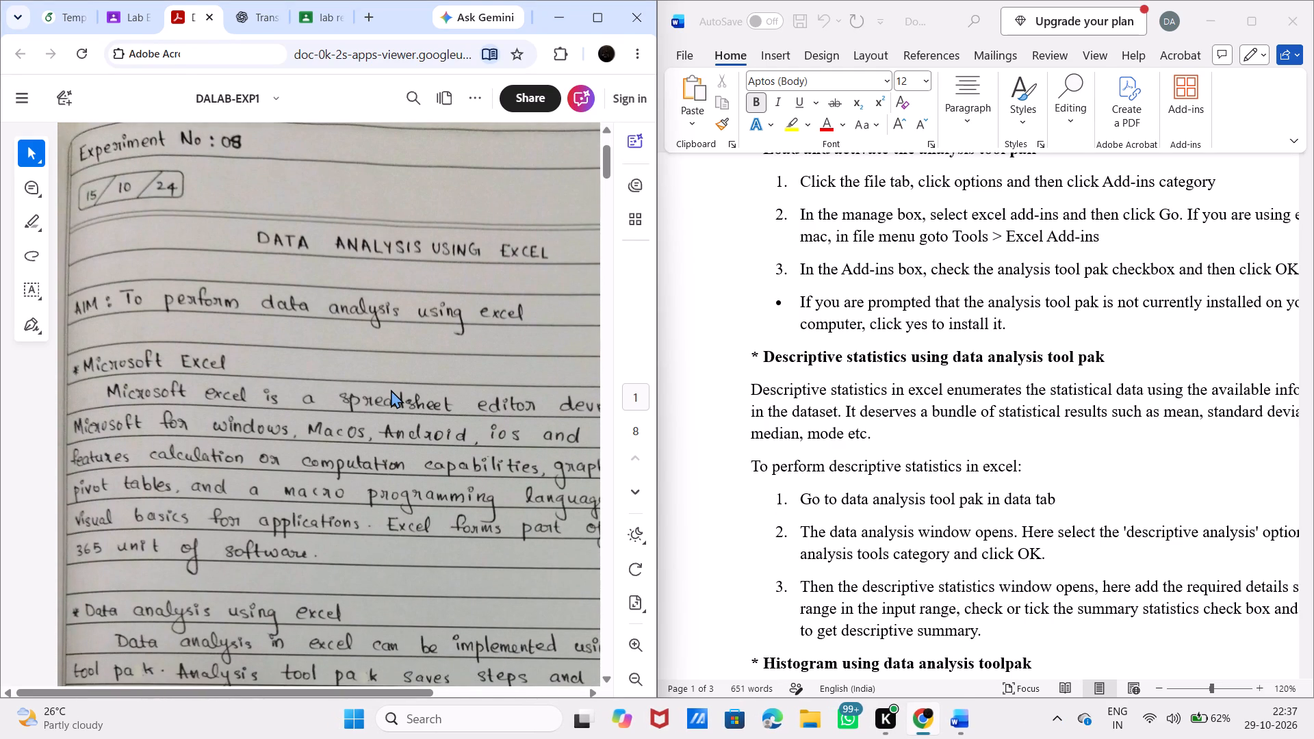
{"action": "scroll", "coordinate": [391, 389], "scroll_direction": "down", "scroll_amount": 3}
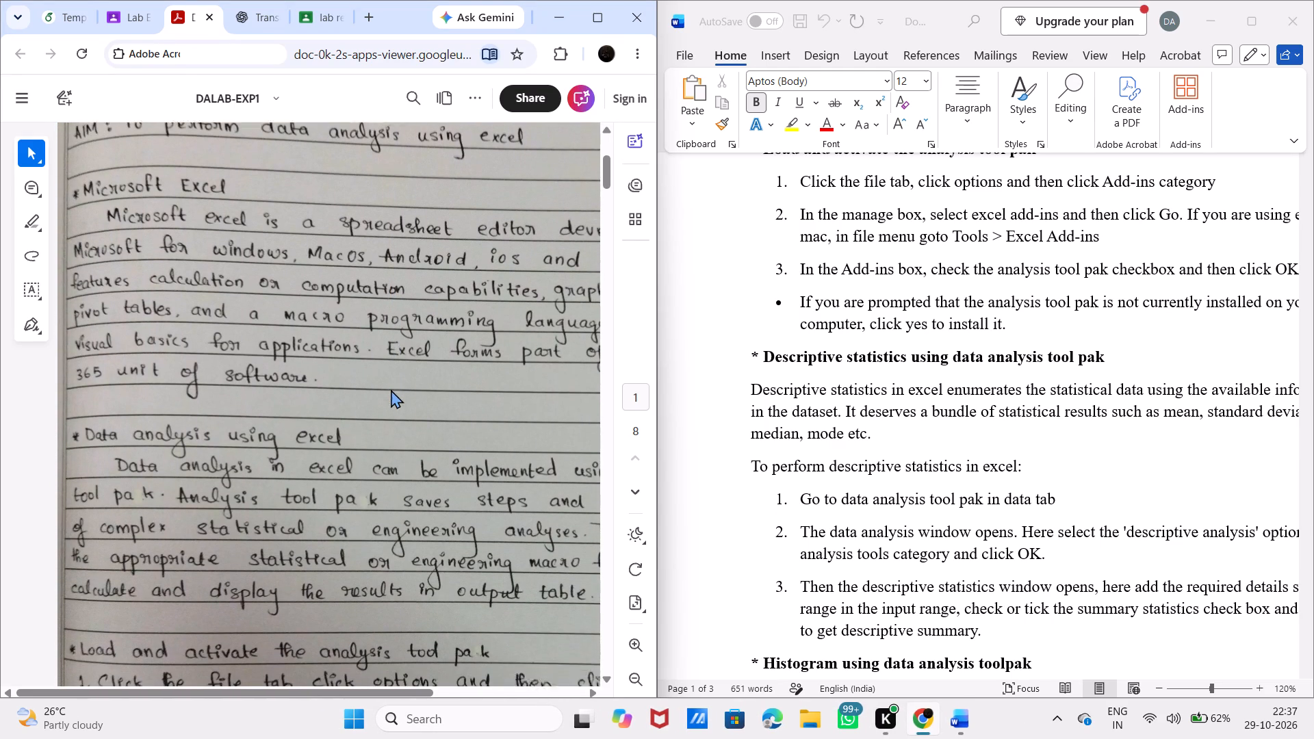
{"action": "scroll", "coordinate": [391, 389], "scroll_direction": "down", "scroll_amount": 2}
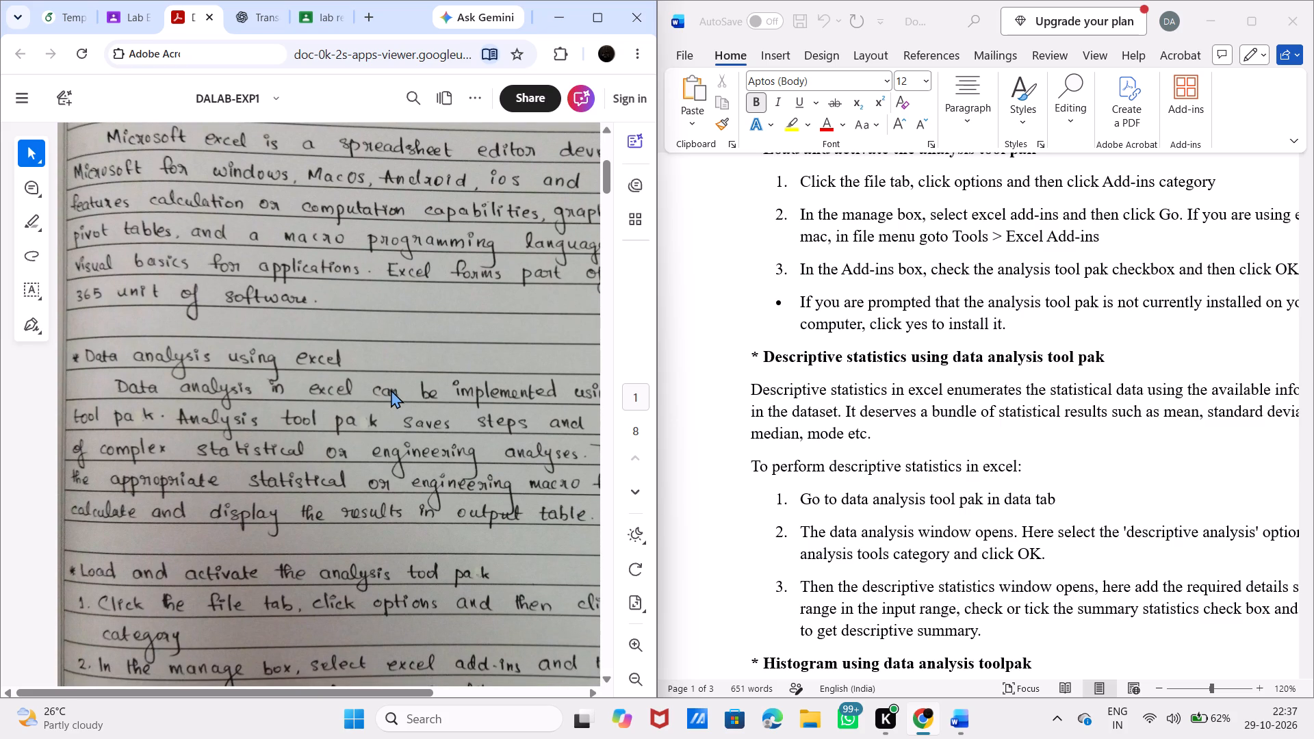
{"action": "scroll", "coordinate": [391, 389], "scroll_direction": "down", "scroll_amount": 1}
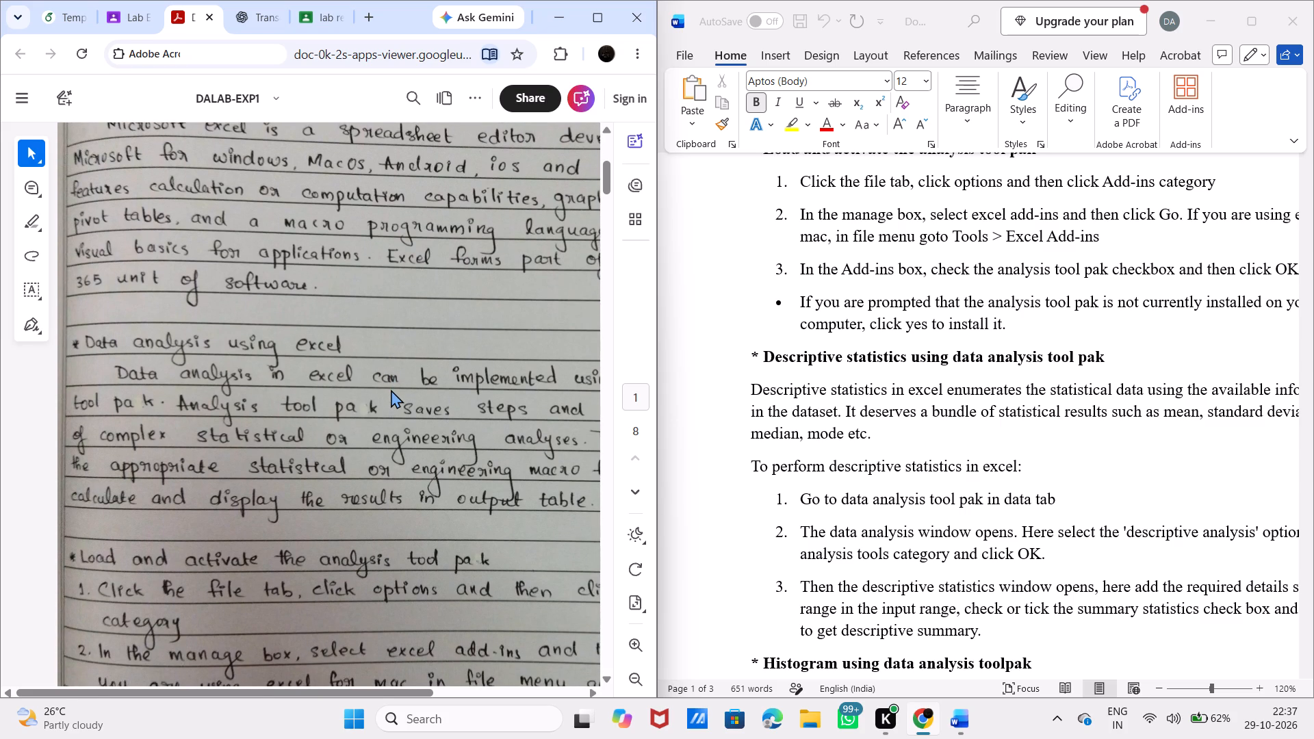
{"action": "scroll", "coordinate": [391, 389], "scroll_direction": "down", "scroll_amount": 1}
{"action": "scroll", "coordinate": [925, 363], "scroll_direction": "up", "scroll_amount": 1}
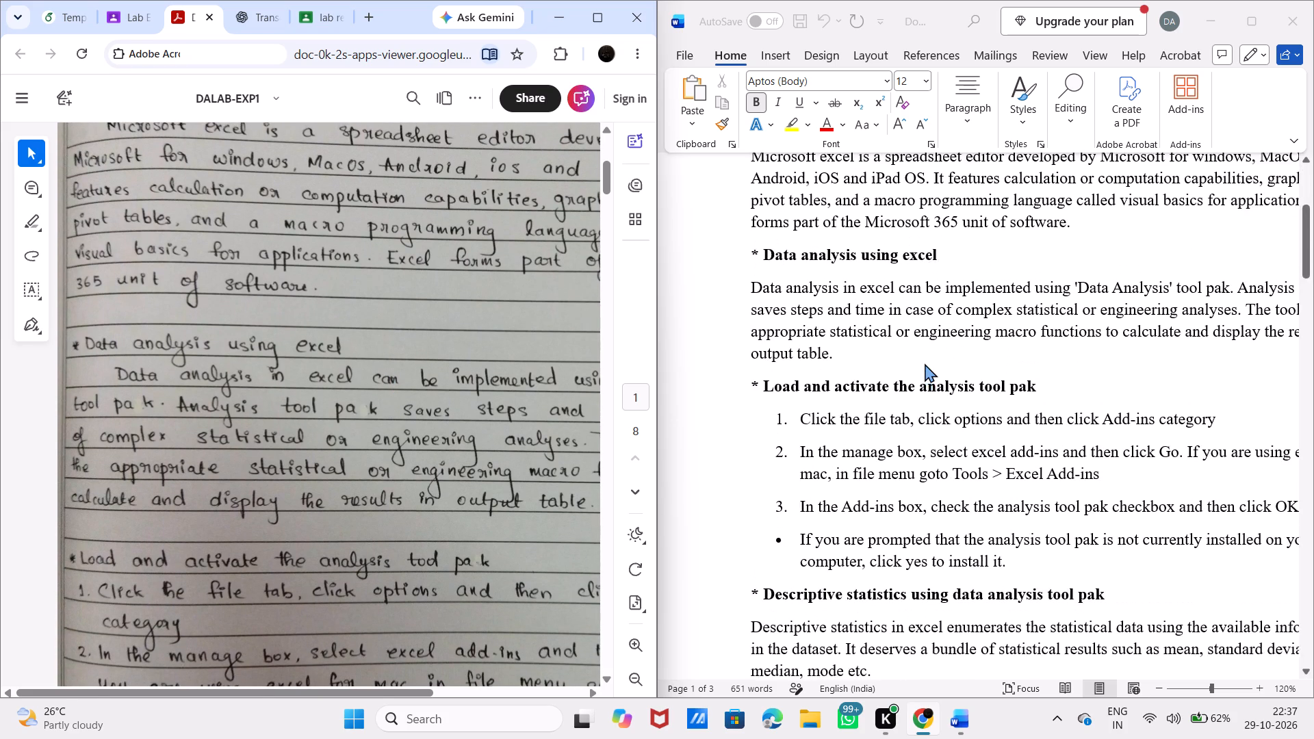
{"action": "scroll", "coordinate": [925, 363], "scroll_direction": "up", "scroll_amount": 1}
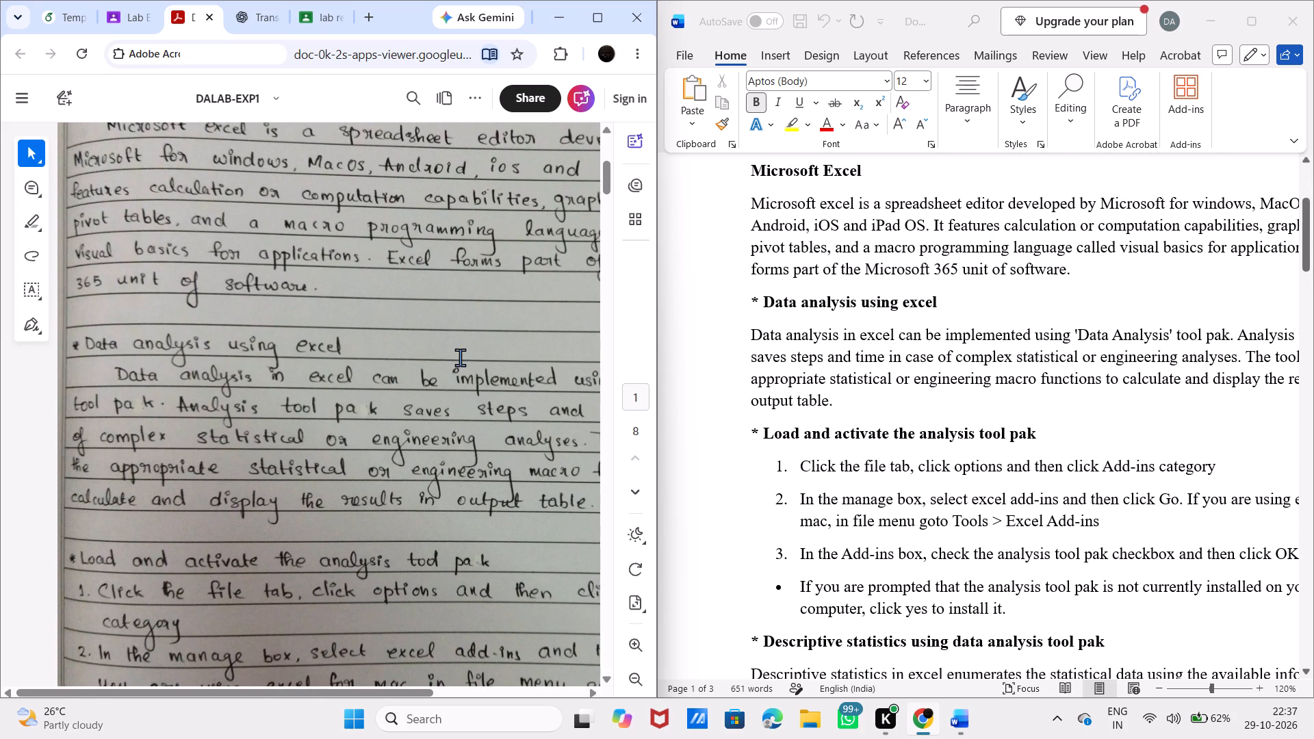
Read the PDF's instructions for loading and activating the analysis tool pak and check them against the Word document's list.
{"action": "scroll", "coordinate": [460, 357], "scroll_direction": "down", "scroll_amount": 1}
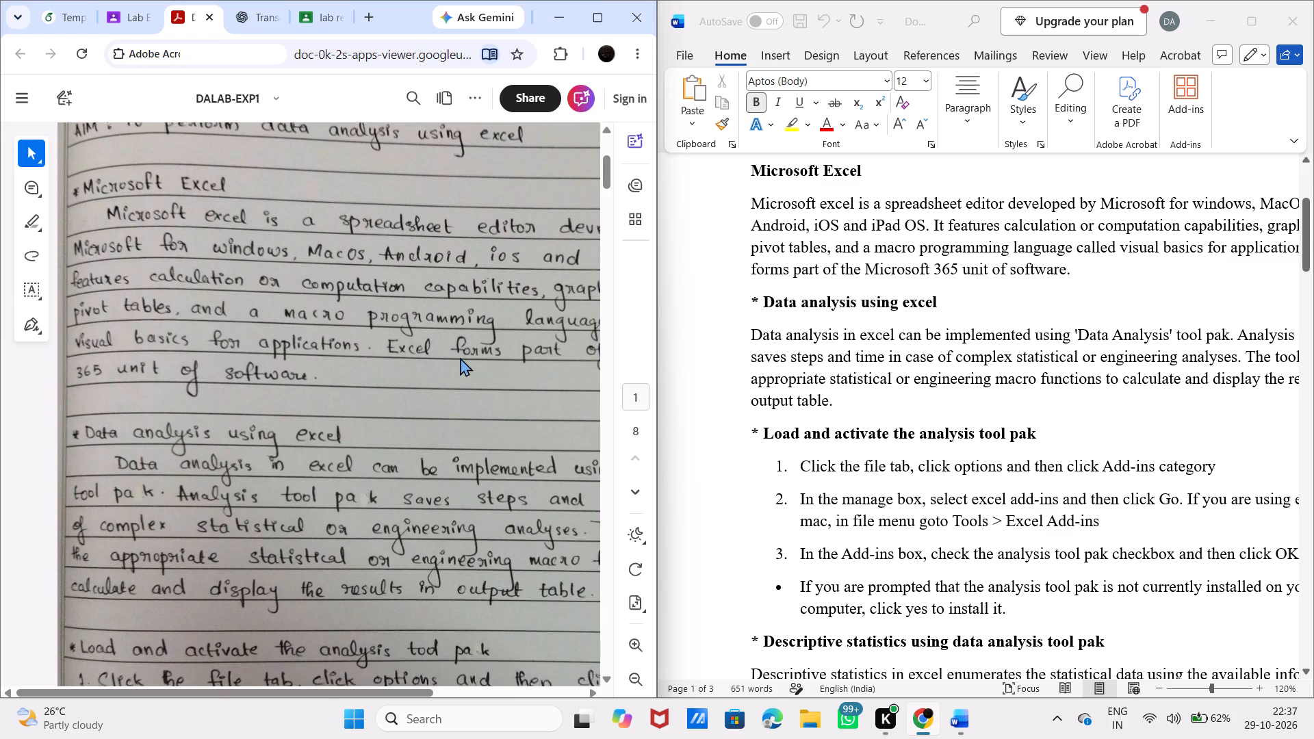
{"action": "scroll", "coordinate": [460, 357], "scroll_direction": "down", "scroll_amount": 1}
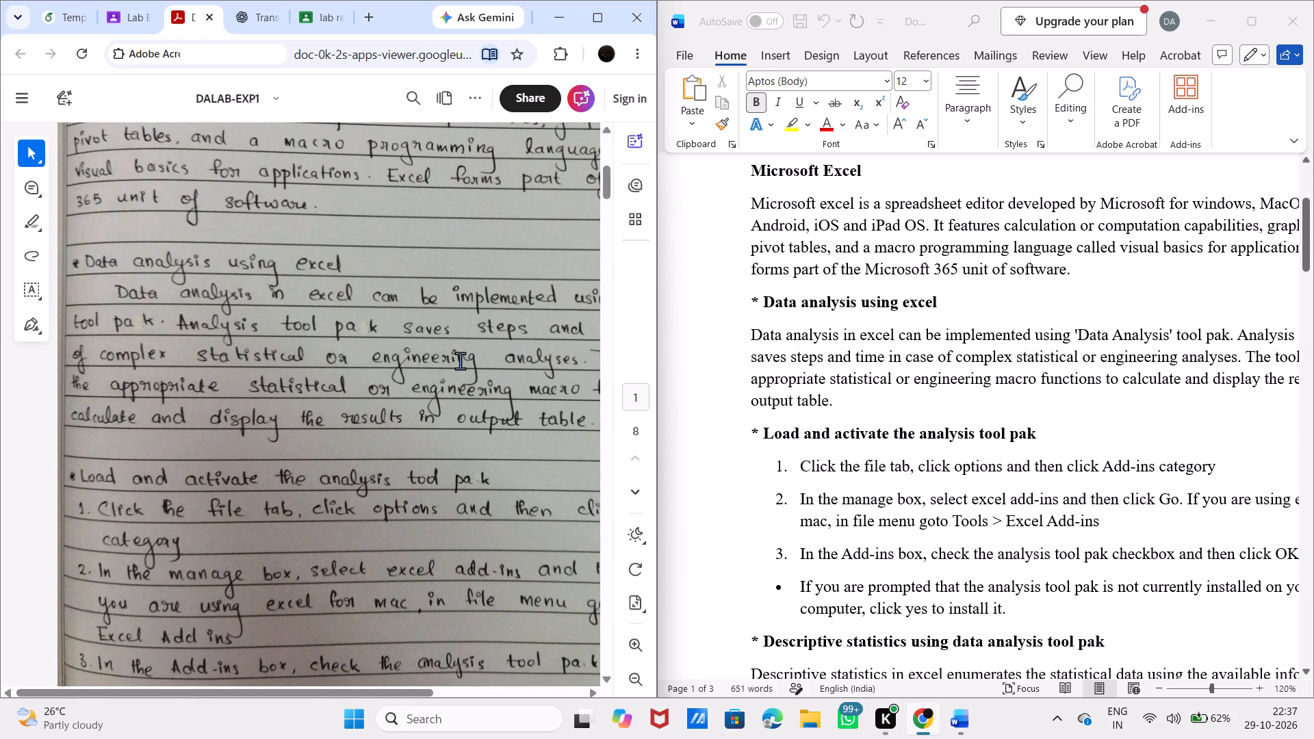
{"action": "scroll", "coordinate": [444, 408], "scroll_direction": "down", "scroll_amount": 3}
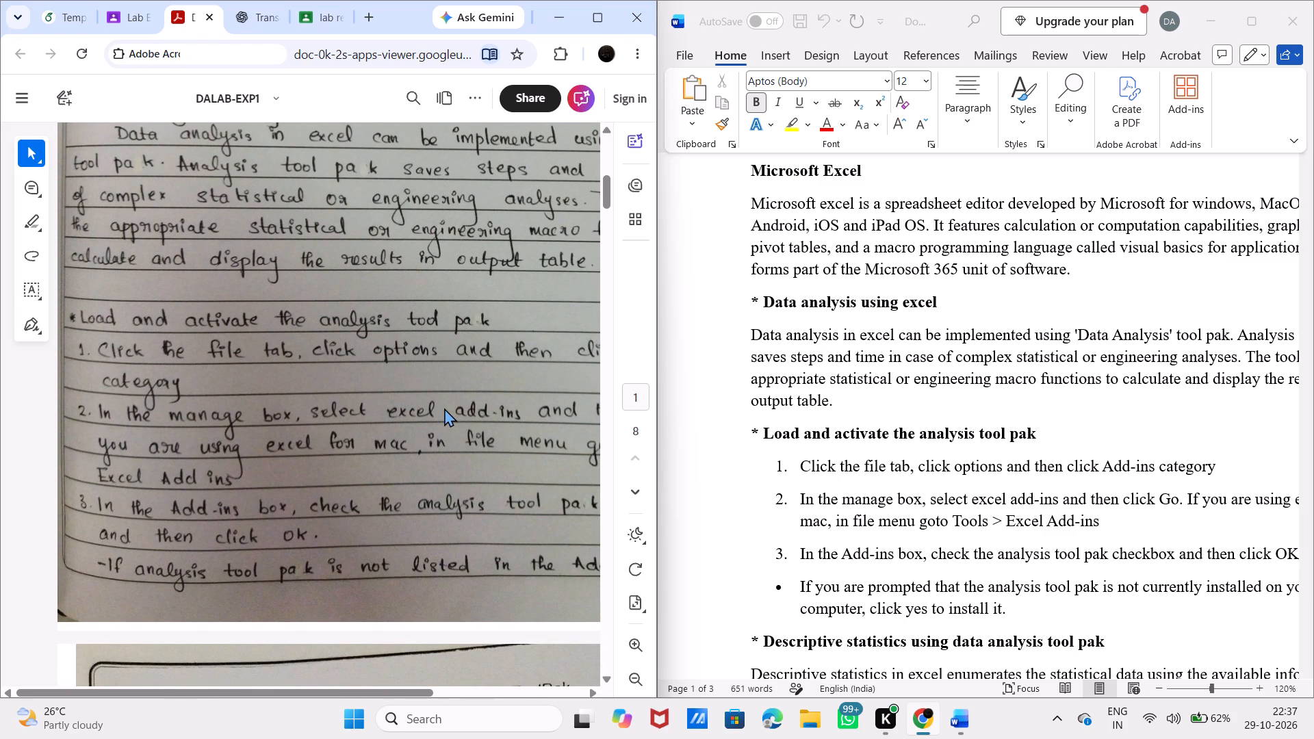
{"action": "scroll", "coordinate": [435, 521], "scroll_direction": "down", "scroll_amount": 3}
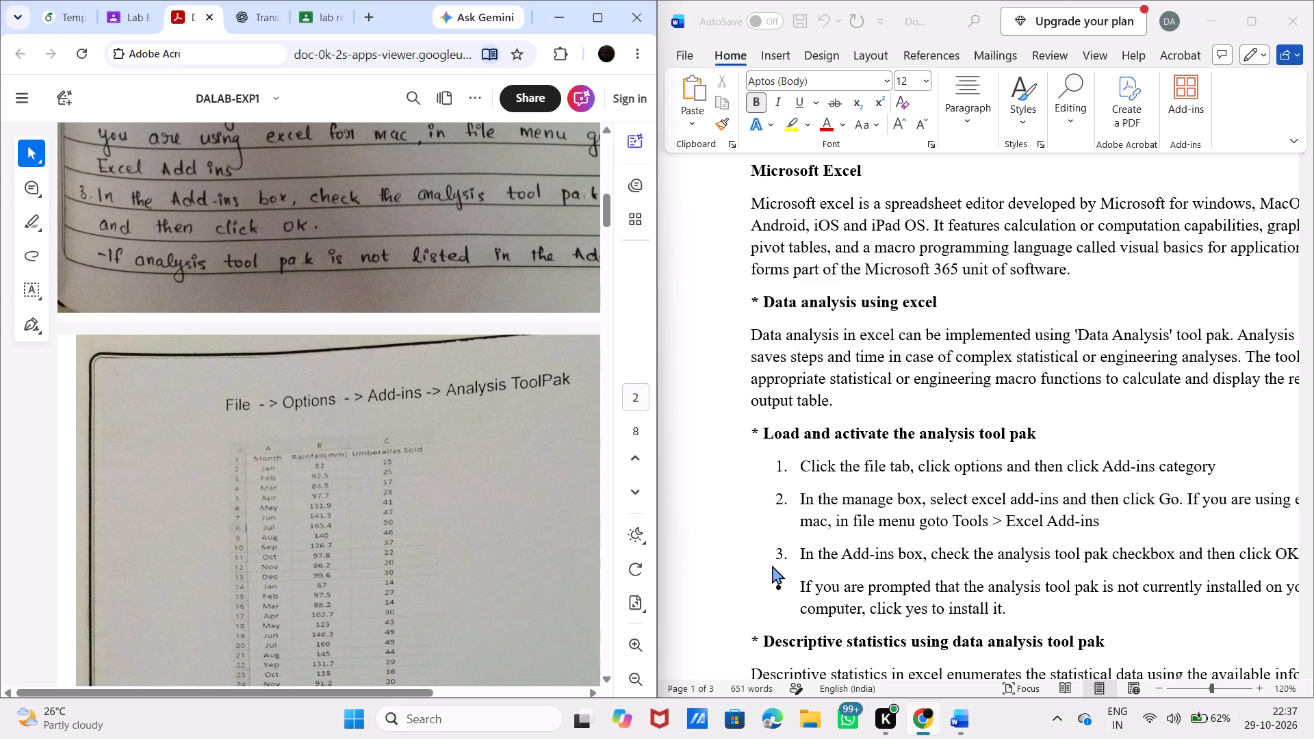
{"action": "scroll", "coordinate": [772, 565], "scroll_direction": "down", "scroll_amount": 2}
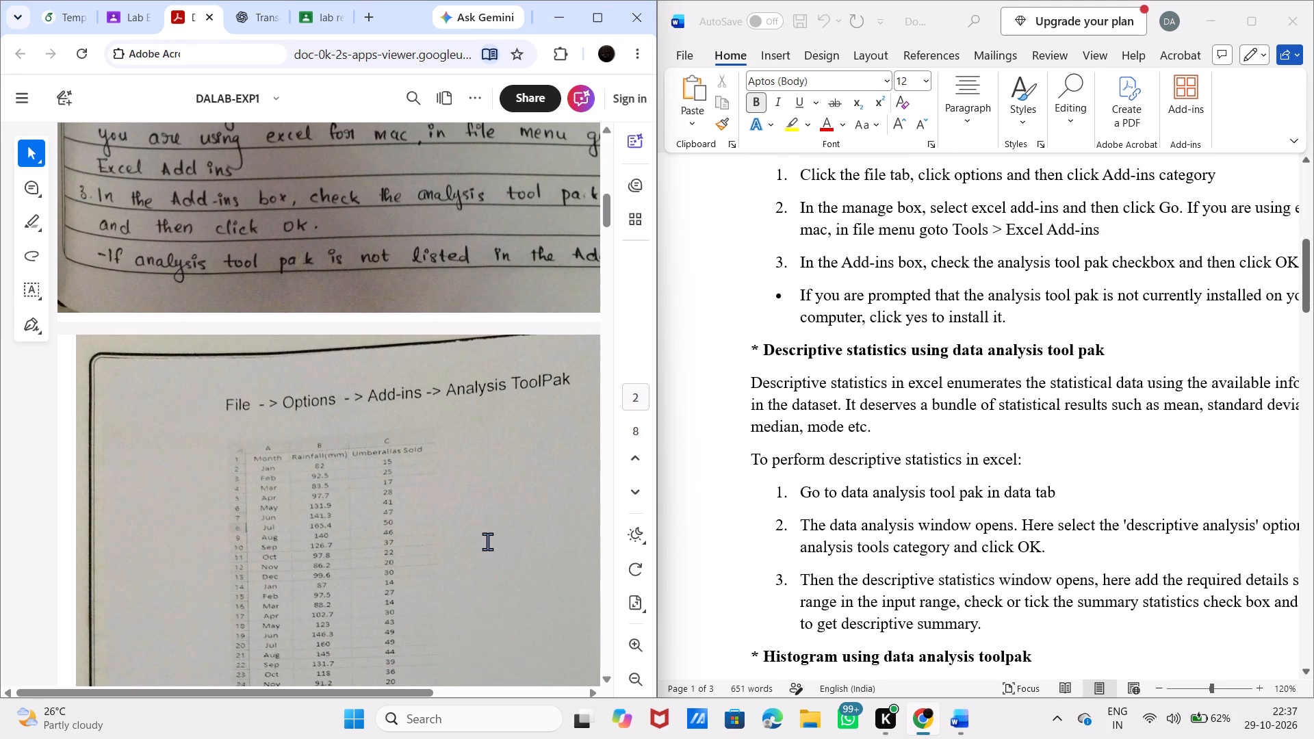
Review the PDF from the rainfall table on page 2 to the descriptive statistics notes on page 3, including the dialog screenshots.
{"action": "scroll", "coordinate": [476, 544], "scroll_direction": "down", "scroll_amount": 5}
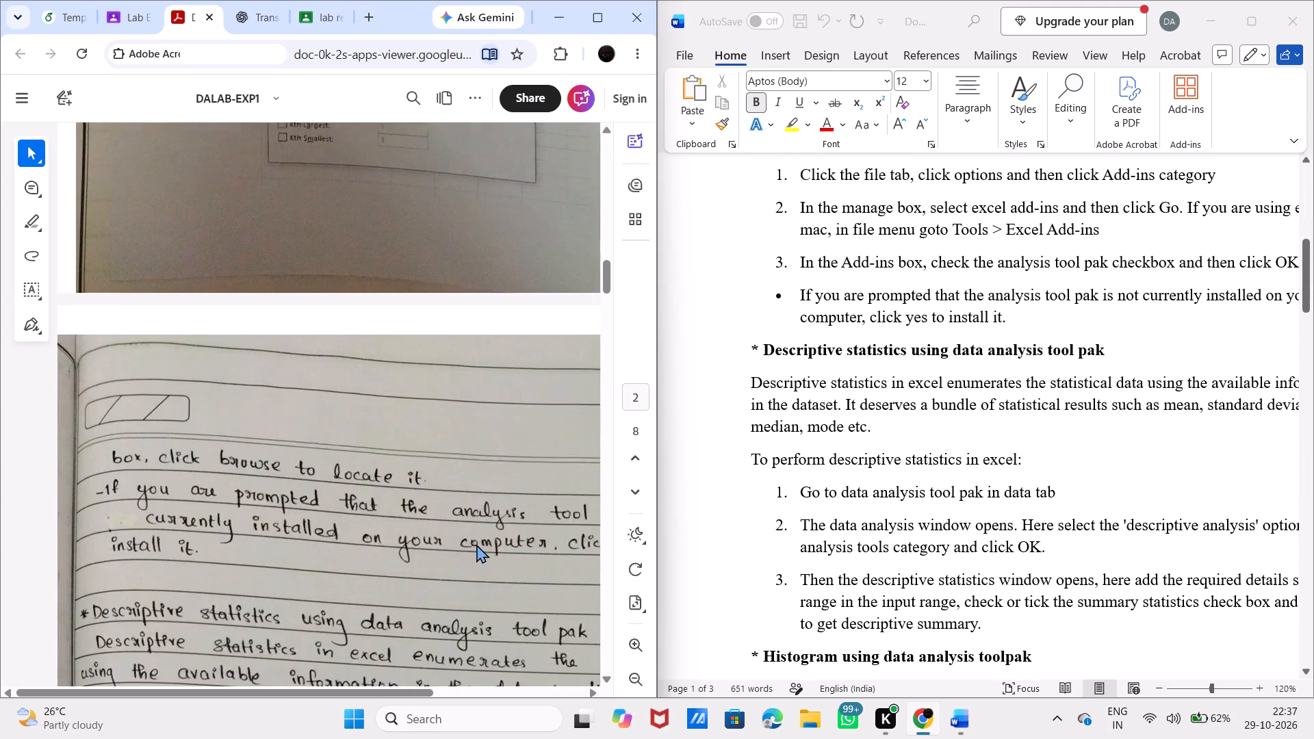
{"action": "scroll", "coordinate": [476, 544], "scroll_direction": "down", "scroll_amount": 1}
{"action": "scroll", "coordinate": [476, 544], "scroll_direction": "up", "scroll_amount": 1}
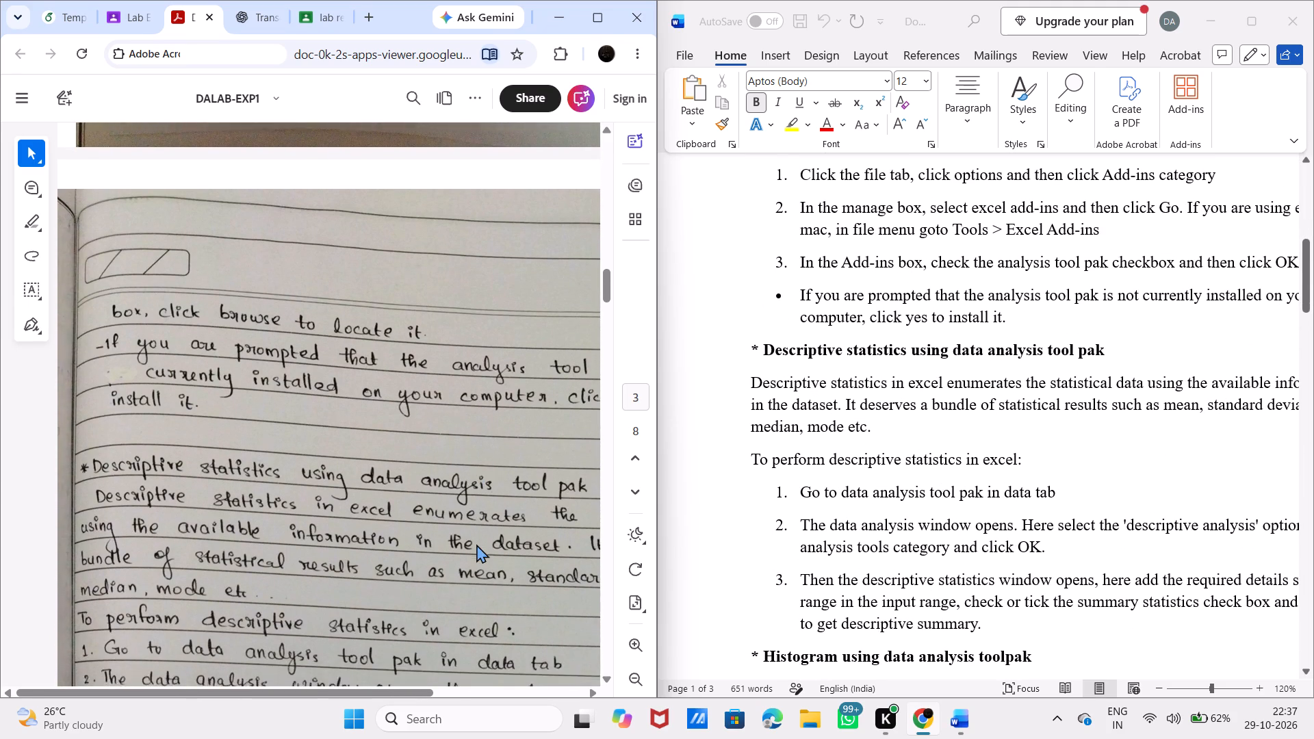
{"action": "scroll", "coordinate": [476, 544], "scroll_direction": "up", "scroll_amount": 3}
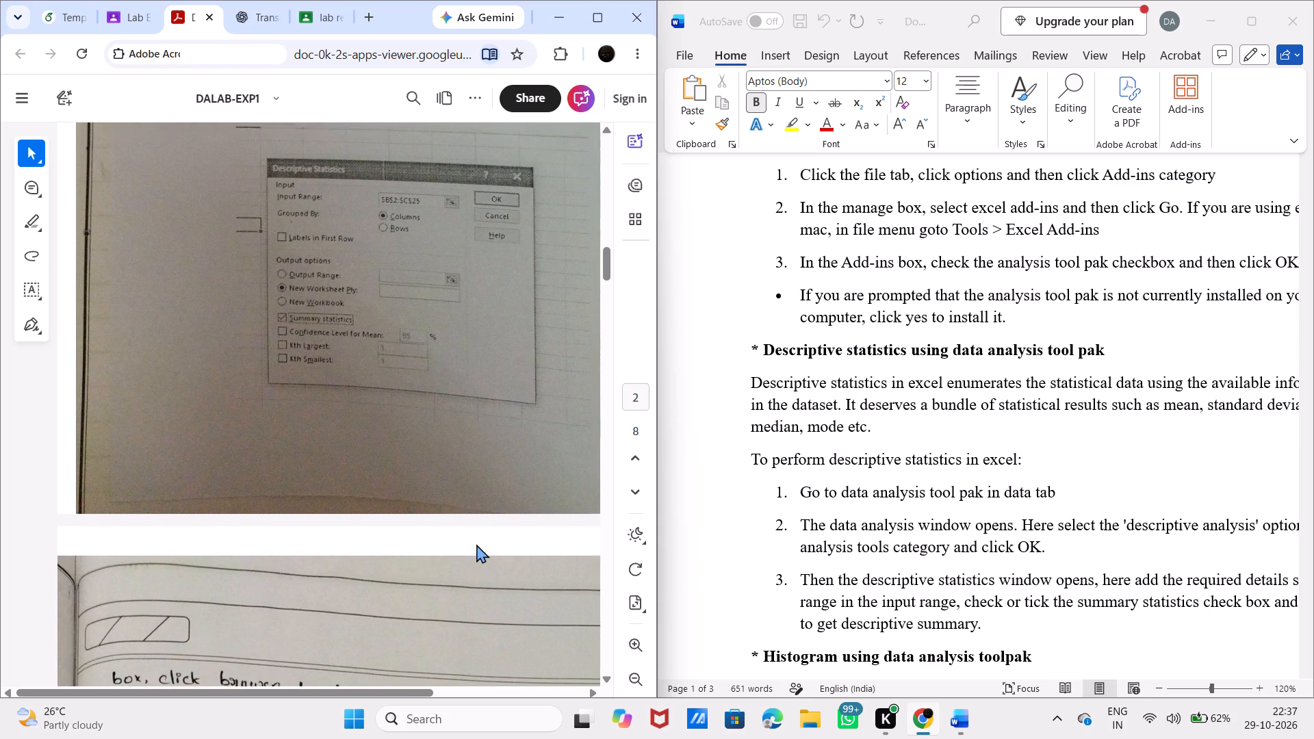
{"action": "scroll", "coordinate": [476, 544], "scroll_direction": "up", "scroll_amount": 1}
Read the Word document from the experiment title through descriptive statistics to the histogram section on page 2.
{"action": "scroll", "coordinate": [476, 544], "scroll_direction": "up", "scroll_amount": 1}
{"action": "scroll", "coordinate": [771, 588], "scroll_direction": "up", "scroll_amount": 2}
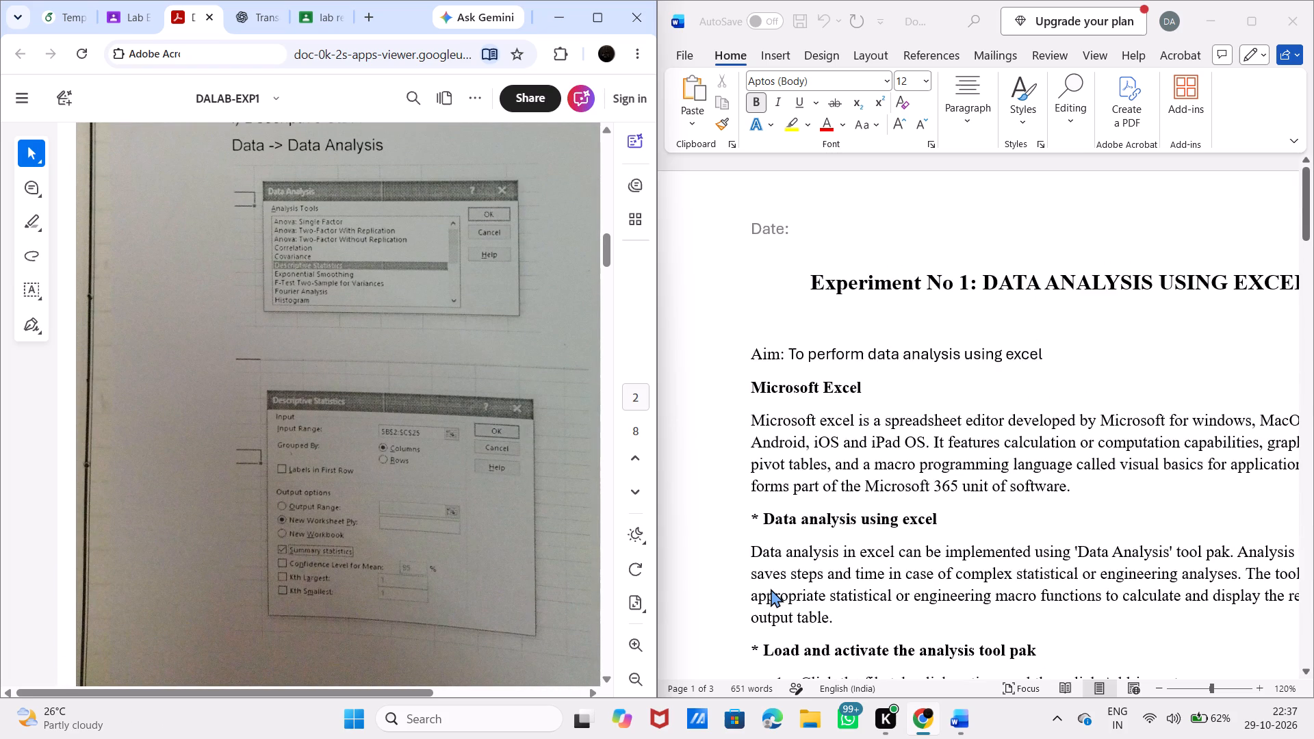
{"action": "scroll", "coordinate": [771, 588], "scroll_direction": "down", "scroll_amount": 3}
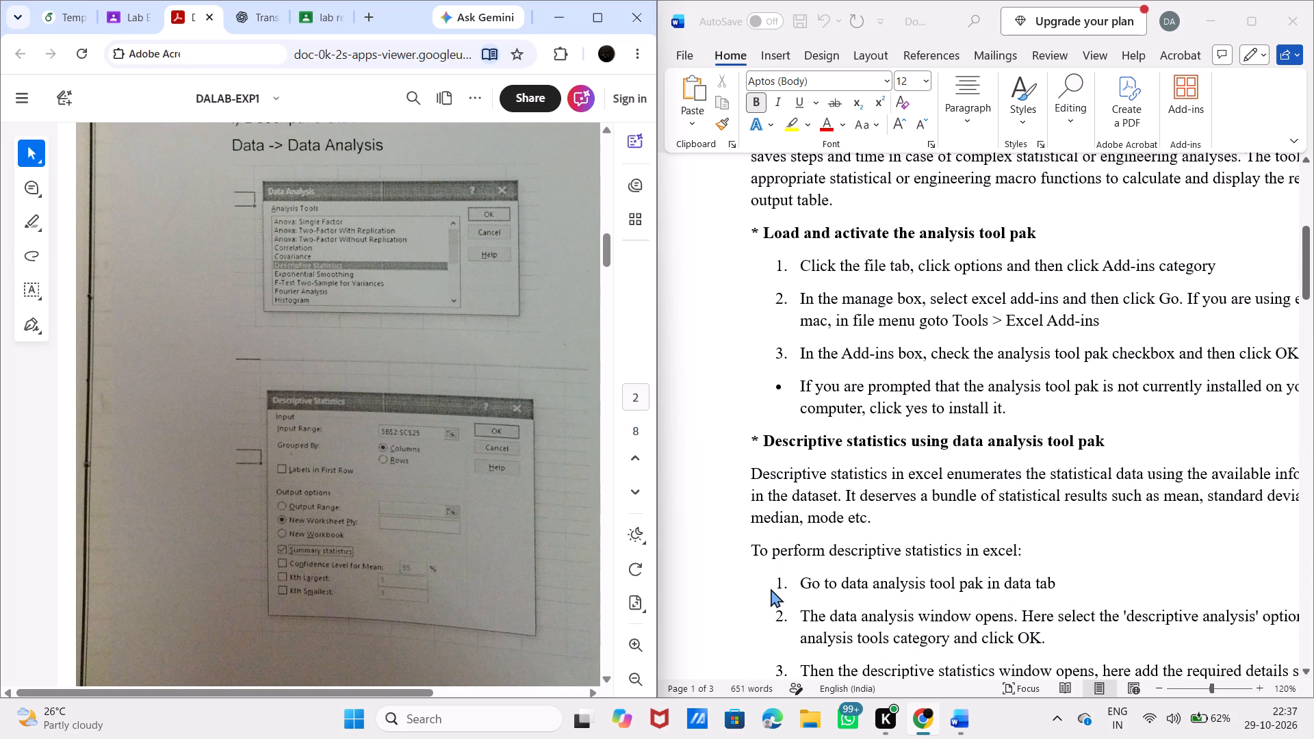
{"action": "scroll", "coordinate": [771, 588], "scroll_direction": "down", "scroll_amount": 4}
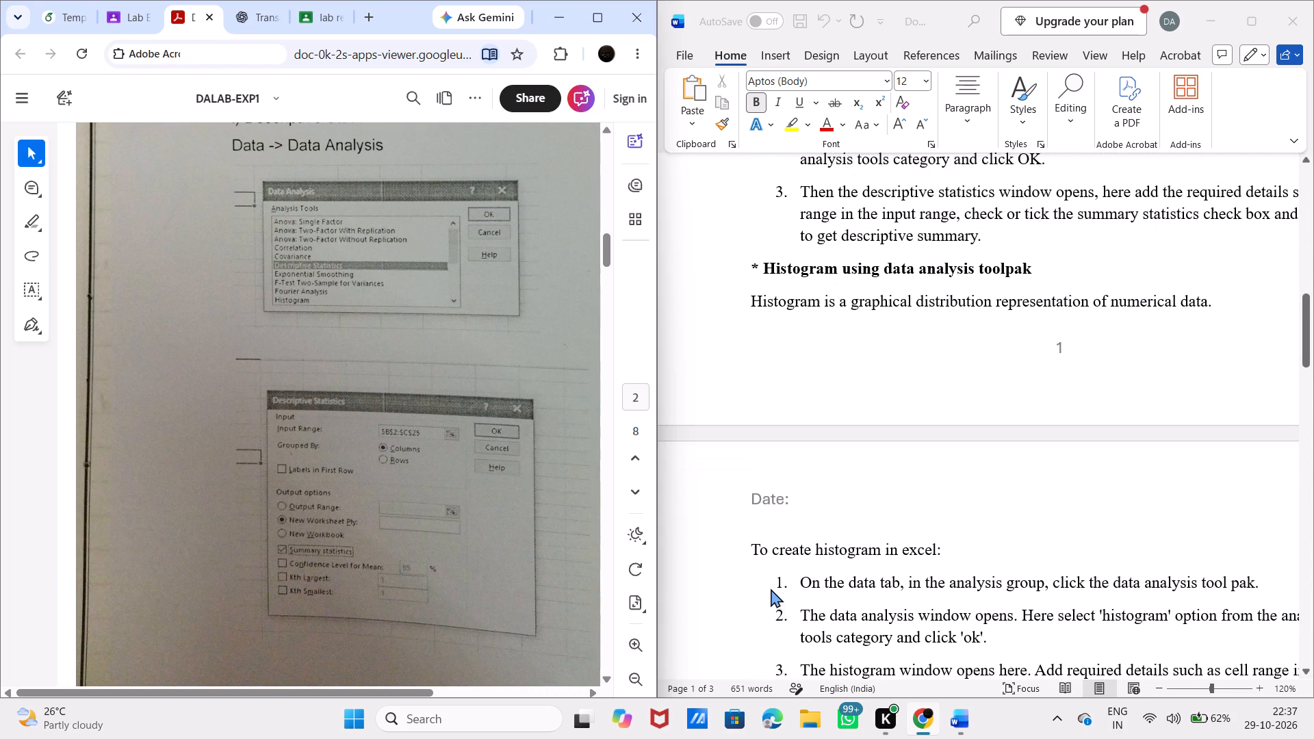
{"action": "scroll", "coordinate": [771, 588], "scroll_direction": "down", "scroll_amount": 1}
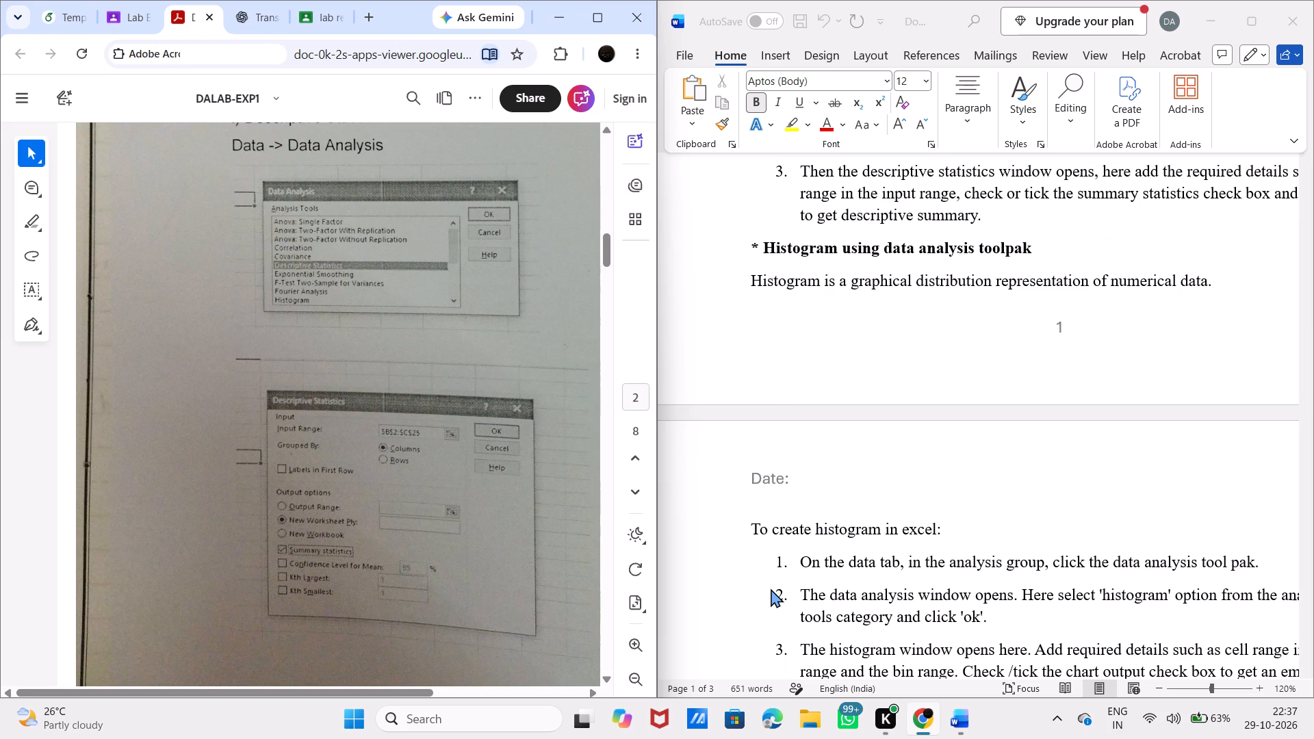
Examine the PDF's descriptive statistics and histogram notes, then recheck the page 2 screenshots, data table and page 1 tool pak steps.
{"action": "scroll", "coordinate": [445, 581], "scroll_direction": "down", "scroll_amount": 4}
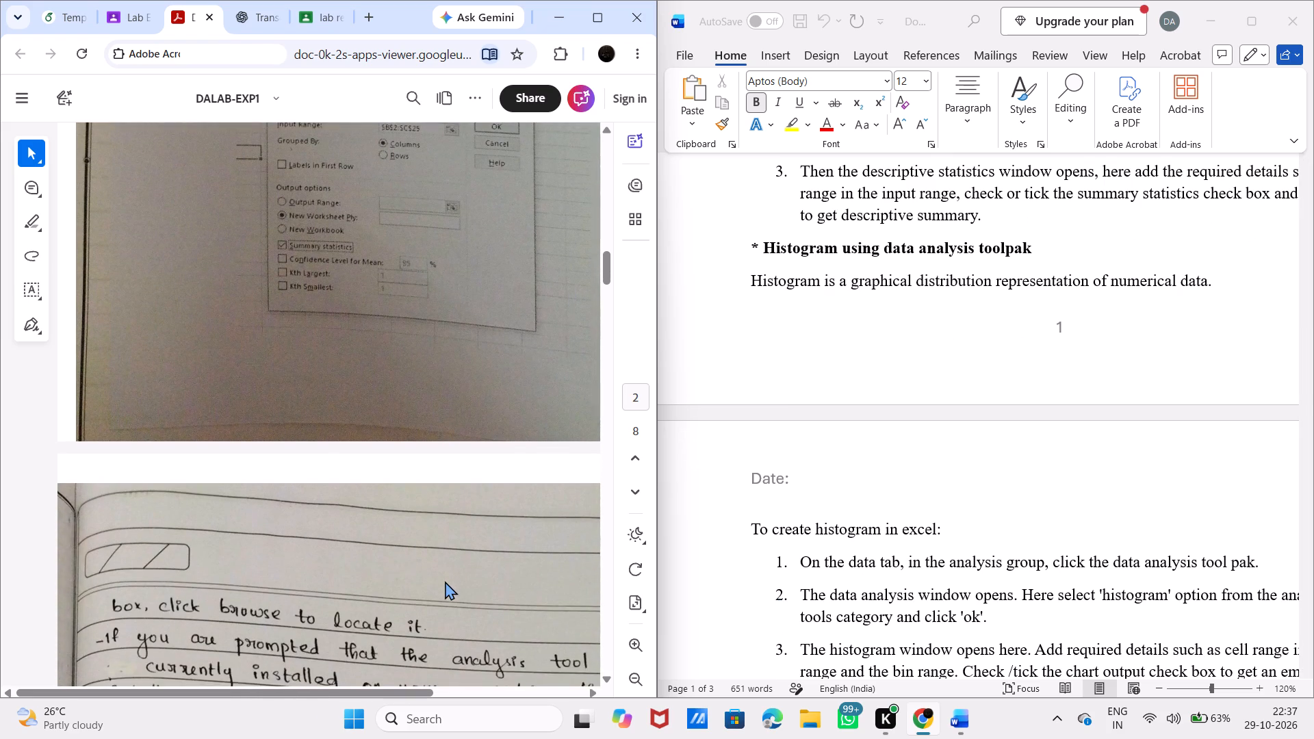
{"action": "scroll", "coordinate": [445, 581], "scroll_direction": "down", "scroll_amount": 5}
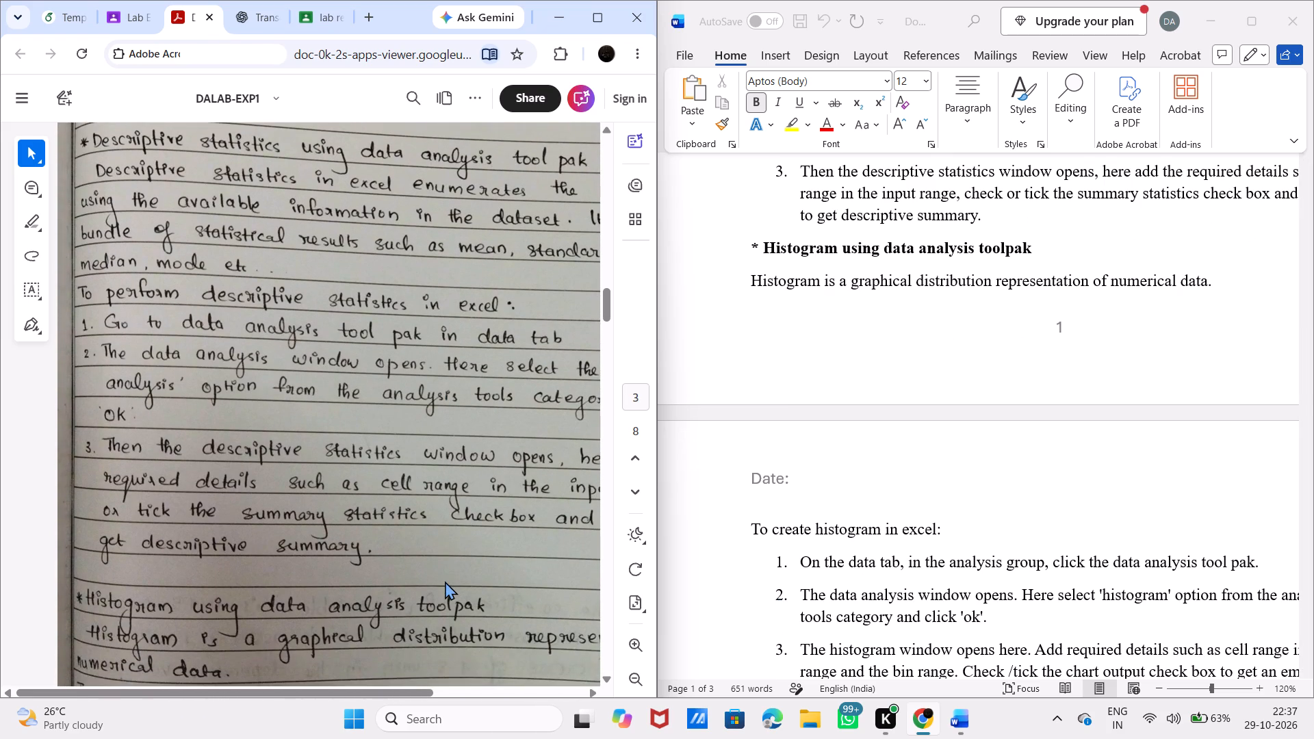
{"action": "scroll", "coordinate": [445, 581], "scroll_direction": "down", "scroll_amount": 1}
{"action": "scroll", "coordinate": [445, 581], "scroll_direction": "up", "scroll_amount": 6}
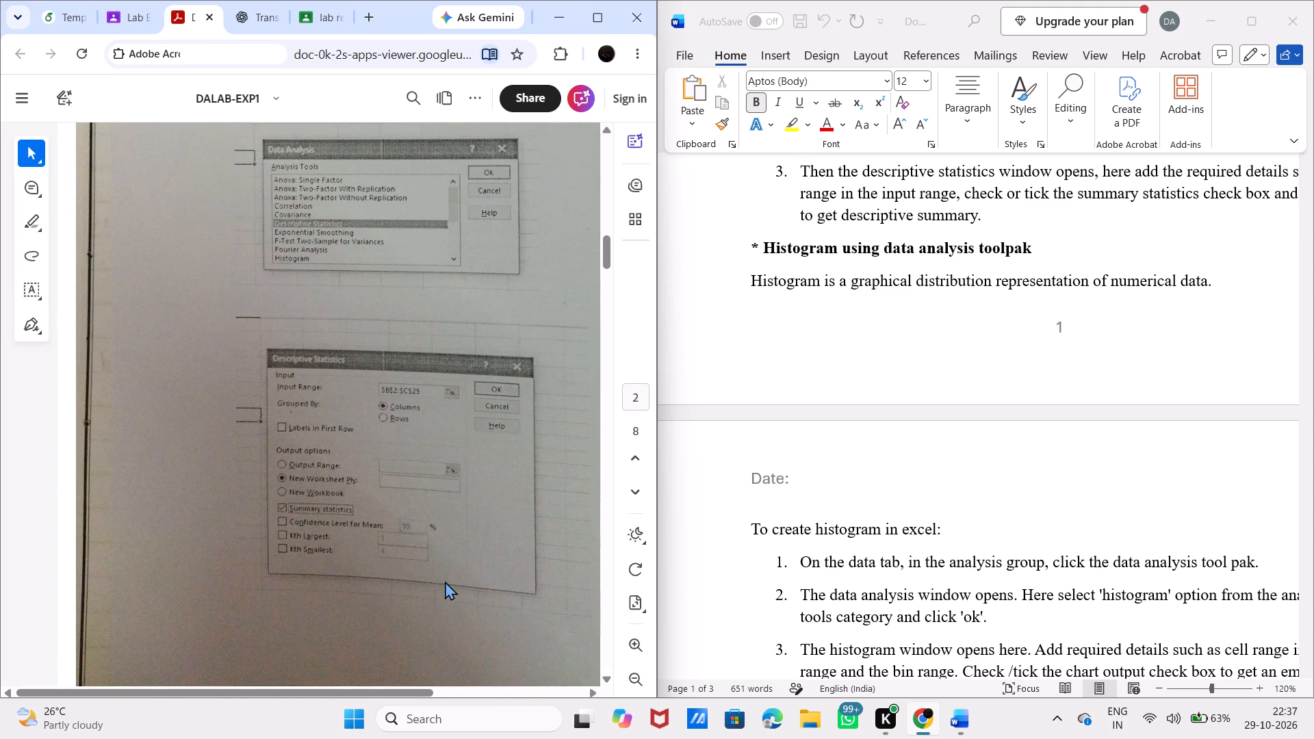
{"action": "scroll", "coordinate": [445, 581], "scroll_direction": "up", "scroll_amount": 1}
{"action": "scroll", "coordinate": [450, 524], "scroll_direction": "up", "scroll_amount": 4}
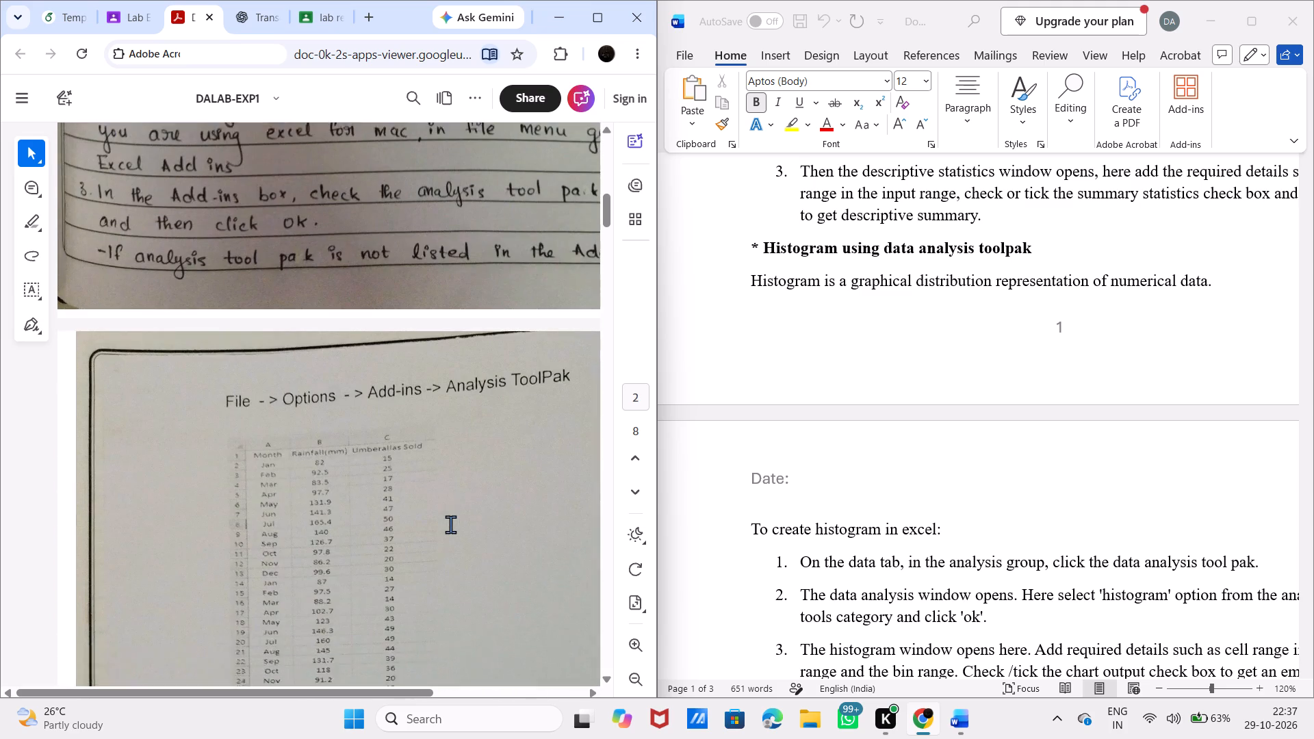
{"action": "scroll", "coordinate": [450, 524], "scroll_direction": "up", "scroll_amount": 3}
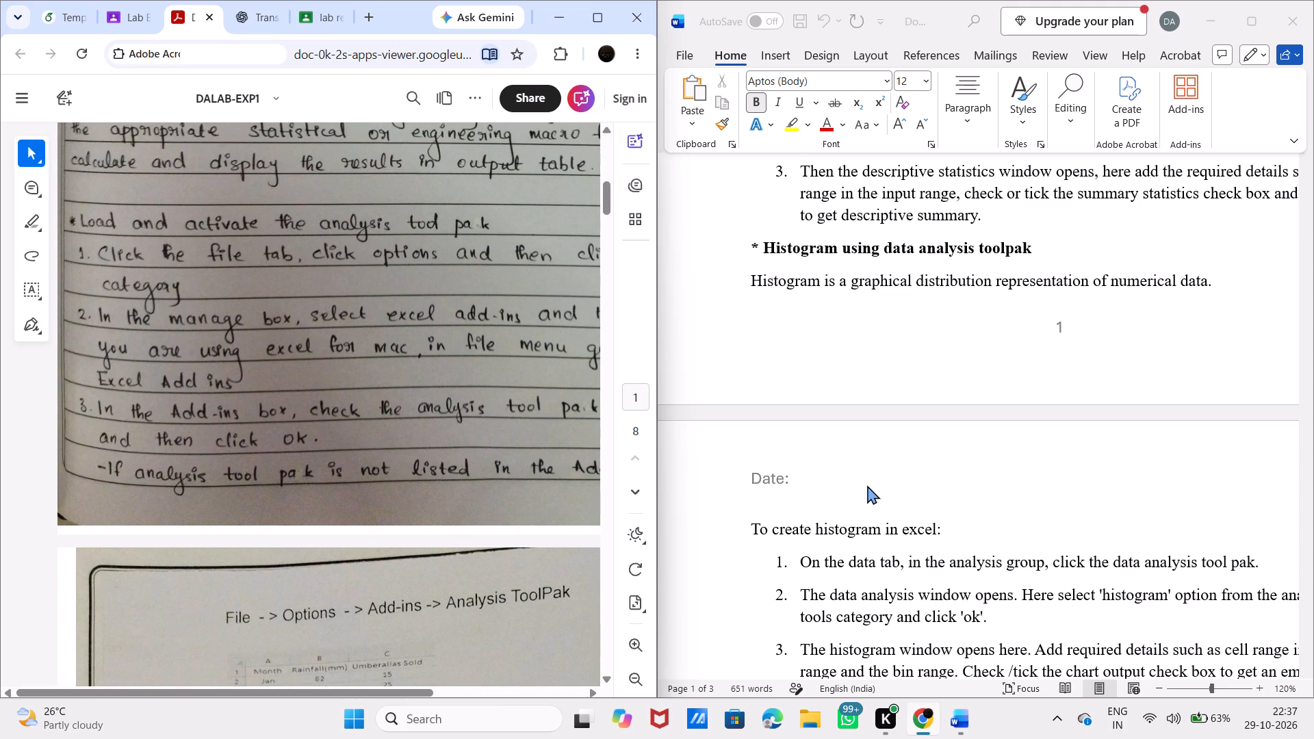
Review the rest of the Word document from the histogram instructions through the result and the final inference on page 3.
{"action": "scroll", "coordinate": [867, 485], "scroll_direction": "down", "scroll_amount": 6}
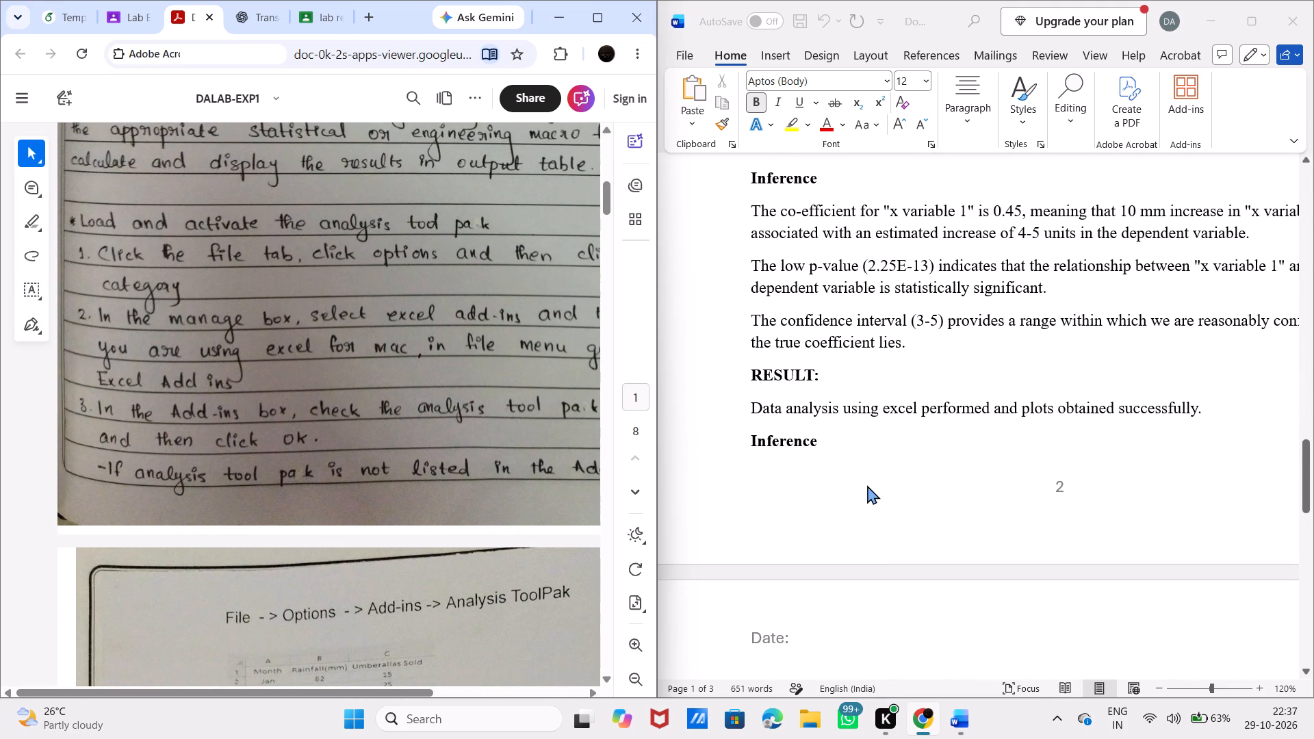
{"action": "scroll", "coordinate": [867, 485], "scroll_direction": "down", "scroll_amount": 1}
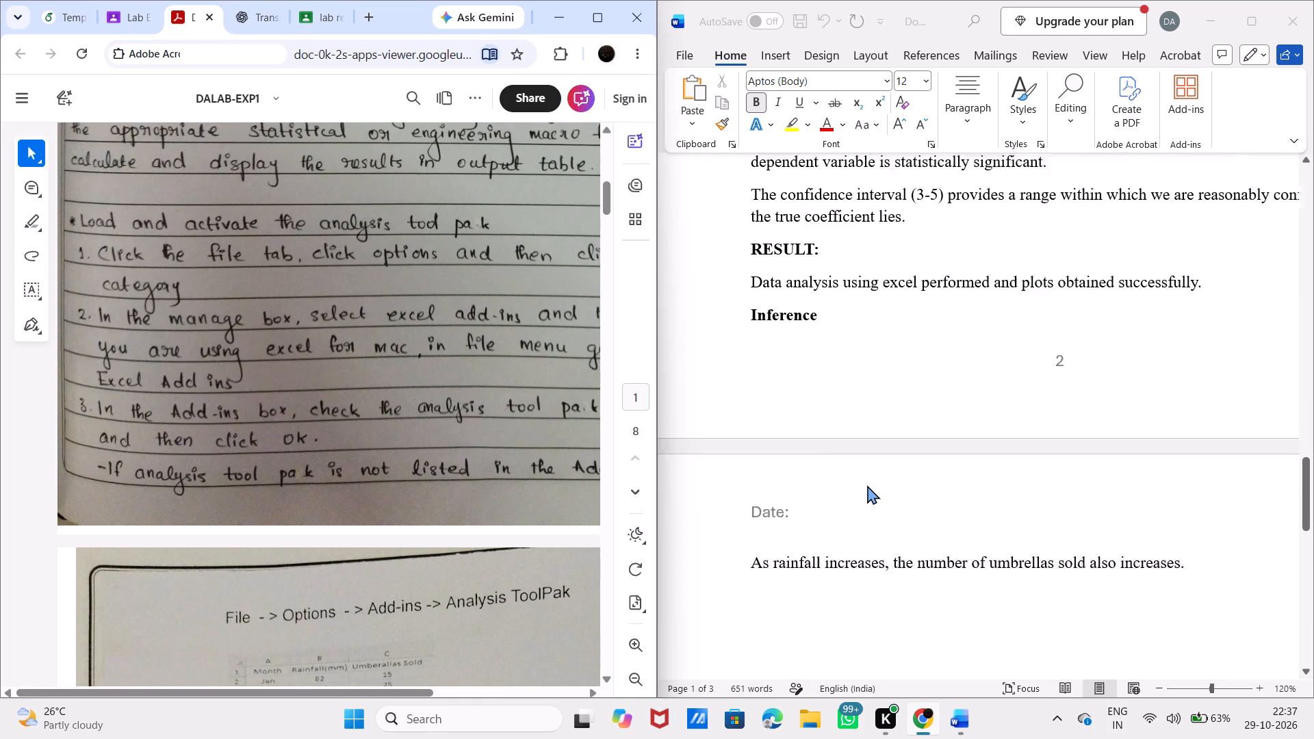
{"action": "scroll", "coordinate": [867, 485], "scroll_direction": "down", "scroll_amount": 2}
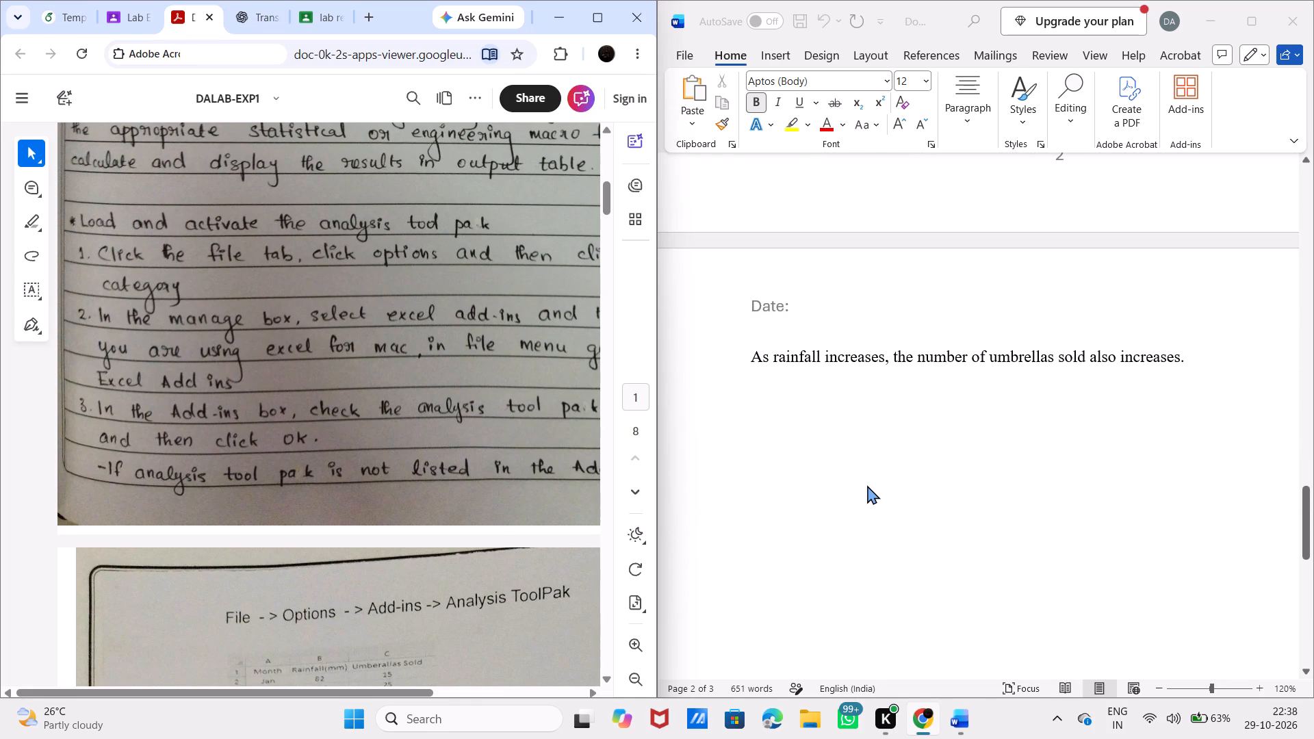
{"action": "scroll", "coordinate": [867, 485], "scroll_direction": "down", "scroll_amount": 1}
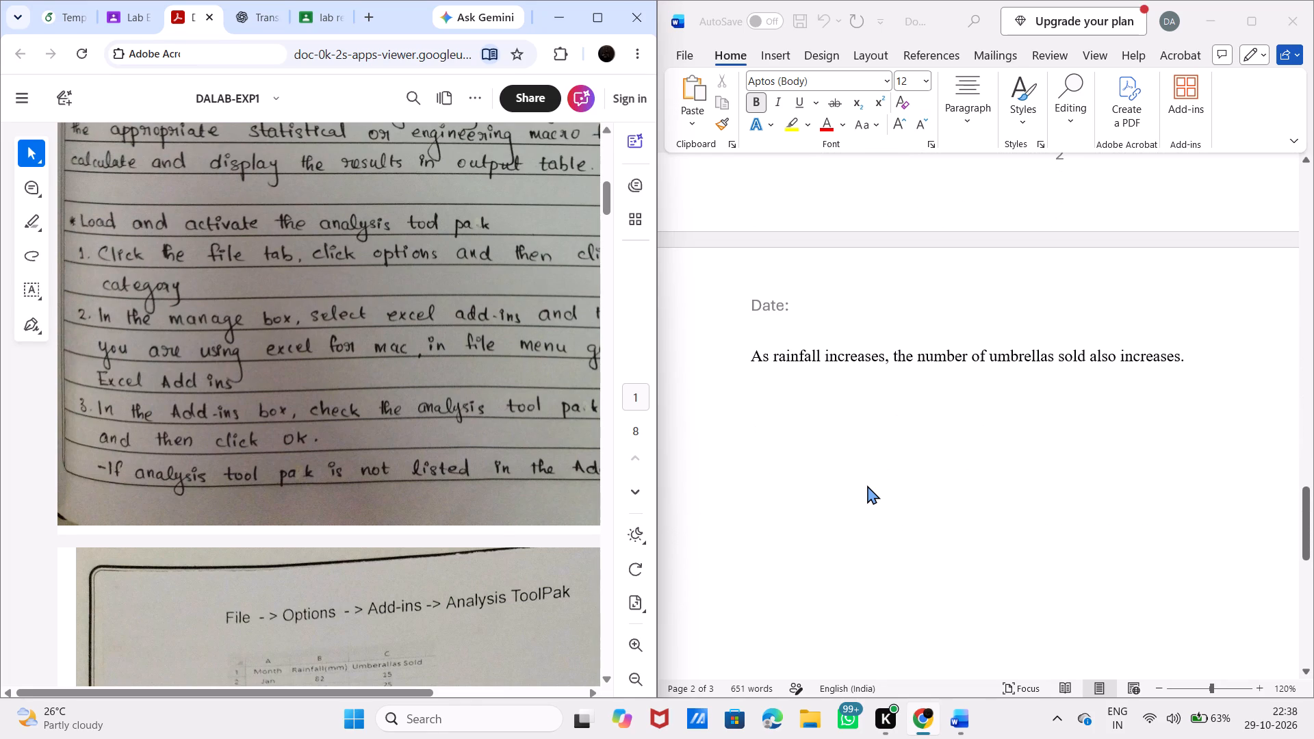
{"action": "scroll", "coordinate": [867, 485], "scroll_direction": "down", "scroll_amount": 1}
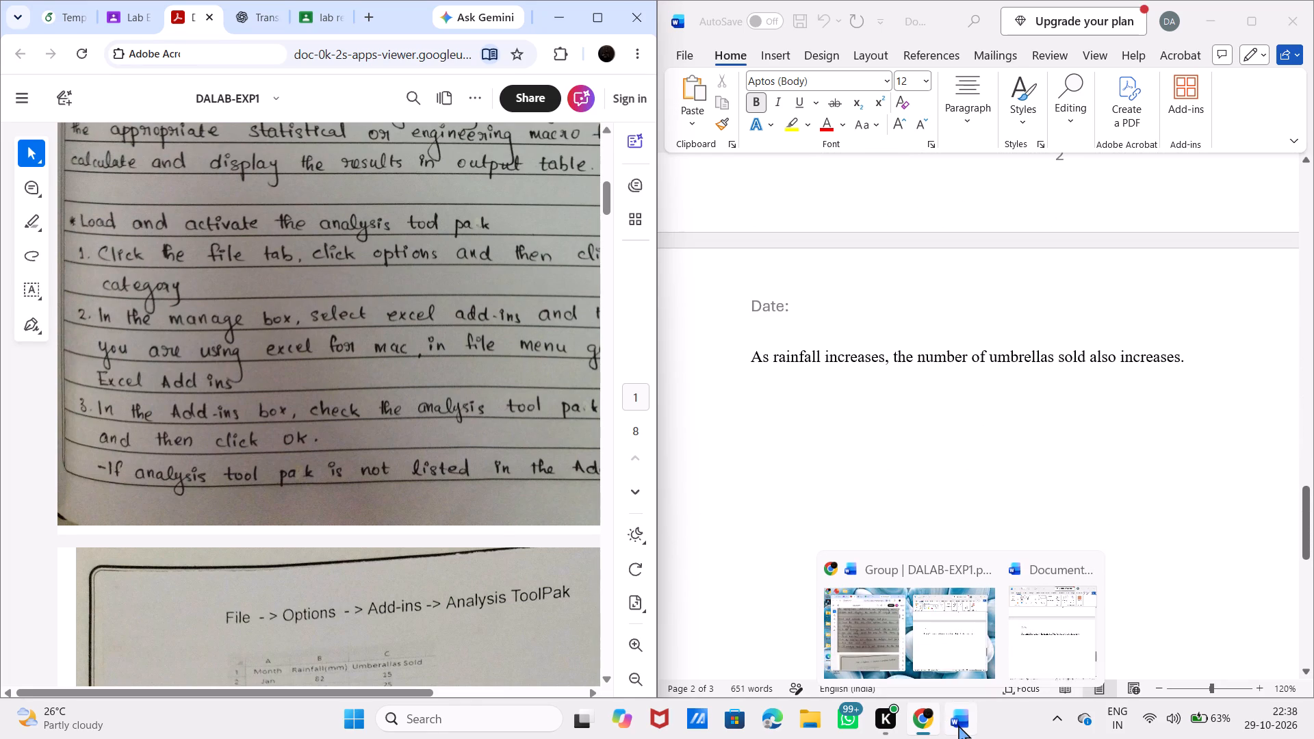
Switch to the lab record format.docx preview in Chrome and examine its heading, aim, program, result, output and footer layout.
{"action": "left_click", "coordinate": [918, 718]}
{"action": "left_click", "coordinate": [918, 718]}
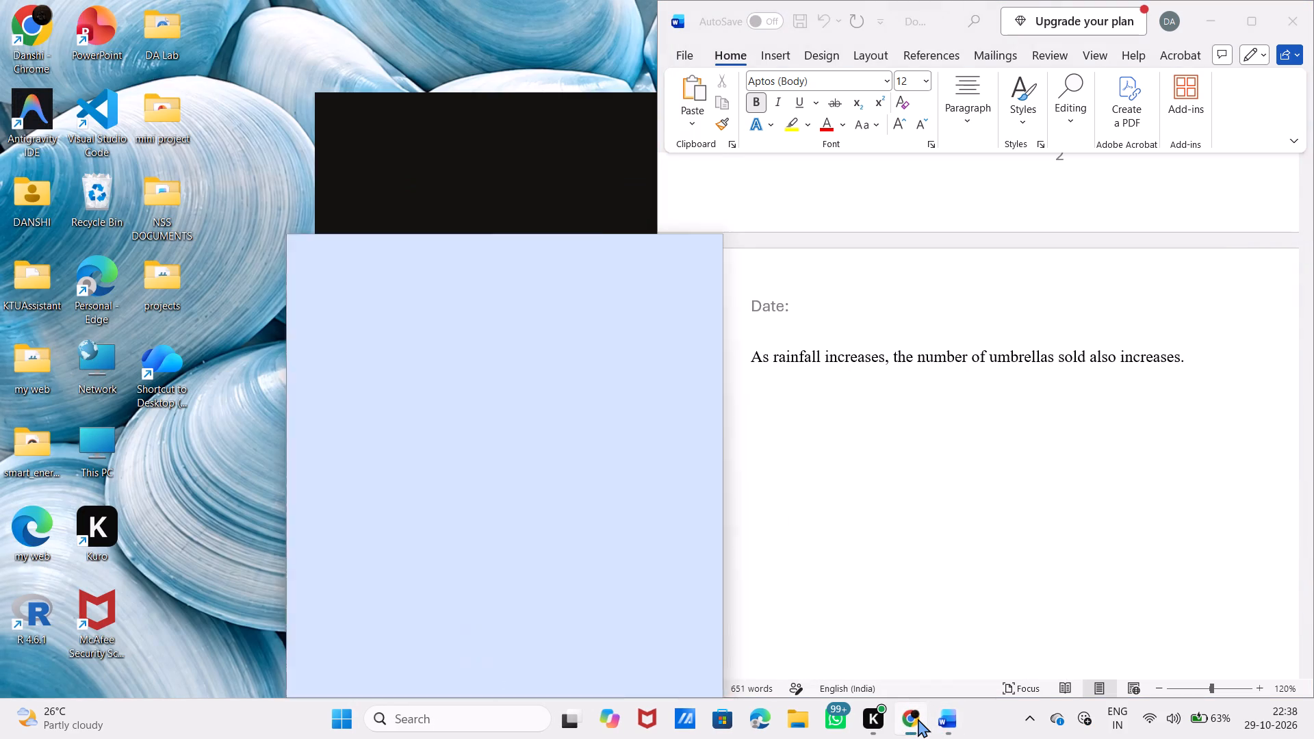
{"action": "left_click", "coordinate": [323, 20]}
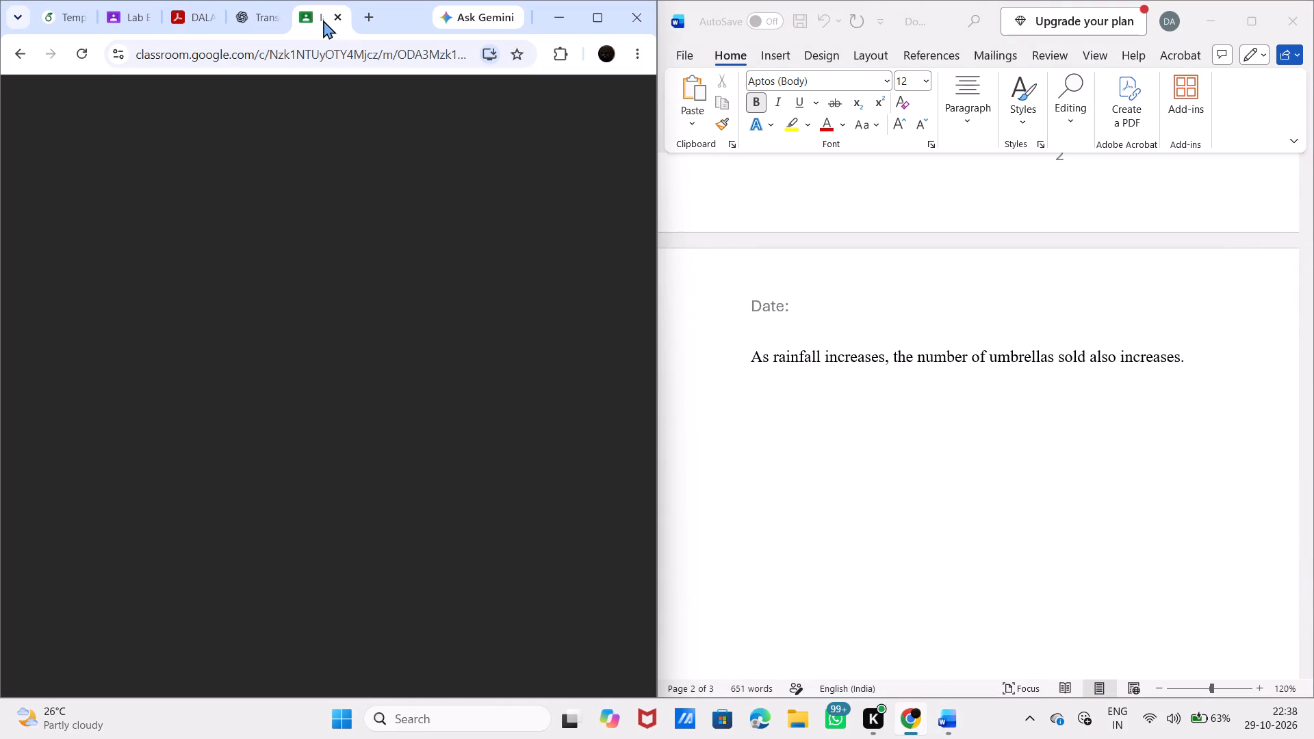
{"action": "scroll", "coordinate": [282, 361], "scroll_direction": "down", "scroll_amount": 3}
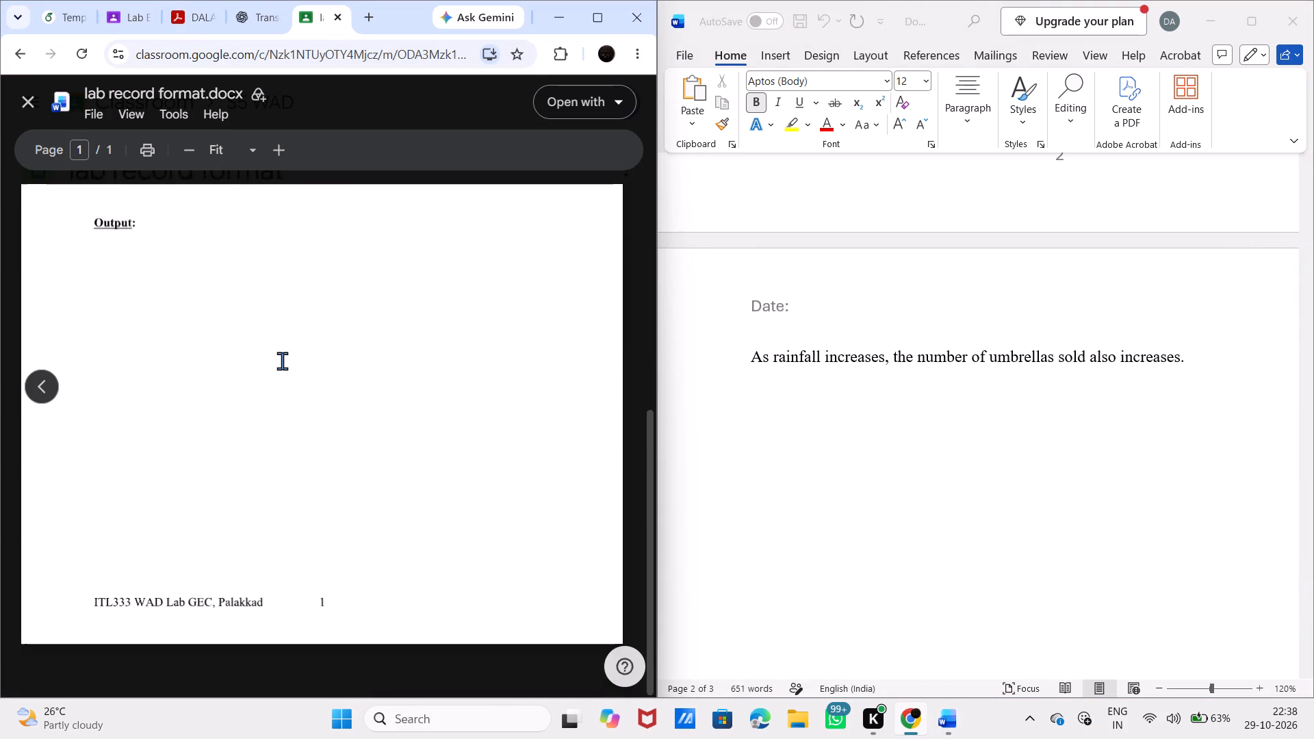
{"action": "scroll", "coordinate": [282, 361], "scroll_direction": "down", "scroll_amount": 1}
{"action": "scroll", "coordinate": [282, 361], "scroll_direction": "up", "scroll_amount": 7}
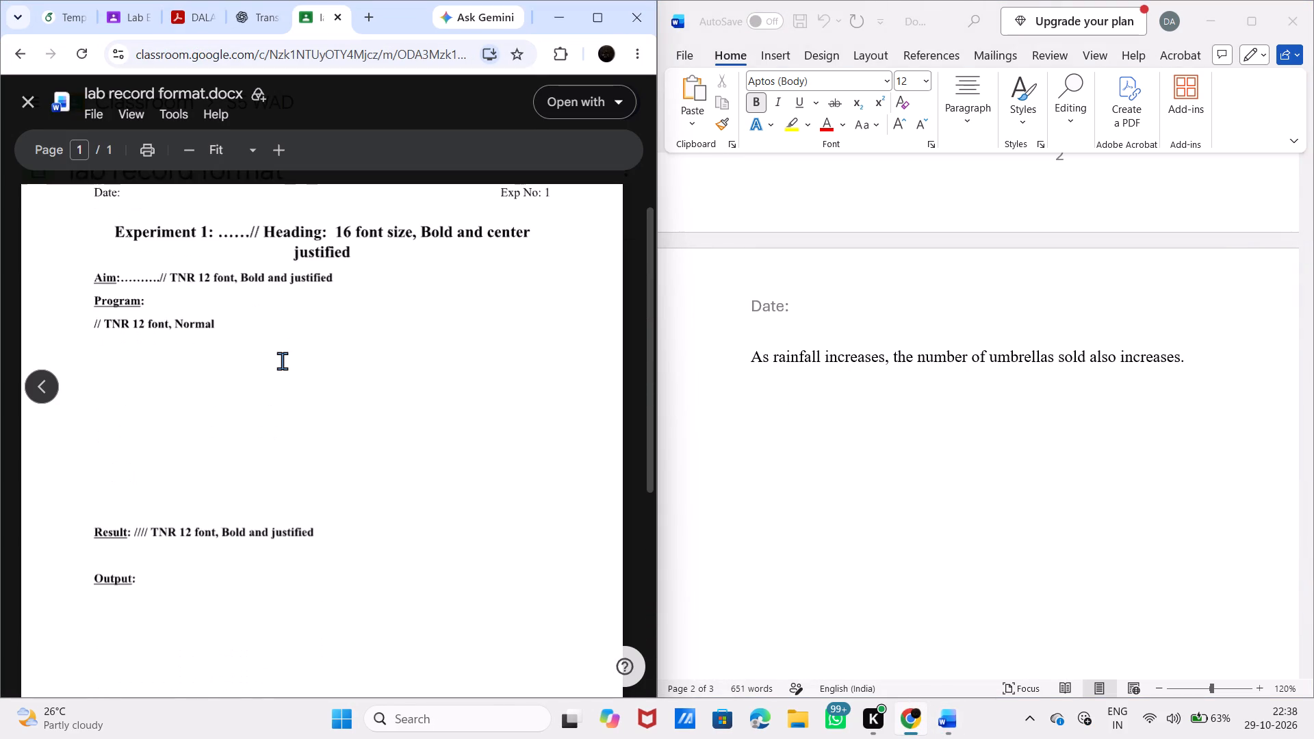
Add a bold "Output:" heading below the rainfall inference on page 3, followed by an empty line, as in the lab record format.
{"action": "scroll", "coordinate": [282, 361], "scroll_direction": "down", "scroll_amount": 4}
{"action": "left_click", "coordinate": [793, 427]}
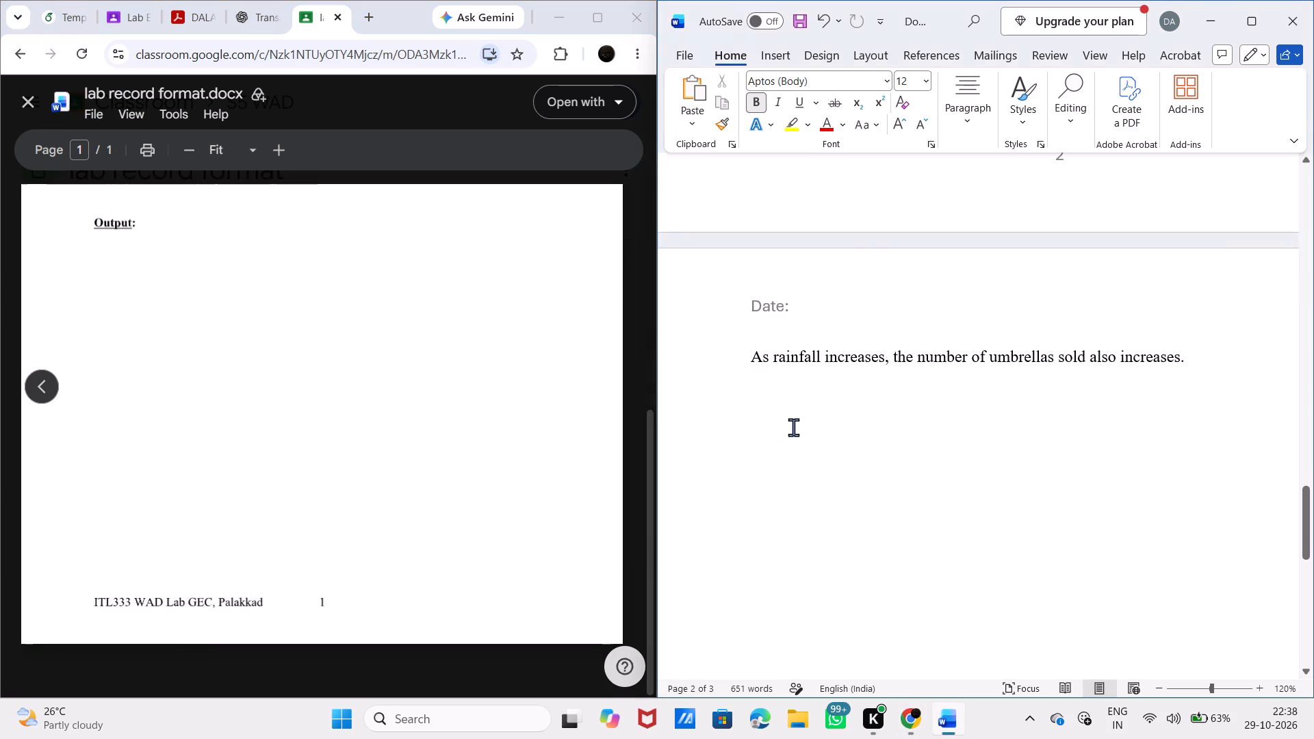
{"action": "scroll", "coordinate": [793, 427], "scroll_direction": "up", "scroll_amount": 1}
{"action": "scroll", "coordinate": [790, 422], "scroll_direction": "down", "scroll_amount": 3}
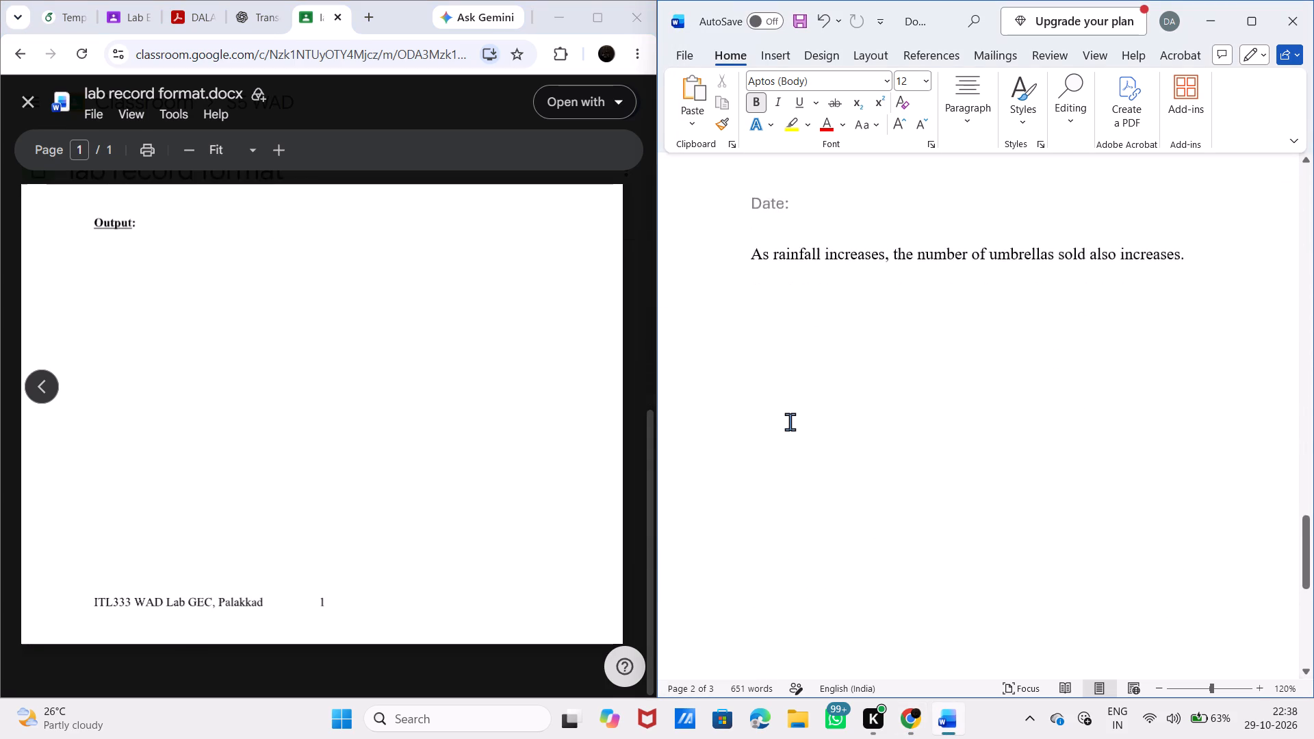
{"action": "scroll", "coordinate": [790, 422], "scroll_direction": "down", "scroll_amount": 1}
{"action": "scroll", "coordinate": [939, 341], "scroll_direction": "up", "scroll_amount": 2}
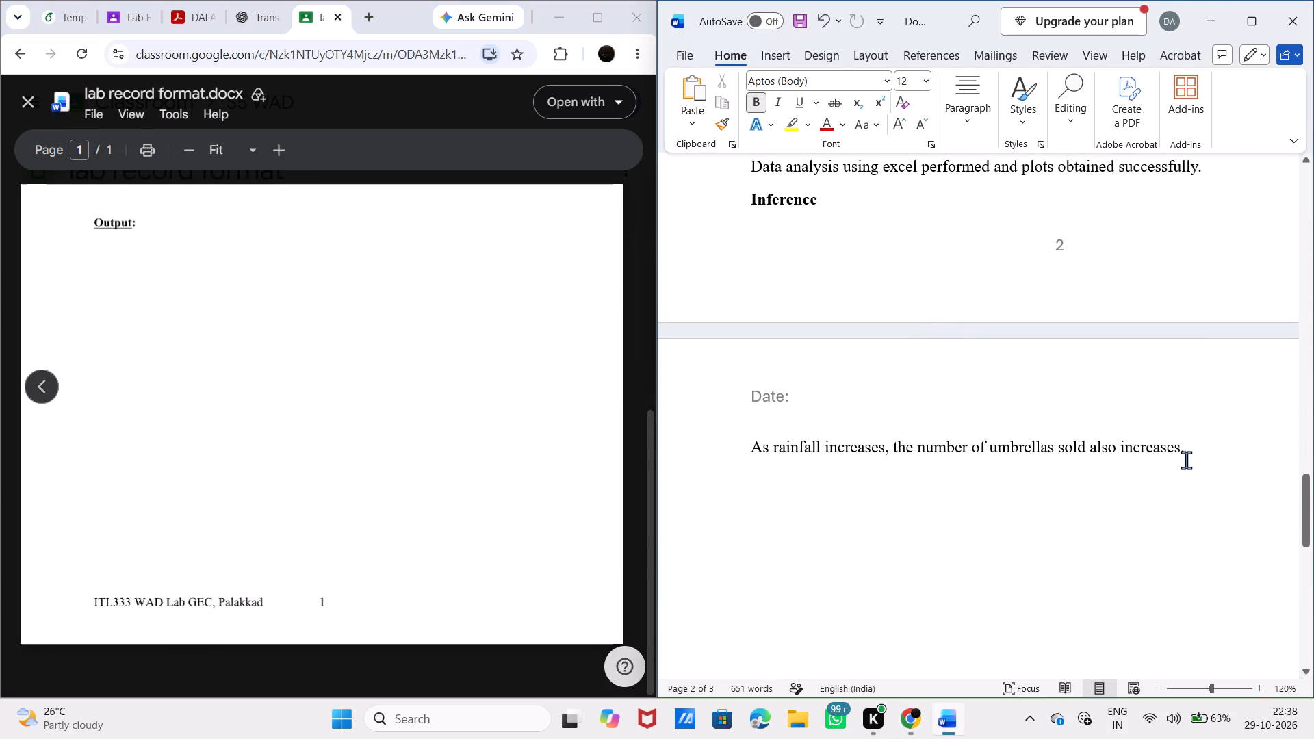
{"action": "left_click", "coordinate": [1186, 460]}
{"action": "key", "text": "Return"}
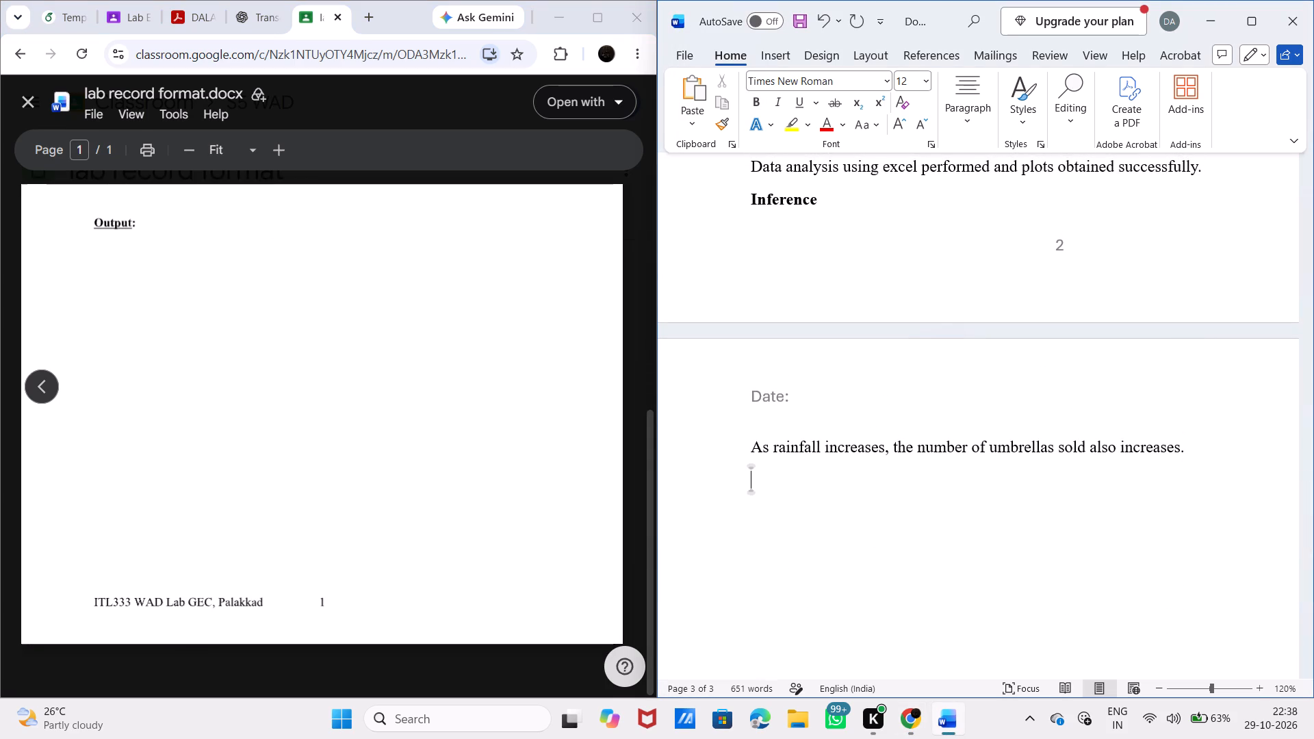
{"action": "key", "text": "shift+o"}
{"action": "type", "text": "ut"}
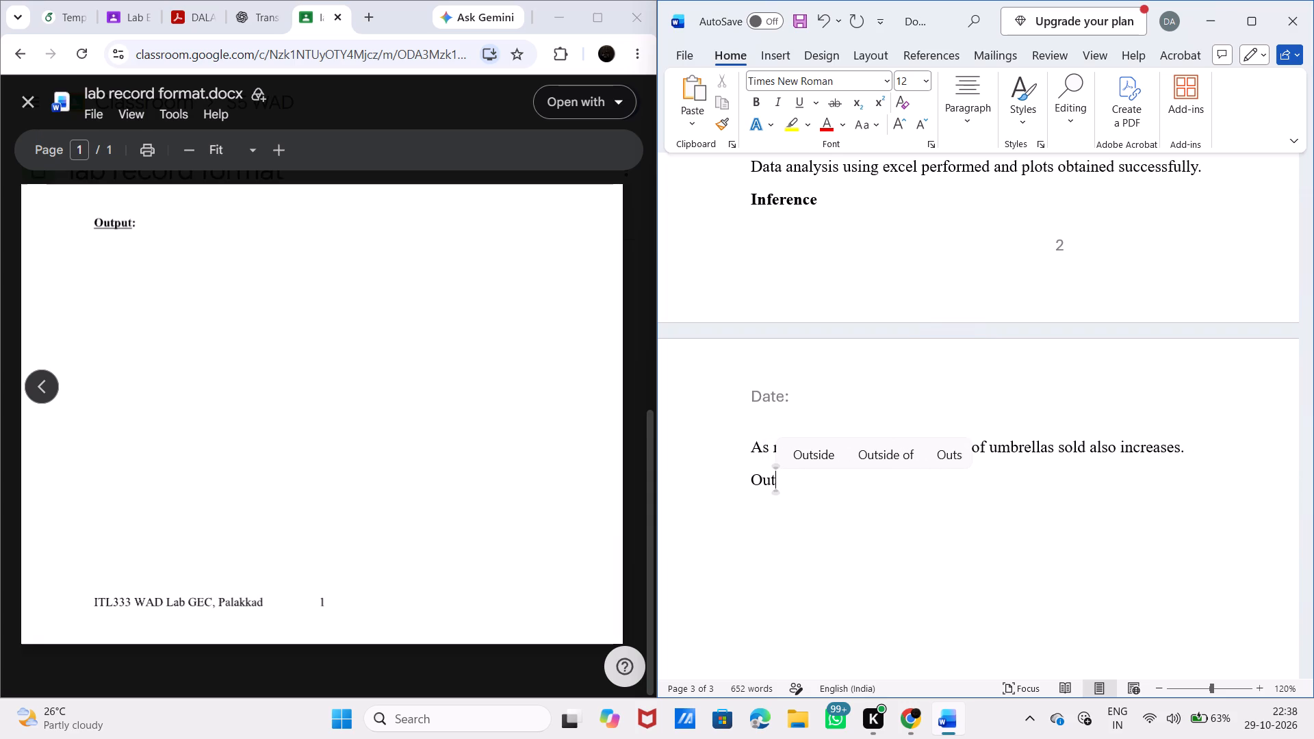
{"action": "type", "text": "put"}
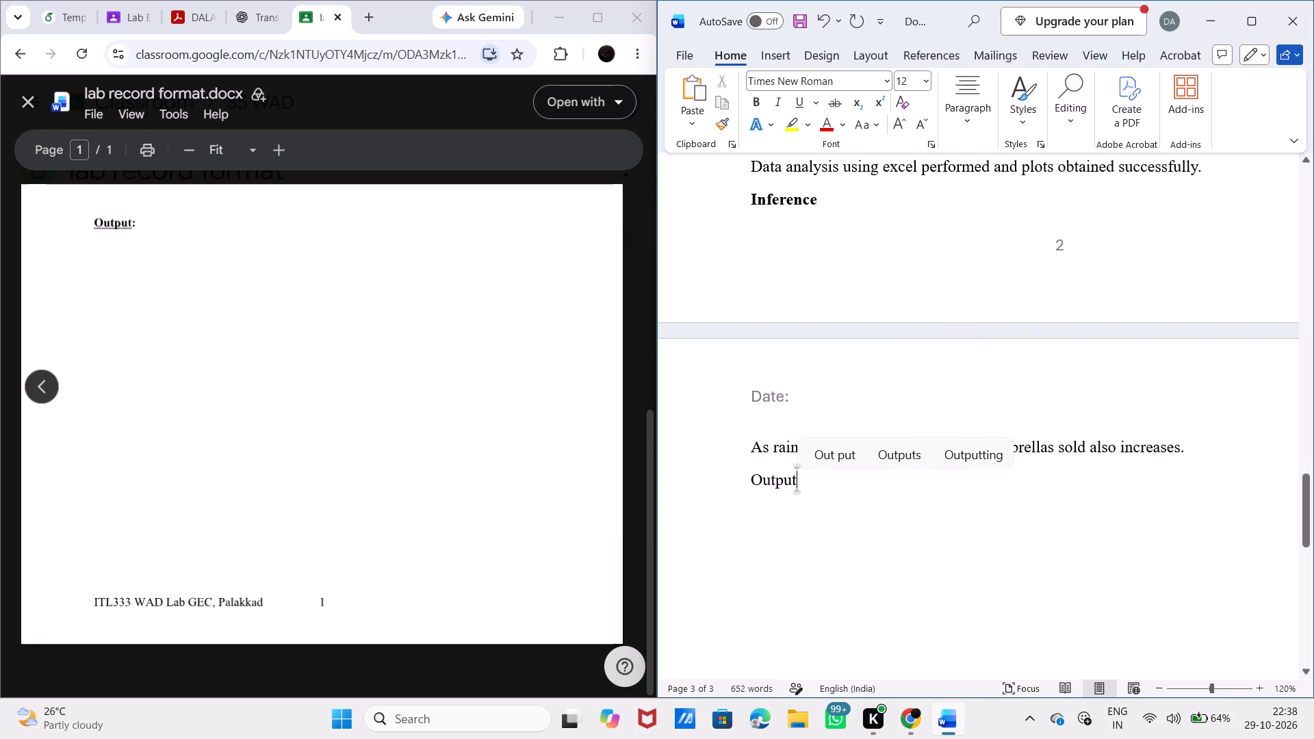
{"action": "key", "text": "shift+colon"}
{"action": "key", "text": "Return"}
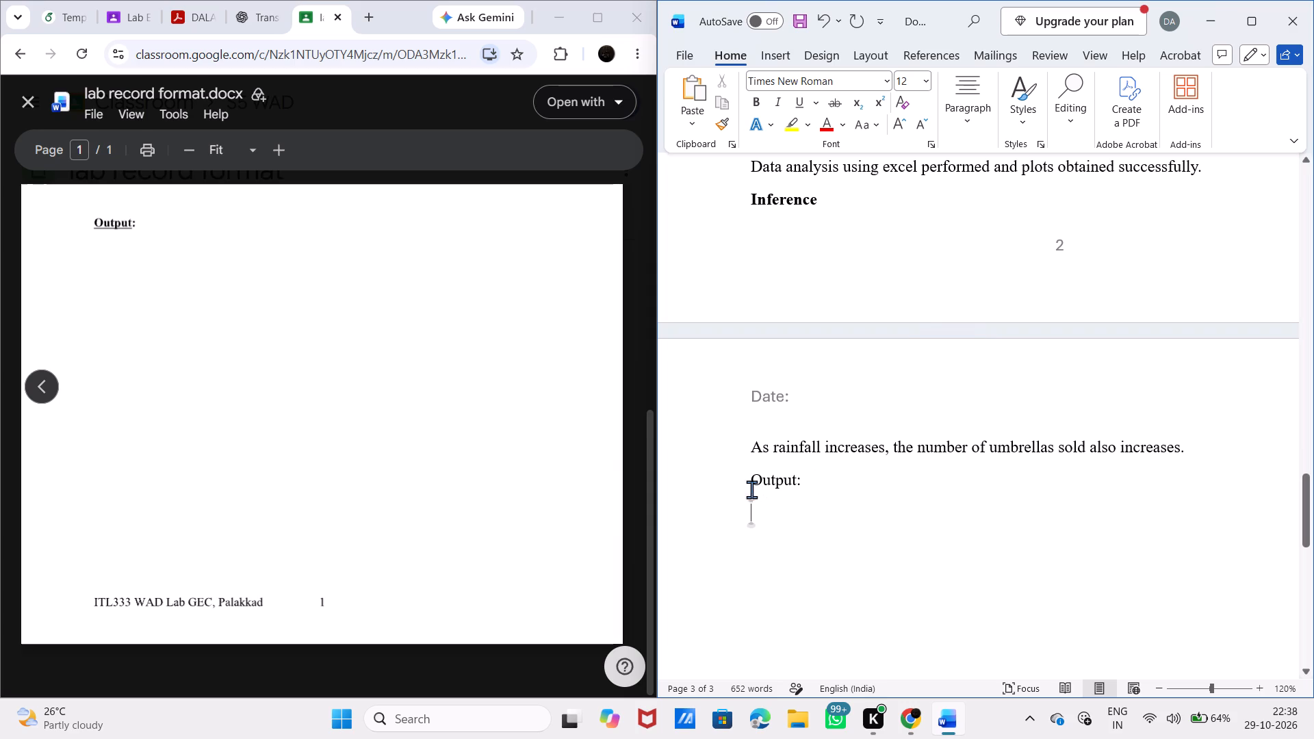
{"action": "left_click_drag", "start_coordinate": [751, 482], "coordinate": [802, 486]}
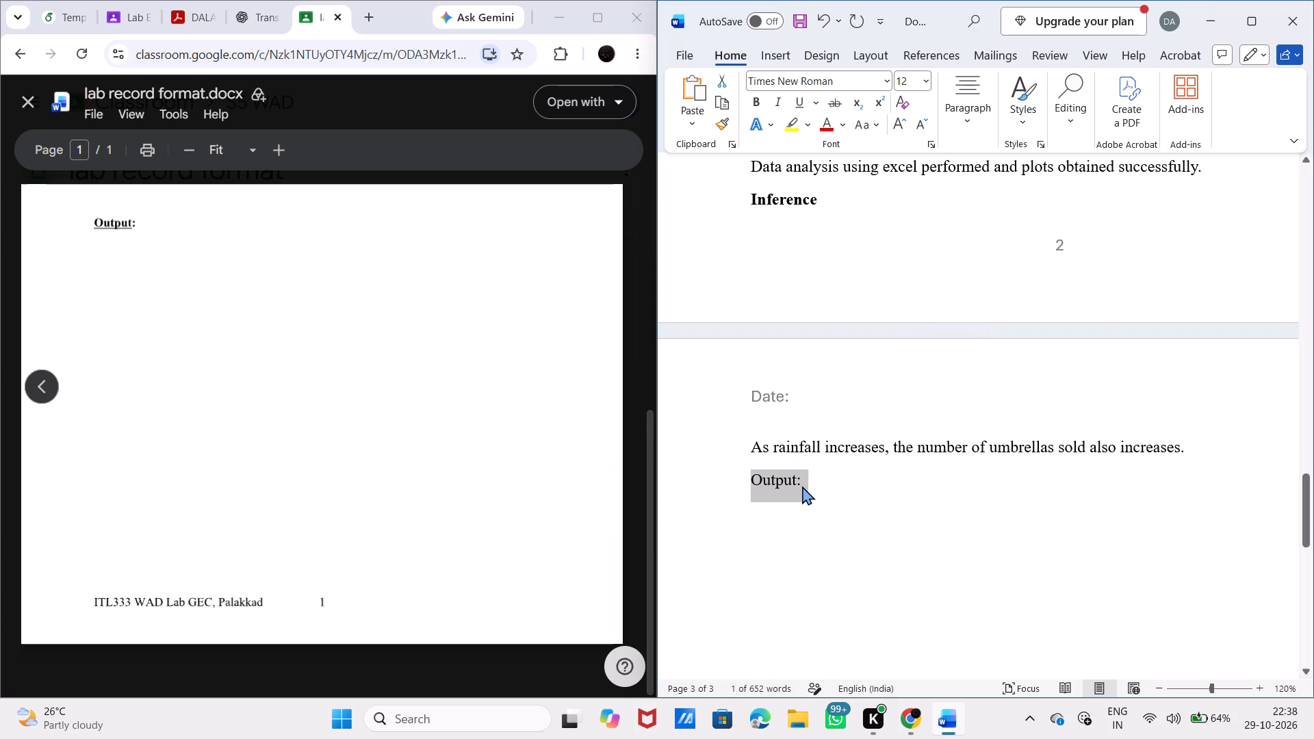
{"action": "key", "text": "ctrl+b"}
{"action": "left_click", "coordinate": [774, 510]}
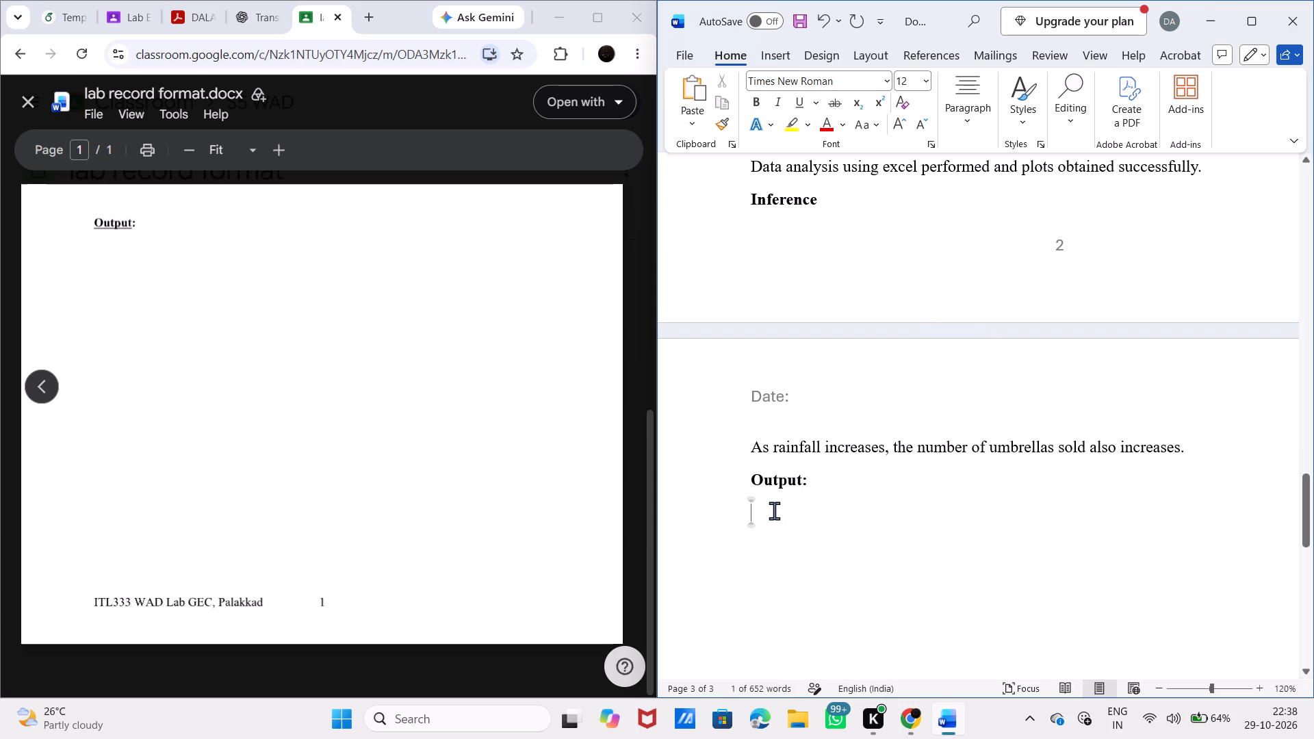
Switch to File Explorer and open the Lab rec printouts Word document from the DA Lab folder on the Desktop.
{"action": "scroll", "coordinate": [566, 396], "scroll_direction": "up", "scroll_amount": 6}
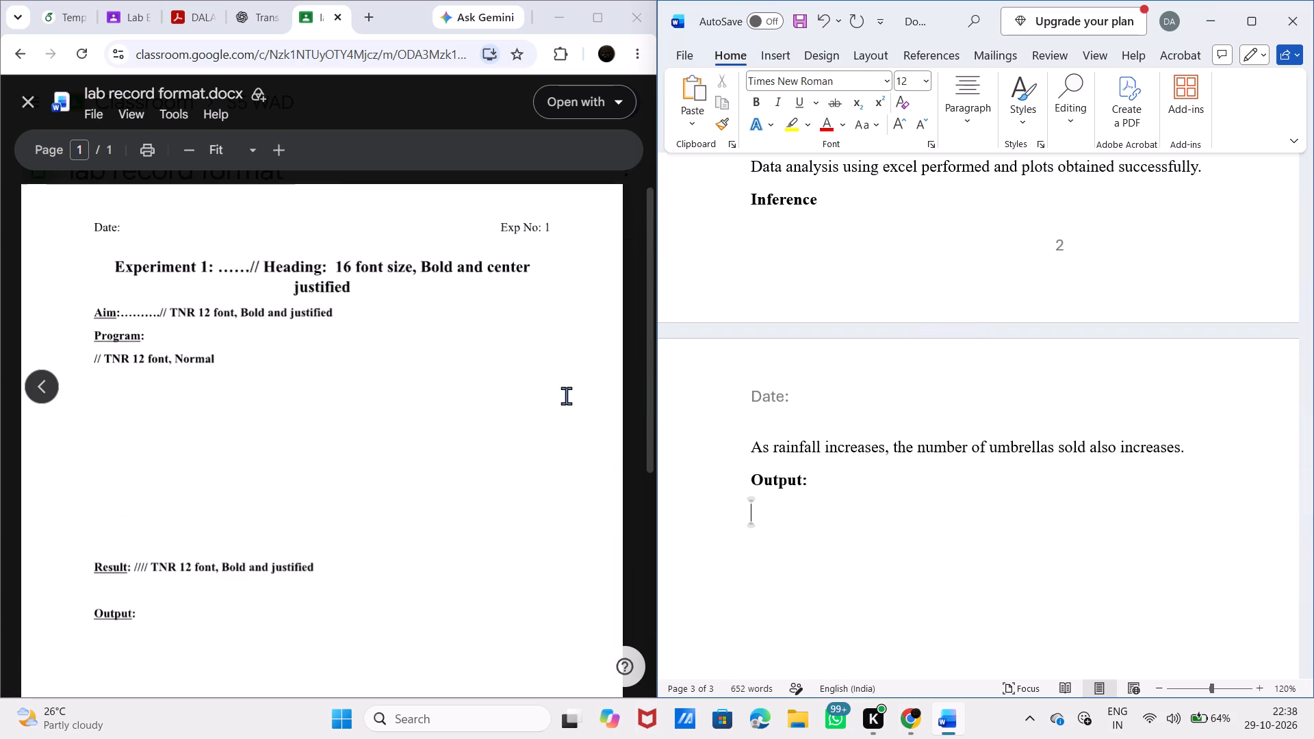
{"action": "left_click", "coordinate": [803, 733]}
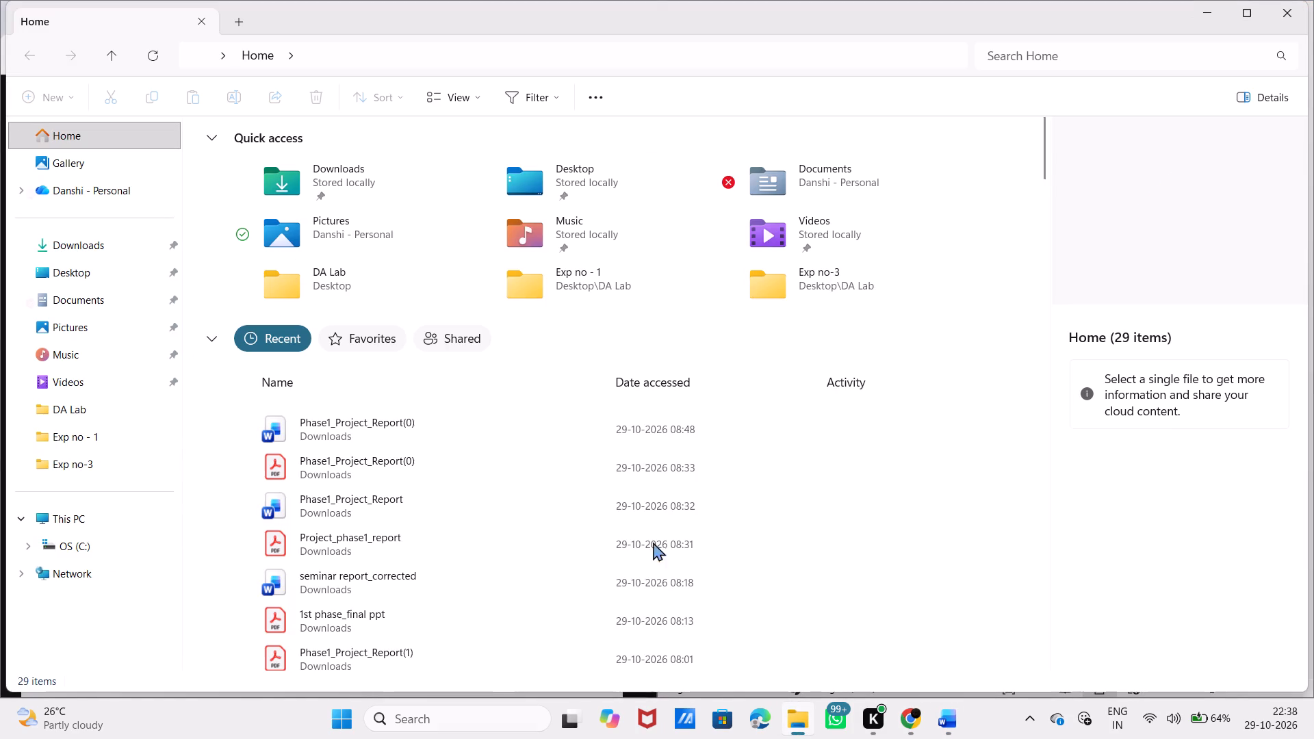
{"action": "left_click", "coordinate": [90, 271]}
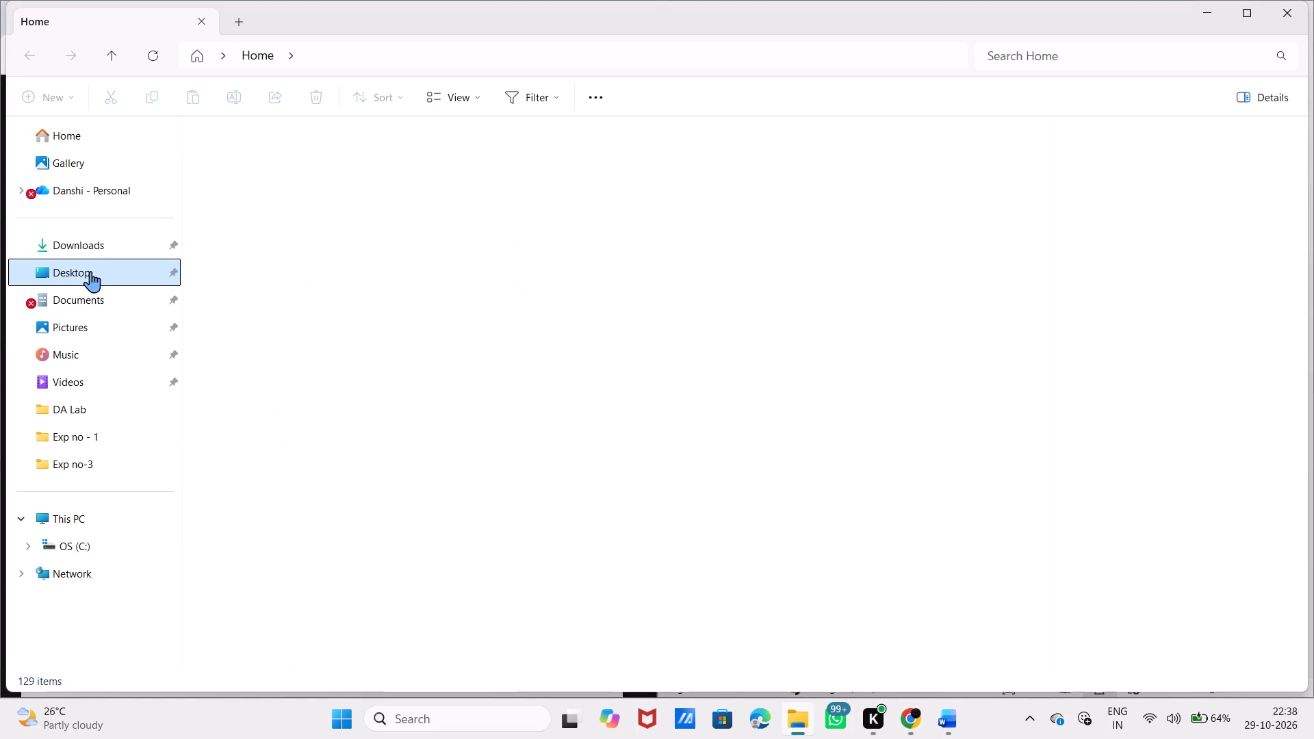
{"action": "double_click", "coordinate": [259, 186]}
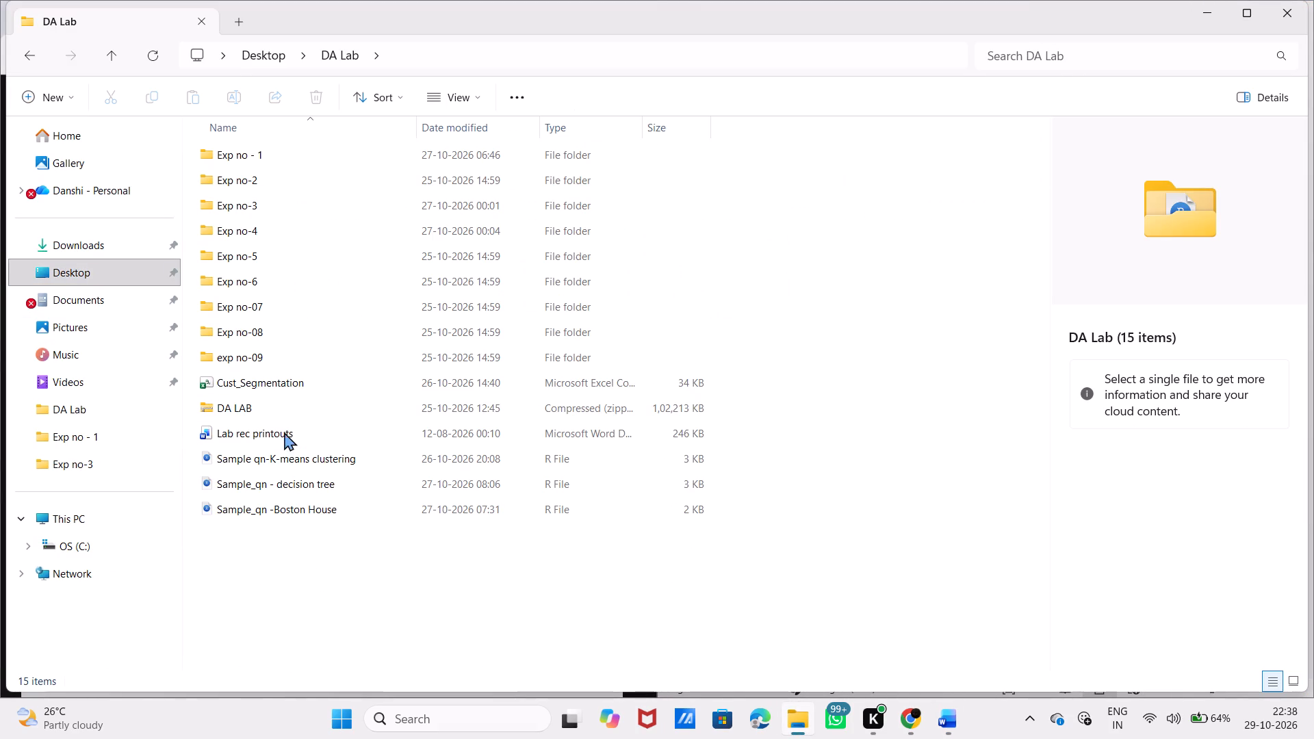
{"action": "double_click", "coordinate": [297, 425]}
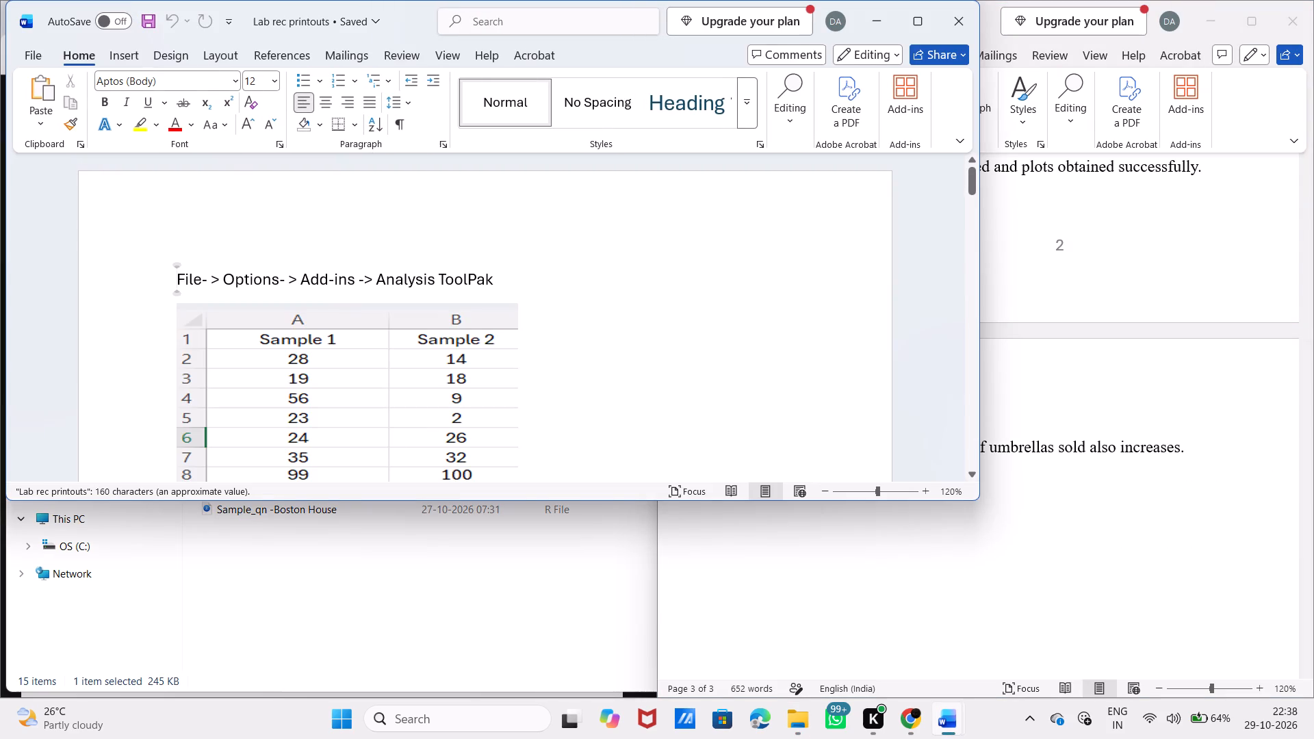
Maximize Lab rec printouts and look through its sample data, descriptive statistics and histogram screenshots.
{"action": "scroll", "coordinate": [363, 378], "scroll_direction": "down", "scroll_amount": 12}
{"action": "scroll", "coordinate": [363, 378], "scroll_direction": "up", "scroll_amount": 12}
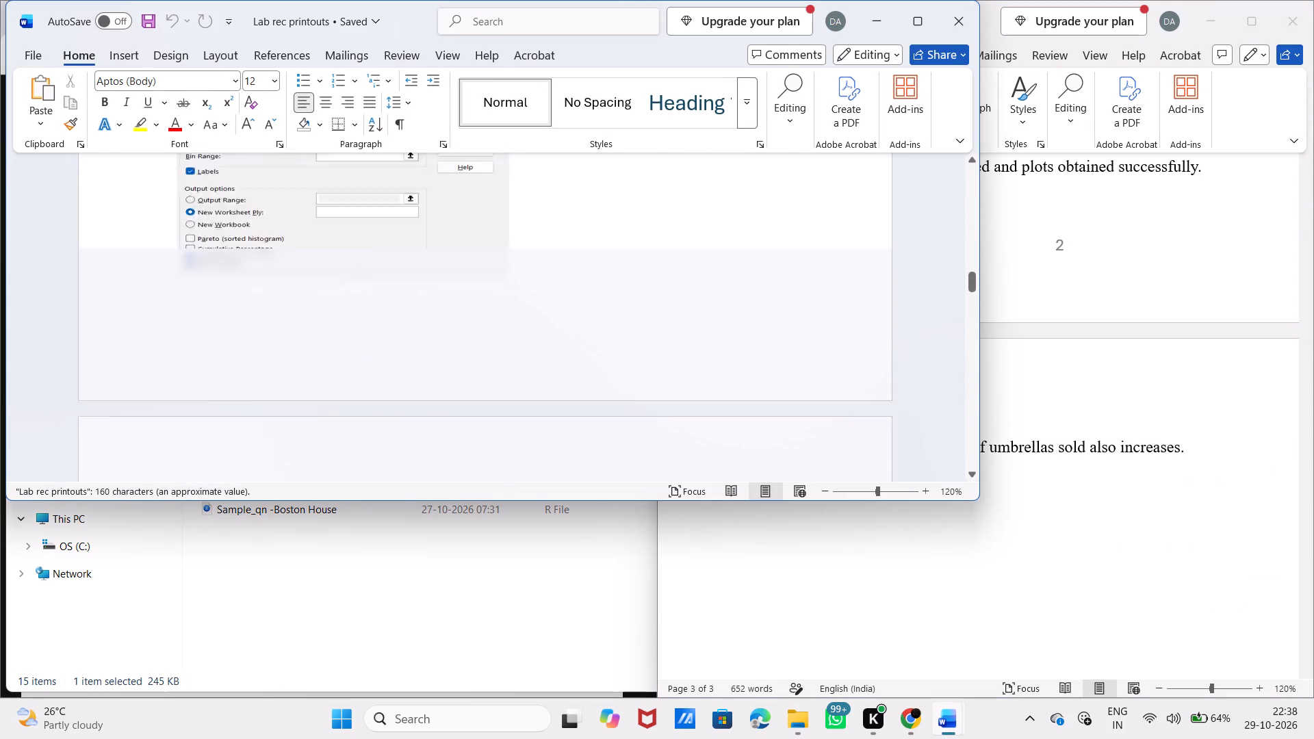
{"action": "left_click", "coordinate": [907, 32]}
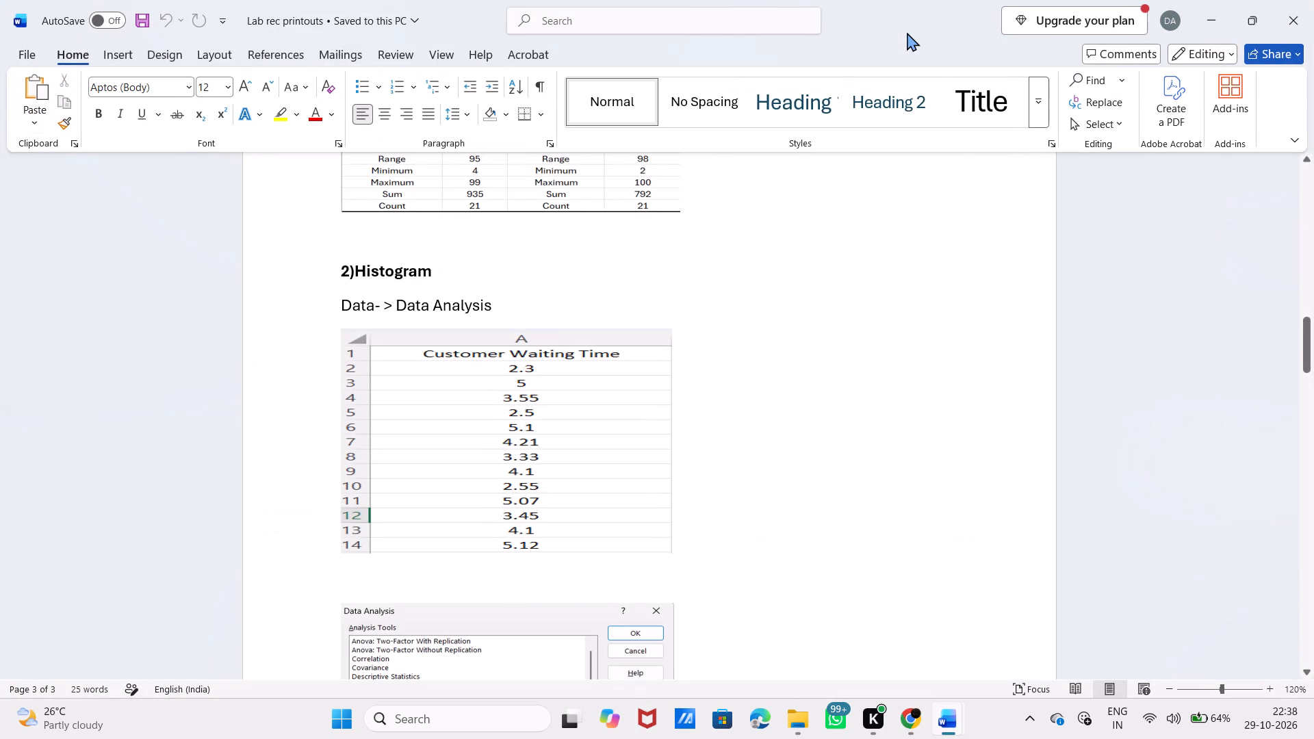
{"action": "scroll", "coordinate": [547, 356], "scroll_direction": "up", "scroll_amount": 11}
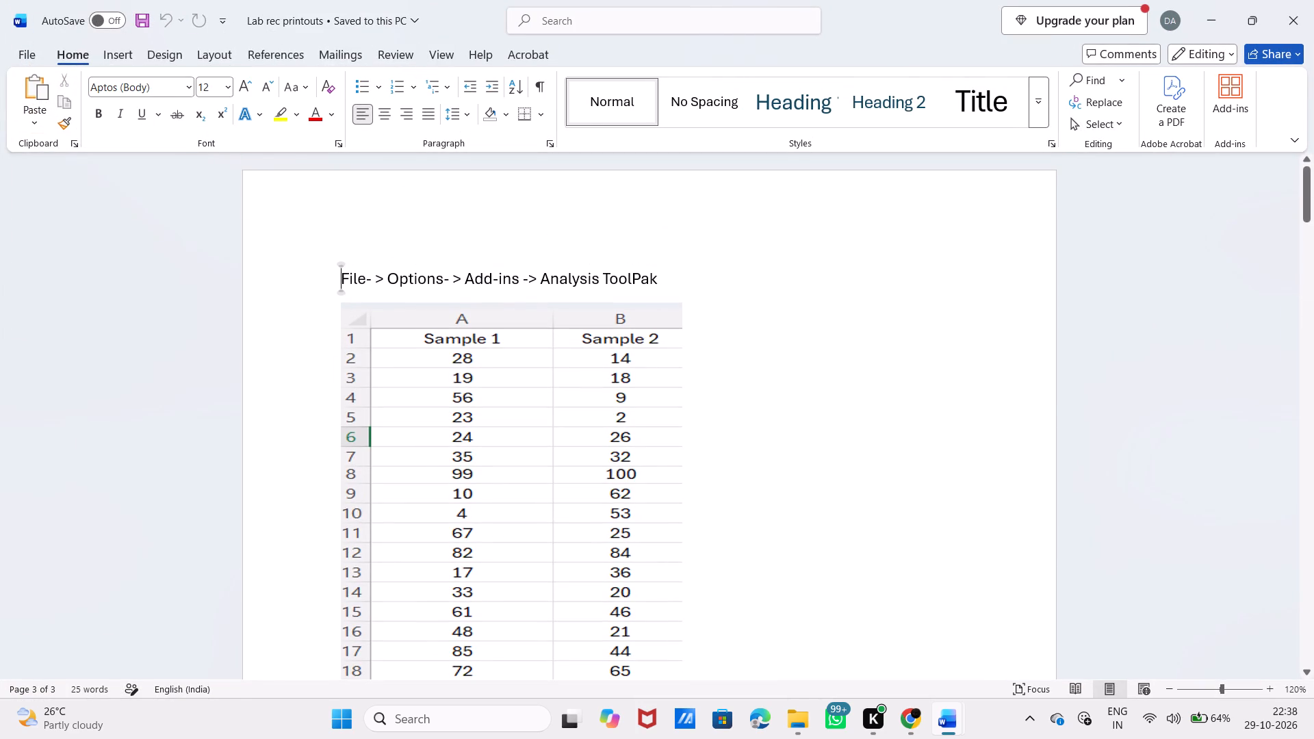
Copy the "File- > Options- > Add-ins -> Analysis ToolPak" line from Lab rec printouts into the lab record under Output.
{"action": "left_click_drag", "start_coordinate": [669, 275], "coordinate": [342, 252]}
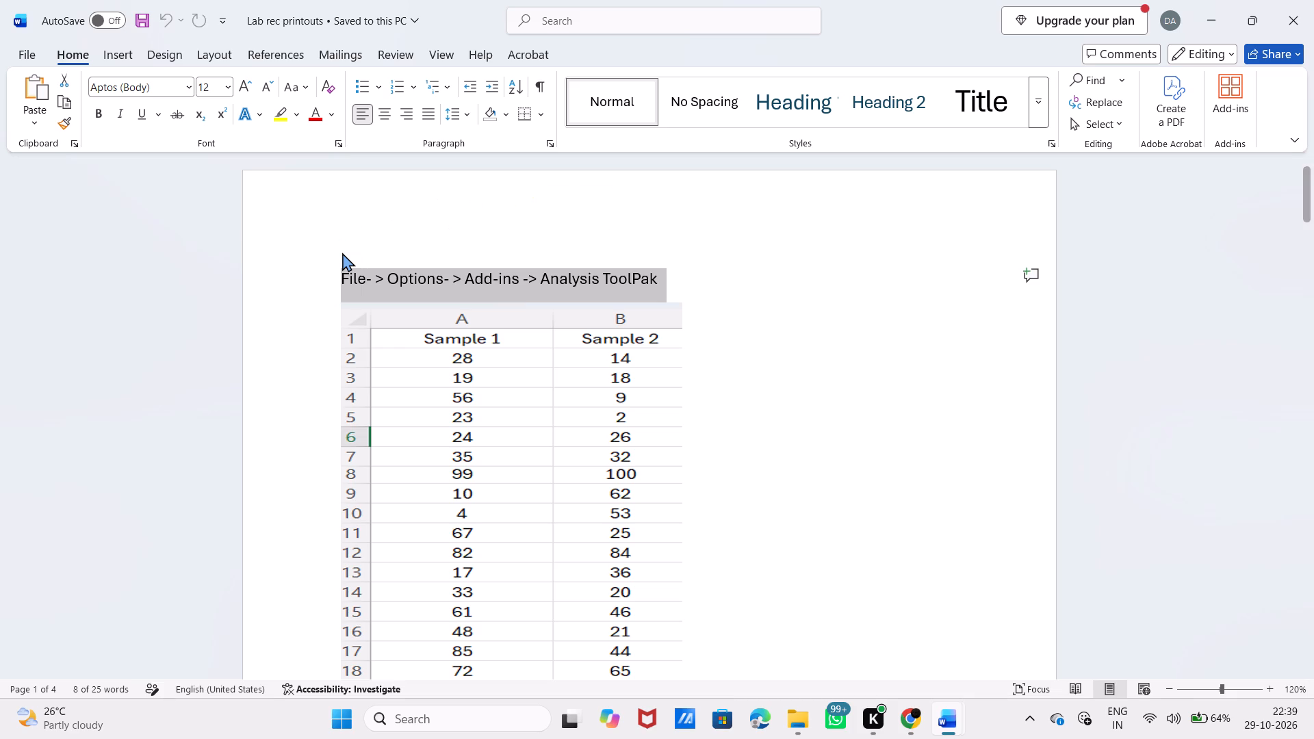
{"action": "key", "text": "ctrl+v"}
{"action": "key", "text": "ctrl+z"}
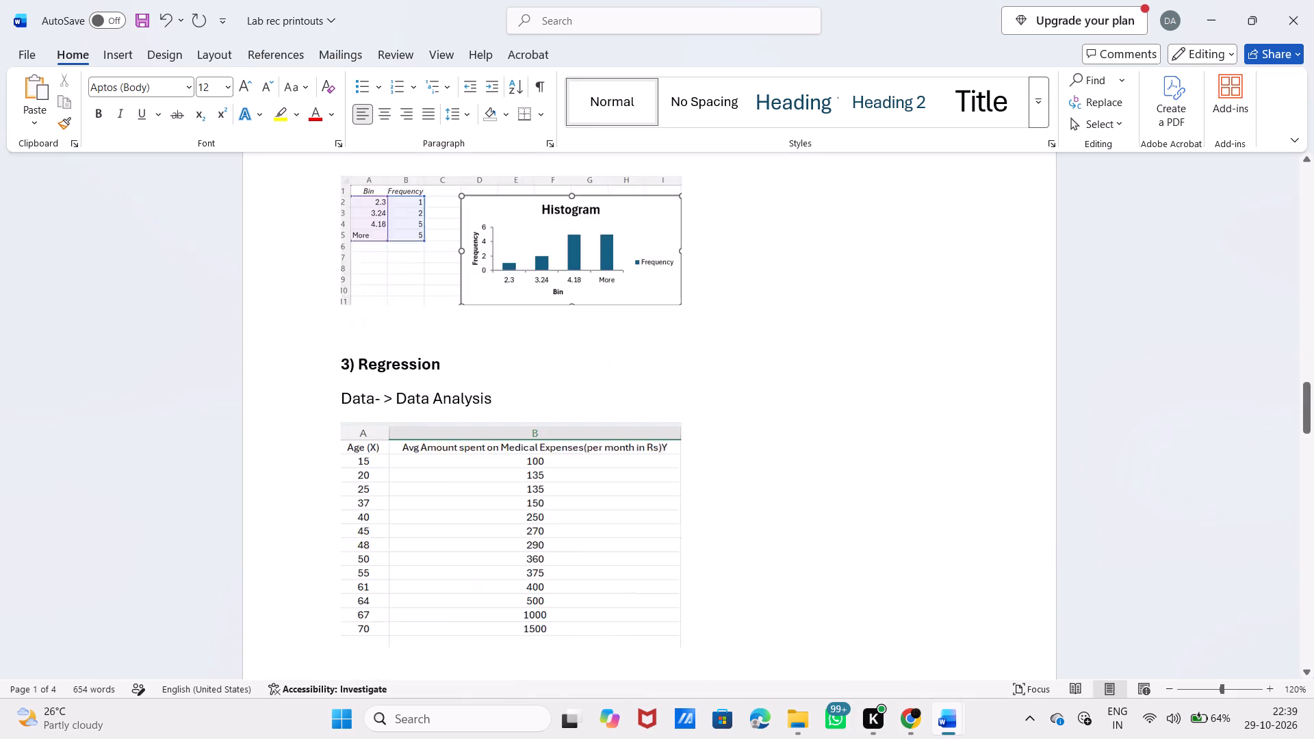
{"action": "scroll", "coordinate": [342, 252], "scroll_direction": "up", "scroll_amount": 4}
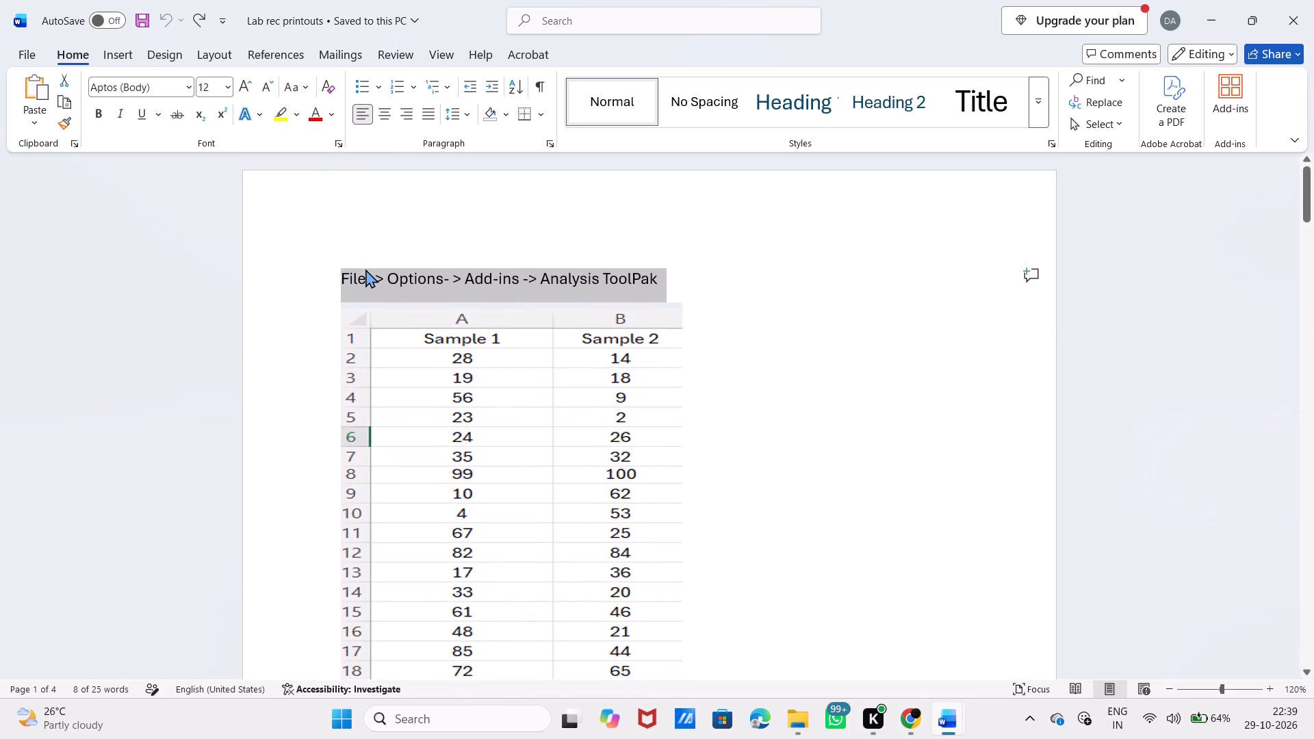
{"action": "key", "text": "ctrl+c"}
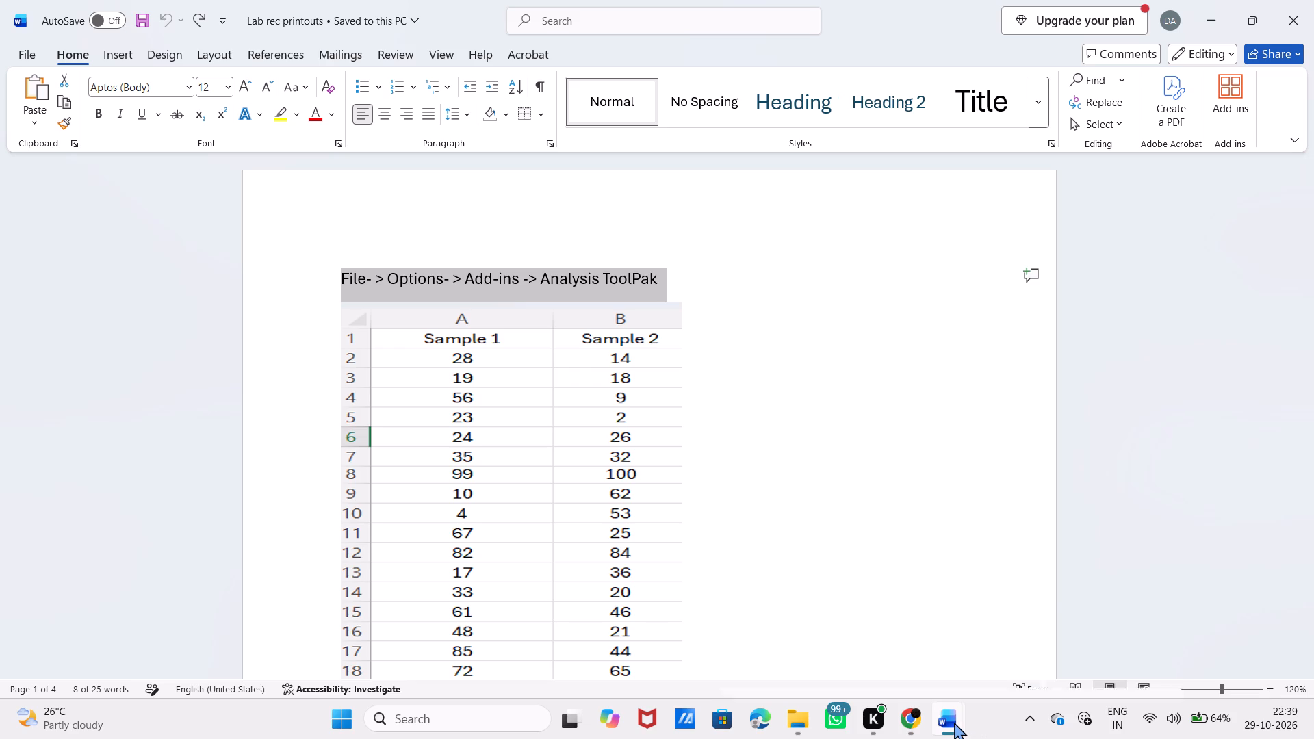
{"action": "left_click", "coordinate": [949, 625]}
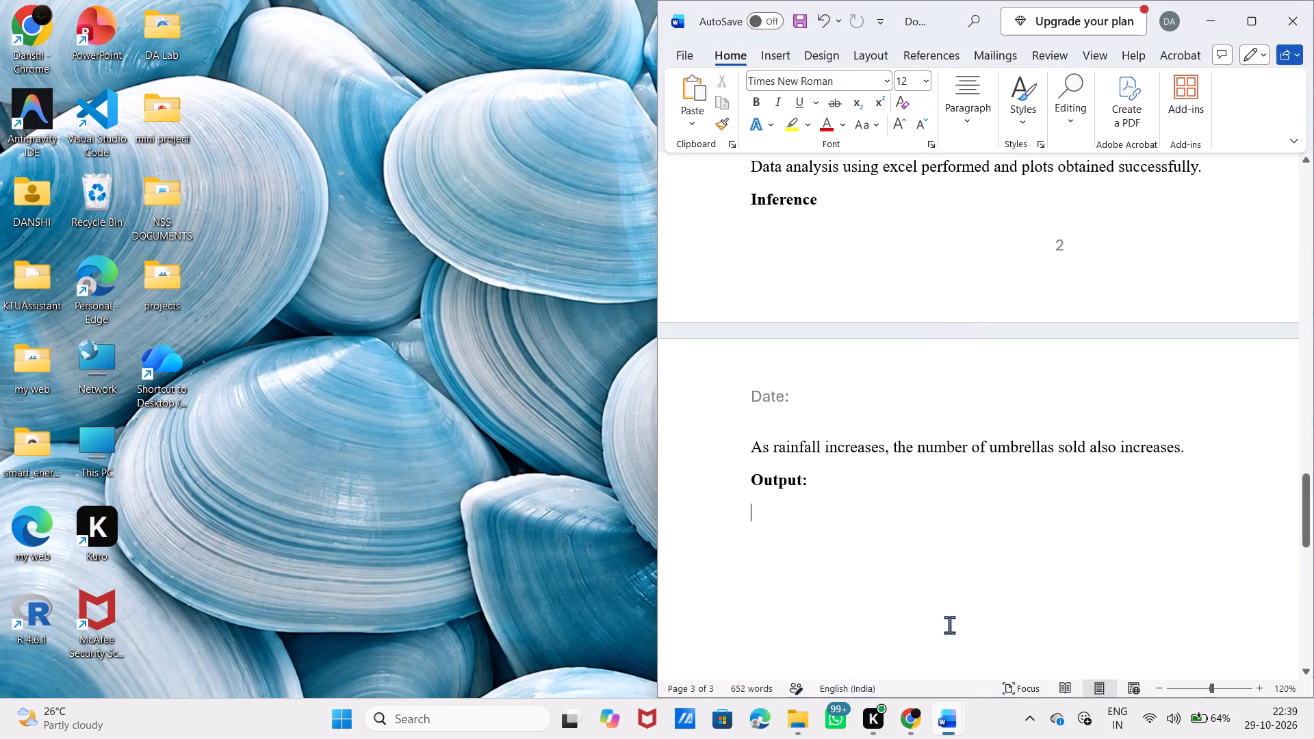
{"action": "key", "text": "ctrl+v"}
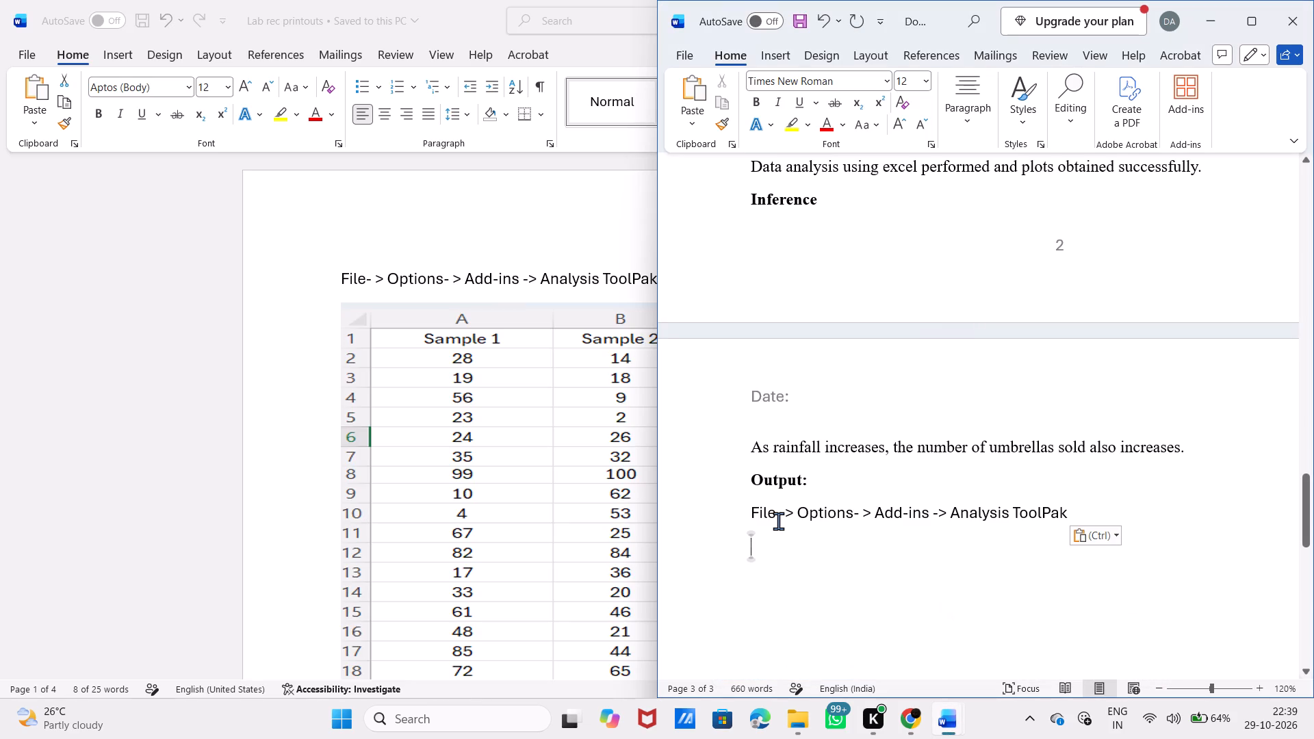
Copy the Sample 1 and Sample 2 data table picture from Lab rec printouts into the lab record below the Analysis ToolPak line.
{"action": "left_click", "coordinate": [426, 382]}
{"action": "left_click", "coordinate": [426, 382]}
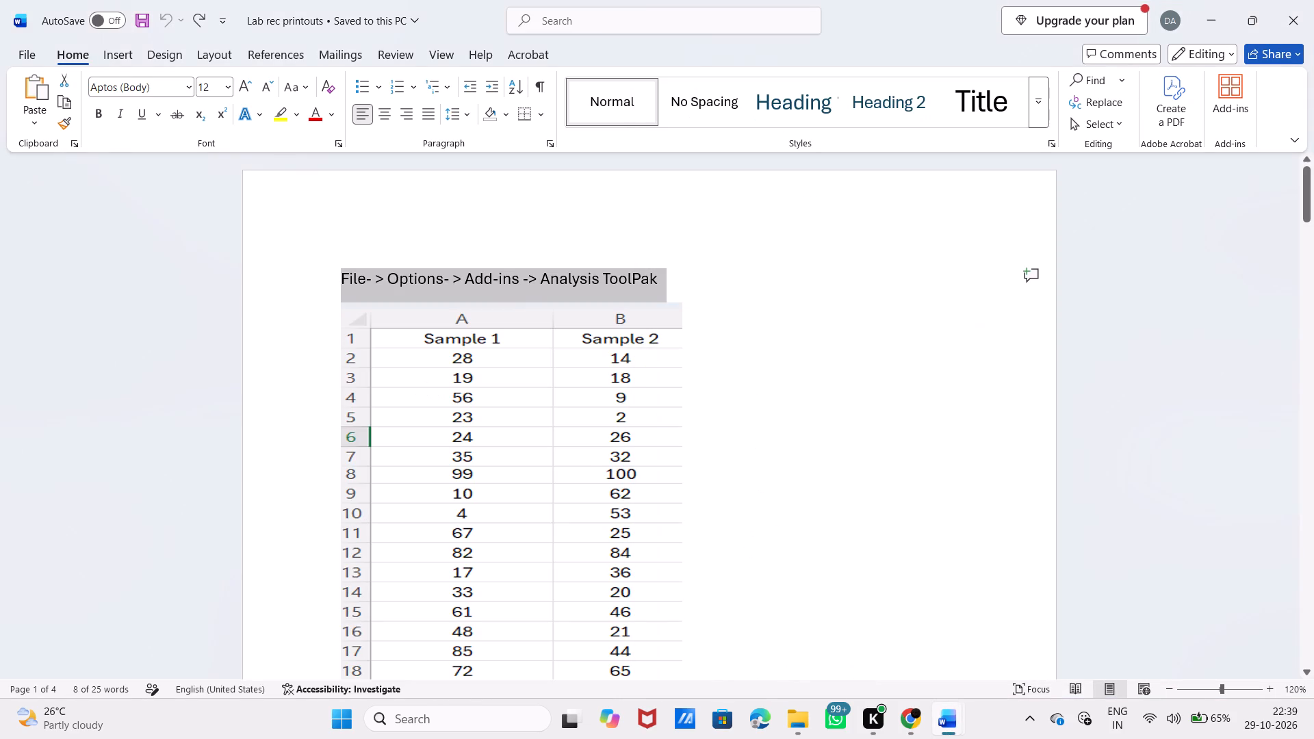
{"action": "key", "text": "ctrl+c"}
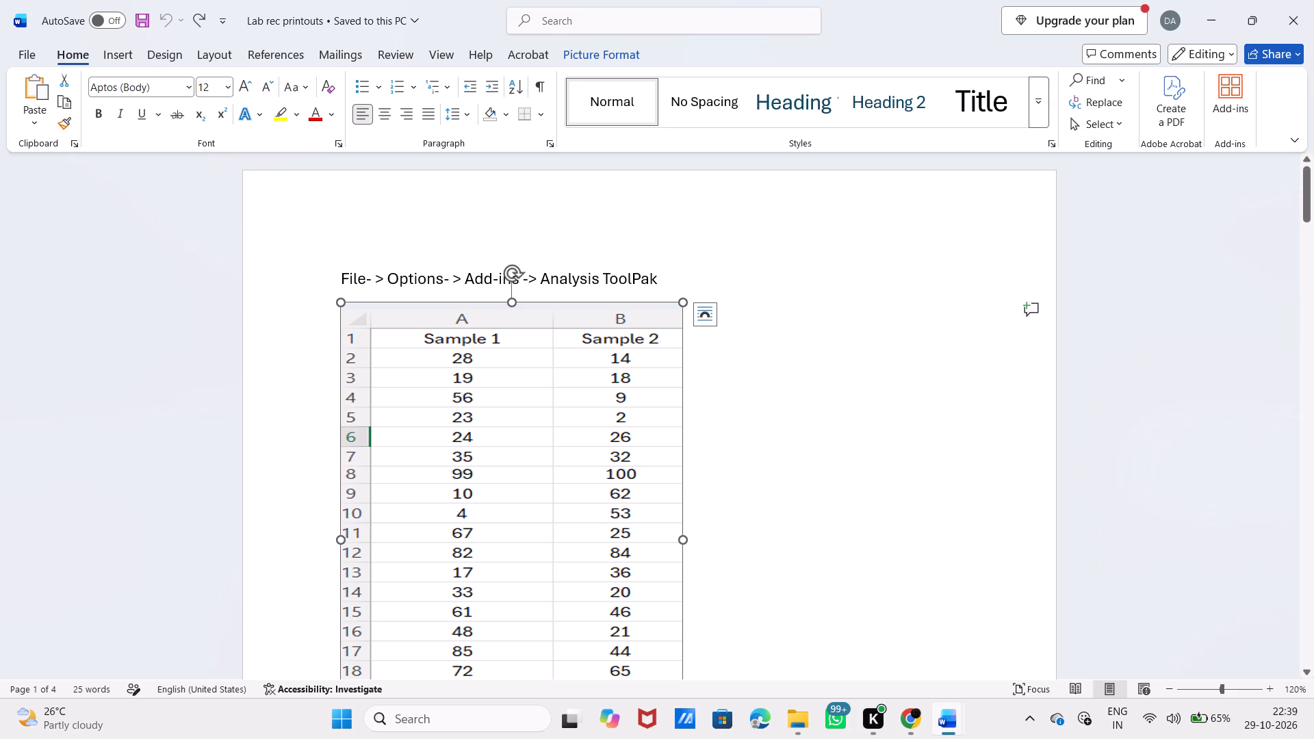
{"action": "left_click", "coordinate": [1038, 647]}
{"action": "left_click", "coordinate": [958, 620]}
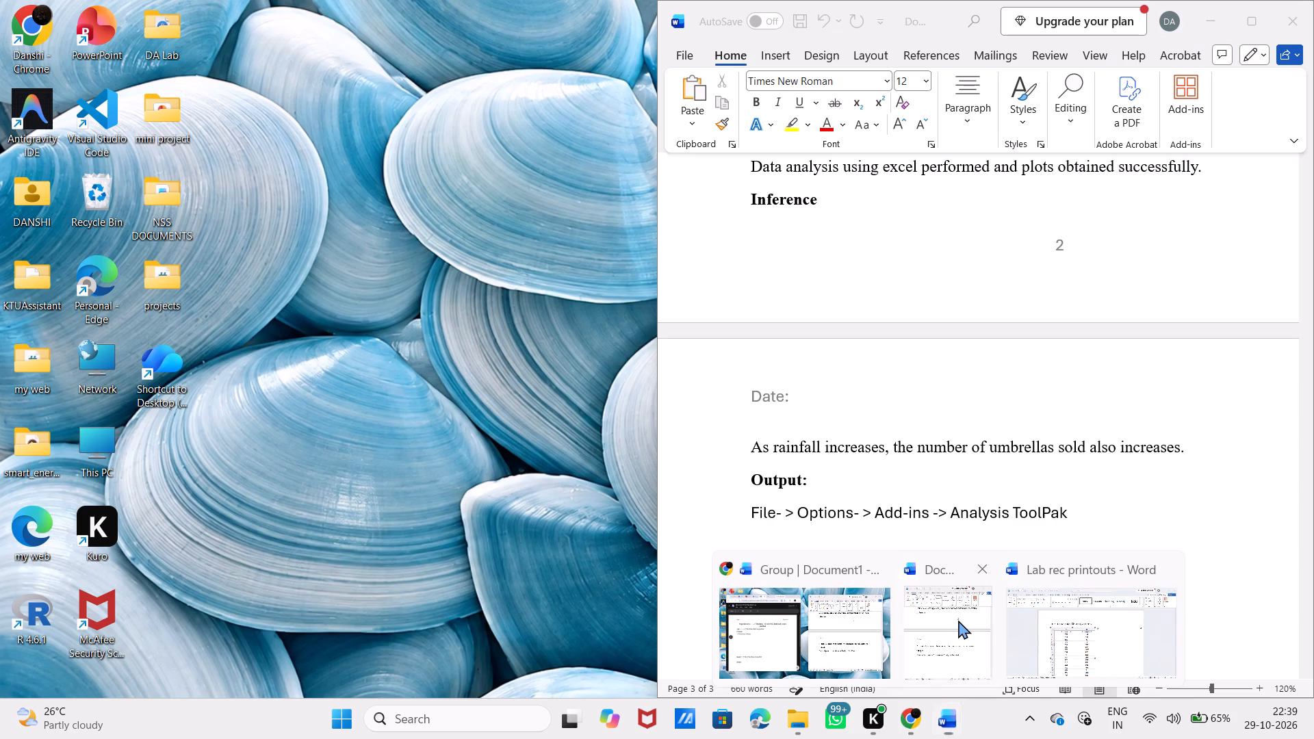
{"action": "key", "text": "ctrl+v"}
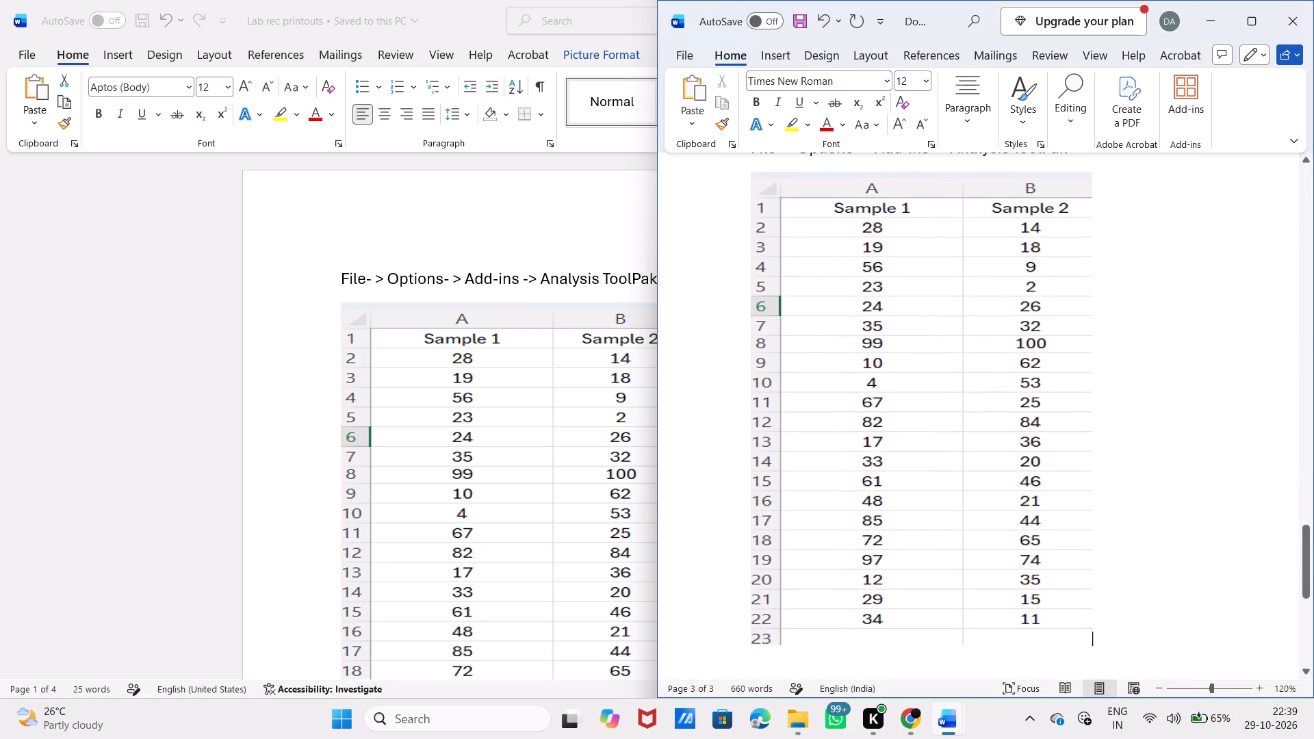
Copy the "1)Descriptive Statistics" heading from Lab rec printouts into the lab record below the sample data table picture.
{"action": "scroll", "coordinate": [434, 502], "scroll_direction": "down", "scroll_amount": 2}
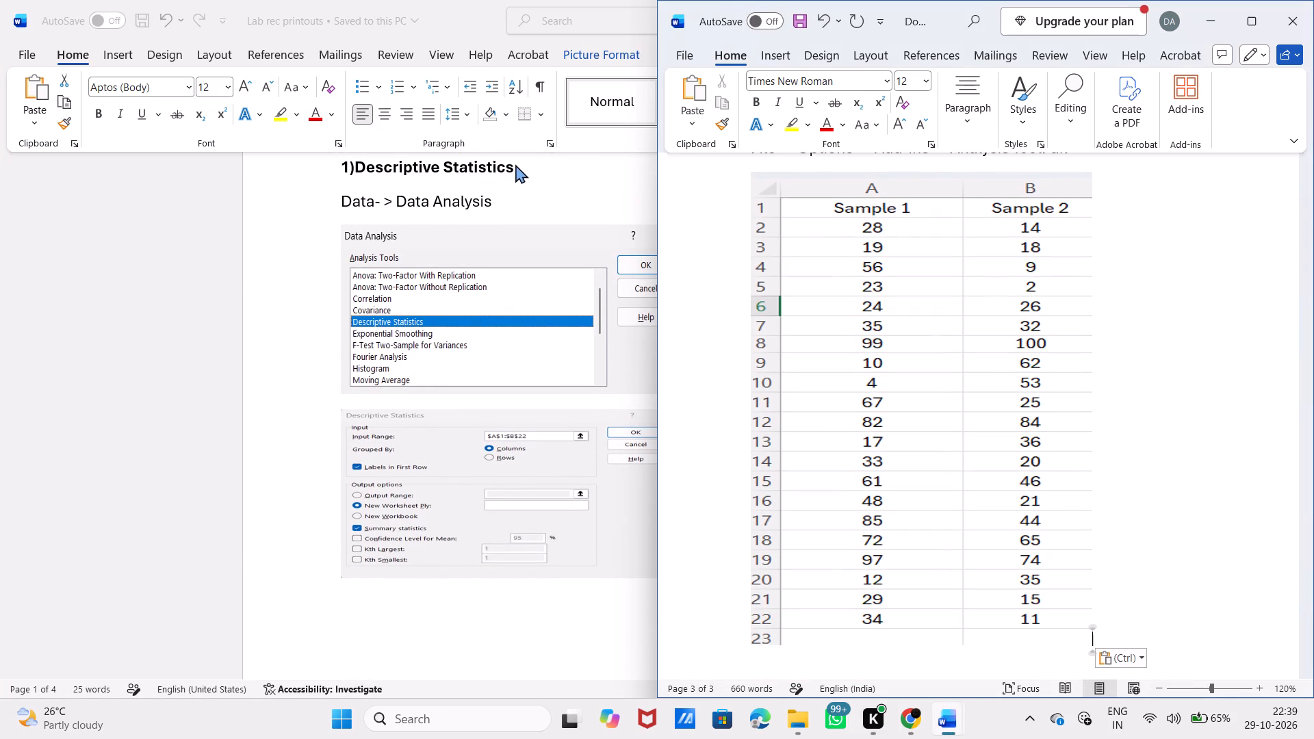
{"action": "left_click_drag", "start_coordinate": [515, 164], "coordinate": [338, 163]}
{"action": "left_click_drag", "start_coordinate": [338, 163], "coordinate": [365, 164]}
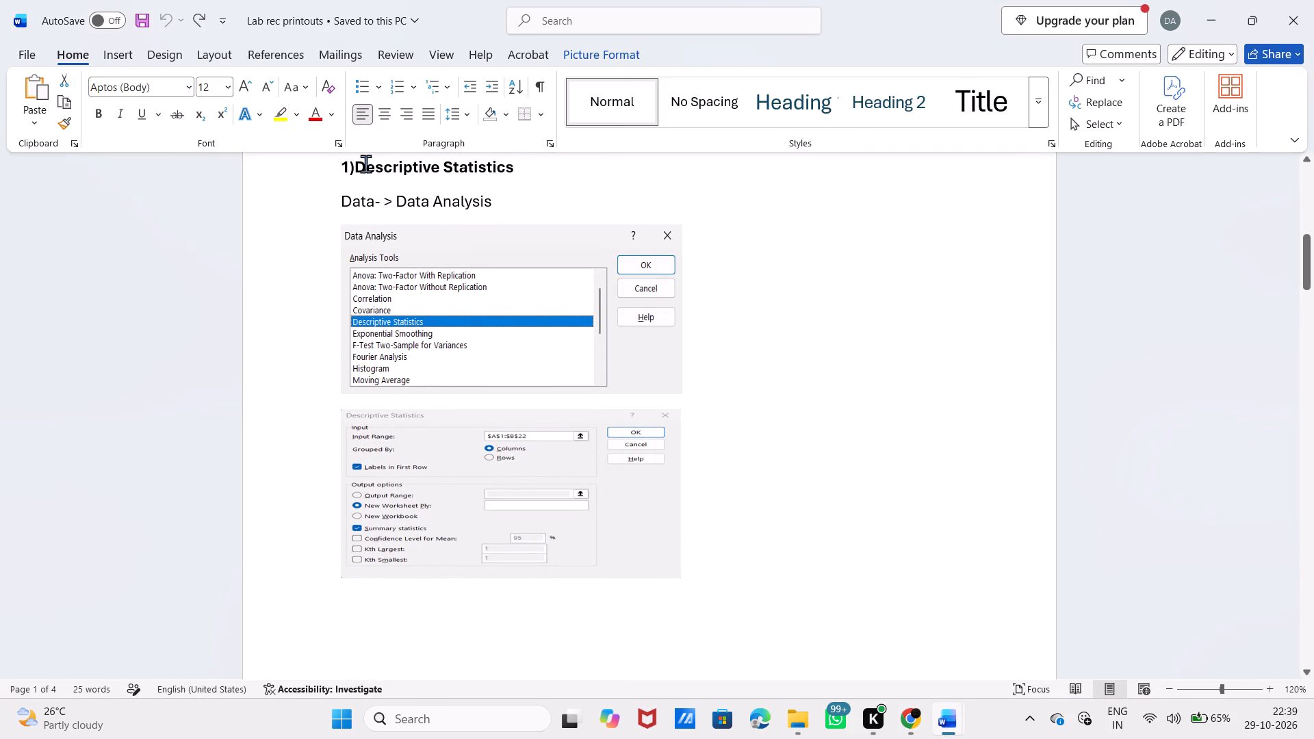
{"action": "left_click_drag", "start_coordinate": [365, 164], "coordinate": [518, 168]}
{"action": "key", "text": "ctrl+c"}
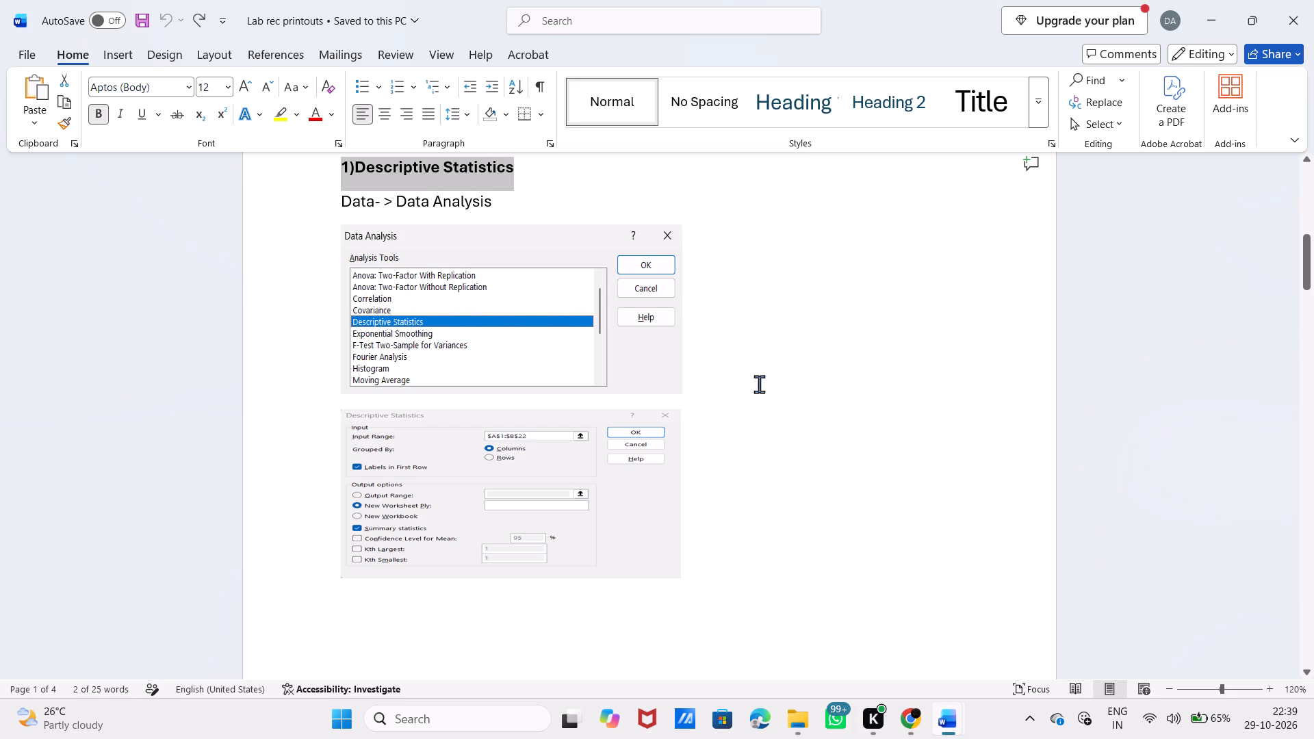
{"action": "left_click", "coordinate": [964, 644]}
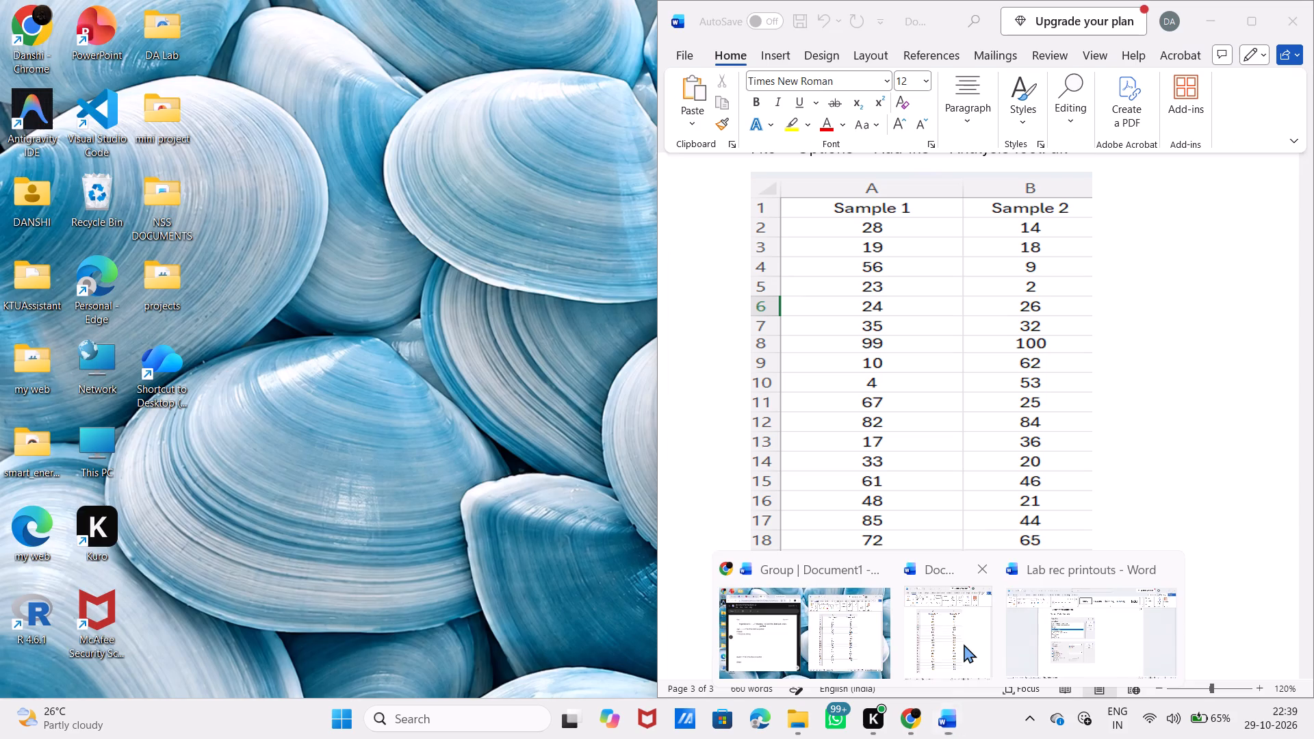
{"action": "scroll", "coordinate": [916, 638], "scroll_direction": "down", "scroll_amount": 2}
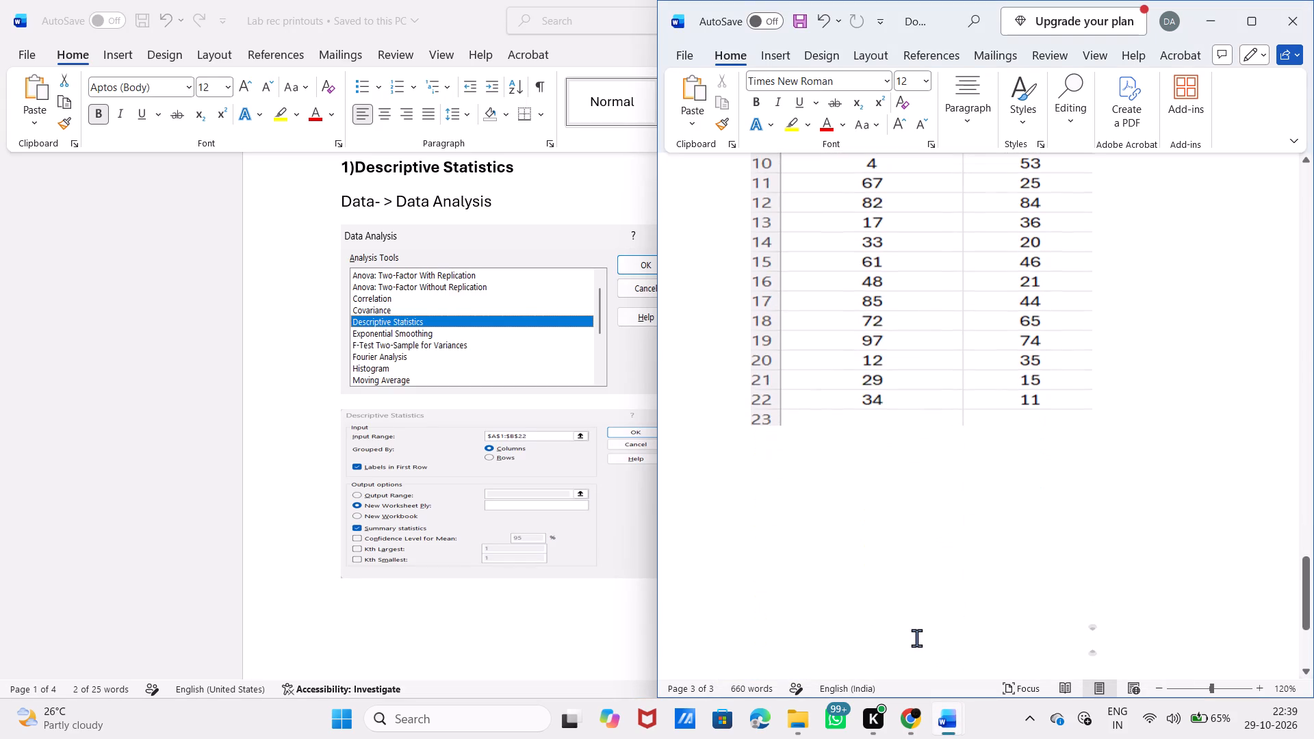
{"action": "key", "text": "Return"}
{"action": "key", "text": "v"}
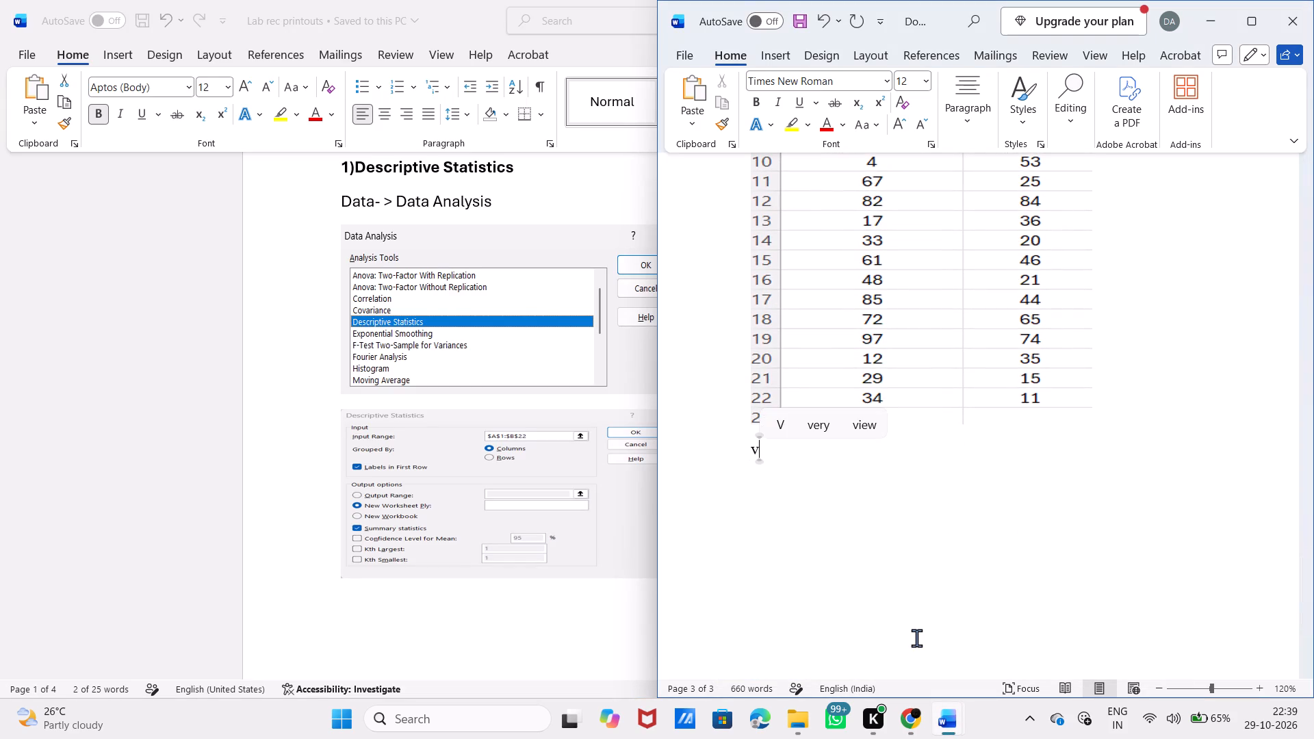
{"action": "key", "text": "BackSpace"}
{"action": "key", "text": "ctrl+v"}
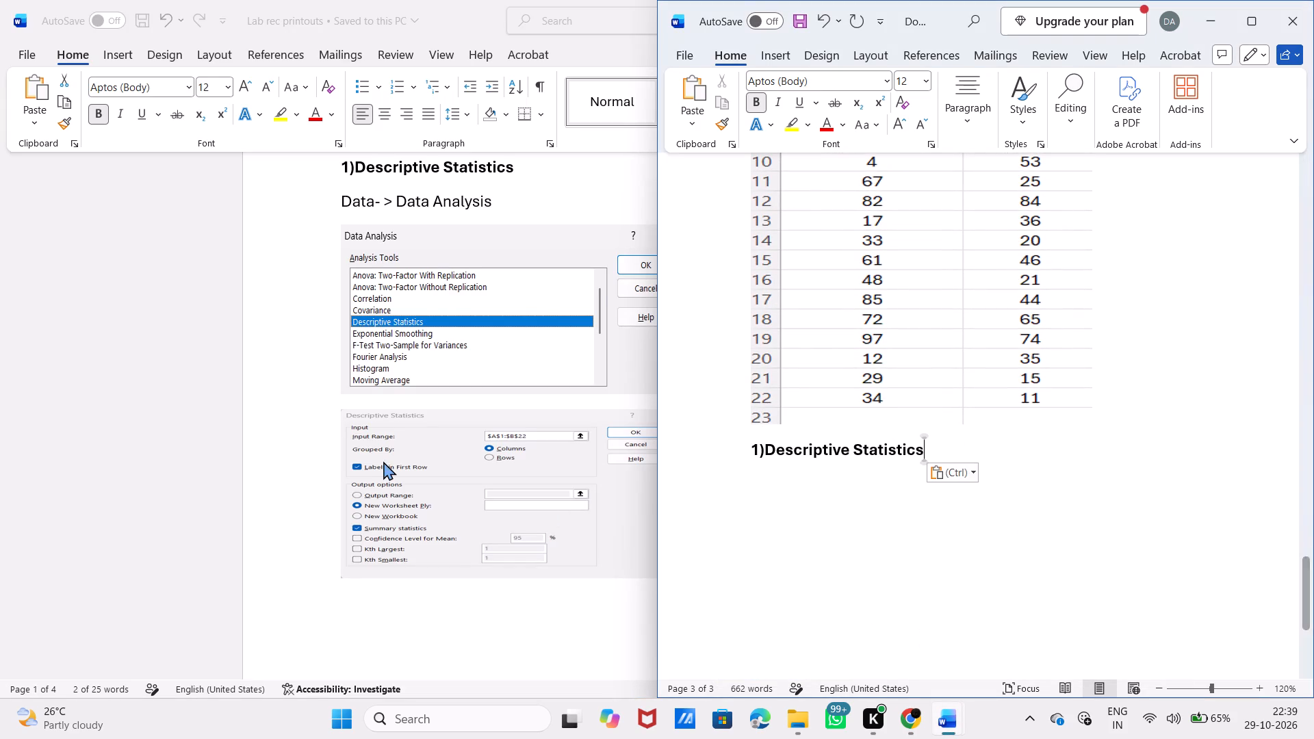
Copy everything from "Data- > Data Analysis" to the end of Lab rec printouts into the lab record below the 1)Descriptive Statistics heading.
{"action": "scroll", "coordinate": [364, 459], "scroll_direction": "up", "scroll_amount": 1}
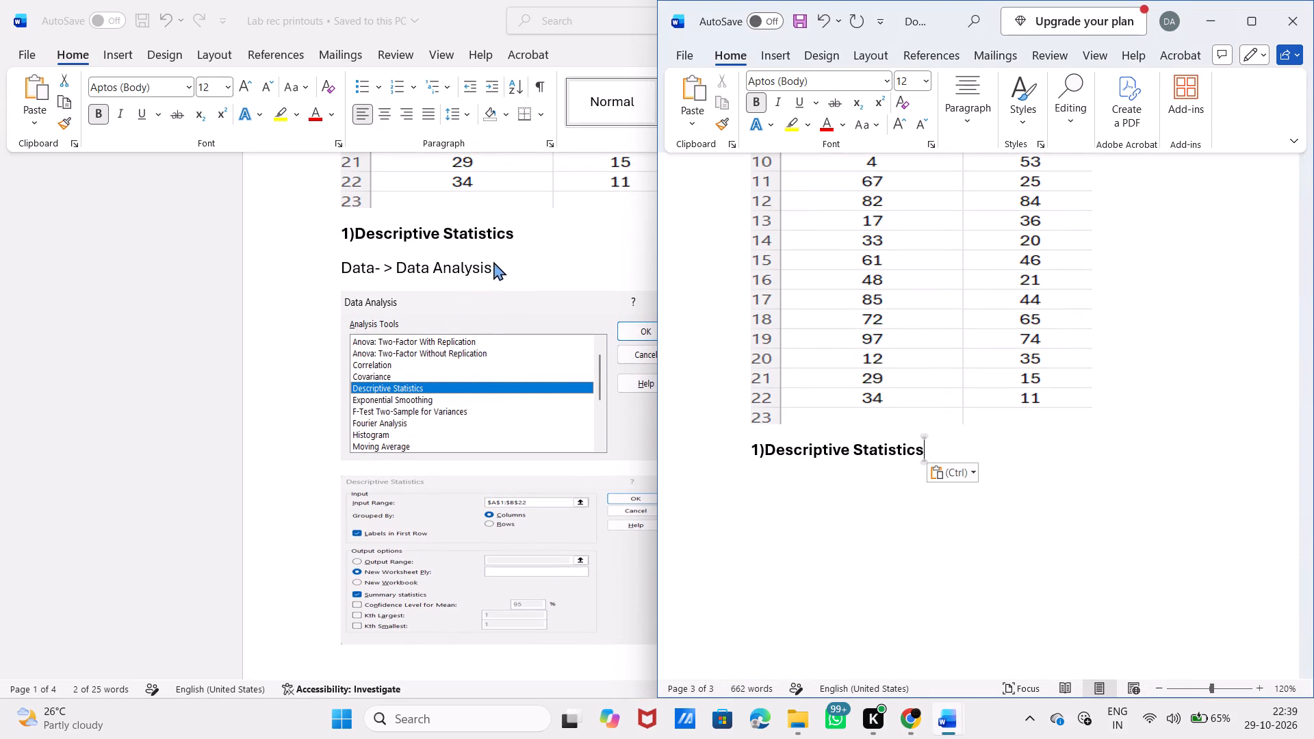
{"action": "left_click_drag", "start_coordinate": [493, 261], "coordinate": [335, 267]}
{"action": "left_click_drag", "start_coordinate": [335, 267], "coordinate": [409, 301]}
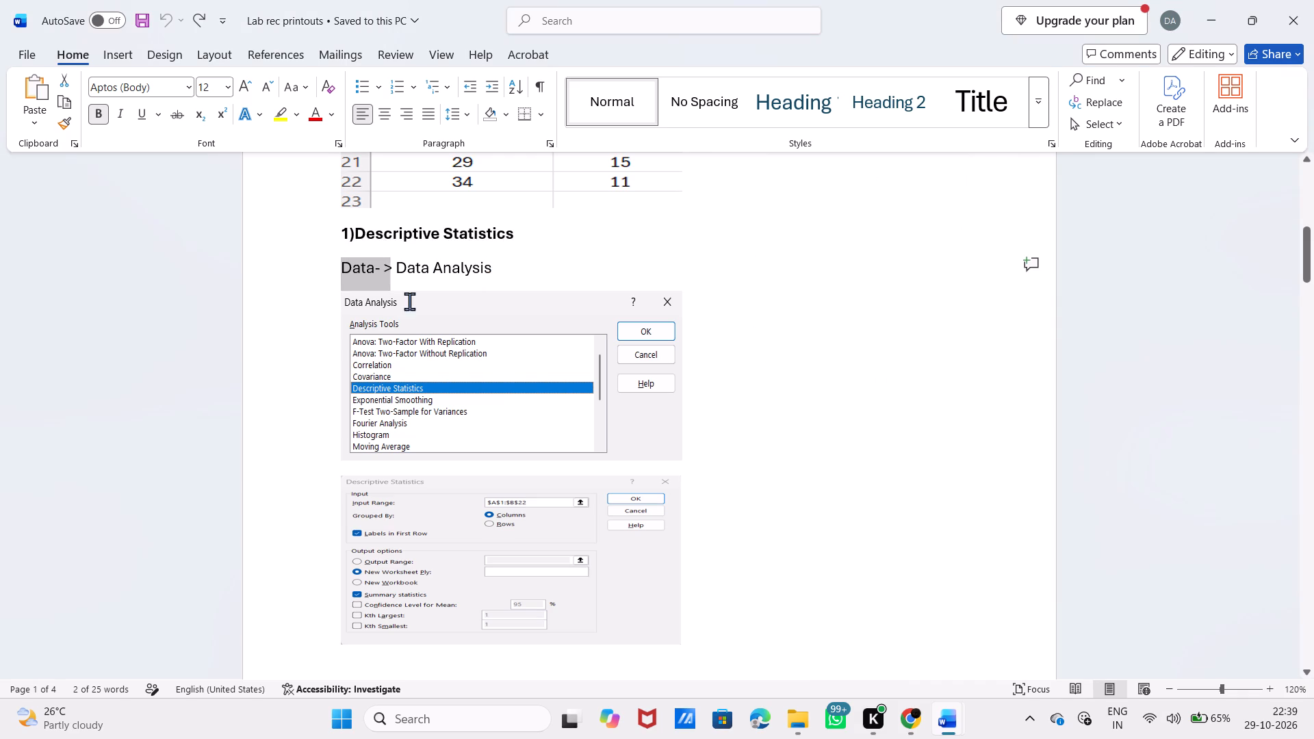
{"action": "left_click_drag", "start_coordinate": [409, 301], "coordinate": [526, 690]}
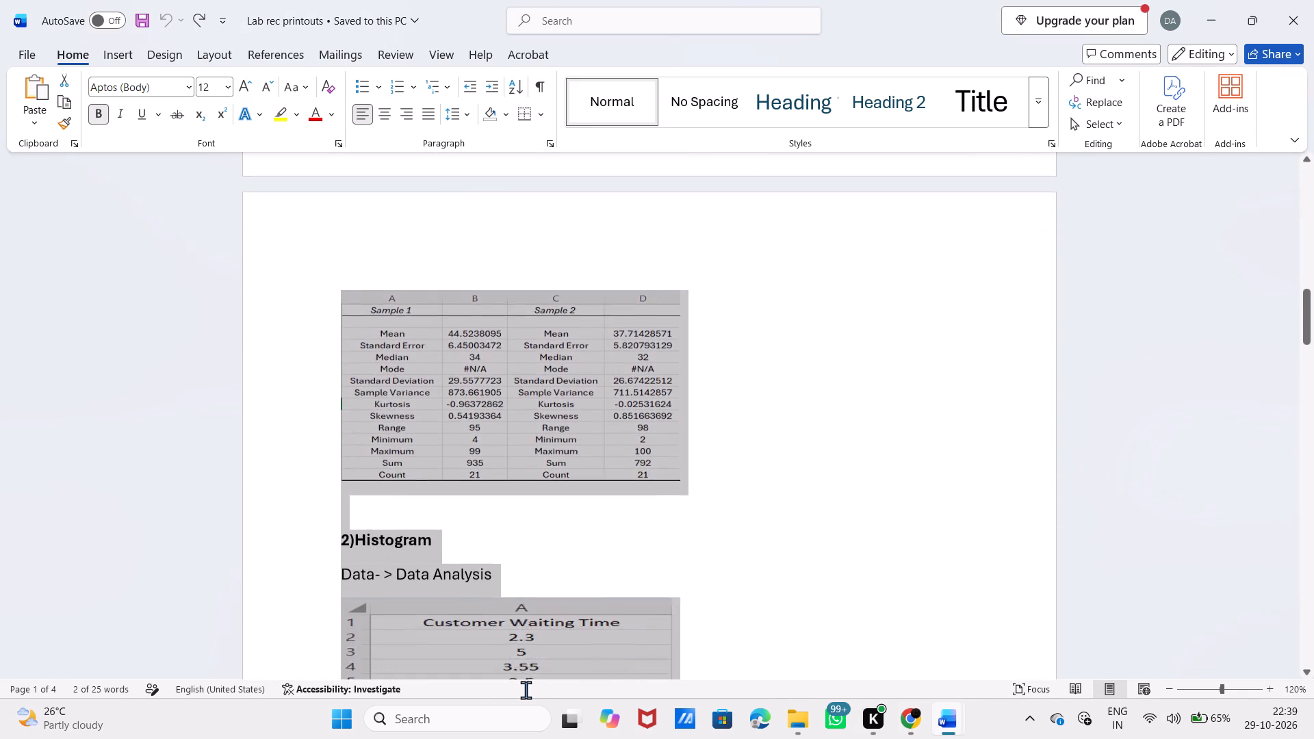
{"action": "left_click_drag", "start_coordinate": [526, 690], "coordinate": [526, 729]}
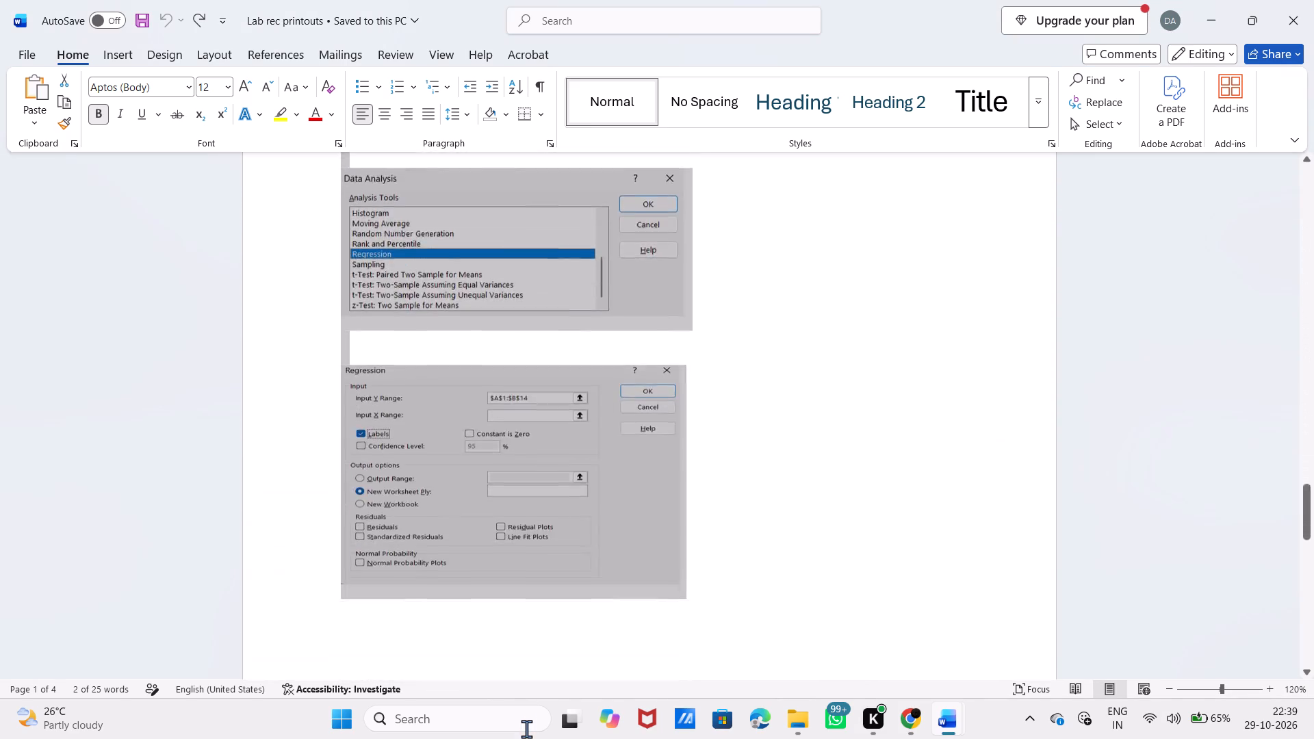
{"action": "left_click_drag", "start_coordinate": [526, 729], "coordinate": [1003, 270]}
{"action": "key", "text": "ctrl+c"}
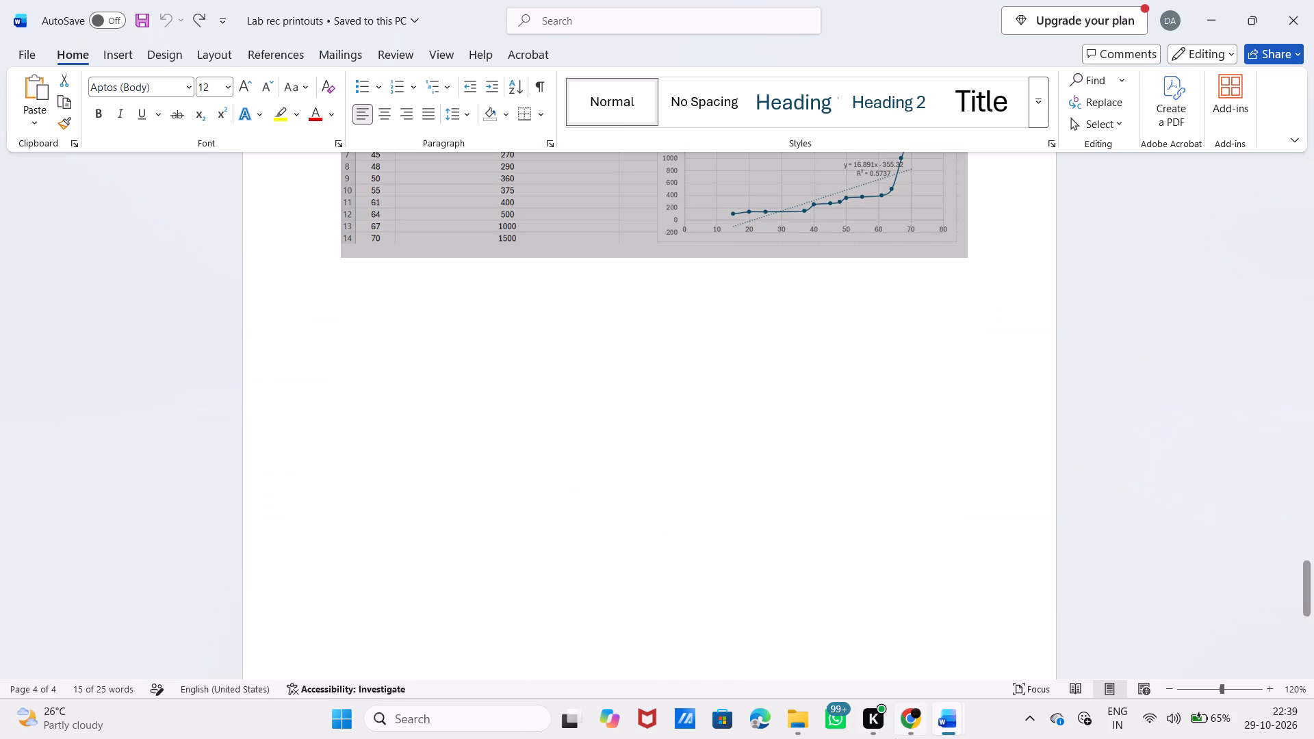
{"action": "left_click", "coordinate": [949, 720]}
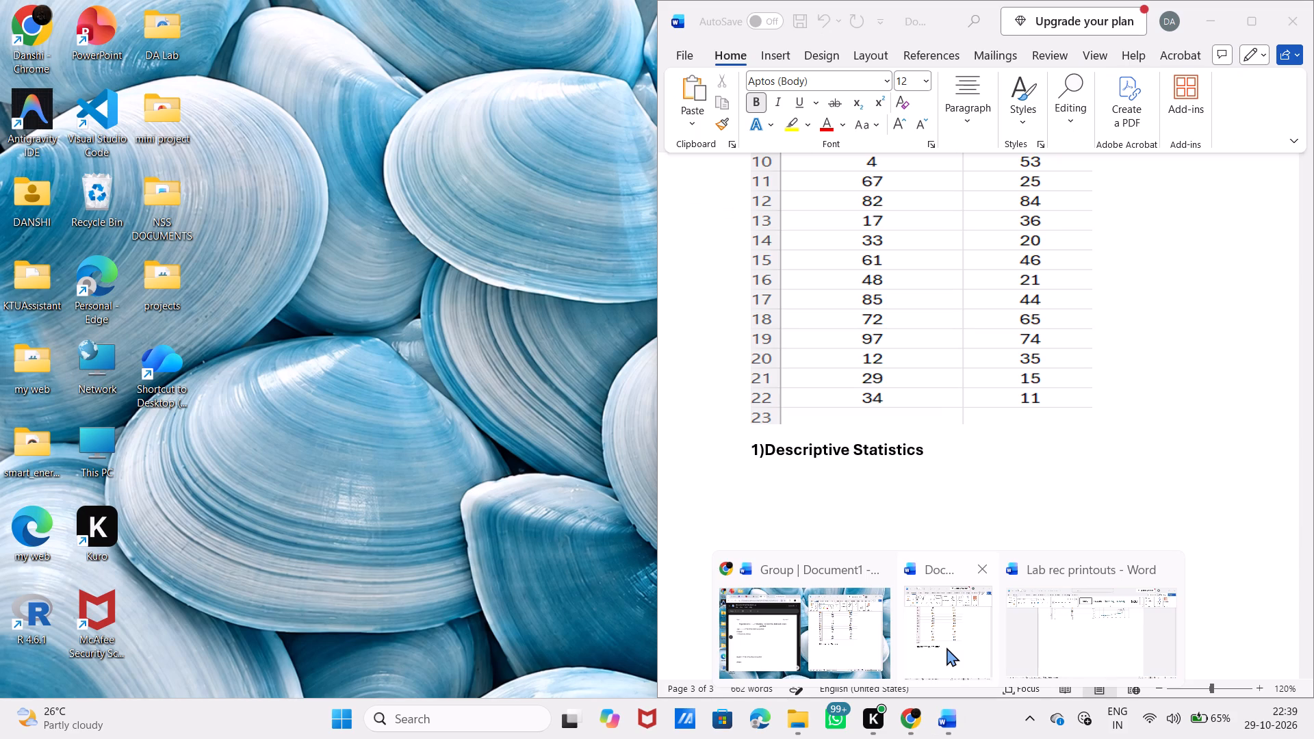
{"action": "left_click", "coordinate": [946, 647]}
{"action": "key", "text": "Return"}
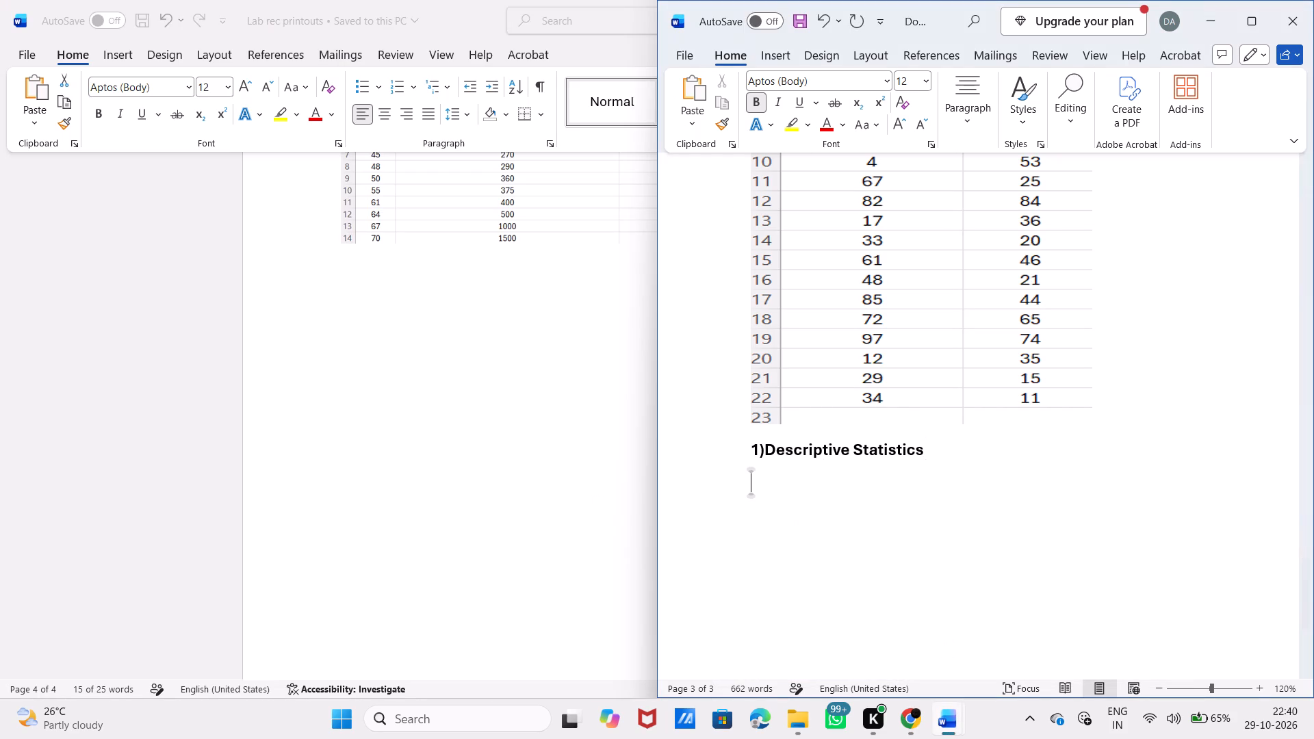
{"action": "key", "text": "ctrl+v"}
{"action": "scroll", "coordinate": [809, 523], "scroll_direction": "up", "scroll_amount": 3}
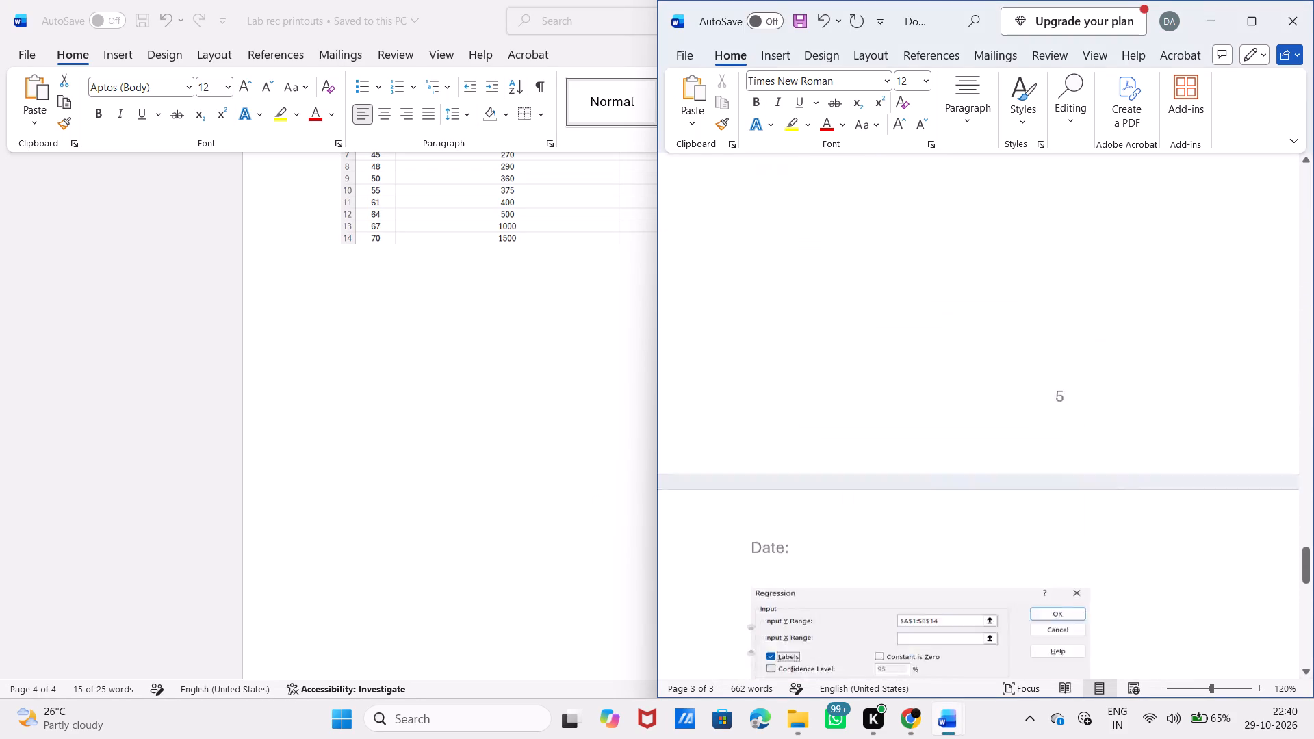
{"action": "scroll", "coordinate": [385, 417], "scroll_direction": "up", "scroll_amount": 10}
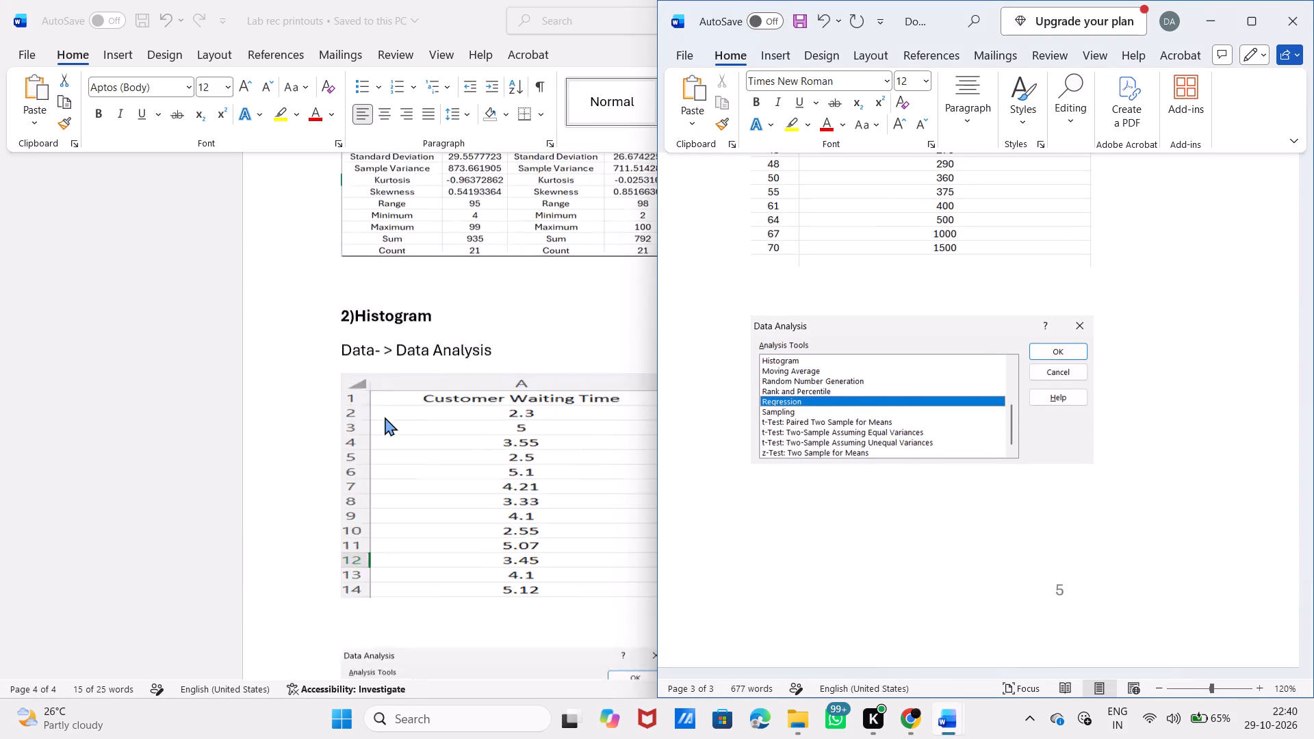
Close the Lab rec printouts document and maximize the lab record window.
{"action": "left_click", "coordinate": [589, 43]}
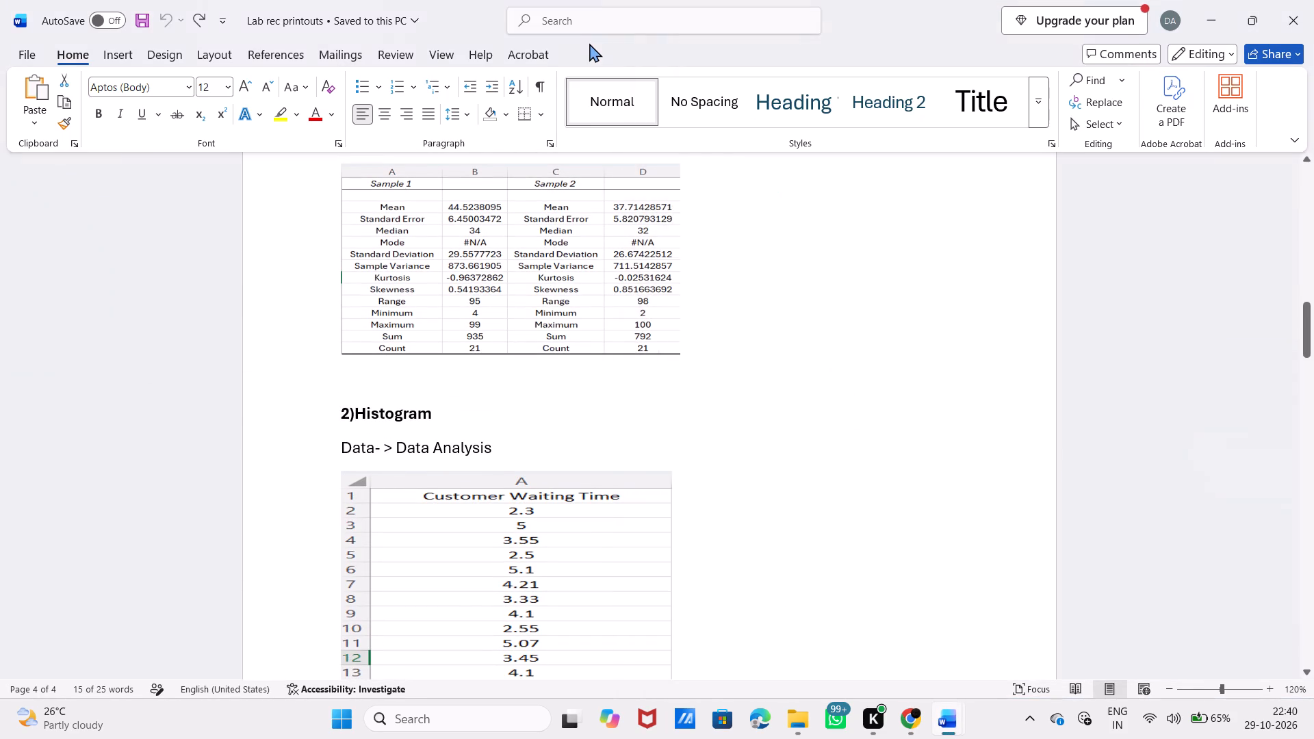
{"action": "left_click", "coordinate": [1311, 3]}
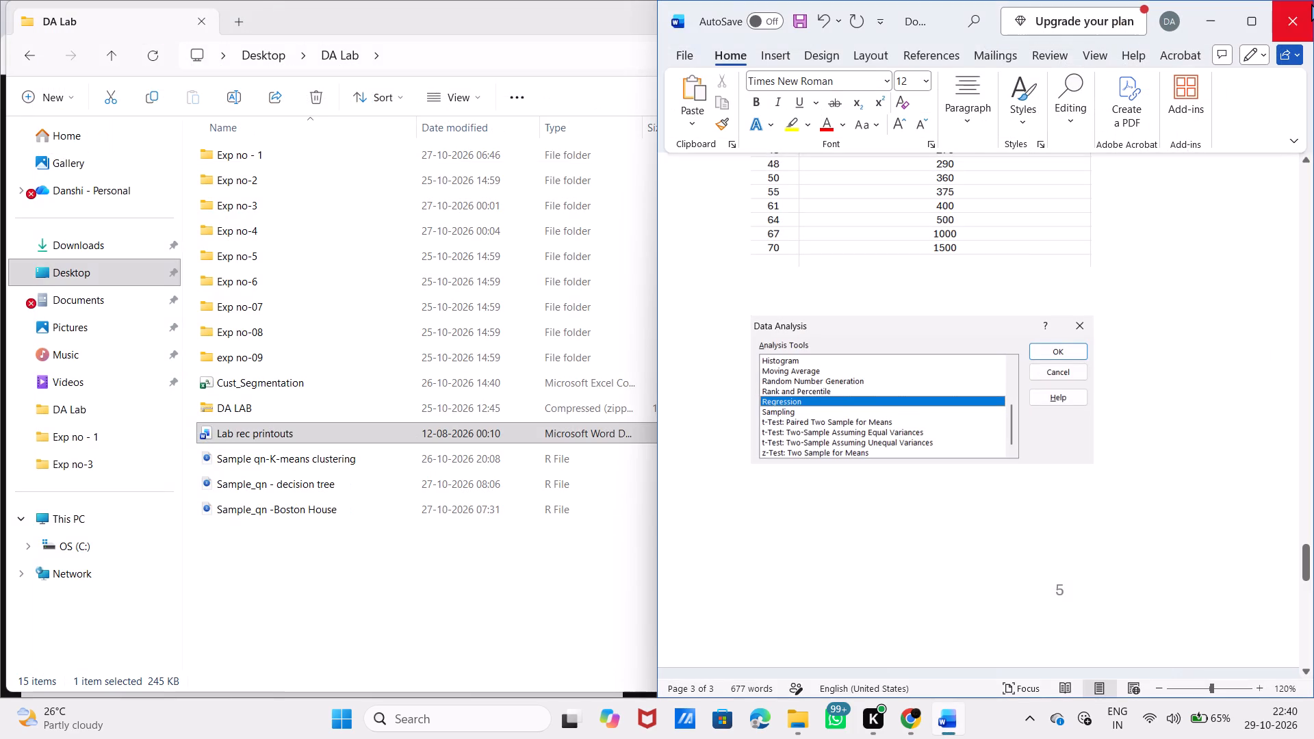
{"action": "left_click", "coordinate": [1248, 19]}
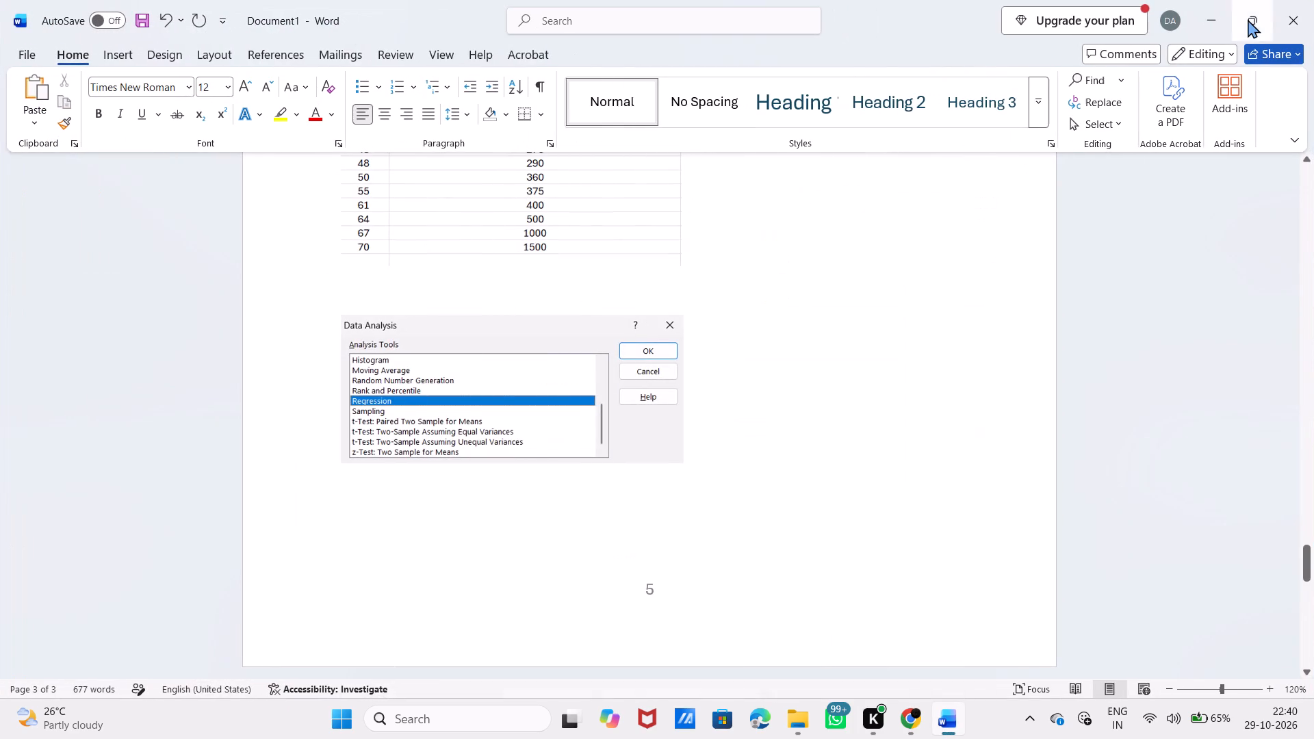
Shrink the Sample 1 and Sample 2 data table picture under Output to roughly 60% of its width and just over half its height.
{"action": "scroll", "coordinate": [680, 239], "scroll_direction": "up", "scroll_amount": 11}
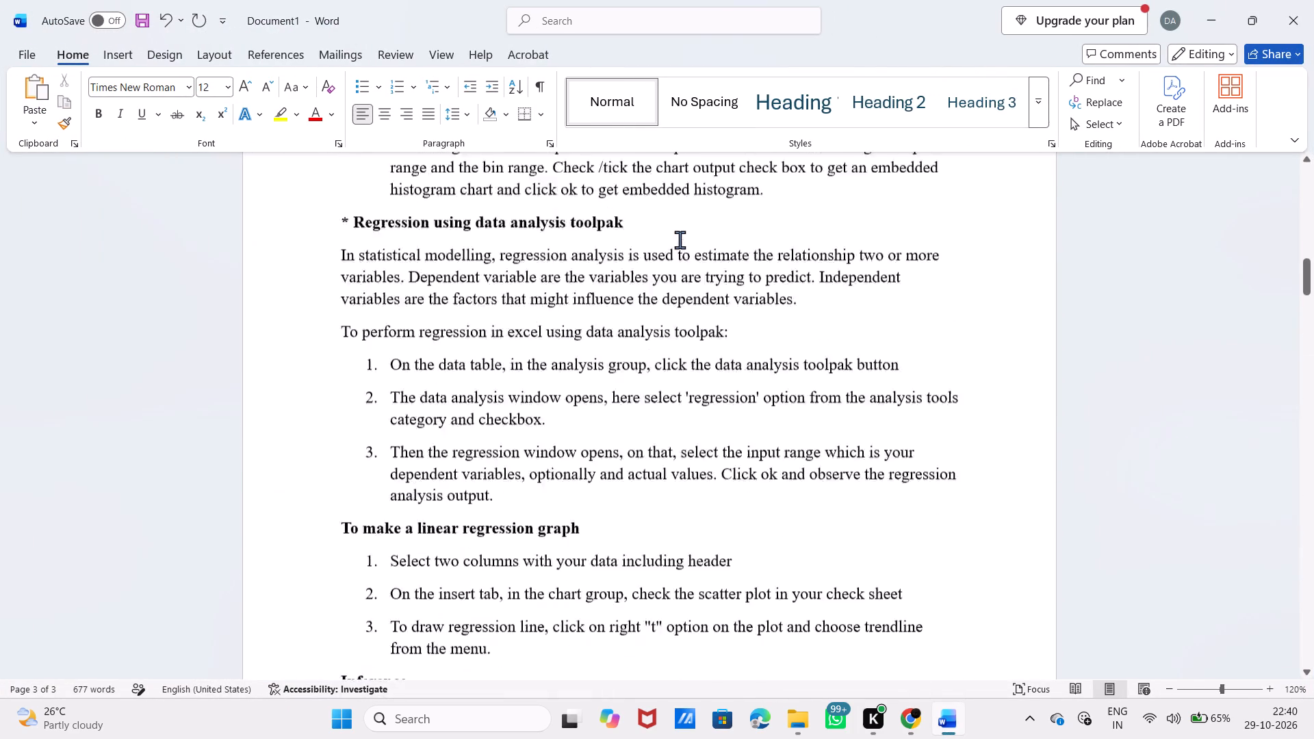
{"action": "scroll", "coordinate": [680, 239], "scroll_direction": "down", "scroll_amount": 1}
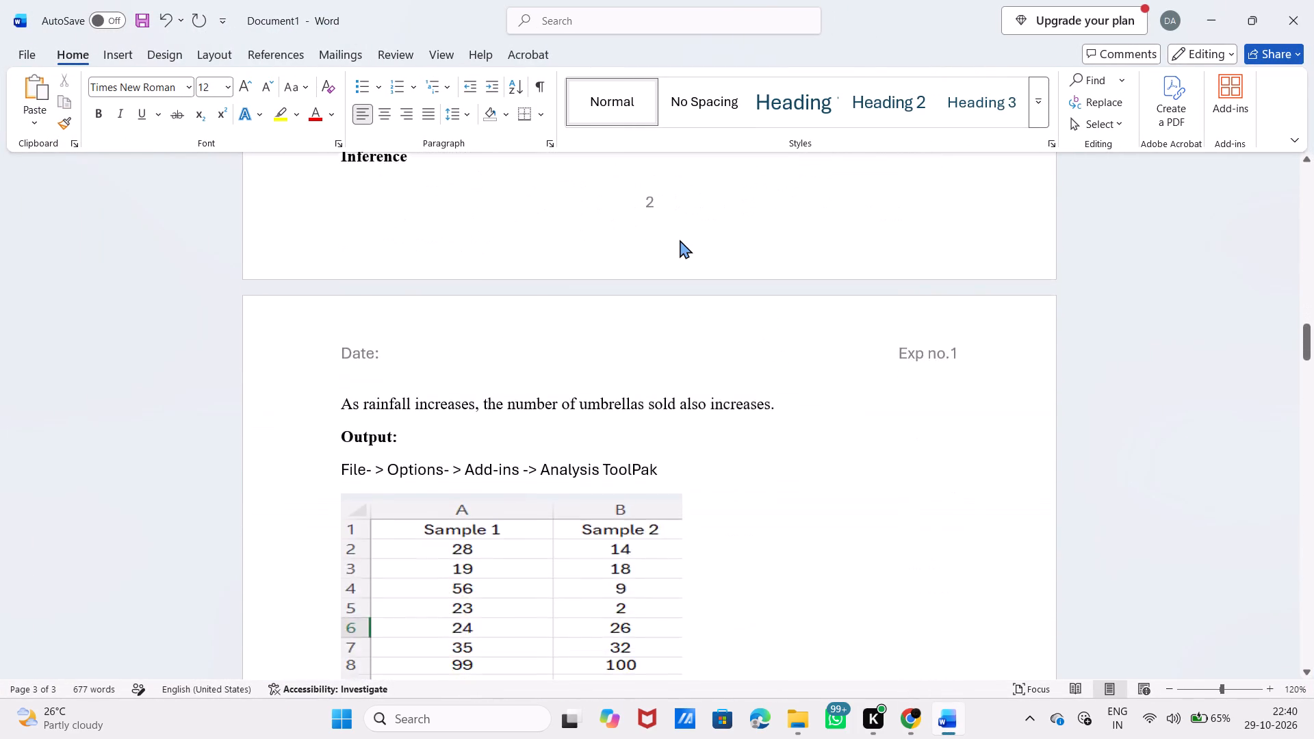
{"action": "scroll", "coordinate": [680, 239], "scroll_direction": "down", "scroll_amount": 3}
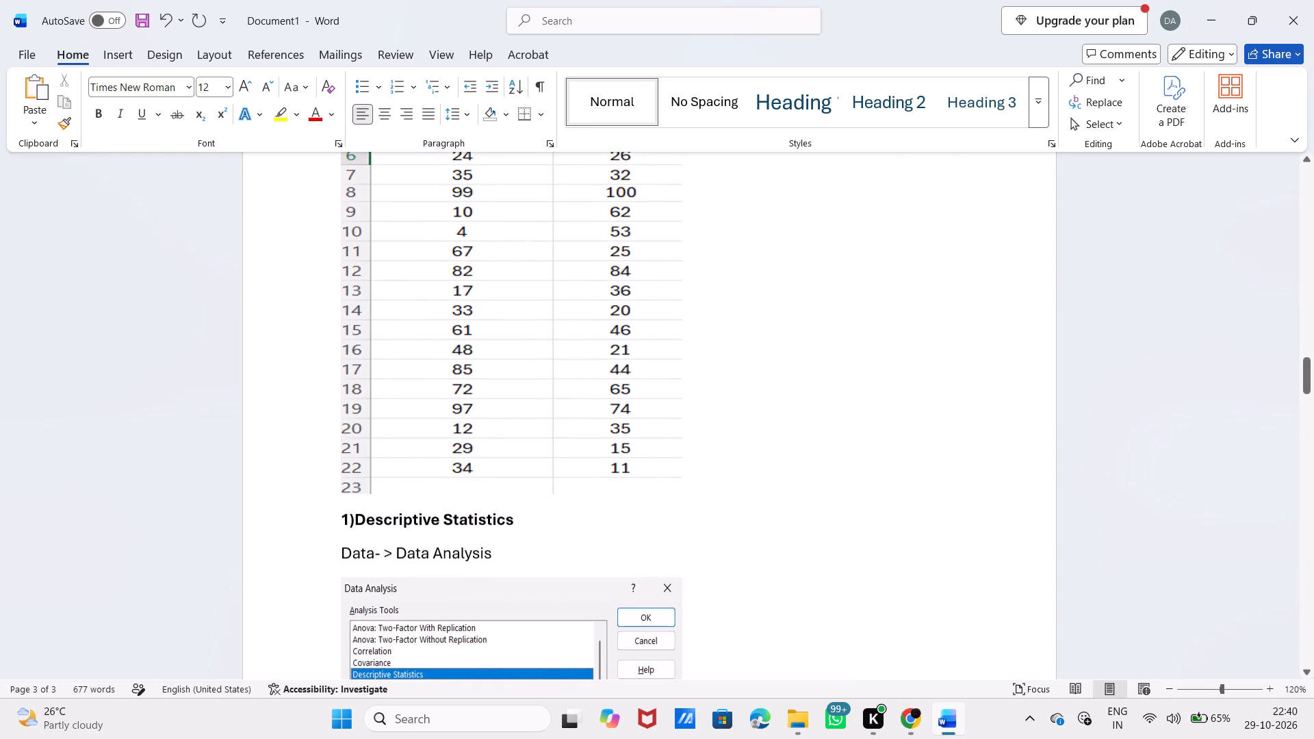
{"action": "left_click", "coordinate": [595, 261]}
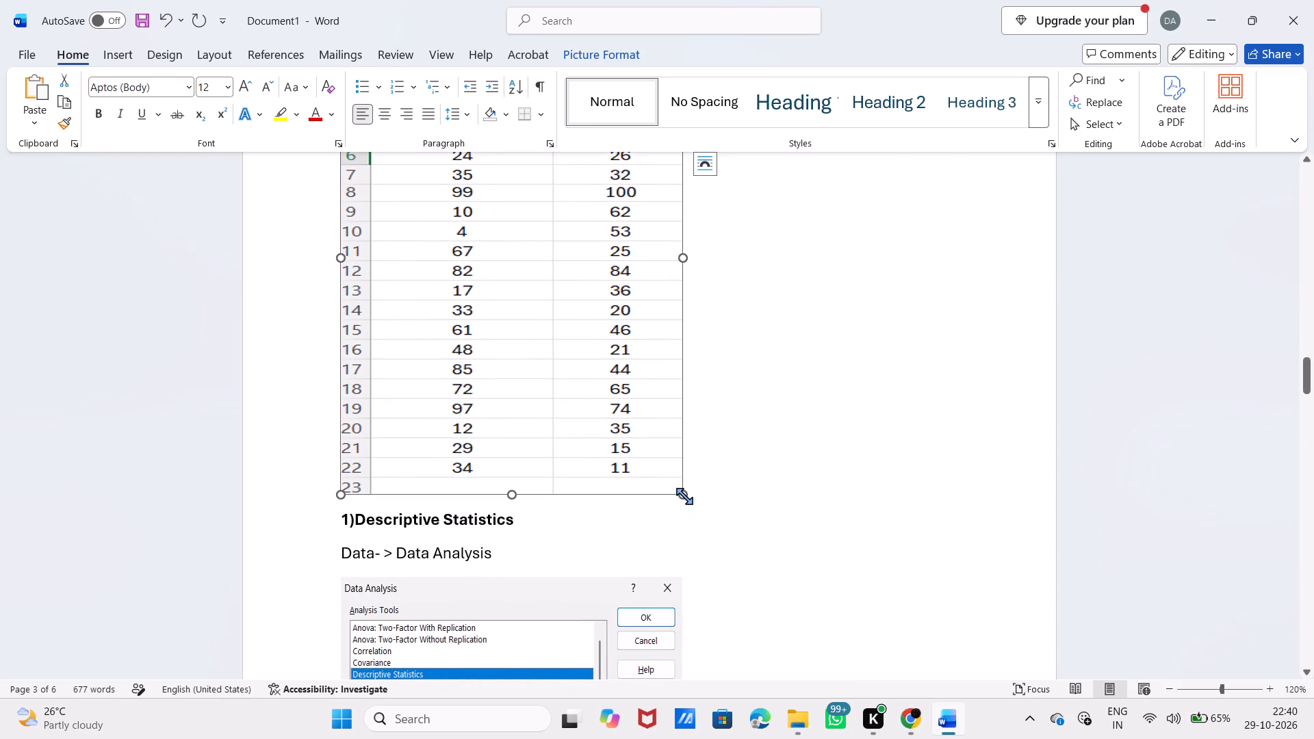
{"action": "left_click_drag", "start_coordinate": [684, 496], "coordinate": [665, 297]}
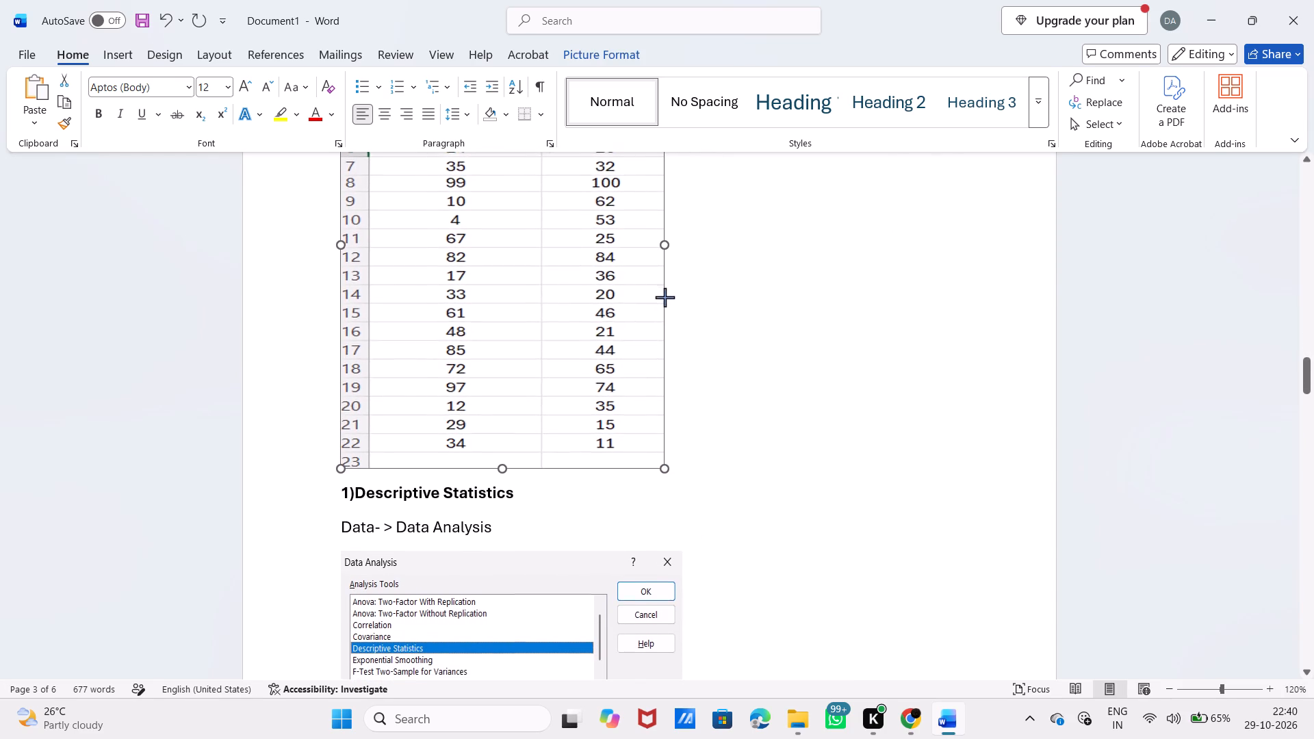
{"action": "left_click_drag", "start_coordinate": [665, 297], "coordinate": [665, 298]}
{"action": "scroll", "coordinate": [439, 591], "scroll_direction": "up", "scroll_amount": 1}
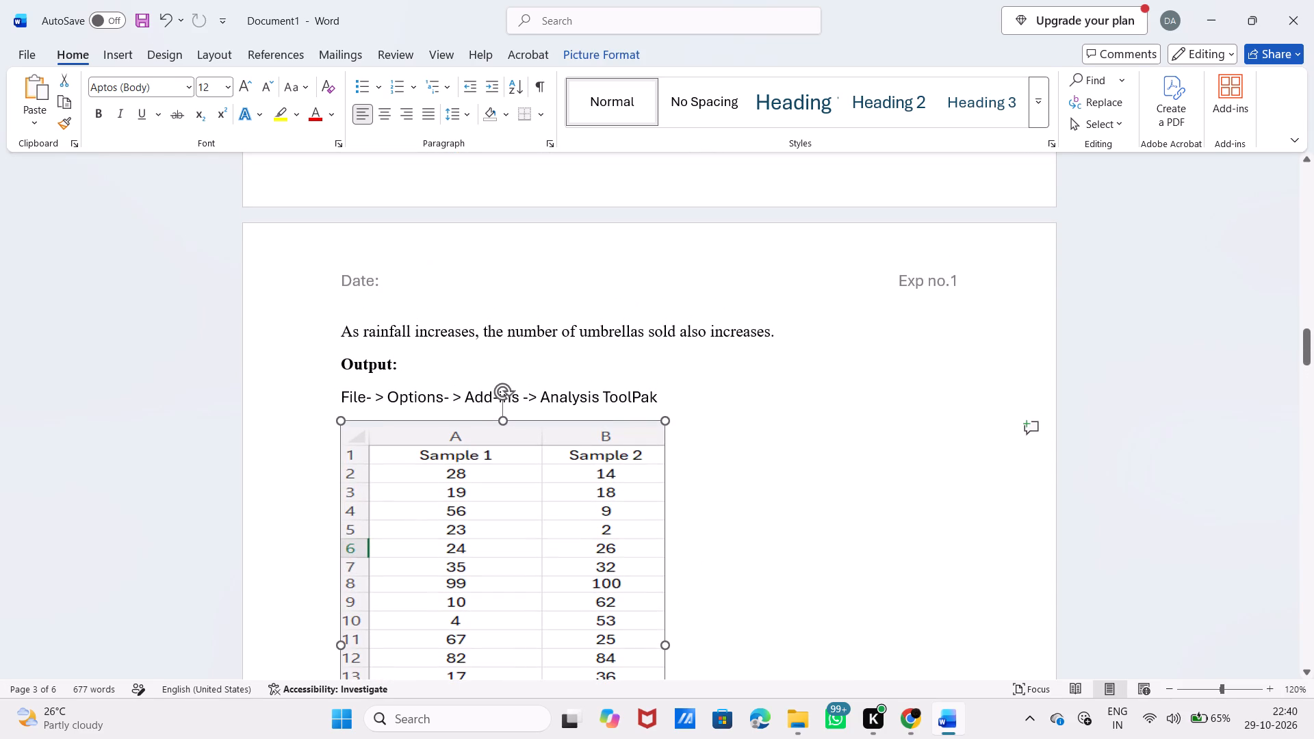
{"action": "left_click_drag", "start_coordinate": [342, 419], "coordinate": [433, 575]}
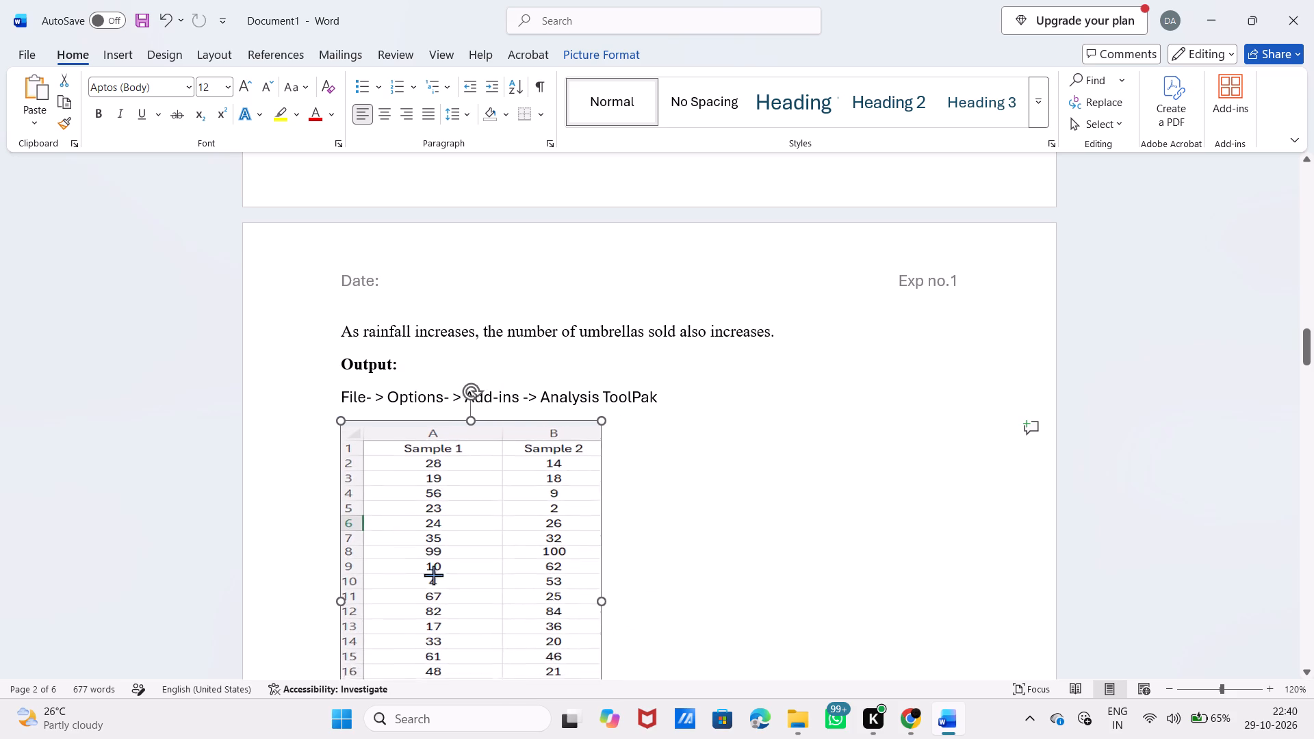
{"action": "left_click_drag", "start_coordinate": [433, 575], "coordinate": [462, 620]}
{"action": "scroll", "coordinate": [414, 559], "scroll_direction": "down", "scroll_amount": 1}
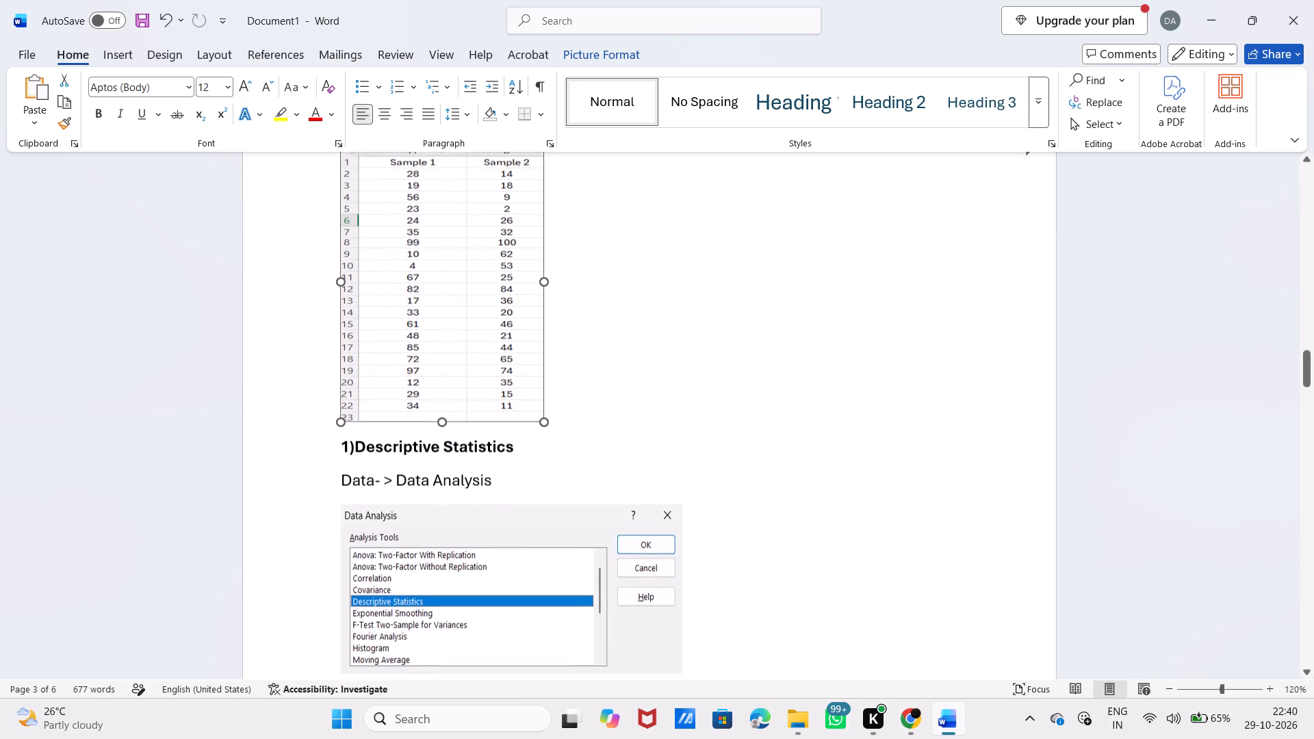
{"action": "left_click_drag", "start_coordinate": [443, 398], "coordinate": [450, 379]}
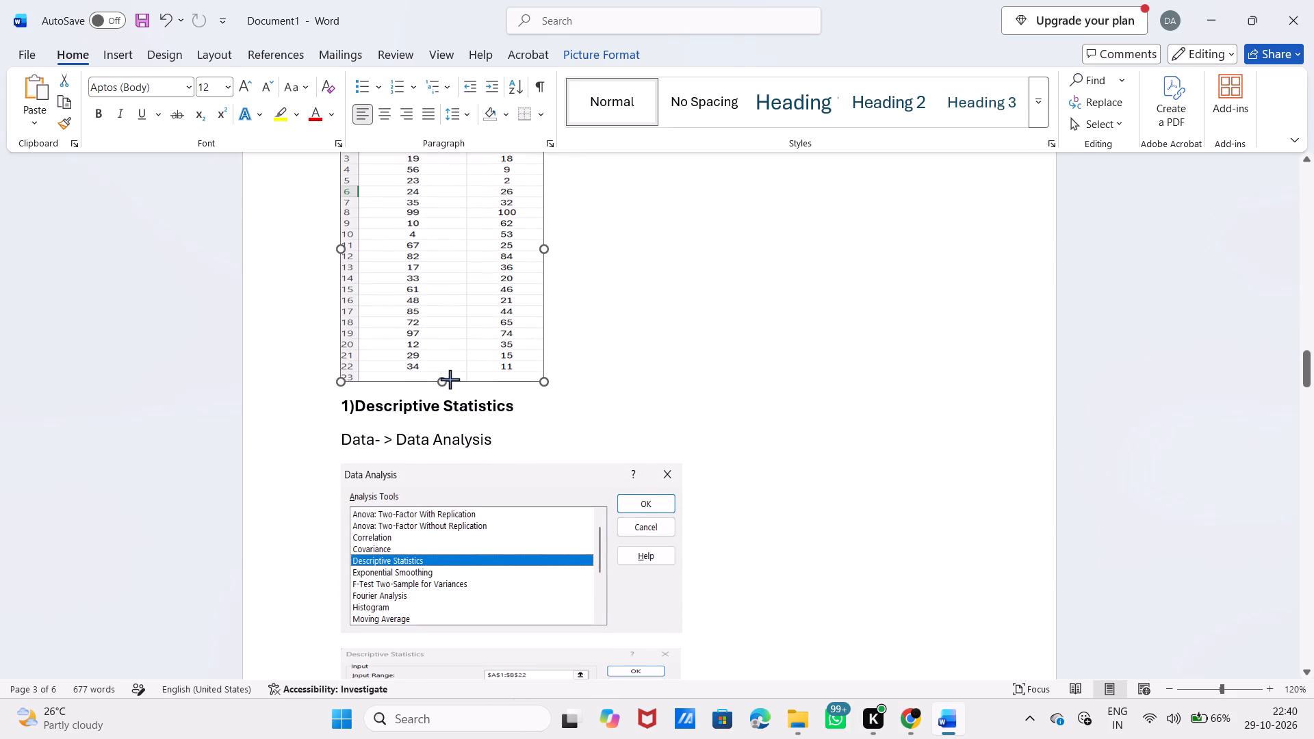
{"action": "left_click_drag", "start_coordinate": [450, 379], "coordinate": [451, 372]}
{"action": "scroll", "coordinate": [451, 372], "scroll_direction": "up", "scroll_amount": 1}
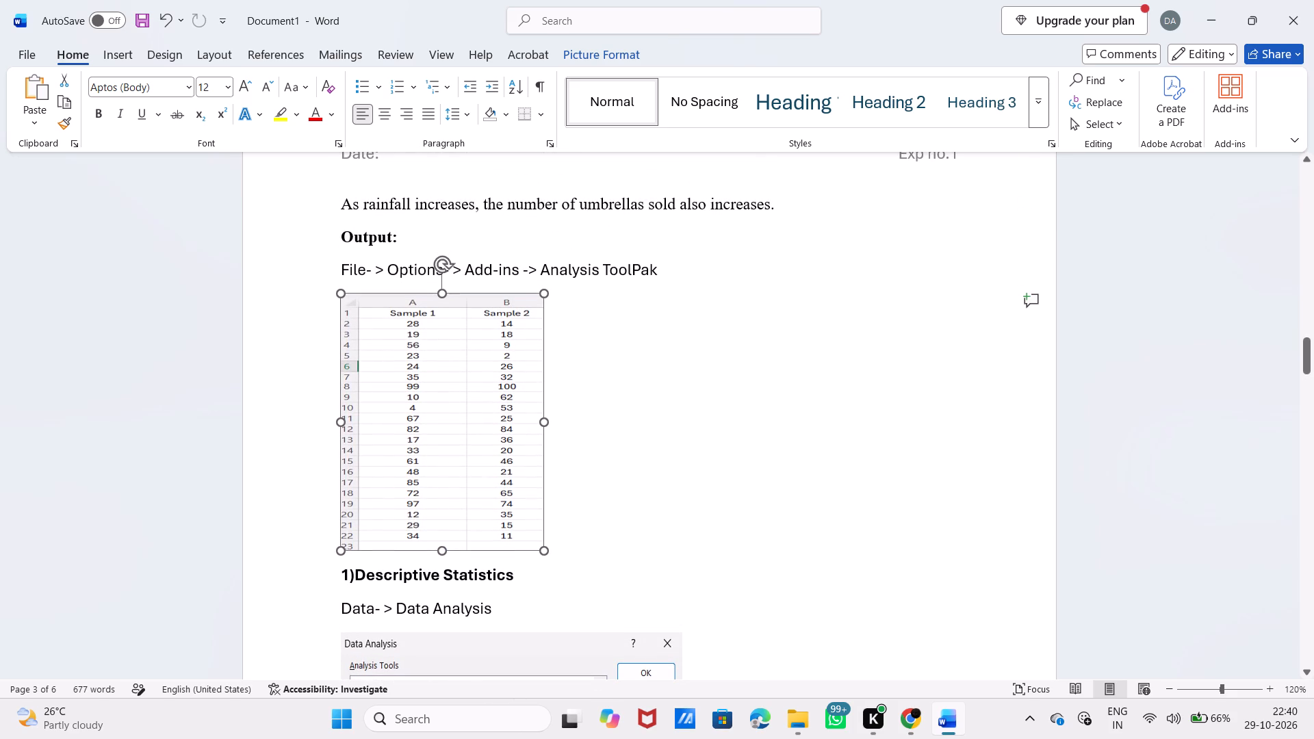
{"action": "scroll", "coordinate": [468, 447], "scroll_direction": "down", "scroll_amount": 2}
Slightly shrink the Data Analysis and Descriptive Statistics dialog pictures under the 1)Descriptive Statistics heading.
{"action": "left_click", "coordinate": [468, 447]}
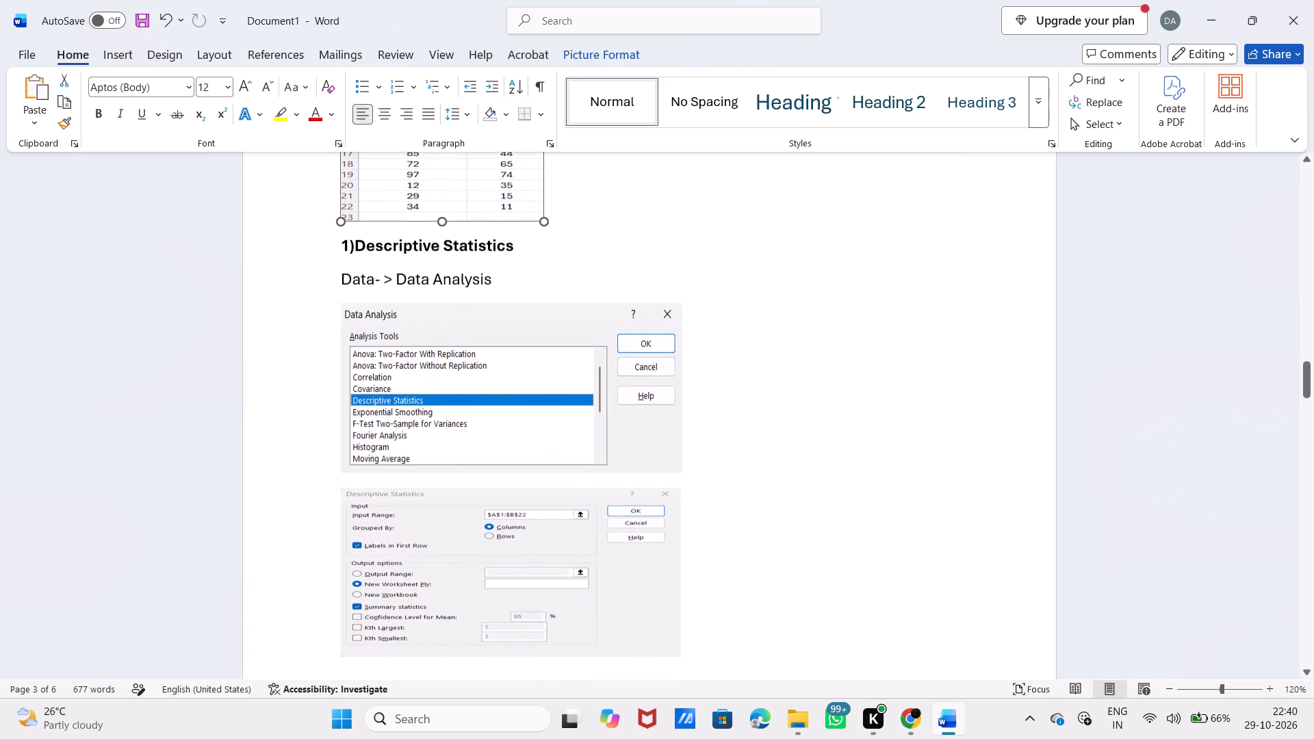
{"action": "left_click_drag", "start_coordinate": [680, 471], "coordinate": [669, 454]}
{"action": "scroll", "coordinate": [521, 432], "scroll_direction": "down", "scroll_amount": 1}
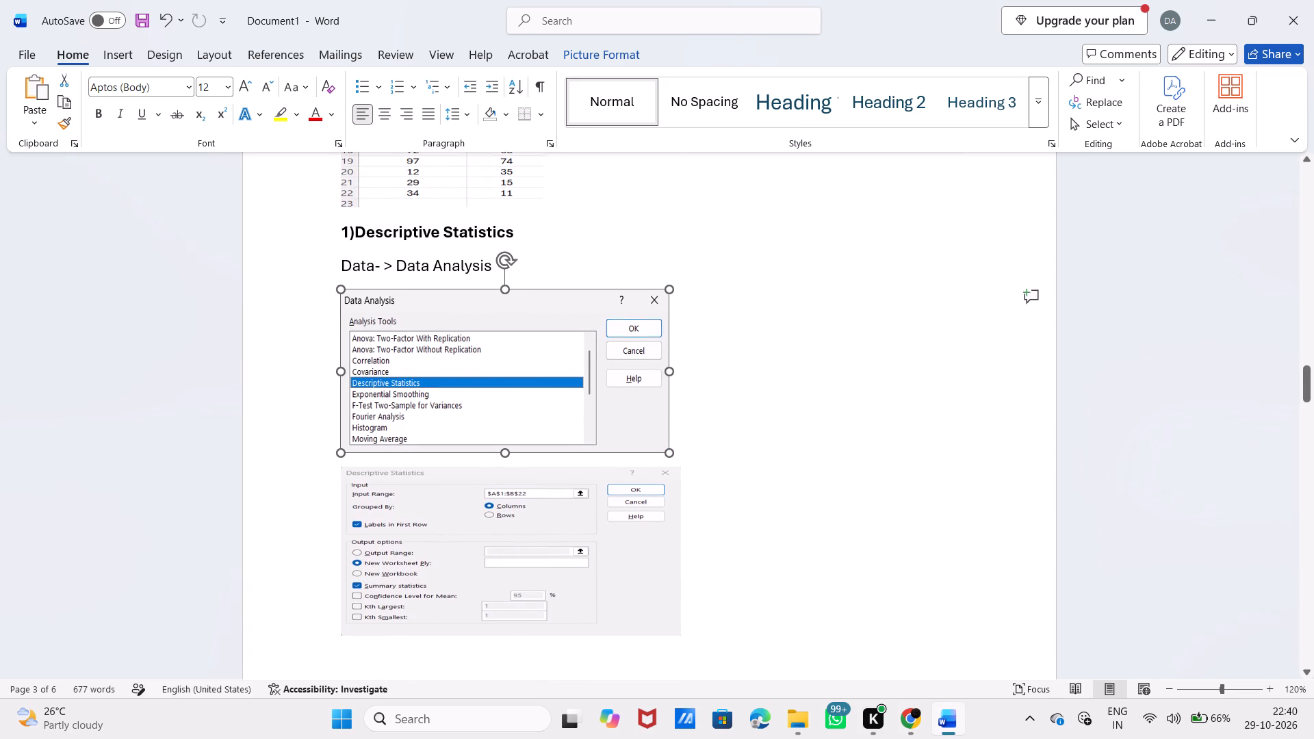
{"action": "scroll", "coordinate": [521, 432], "scroll_direction": "down", "scroll_amount": 1}
{"action": "left_click", "coordinate": [511, 415]}
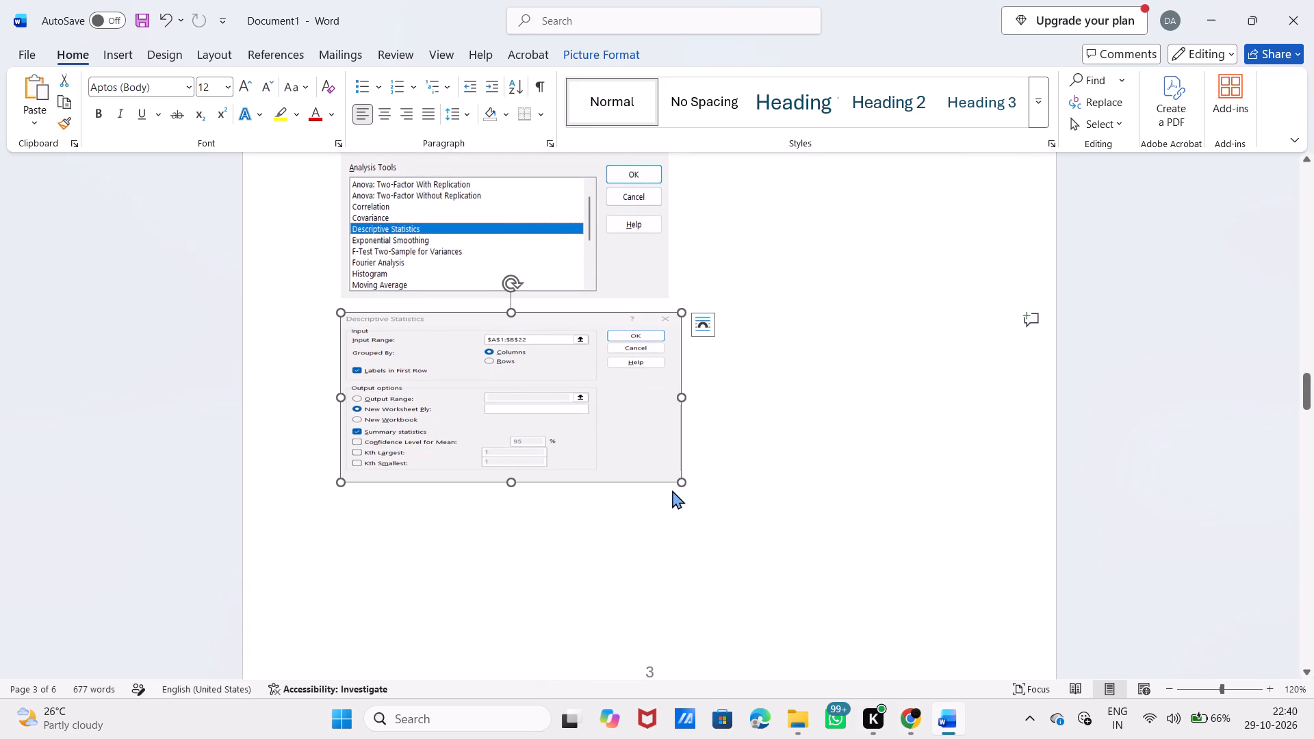
{"action": "left_click_drag", "start_coordinate": [681, 480], "coordinate": [667, 465]}
{"action": "scroll", "coordinate": [723, 560], "scroll_direction": "up", "scroll_amount": 3}
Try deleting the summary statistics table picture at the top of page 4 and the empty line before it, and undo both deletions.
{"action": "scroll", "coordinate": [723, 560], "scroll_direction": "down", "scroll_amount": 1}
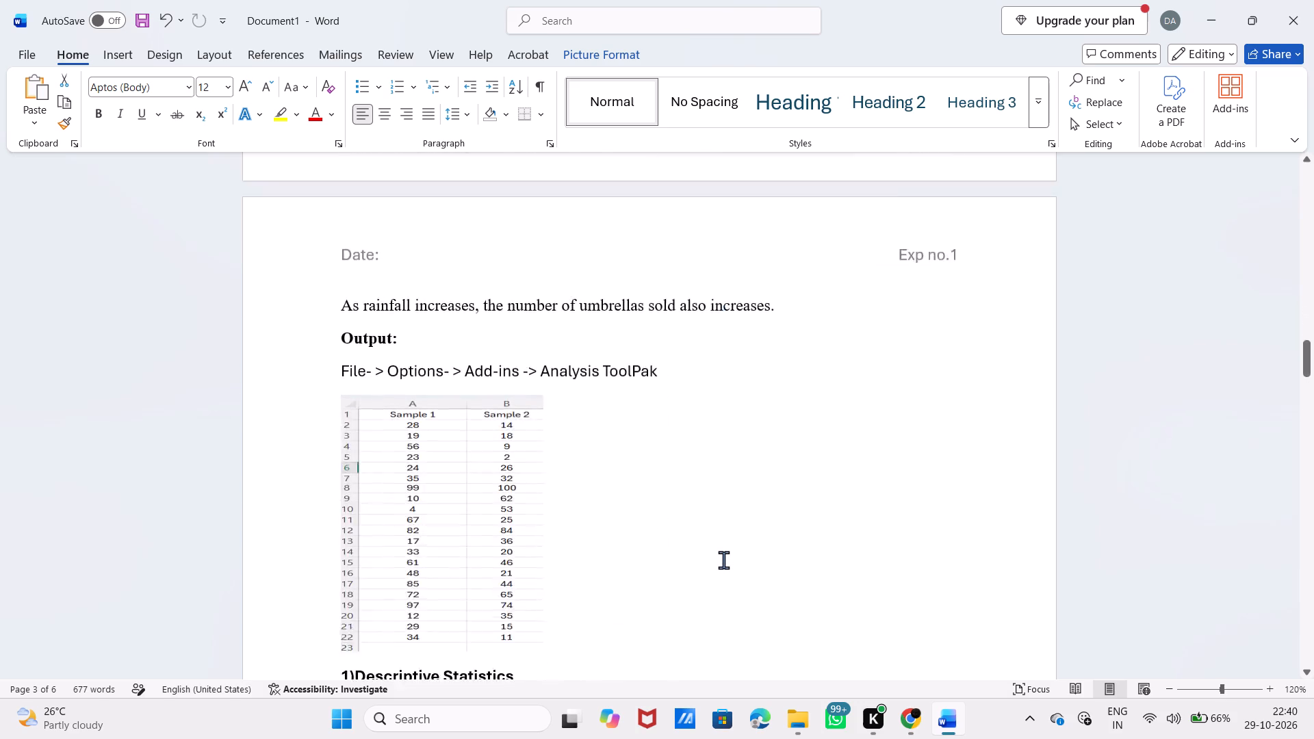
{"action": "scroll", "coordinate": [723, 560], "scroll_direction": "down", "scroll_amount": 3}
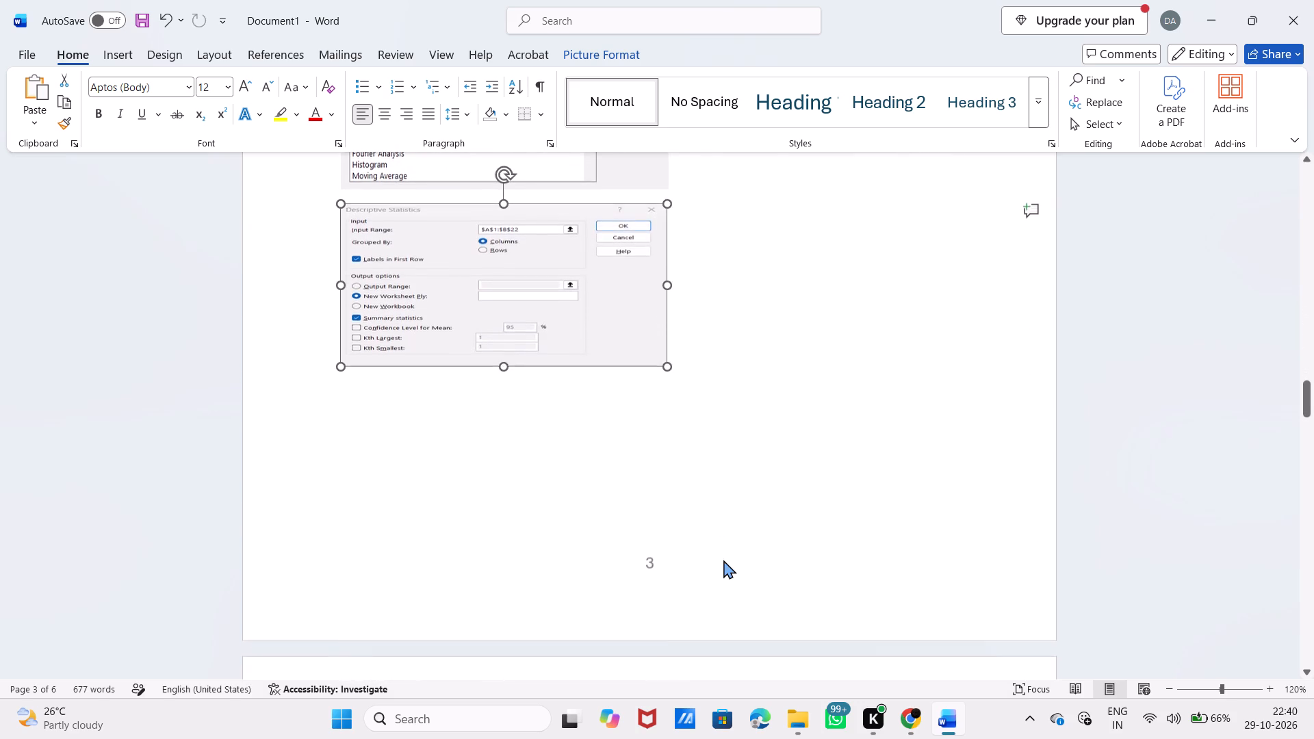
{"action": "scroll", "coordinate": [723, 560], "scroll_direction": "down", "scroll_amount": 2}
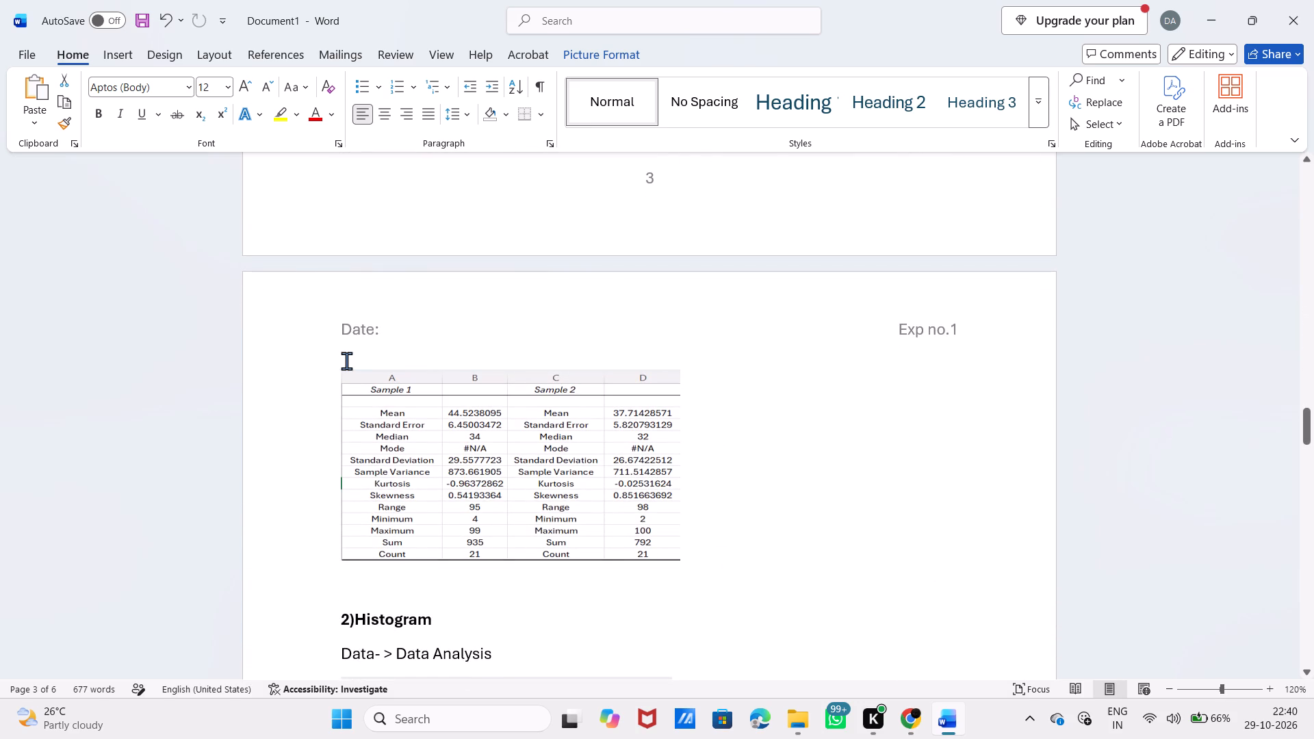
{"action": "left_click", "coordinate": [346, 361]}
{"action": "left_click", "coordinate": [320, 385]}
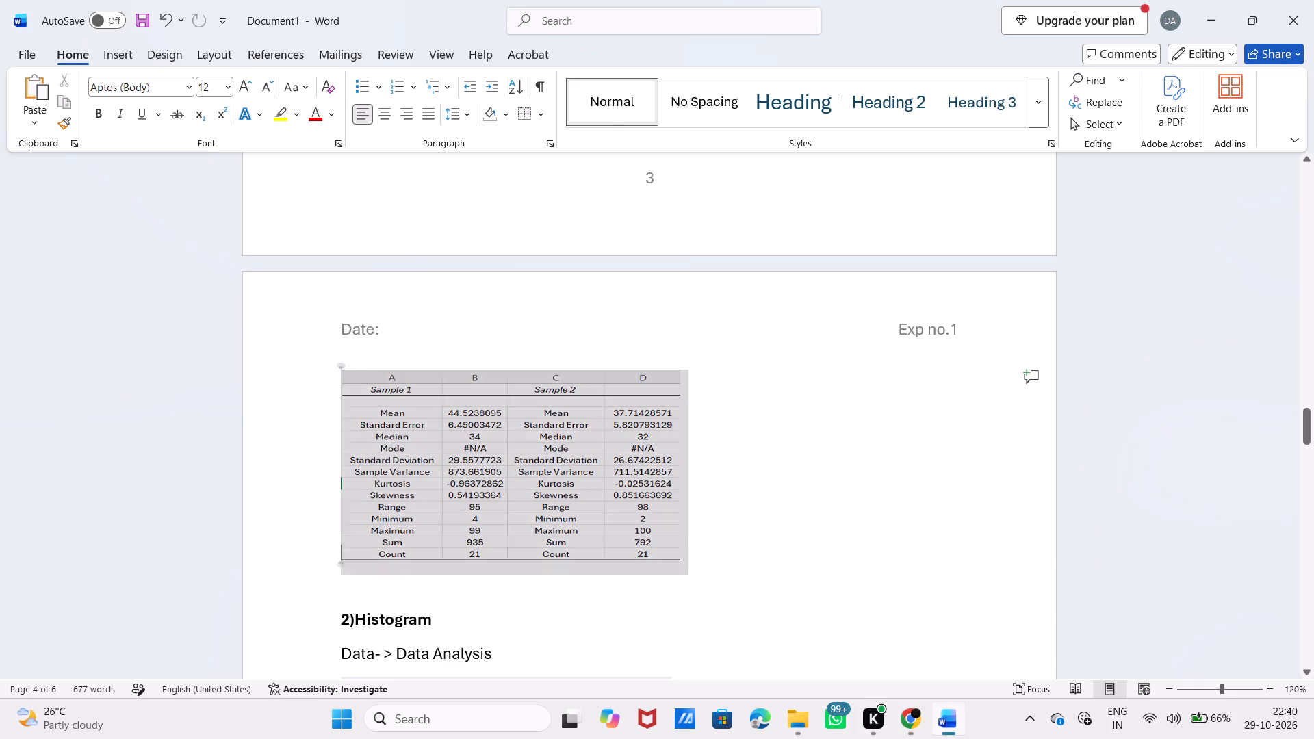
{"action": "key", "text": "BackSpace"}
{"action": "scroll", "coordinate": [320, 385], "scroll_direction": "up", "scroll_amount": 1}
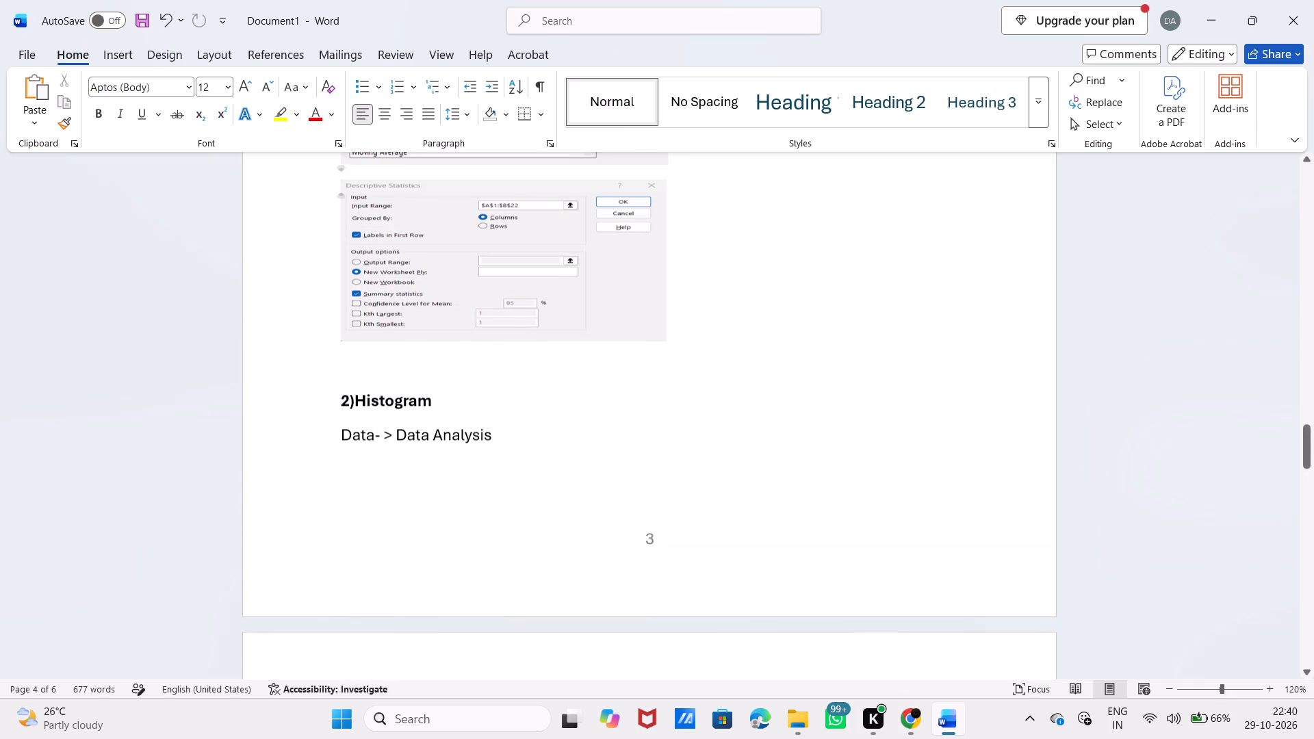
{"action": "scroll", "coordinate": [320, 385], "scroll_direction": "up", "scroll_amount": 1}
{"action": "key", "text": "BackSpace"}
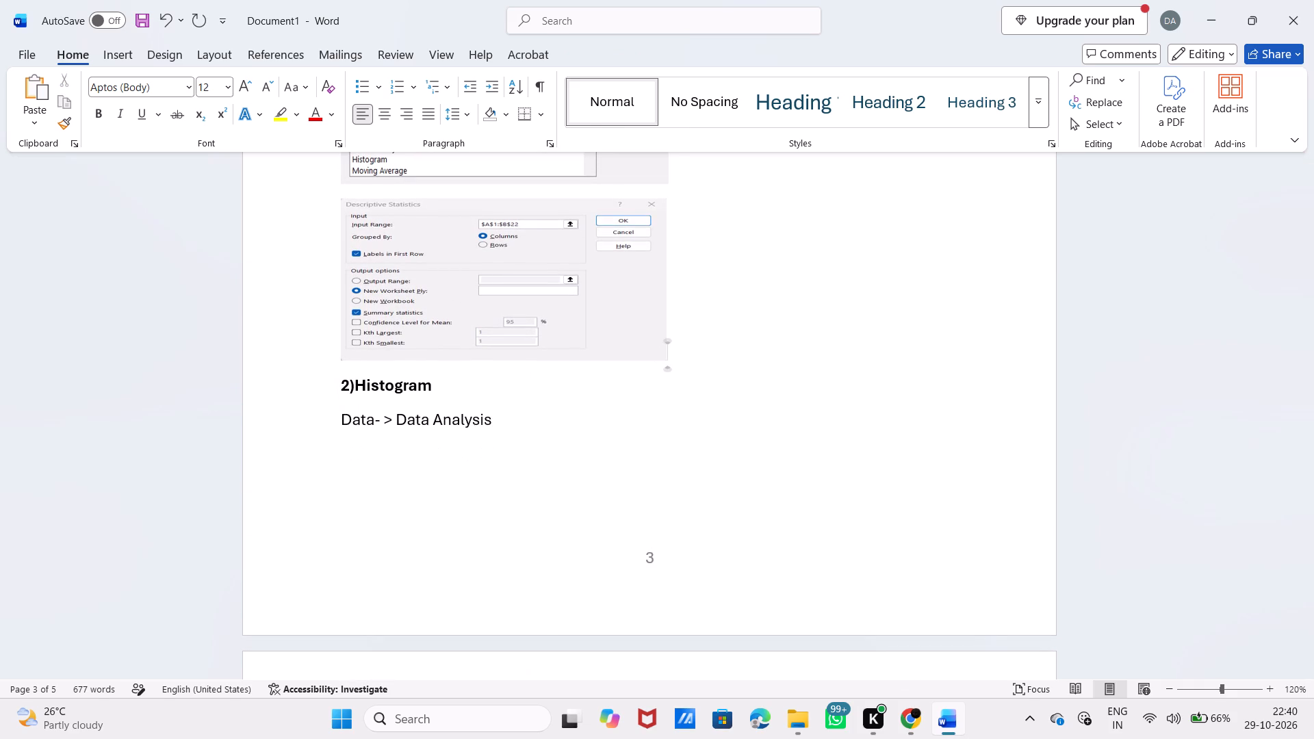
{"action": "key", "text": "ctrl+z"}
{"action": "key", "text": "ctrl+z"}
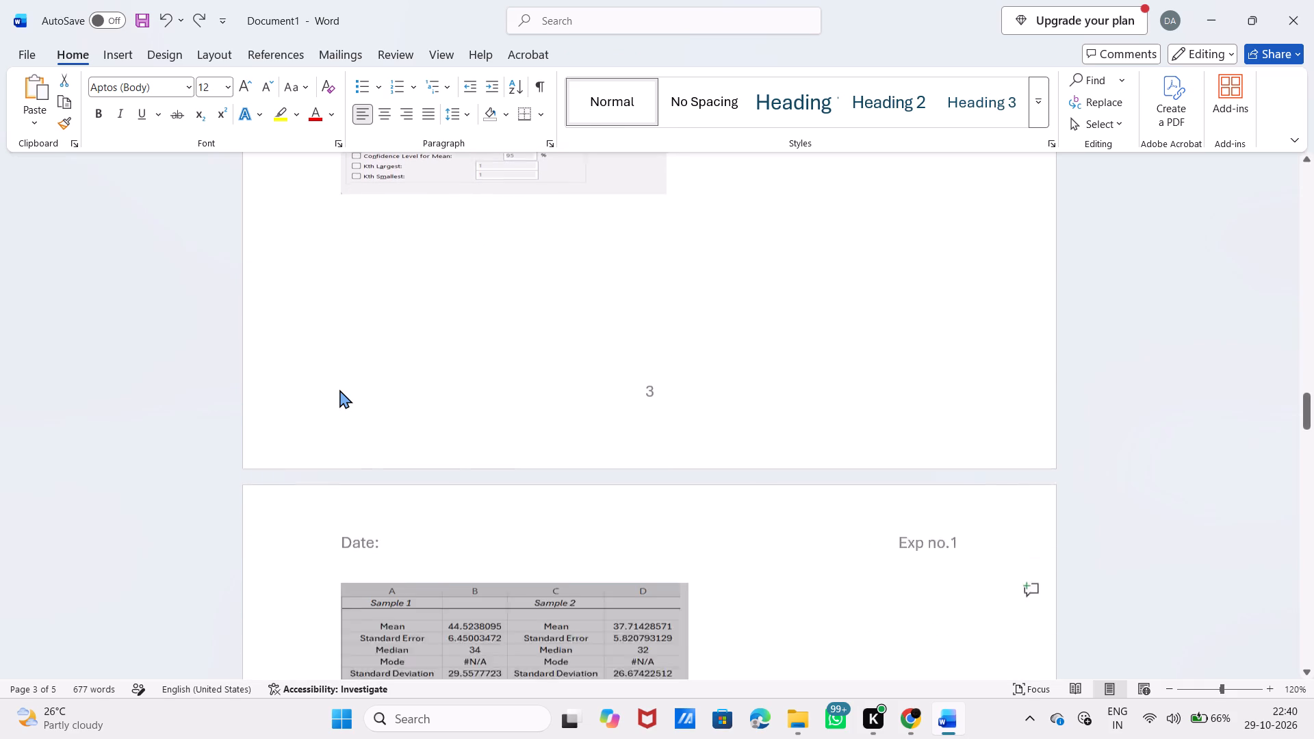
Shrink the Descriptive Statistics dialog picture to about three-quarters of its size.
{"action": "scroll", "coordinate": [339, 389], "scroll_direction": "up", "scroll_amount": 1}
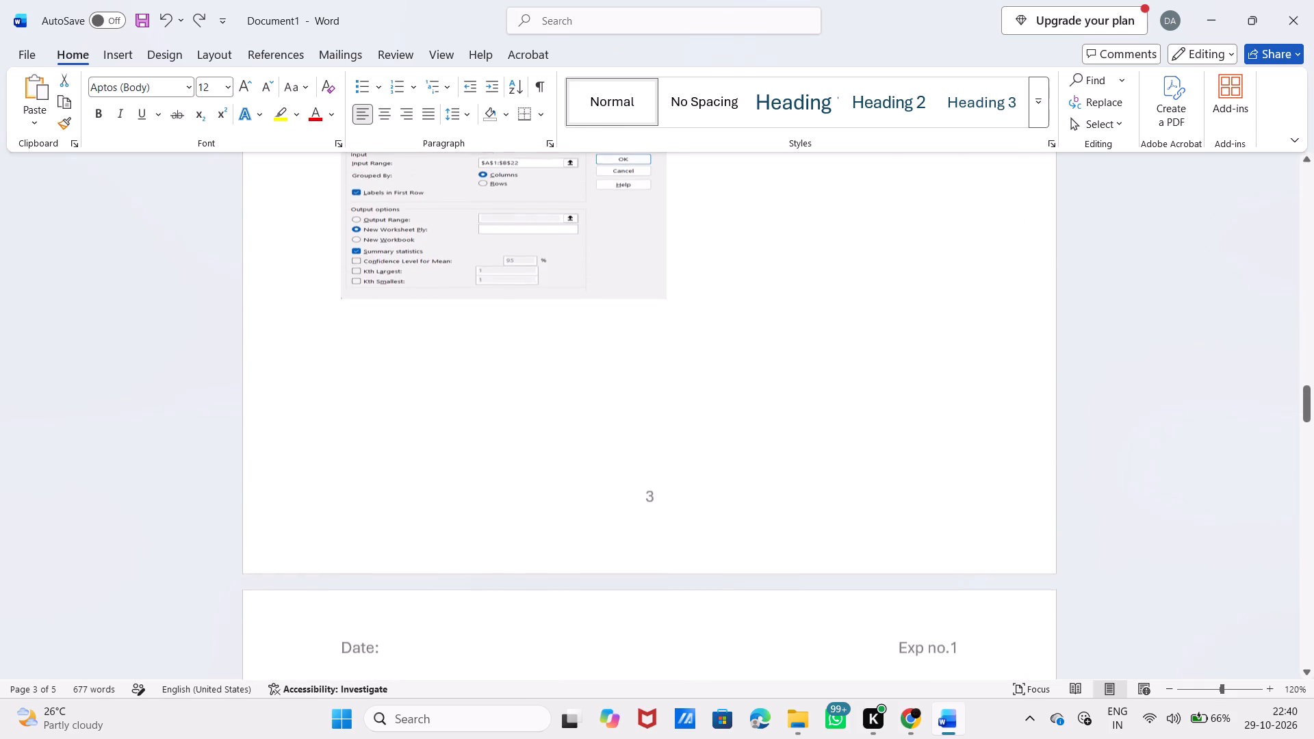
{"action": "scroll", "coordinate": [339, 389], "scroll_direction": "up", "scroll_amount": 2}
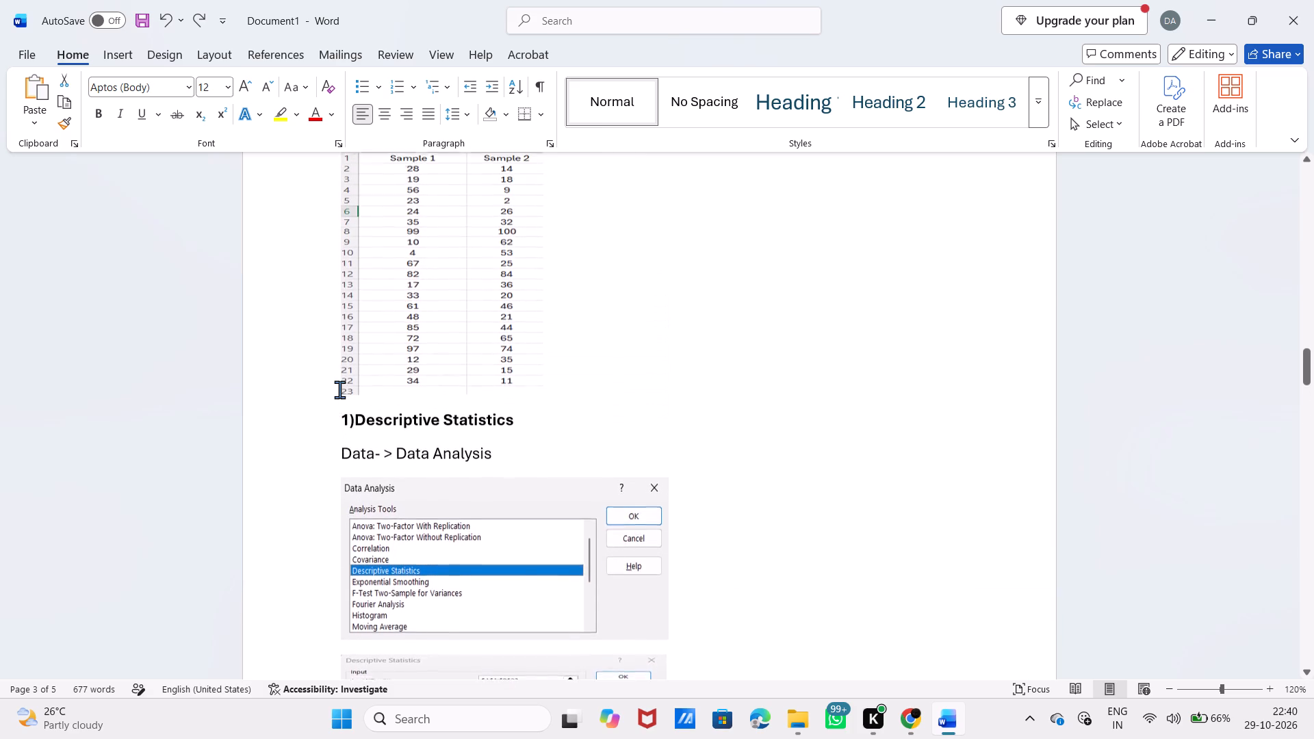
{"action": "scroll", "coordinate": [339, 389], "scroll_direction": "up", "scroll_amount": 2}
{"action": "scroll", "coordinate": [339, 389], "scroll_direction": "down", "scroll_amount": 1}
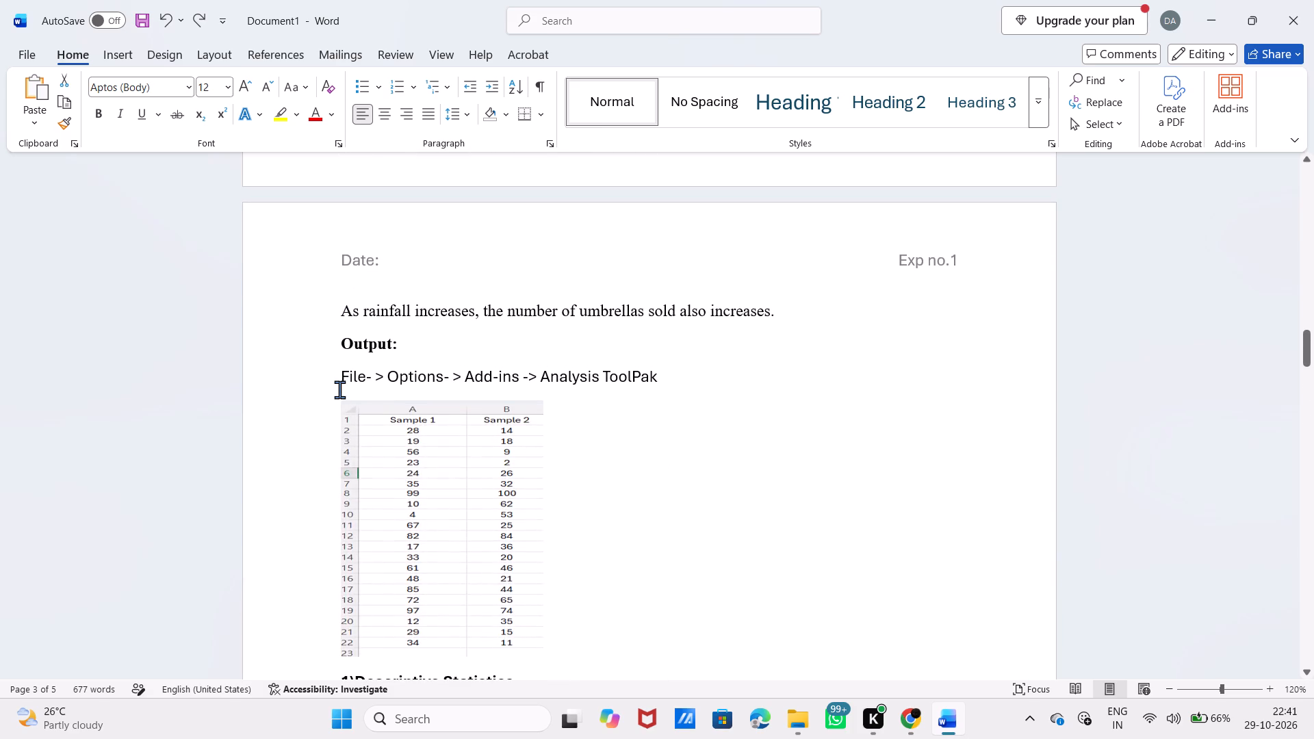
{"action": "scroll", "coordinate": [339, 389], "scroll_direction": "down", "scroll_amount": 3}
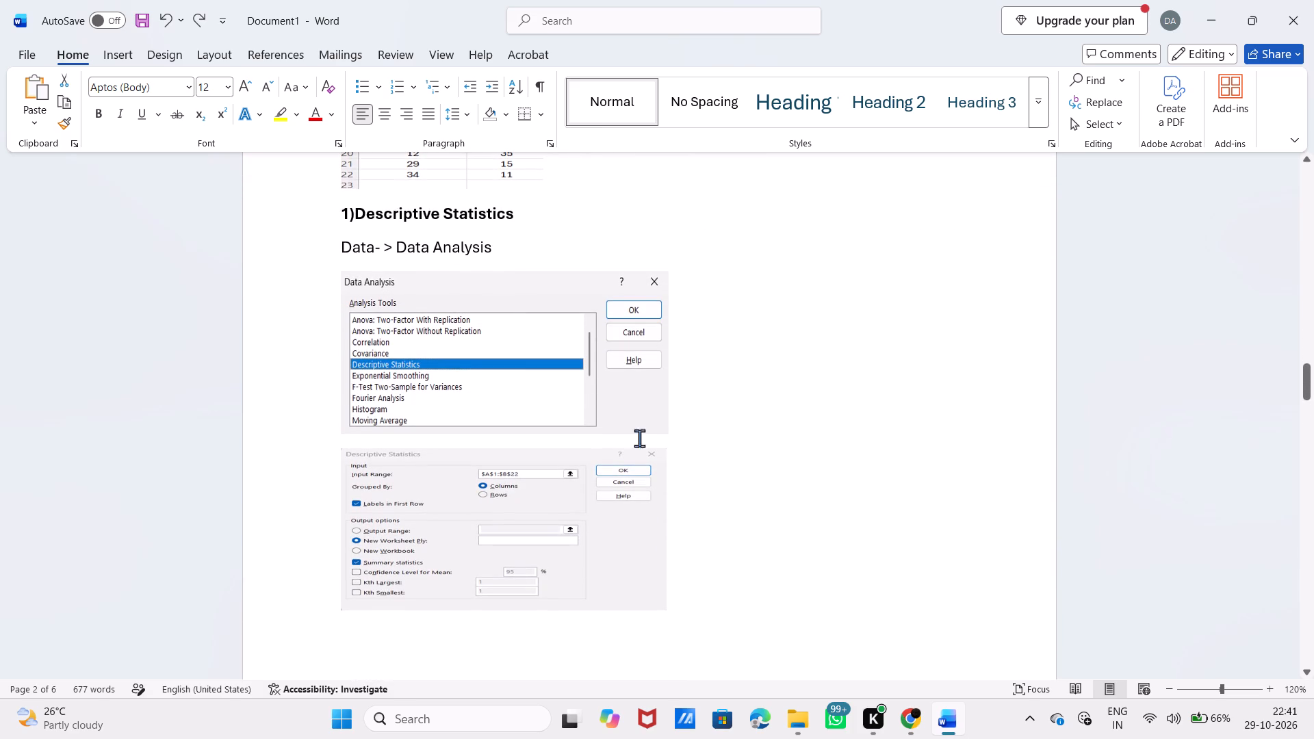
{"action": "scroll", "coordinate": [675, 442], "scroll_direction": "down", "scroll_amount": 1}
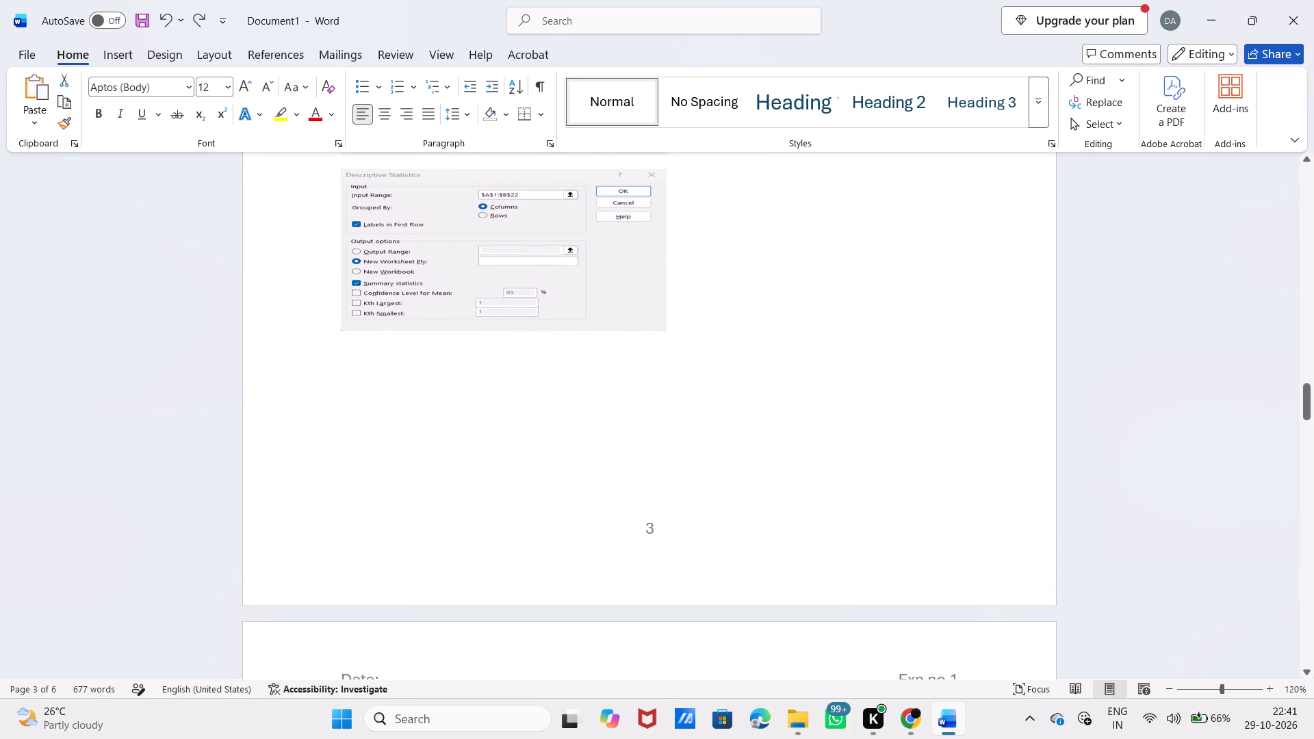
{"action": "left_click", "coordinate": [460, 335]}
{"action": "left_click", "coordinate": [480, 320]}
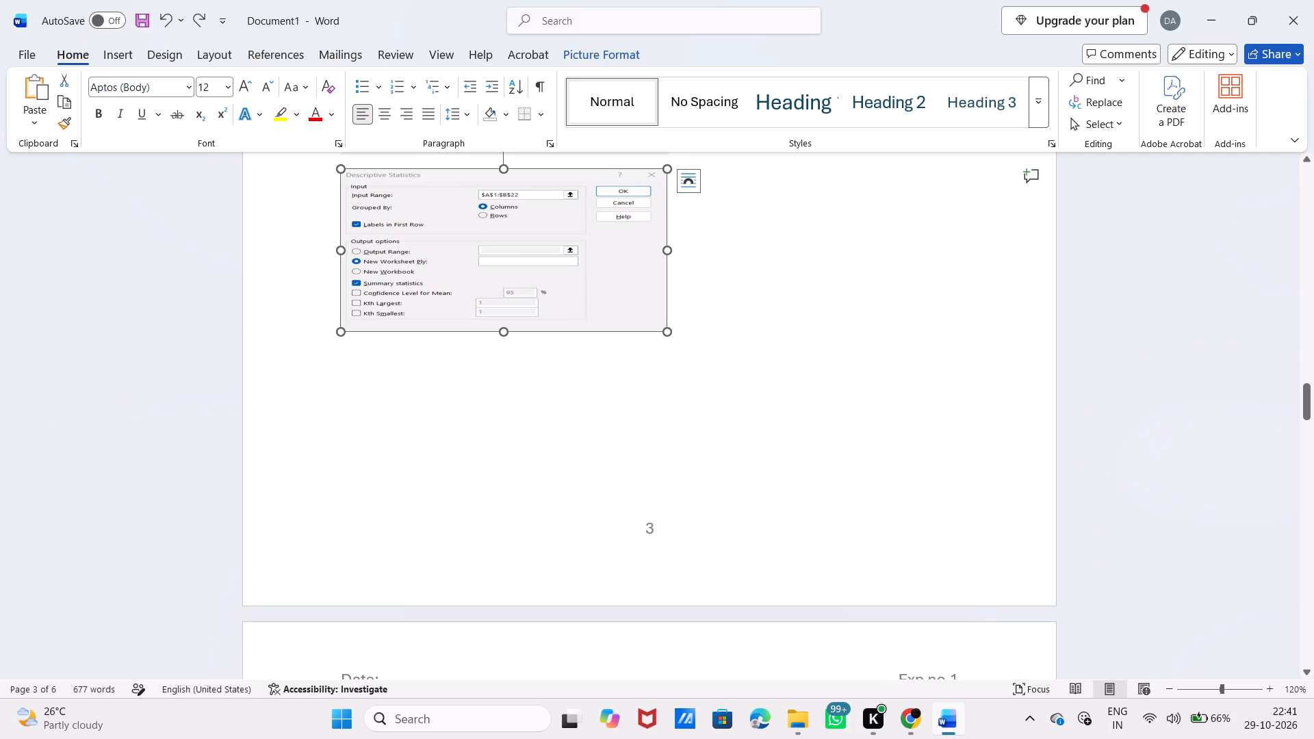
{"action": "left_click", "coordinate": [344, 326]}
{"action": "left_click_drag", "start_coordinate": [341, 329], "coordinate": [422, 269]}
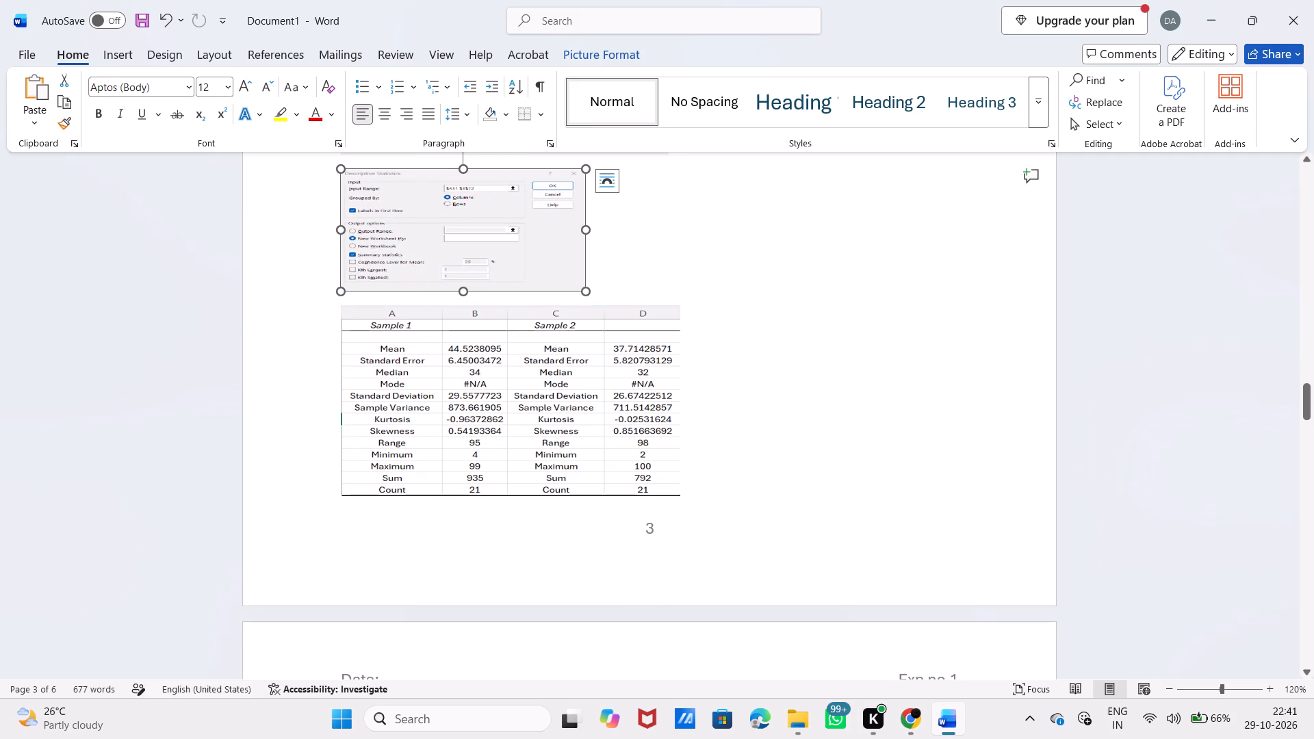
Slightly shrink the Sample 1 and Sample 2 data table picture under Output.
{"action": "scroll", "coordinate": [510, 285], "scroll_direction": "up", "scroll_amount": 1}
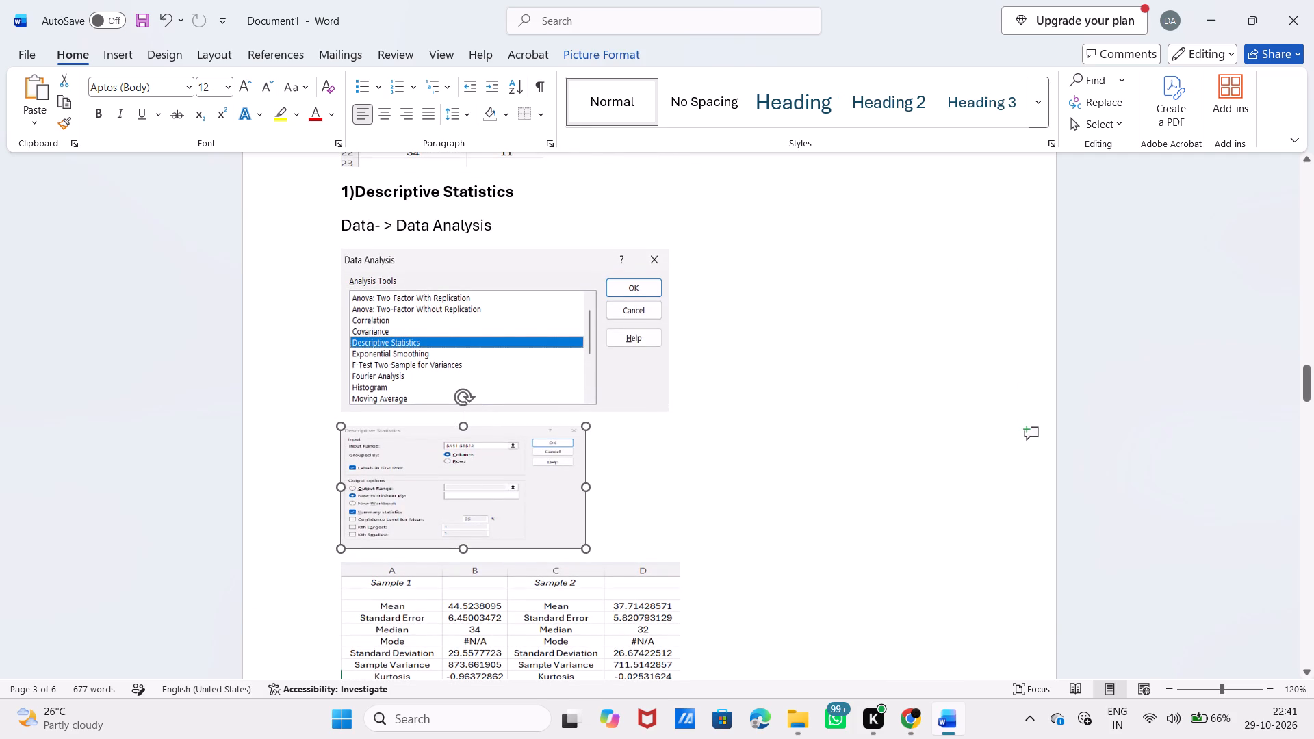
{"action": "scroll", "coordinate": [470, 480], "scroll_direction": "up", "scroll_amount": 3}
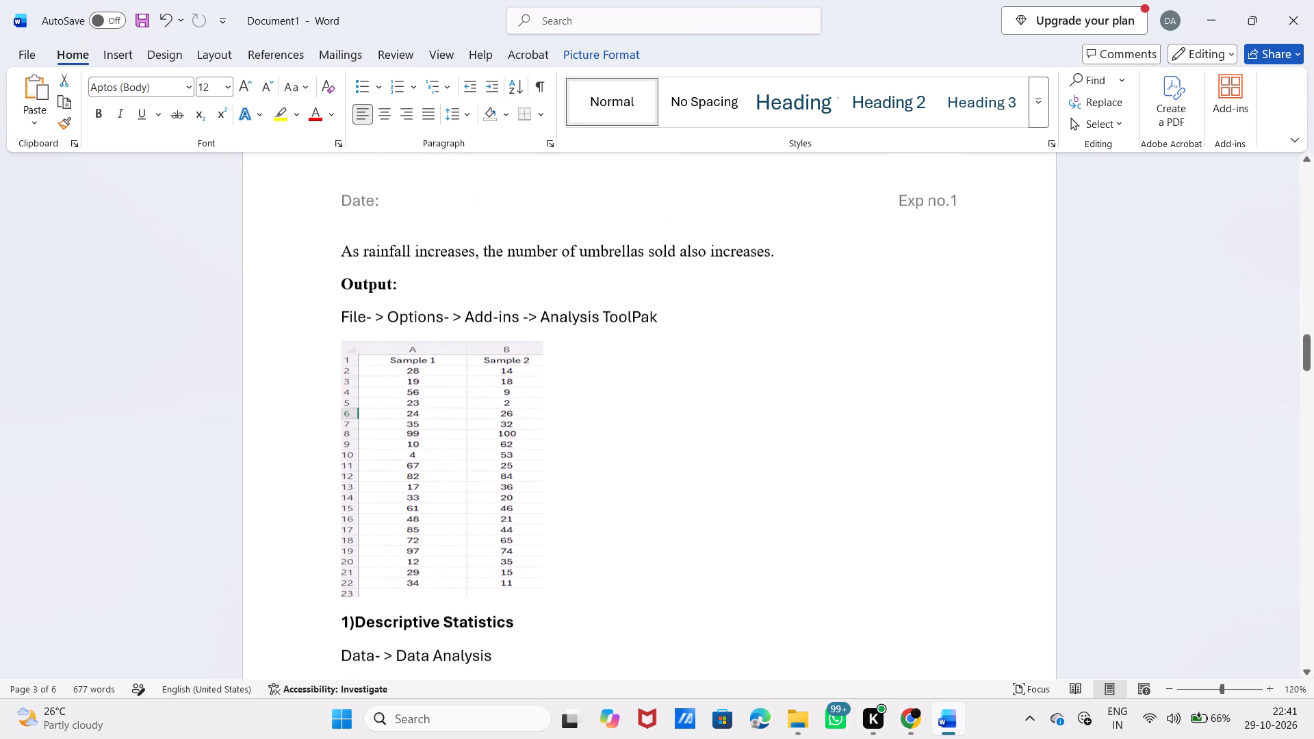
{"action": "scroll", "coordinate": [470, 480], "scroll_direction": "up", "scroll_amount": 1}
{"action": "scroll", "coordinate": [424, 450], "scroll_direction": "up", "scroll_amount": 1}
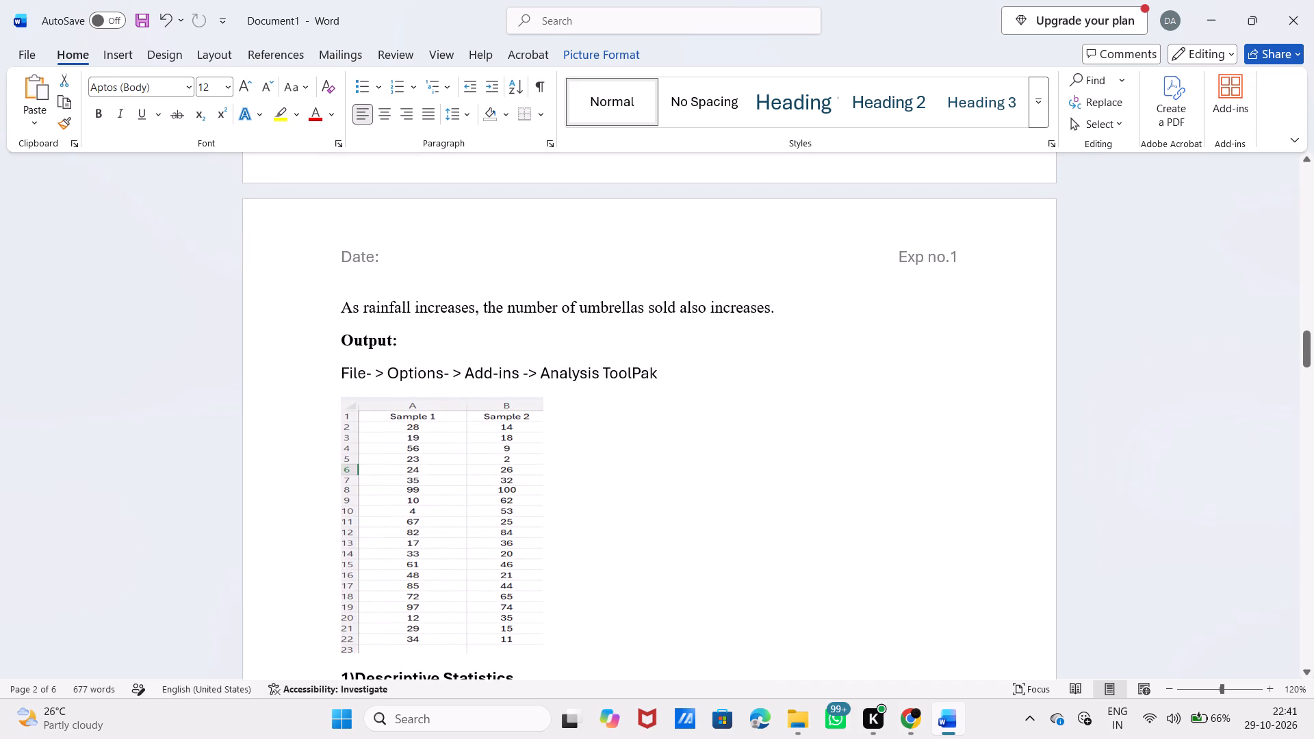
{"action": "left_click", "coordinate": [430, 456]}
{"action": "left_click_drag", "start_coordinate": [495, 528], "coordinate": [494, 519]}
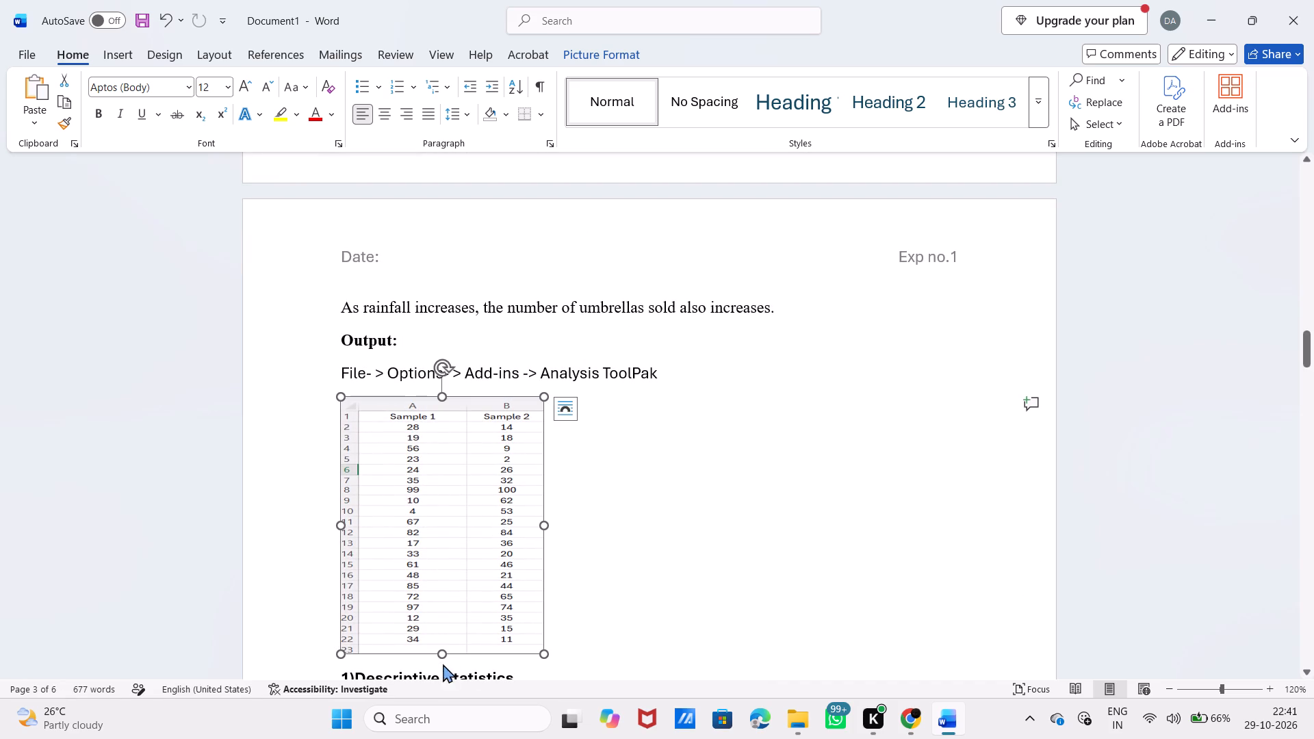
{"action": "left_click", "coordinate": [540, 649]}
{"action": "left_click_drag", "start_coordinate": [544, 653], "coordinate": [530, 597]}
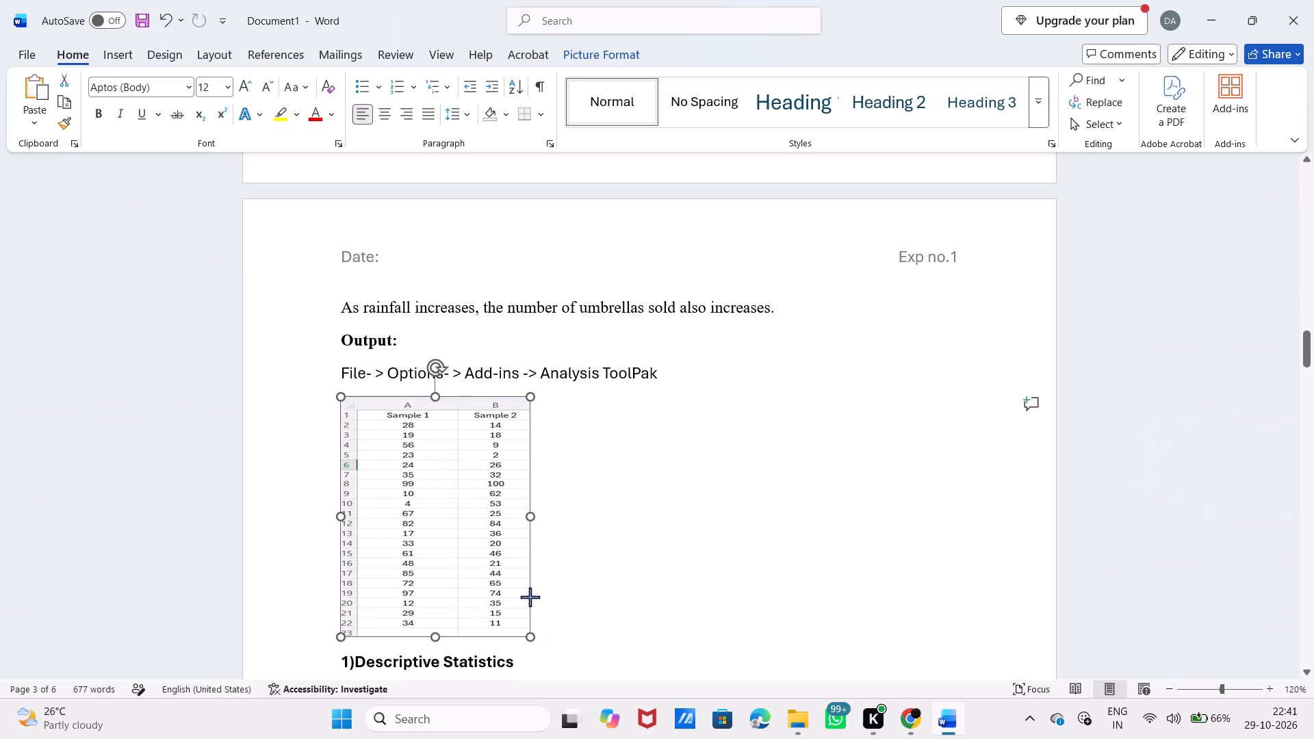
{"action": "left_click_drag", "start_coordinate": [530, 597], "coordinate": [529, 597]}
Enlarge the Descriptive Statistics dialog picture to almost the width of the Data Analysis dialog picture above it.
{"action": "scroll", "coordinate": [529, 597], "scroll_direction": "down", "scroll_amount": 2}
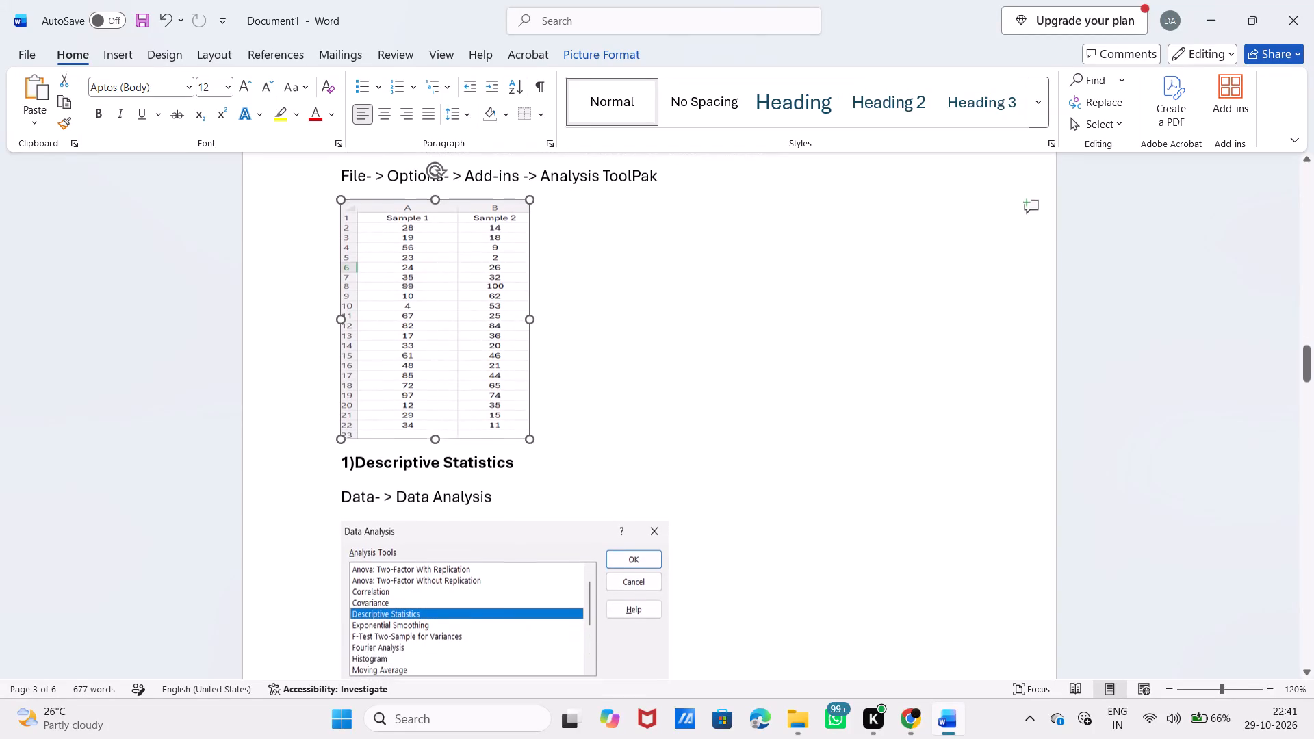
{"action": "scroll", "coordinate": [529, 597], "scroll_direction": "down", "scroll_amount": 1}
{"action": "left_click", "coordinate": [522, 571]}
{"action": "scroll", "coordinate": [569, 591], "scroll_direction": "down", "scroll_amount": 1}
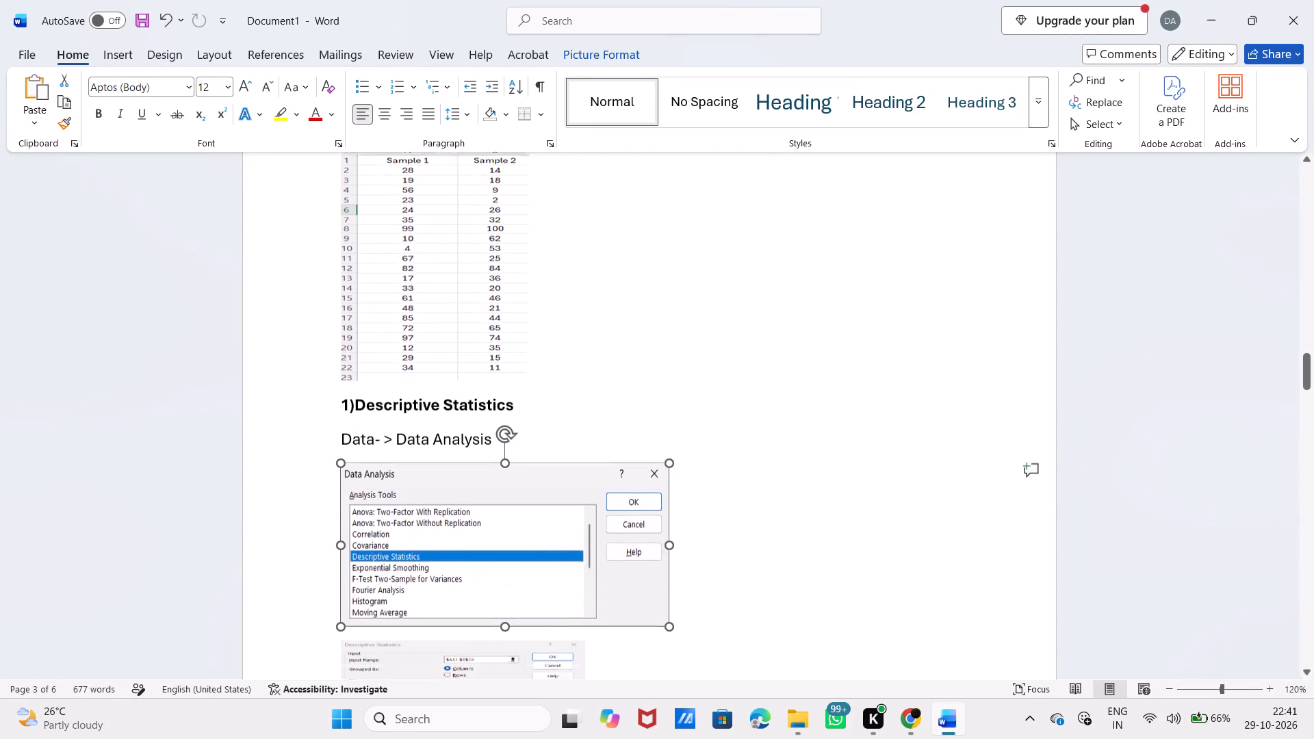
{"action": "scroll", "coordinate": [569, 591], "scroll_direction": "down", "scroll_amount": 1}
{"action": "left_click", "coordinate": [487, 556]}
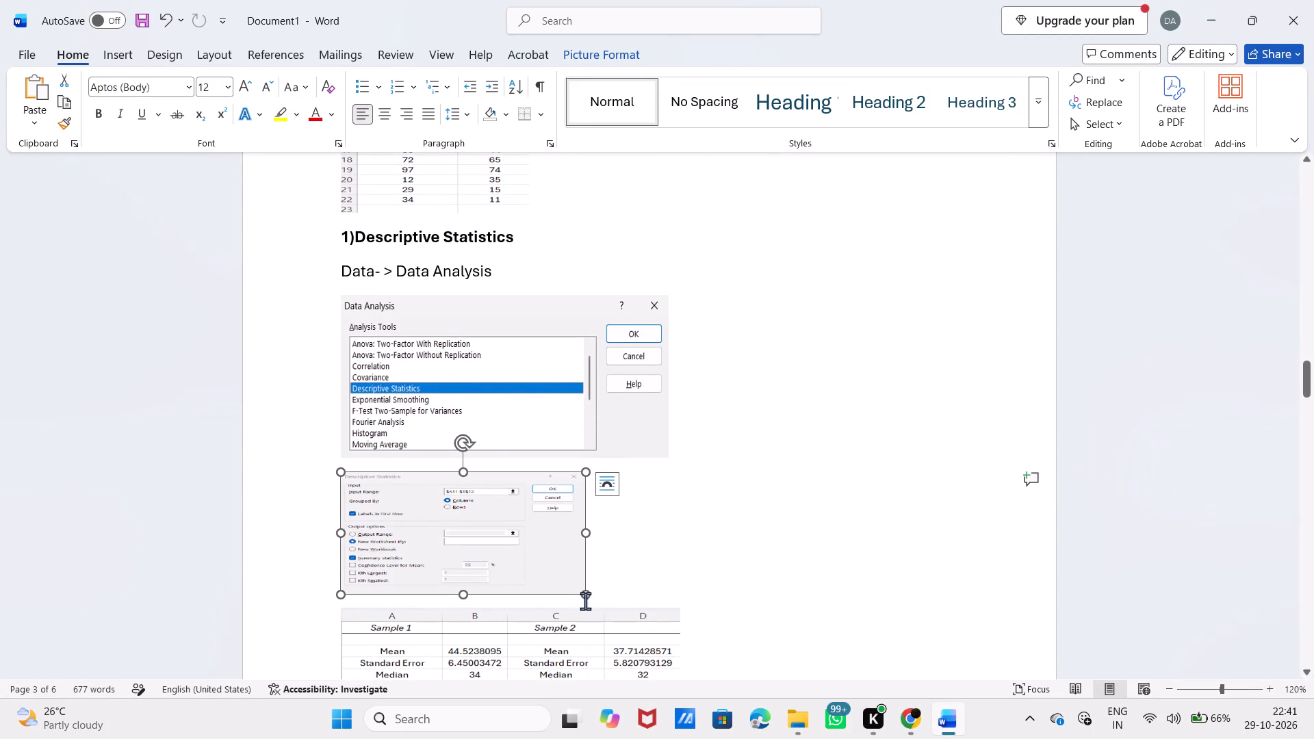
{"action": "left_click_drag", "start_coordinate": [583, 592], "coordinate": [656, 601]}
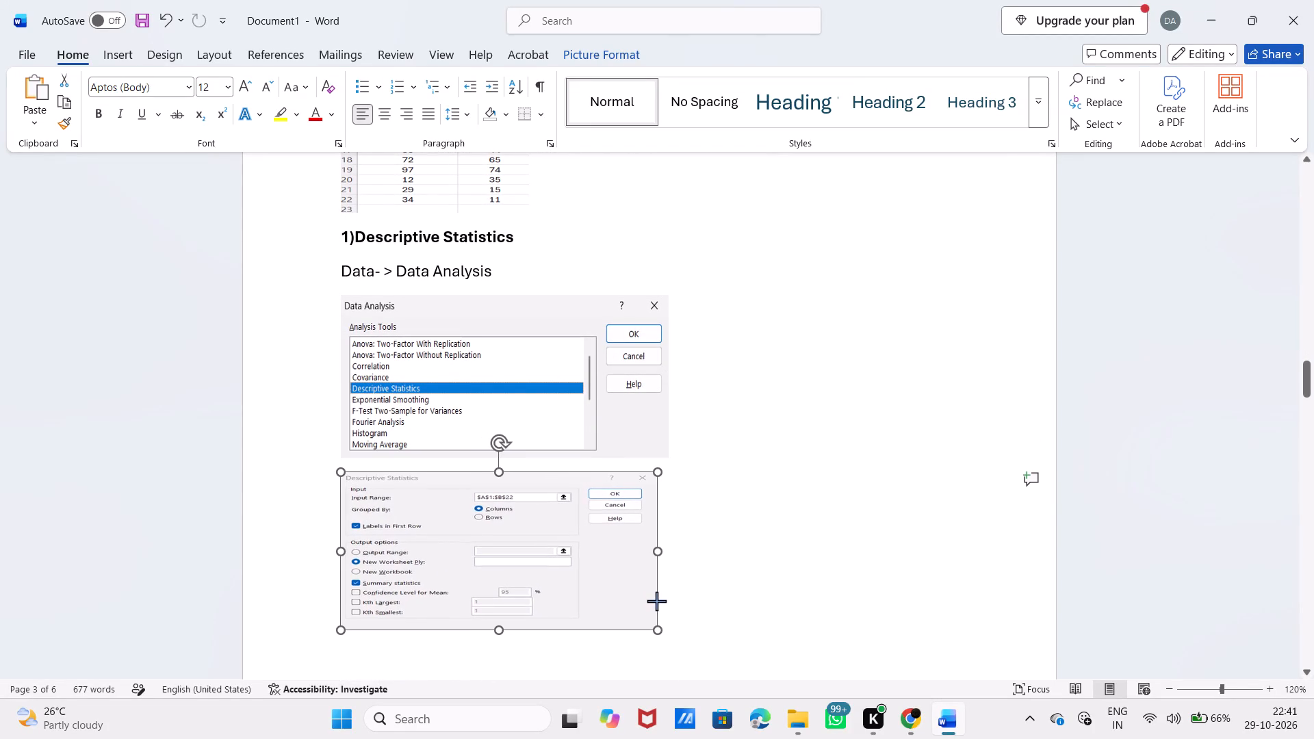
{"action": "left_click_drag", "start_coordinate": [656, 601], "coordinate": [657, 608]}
Enlarge the Sample 1 and Sample 2 data table picture under Output by about one third.
{"action": "scroll", "coordinate": [657, 608], "scroll_direction": "up", "scroll_amount": 2}
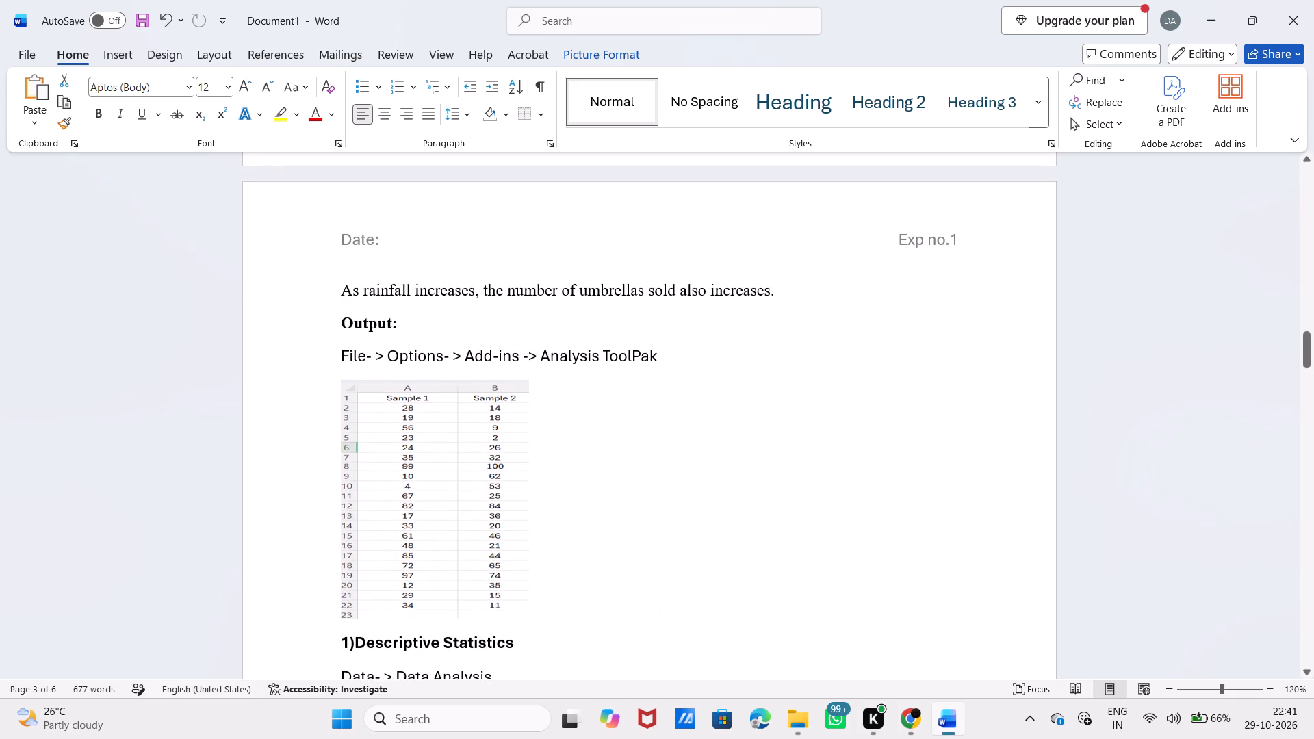
{"action": "left_click", "coordinate": [487, 519]}
{"action": "left_click_drag", "start_coordinate": [528, 625], "coordinate": [535, 606]}
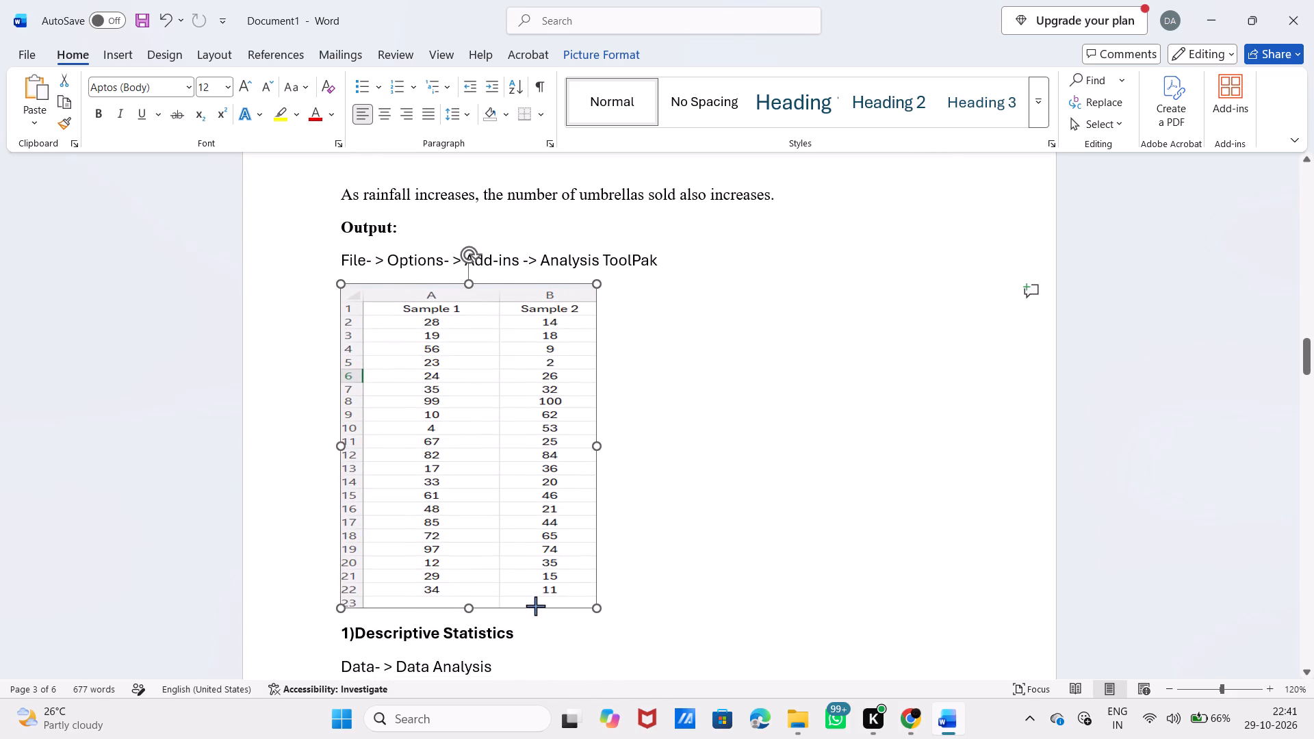
{"action": "left_click_drag", "start_coordinate": [535, 606], "coordinate": [536, 606]}
Insert two blank lines between the Data Analysis and Descriptive Statistics dialog pictures.
{"action": "scroll", "coordinate": [678, 552], "scroll_direction": "down", "scroll_amount": 2}
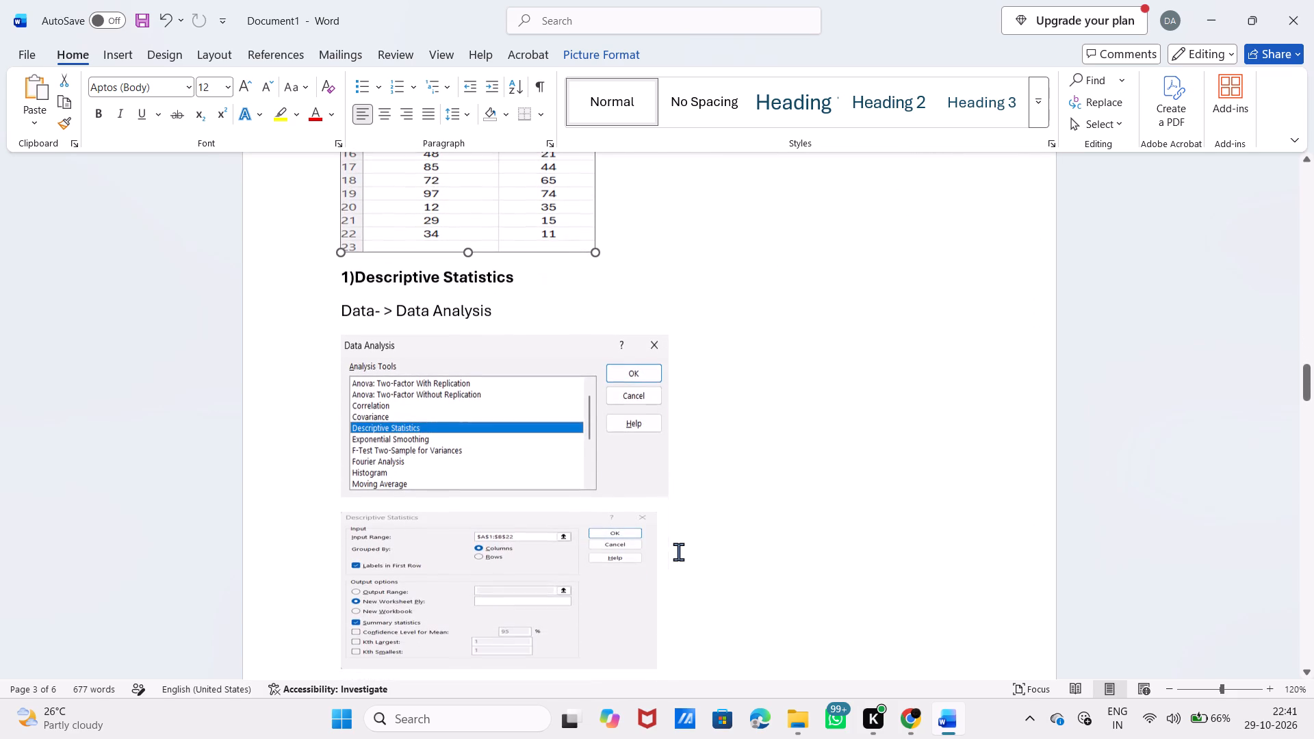
{"action": "left_click", "coordinate": [534, 443]}
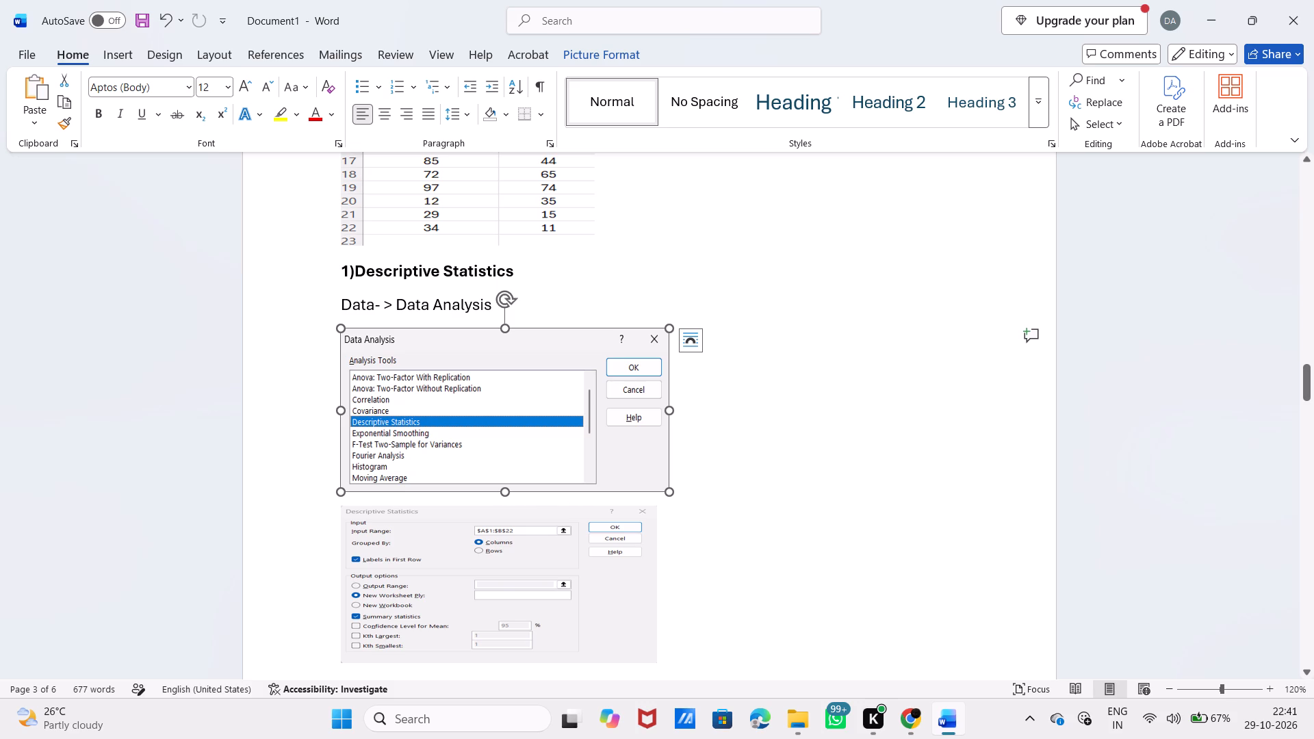
{"action": "left_click", "coordinate": [593, 553]}
{"action": "left_click", "coordinate": [684, 496]}
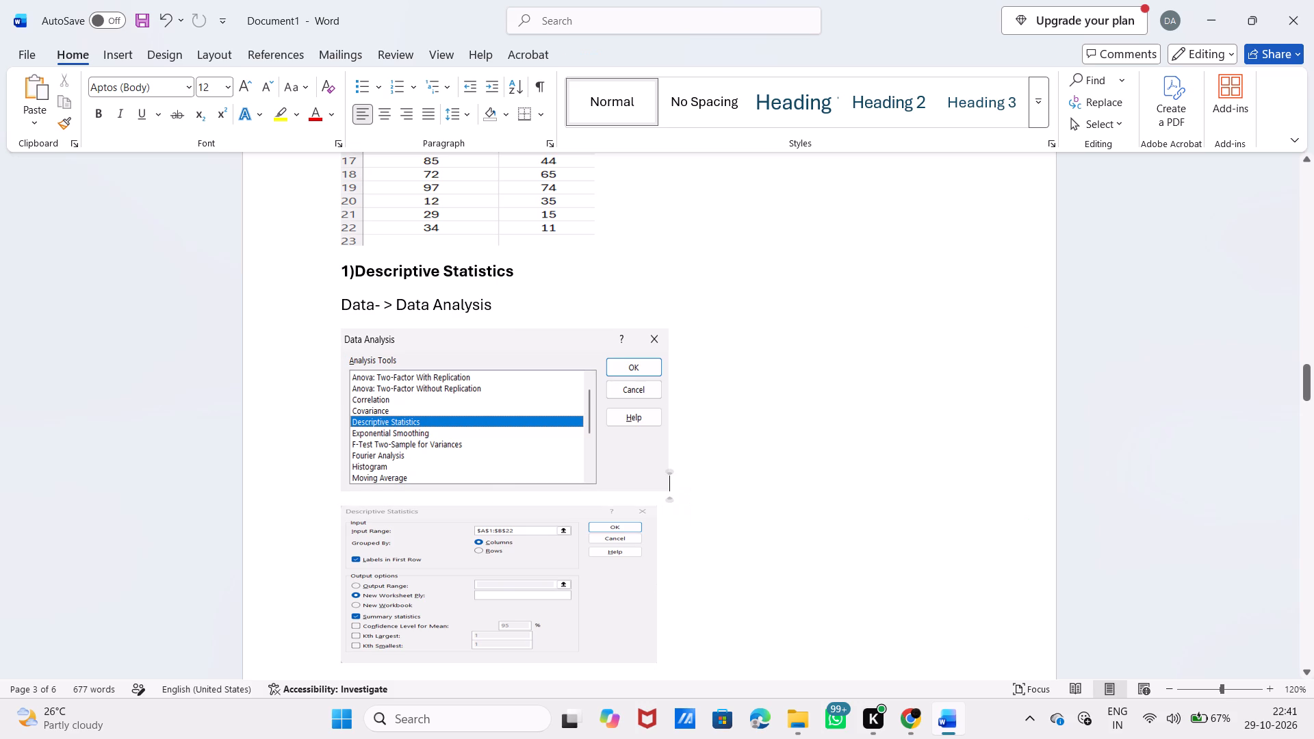
{"action": "key", "text": "Return"}
{"action": "key", "text": "Return"}
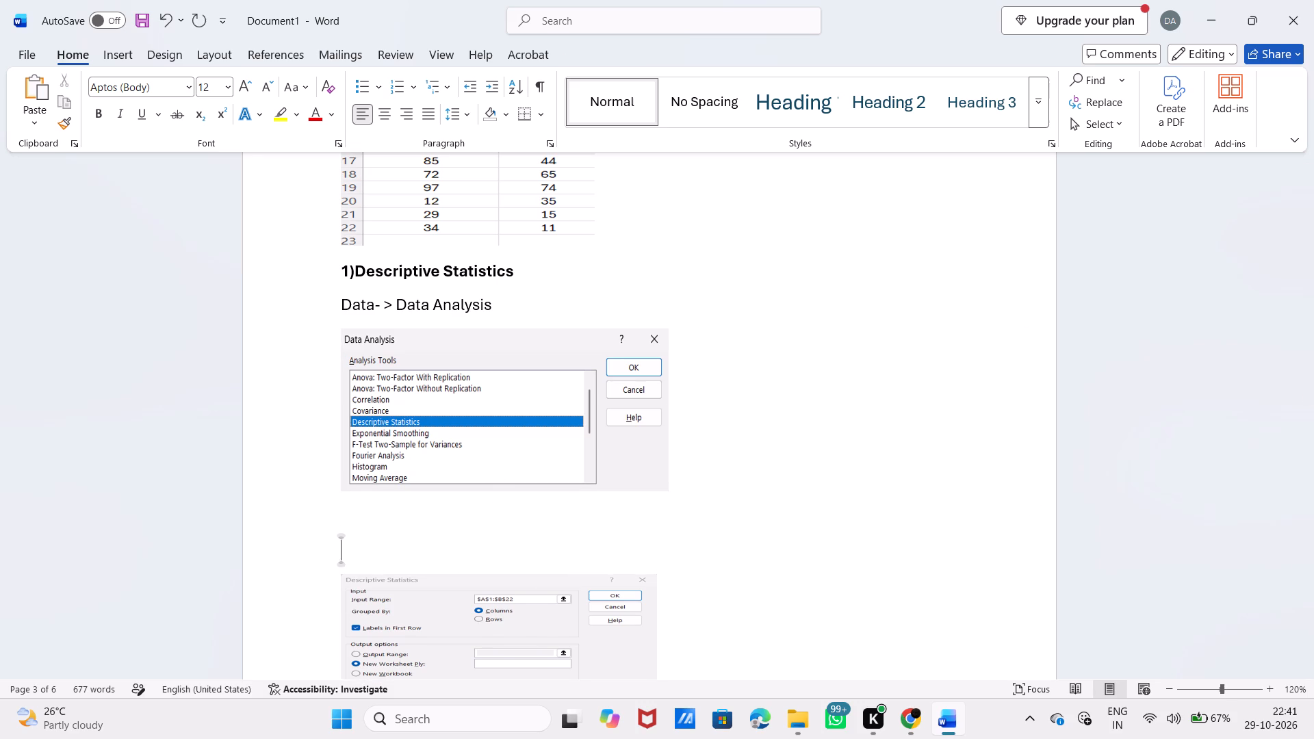
Slightly enlarge the Data Analysis dialog picture under the 1)Descriptive Statistics heading.
{"action": "left_click", "coordinate": [576, 448]}
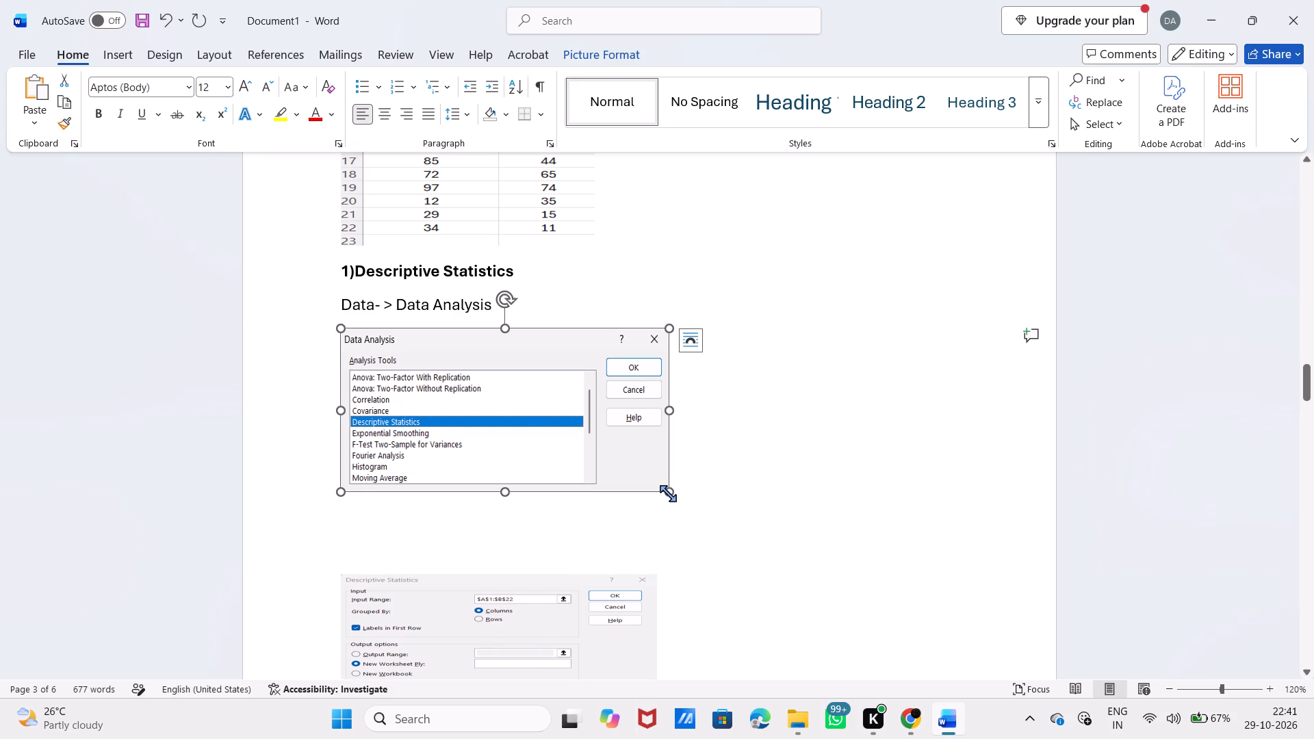
{"action": "left_click_drag", "start_coordinate": [666, 490], "coordinate": [676, 503]}
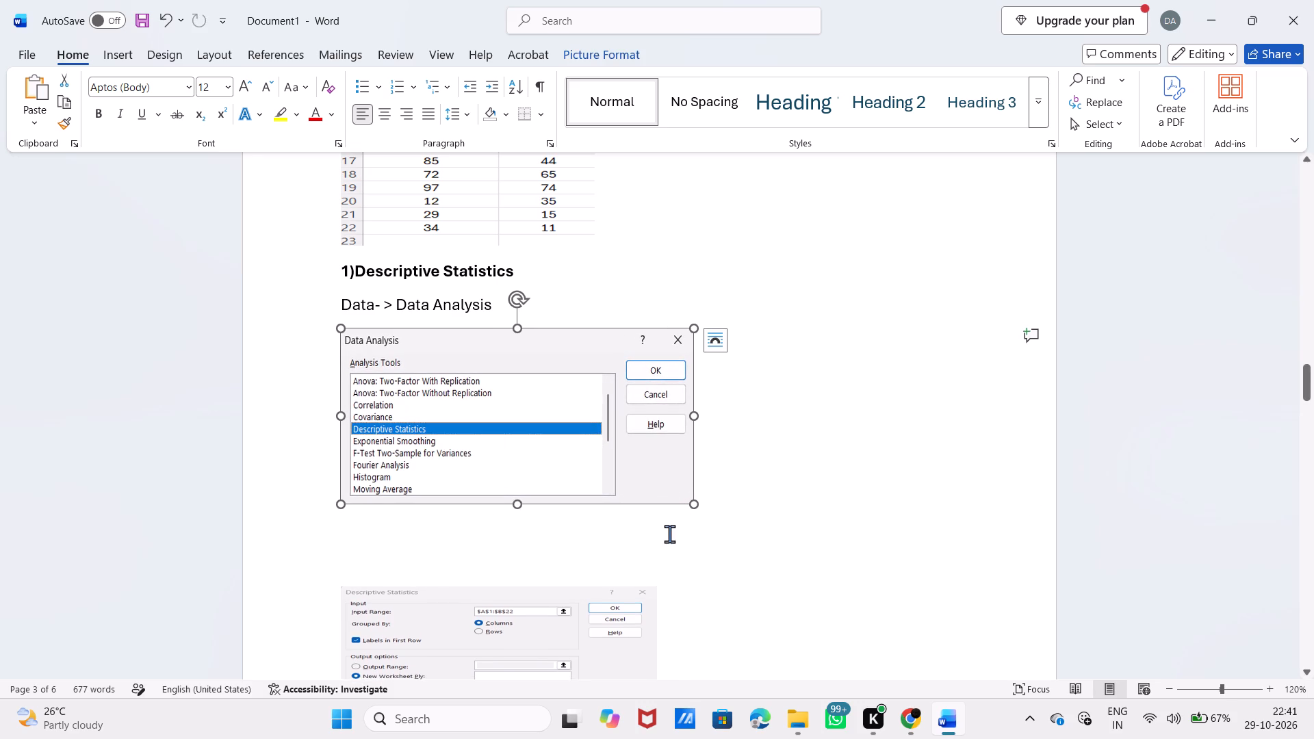
Remove one of the blank lines above the Descriptive Statistics dialog picture.
{"action": "scroll", "coordinate": [669, 534], "scroll_direction": "down", "scroll_amount": 1}
{"action": "left_click", "coordinate": [543, 385]}
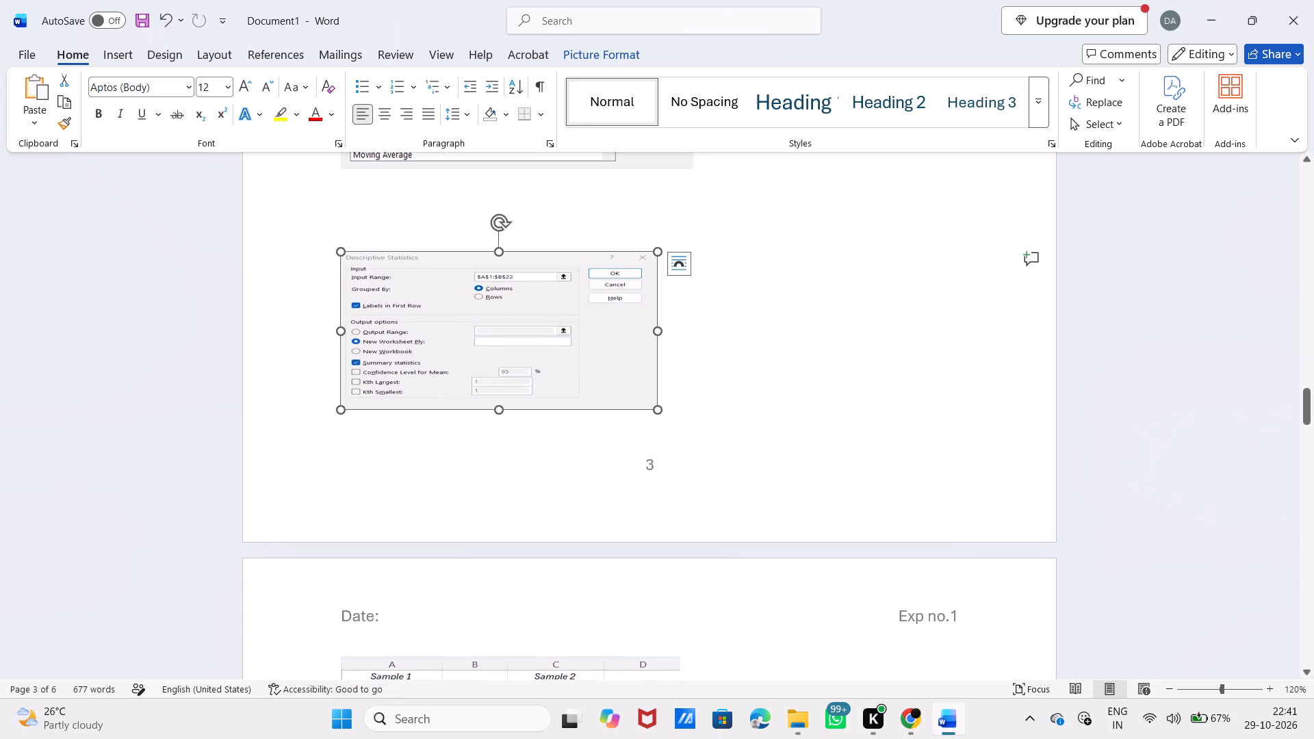
{"action": "left_click", "coordinate": [381, 226]}
{"action": "key", "text": "BackSpace"}
Enlarge the Descriptive Statistics dialog picture to roughly the same width as the Data Analysis dialog picture.
{"action": "left_click", "coordinate": [448, 310]}
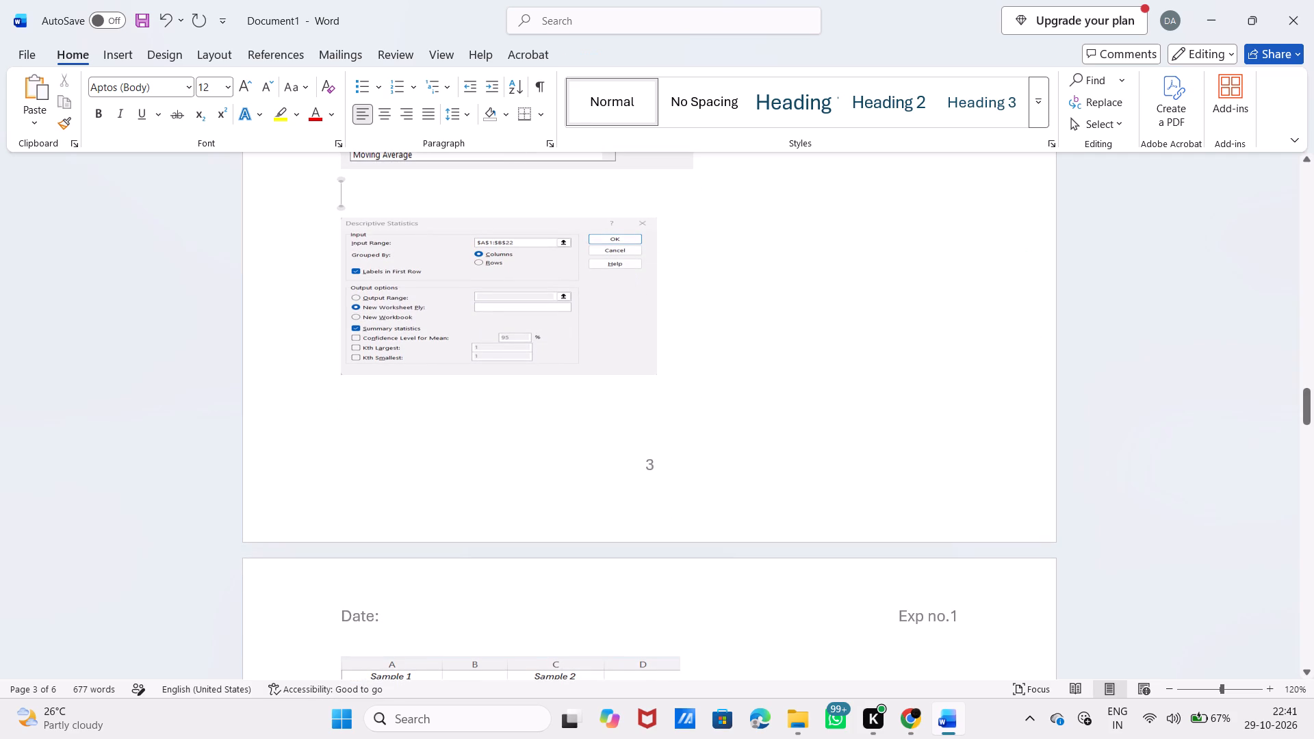
{"action": "left_click_drag", "start_coordinate": [656, 371], "coordinate": [682, 396]}
{"action": "left_click", "coordinate": [766, 396]}
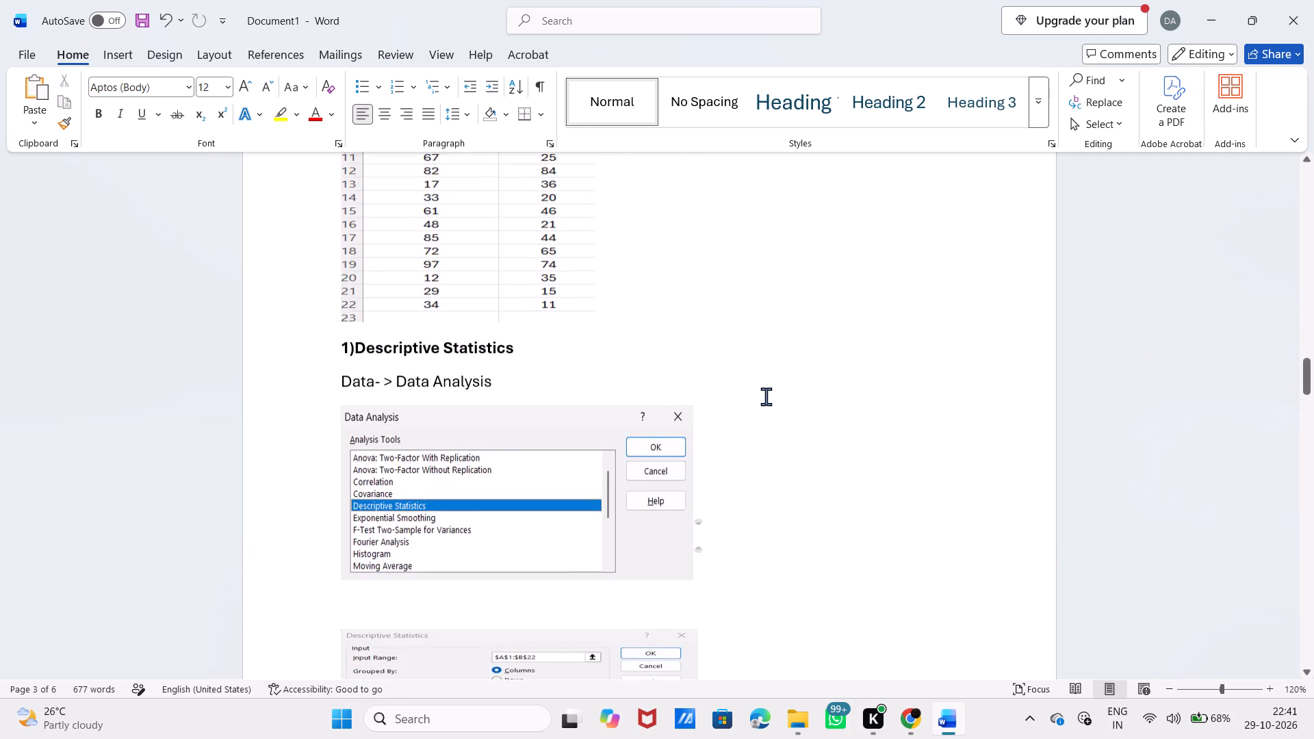
Remove the blank line between the descriptive statistics output table picture and the 2)Histogram heading.
{"action": "scroll", "coordinate": [766, 396], "scroll_direction": "down", "scroll_amount": 2}
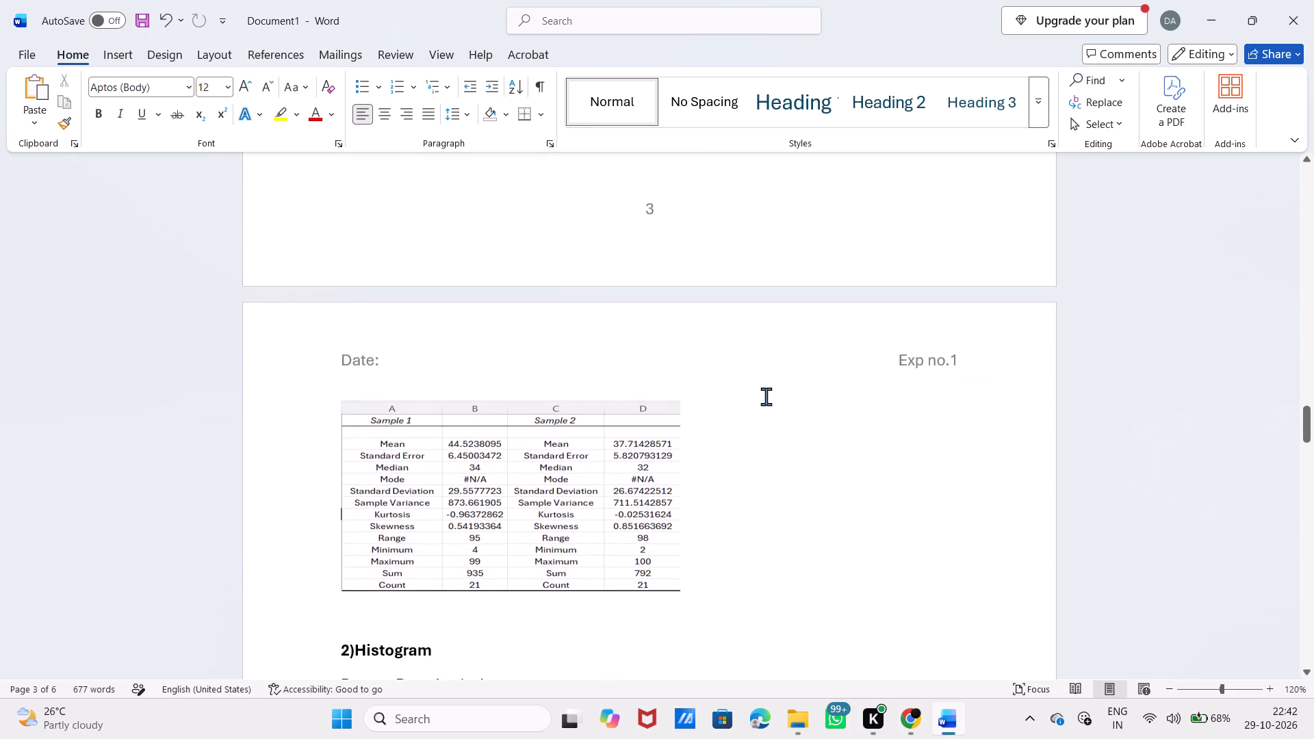
{"action": "scroll", "coordinate": [766, 396], "scroll_direction": "down", "scroll_amount": 2}
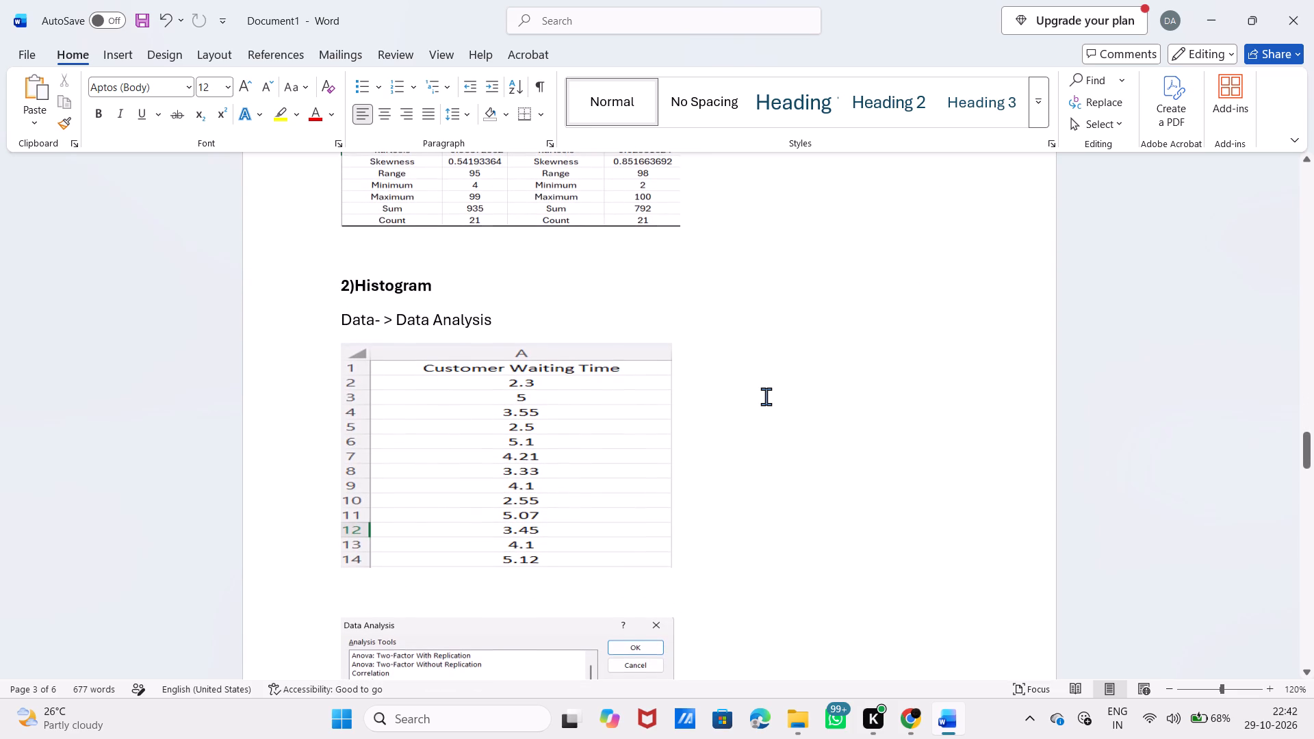
{"action": "left_click", "coordinate": [381, 245]}
{"action": "key", "text": "BackSpace"}
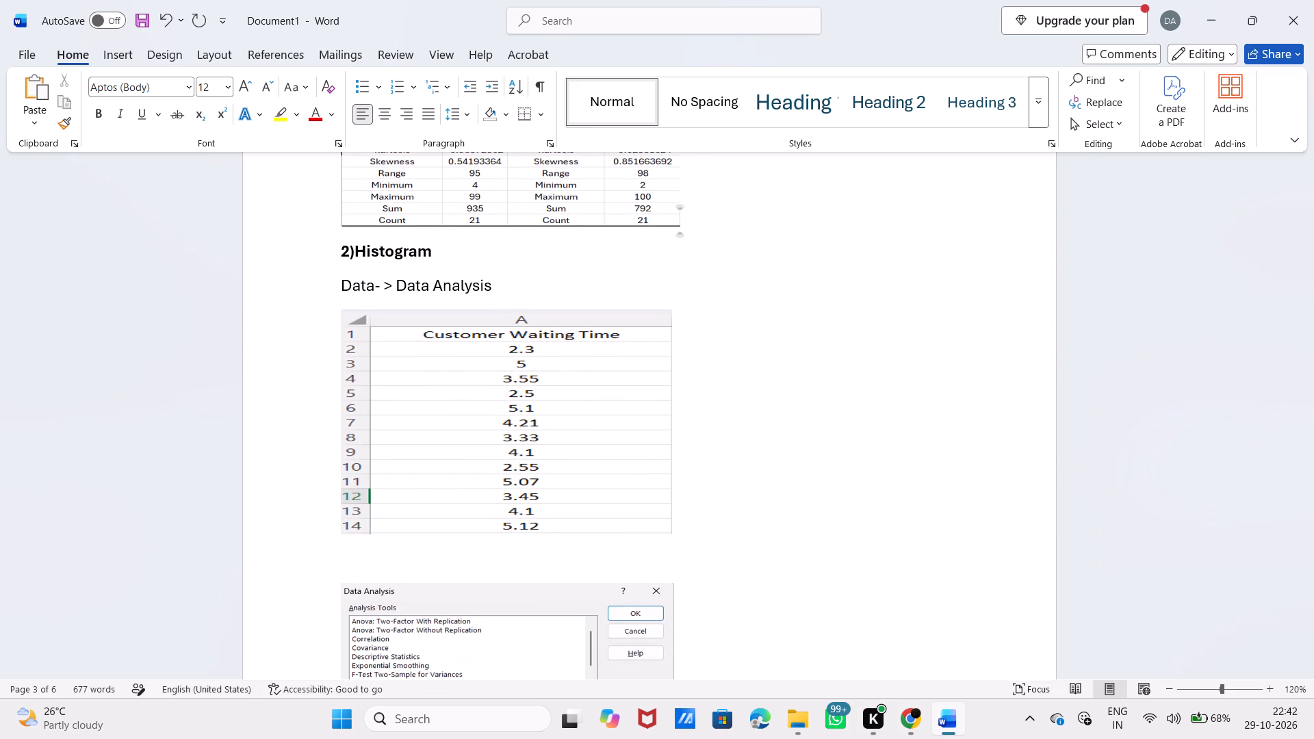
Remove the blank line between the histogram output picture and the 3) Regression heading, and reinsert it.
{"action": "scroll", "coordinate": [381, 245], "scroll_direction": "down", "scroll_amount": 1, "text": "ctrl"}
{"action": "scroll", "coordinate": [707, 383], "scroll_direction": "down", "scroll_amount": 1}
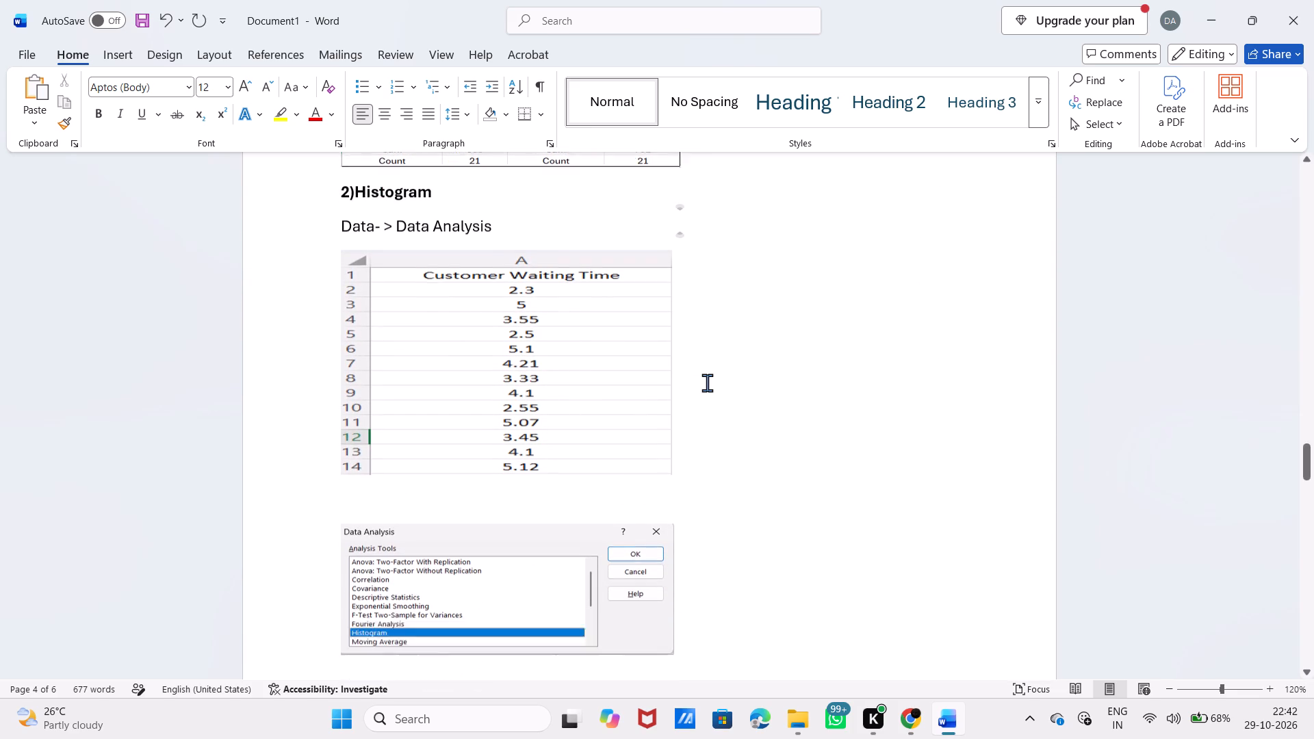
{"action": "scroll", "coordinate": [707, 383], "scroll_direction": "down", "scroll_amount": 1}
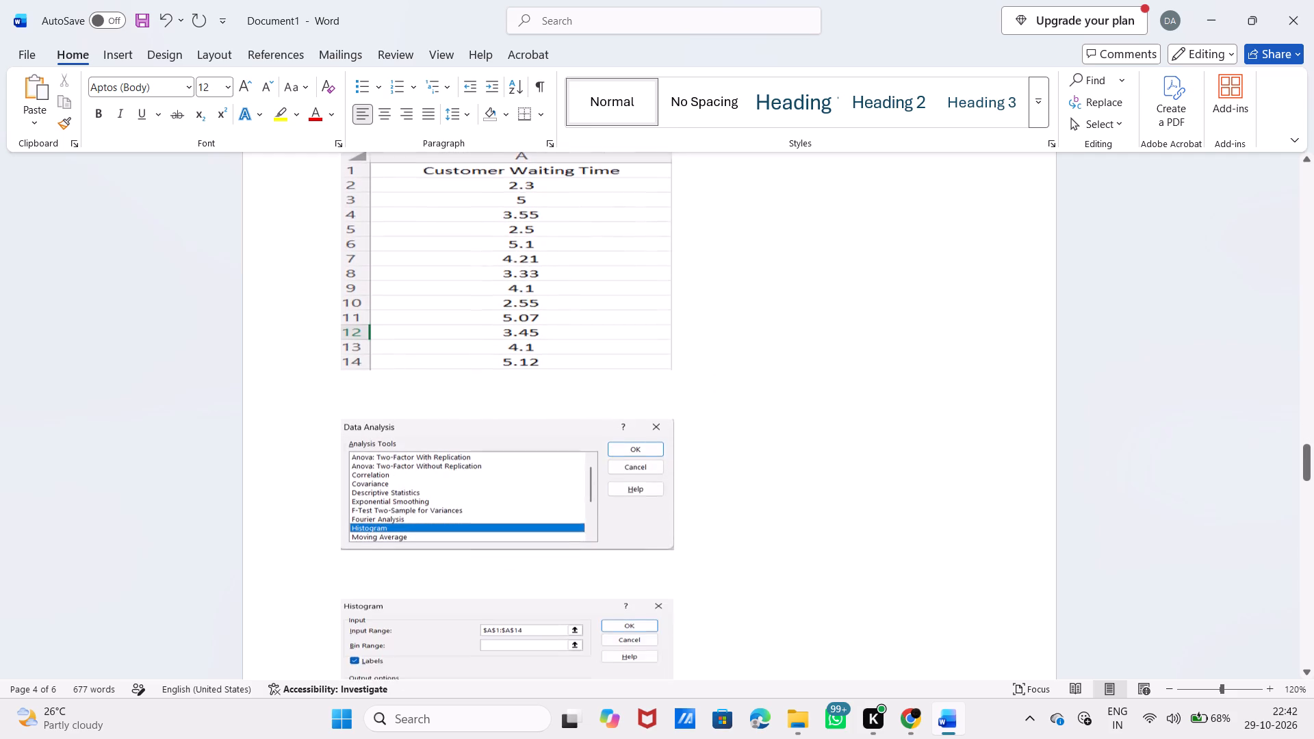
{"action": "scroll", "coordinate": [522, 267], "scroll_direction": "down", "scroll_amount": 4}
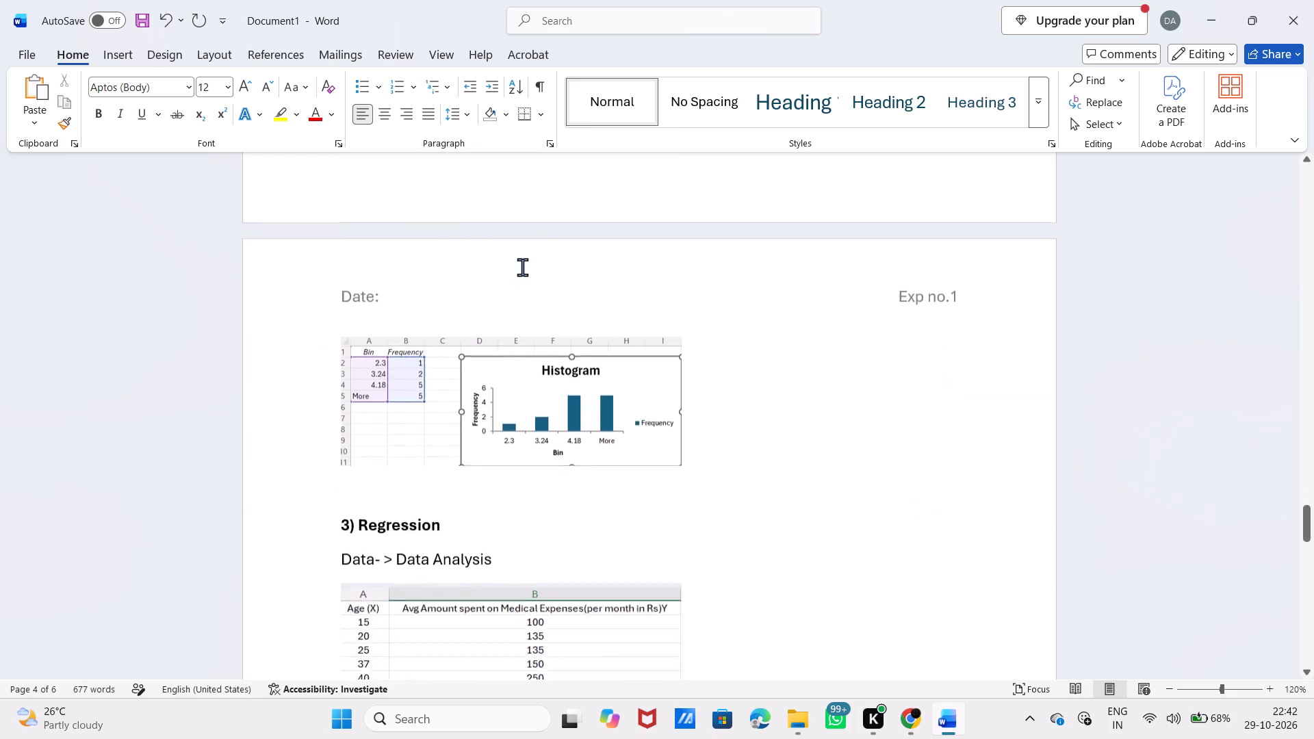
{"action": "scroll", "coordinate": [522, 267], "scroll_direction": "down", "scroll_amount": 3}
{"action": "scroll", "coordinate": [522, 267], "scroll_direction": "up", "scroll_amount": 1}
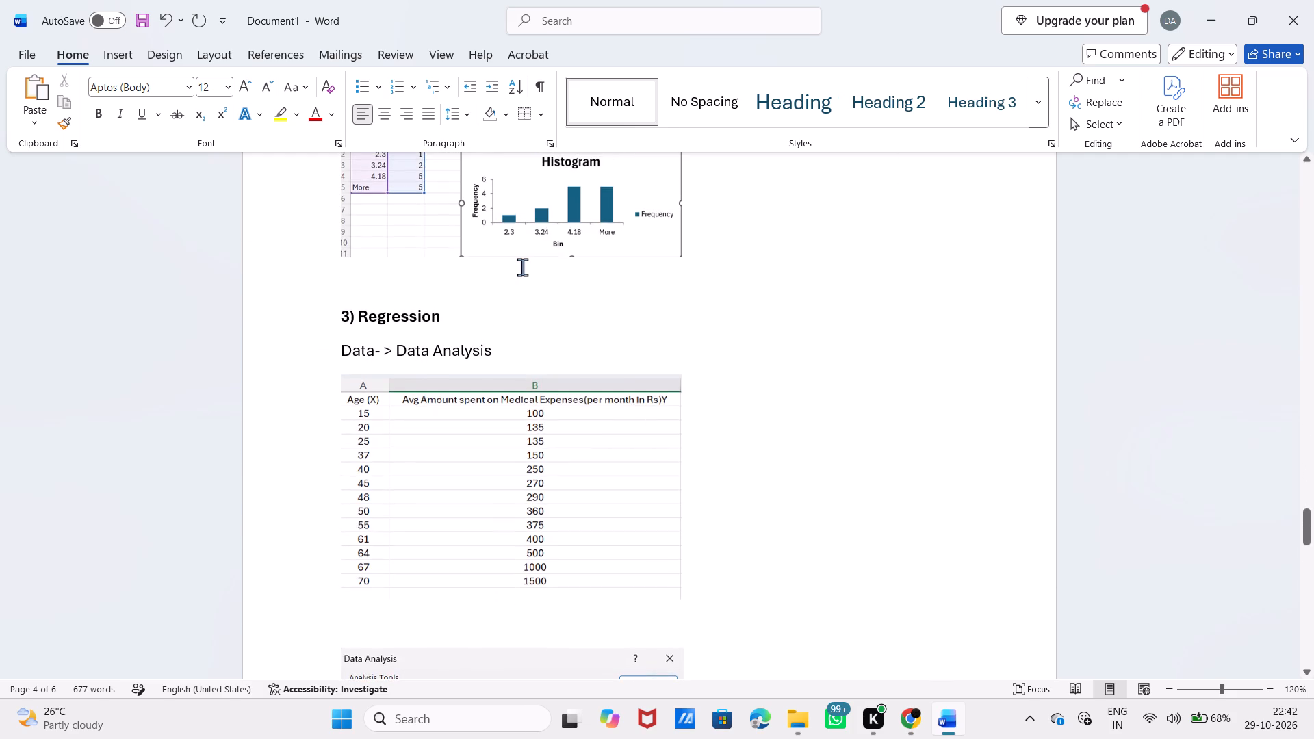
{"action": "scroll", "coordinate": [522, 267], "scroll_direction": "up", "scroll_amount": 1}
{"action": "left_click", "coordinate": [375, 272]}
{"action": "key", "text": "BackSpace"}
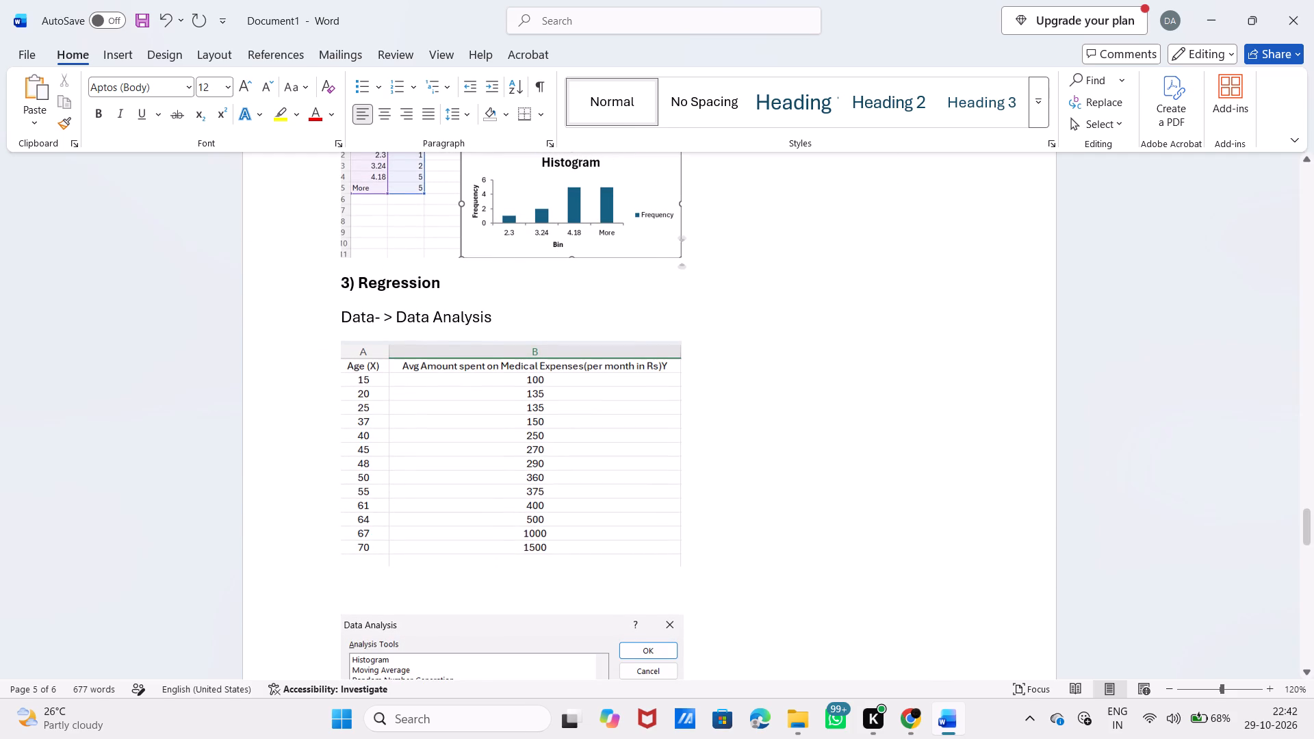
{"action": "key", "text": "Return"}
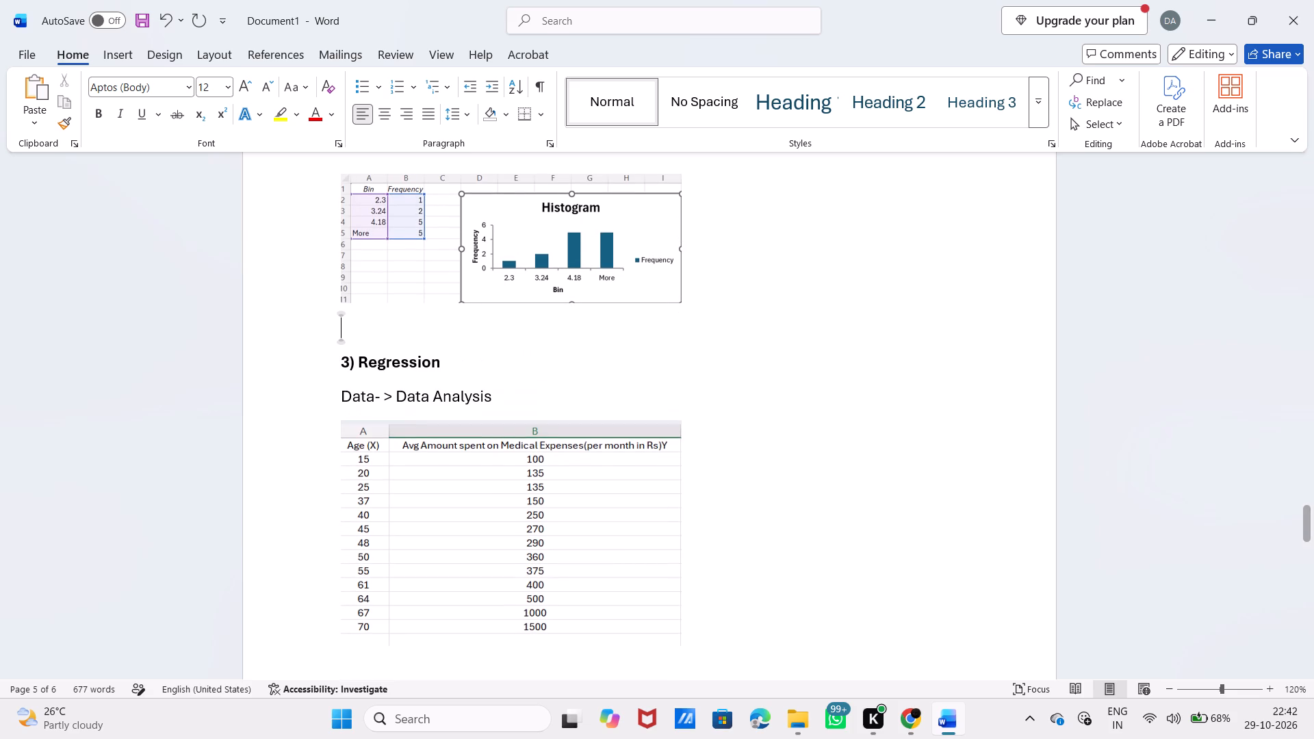
Review the layout of the Regression pictures through to the last page of the lab record.
{"action": "scroll", "coordinate": [523, 361], "scroll_direction": "down", "scroll_amount": 3}
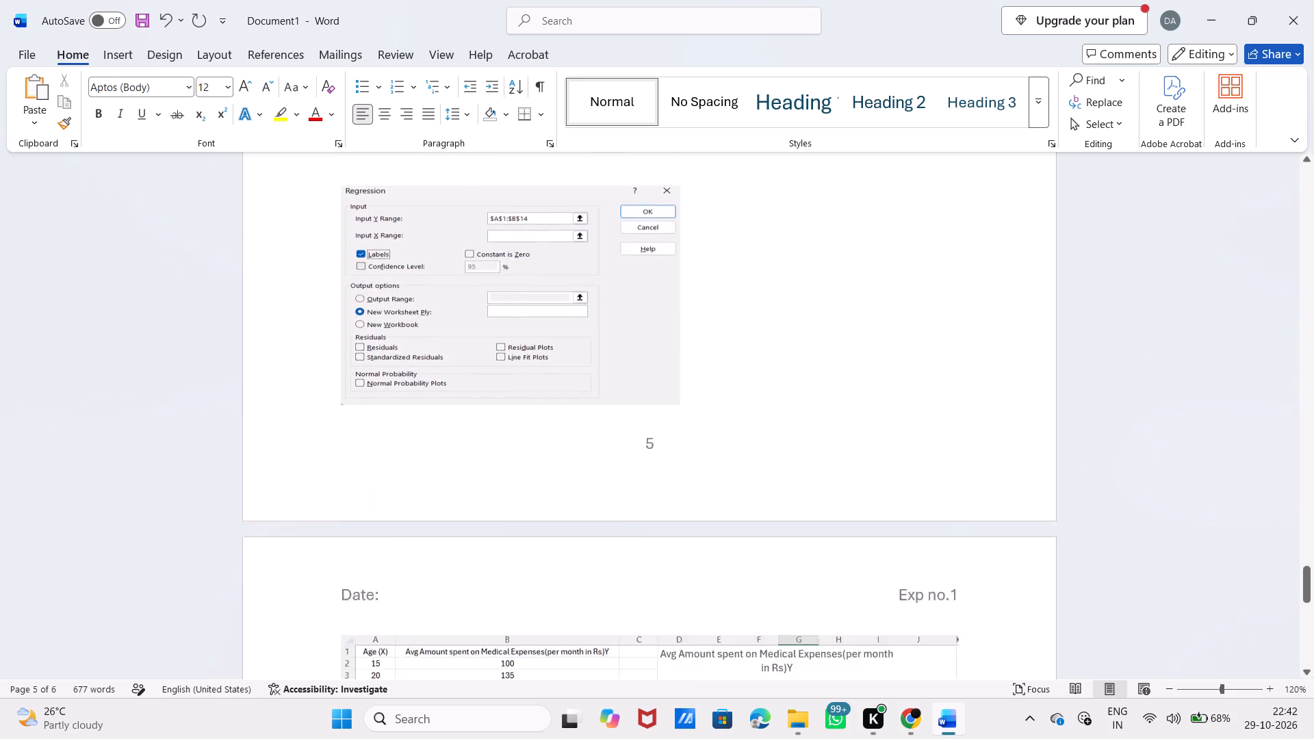
{"action": "scroll", "coordinate": [523, 361], "scroll_direction": "down", "scroll_amount": 3}
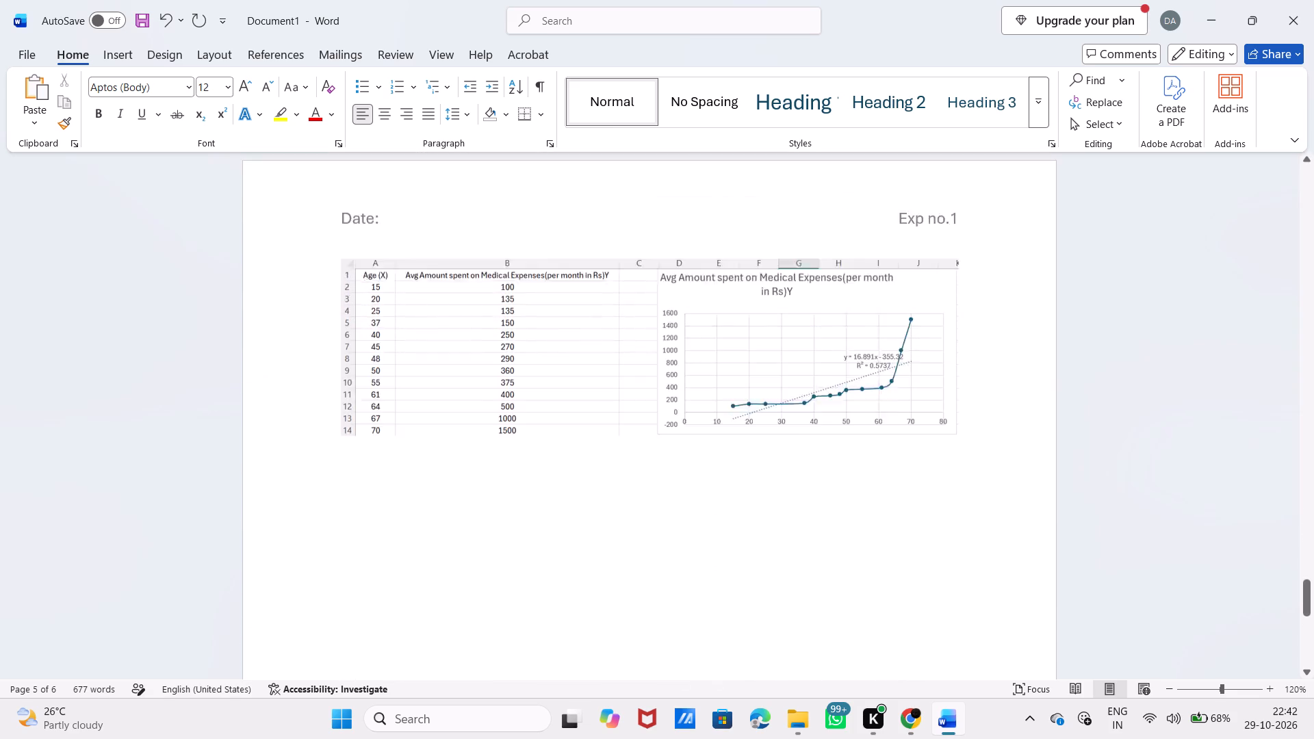
{"action": "scroll", "coordinate": [523, 361], "scroll_direction": "down", "scroll_amount": 1}
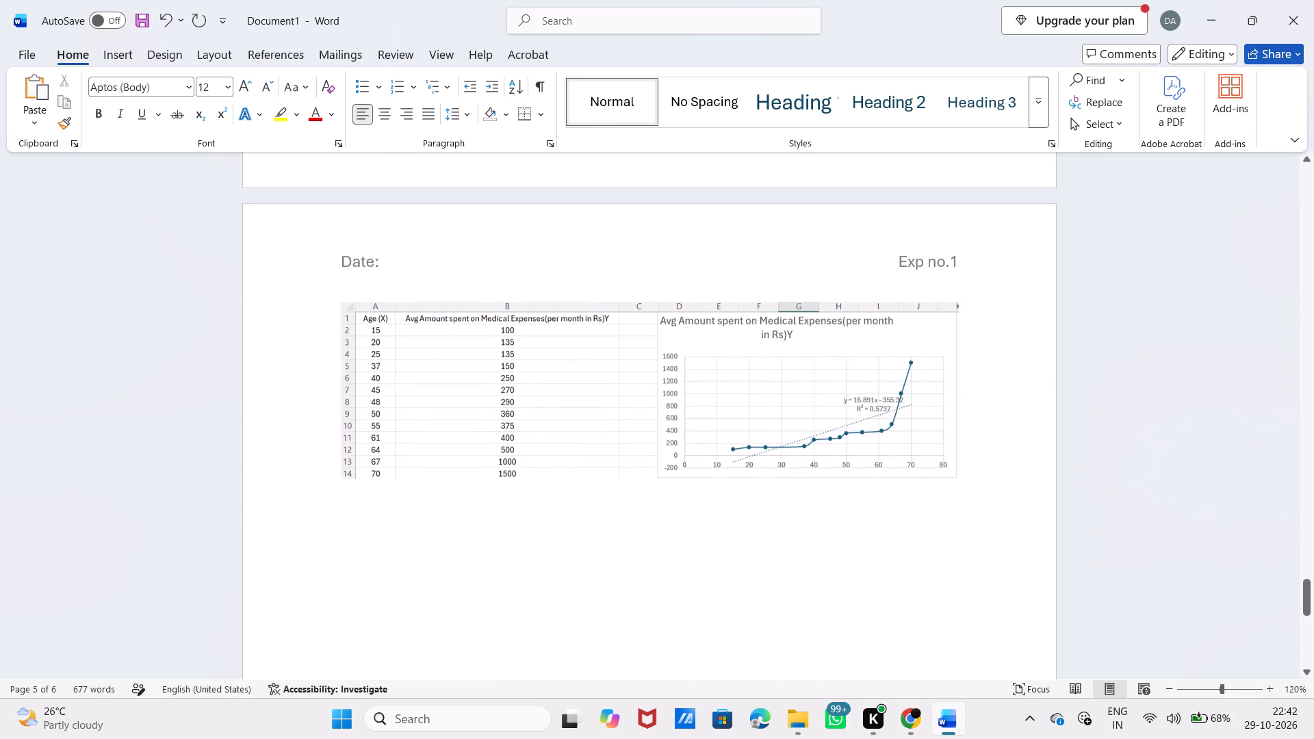
{"action": "scroll", "coordinate": [523, 361], "scroll_direction": "down", "scroll_amount": 1}
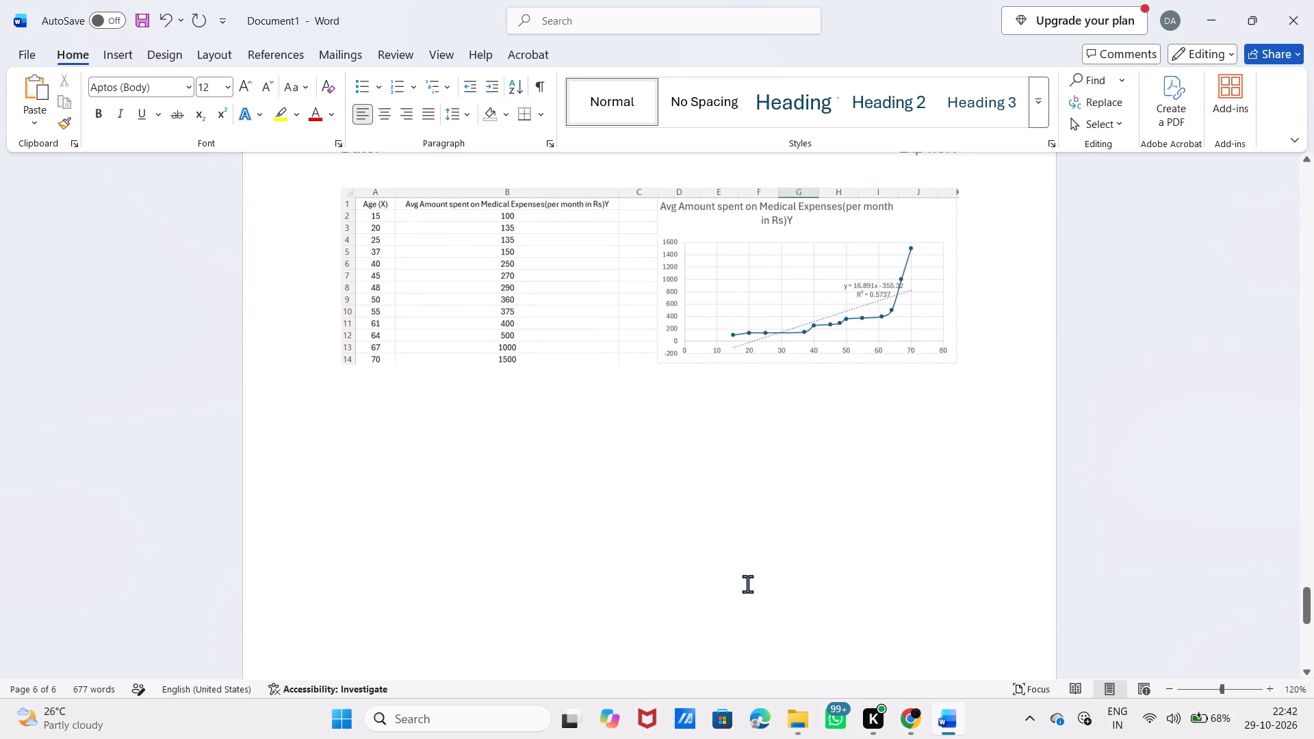
{"action": "scroll", "coordinate": [951, 489], "scroll_direction": "up", "scroll_amount": 4}
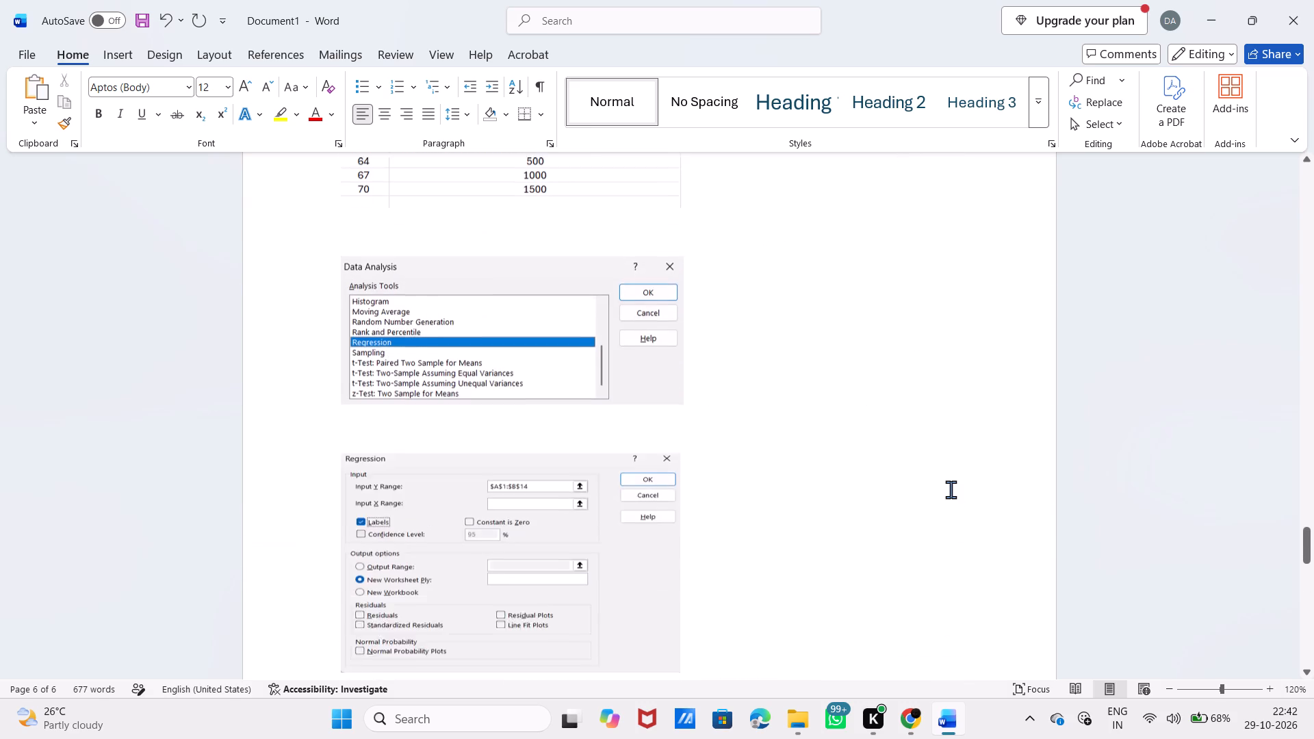
{"action": "scroll", "coordinate": [951, 489], "scroll_direction": "up", "scroll_amount": 3}
{"action": "scroll", "coordinate": [951, 489], "scroll_direction": "down", "scroll_amount": 4}
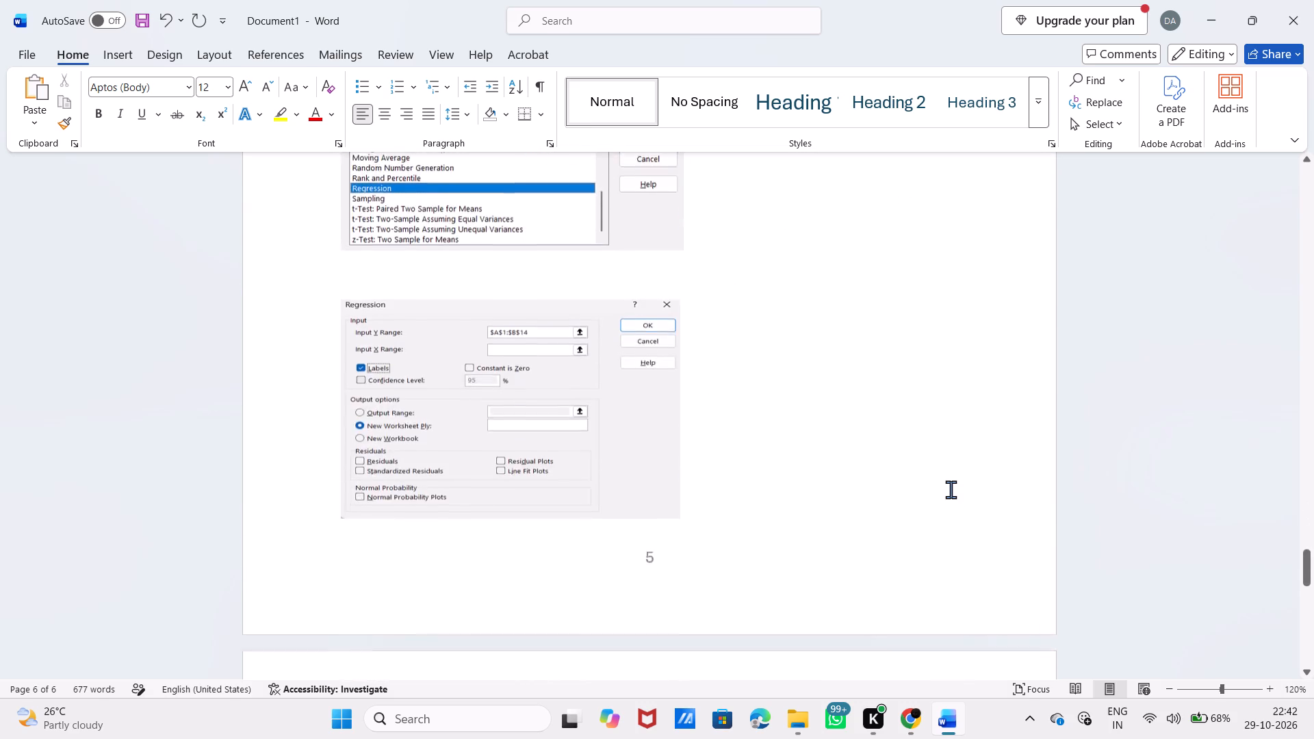
{"action": "scroll", "coordinate": [951, 489], "scroll_direction": "down", "scroll_amount": 1}
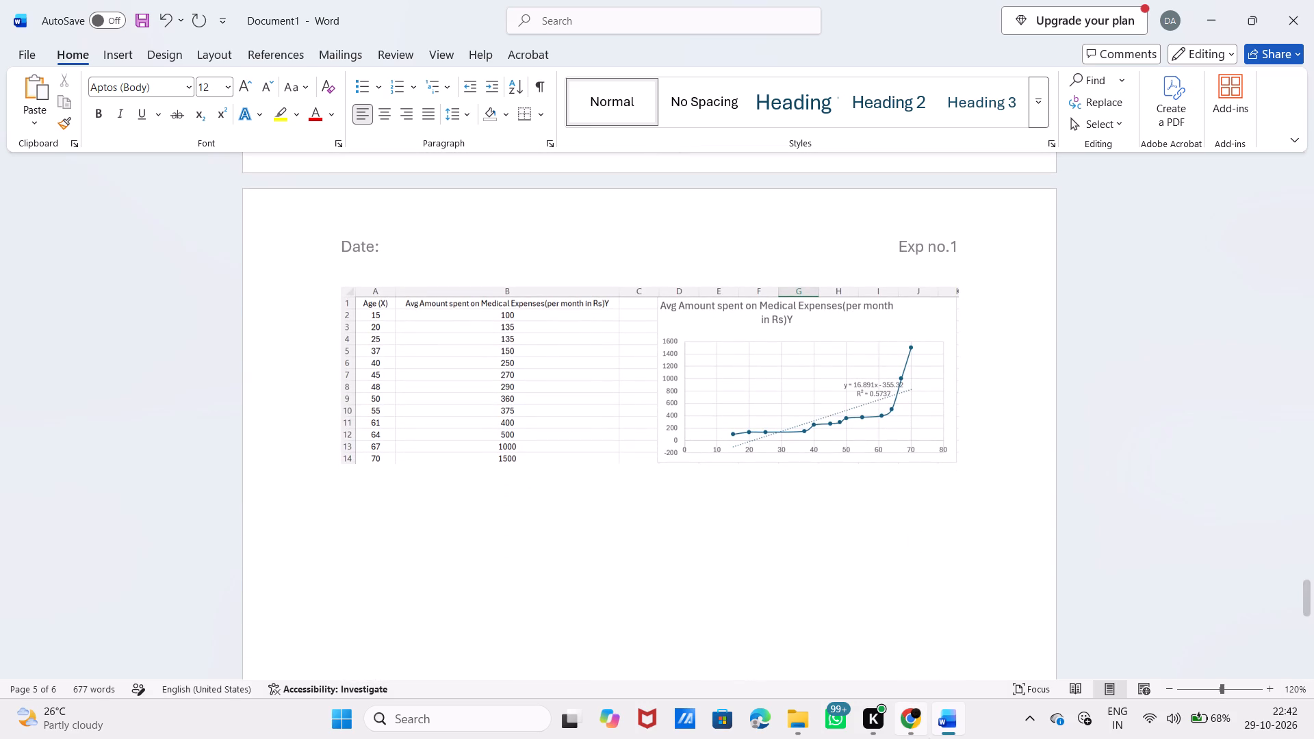
Switch to Chrome and examine DA LAB - EXP 1.pdf in Classroom, comparing its output pages, regression inference and result with the record.
{"action": "left_click", "coordinate": [917, 727]}
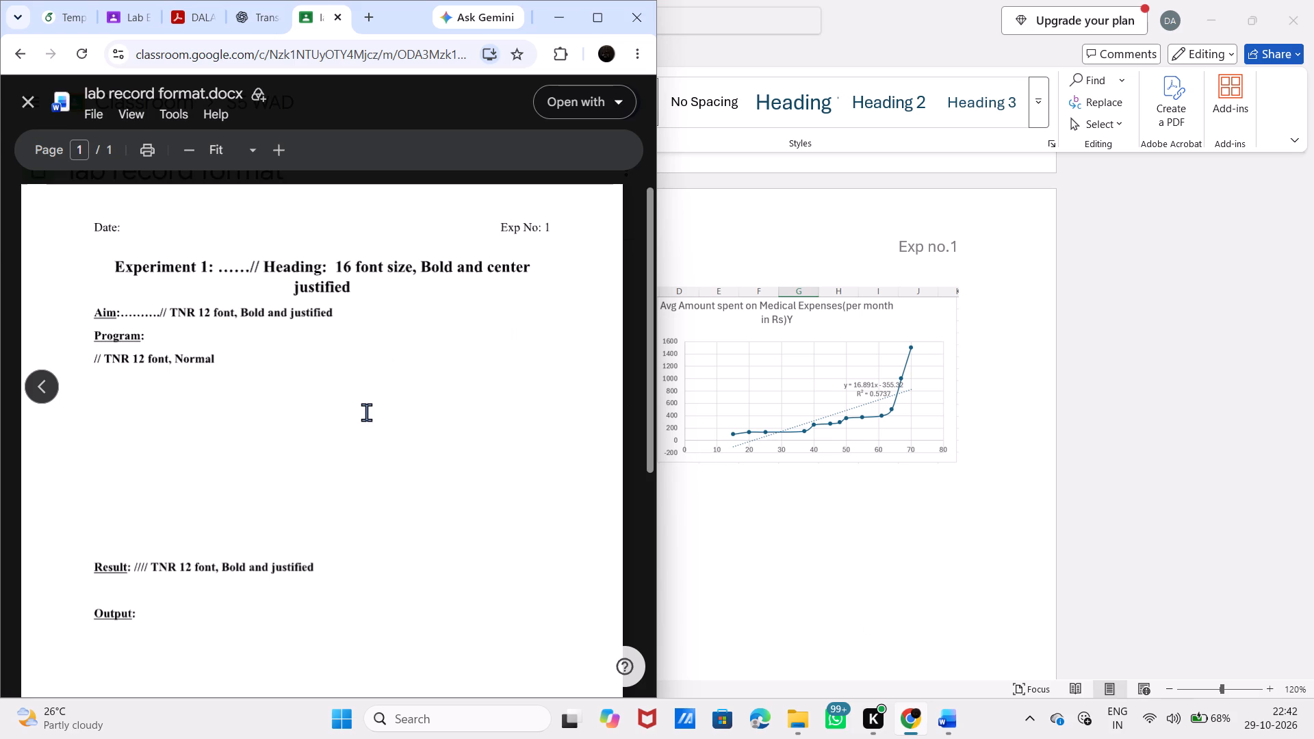
{"action": "left_click", "coordinate": [142, 13]}
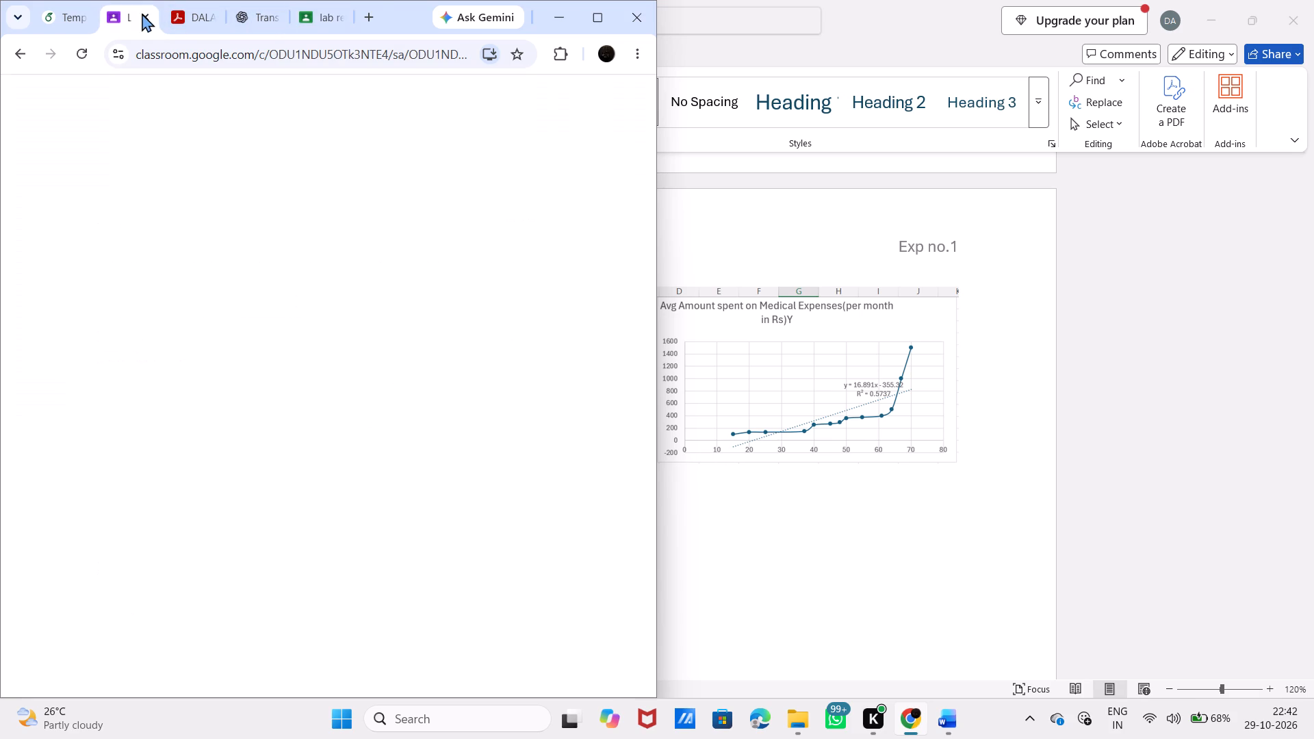
{"action": "scroll", "coordinate": [309, 348], "scroll_direction": "down", "scroll_amount": 8}
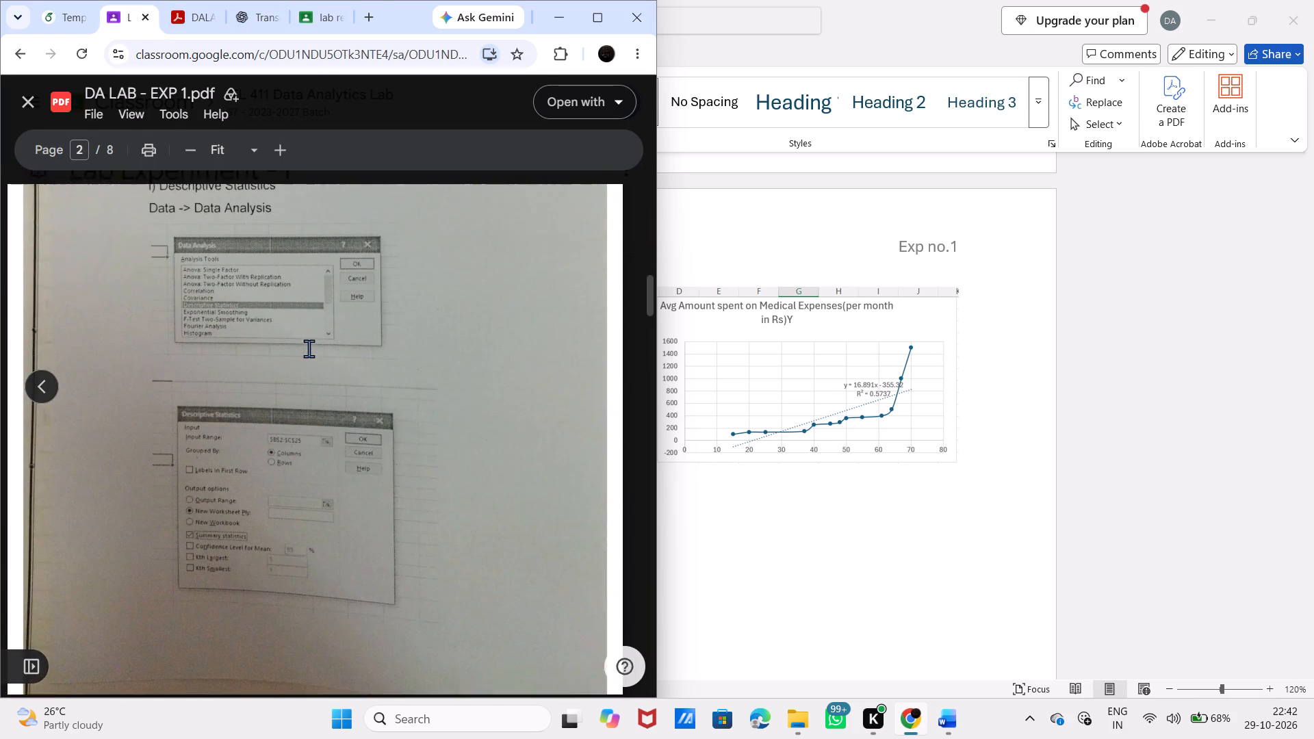
{"action": "scroll", "coordinate": [309, 348], "scroll_direction": "down", "scroll_amount": 9}
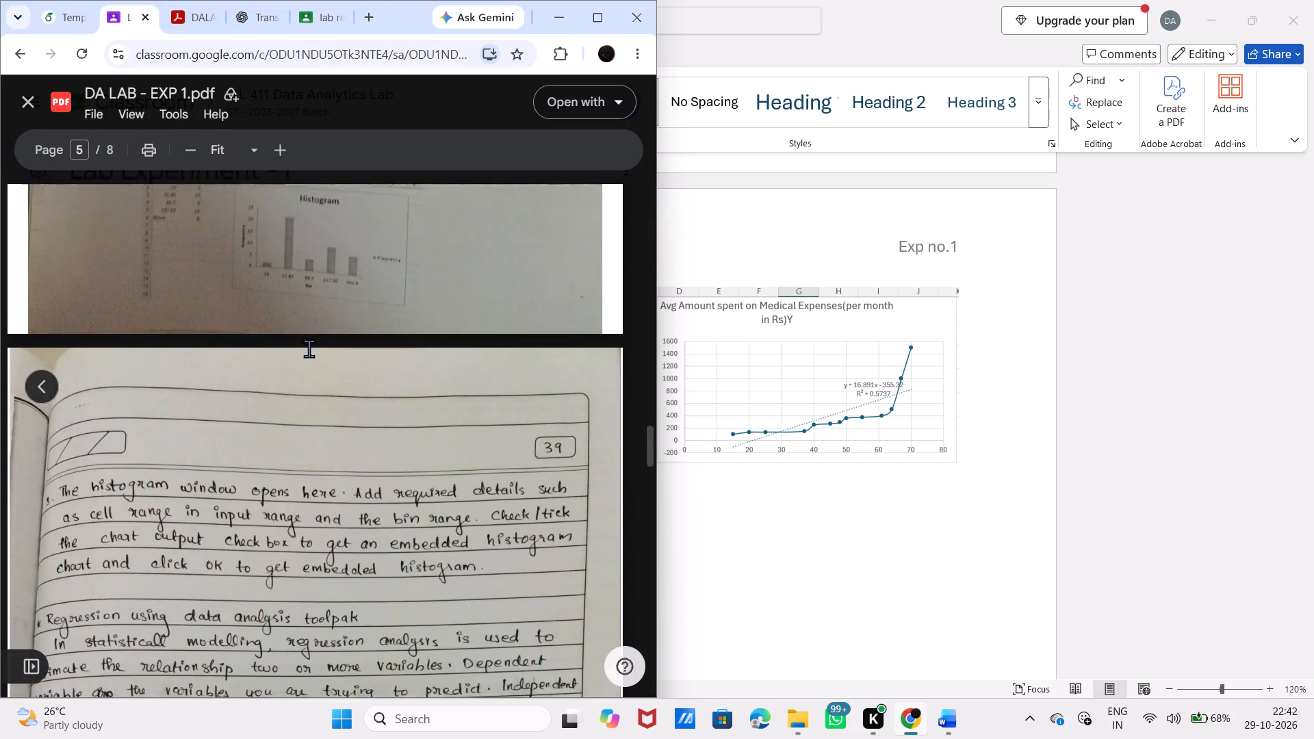
{"action": "scroll", "coordinate": [309, 348], "scroll_direction": "down", "scroll_amount": 4}
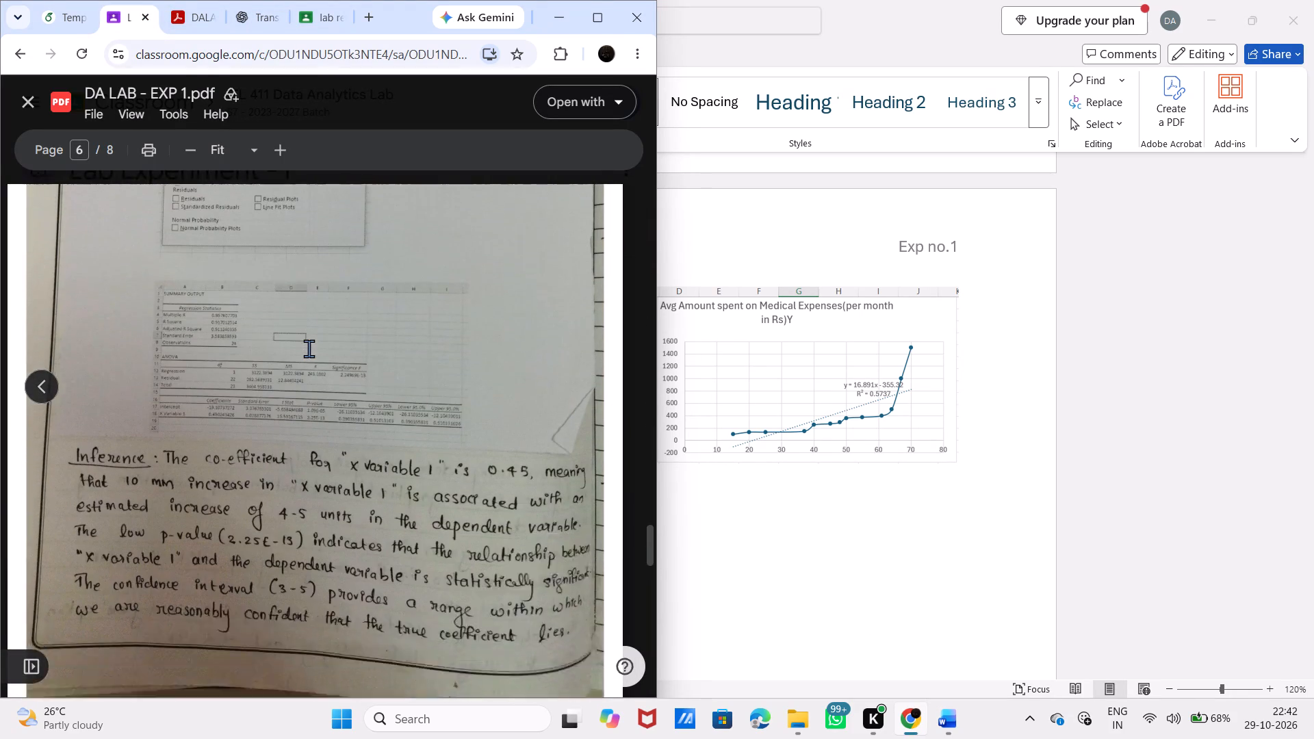
{"action": "scroll", "coordinate": [309, 348], "scroll_direction": "down", "scroll_amount": 6}
{"action": "scroll", "coordinate": [309, 348], "scroll_direction": "up", "scroll_amount": 1}
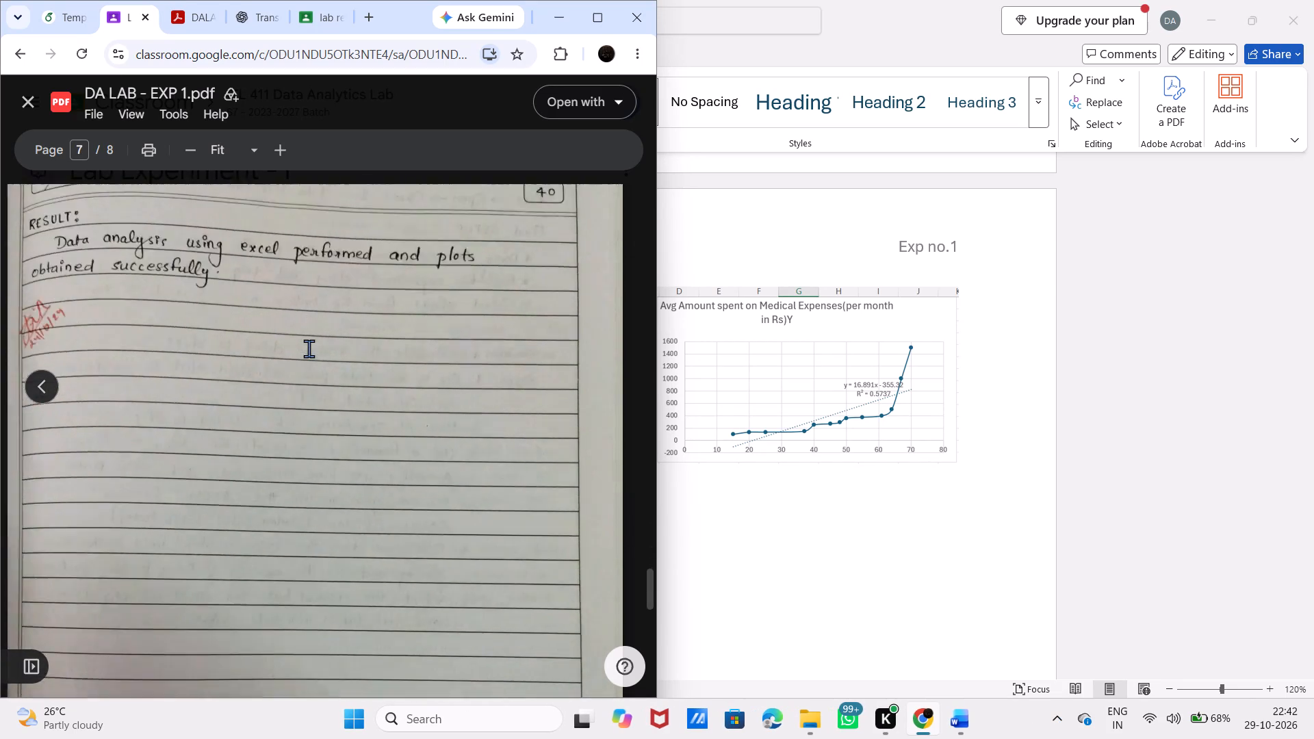
{"action": "scroll", "coordinate": [309, 348], "scroll_direction": "up", "scroll_amount": 4}
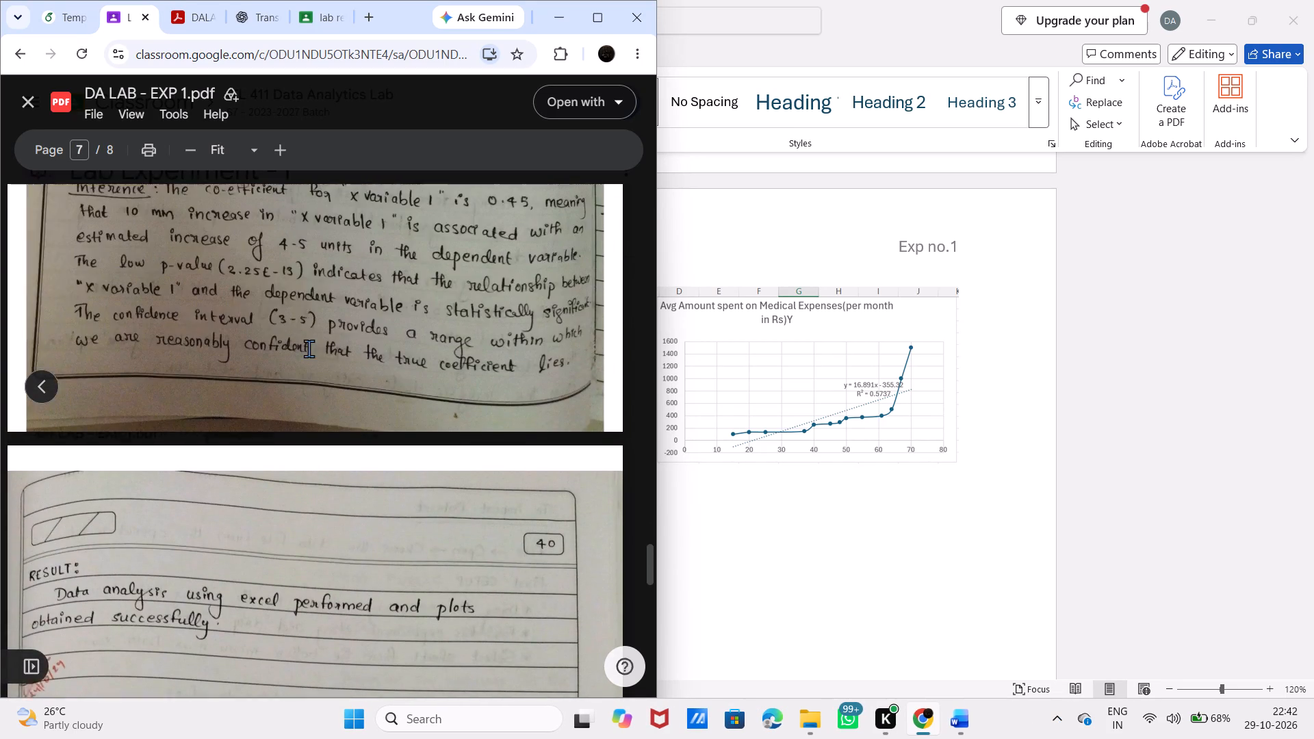
{"action": "scroll", "coordinate": [309, 348], "scroll_direction": "up", "scroll_amount": 3}
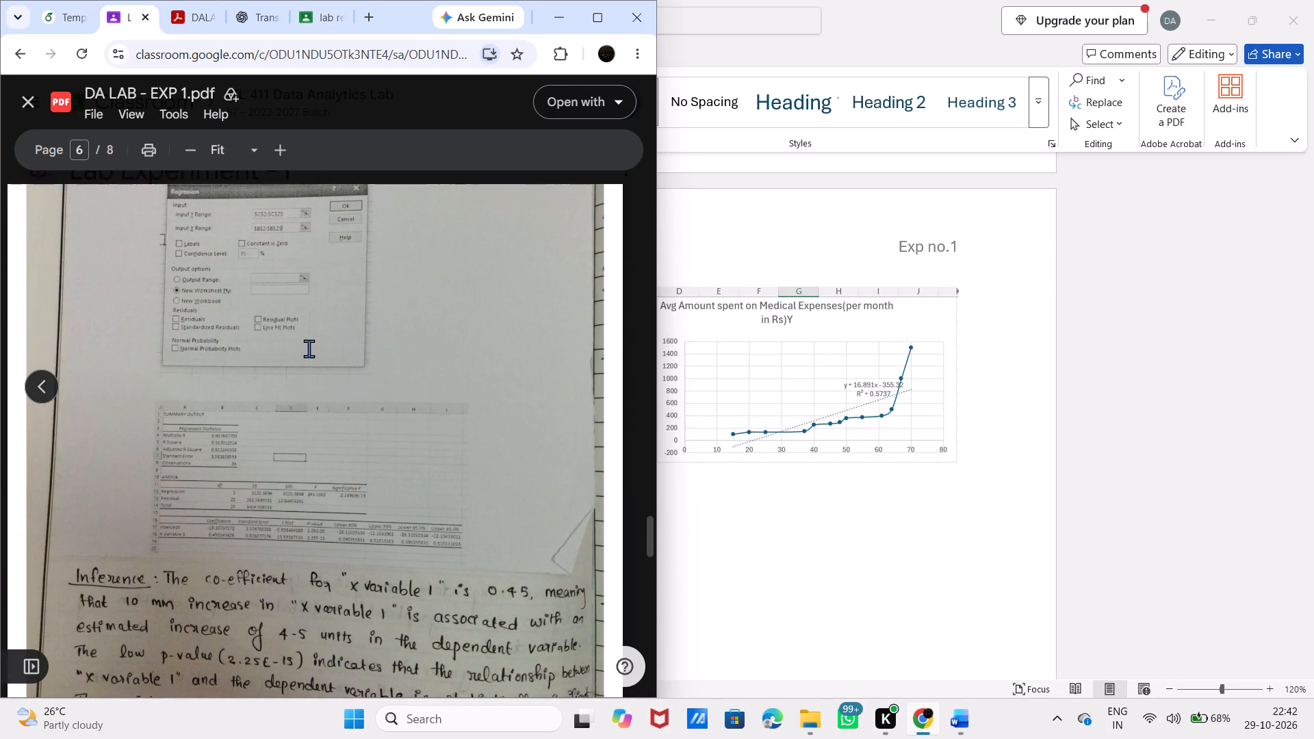
{"action": "scroll", "coordinate": [309, 348], "scroll_direction": "up", "scroll_amount": 2}
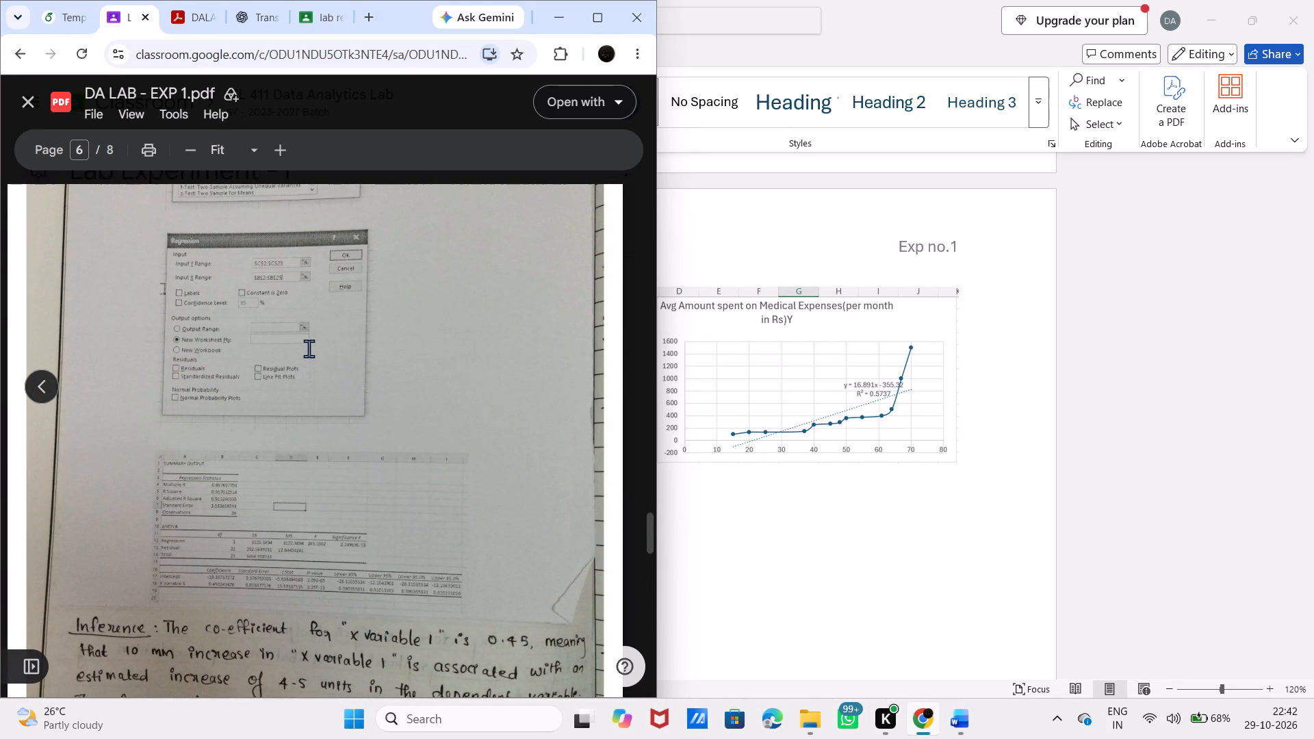
{"action": "scroll", "coordinate": [309, 348], "scroll_direction": "up", "scroll_amount": 7}
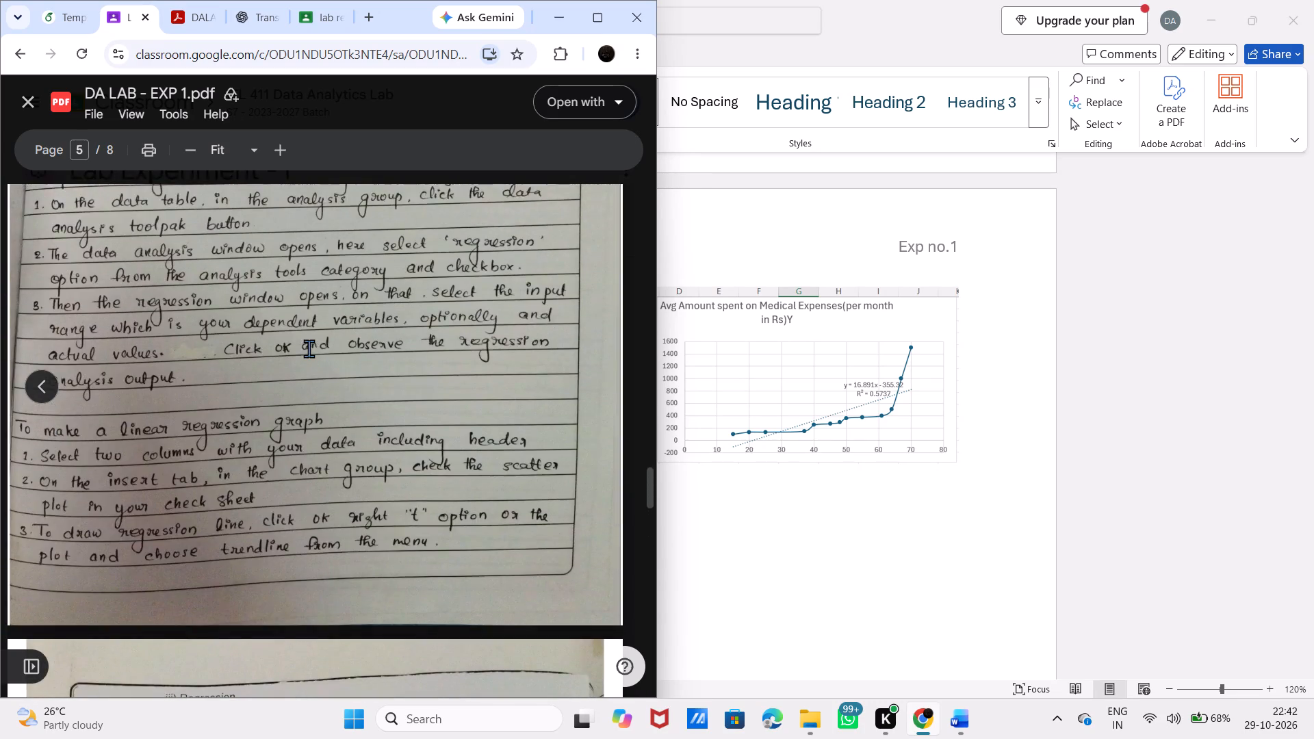
{"action": "scroll", "coordinate": [309, 348], "scroll_direction": "up", "scroll_amount": 3}
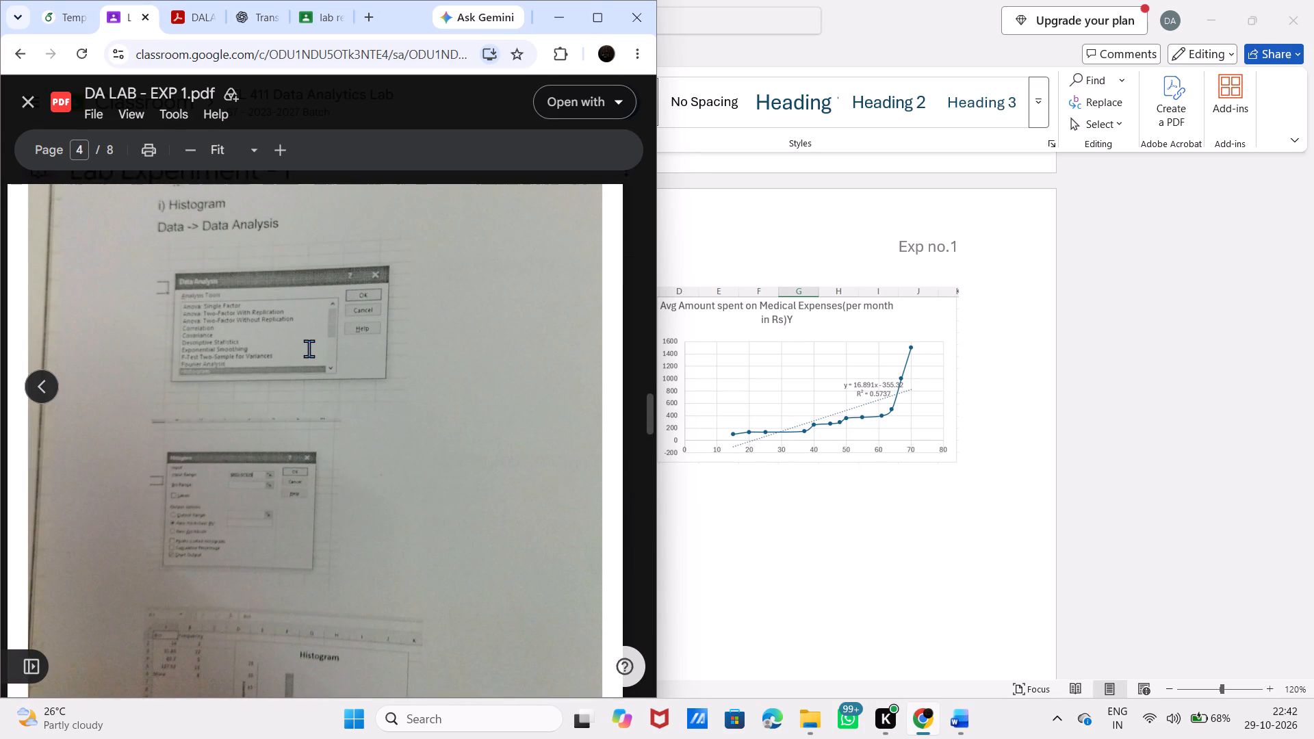
{"action": "scroll", "coordinate": [309, 348], "scroll_direction": "down", "scroll_amount": 9}
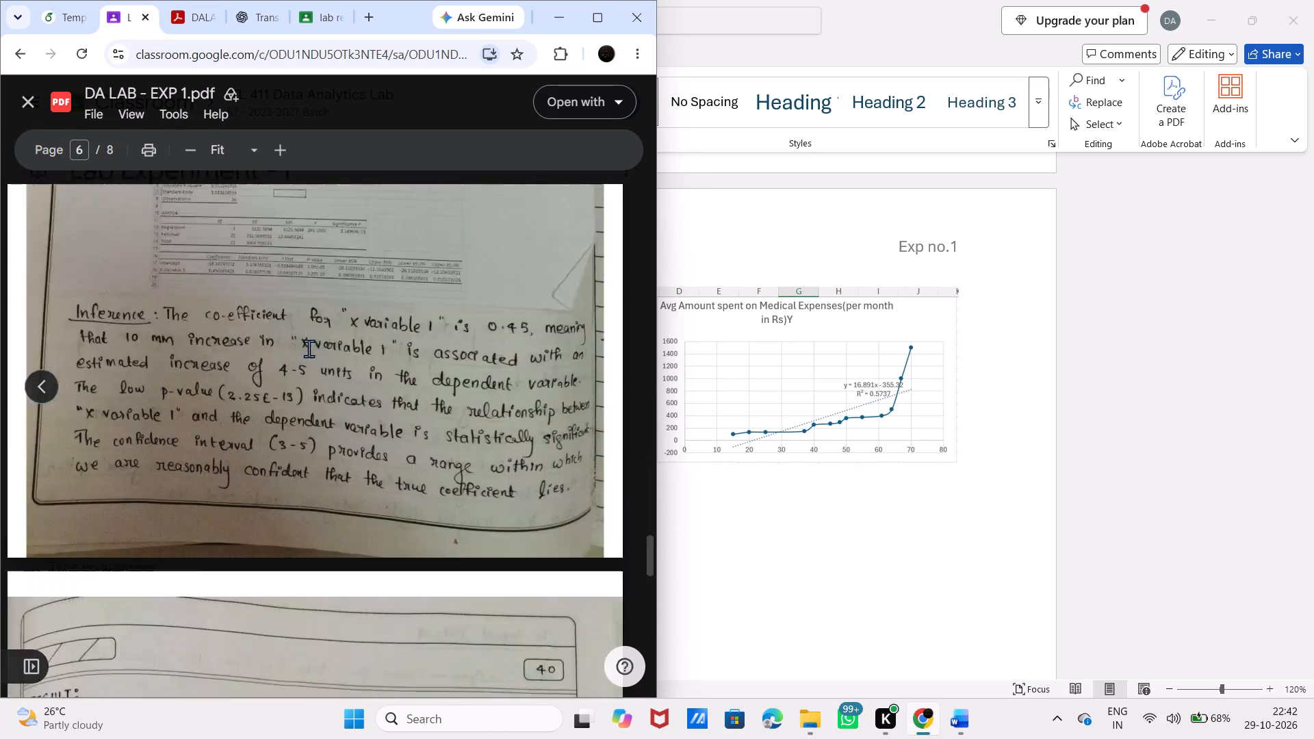
{"action": "scroll", "coordinate": [309, 348], "scroll_direction": "down", "scroll_amount": 1}
{"action": "scroll", "coordinate": [309, 348], "scroll_direction": "up", "scroll_amount": 5}
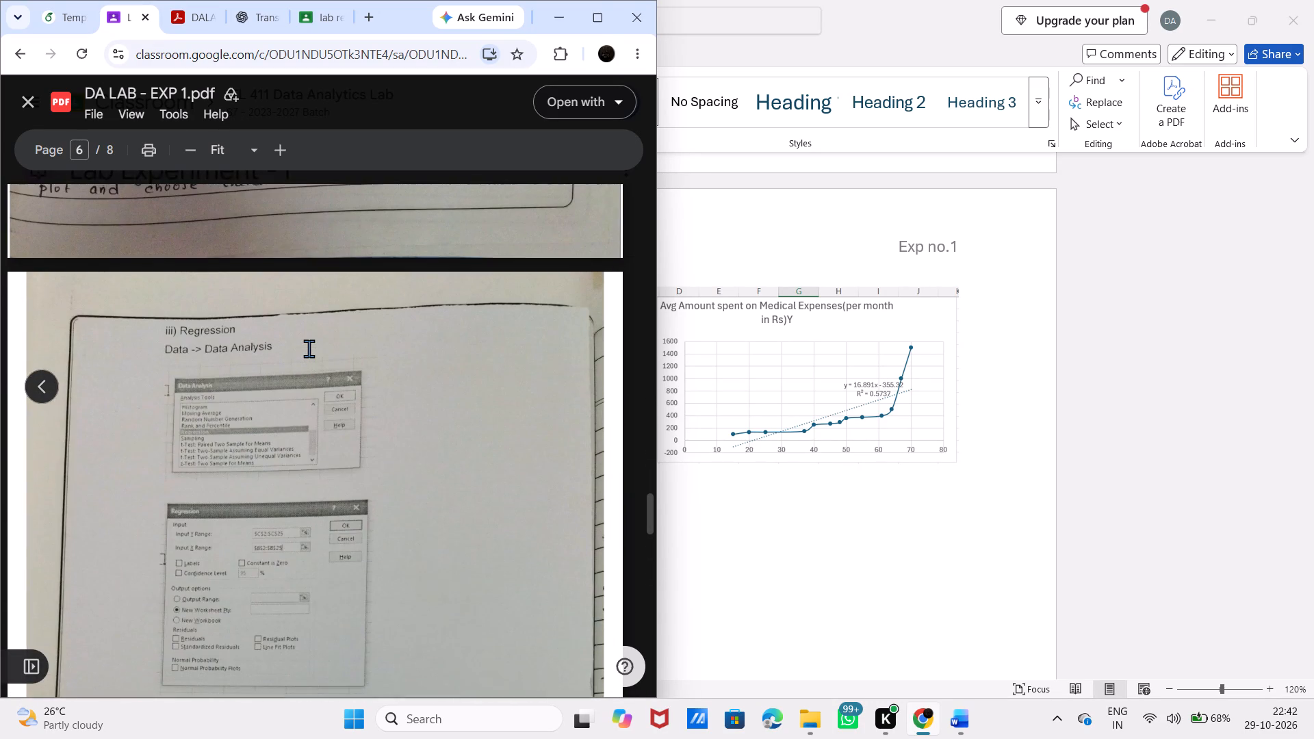
{"action": "scroll", "coordinate": [309, 348], "scroll_direction": "down", "scroll_amount": 1}
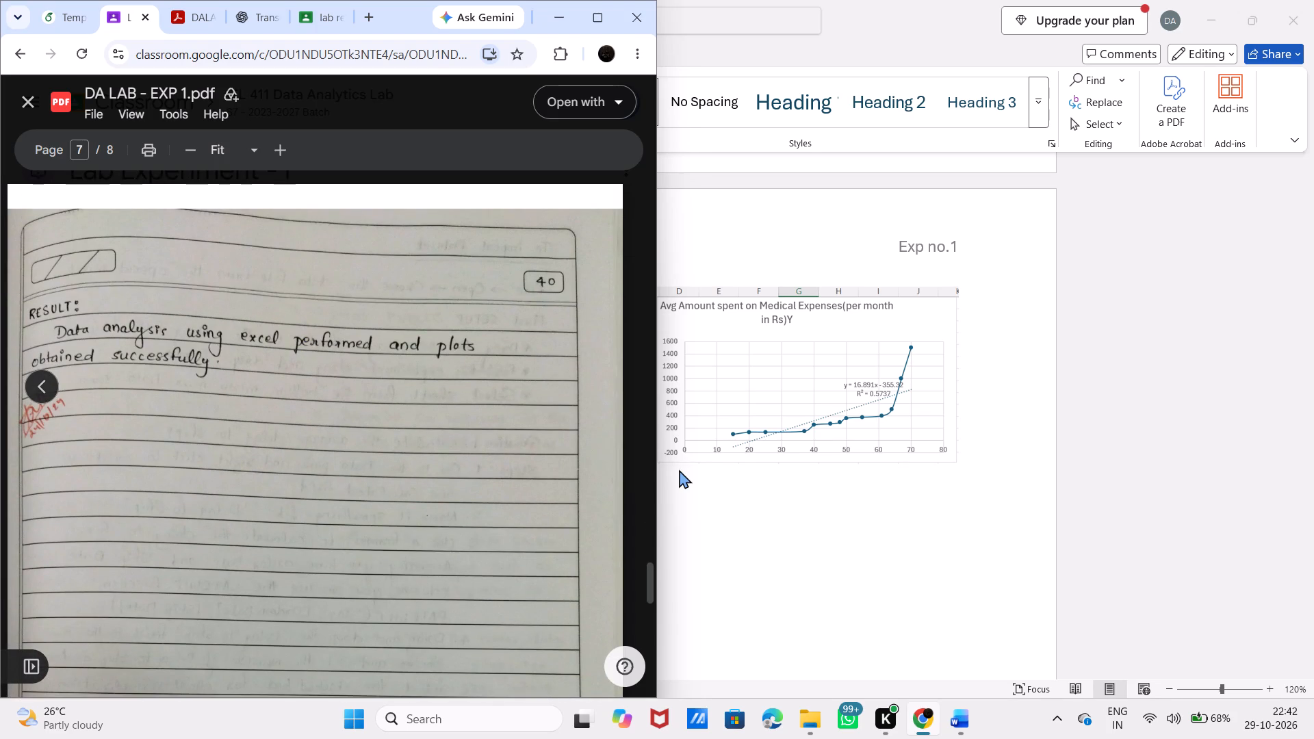
Switch to Word and extend the lab record with a new blank page after page 6.
{"action": "left_click", "coordinate": [719, 505]}
{"action": "scroll", "coordinate": [505, 527], "scroll_direction": "down", "scroll_amount": 1}
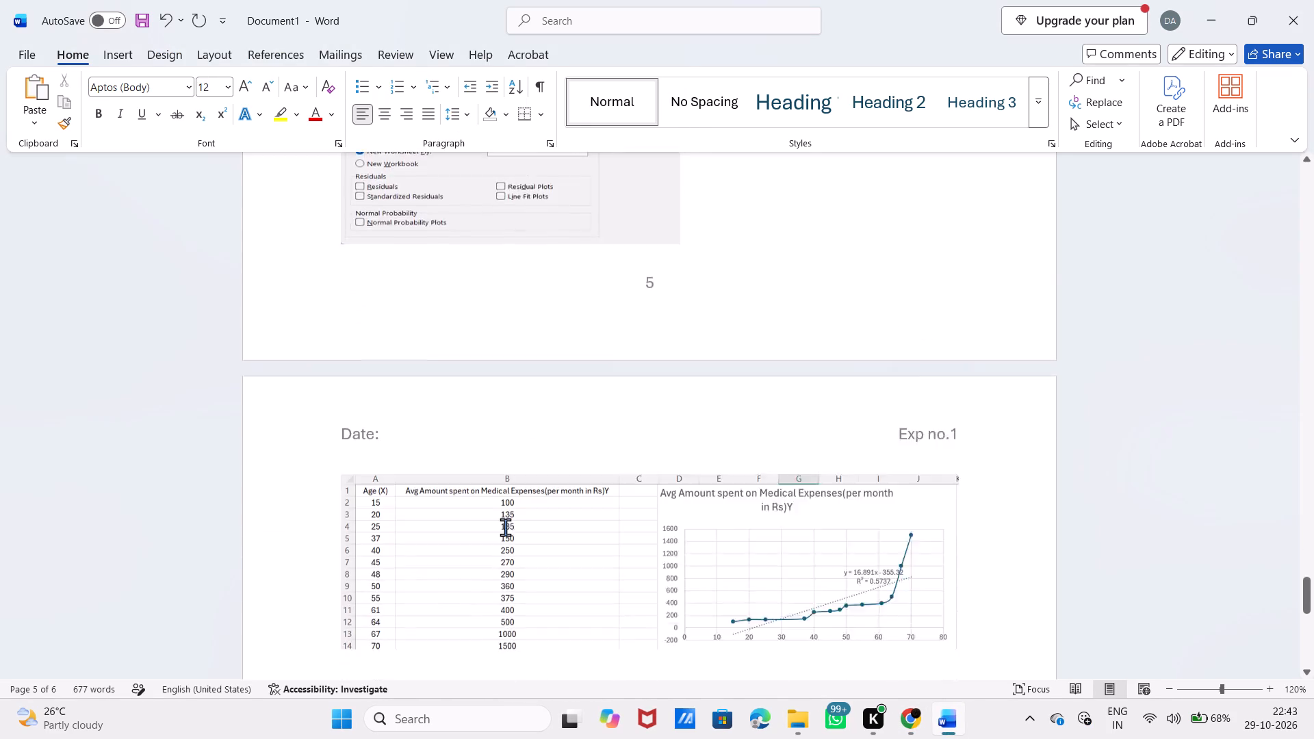
{"action": "scroll", "coordinate": [505, 527], "scroll_direction": "down", "scroll_amount": 2}
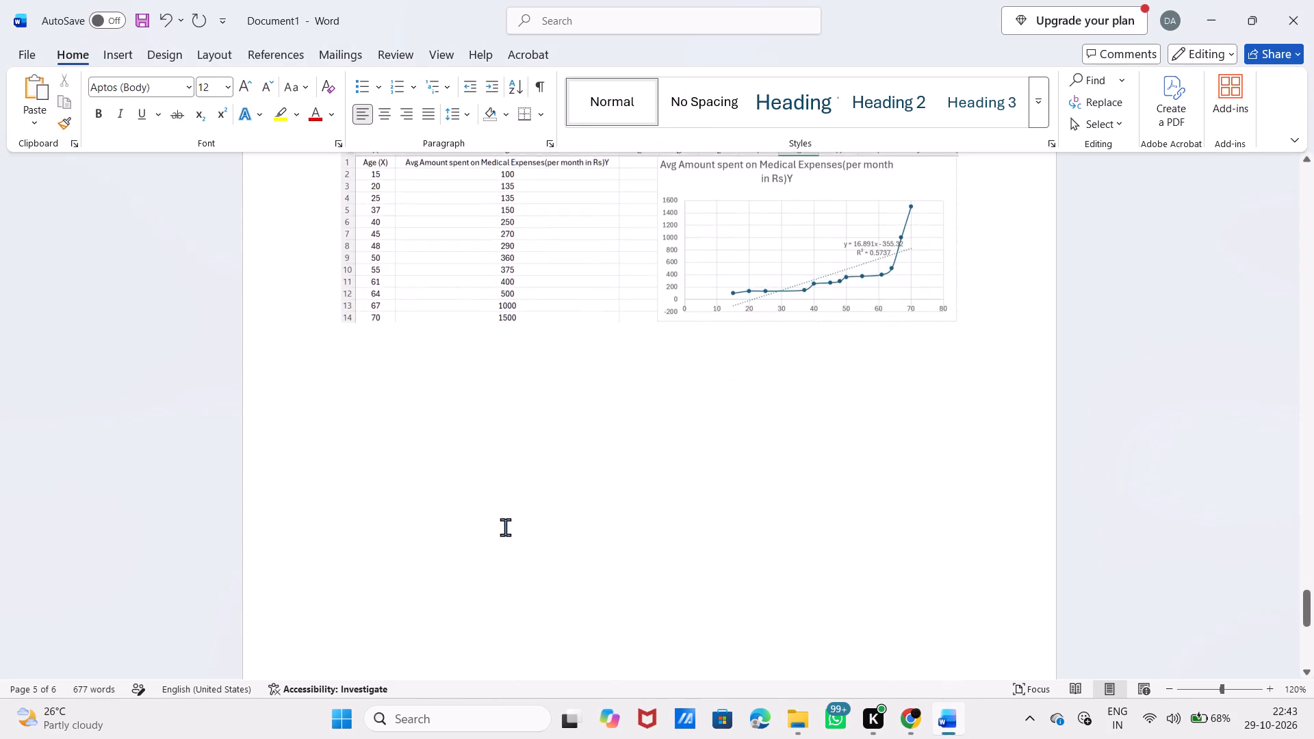
{"action": "scroll", "coordinate": [505, 527], "scroll_direction": "down", "scroll_amount": 5}
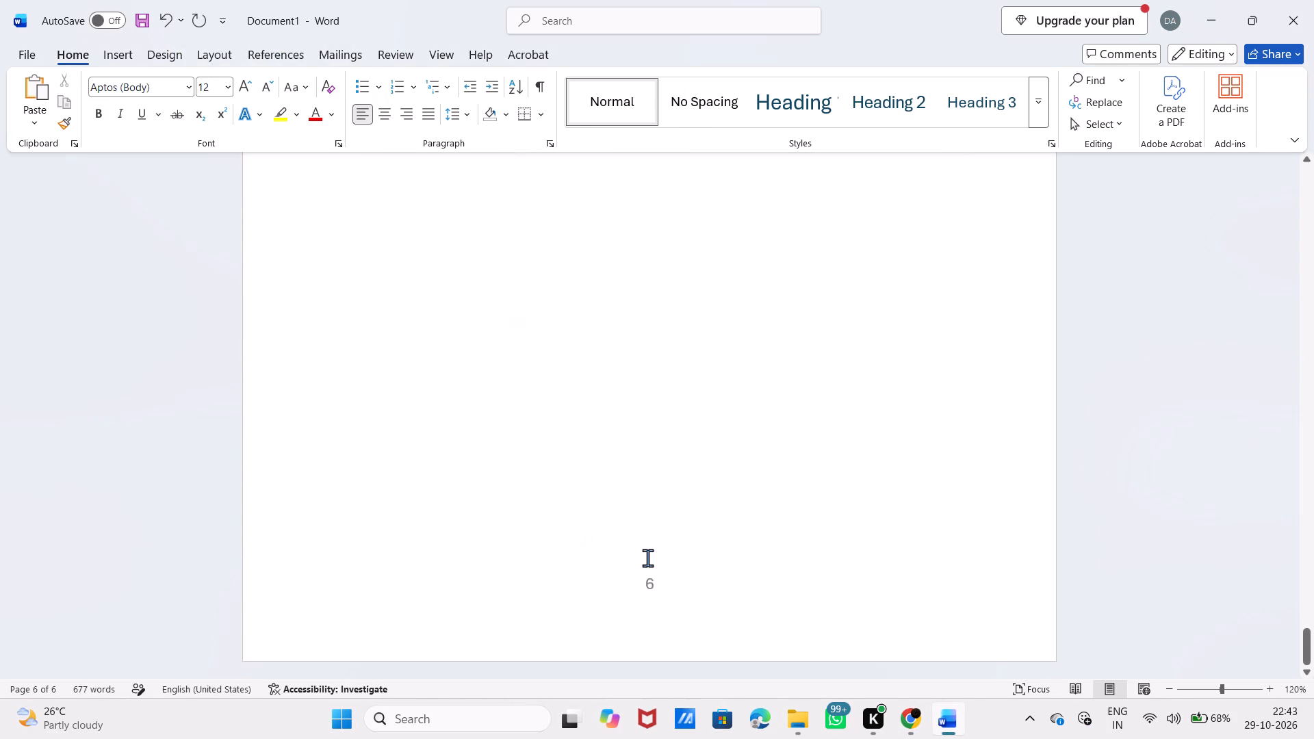
{"action": "left_click", "coordinate": [409, 389]}
{"action": "left_click", "coordinate": [568, 494]}
{"action": "scroll", "coordinate": [568, 494], "scroll_direction": "up", "scroll_amount": 2}
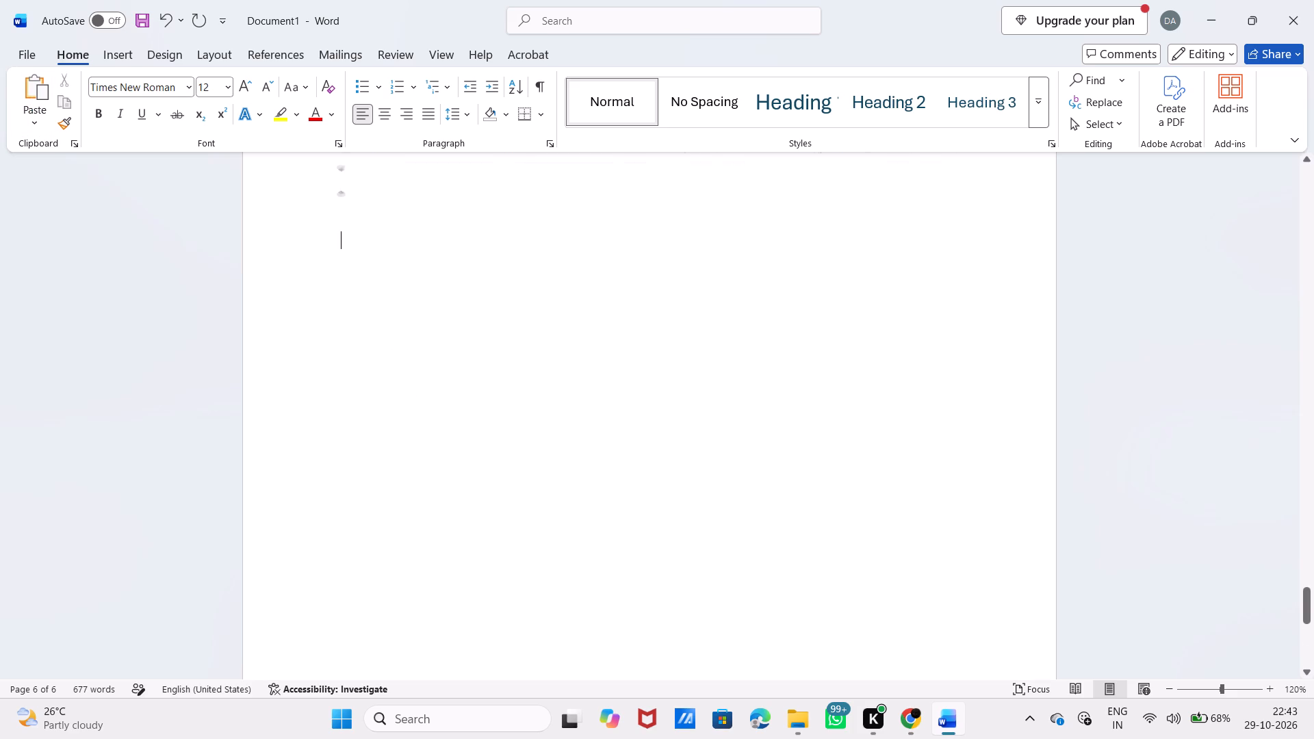
{"action": "scroll", "coordinate": [568, 494], "scroll_direction": "up", "scroll_amount": 3}
{"action": "scroll", "coordinate": [568, 494], "scroll_direction": "down", "scroll_amount": 3}
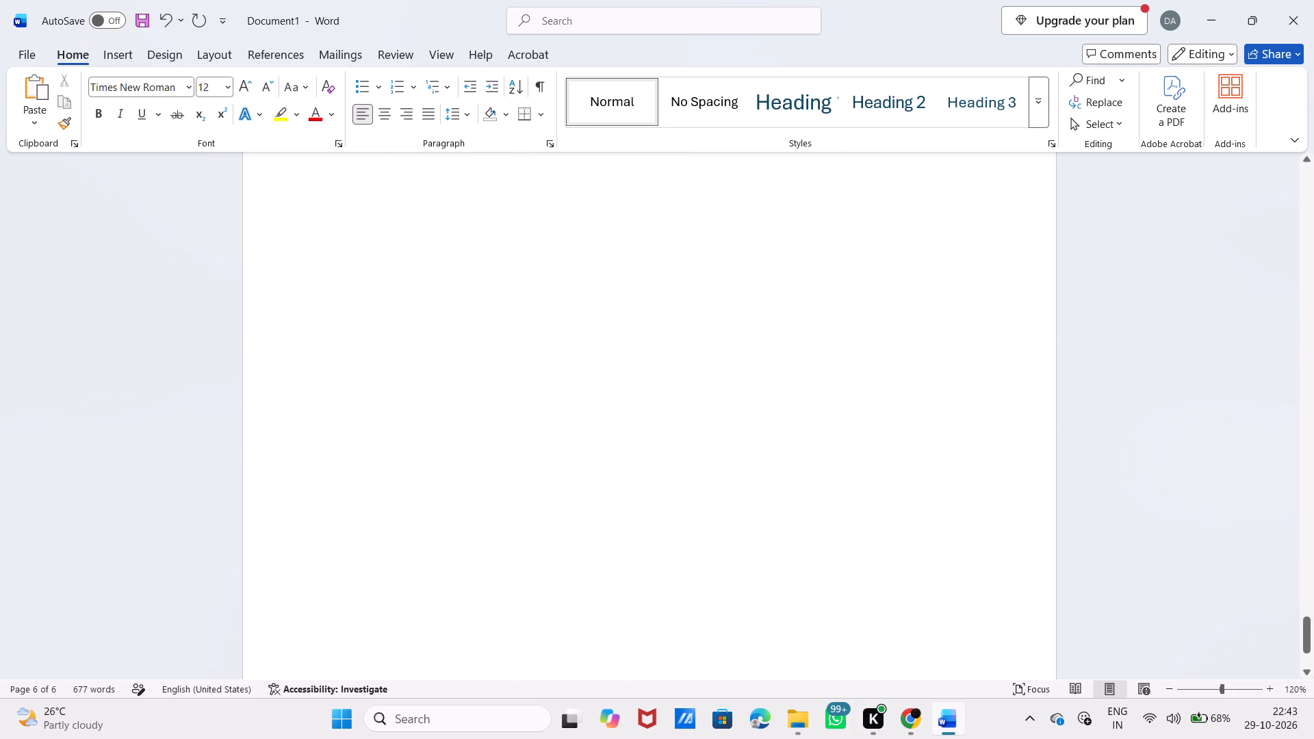
{"action": "left_click", "coordinate": [568, 494]}
{"action": "scroll", "coordinate": [568, 494], "scroll_direction": "down", "scroll_amount": 2}
{"action": "left_click", "coordinate": [608, 558]}
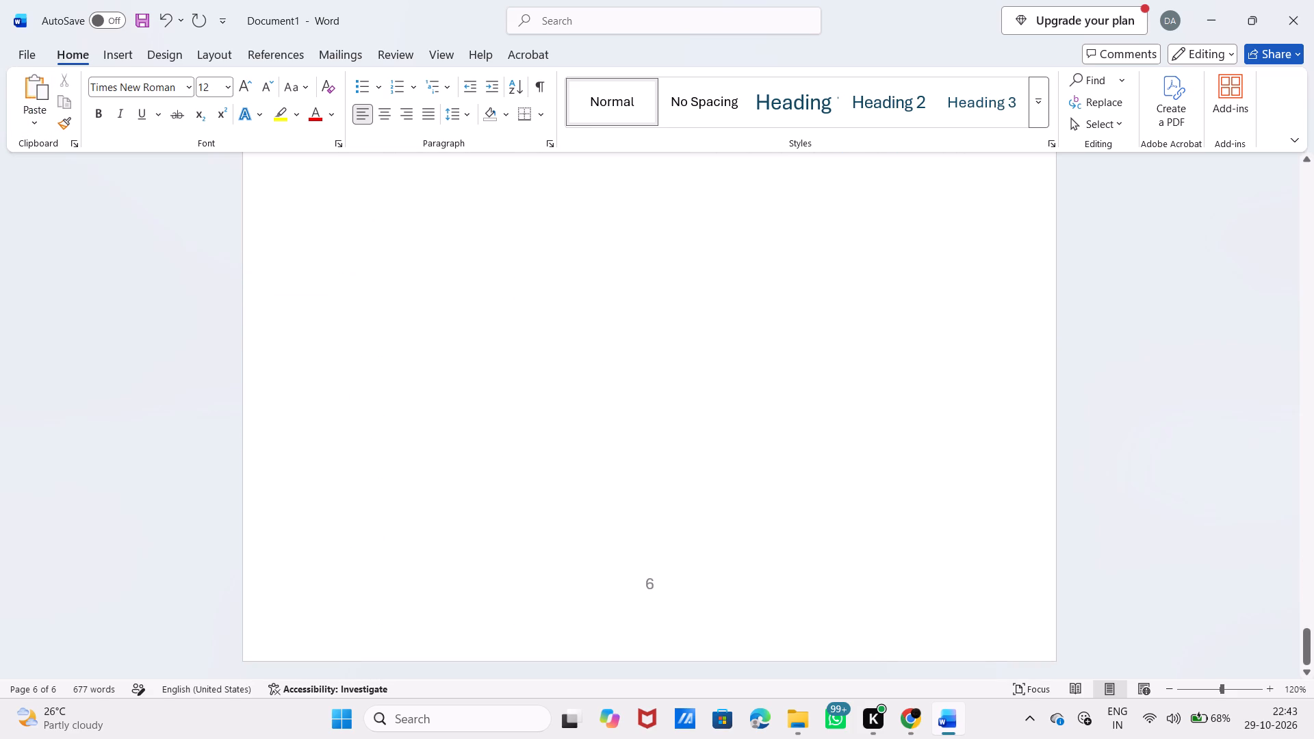
{"action": "double_click", "coordinate": [597, 508]}
{"action": "key", "text": "Return"}
{"action": "key", "text": "Return"}
{"action": "scroll", "coordinate": [597, 508], "scroll_direction": "down", "scroll_amount": 2}
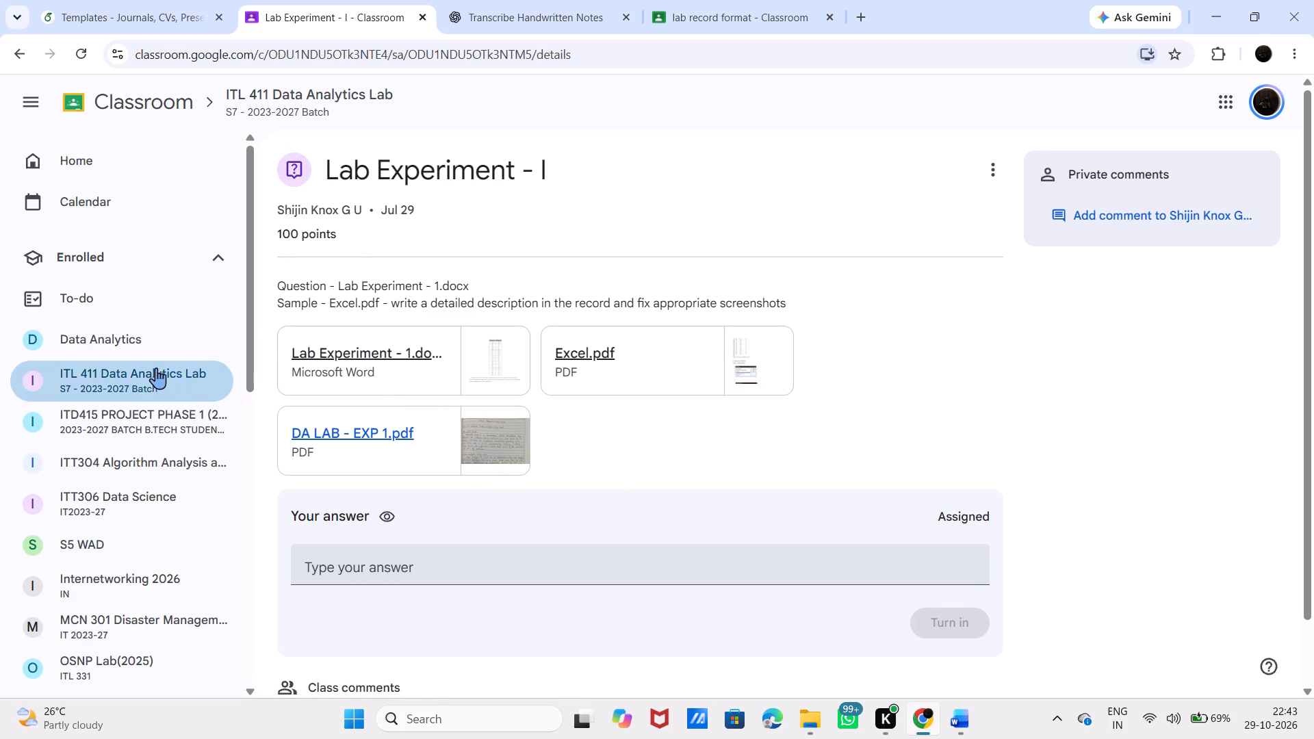
{"action": "left_click", "coordinate": [15, 49]}
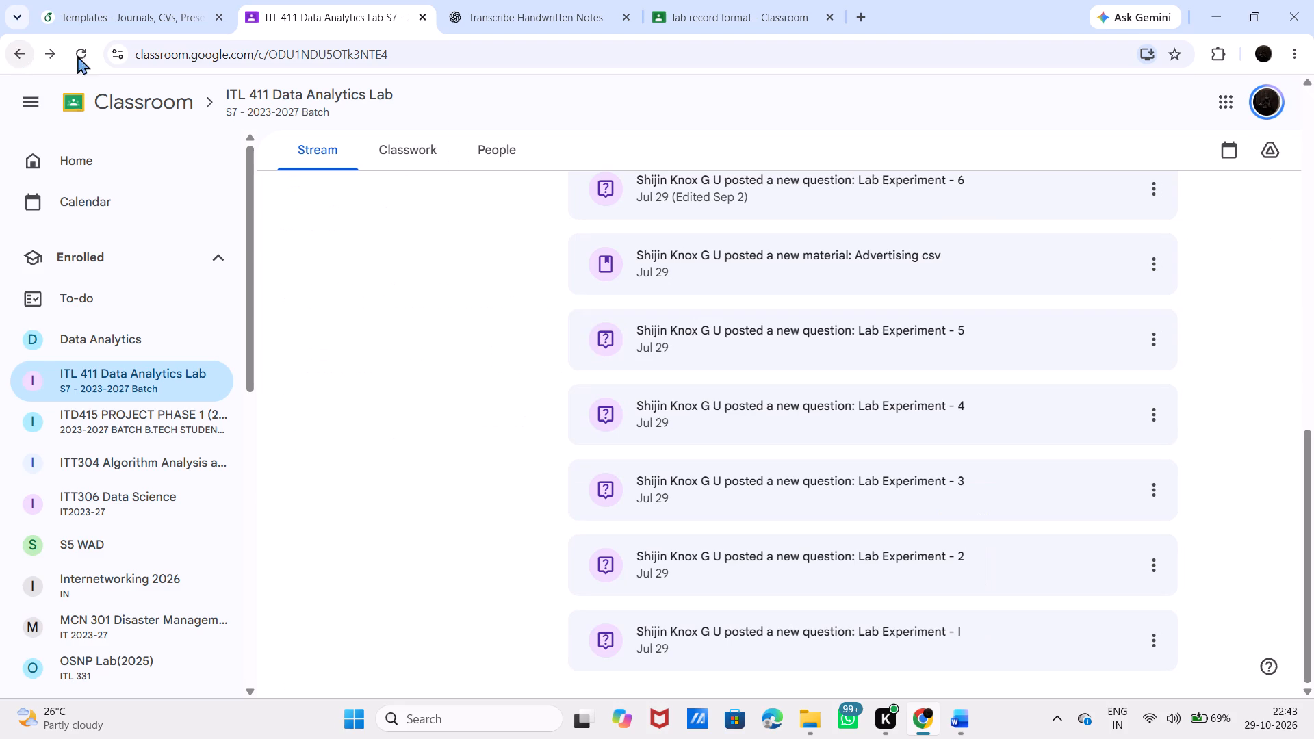
{"action": "left_click", "coordinate": [810, 570]}
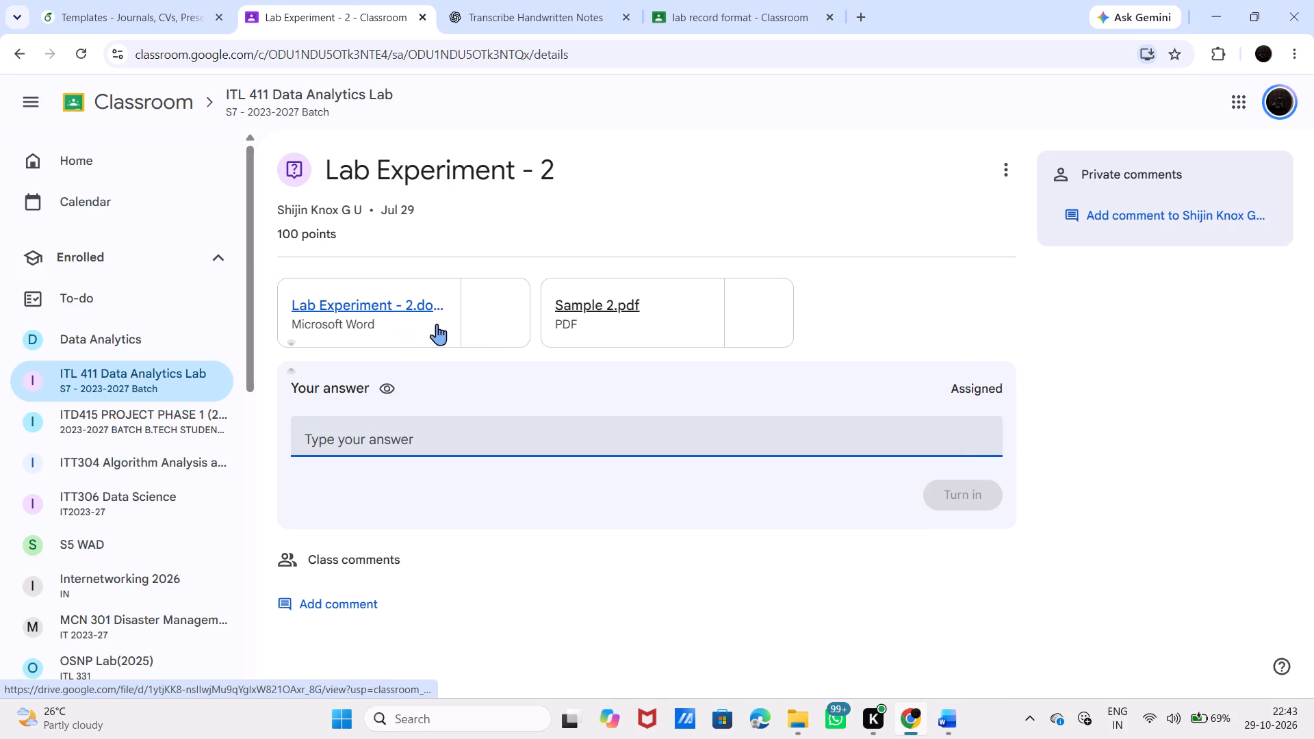
Read the experiment 2 task list on basic concepts of R in Lab Experiment - 2.docx.
{"action": "left_click", "coordinate": [363, 310]}
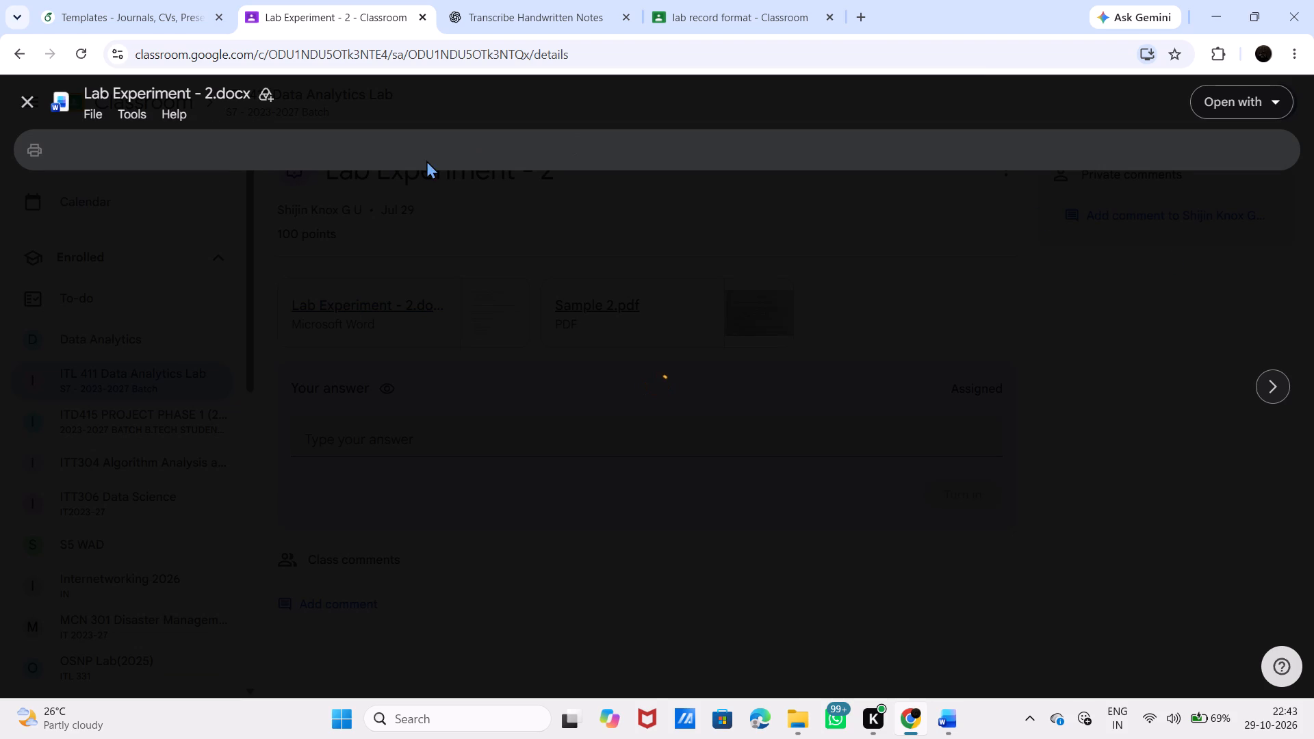
{"action": "left_click", "coordinate": [38, 103]}
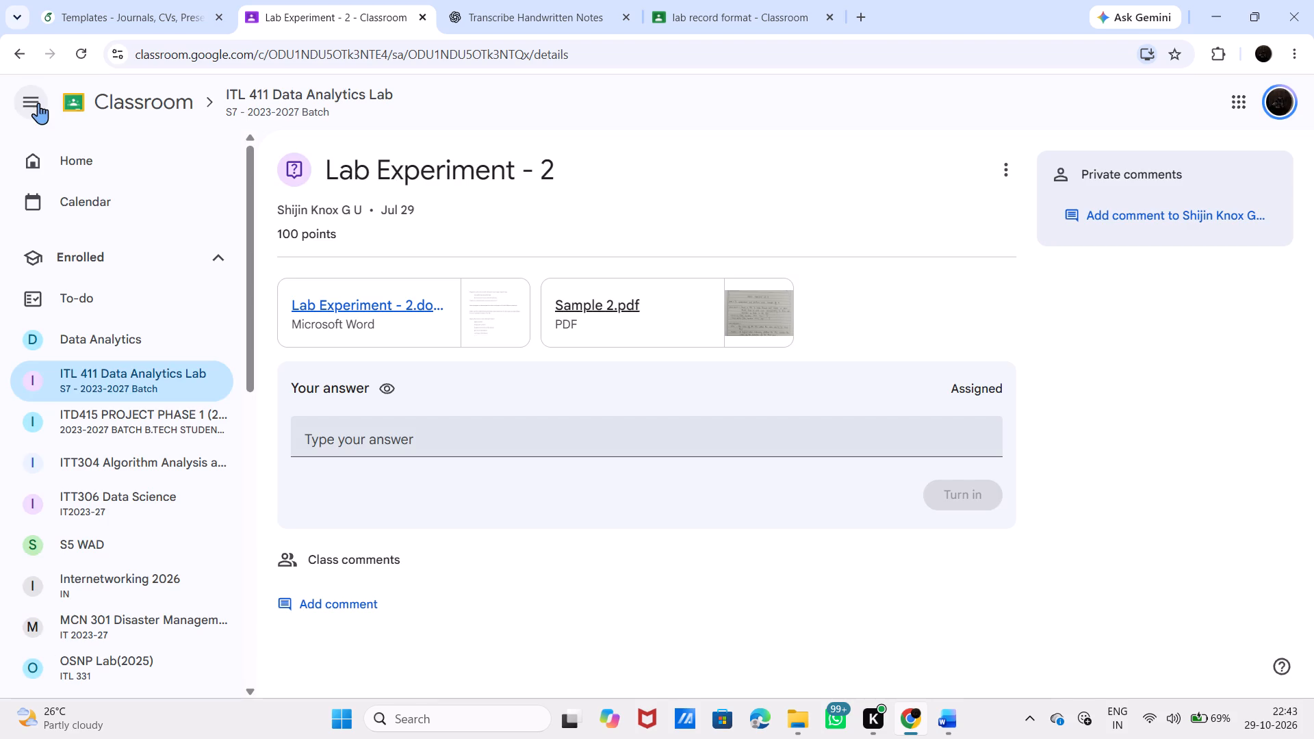
{"action": "left_click", "coordinate": [641, 305]}
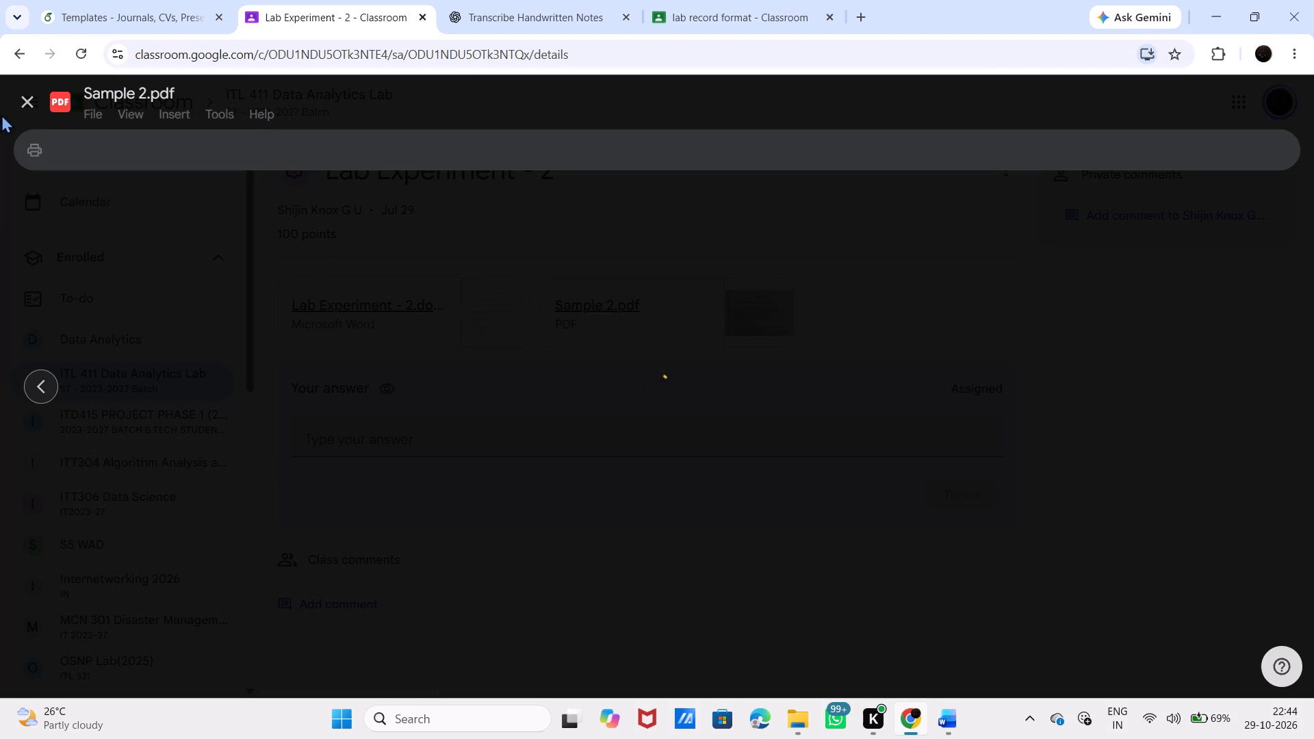
{"action": "left_click", "coordinate": [34, 96]}
{"action": "left_click", "coordinate": [370, 300]}
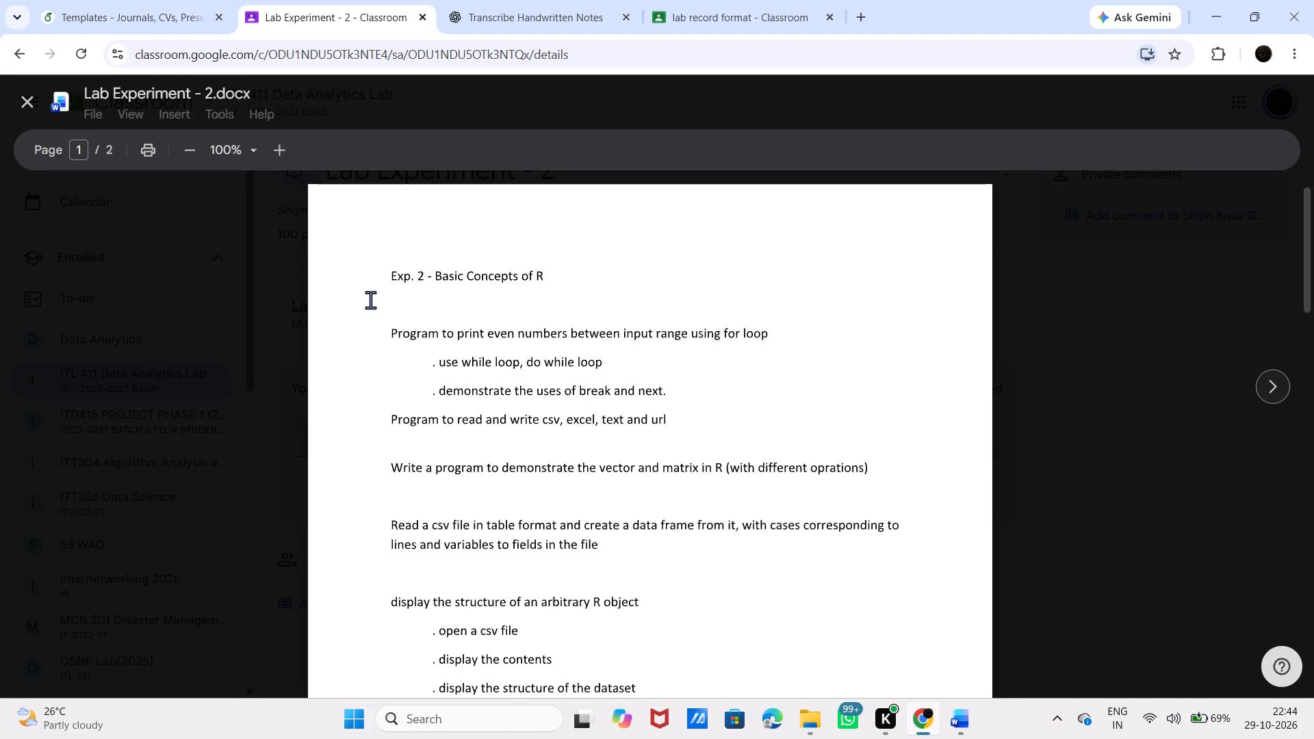
{"action": "scroll", "coordinate": [453, 501], "scroll_direction": "down", "scroll_amount": 4}
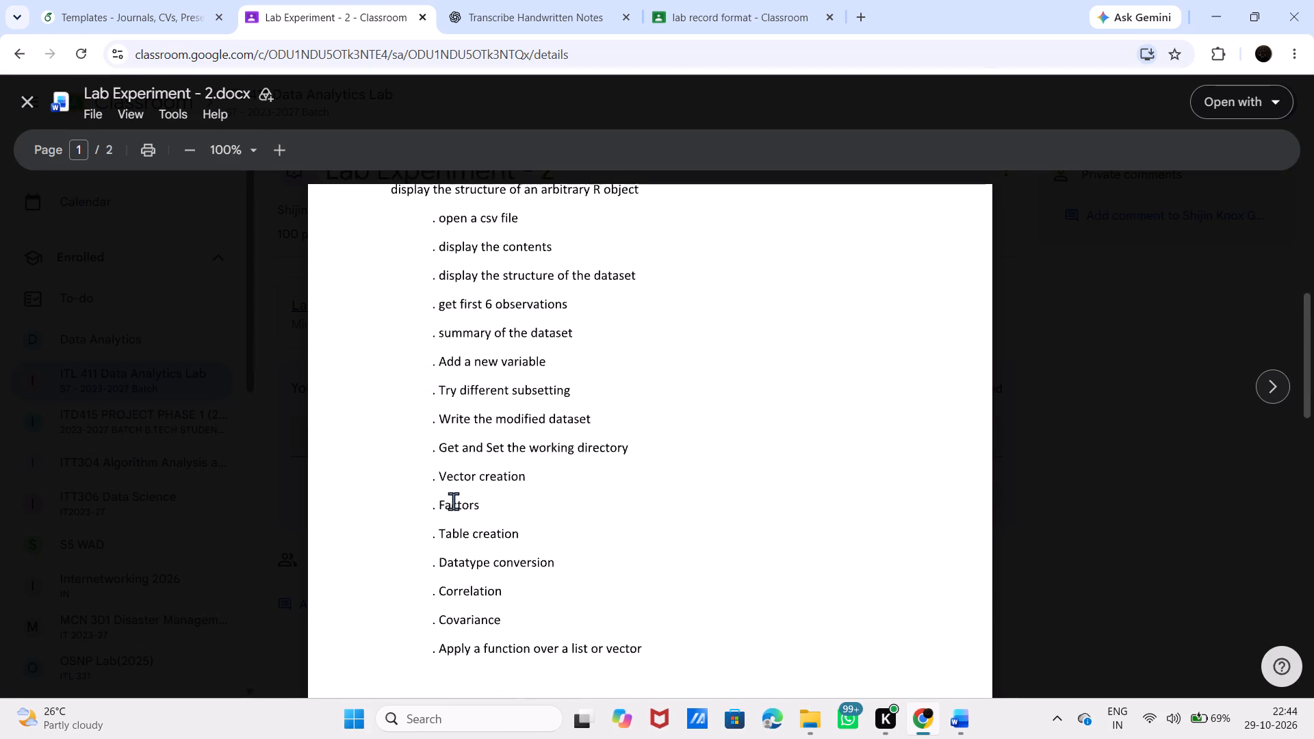
{"action": "left_click", "coordinate": [32, 104]}
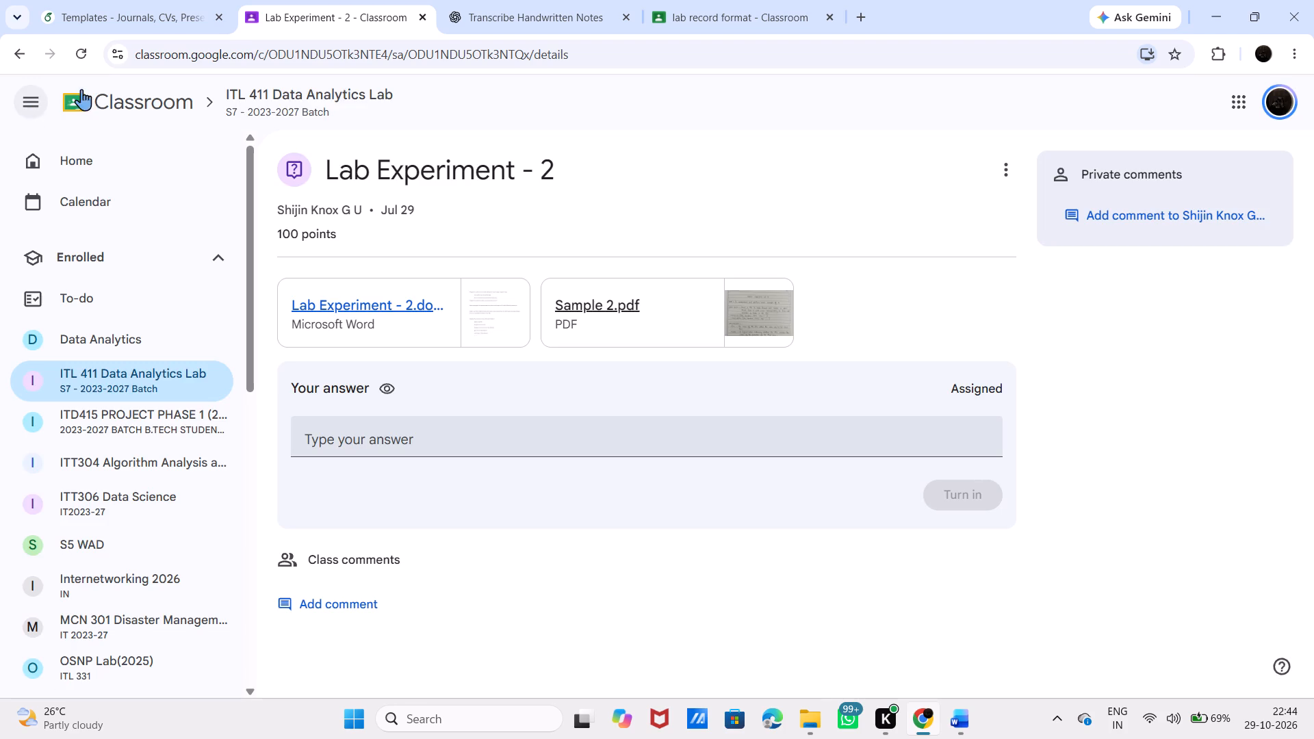
Open Sample 2.pdf from Lab Experiment - 2 and bring up its printable copy in a new tab.
{"action": "left_click", "coordinate": [578, 302]}
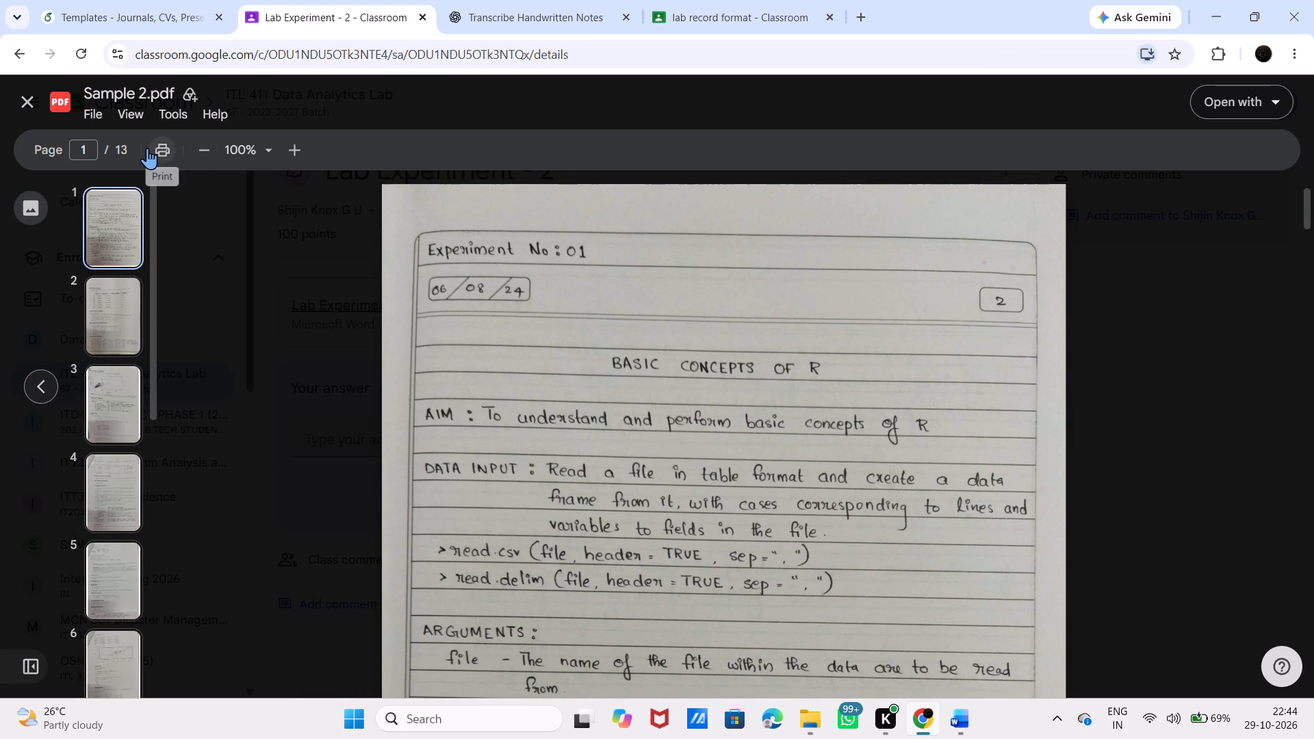
{"action": "left_click", "coordinate": [153, 148]}
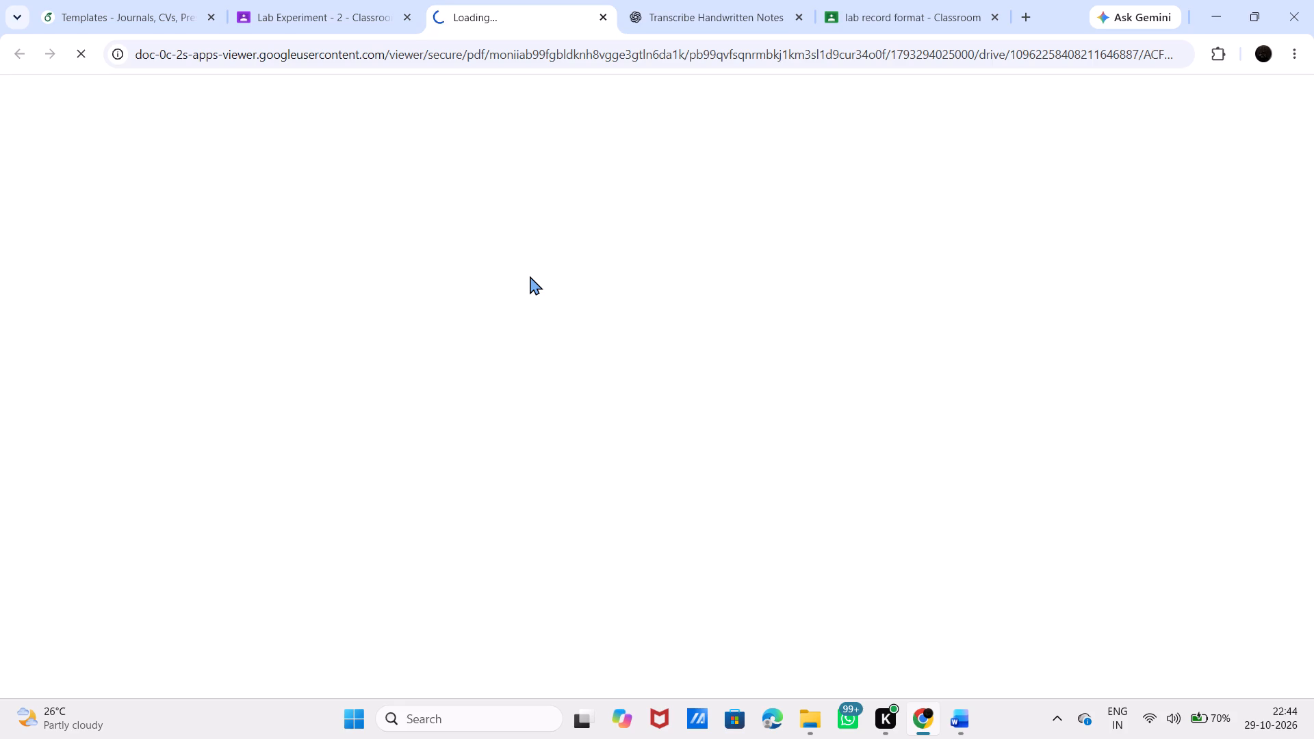
Switch to File Explorer and delete the DA exp1 PDF from the Downloads folder.
{"action": "left_click", "coordinate": [812, 722]}
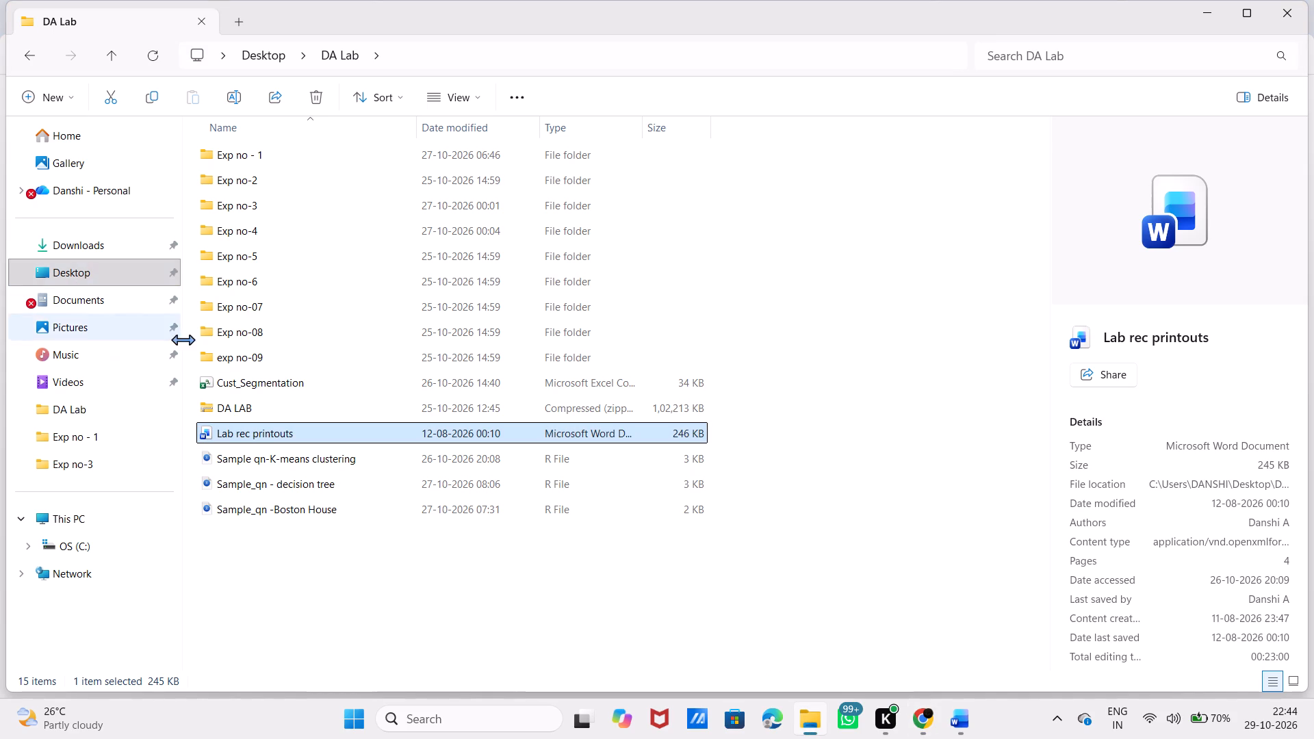
{"action": "left_click", "coordinate": [79, 245]}
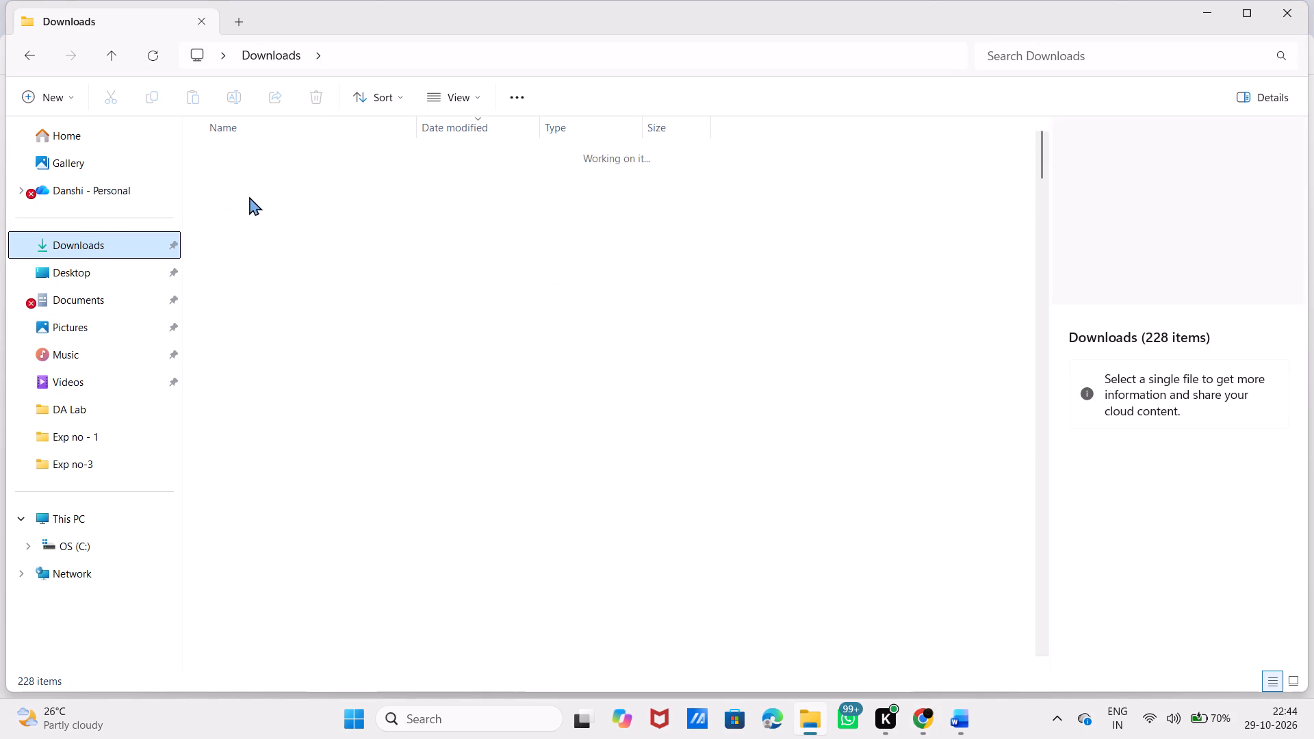
{"action": "left_click", "coordinate": [275, 180]}
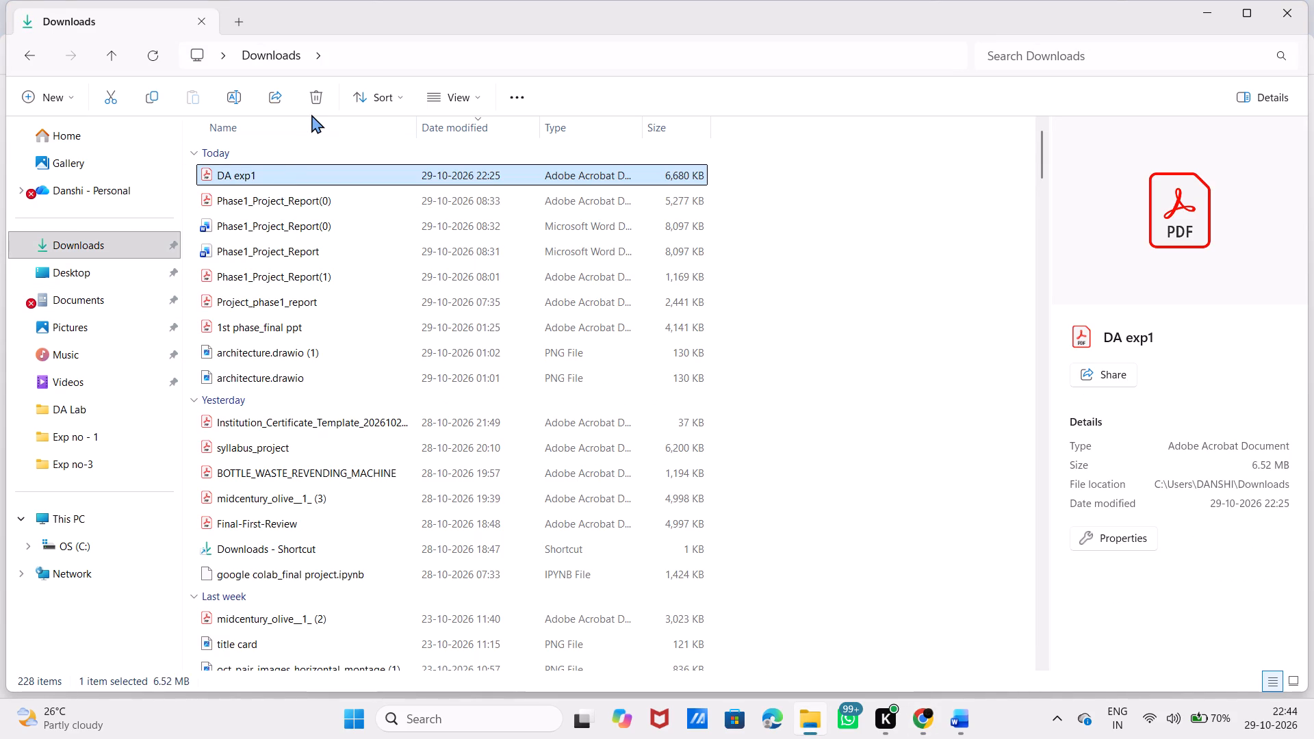
{"action": "left_click", "coordinate": [313, 108]}
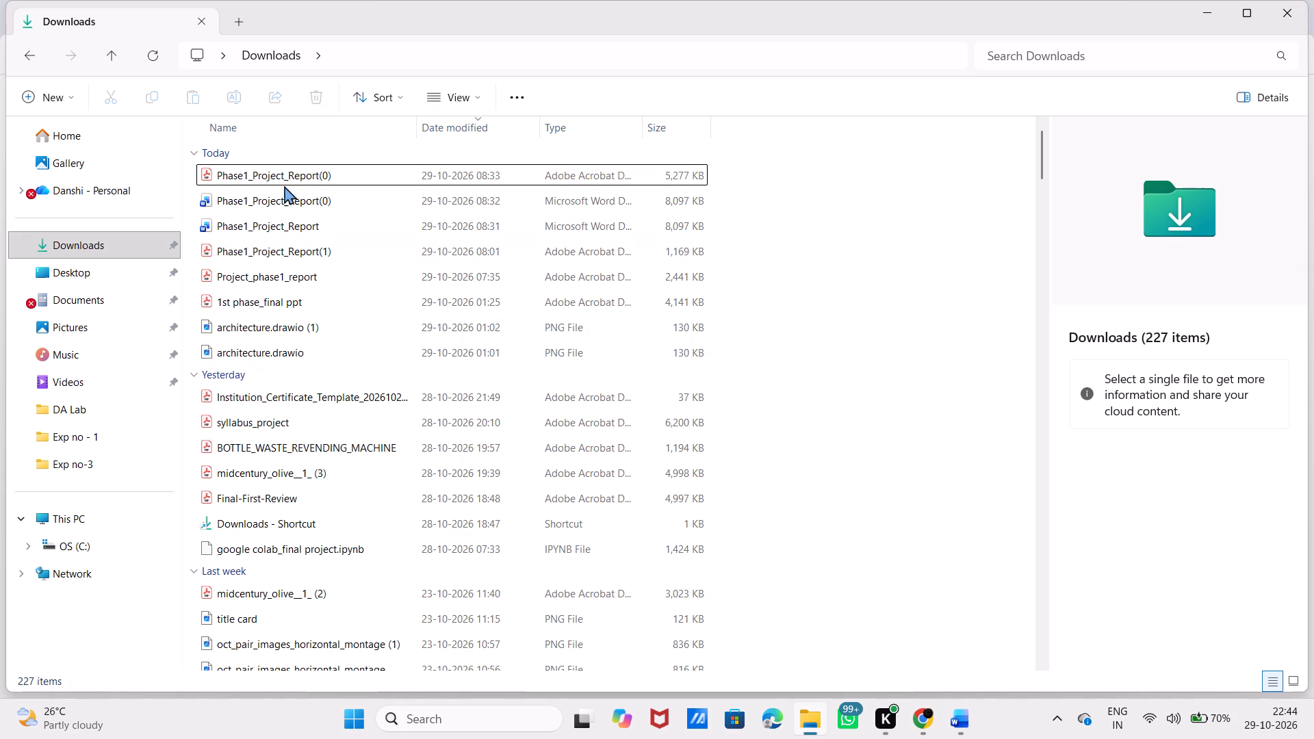
Delete the Phase1_Project_Report Word document from the Downloads folder.
{"action": "left_click", "coordinate": [255, 220]}
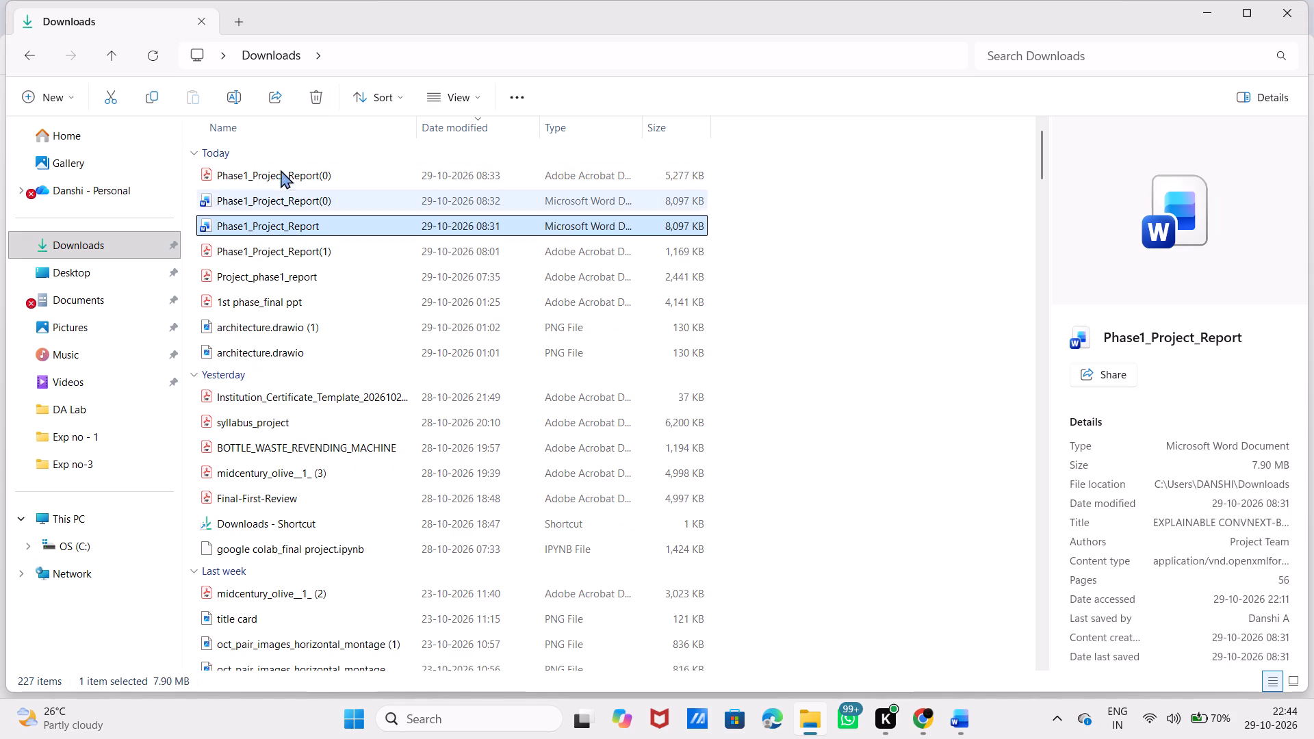
{"action": "left_click", "coordinate": [313, 106]}
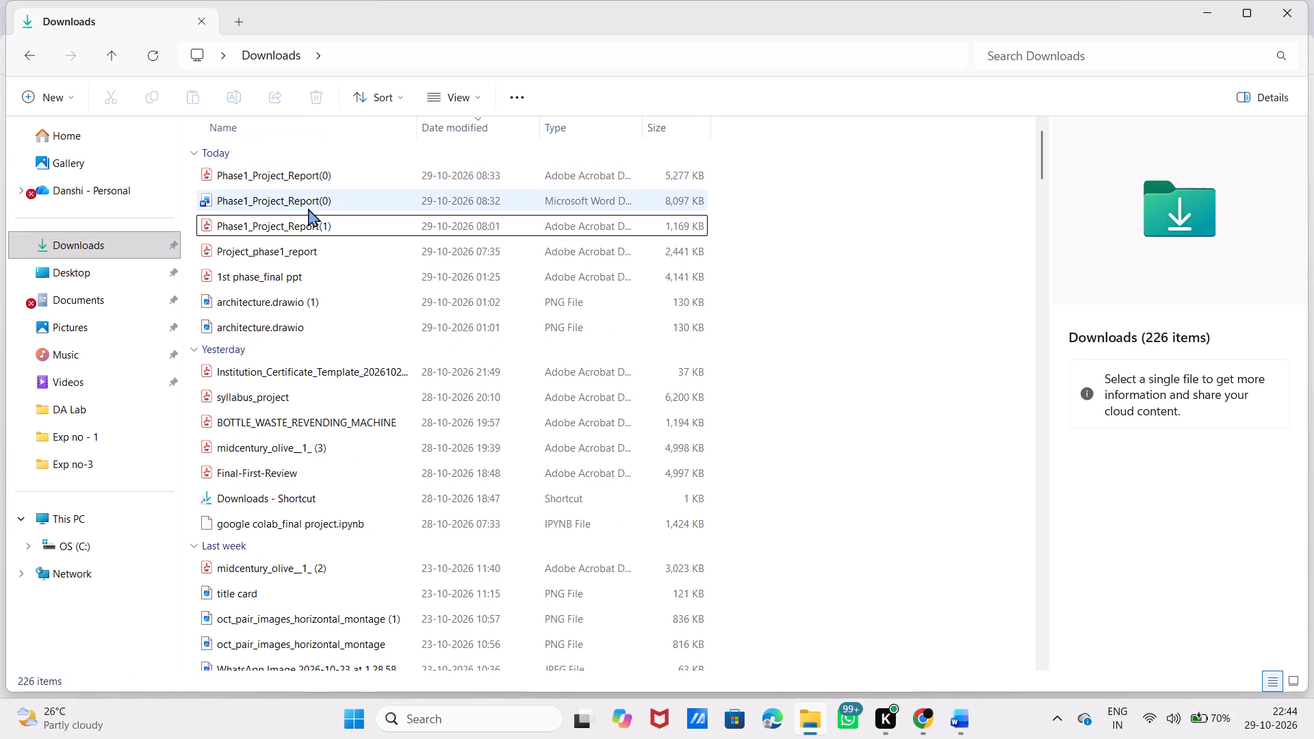
Delete the Phase1_Project_Report(1), Project_phase1_report and 1st phase_final ppt PDFs from the Downloads folder.
{"action": "left_click", "coordinate": [338, 227]}
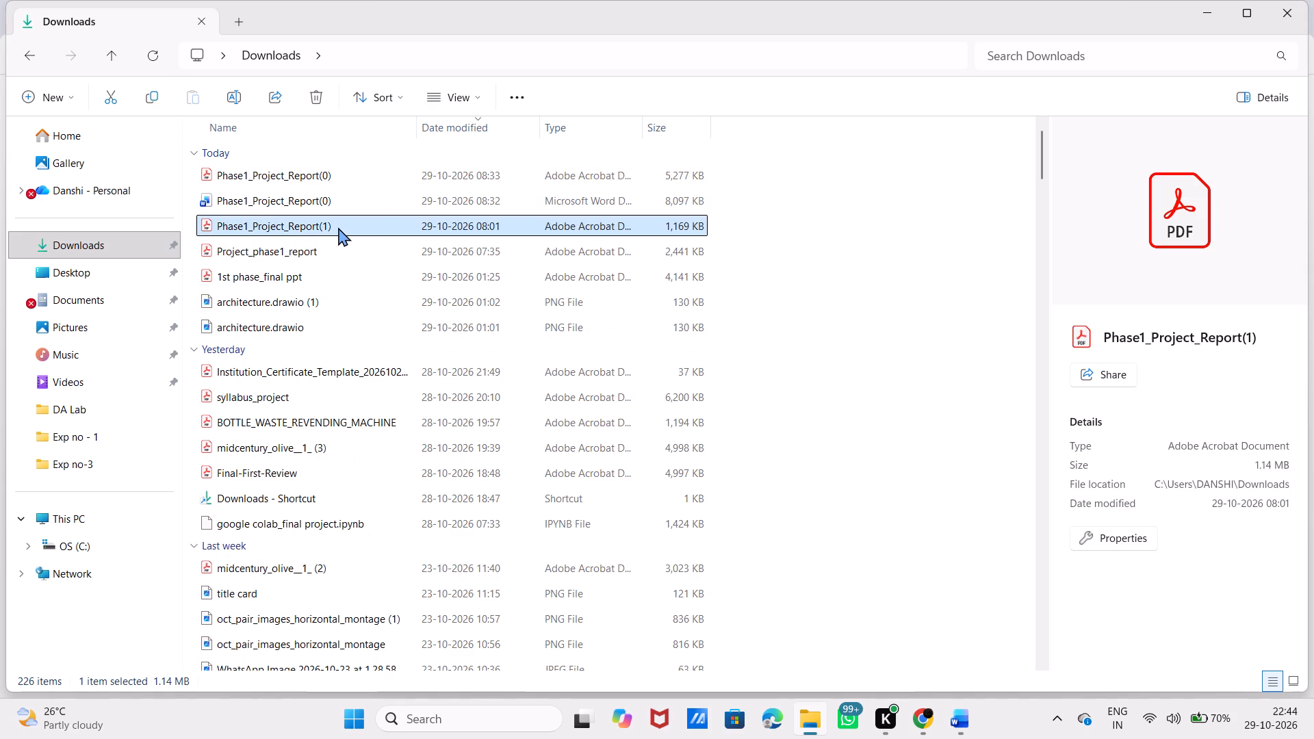
{"action": "left_click_drag", "start_coordinate": [338, 227], "coordinate": [346, 231]}
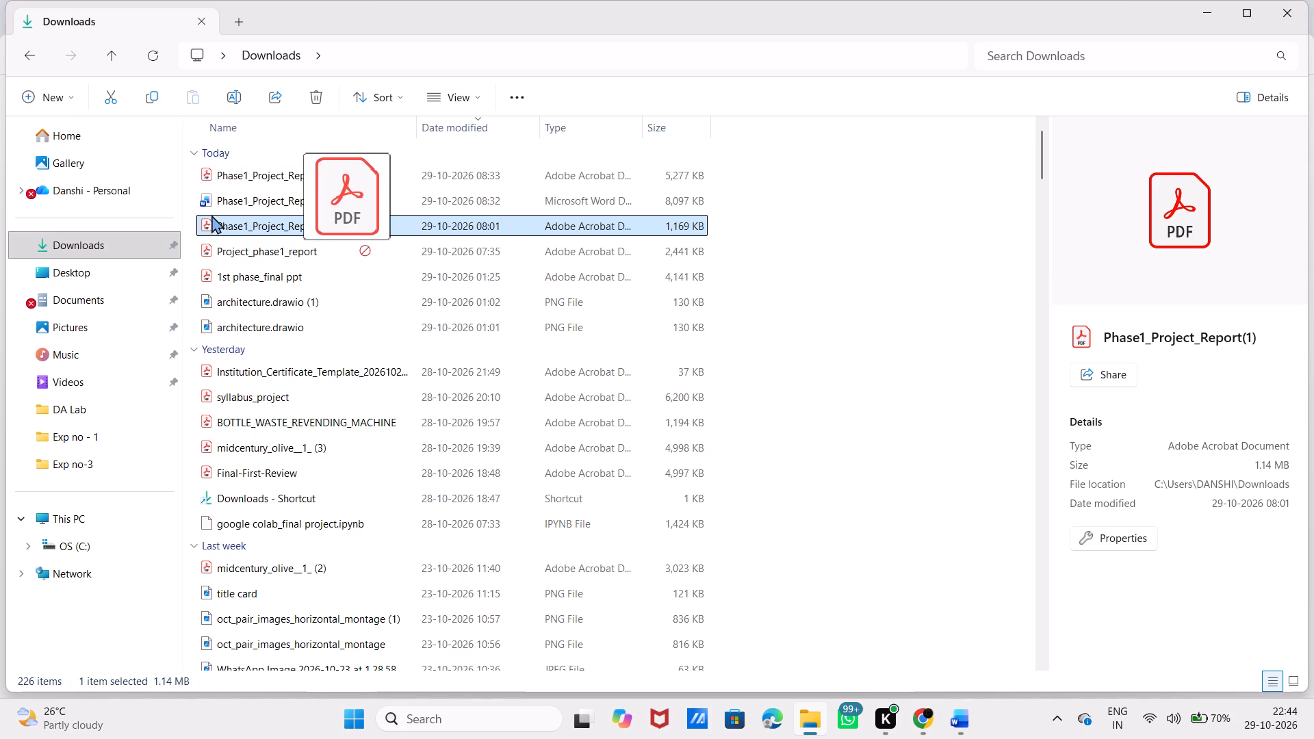
{"action": "left_click_drag", "start_coordinate": [194, 213], "coordinate": [317, 313]}
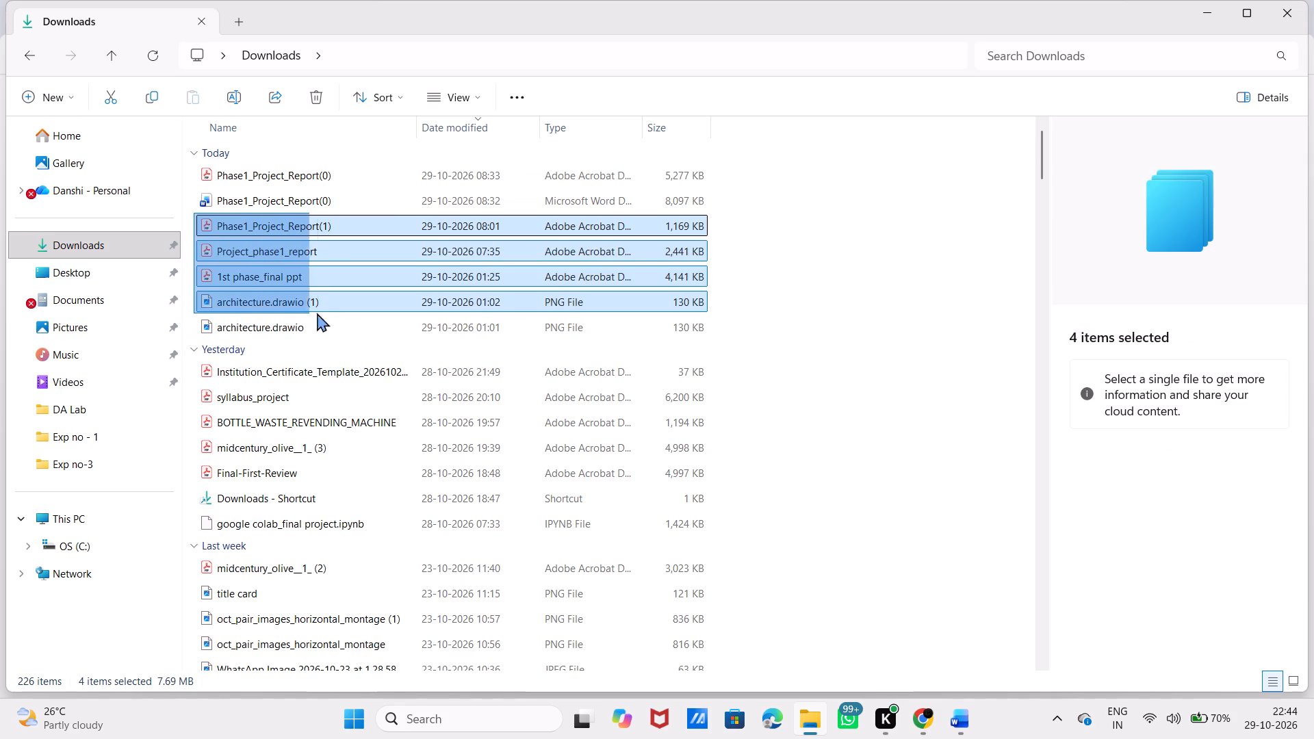
{"action": "left_click_drag", "start_coordinate": [317, 313], "coordinate": [506, 286]}
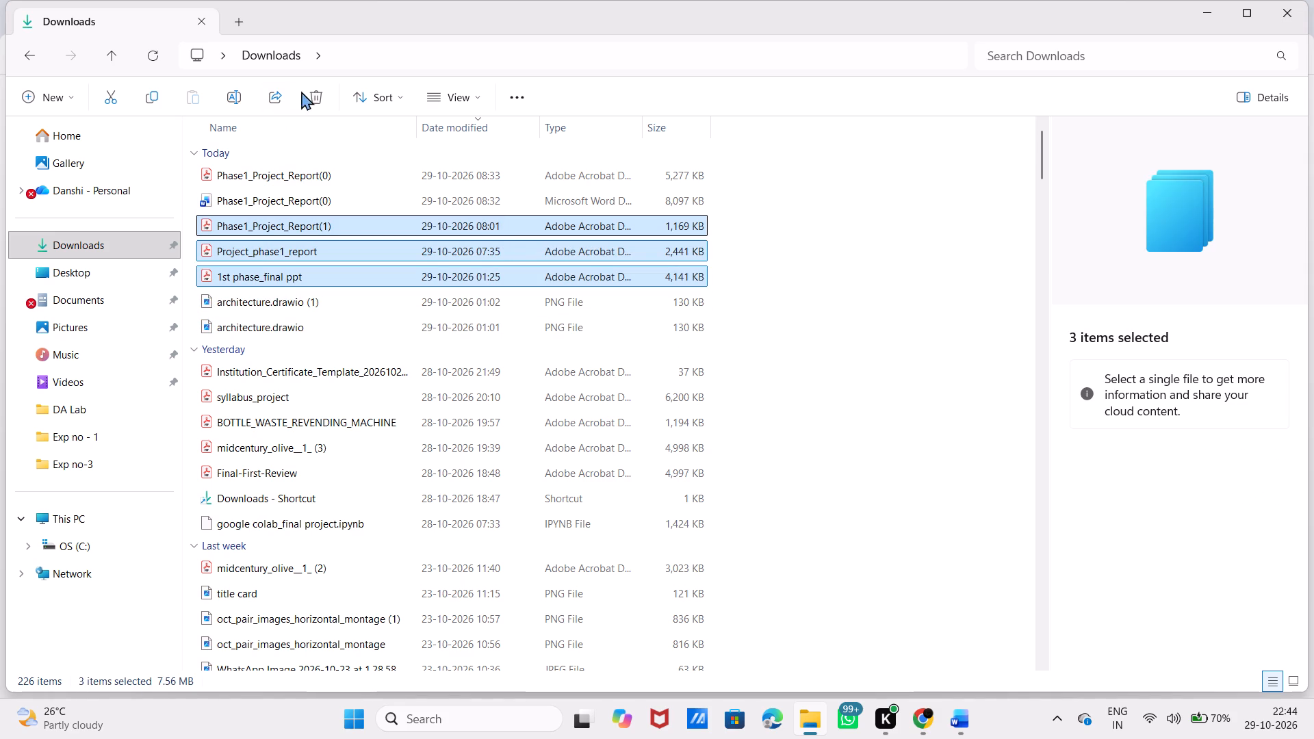
{"action": "left_click", "coordinate": [315, 96]}
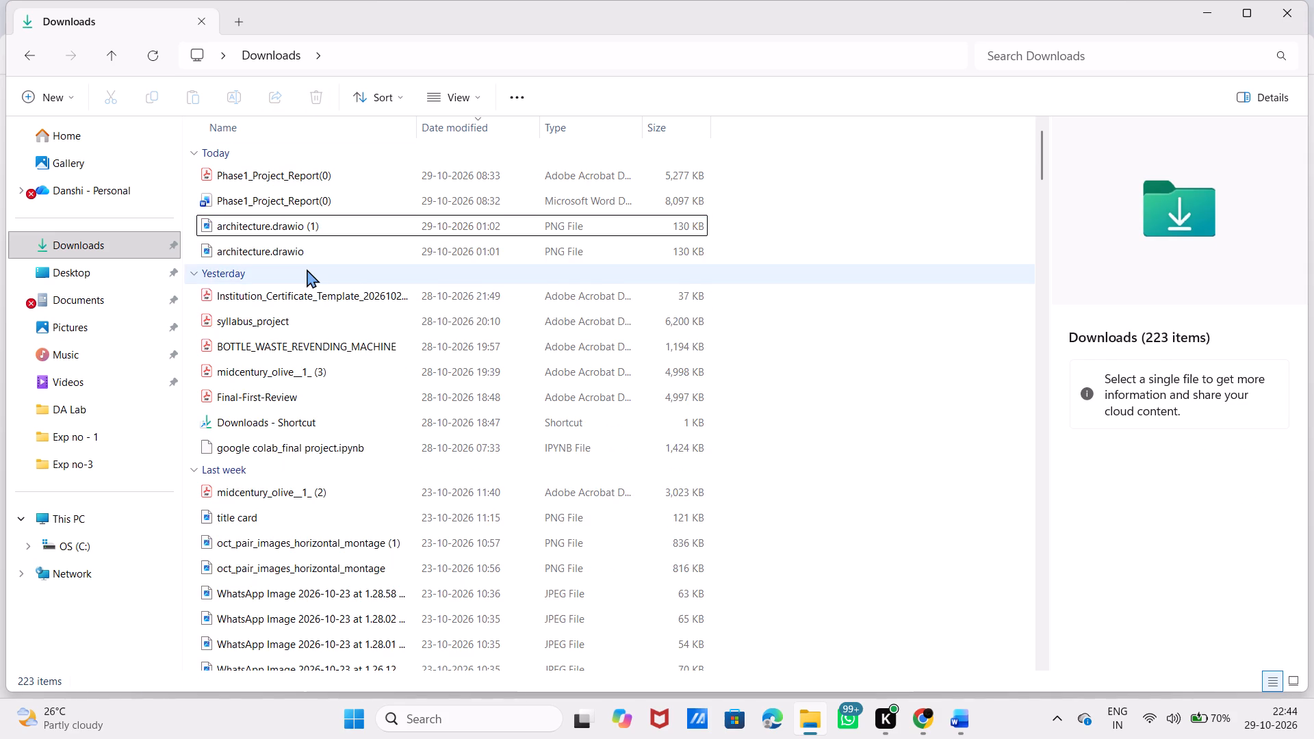
Delete the BOTTLE_WASTE_REVENDING_MACHINE PDF from the Downloads folder.
{"action": "scroll", "coordinate": [307, 269], "scroll_direction": "down", "scroll_amount": 1}
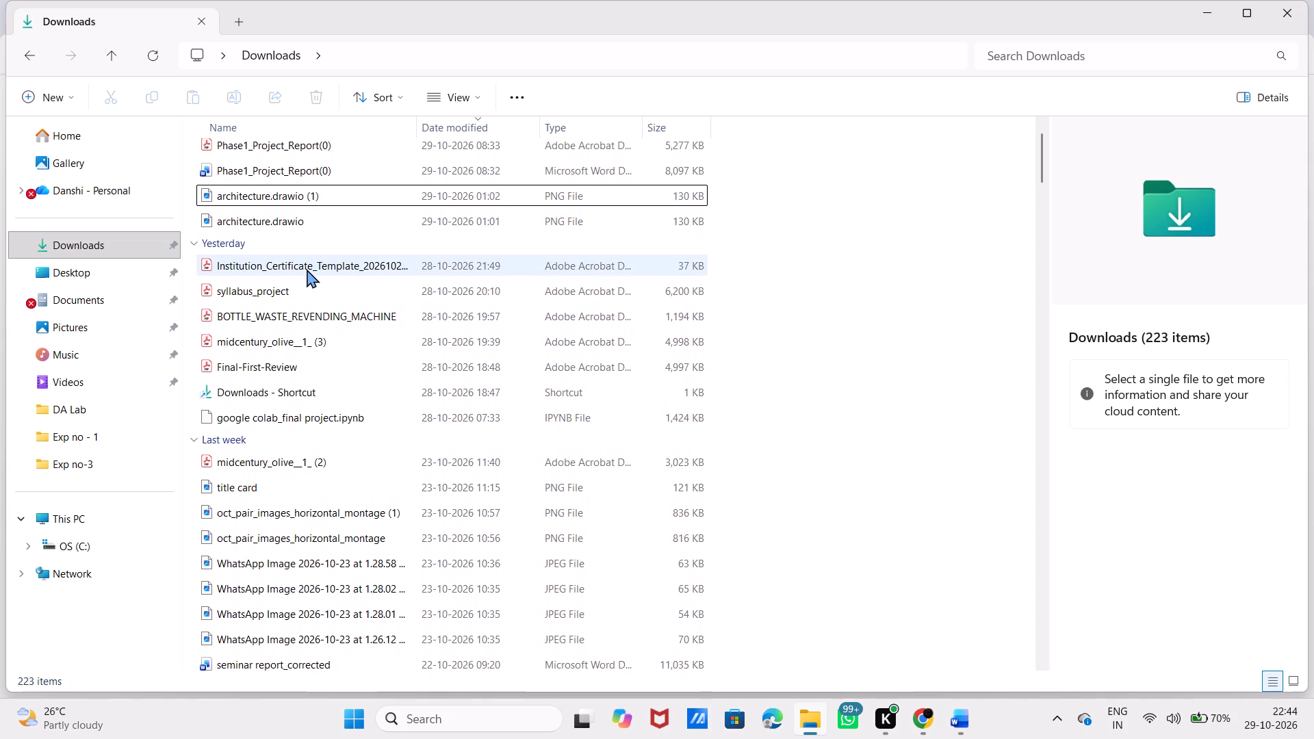
{"action": "left_click", "coordinate": [290, 320]}
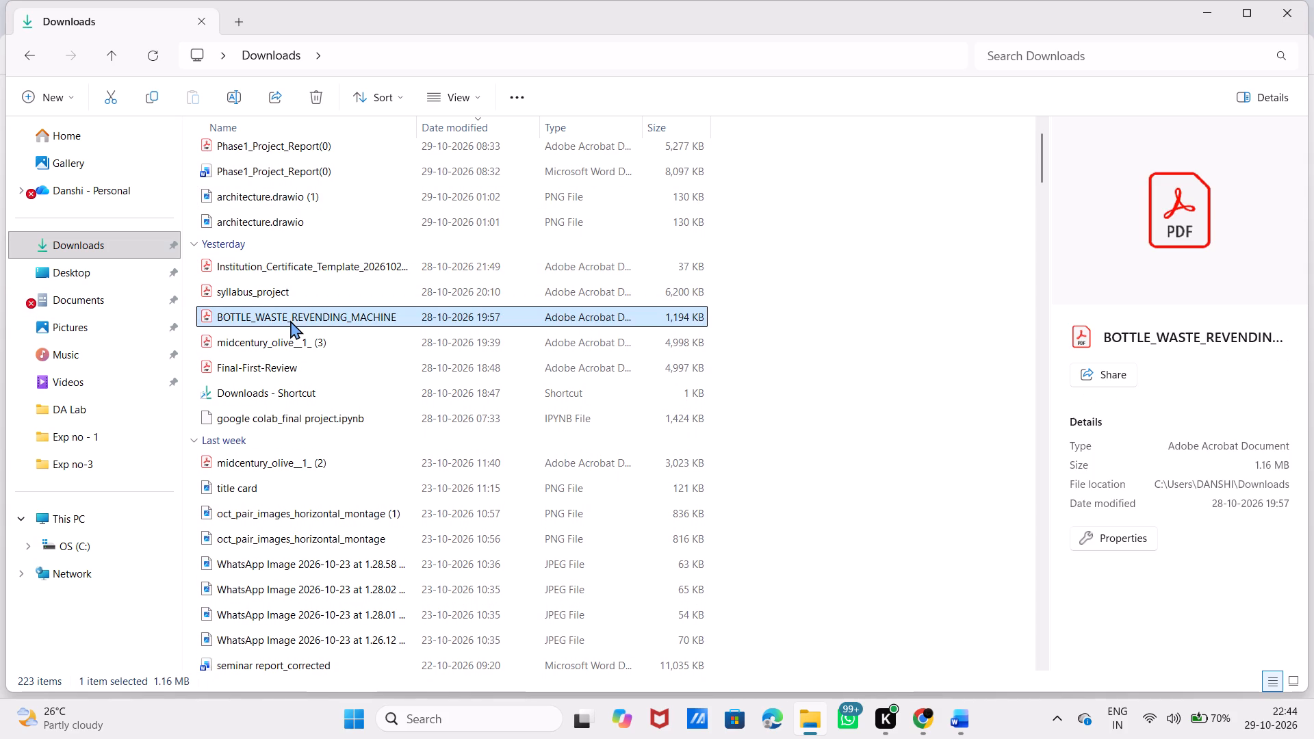
{"action": "left_click", "coordinate": [316, 96]}
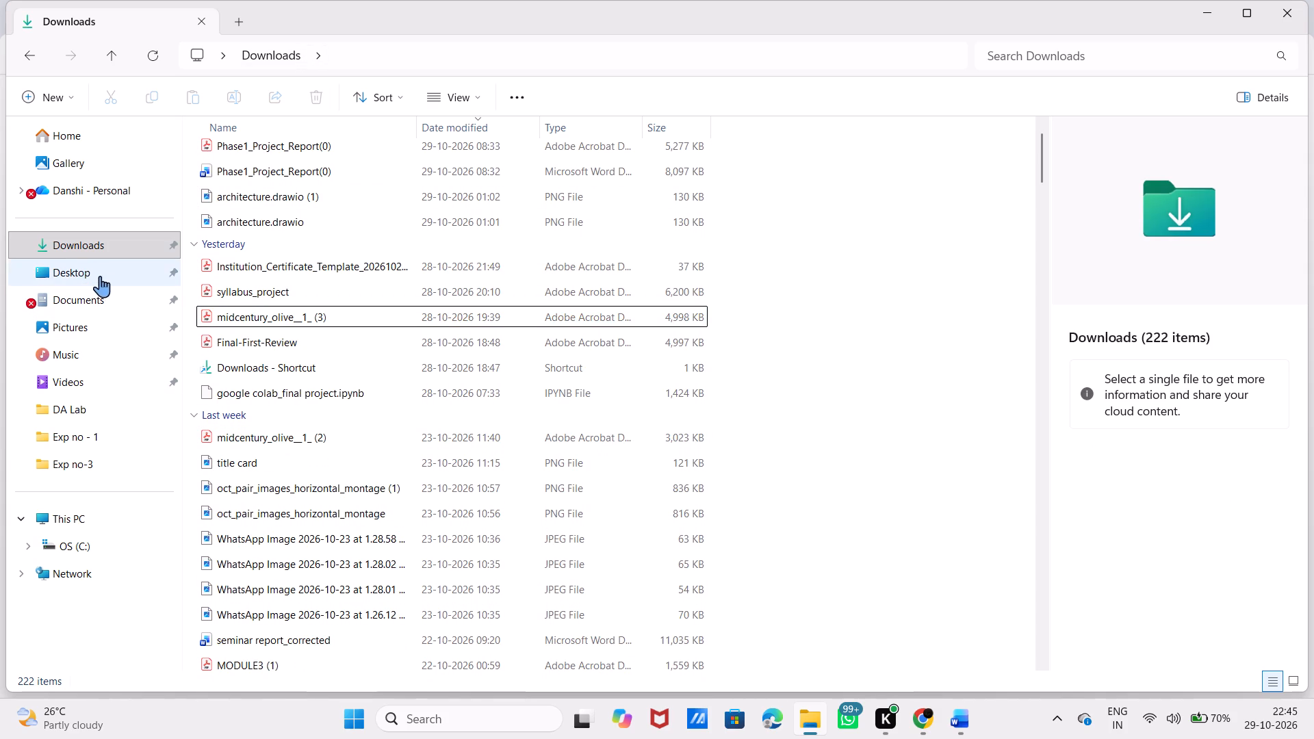
Switch to Chrome and look over the opened printable copy of Sample2.pdf.
{"action": "left_click", "coordinate": [922, 729]}
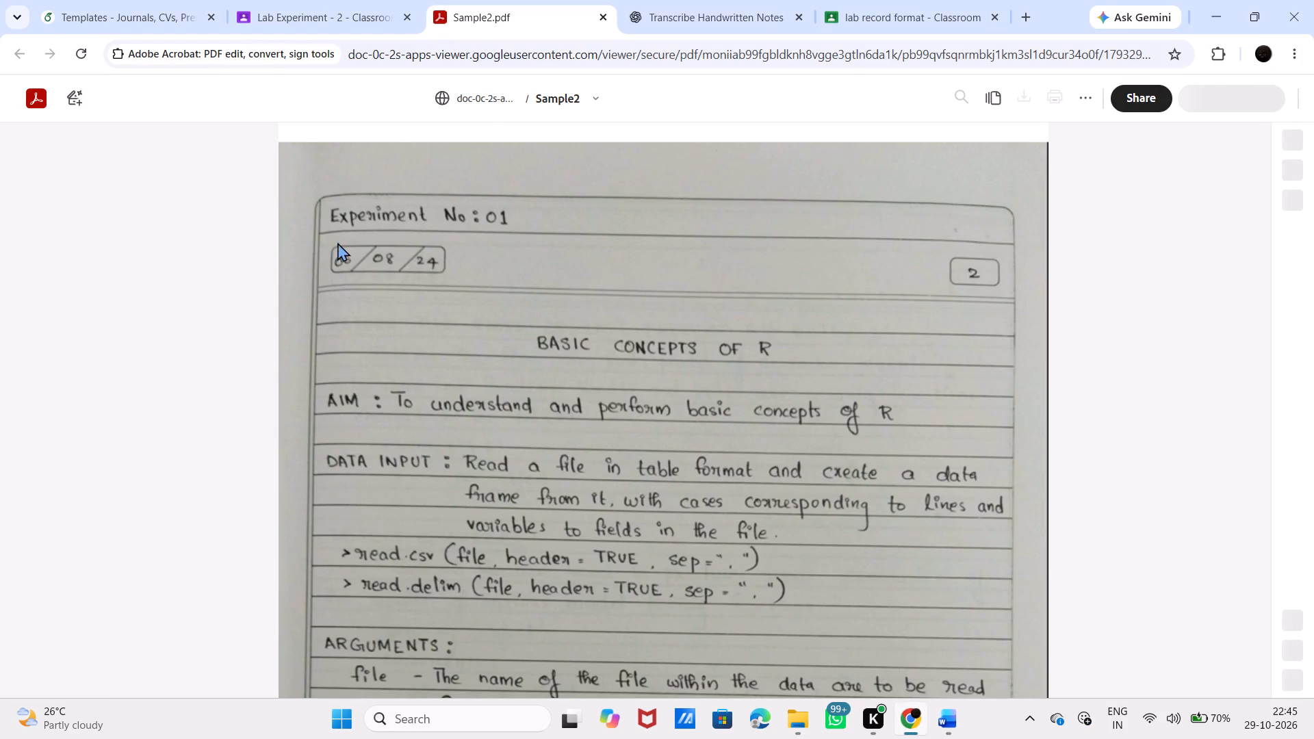
{"action": "scroll", "coordinate": [342, 243], "scroll_direction": "up", "scroll_amount": 1}
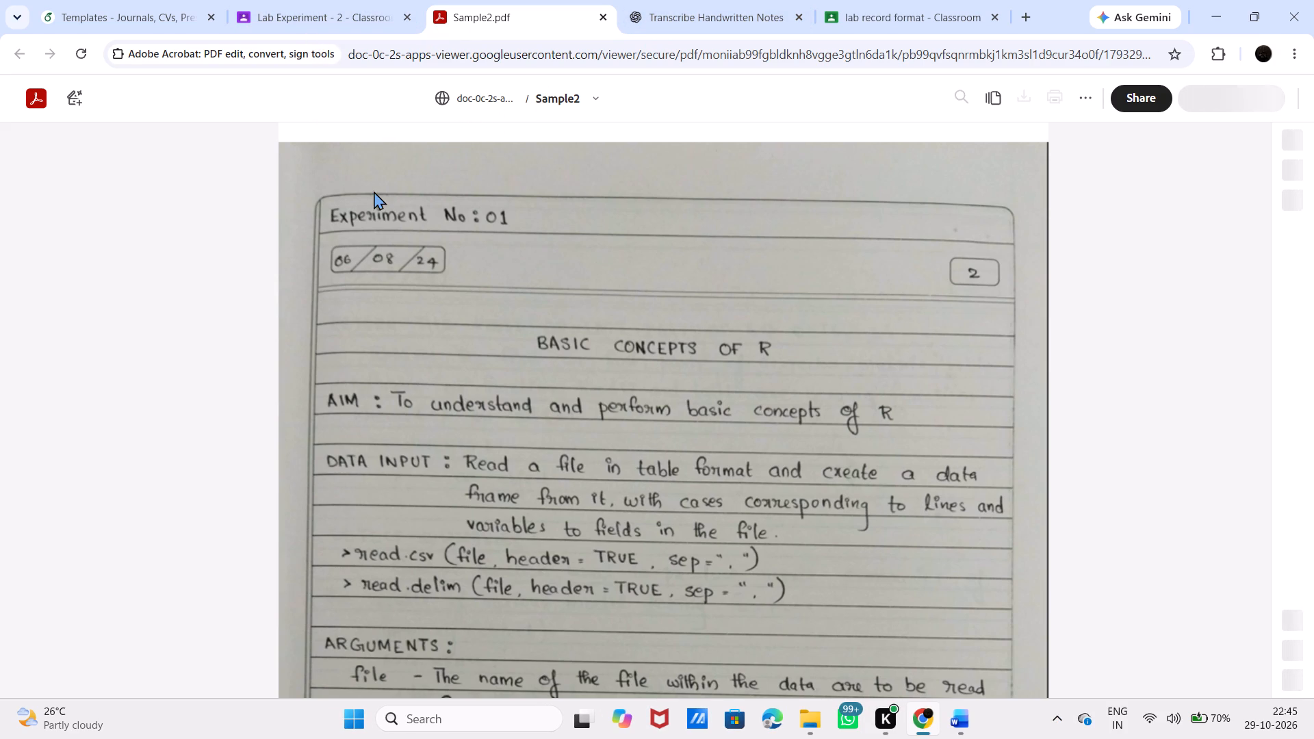
{"action": "scroll", "coordinate": [374, 191], "scroll_direction": "down", "scroll_amount": 4}
{"action": "scroll", "coordinate": [374, 191], "scroll_direction": "up", "scroll_amount": 1}
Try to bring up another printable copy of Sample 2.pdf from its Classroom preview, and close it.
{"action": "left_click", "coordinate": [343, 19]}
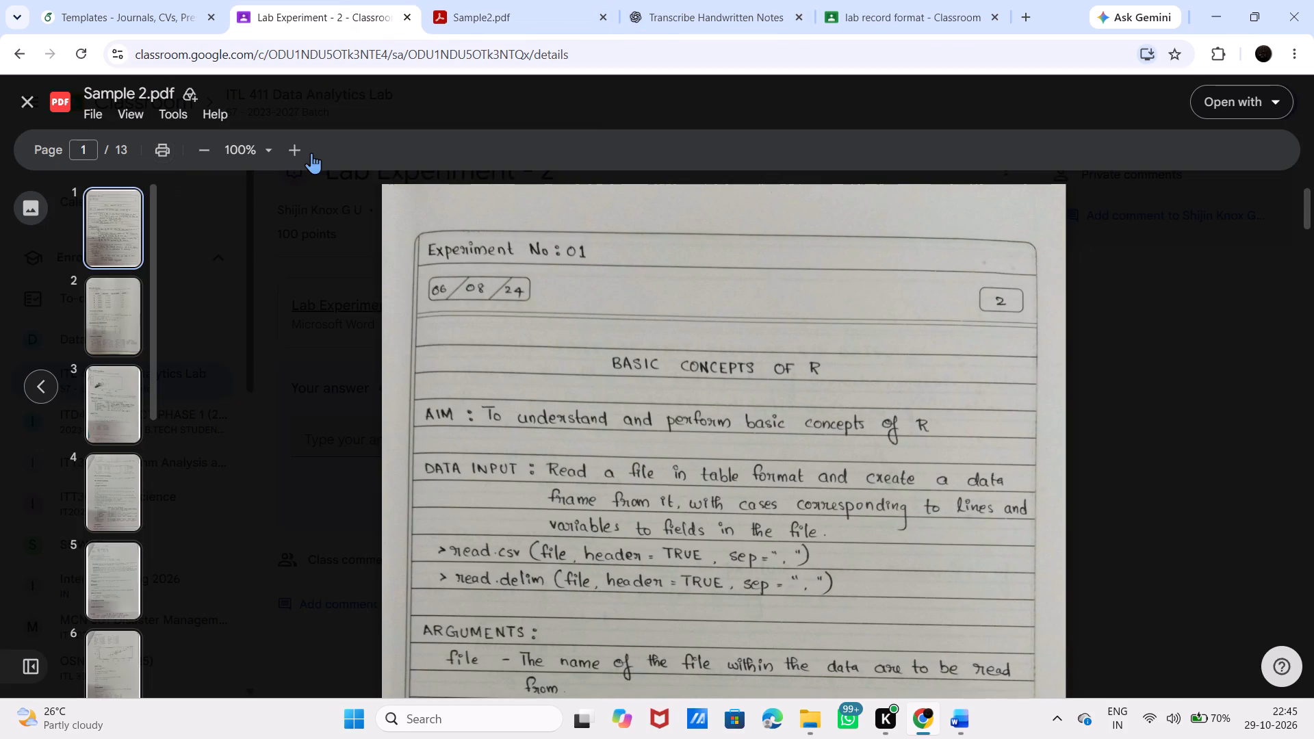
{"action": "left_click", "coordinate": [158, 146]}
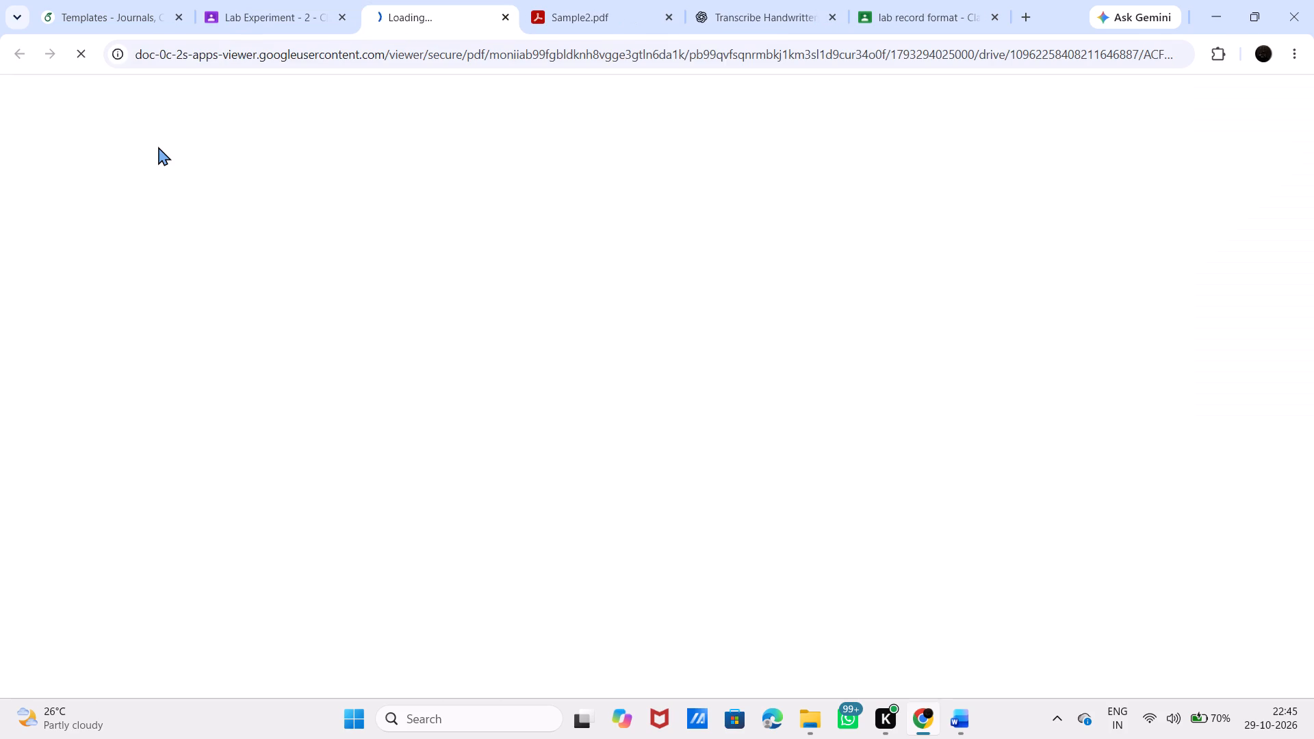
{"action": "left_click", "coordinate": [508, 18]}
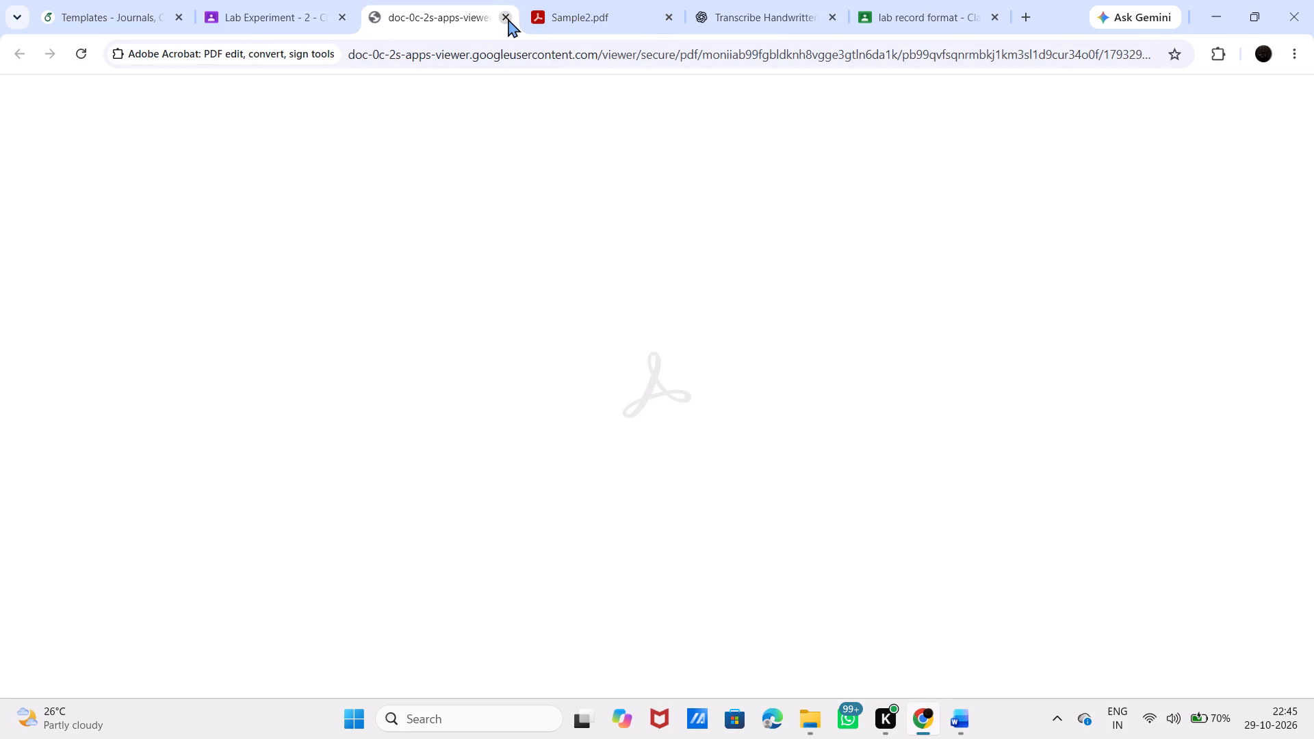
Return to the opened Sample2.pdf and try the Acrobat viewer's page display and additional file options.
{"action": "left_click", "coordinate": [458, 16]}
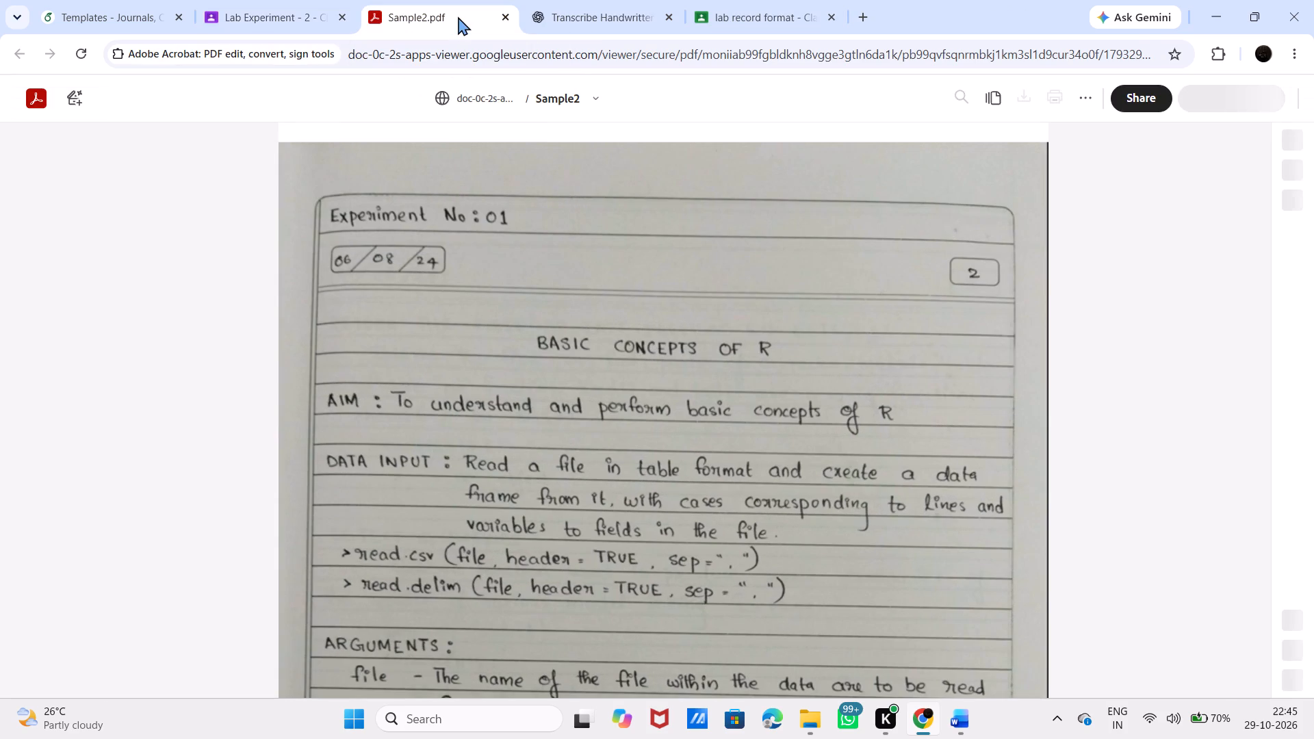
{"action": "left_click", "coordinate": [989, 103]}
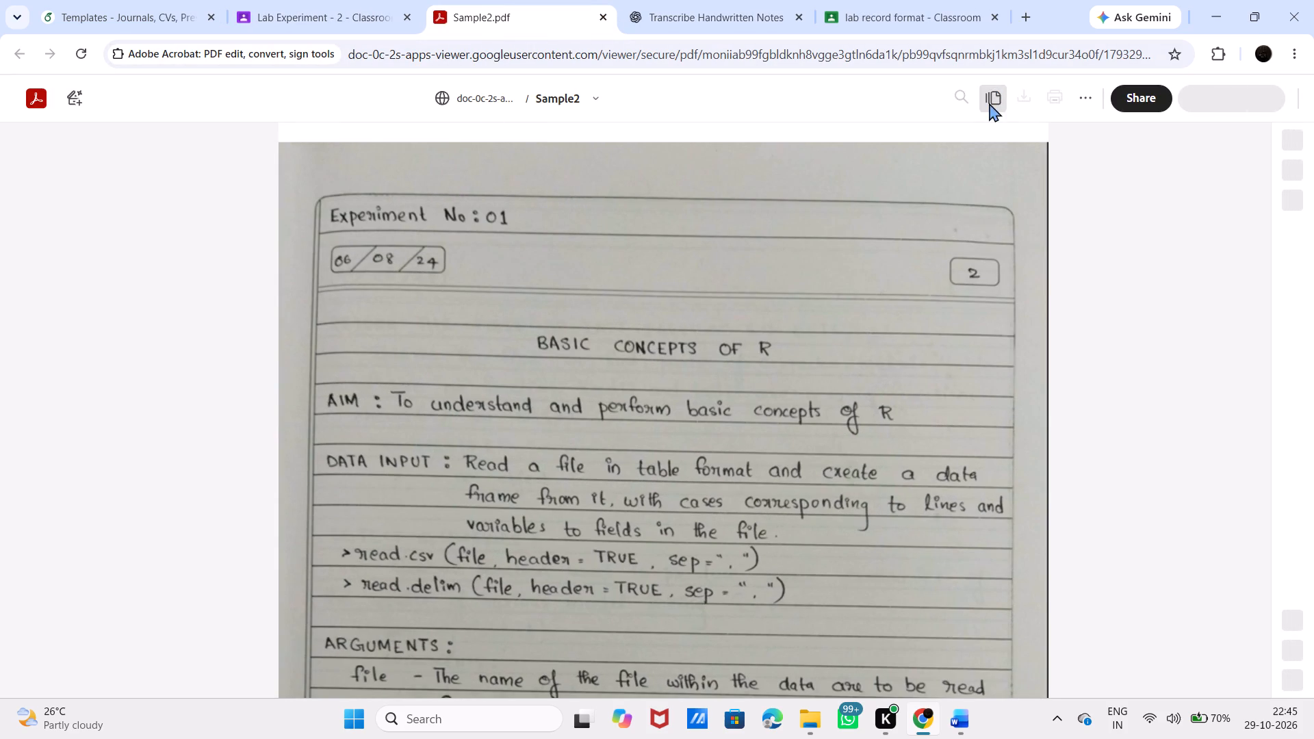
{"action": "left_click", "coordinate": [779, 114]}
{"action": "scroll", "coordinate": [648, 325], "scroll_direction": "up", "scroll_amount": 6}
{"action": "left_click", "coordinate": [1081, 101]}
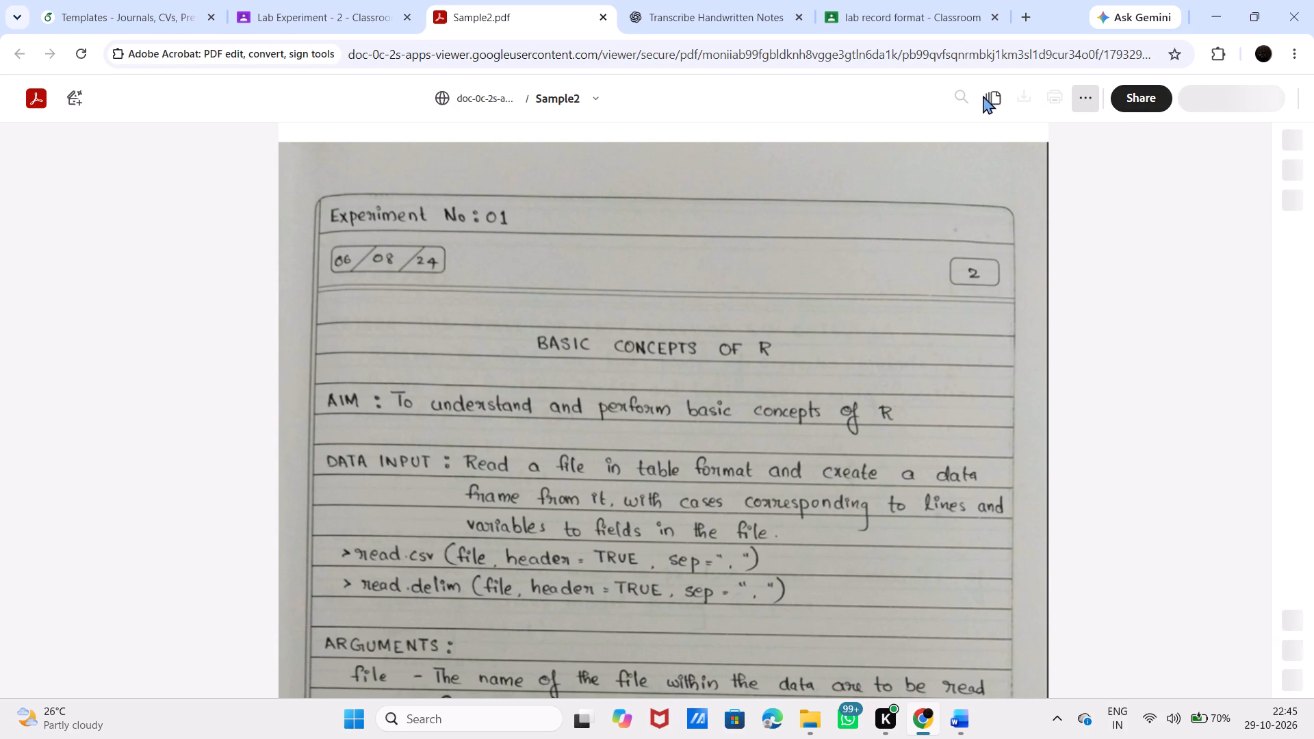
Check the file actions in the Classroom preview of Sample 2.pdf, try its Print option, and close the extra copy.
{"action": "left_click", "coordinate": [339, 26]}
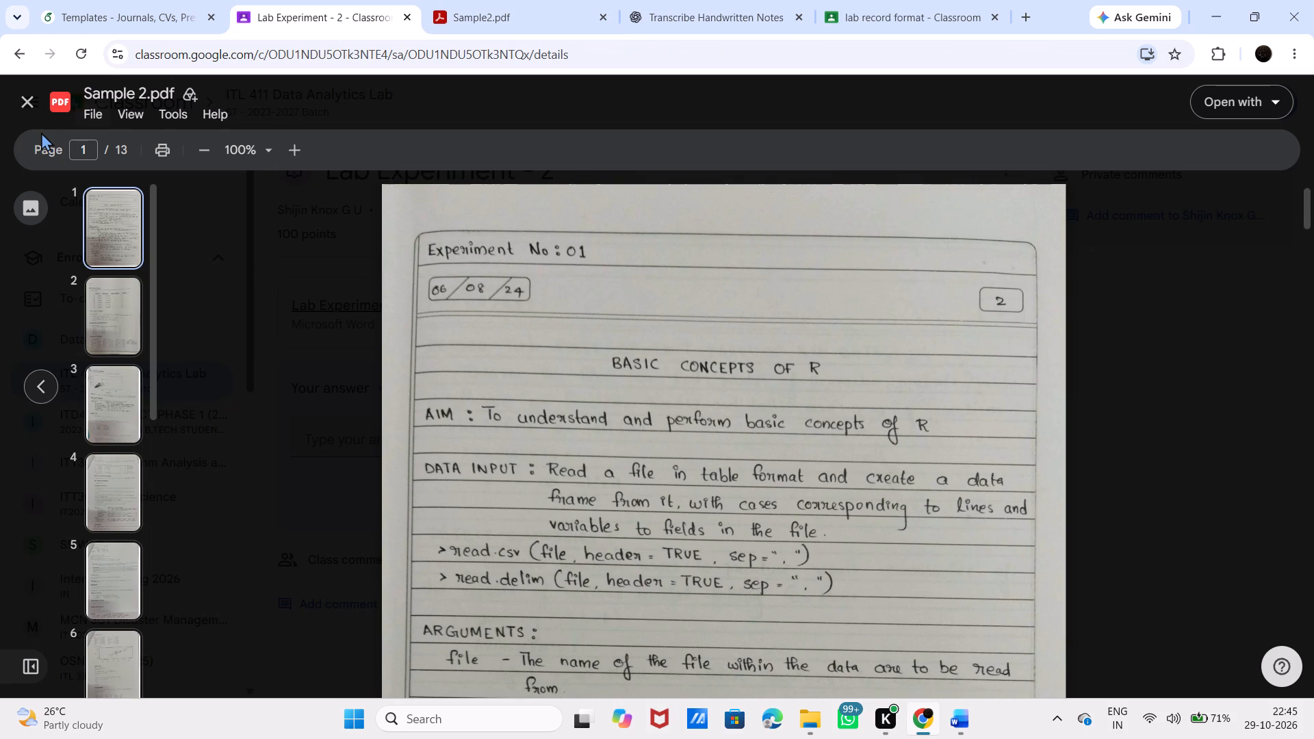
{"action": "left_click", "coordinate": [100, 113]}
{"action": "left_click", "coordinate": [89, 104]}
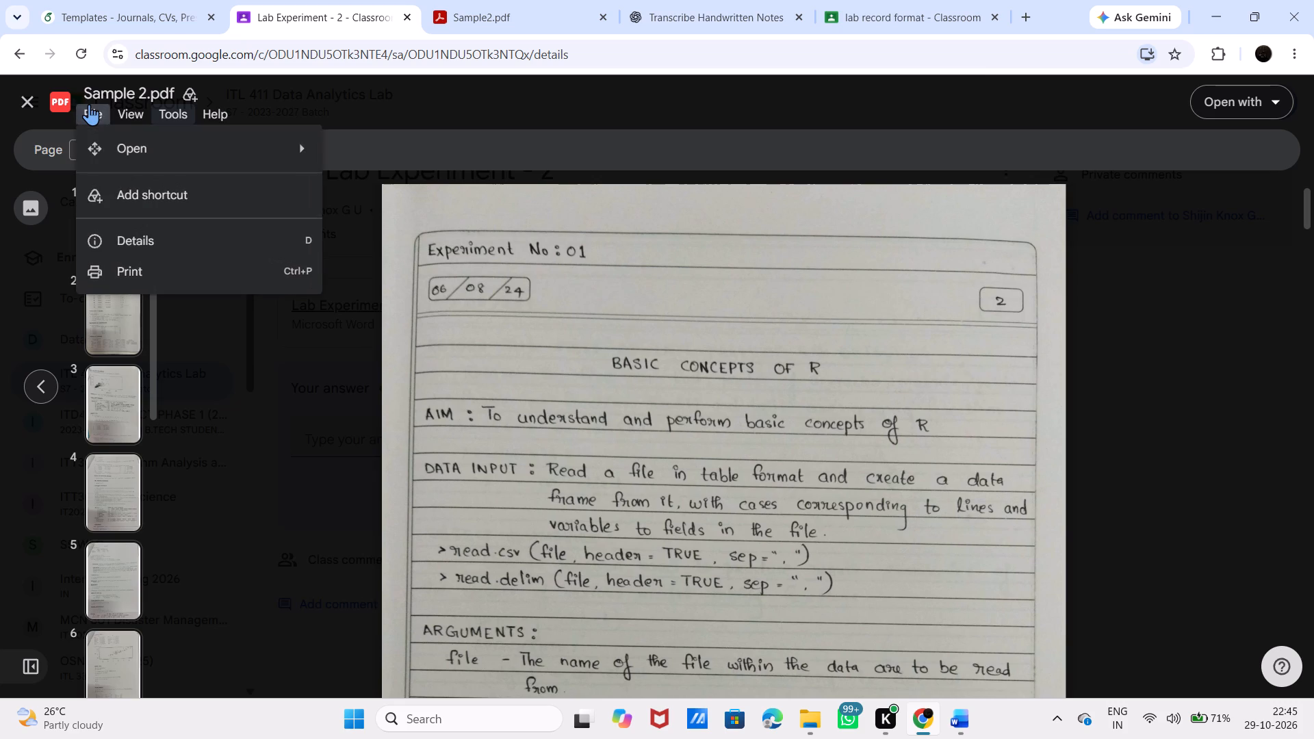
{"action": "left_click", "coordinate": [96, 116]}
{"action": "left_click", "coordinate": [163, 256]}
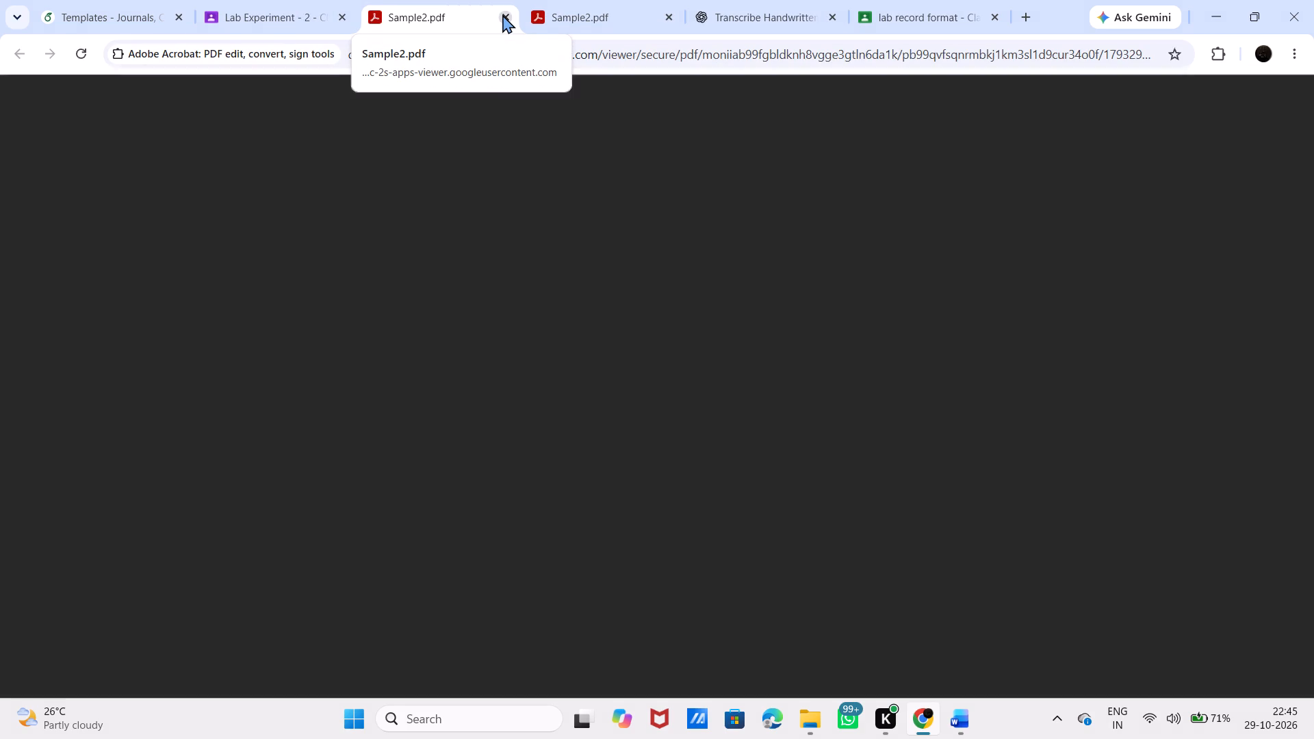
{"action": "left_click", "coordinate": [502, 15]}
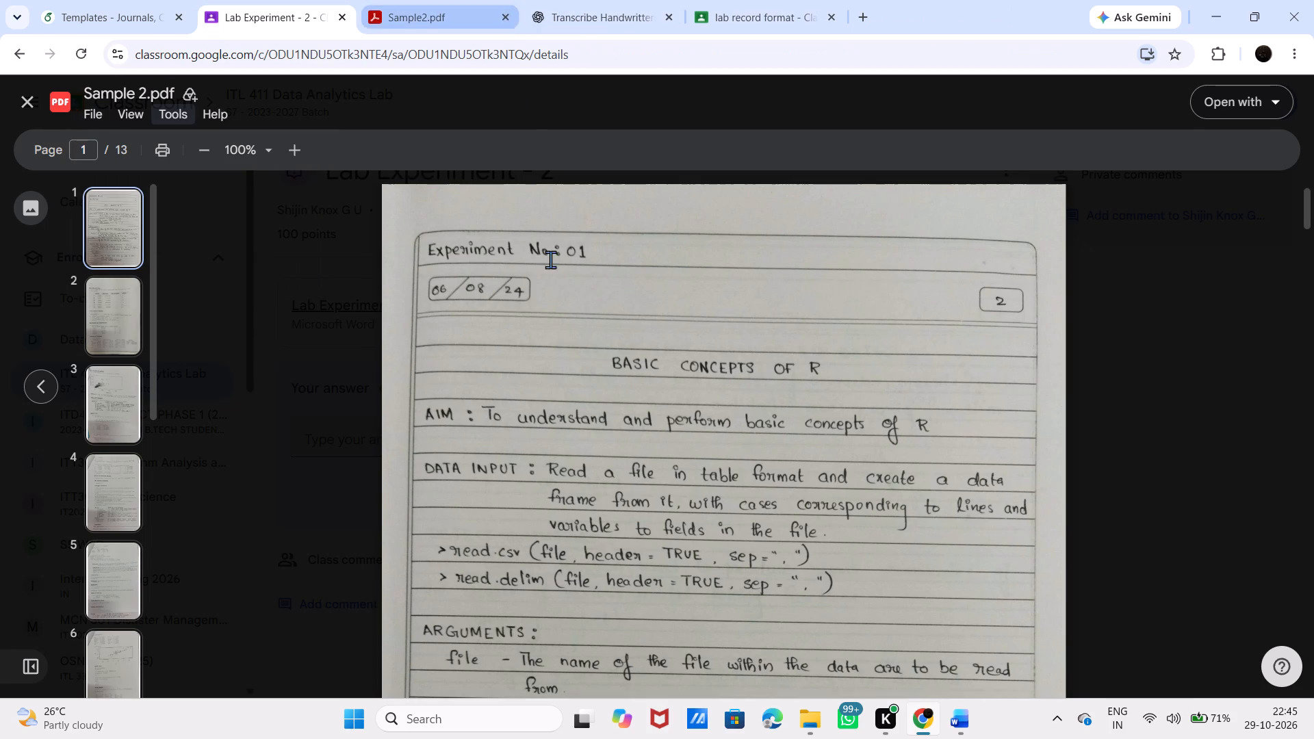
Switch to File Explorer and check the Desktop folder and the most recent files in Downloads.
{"action": "left_click", "coordinate": [806, 725]}
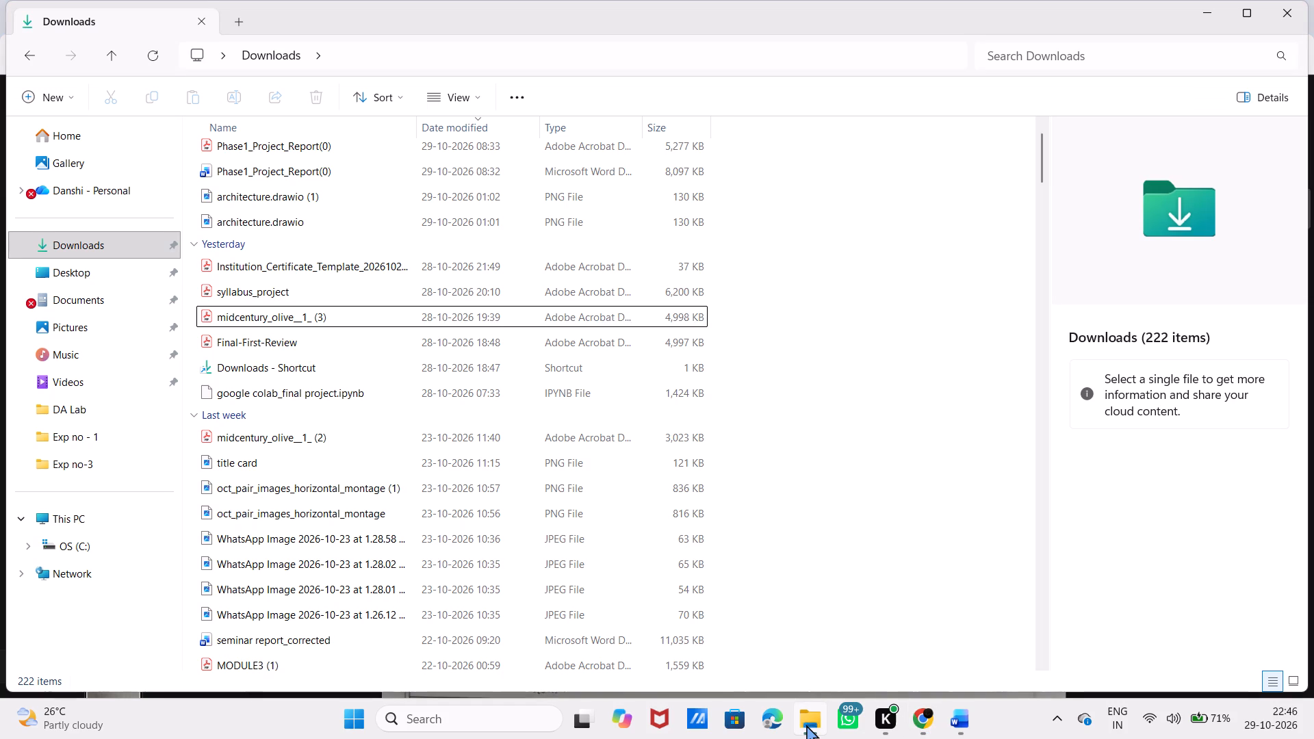
{"action": "scroll", "coordinate": [248, 343], "scroll_direction": "up", "scroll_amount": 4}
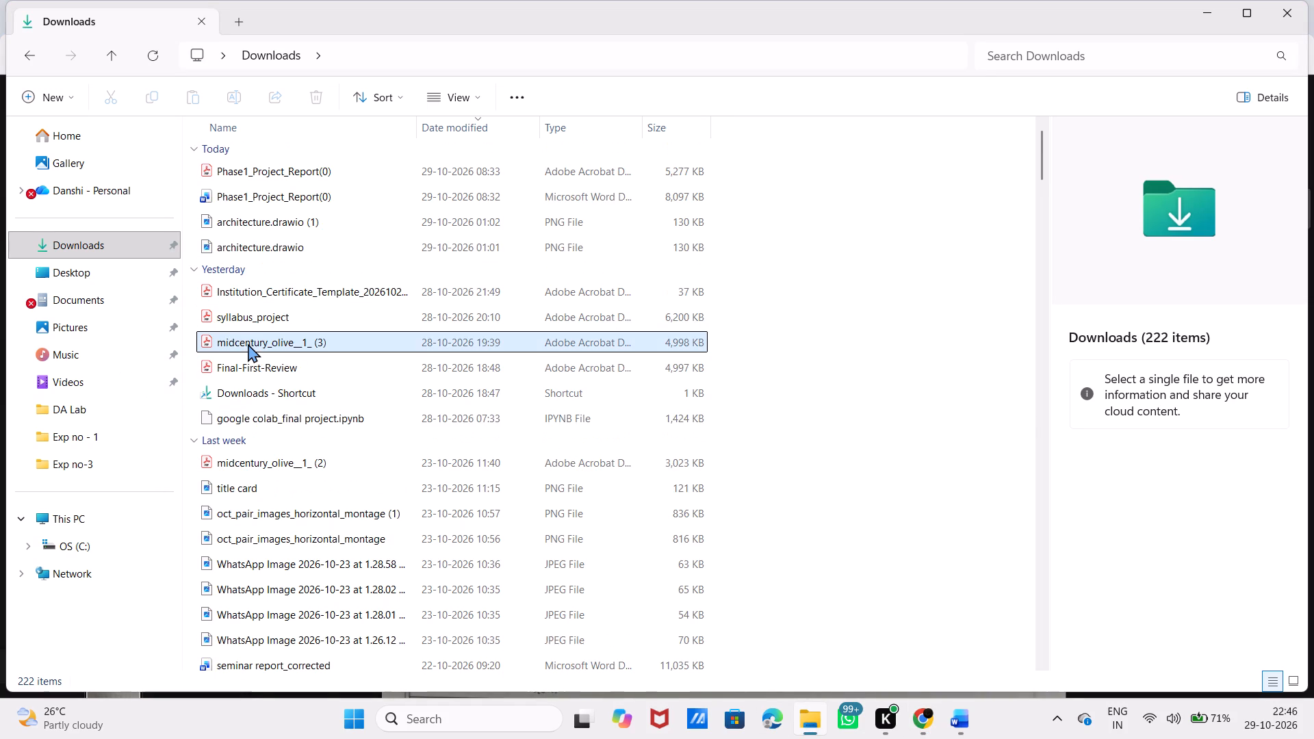
{"action": "left_click", "coordinate": [94, 271]}
{"action": "left_click", "coordinate": [94, 252]}
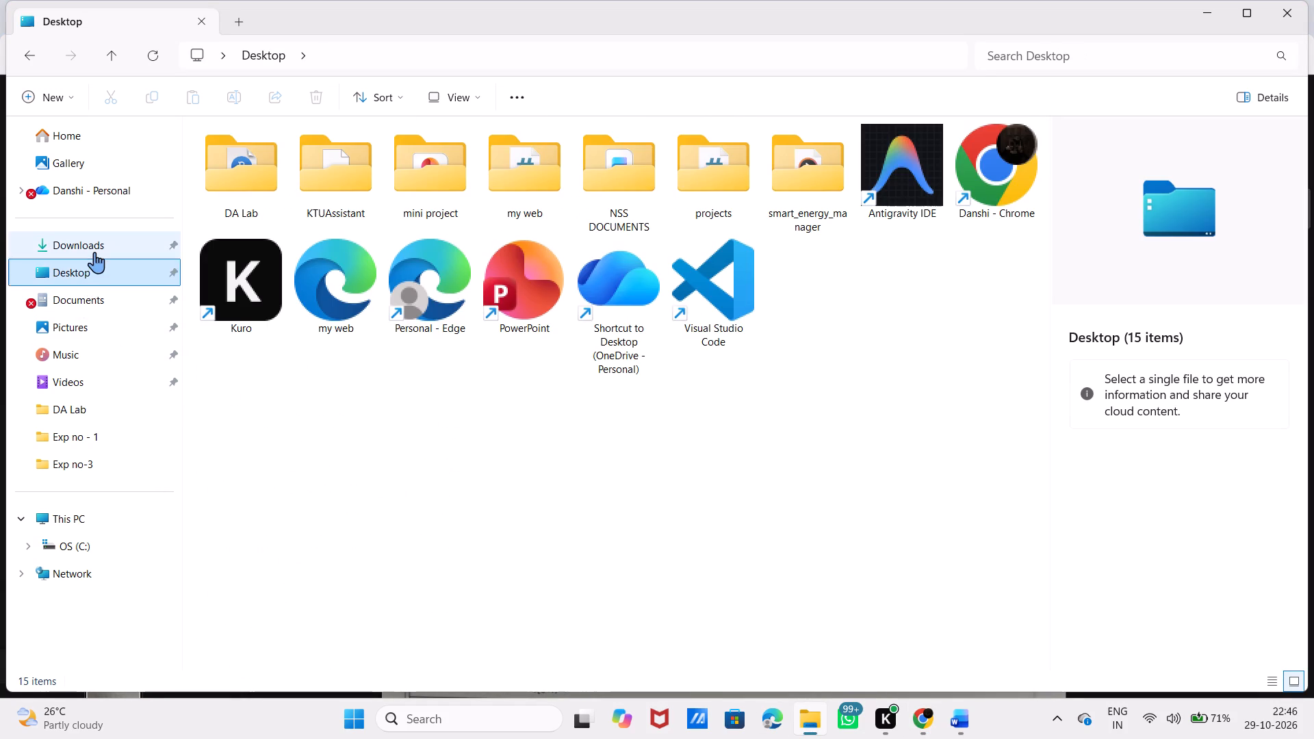
{"action": "scroll", "coordinate": [262, 205], "scroll_direction": "up", "scroll_amount": 4}
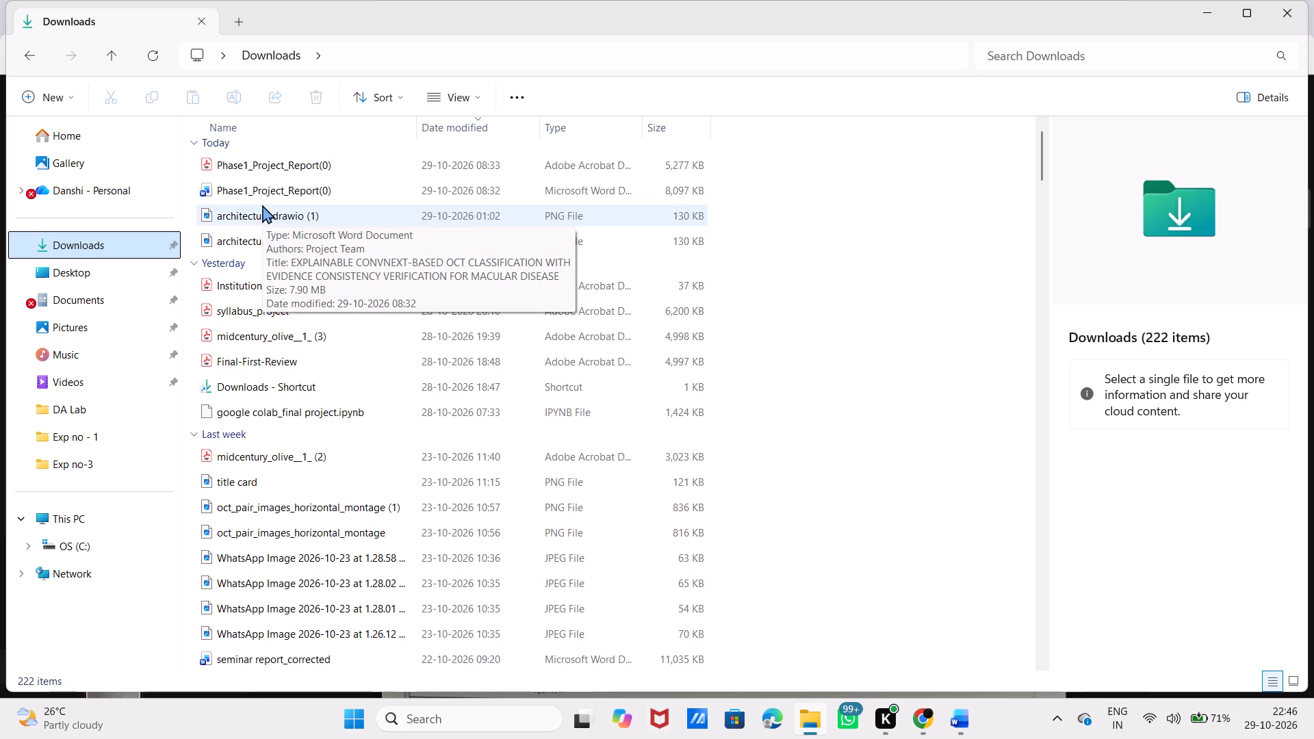
{"action": "scroll", "coordinate": [262, 205], "scroll_direction": "up", "scroll_amount": 1}
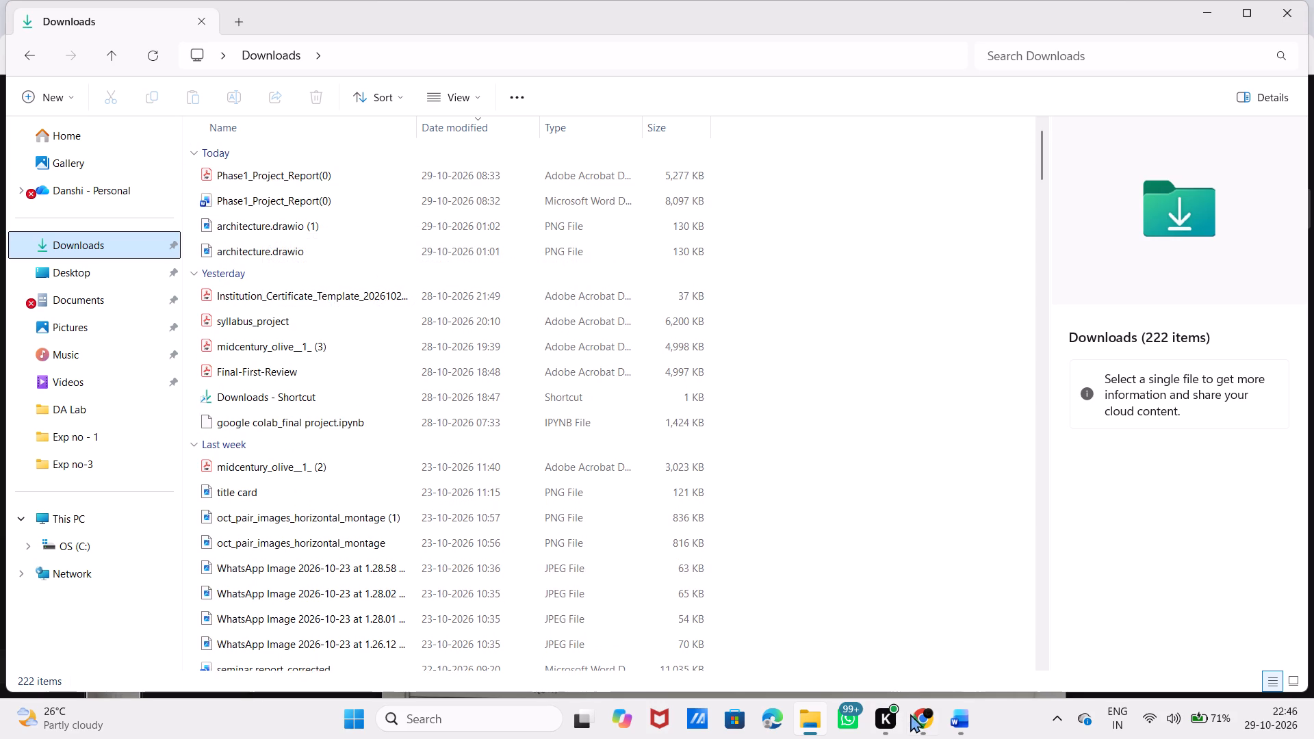
Return to the opened Sample2.pdf in Chrome and try the Acrobat viewer's file name, additional and page display options.
{"action": "left_click", "coordinate": [917, 718]}
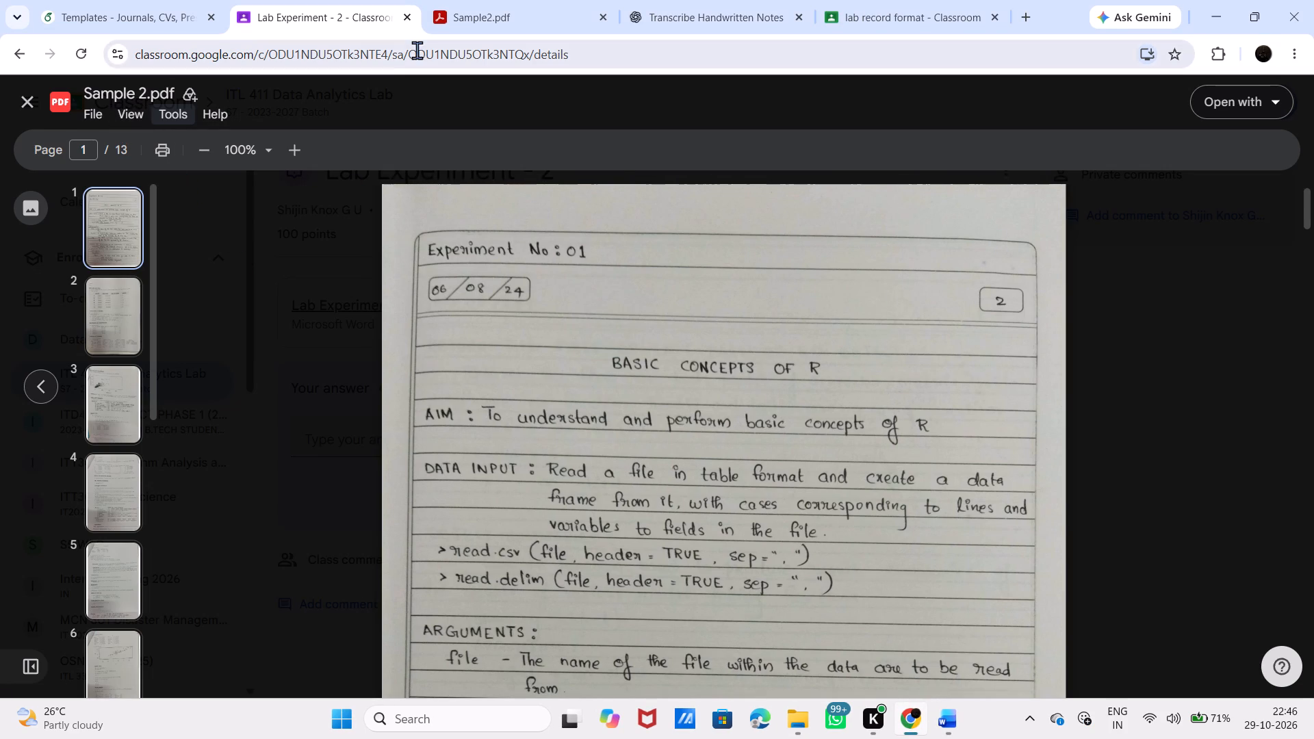
{"action": "left_click", "coordinate": [461, 29]}
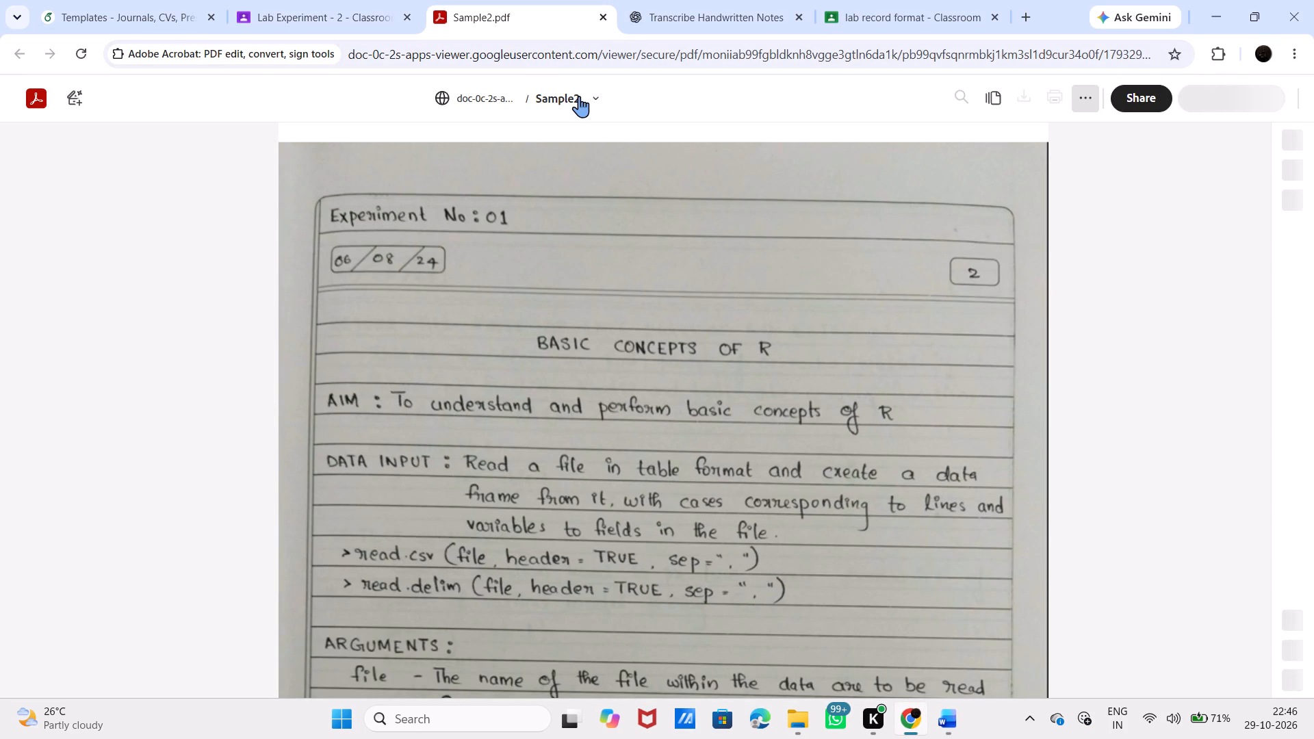
{"action": "left_click", "coordinate": [582, 96]}
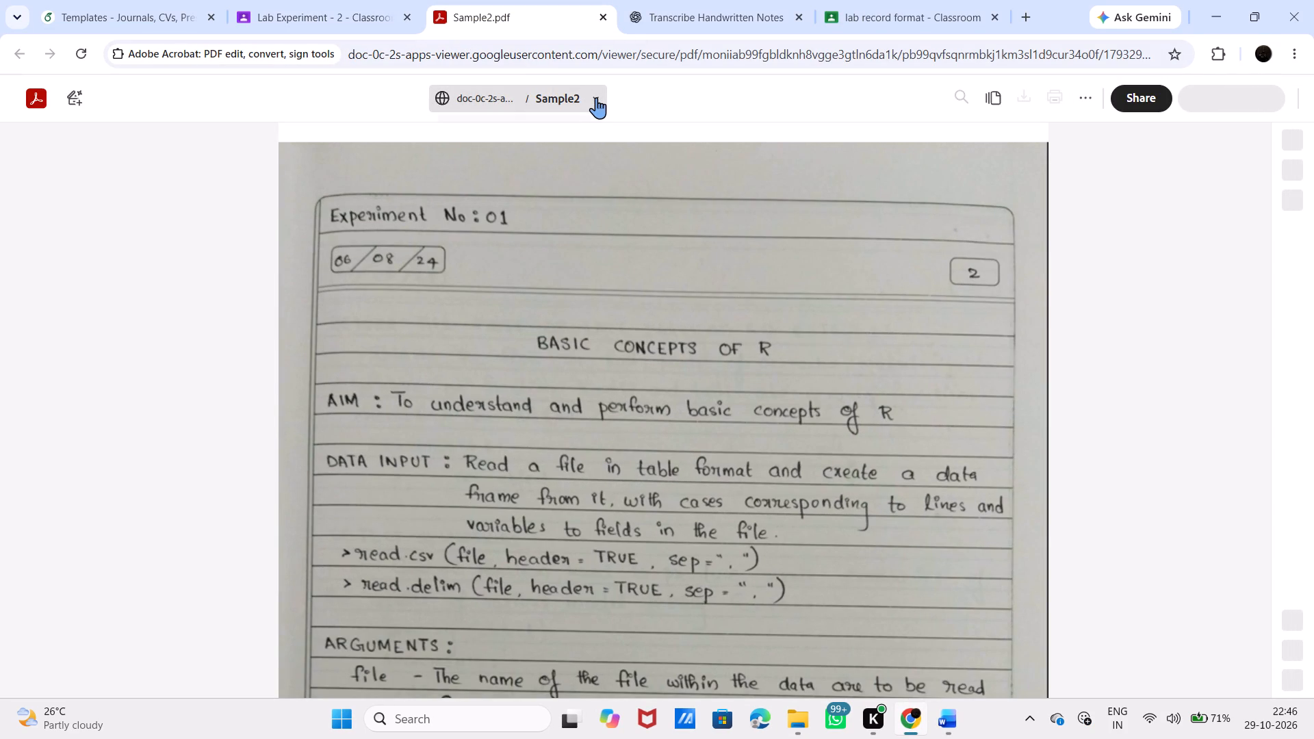
{"action": "left_click", "coordinate": [596, 97]}
{"action": "left_click", "coordinate": [596, 97]}
{"action": "left_click", "coordinate": [1085, 98]}
{"action": "left_click", "coordinate": [992, 104]}
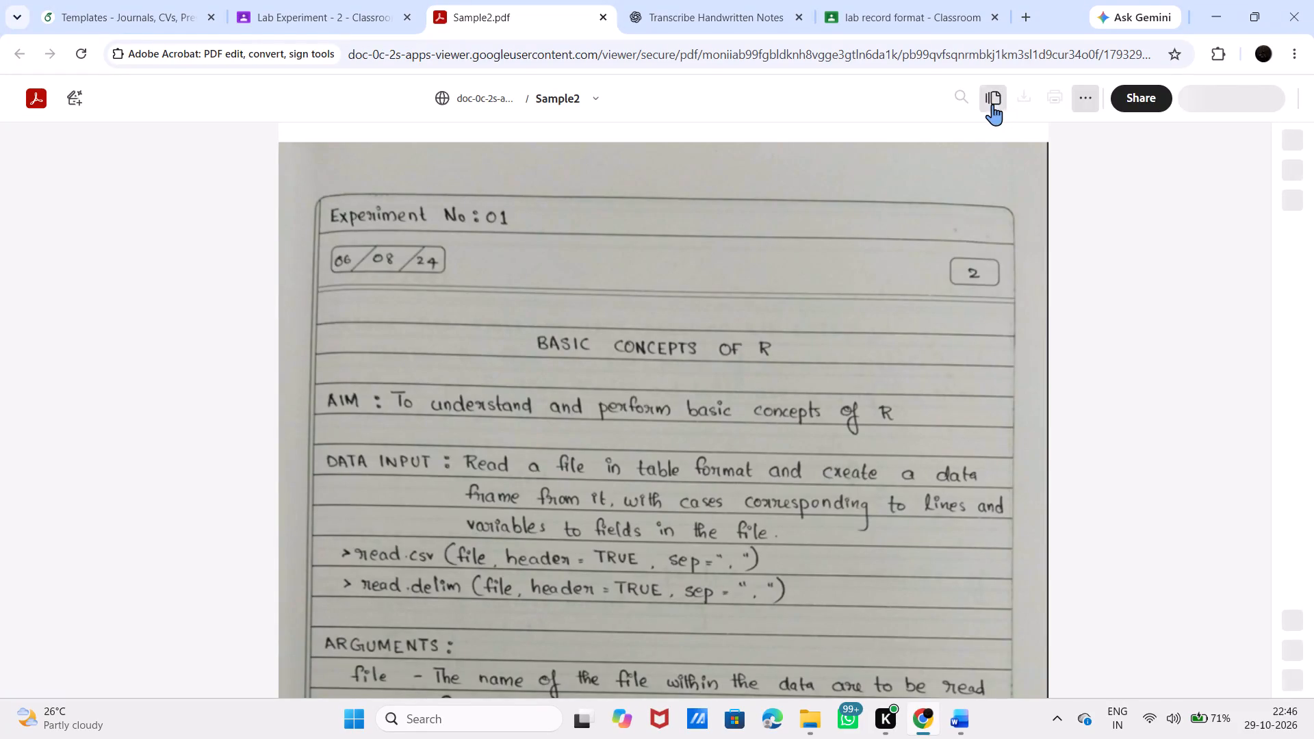
{"action": "left_click", "coordinate": [992, 104]}
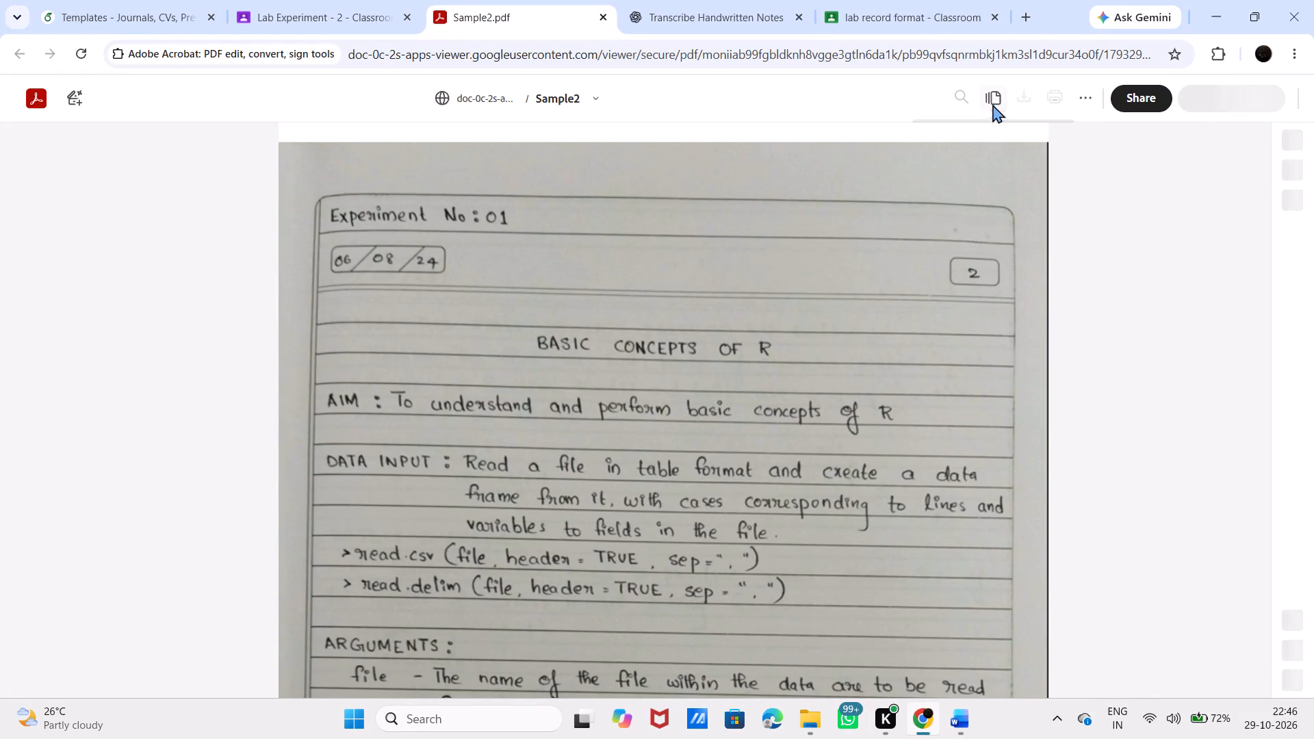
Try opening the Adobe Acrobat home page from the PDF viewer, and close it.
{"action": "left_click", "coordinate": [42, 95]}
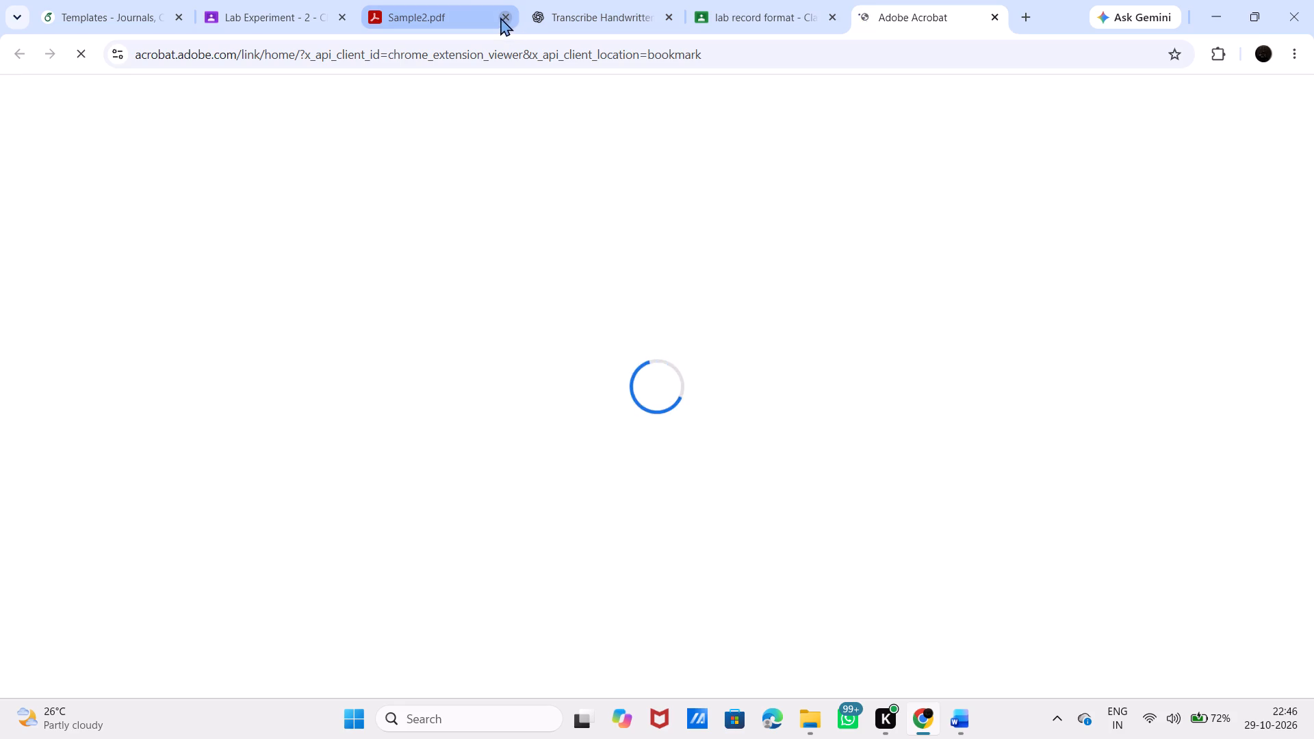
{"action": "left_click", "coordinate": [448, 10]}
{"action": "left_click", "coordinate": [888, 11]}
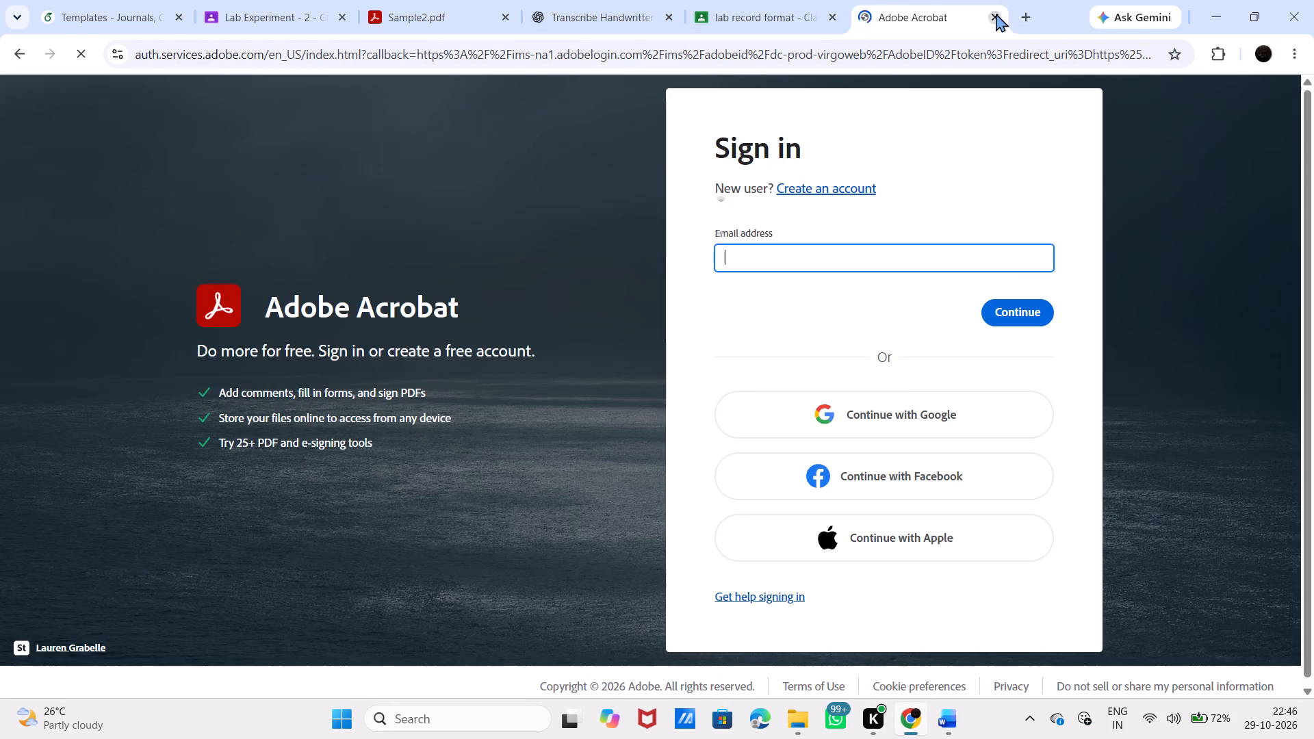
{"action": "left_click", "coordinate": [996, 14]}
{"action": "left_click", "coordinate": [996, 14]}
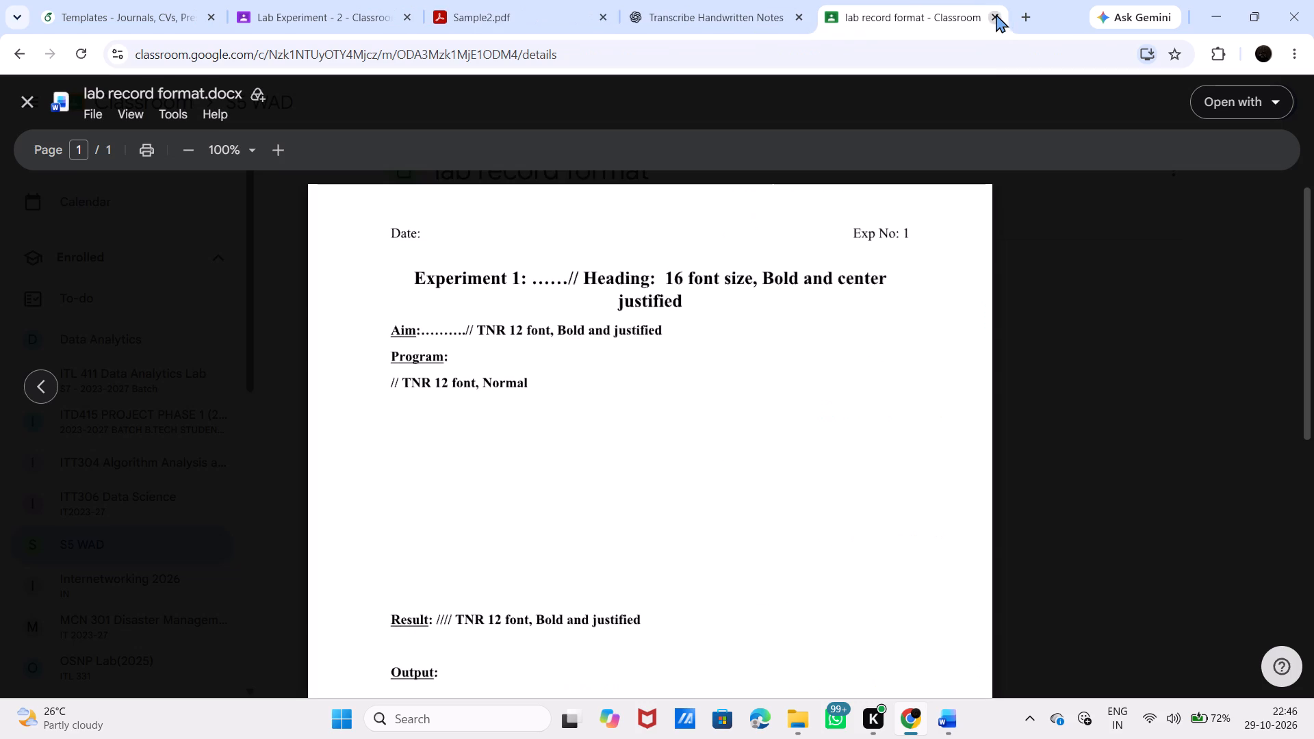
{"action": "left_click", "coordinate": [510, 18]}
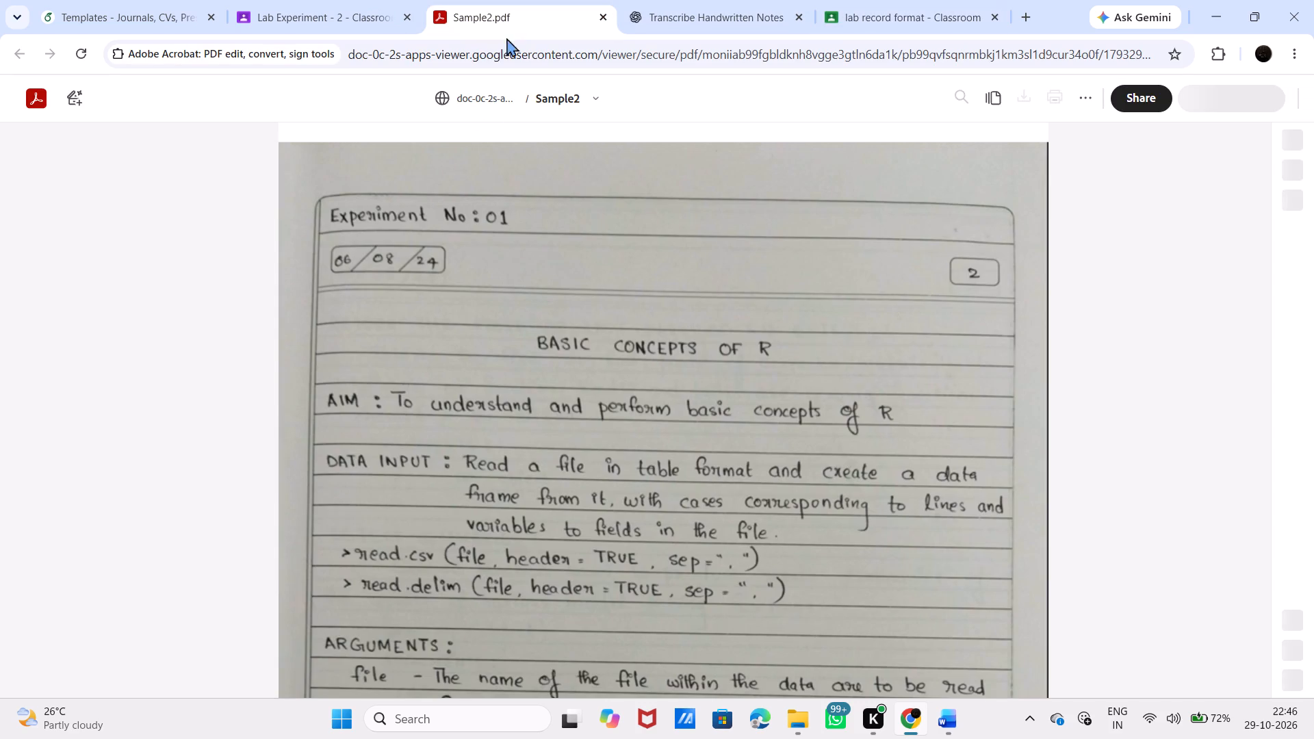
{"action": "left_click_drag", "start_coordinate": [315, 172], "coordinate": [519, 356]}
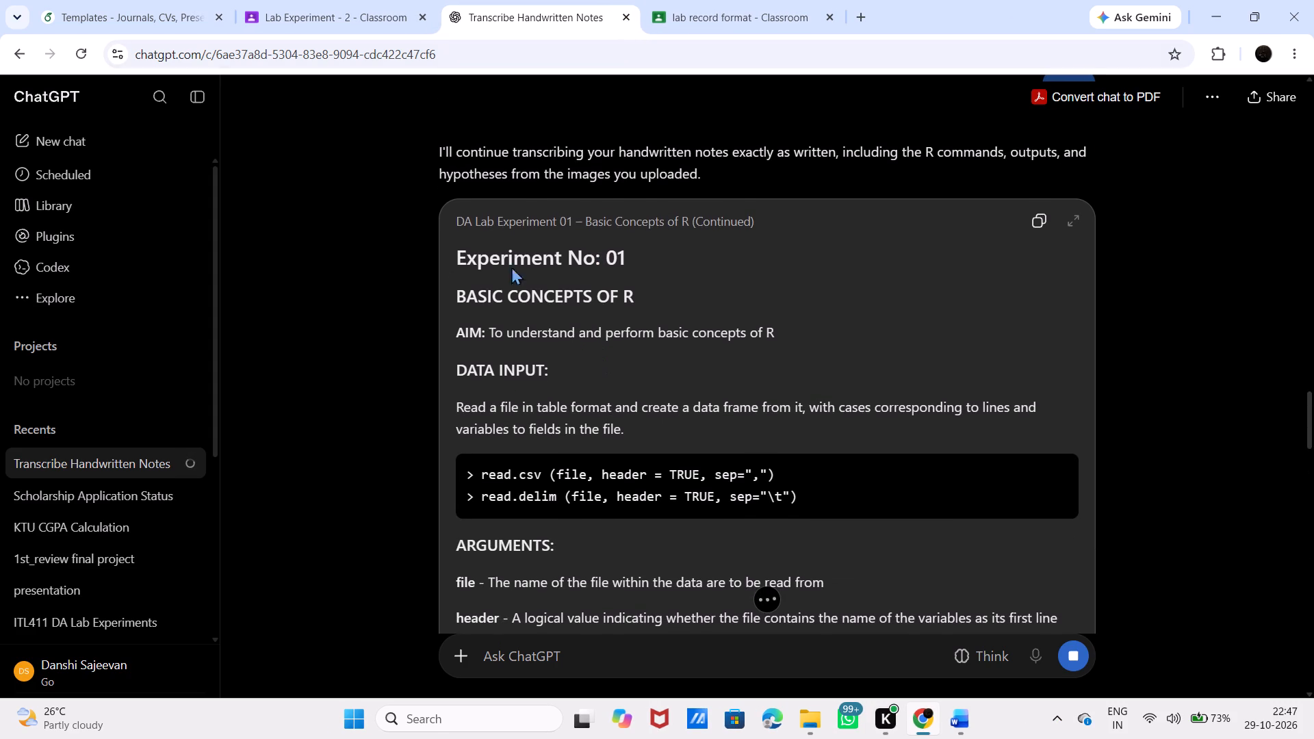
{"action": "left_click_drag", "start_coordinate": [452, 255], "coordinate": [451, 244]}
{"action": "left_click_drag", "start_coordinate": [451, 244], "coordinate": [459, 258]}
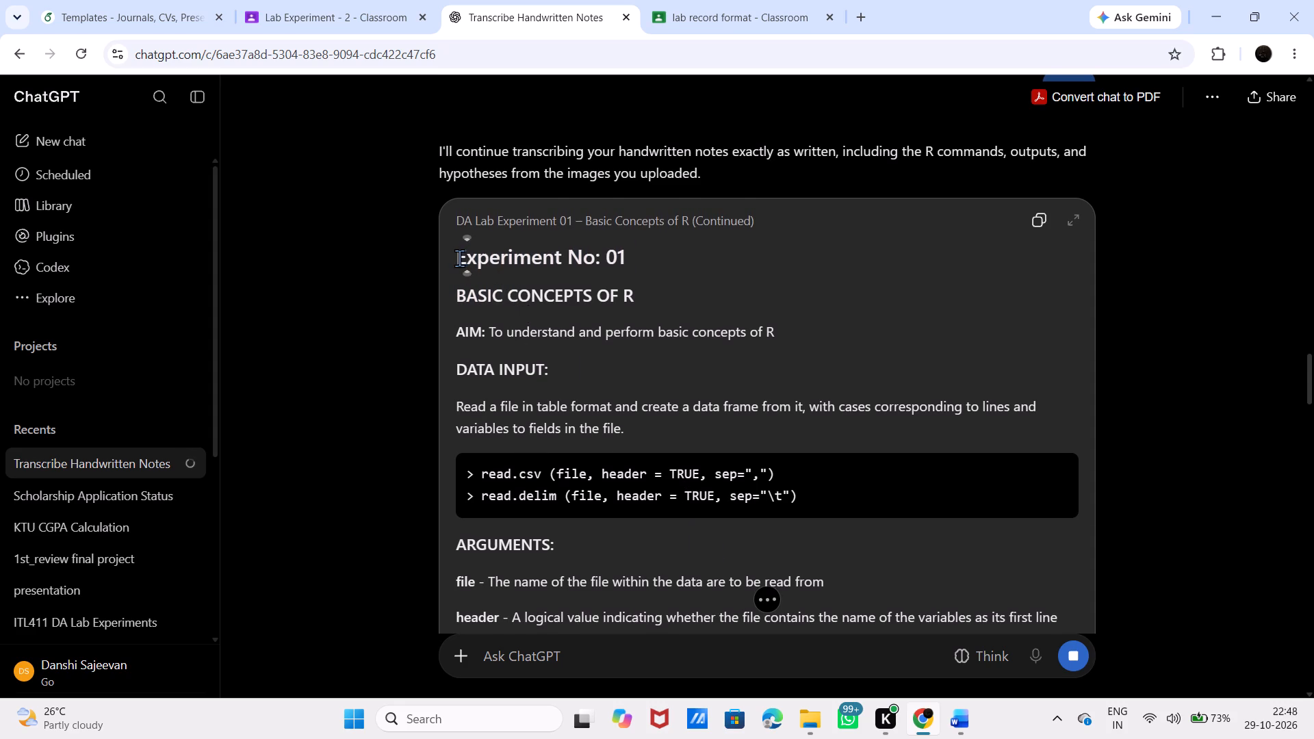
{"action": "left_click_drag", "start_coordinate": [459, 258], "coordinate": [459, 257]}
{"action": "left_click_drag", "start_coordinate": [459, 257], "coordinate": [480, 239]}
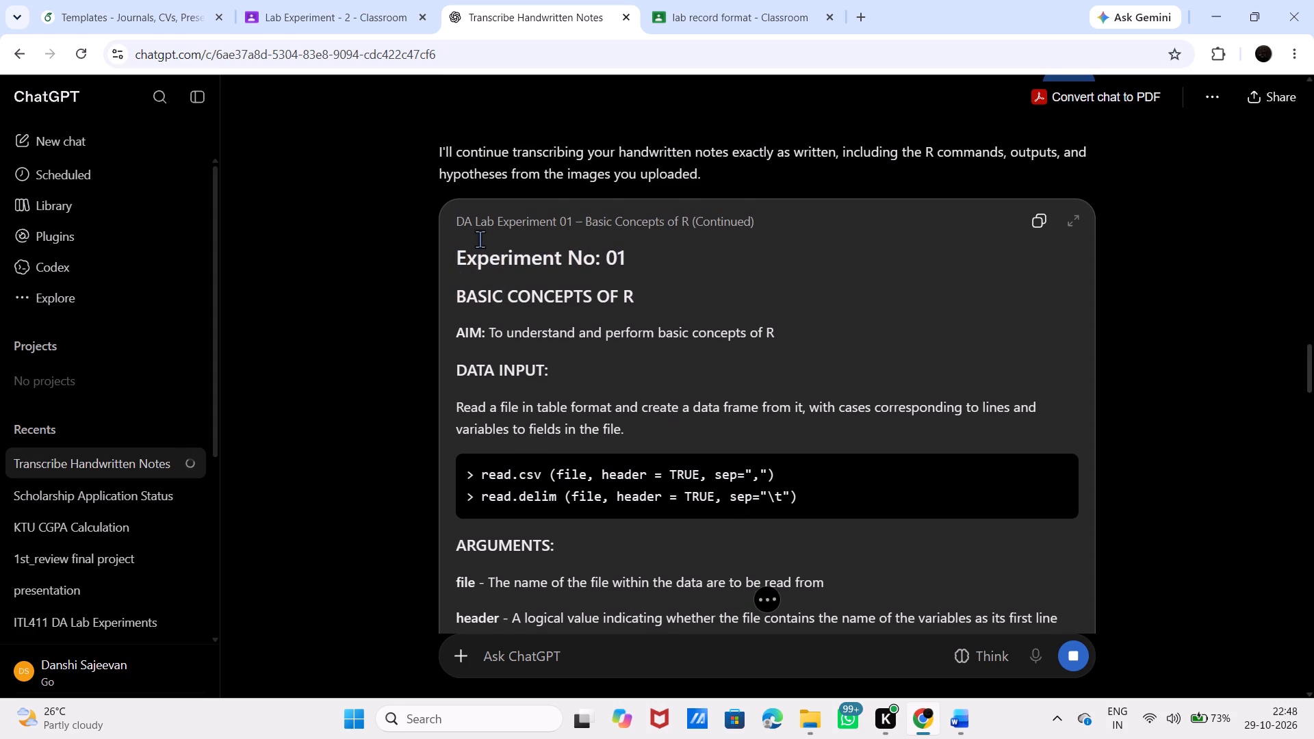
{"action": "left_click_drag", "start_coordinate": [480, 239], "coordinate": [465, 234]}
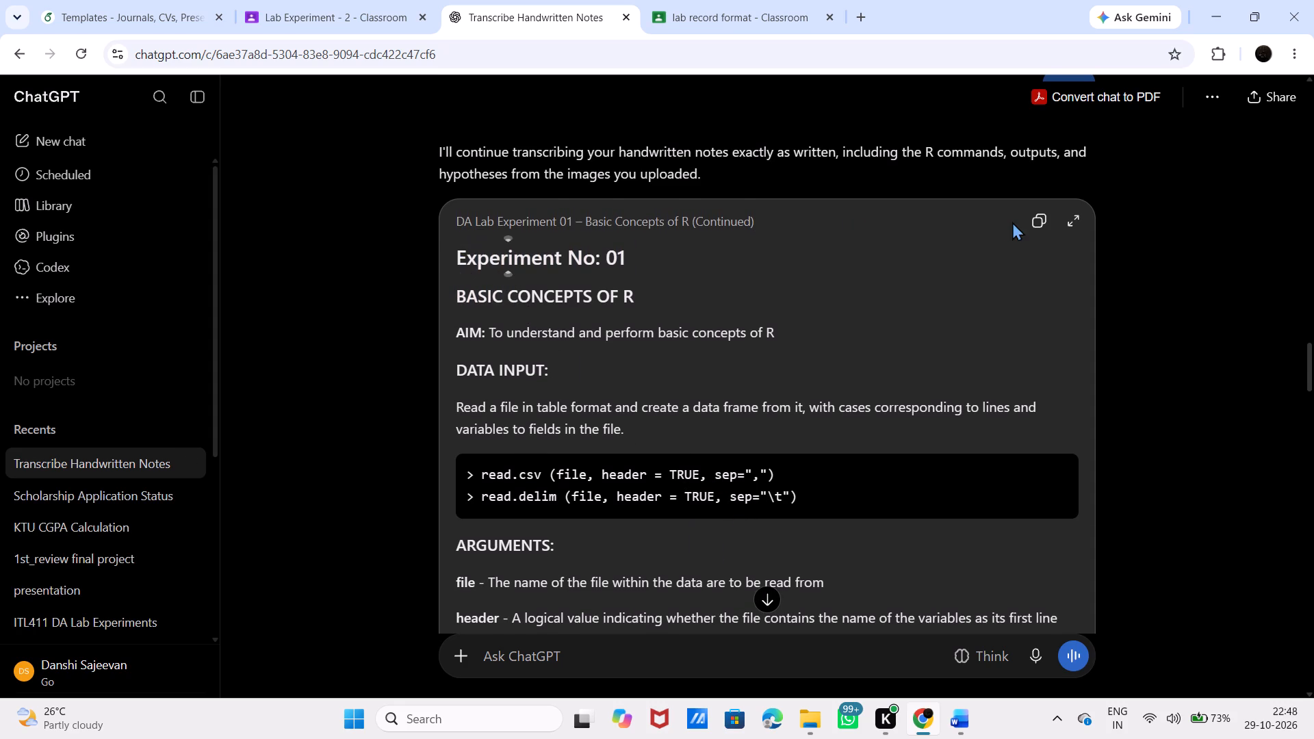
{"action": "left_click", "coordinate": [1040, 214]}
{"action": "left_click", "coordinate": [960, 724]}
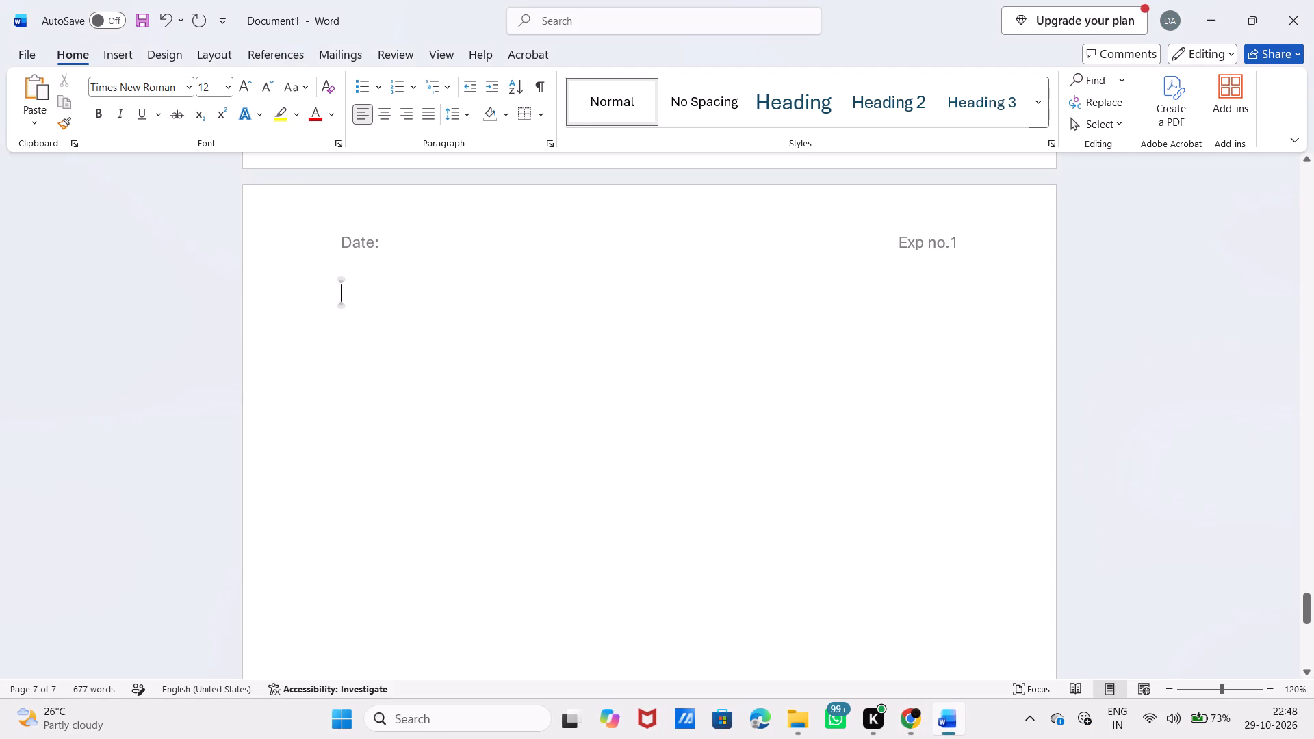
{"action": "key", "text": "ctrl+v"}
Change the first line of the pasted experiment on page 7 to "Experiment No 2:".
{"action": "scroll", "coordinate": [484, 375], "scroll_direction": "up", "scroll_amount": 1}
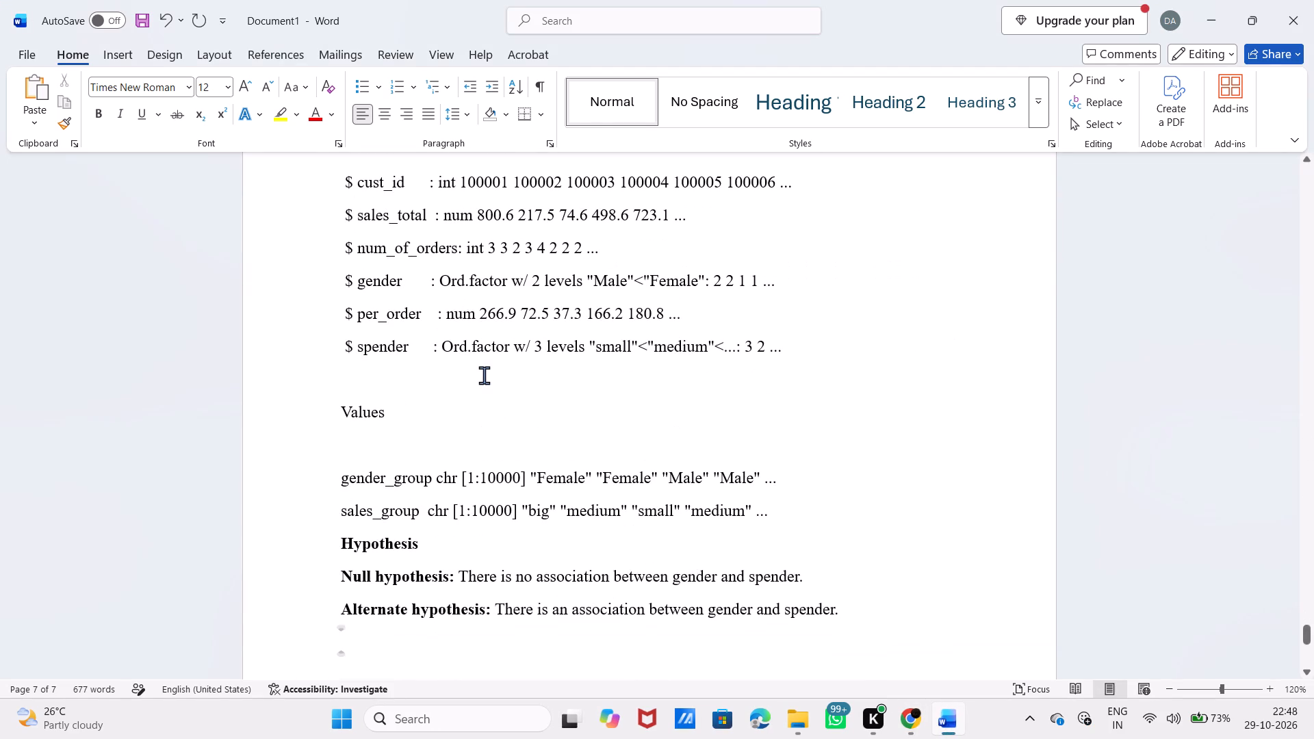
{"action": "scroll", "coordinate": [484, 375], "scroll_direction": "up", "scroll_amount": 10}
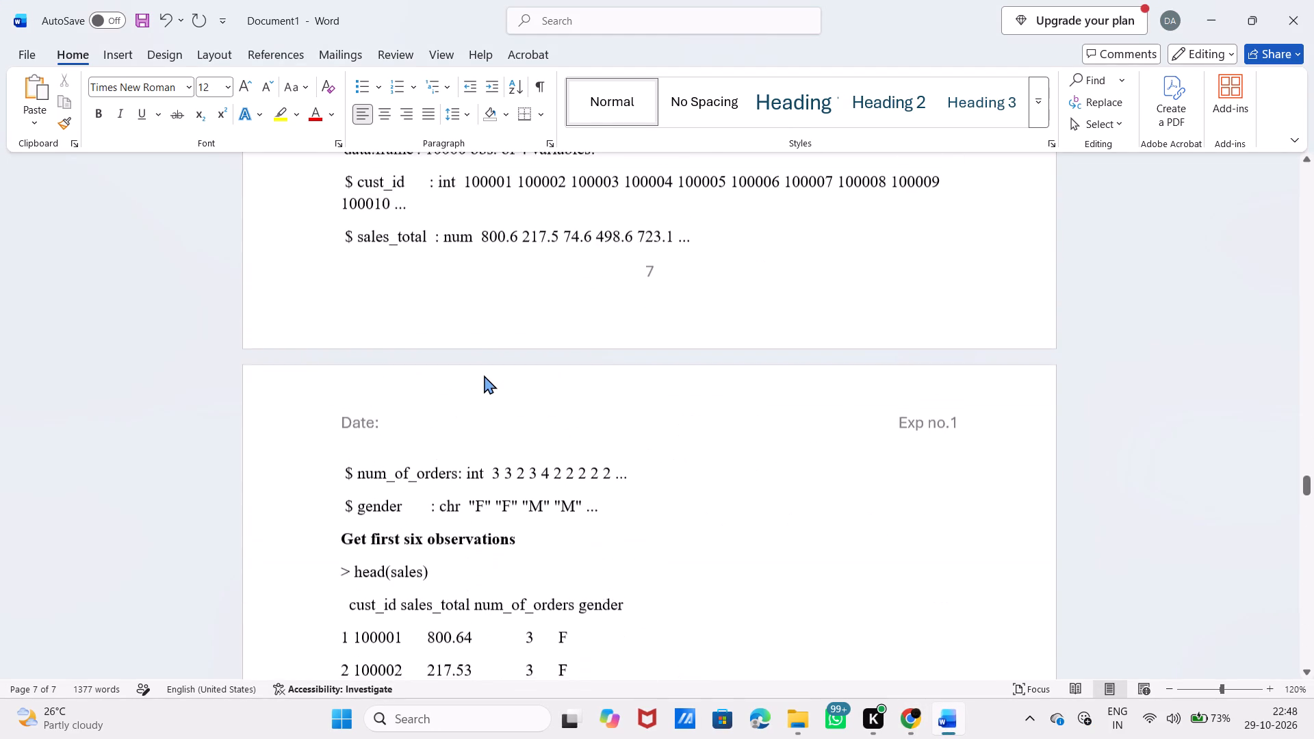
{"action": "scroll", "coordinate": [484, 375], "scroll_direction": "up", "scroll_amount": 5}
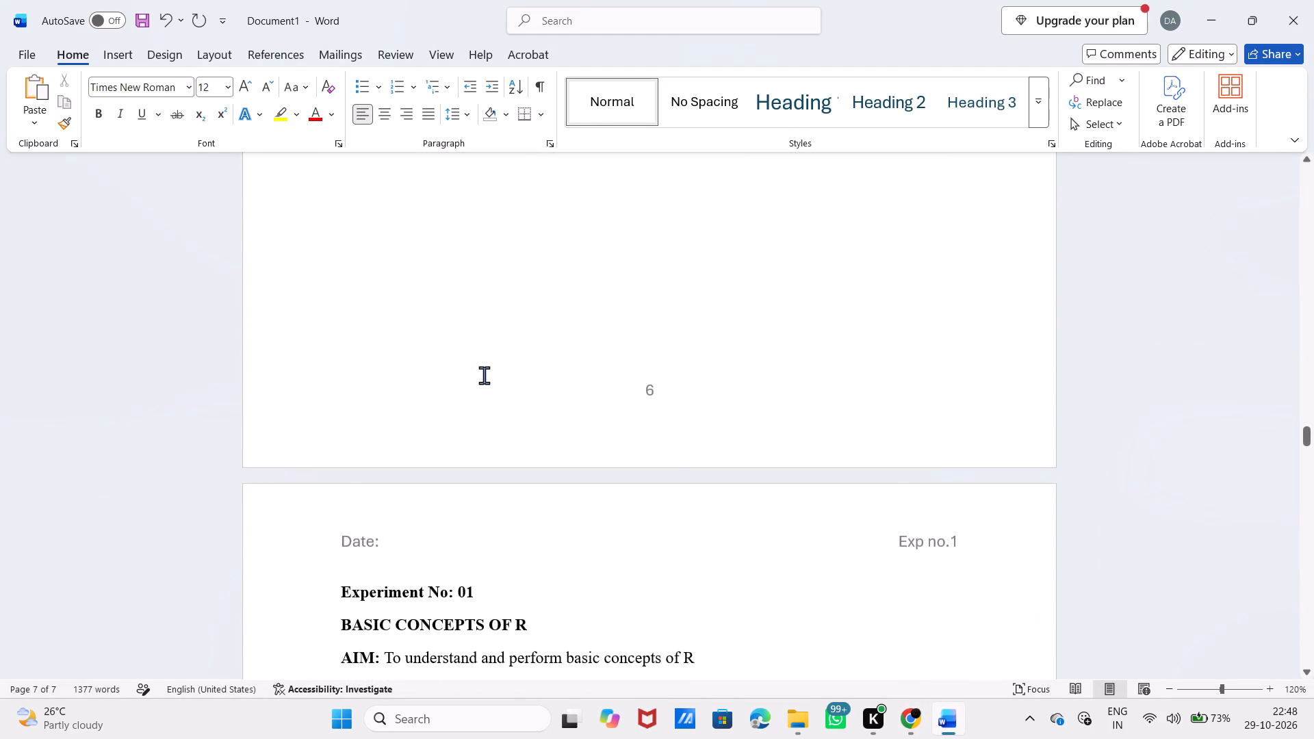
{"action": "scroll", "coordinate": [484, 375], "scroll_direction": "down", "scroll_amount": 1}
{"action": "left_click", "coordinate": [480, 260]}
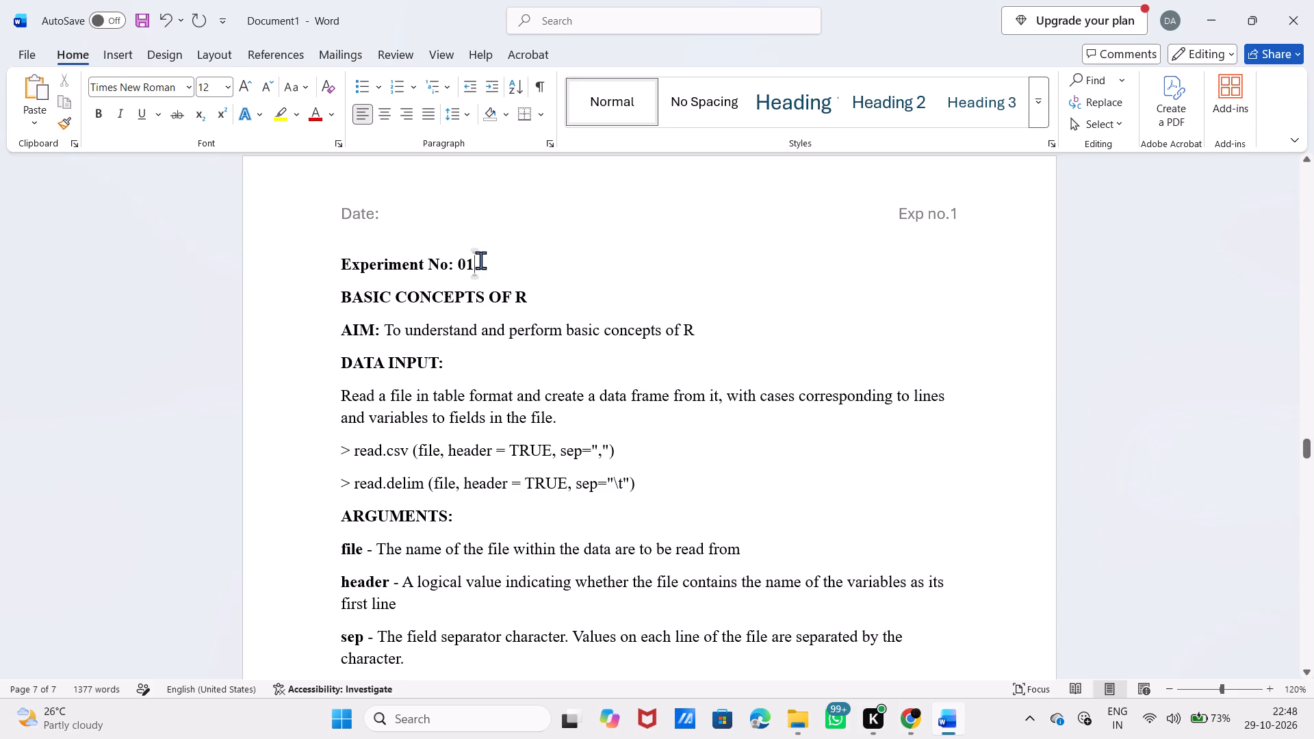
{"action": "key", "text": "BackSpace"}
{"action": "key", "text": "BackSpace"}
{"action": "key", "text": "BackSpace"}
{"action": "key", "text": "BackSpace"}
{"action": "key", "text": "space"}
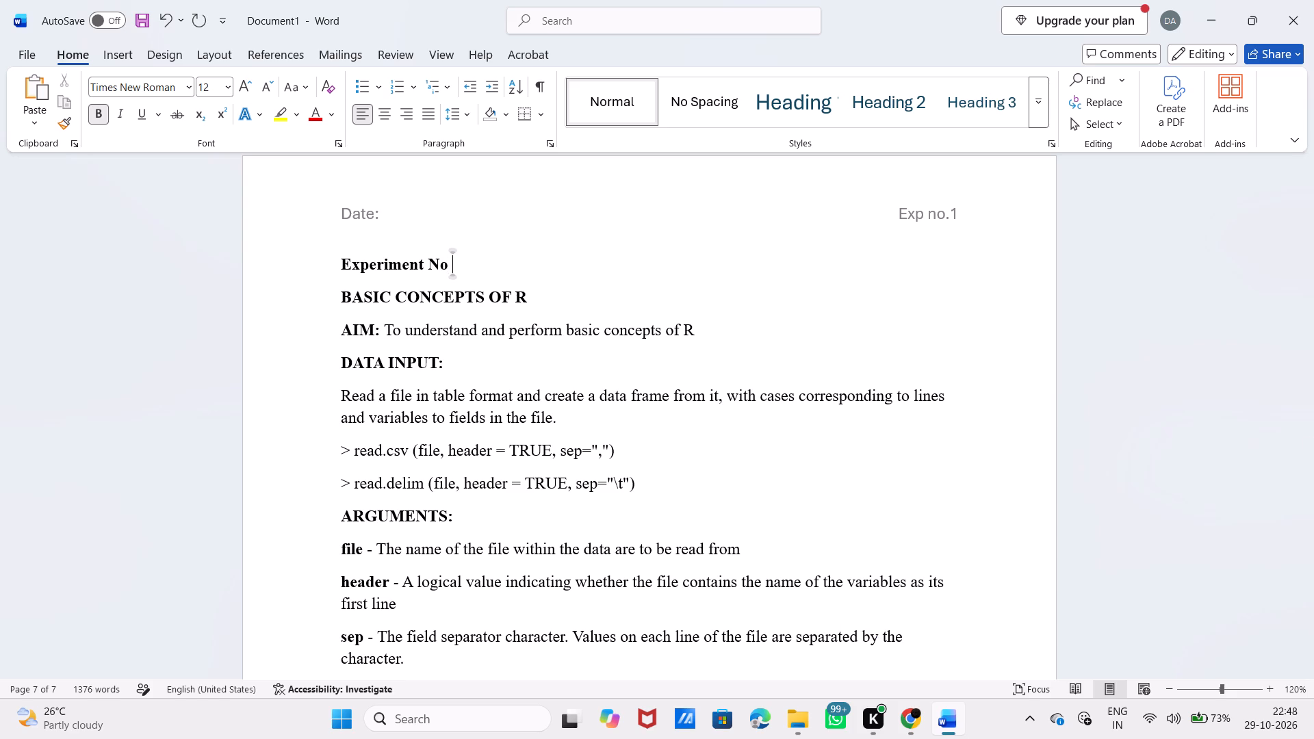
{"action": "type", "text": "2"}
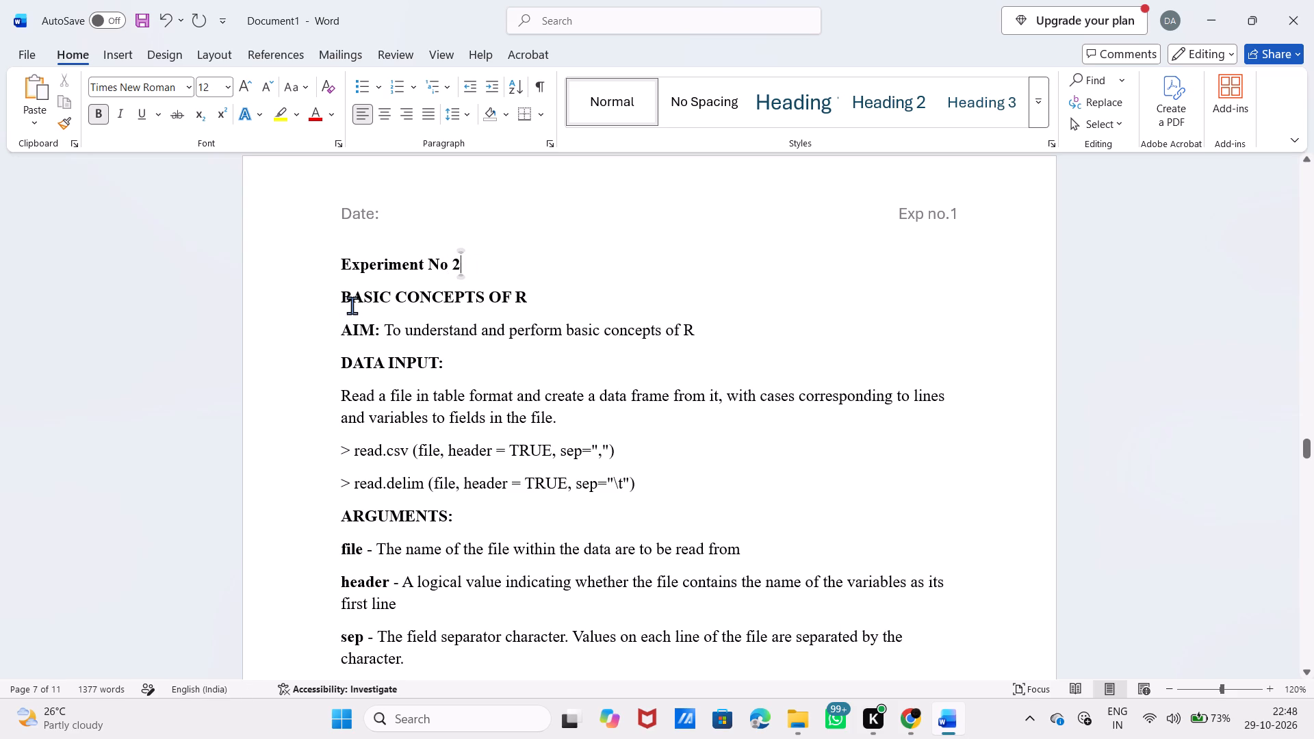
{"action": "key", "text": "shift+l"}
{"action": "key", "text": "BackSpace"}
{"action": "key", "text": "shift+colon"}
Join the title "BASIC CONCEPTS OF R" onto the "Experiment No 2:" line, separated by a space.
{"action": "key", "text": "Left"}
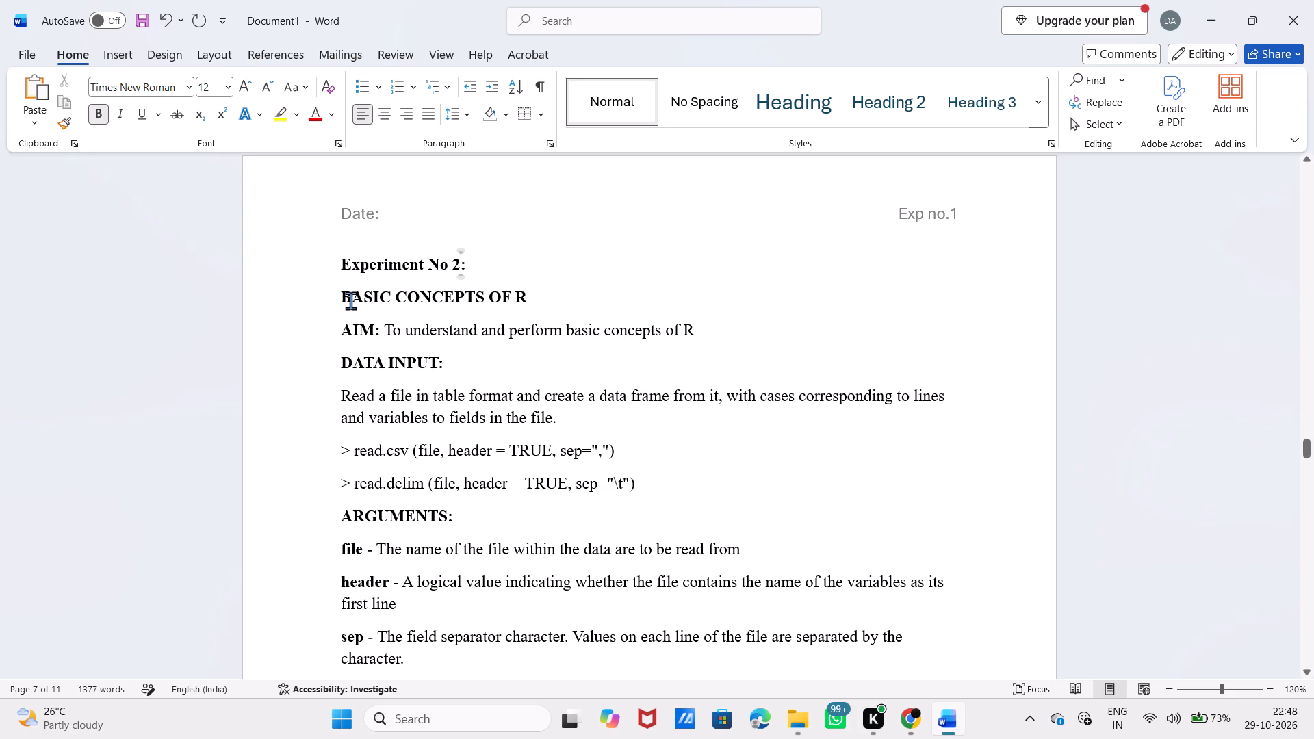
{"action": "key", "text": "Right"}
{"action": "left_click", "coordinate": [350, 300]}
{"action": "key", "text": "Down"}
{"action": "key", "text": "Left"}
{"action": "key", "text": "BackSpace"}
{"action": "key", "text": "space"}
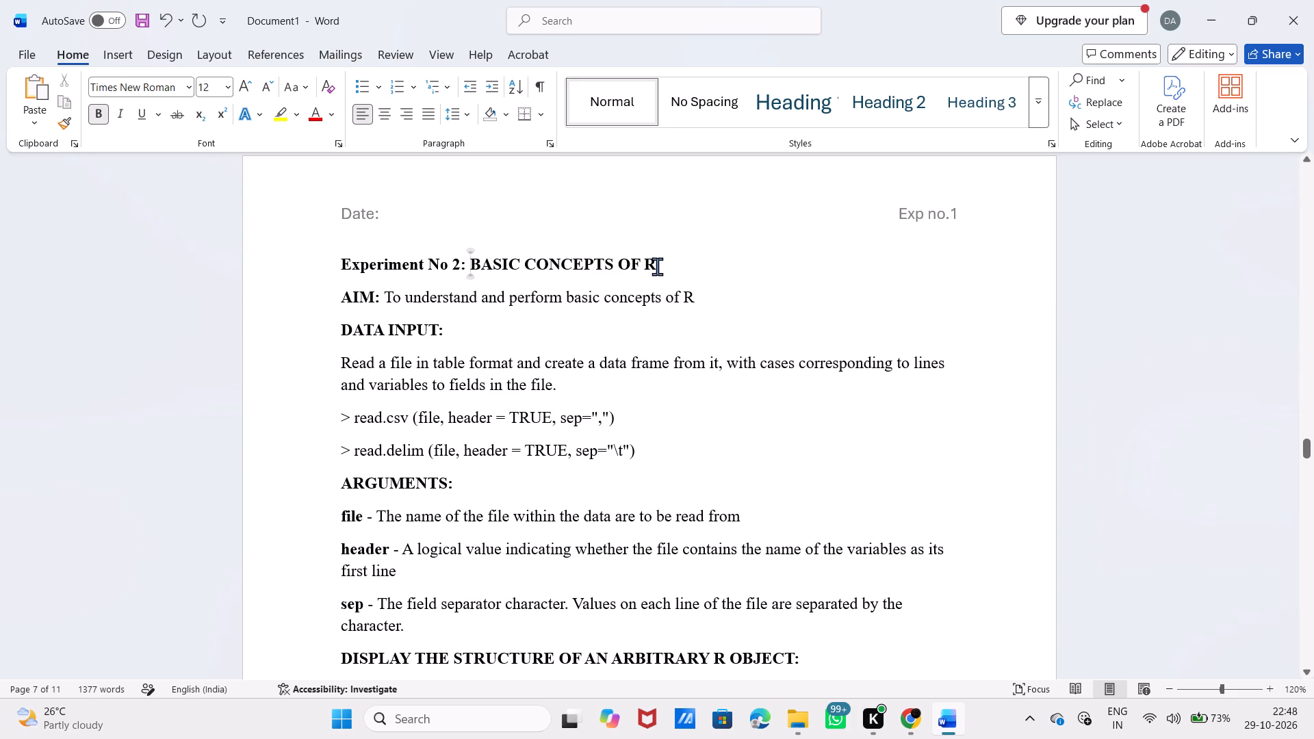
Centre the "Experiment No 2: BASIC CONCEPTS OF R" heading and set its font size to 16.
{"action": "left_click_drag", "start_coordinate": [657, 266], "coordinate": [339, 251]}
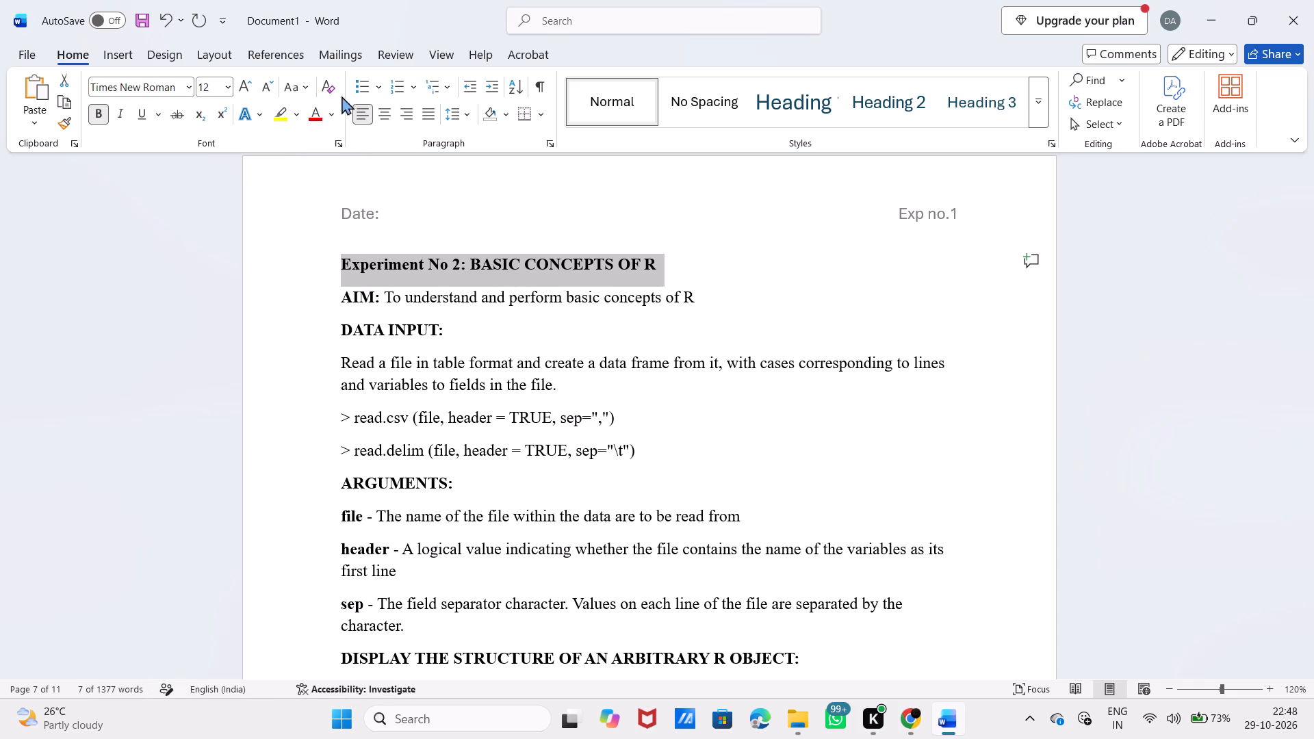
{"action": "left_click", "coordinate": [388, 114]}
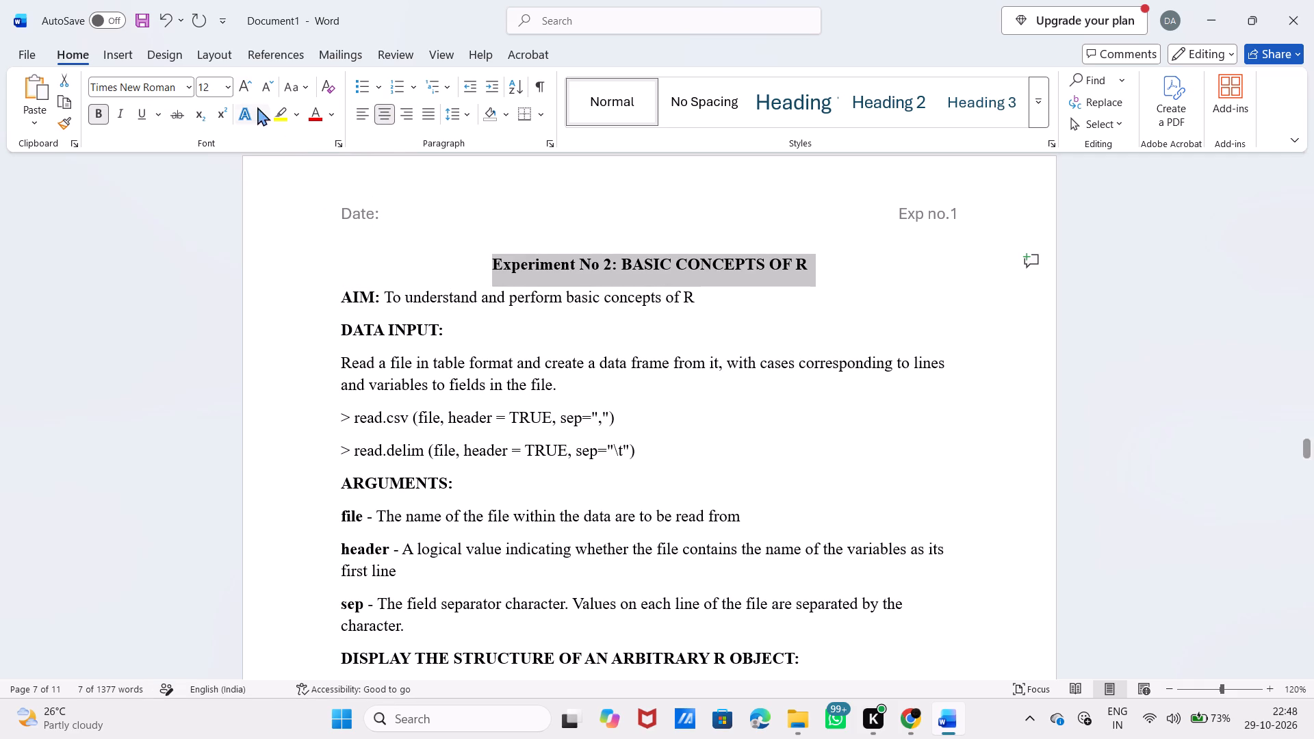
{"action": "left_click", "coordinate": [207, 83]}
{"action": "key", "text": "BackSpace"}
{"action": "type", "text": "16"}
{"action": "left_click", "coordinate": [449, 265]}
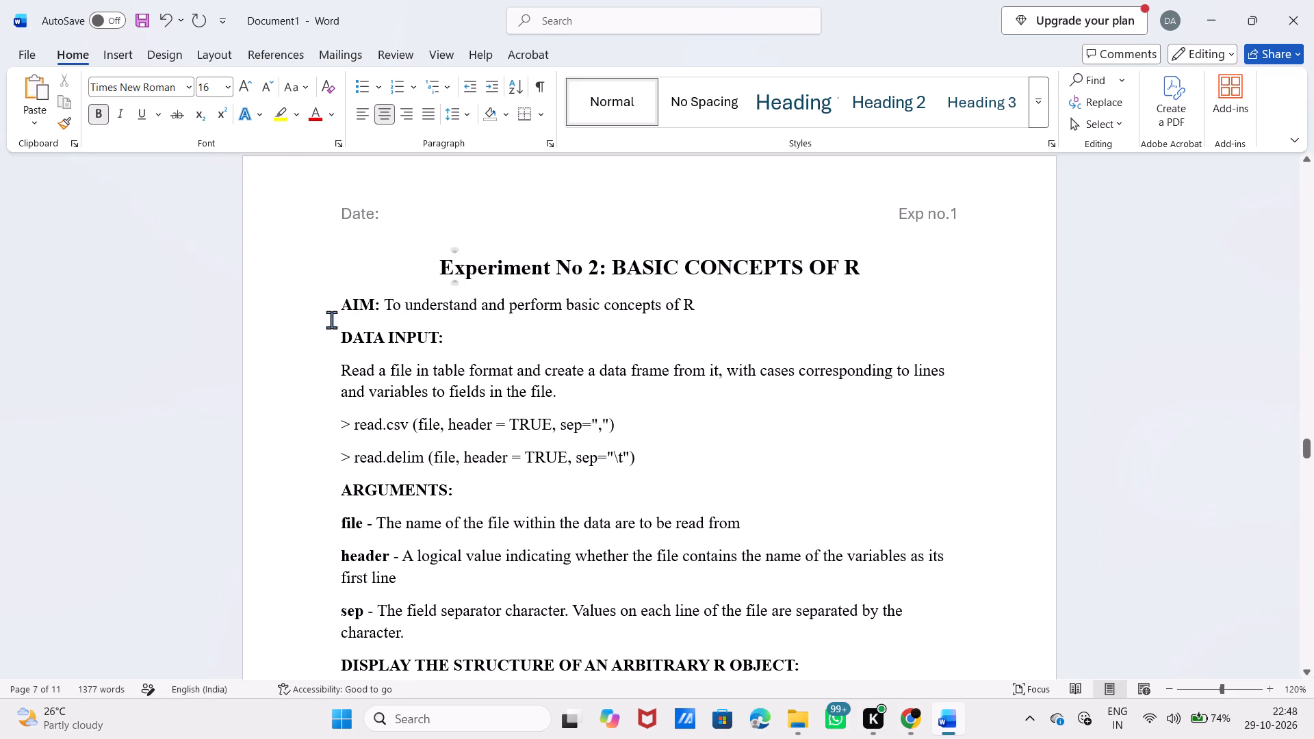
{"action": "scroll", "coordinate": [355, 388], "scroll_direction": "down", "scroll_amount": 1}
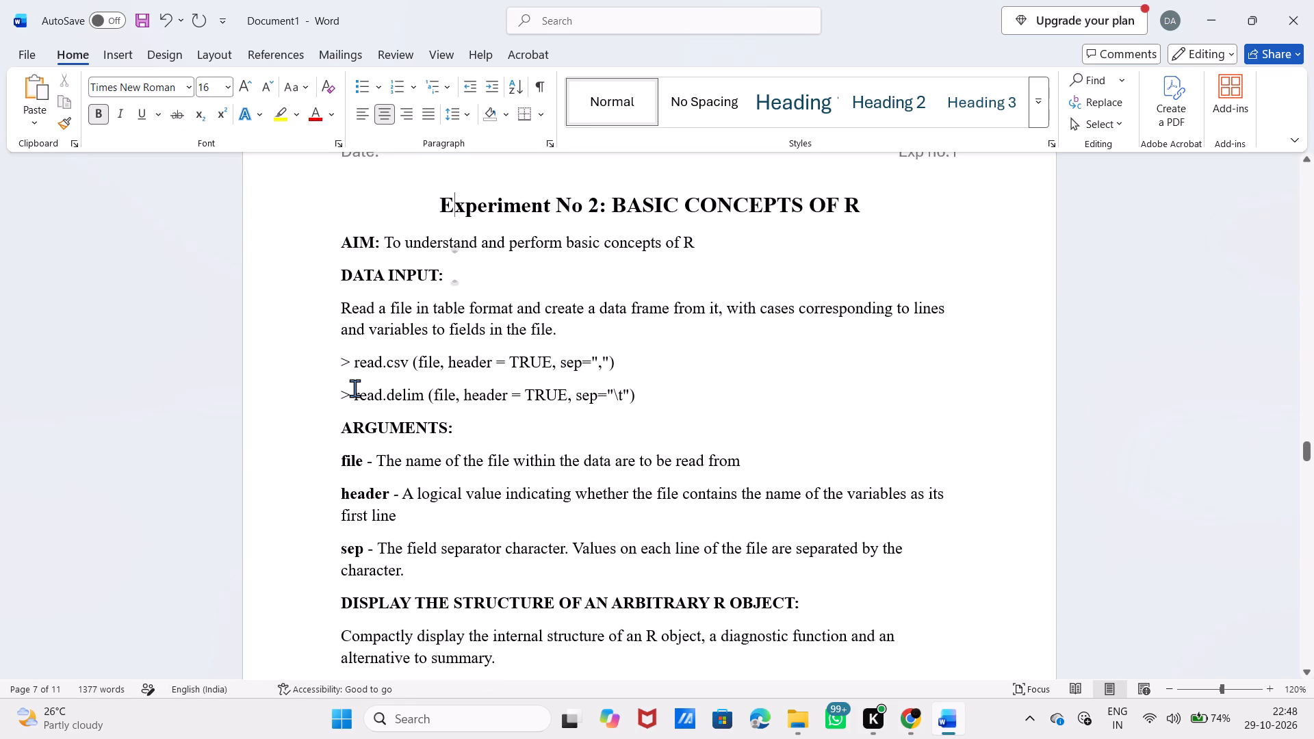
{"action": "scroll", "coordinate": [355, 388], "scroll_direction": "down", "scroll_amount": 1, "text": "ctrl"}
{"action": "scroll", "coordinate": [384, 435], "scroll_direction": "down", "scroll_amount": 1}
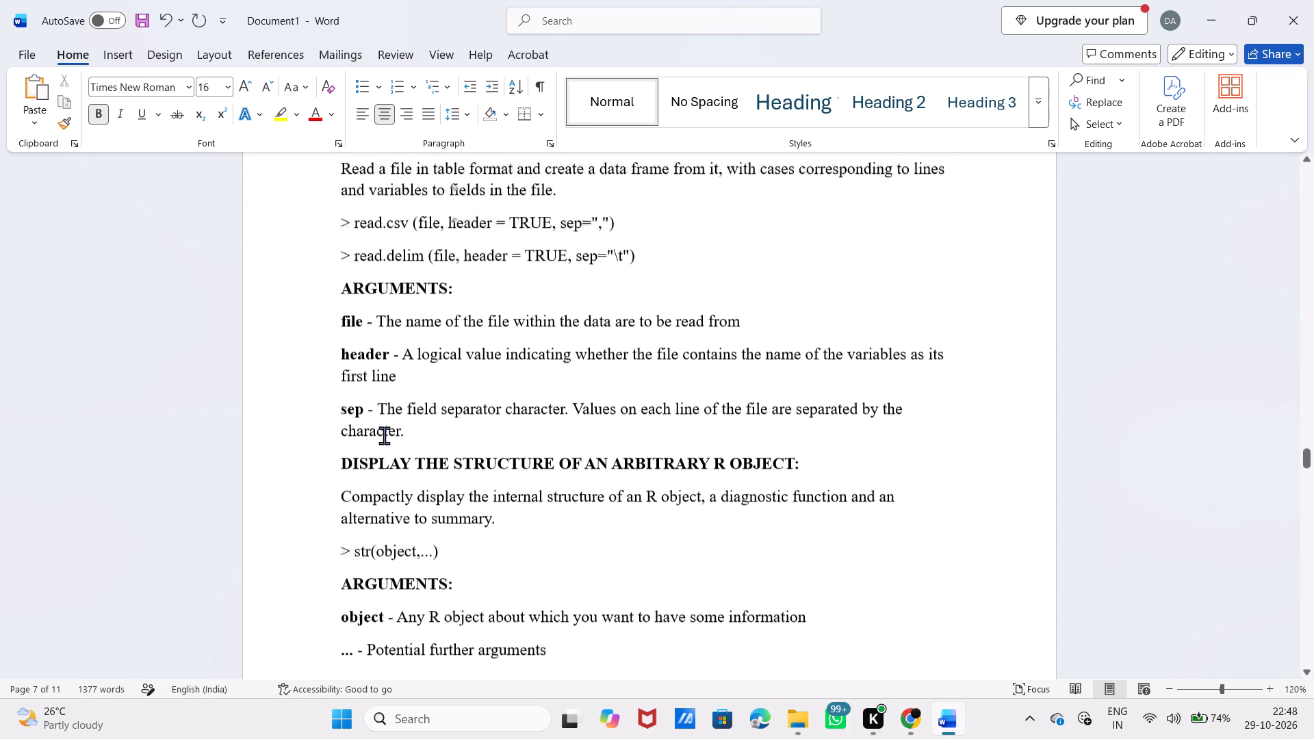
{"action": "scroll", "coordinate": [384, 435], "scroll_direction": "down", "scroll_amount": 3}
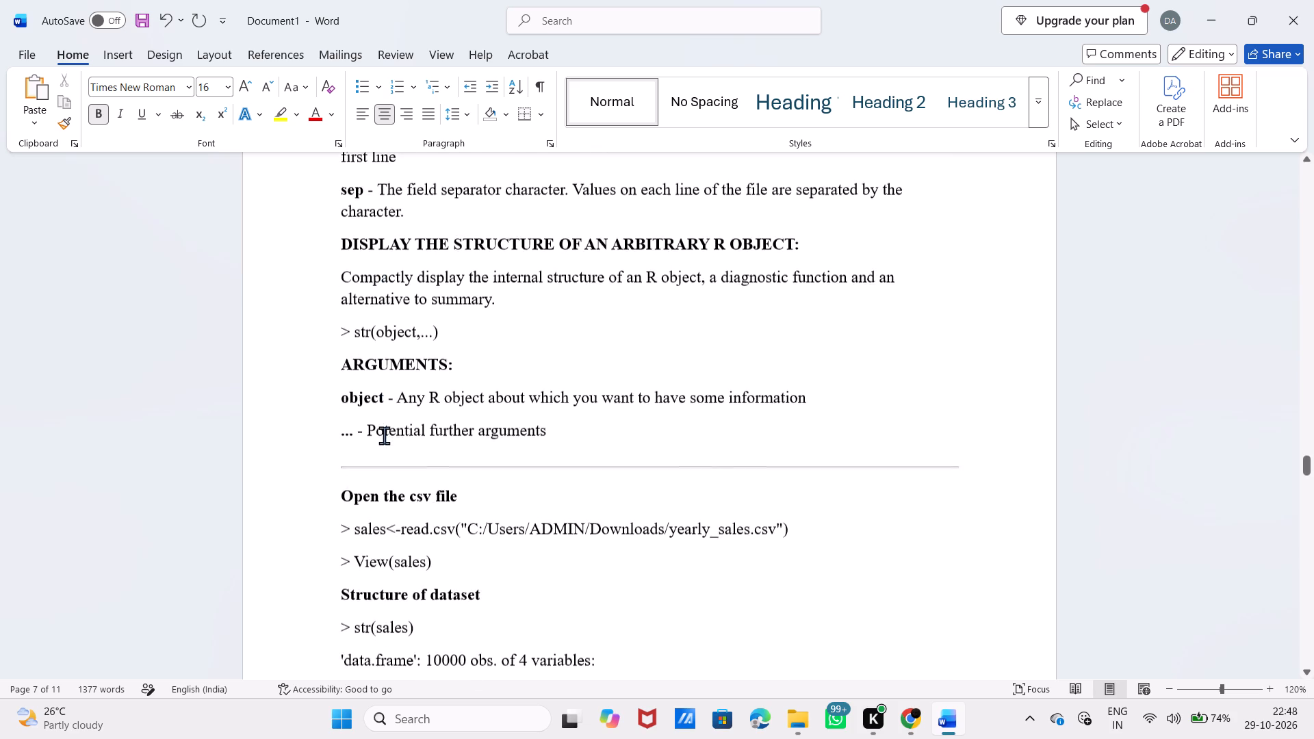
{"action": "scroll", "coordinate": [384, 435], "scroll_direction": "down", "scroll_amount": 2}
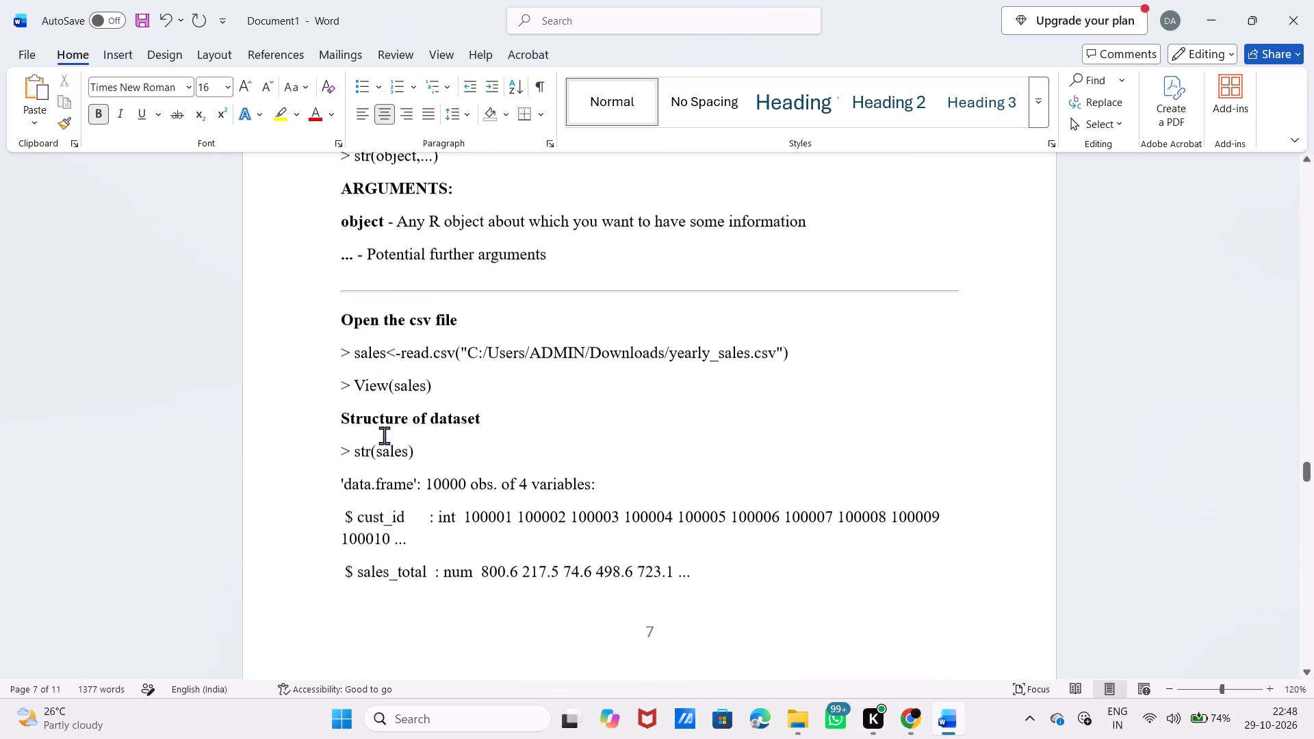
{"action": "scroll", "coordinate": [384, 435], "scroll_direction": "down", "scroll_amount": 1}
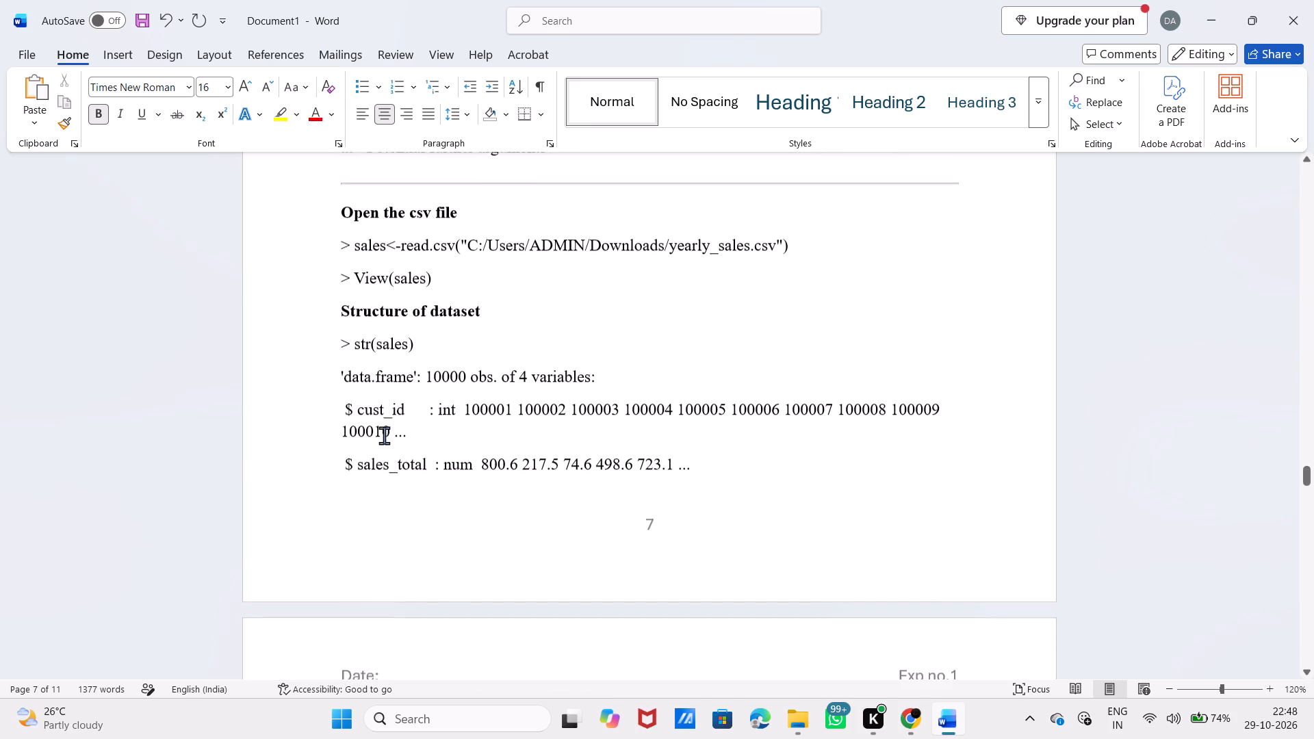
{"action": "scroll", "coordinate": [384, 435], "scroll_direction": "down", "scroll_amount": 1}
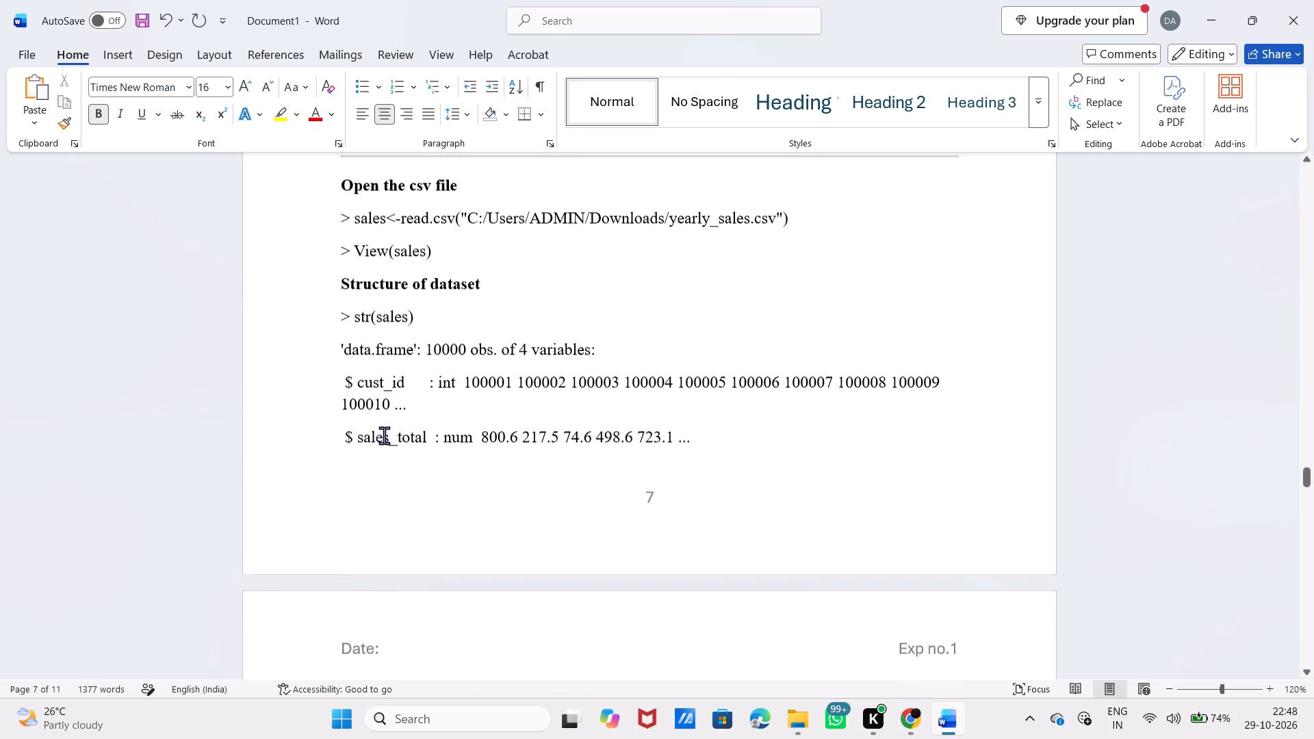
{"action": "scroll", "coordinate": [384, 435], "scroll_direction": "down", "scroll_amount": 1}
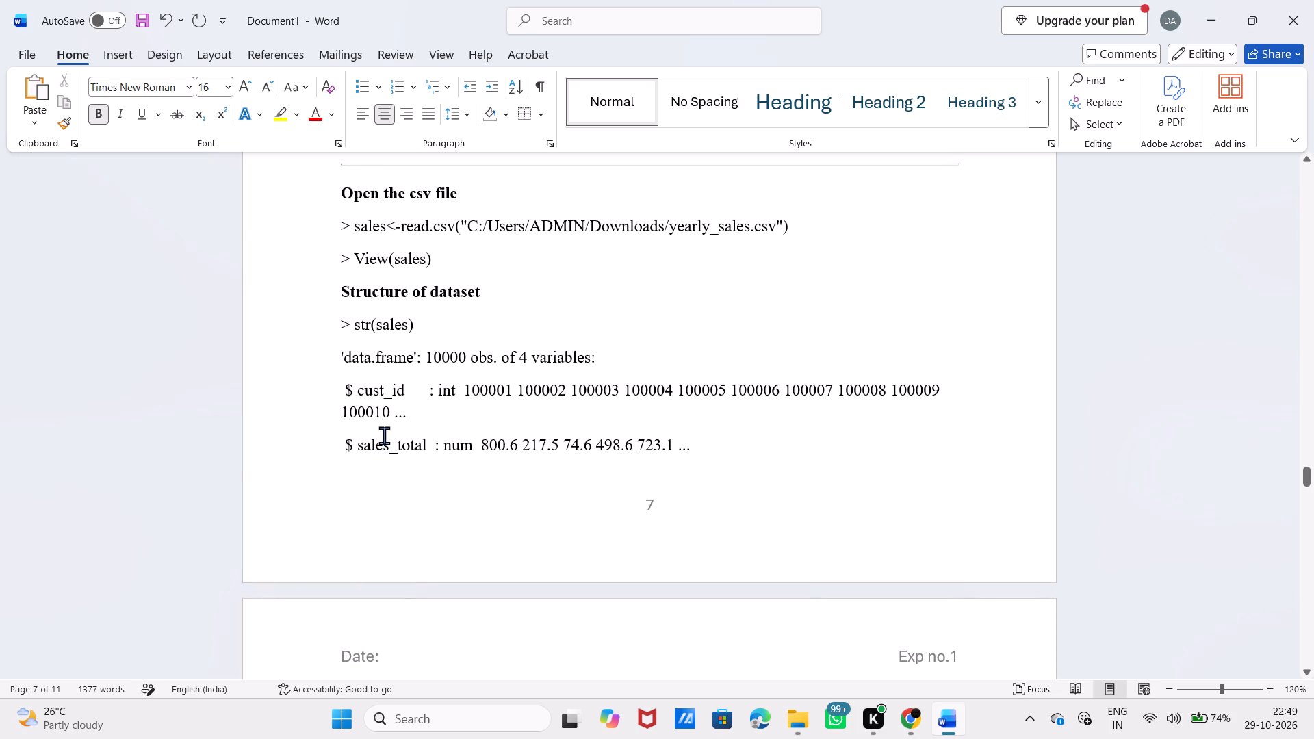
{"action": "scroll", "coordinate": [384, 435], "scroll_direction": "down", "scroll_amount": 3}
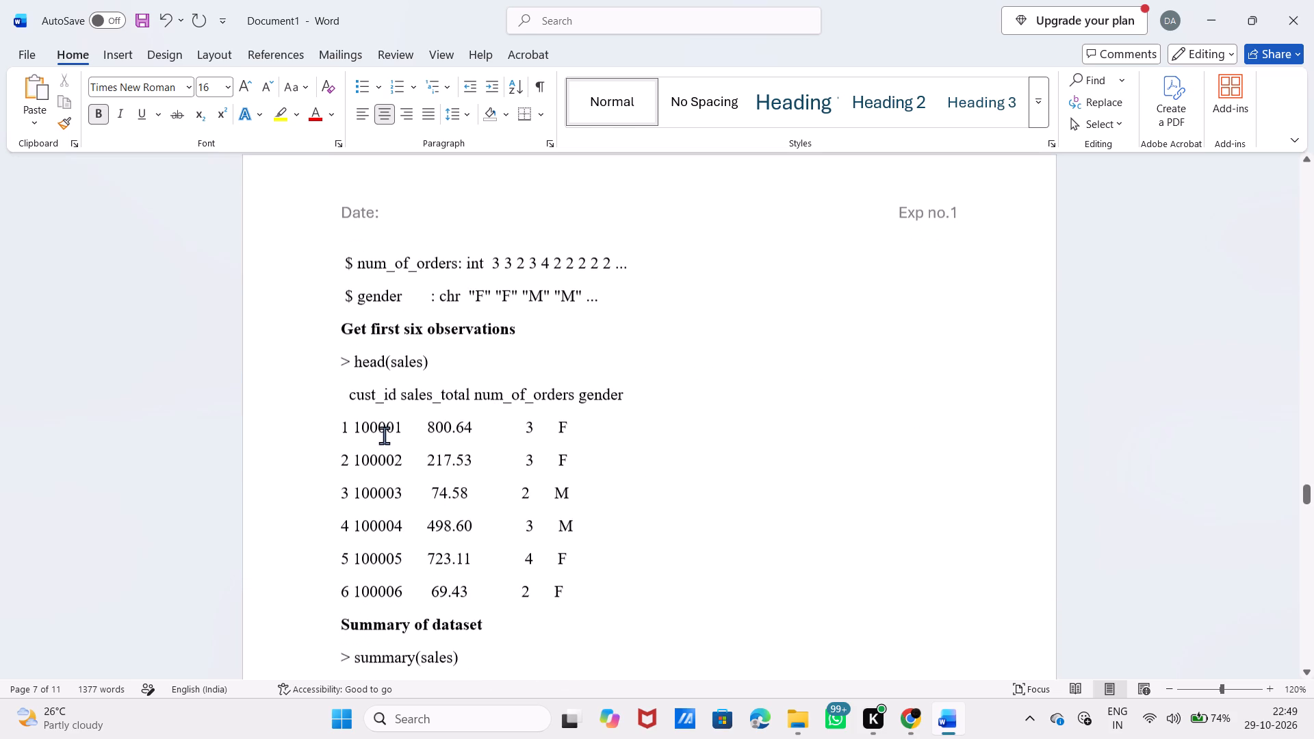
{"action": "scroll", "coordinate": [384, 435], "scroll_direction": "down", "scroll_amount": 3}
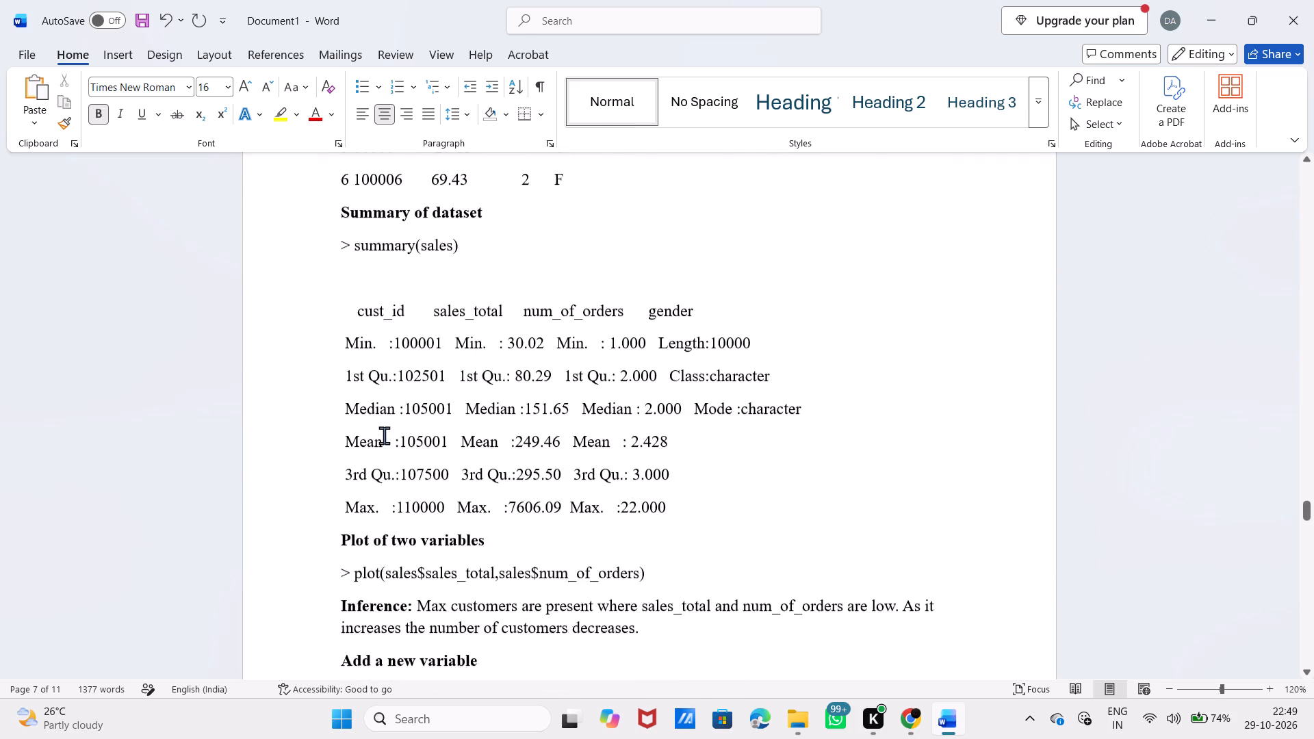
{"action": "scroll", "coordinate": [384, 435], "scroll_direction": "down", "scroll_amount": 5}
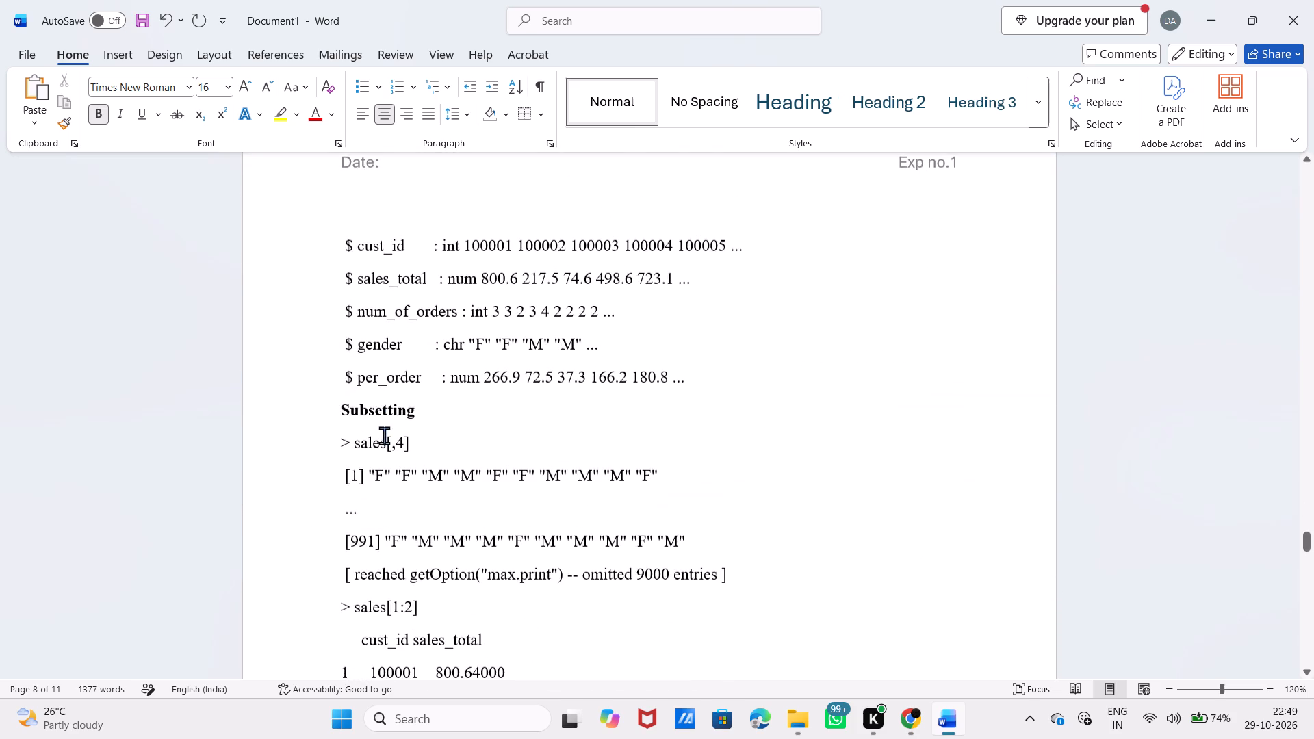
{"action": "scroll", "coordinate": [384, 435], "scroll_direction": "down", "scroll_amount": 5}
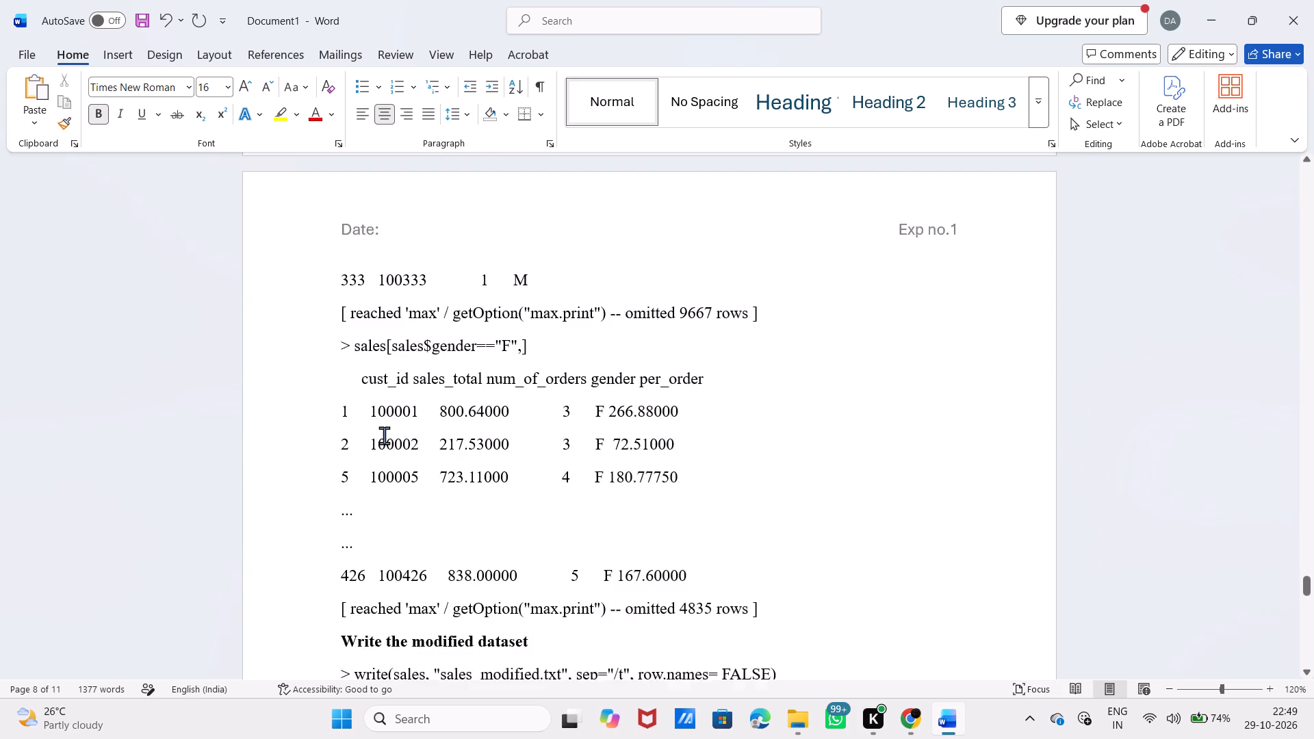
{"action": "scroll", "coordinate": [384, 435], "scroll_direction": "down", "scroll_amount": 3}
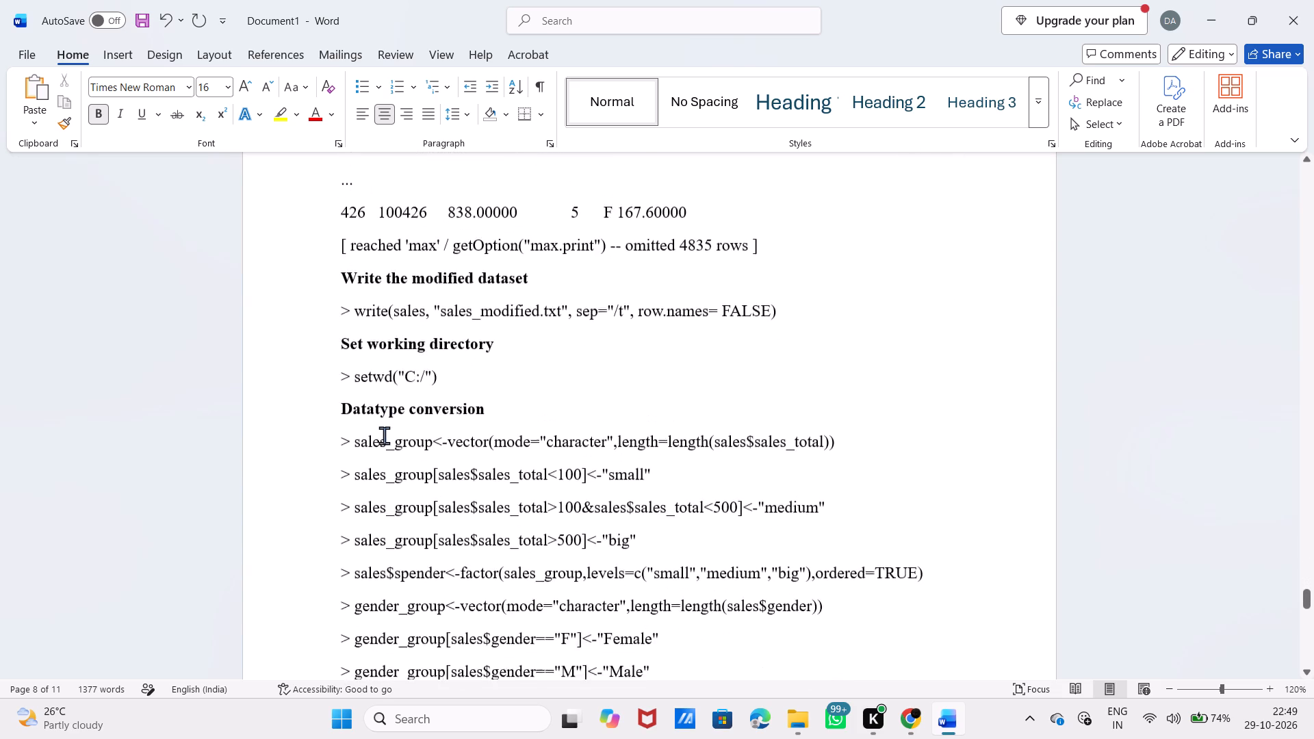
{"action": "scroll", "coordinate": [384, 435], "scroll_direction": "down", "scroll_amount": 2}
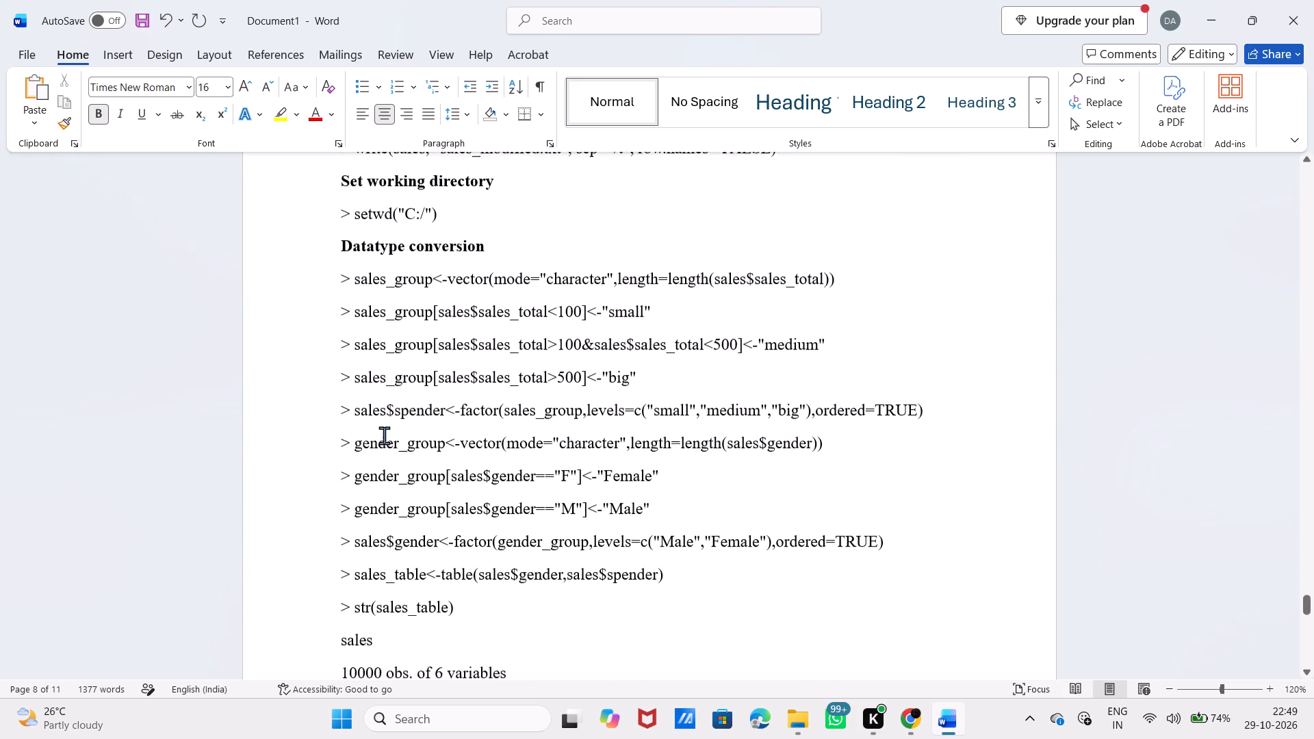
{"action": "scroll", "coordinate": [384, 435], "scroll_direction": "down", "scroll_amount": 4}
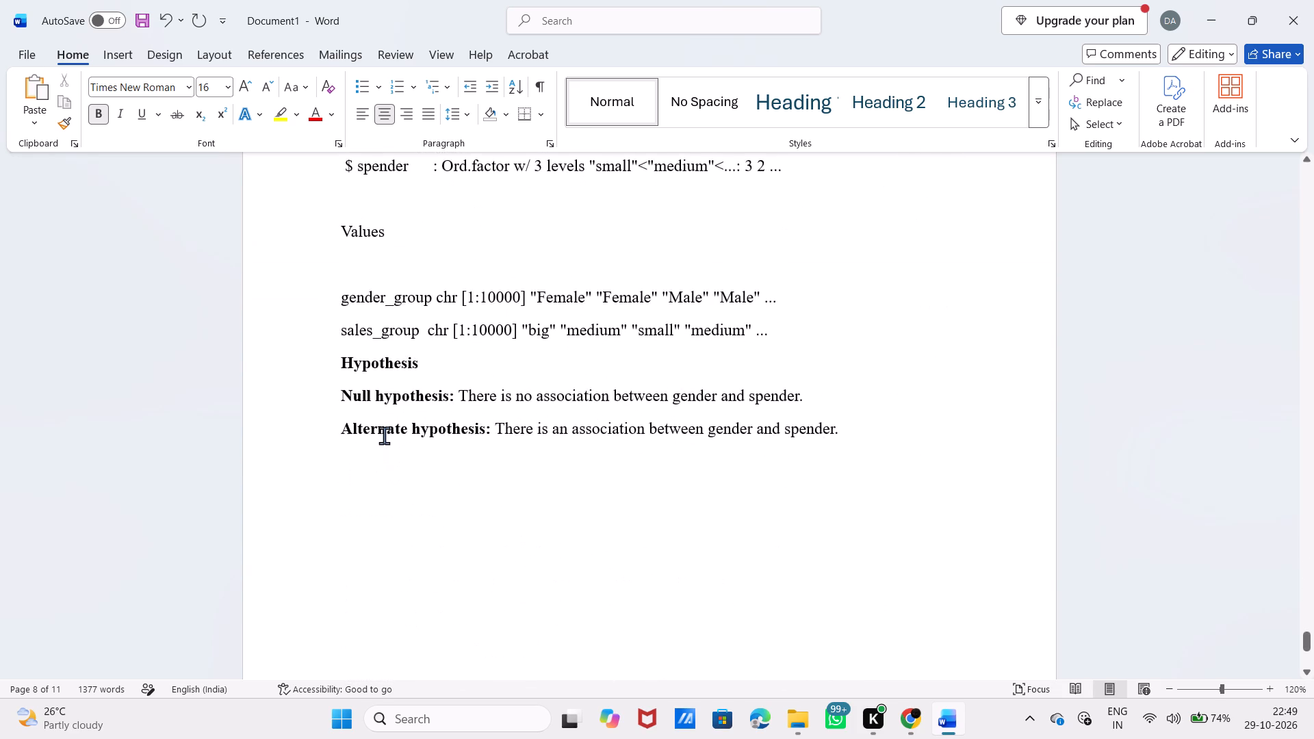
{"action": "scroll", "coordinate": [384, 435], "scroll_direction": "up", "scroll_amount": 14}
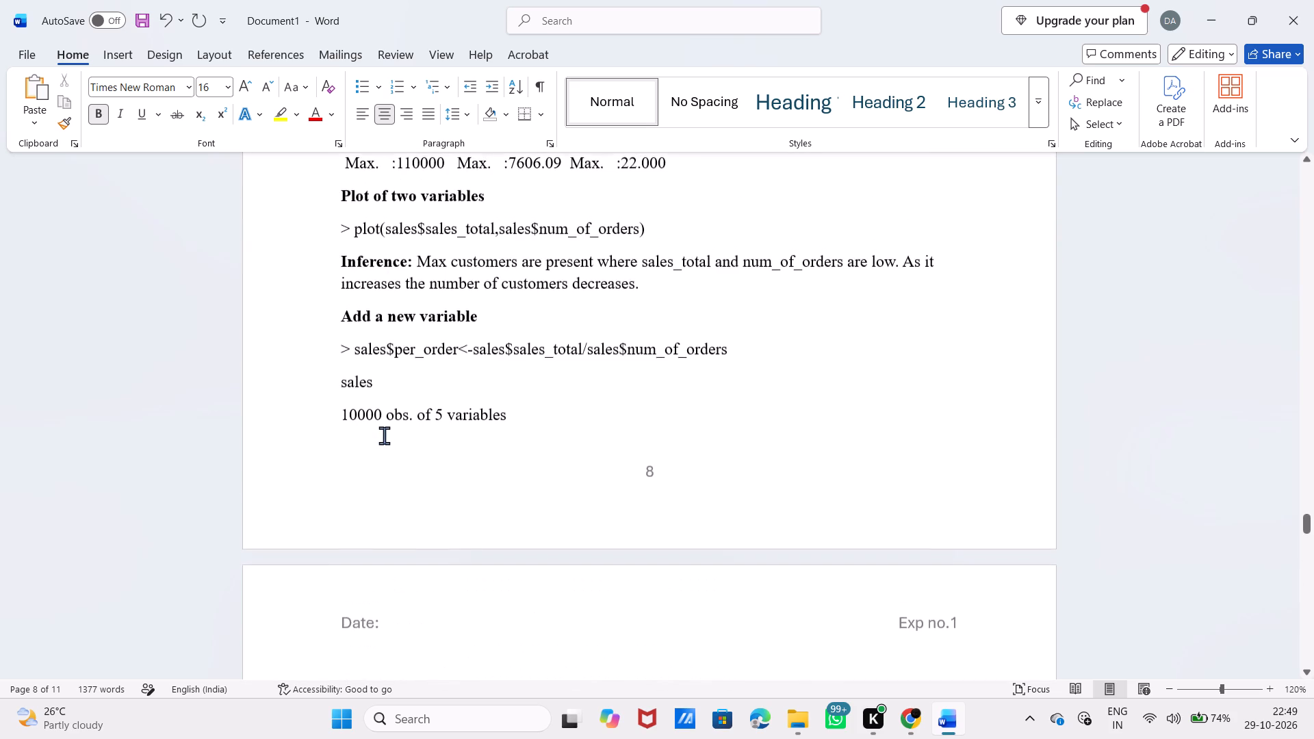
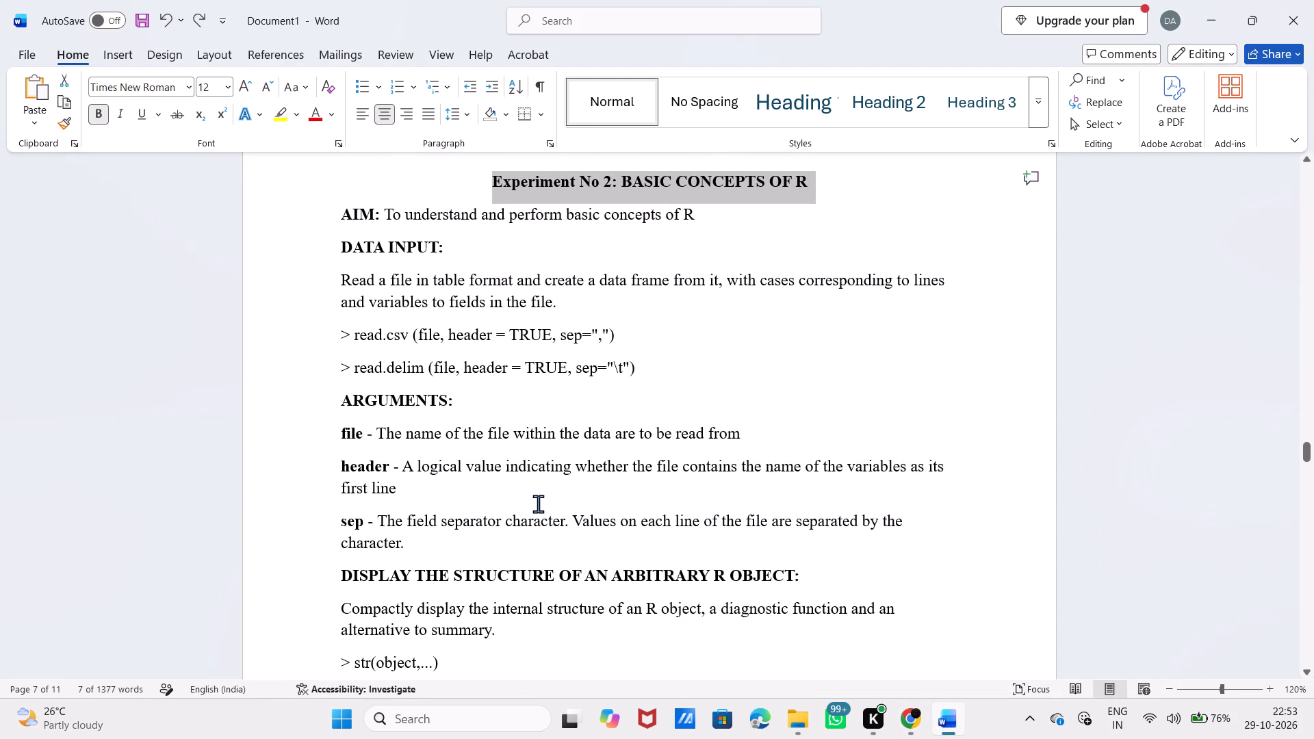
{"action": "scroll", "coordinate": [538, 504], "scroll_direction": "up", "scroll_amount": 1}
{"action": "key", "text": "ctrl+z"}
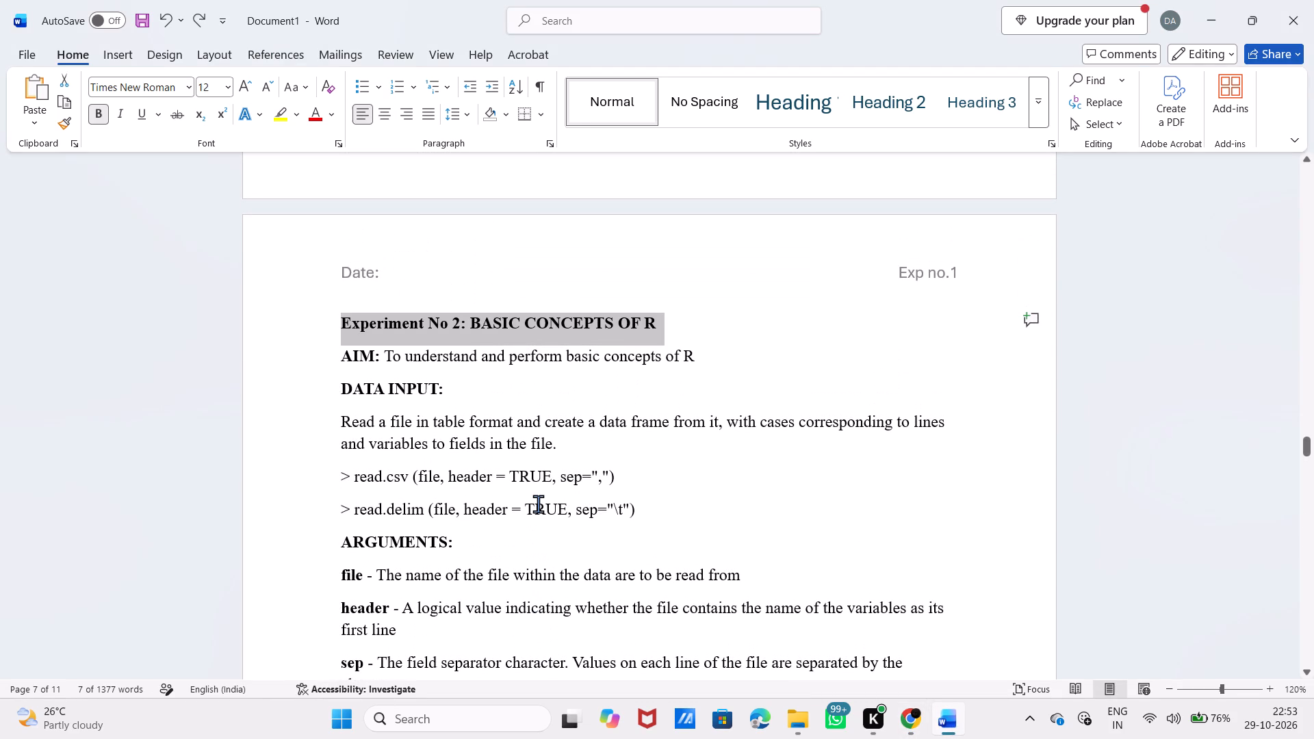
{"action": "key", "text": "ctrl+z"}
{"action": "key", "text": "ctrl+z"}
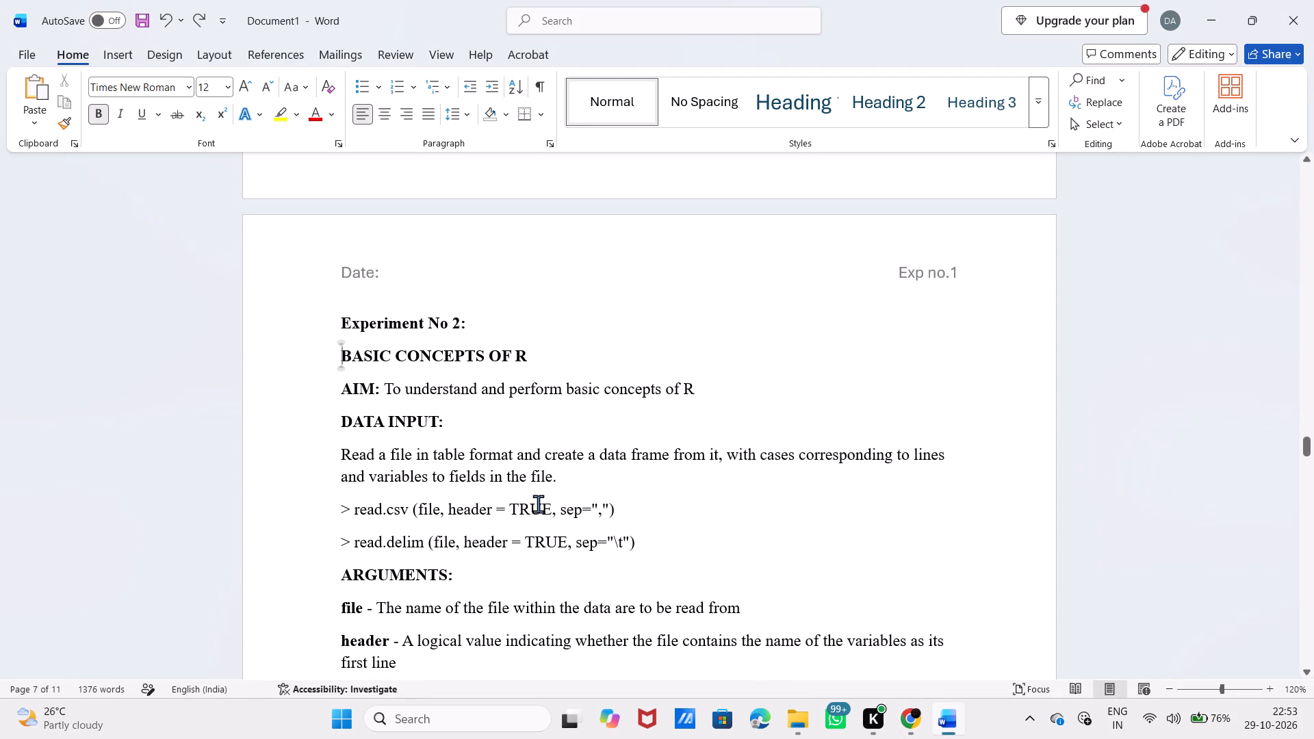
{"action": "key", "text": "ctrl+z"}
{"action": "key", "text": "ctrl+z"}
{"action": "key", "text": "ctrl+z"}
{"action": "key", "text": "ctrl+z"}
{"action": "key", "text": "ctrl+z"}
{"action": "key", "text": "ctrl+z"}
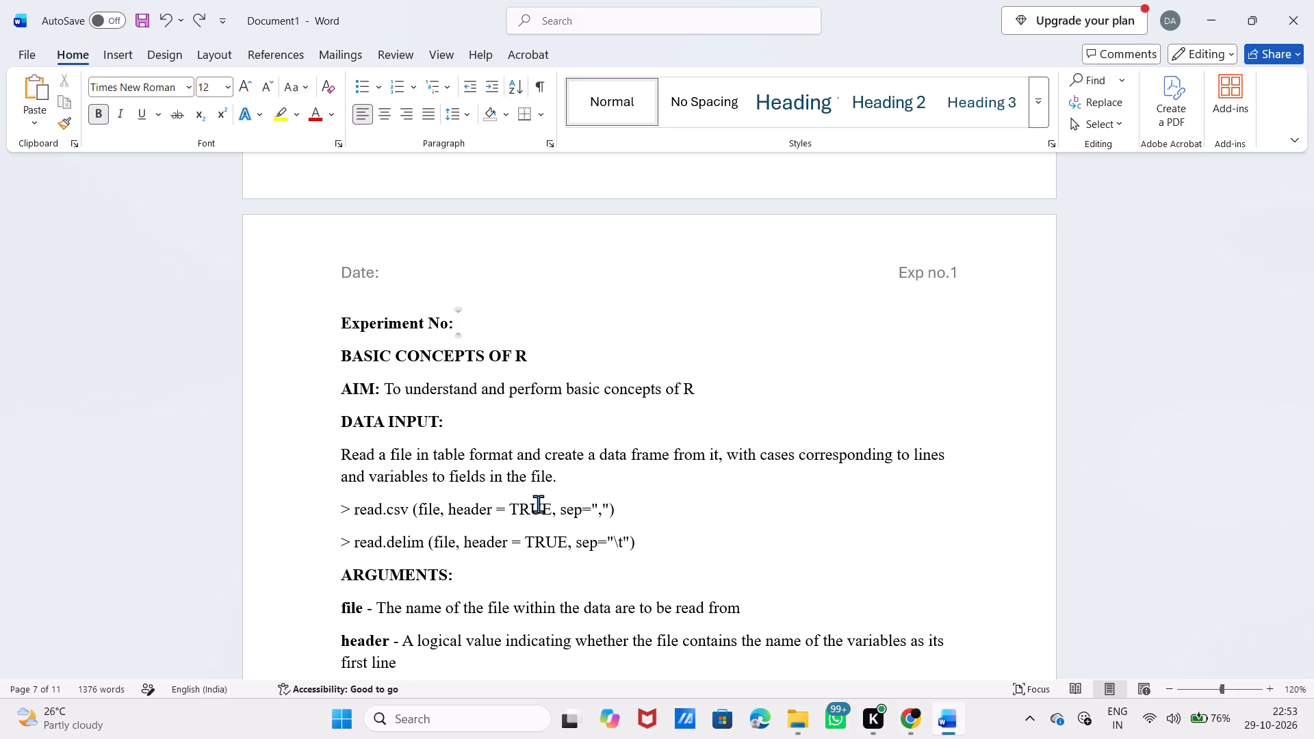
{"action": "key", "text": "ctrl+z"}
{"action": "key", "text": "ctrl+z"}
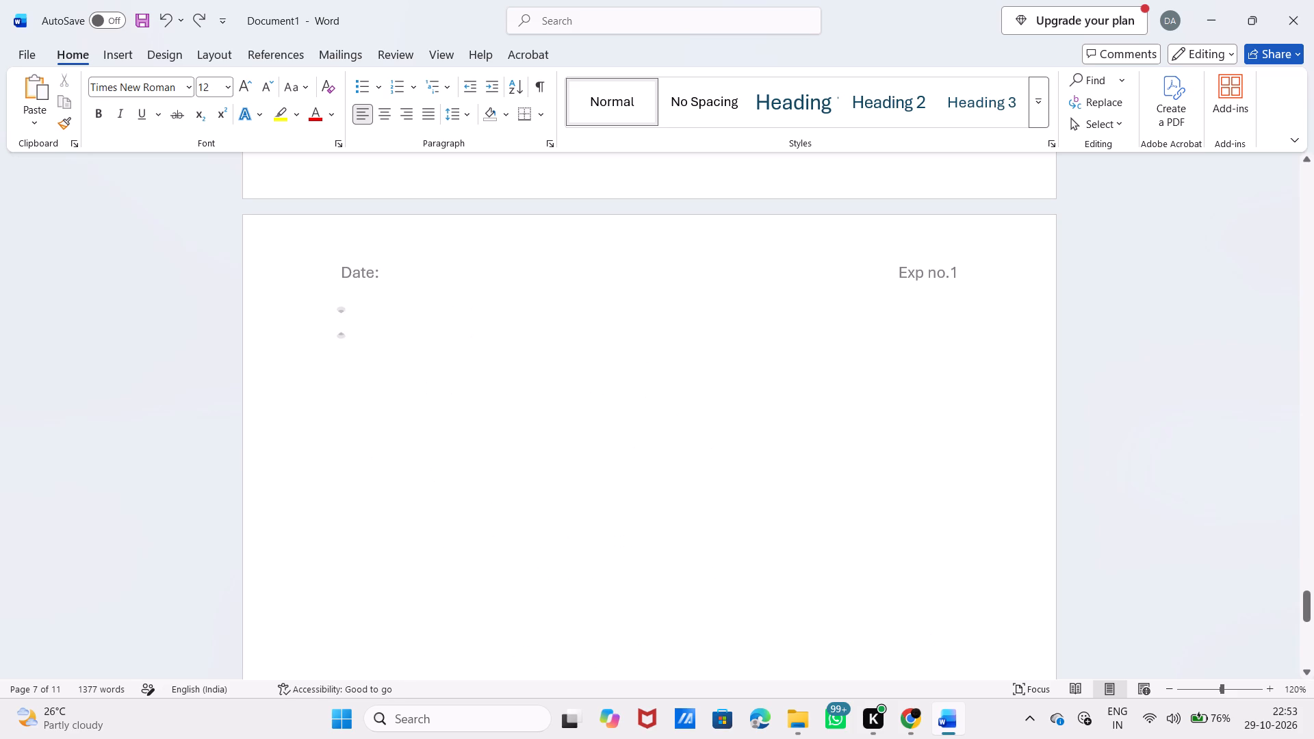
Paste the copied revised record onto the empty page after the medical expenses chart.
{"action": "scroll", "coordinate": [538, 504], "scroll_direction": "up", "scroll_amount": 4}
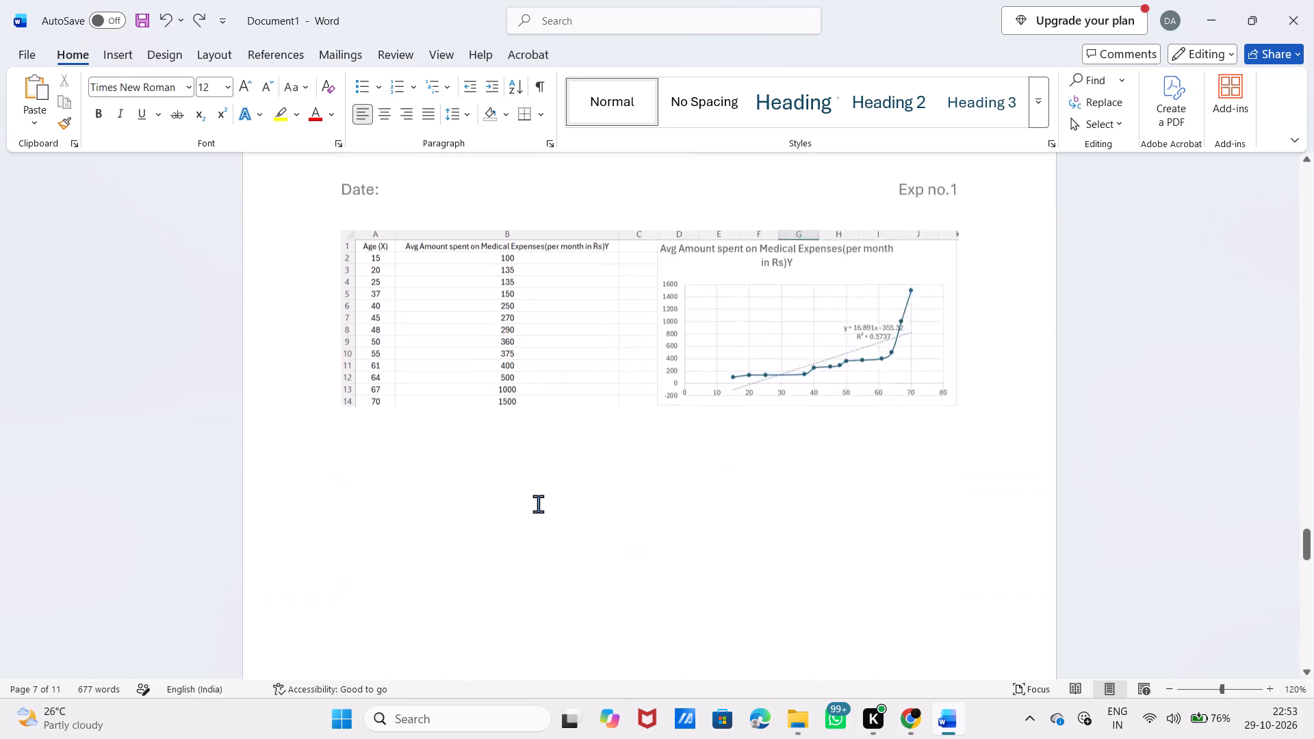
{"action": "scroll", "coordinate": [538, 504], "scroll_direction": "down", "scroll_amount": 3}
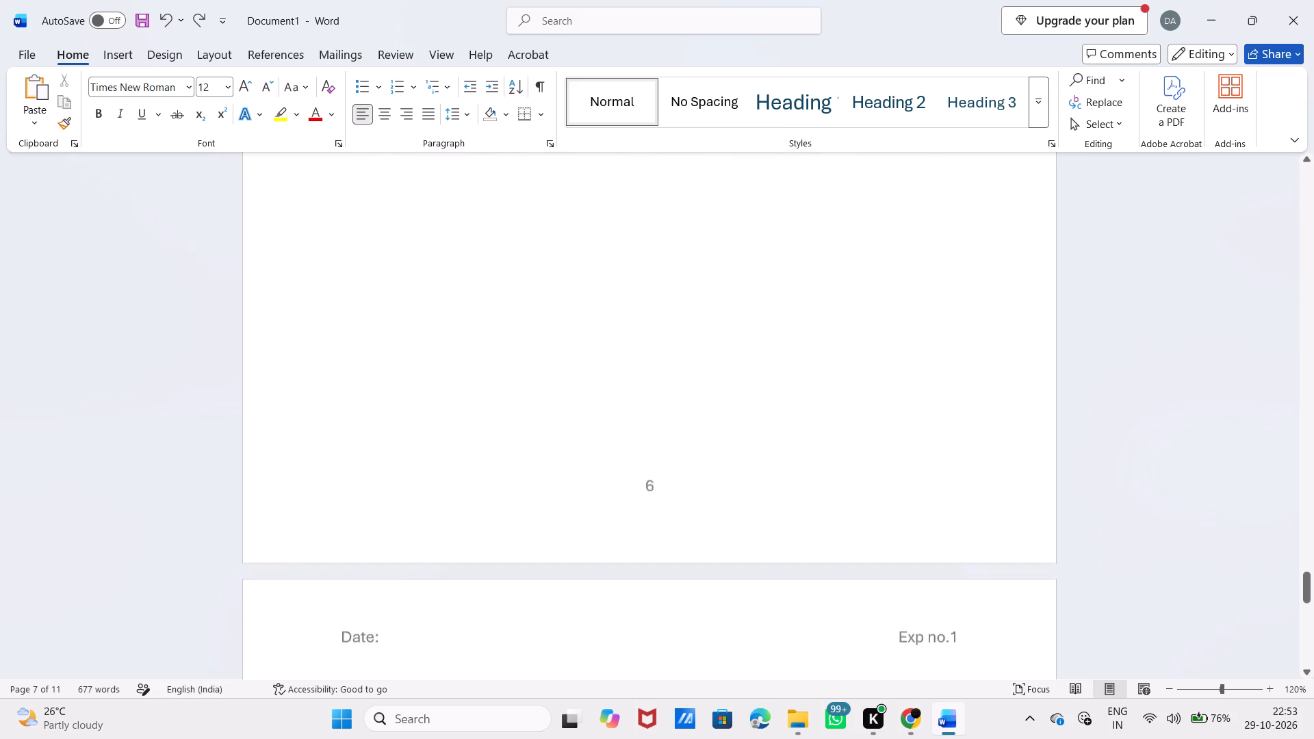
{"action": "scroll", "coordinate": [538, 504], "scroll_direction": "down", "scroll_amount": 4}
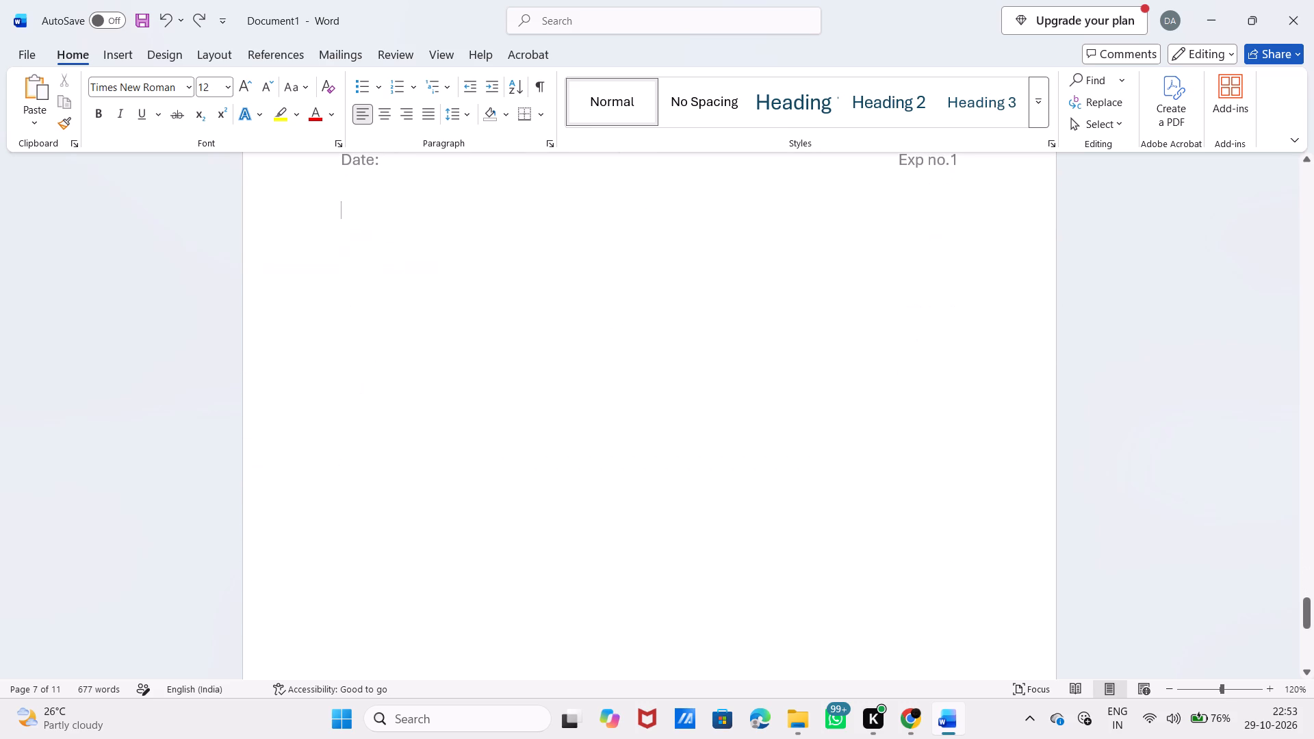
{"action": "key", "text": "ctrl+v"}
Look through the pasted R programs and the preceding Excel experiment pages, ending at the new record's opening heading.
{"action": "scroll", "coordinate": [457, 270], "scroll_direction": "up", "scroll_amount": 4}
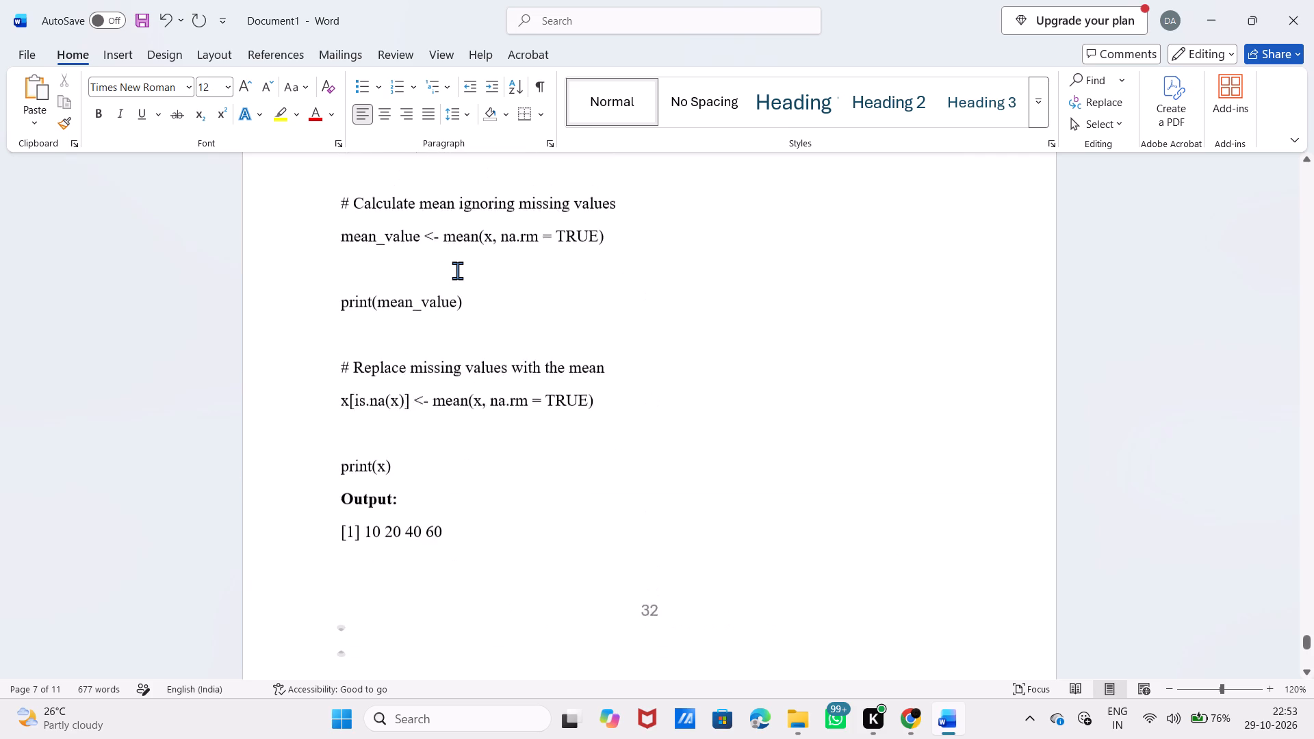
{"action": "scroll", "coordinate": [457, 270], "scroll_direction": "up", "scroll_amount": 9}
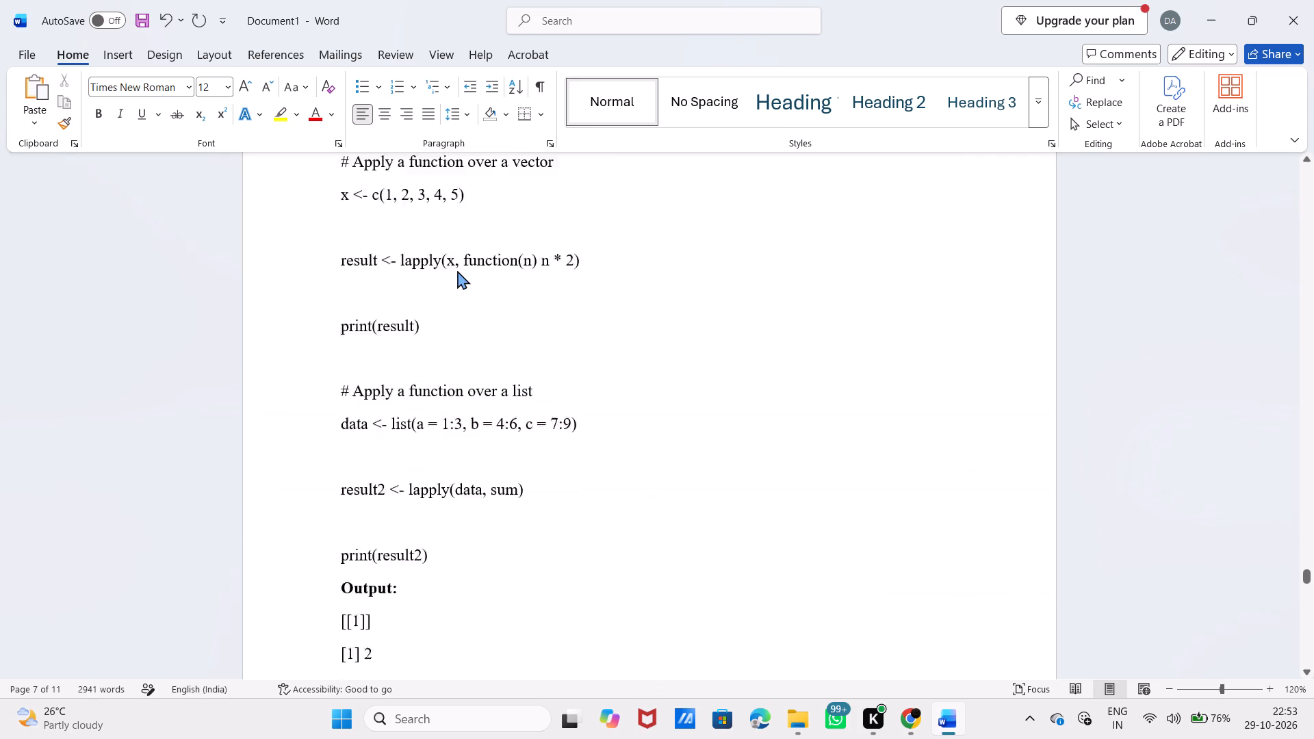
{"action": "scroll", "coordinate": [457, 270], "scroll_direction": "up", "scroll_amount": 11}
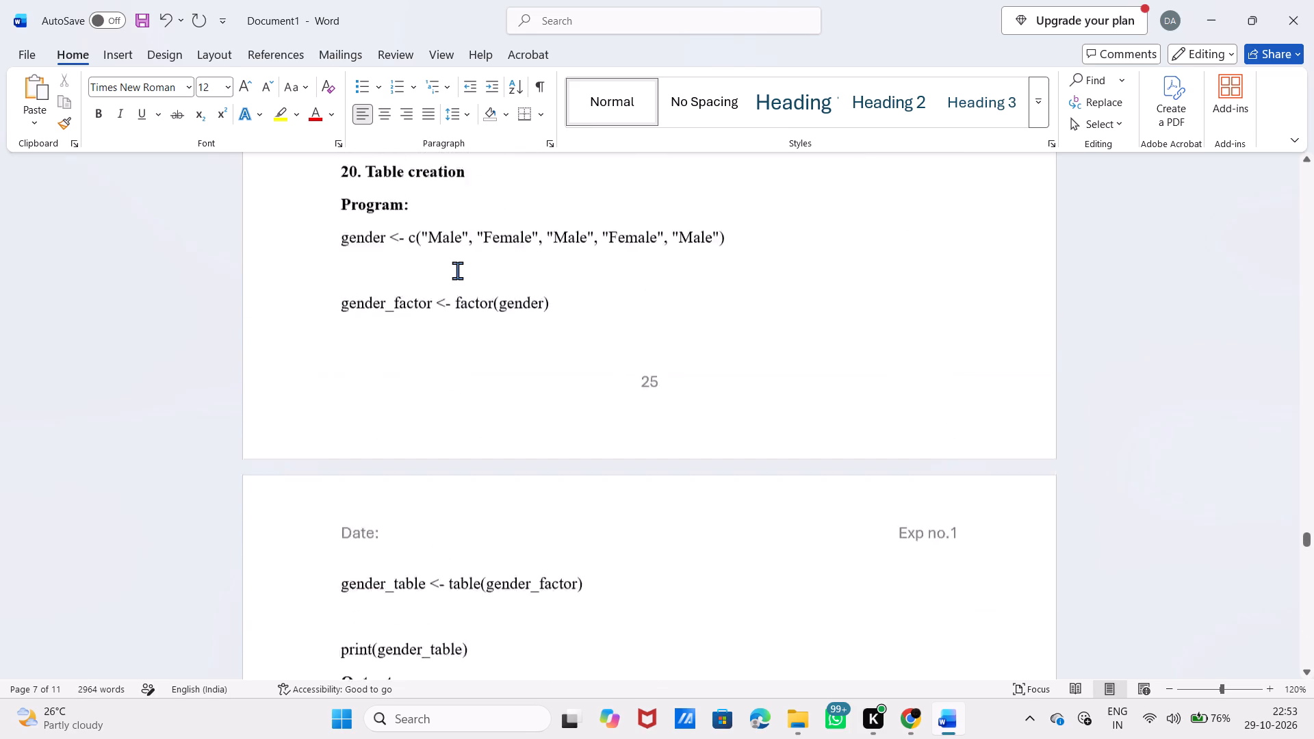
{"action": "scroll", "coordinate": [457, 270], "scroll_direction": "up", "scroll_amount": 6}
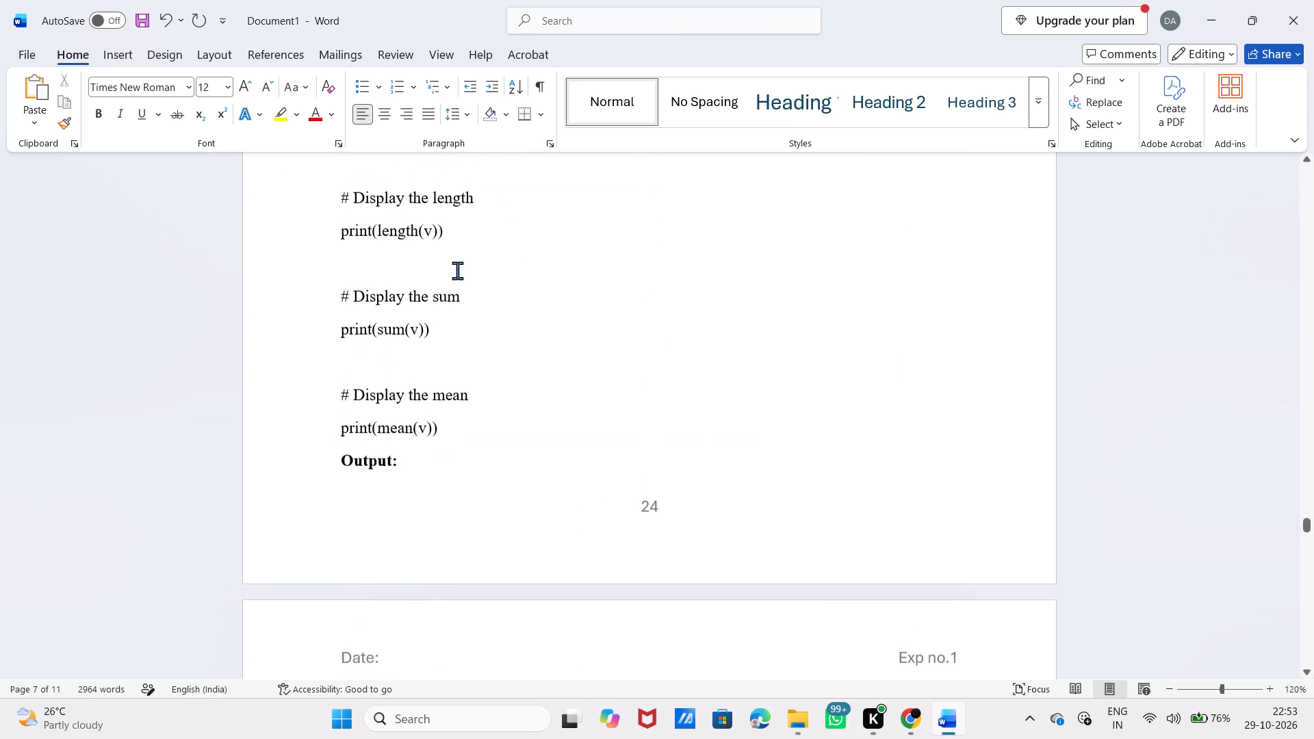
{"action": "scroll", "coordinate": [457, 270], "scroll_direction": "up", "scroll_amount": 12}
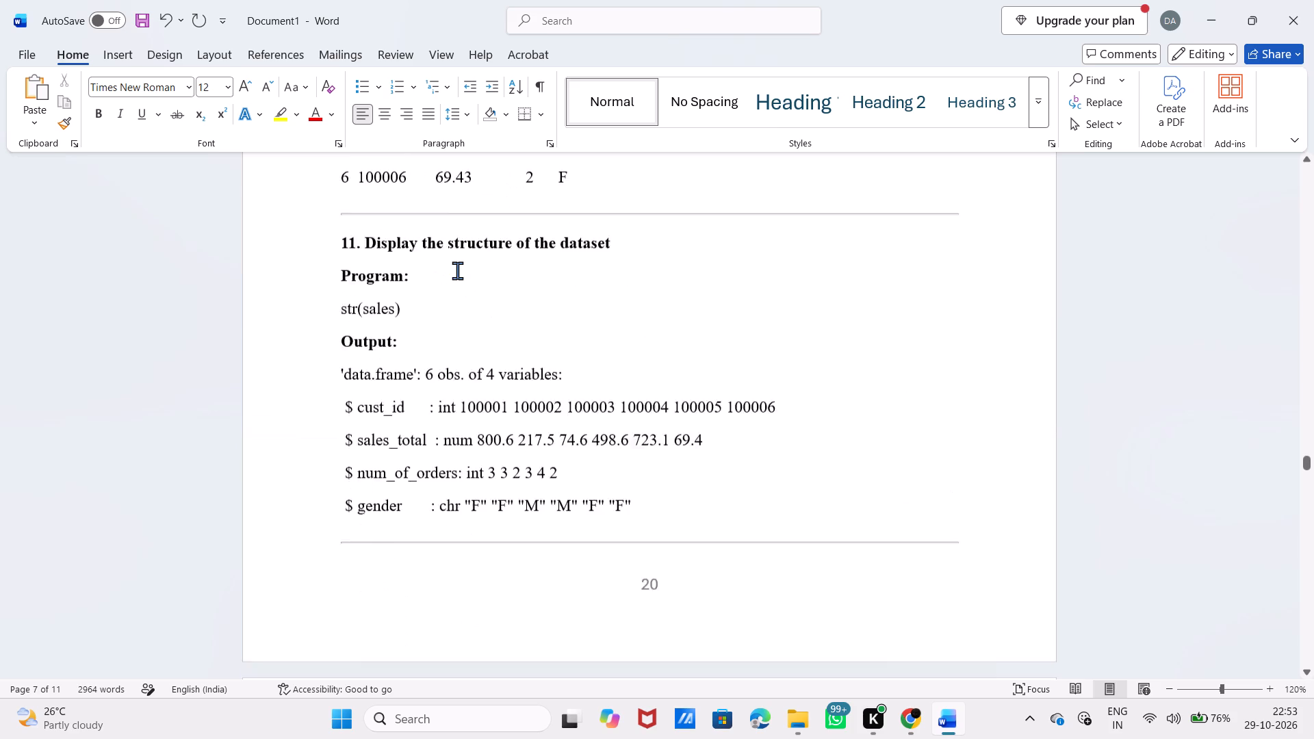
{"action": "scroll", "coordinate": [457, 270], "scroll_direction": "up", "scroll_amount": 11}
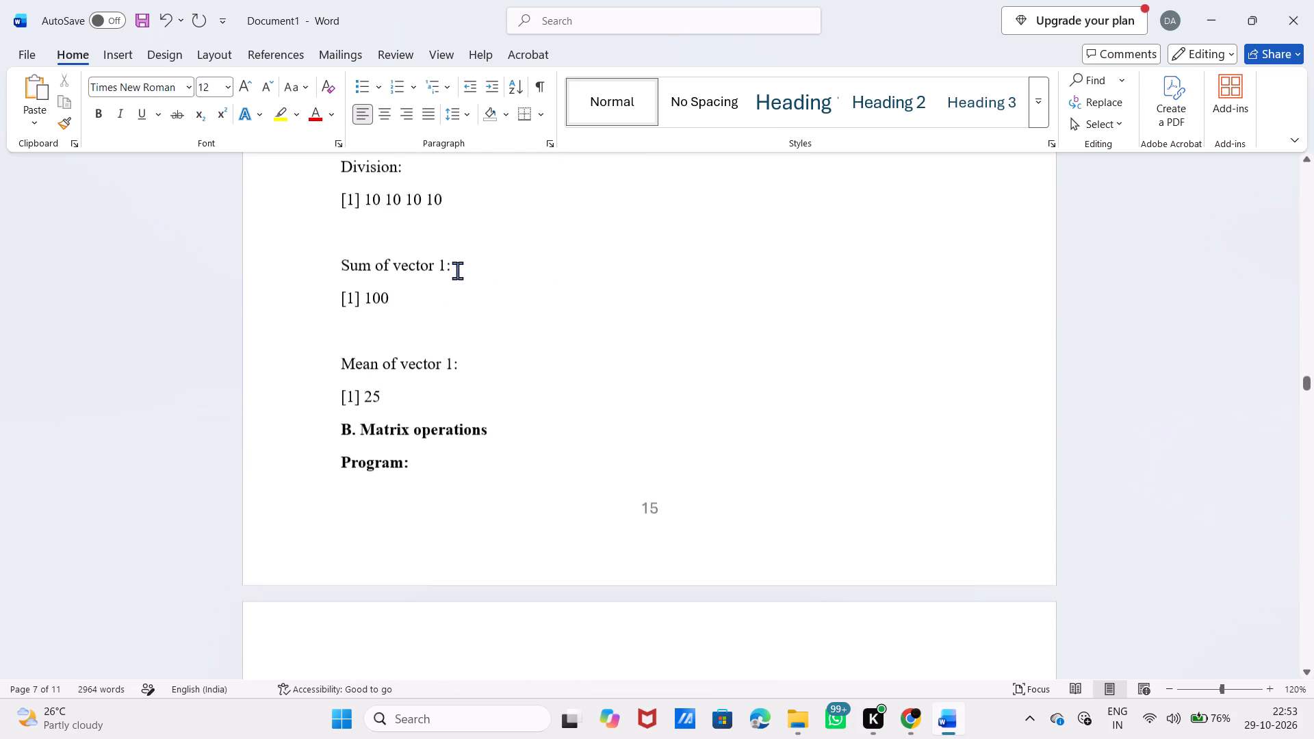
{"action": "scroll", "coordinate": [457, 270], "scroll_direction": "up", "scroll_amount": 16}
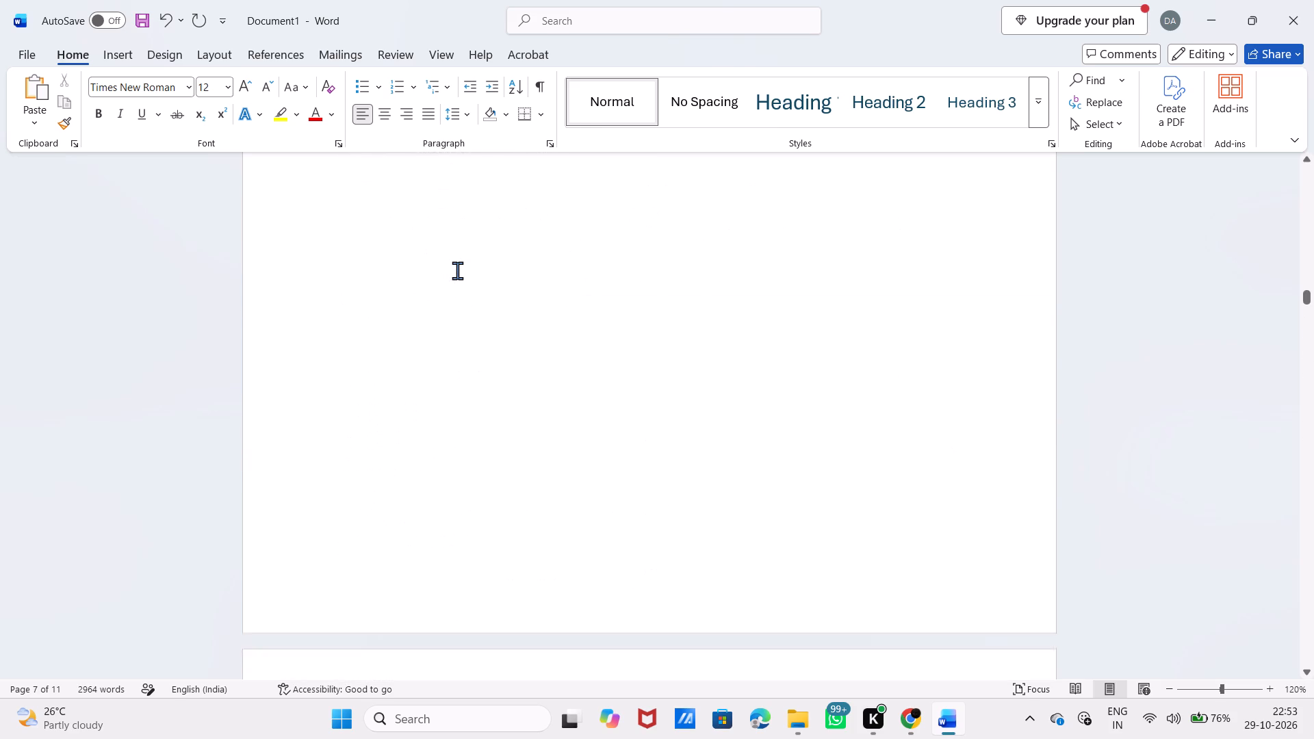
{"action": "scroll", "coordinate": [457, 270], "scroll_direction": "up", "scroll_amount": 19}
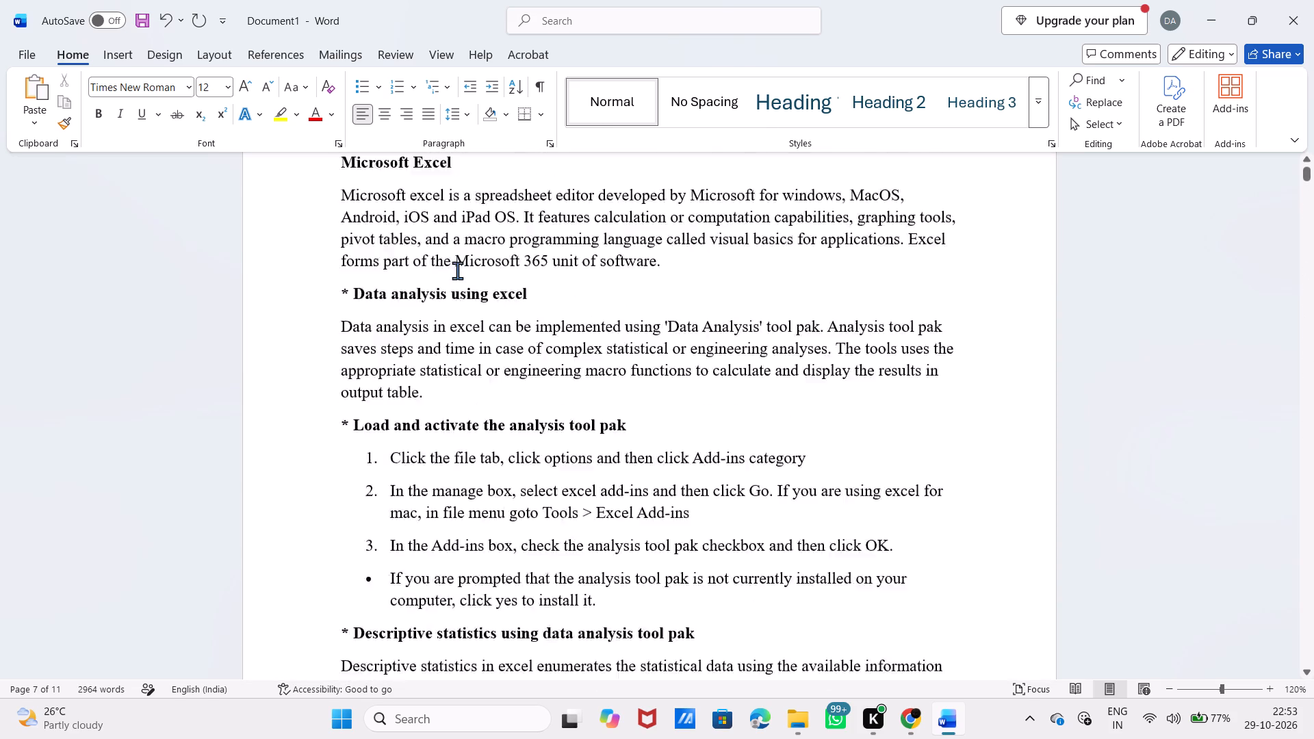
{"action": "scroll", "coordinate": [457, 270], "scroll_direction": "down", "scroll_amount": 11}
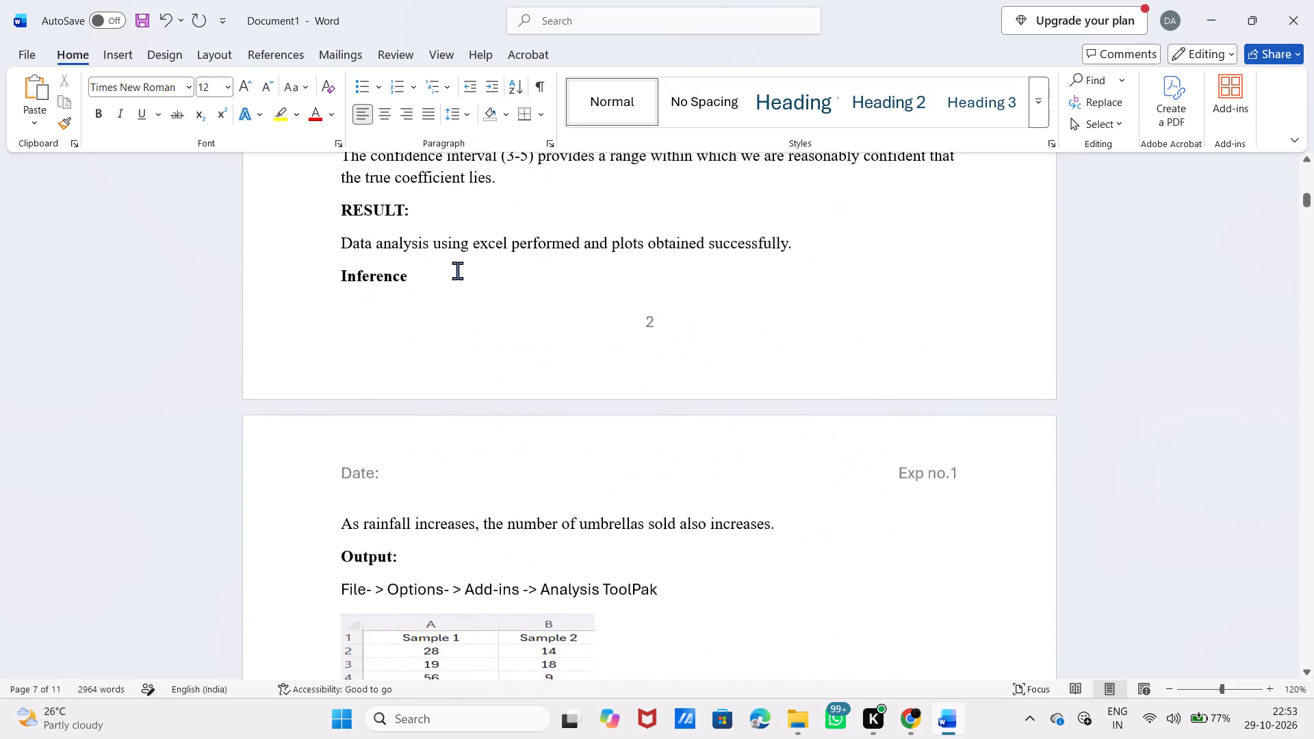
{"action": "scroll", "coordinate": [457, 270], "scroll_direction": "down", "scroll_amount": 14}
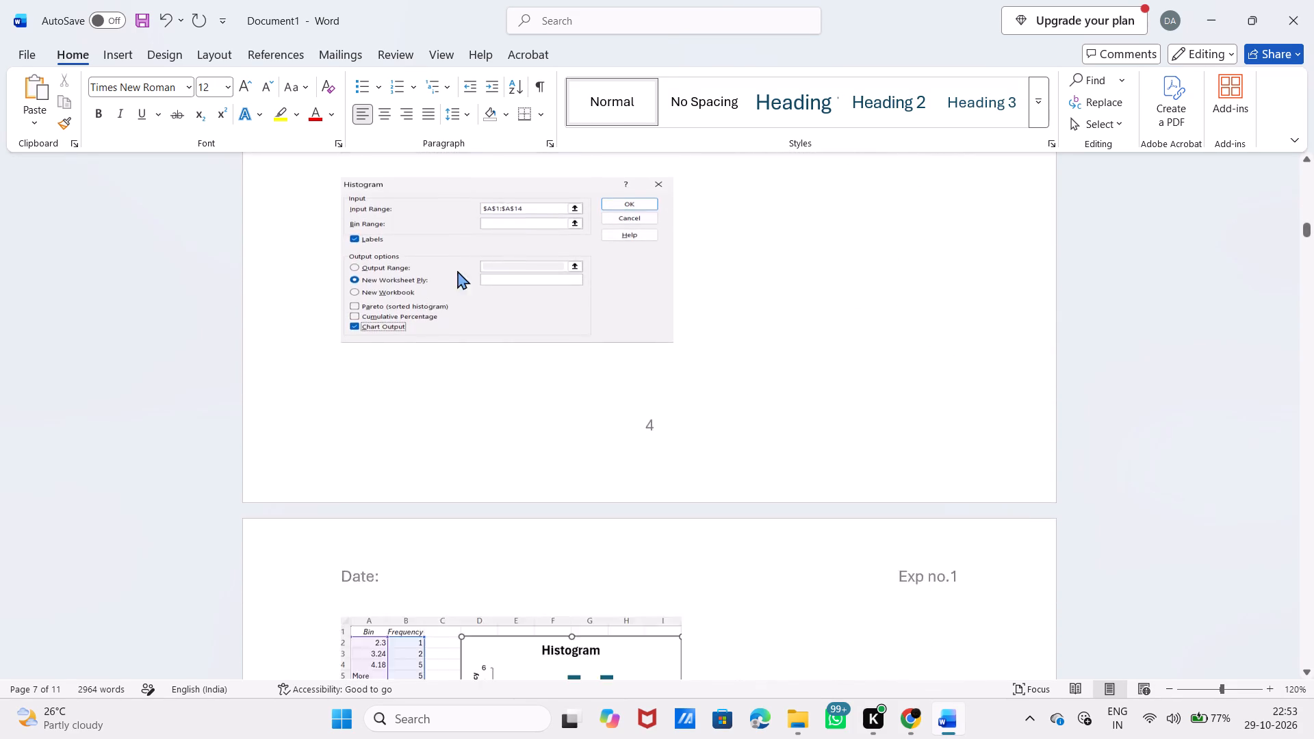
{"action": "scroll", "coordinate": [457, 270], "scroll_direction": "down", "scroll_amount": 8}
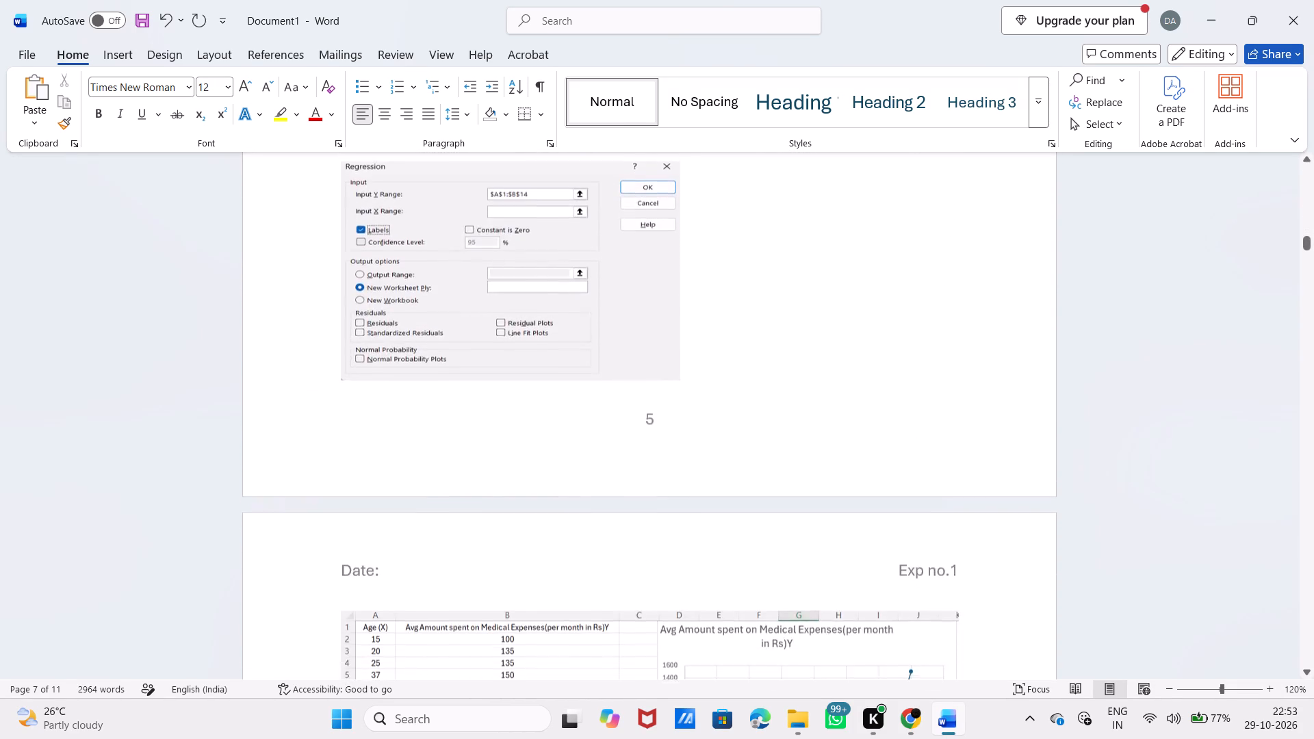
{"action": "scroll", "coordinate": [457, 270], "scroll_direction": "down", "scroll_amount": 8}
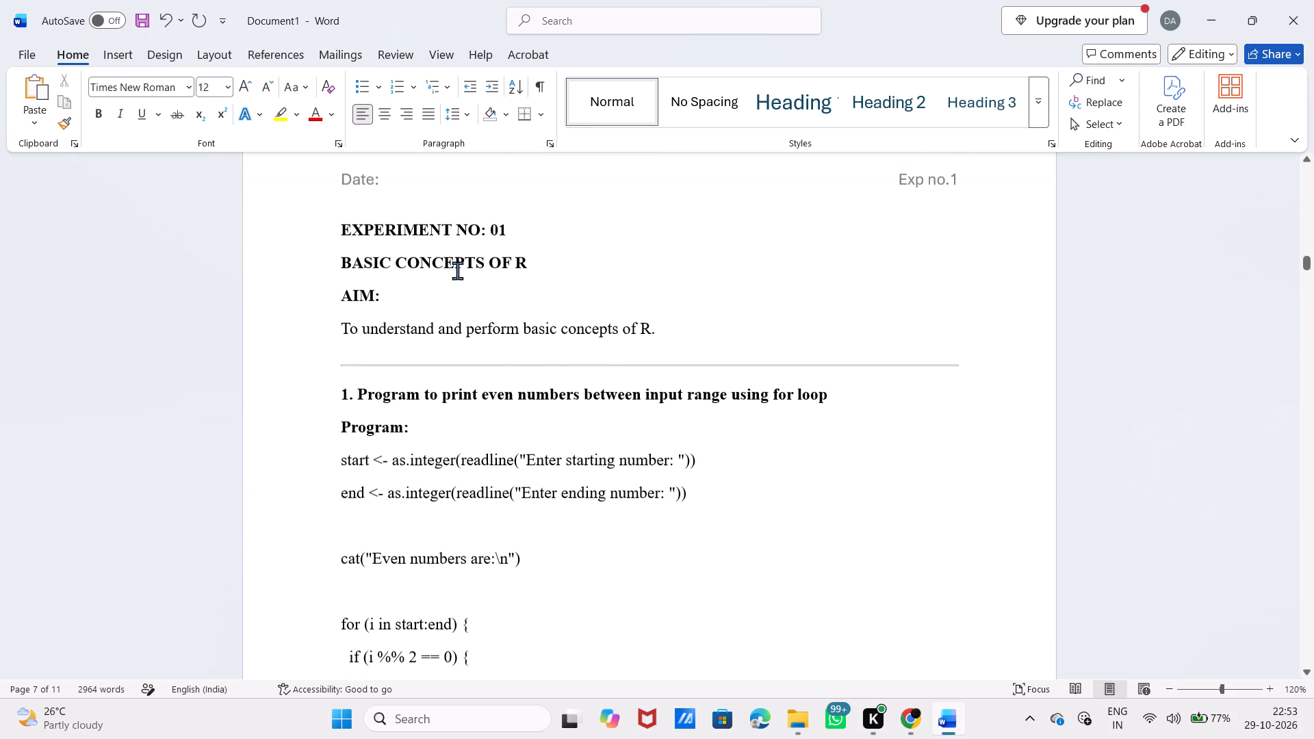
Merge the "EXPERIMENT NO: 01" and "BASIC CONCEPTS OF R" lines into one heading reading "EXPERIMENT NO 2 BASIC CONCEPTS OF R".
{"action": "left_click", "coordinate": [345, 251]}
{"action": "key", "text": "BackSpace"}
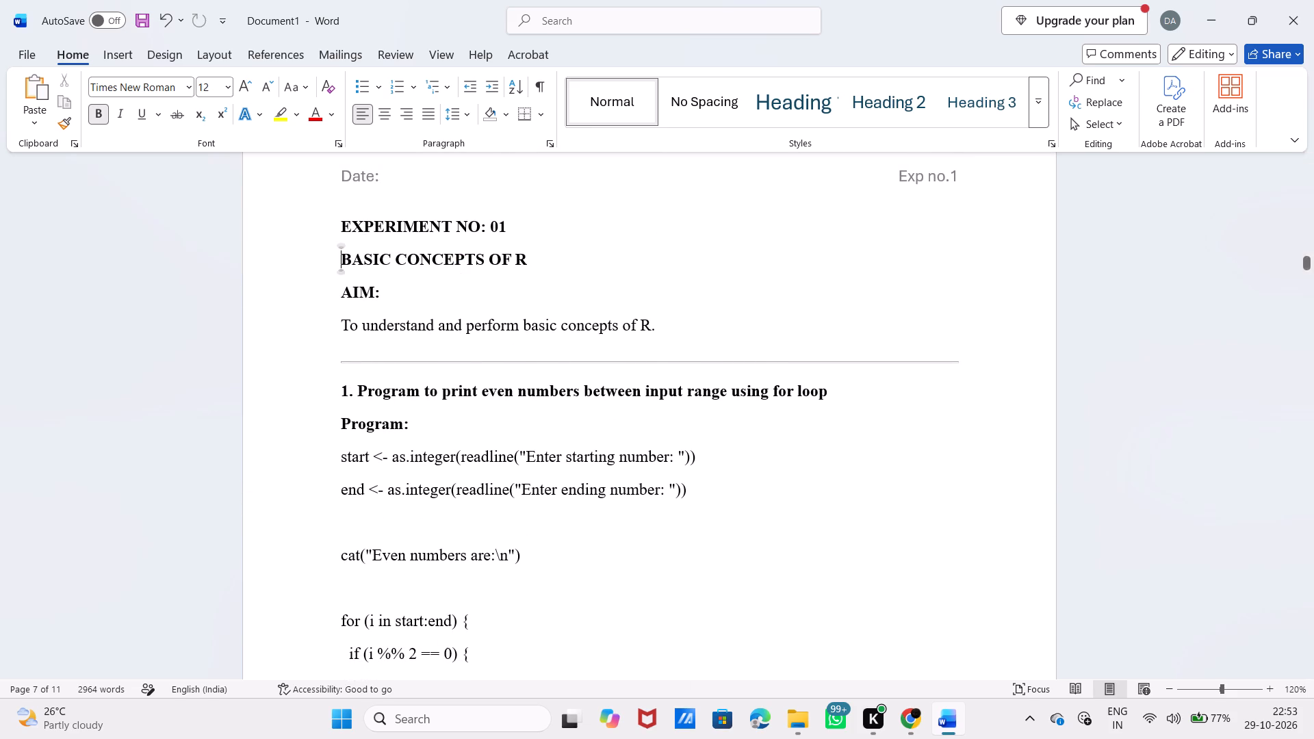
{"action": "key", "text": "space"}
{"action": "key", "text": "Left"}
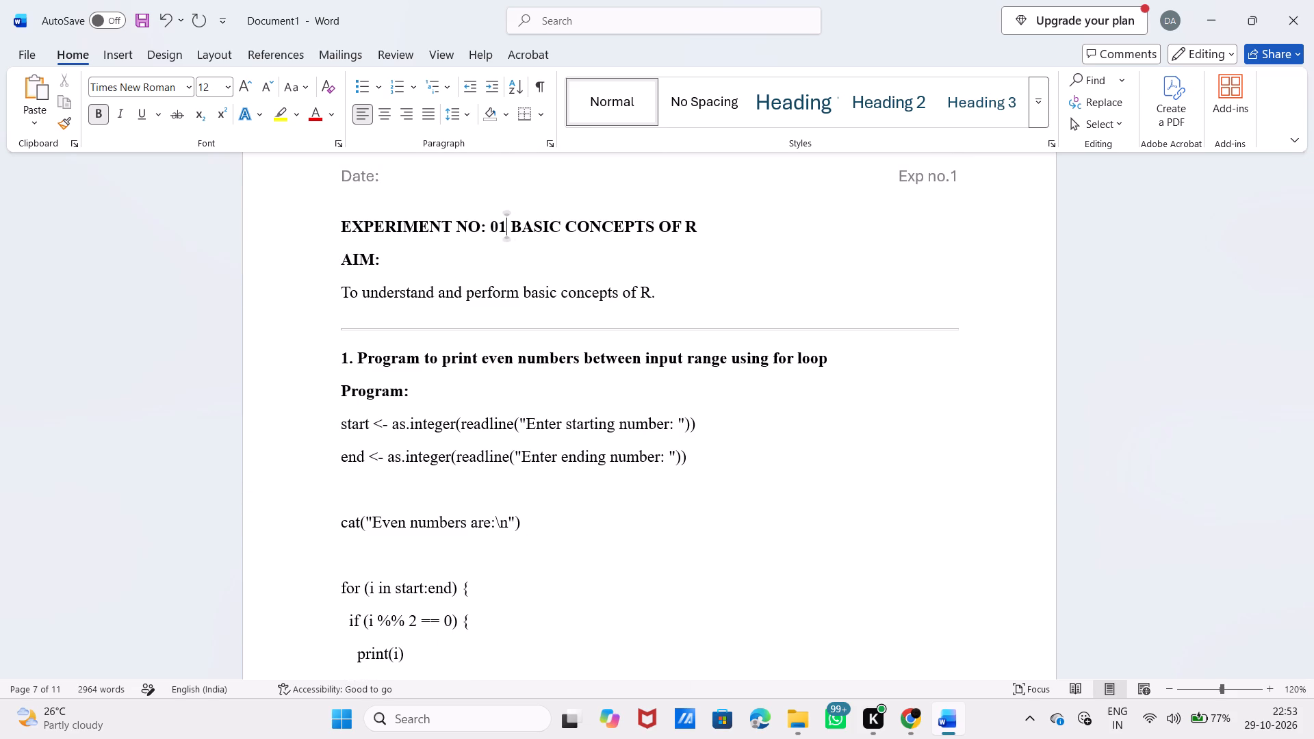
{"action": "key", "text": "BackSpace"}
{"action": "key", "text": "BackSpace"}
{"action": "key", "text": "BackSpace"}
{"action": "key", "text": "BackSpace"}
{"action": "key", "text": "space"}
{"action": "type", "text": "2"}
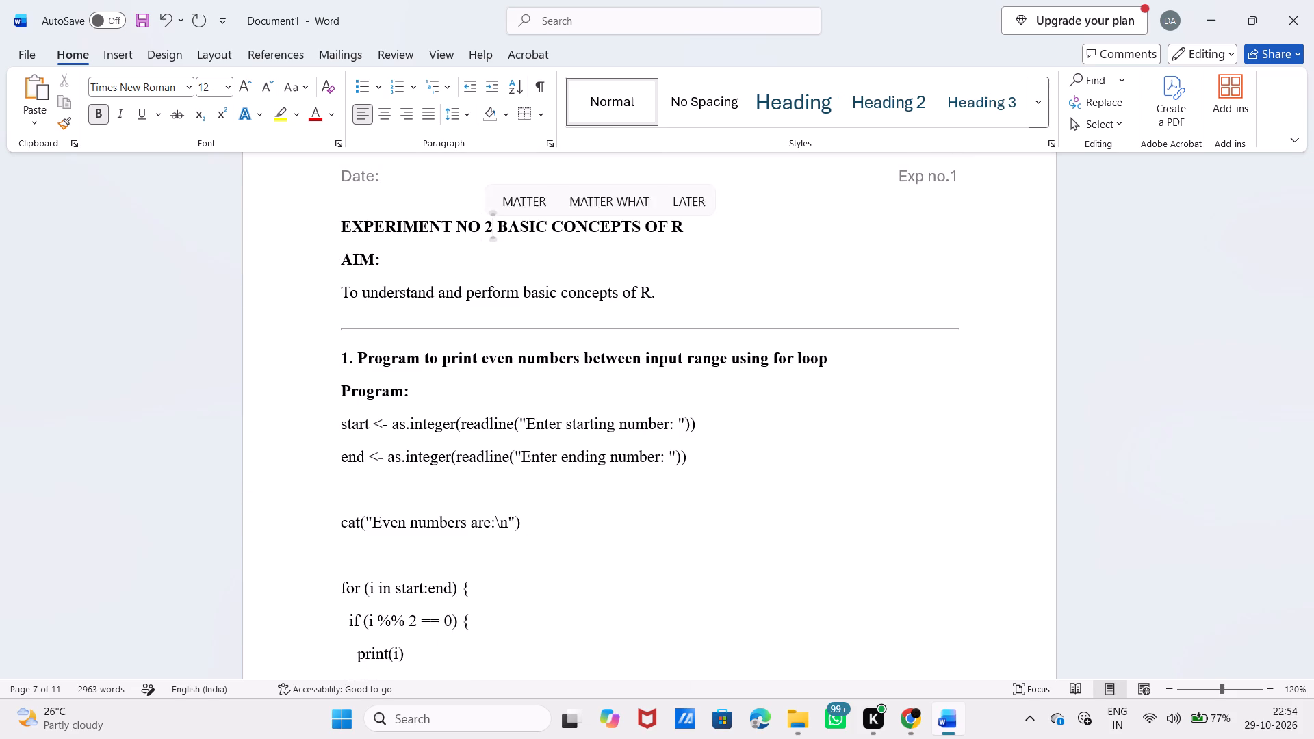
Center the "EXPERIMENT NO 2 BASIC CONCEPTS OF R" heading.
{"action": "left_click_drag", "start_coordinate": [335, 218], "coordinate": [688, 224]}
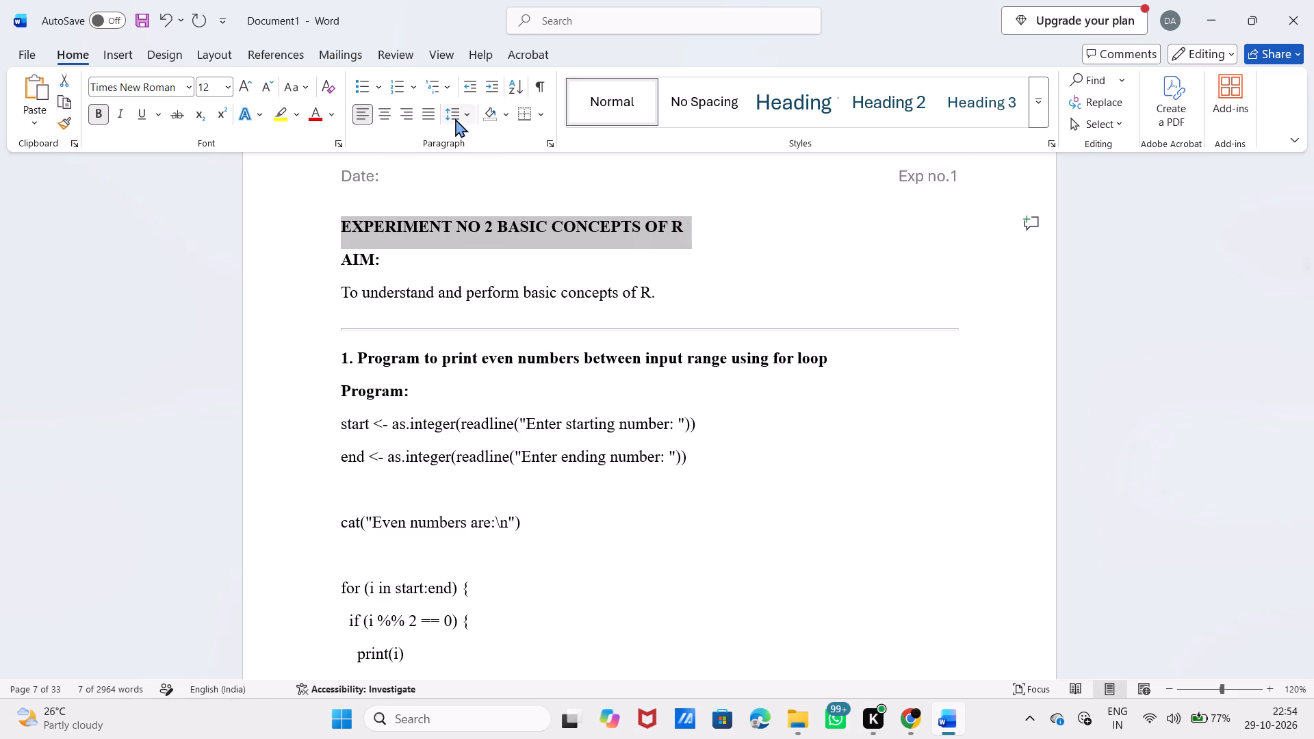
{"action": "left_click", "coordinate": [386, 116]}
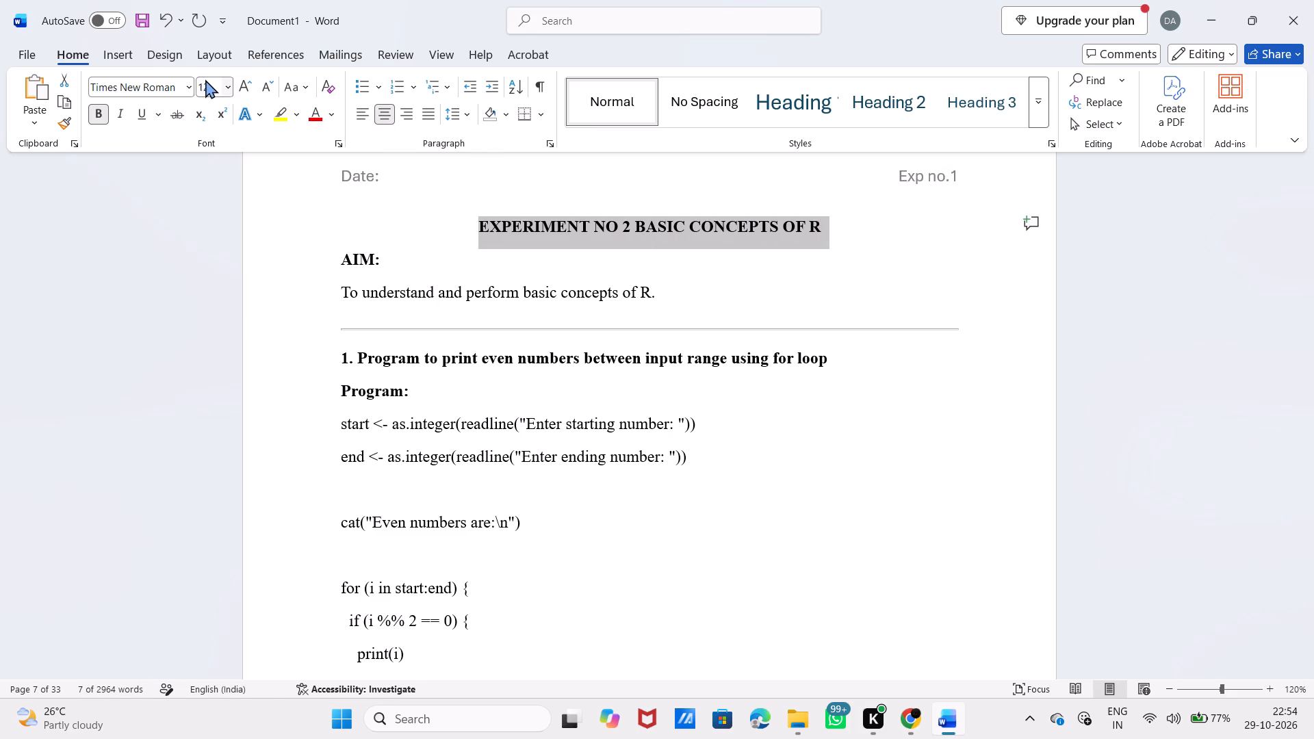
Set the font size of the "EXPERIMENT NO 2 BASIC CONCEPTS OF R" heading to 16.
{"action": "left_click", "coordinate": [207, 81]}
{"action": "key", "text": "BackSpace"}
{"action": "type", "text": "16"}
{"action": "key", "text": "Return"}
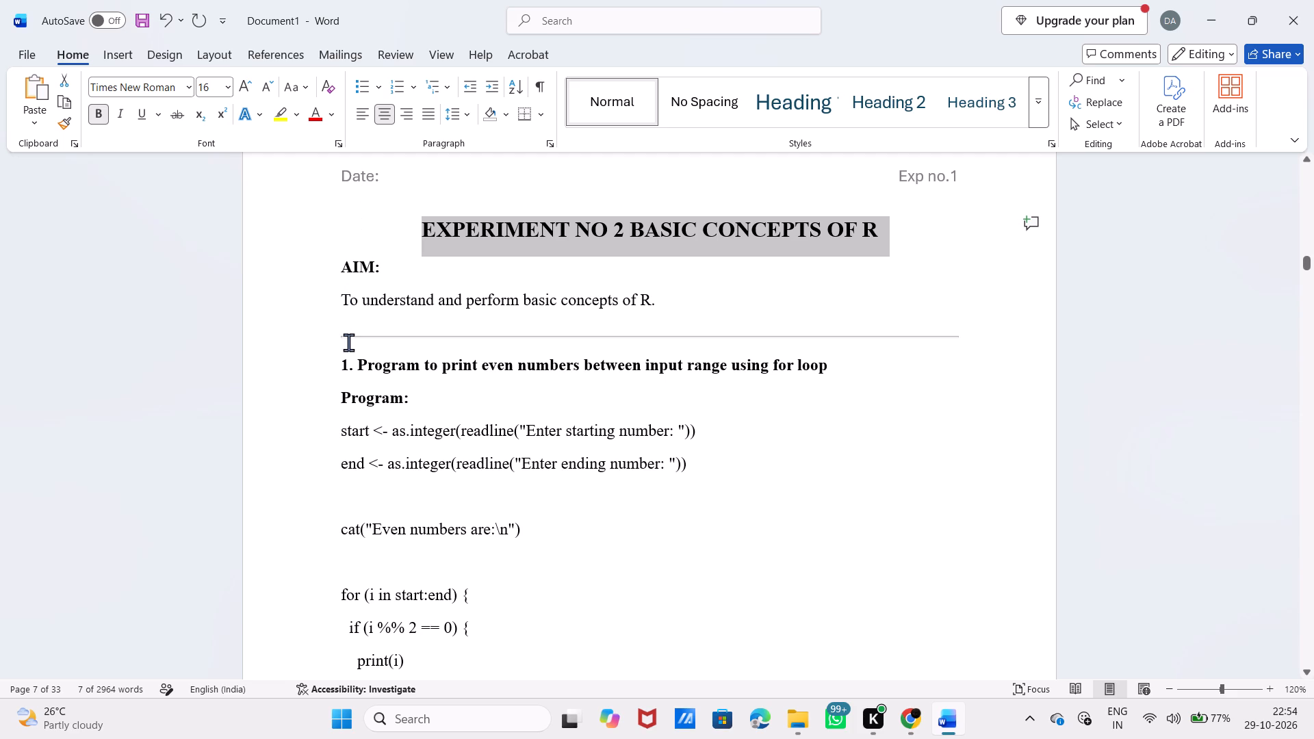
Remove the divider line below the aim and join the aim sentence onto the "AIM:" line.
{"action": "left_click", "coordinate": [348, 343]}
{"action": "key", "text": "BackSpace"}
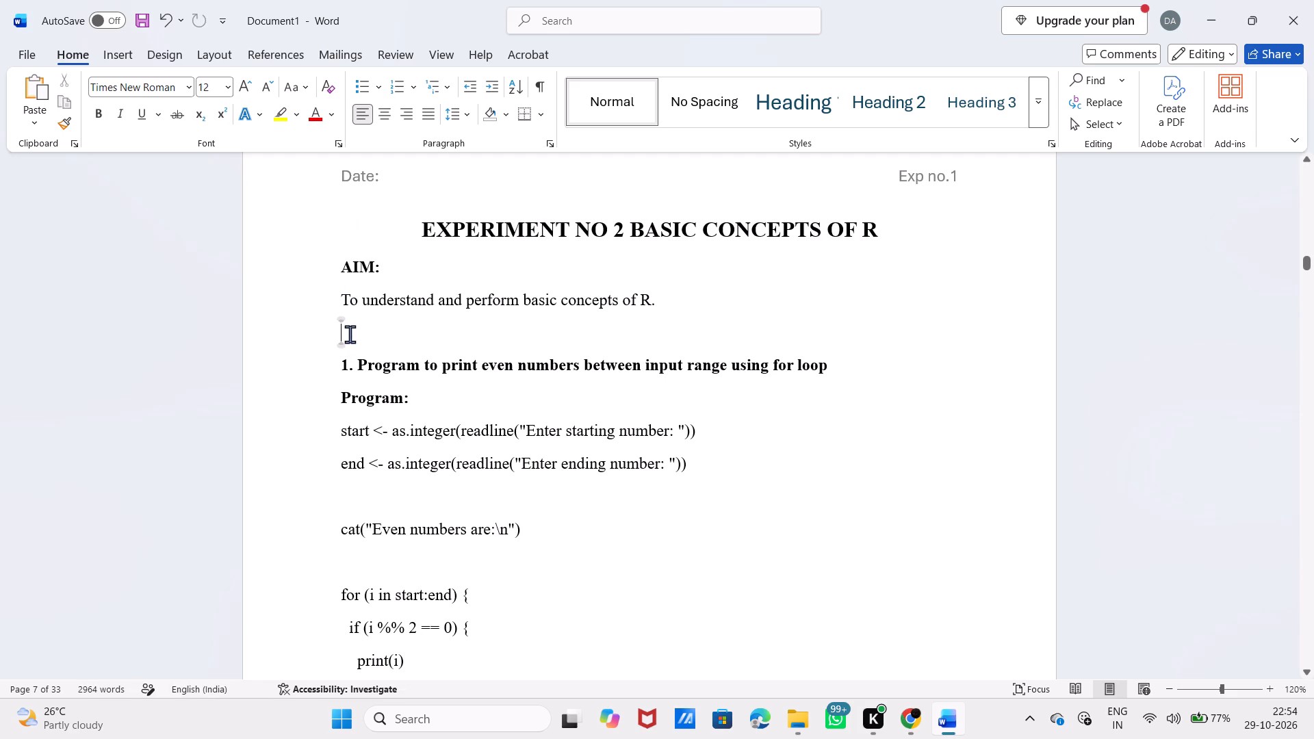
{"action": "key", "text": "BackSpace"}
{"action": "left_click", "coordinate": [336, 300]}
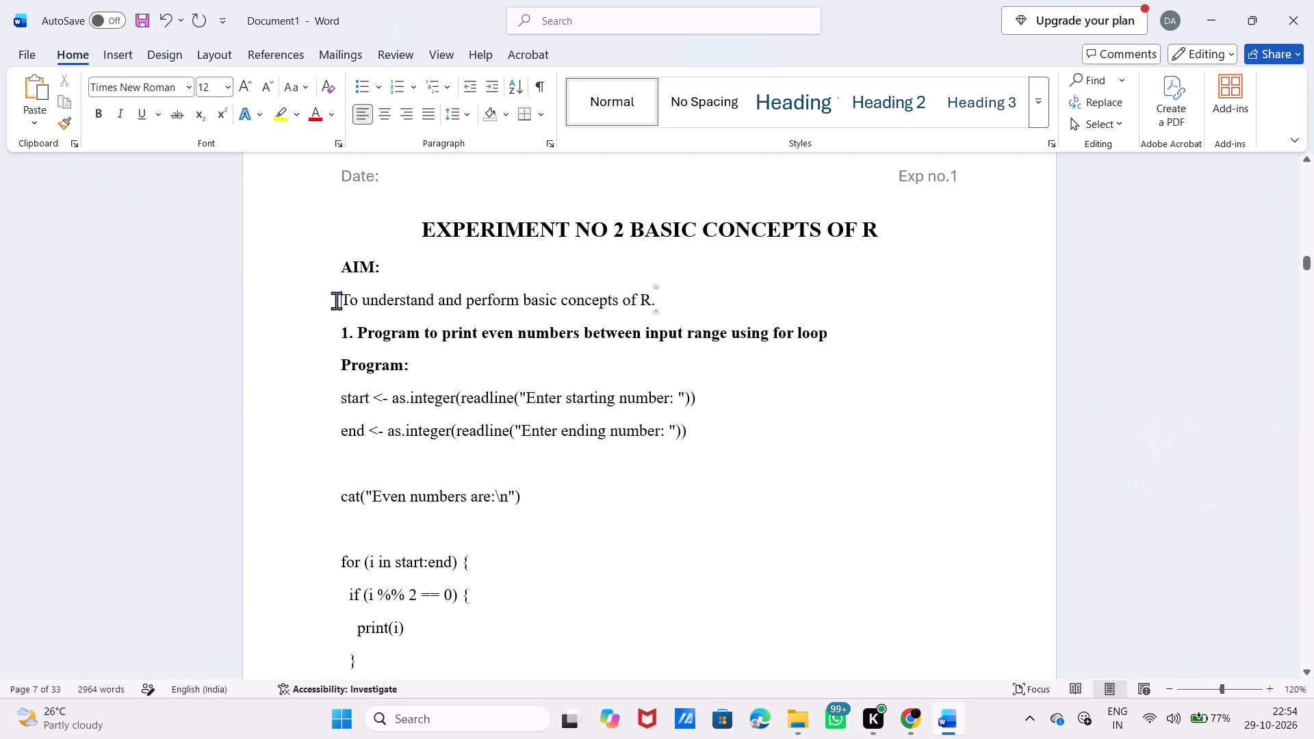
{"action": "key", "text": "BackSpace"}
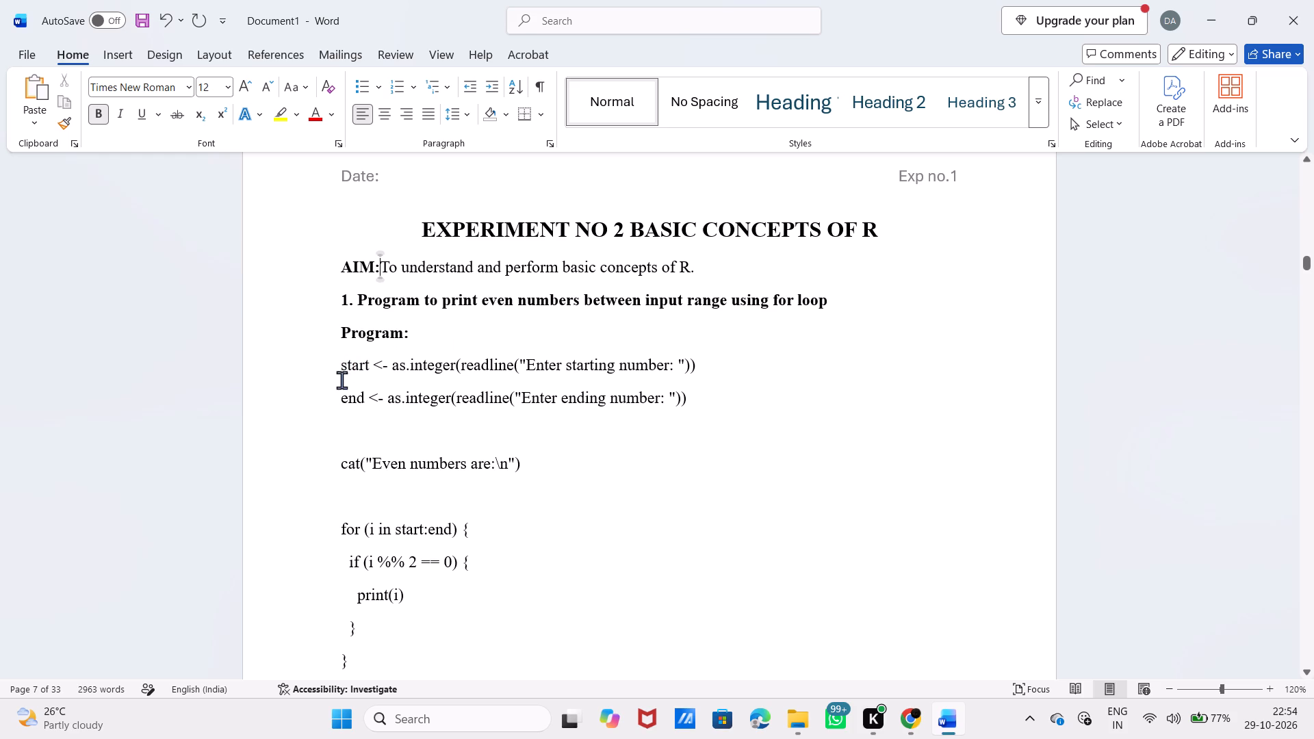
Remove the blank lines around the cat line in program 1 and join the inner closing brace onto the print(i) line.
{"action": "left_click", "coordinate": [341, 429]}
{"action": "key", "text": "BackSpace"}
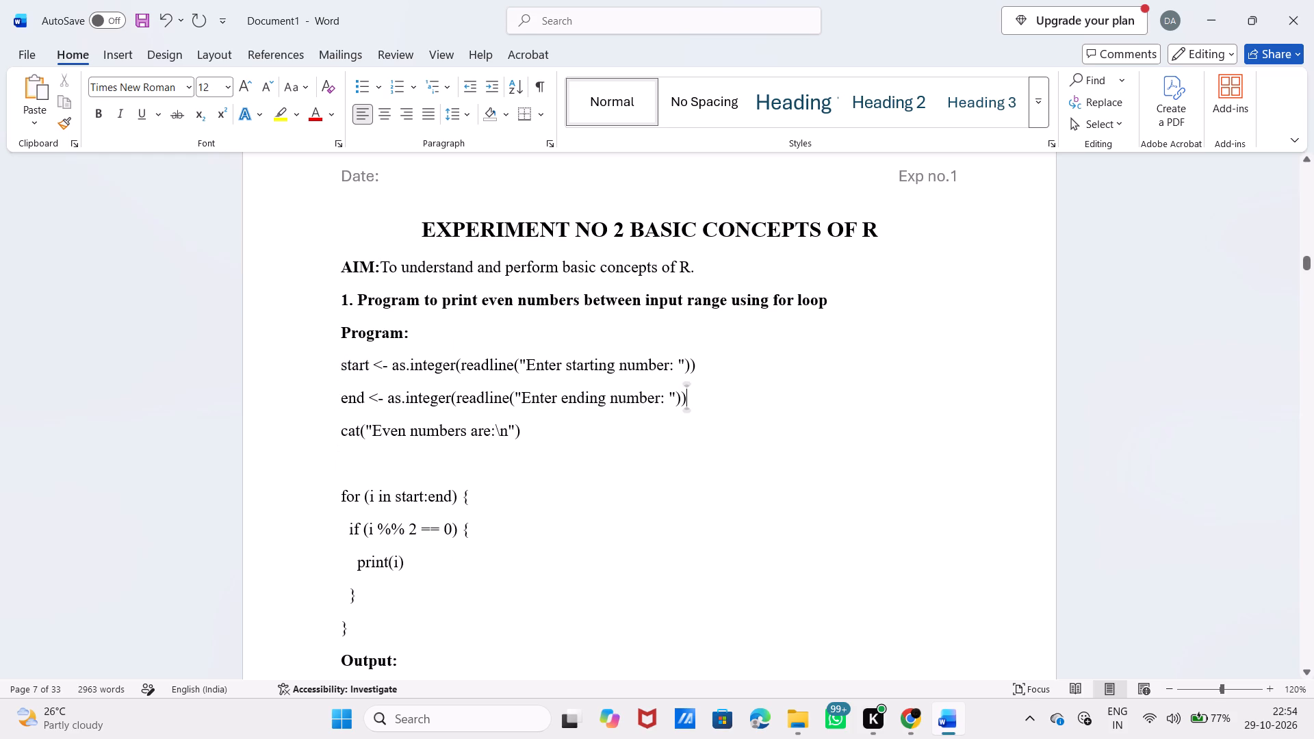
{"action": "left_click", "coordinate": [348, 465]}
{"action": "key", "text": "BackSpace"}
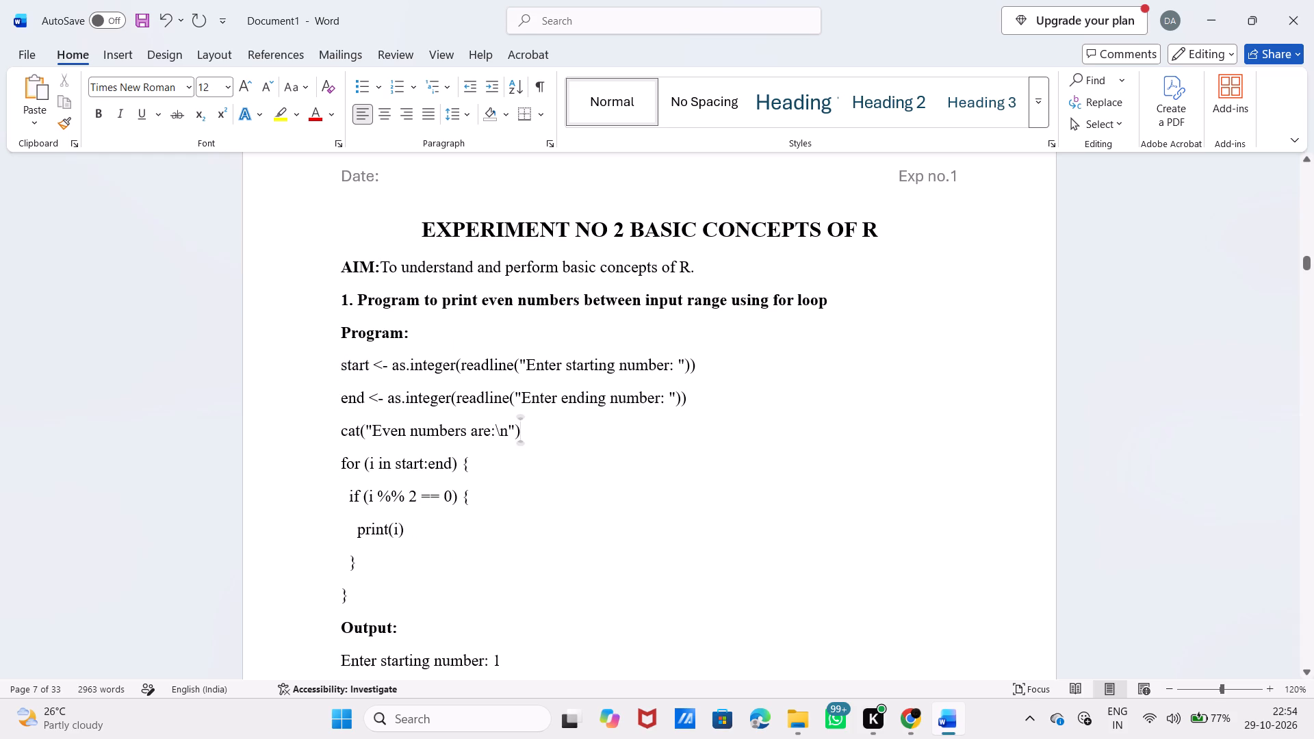
{"action": "scroll", "coordinate": [318, 595], "scroll_direction": "down", "scroll_amount": 1}
{"action": "left_click", "coordinate": [337, 432]}
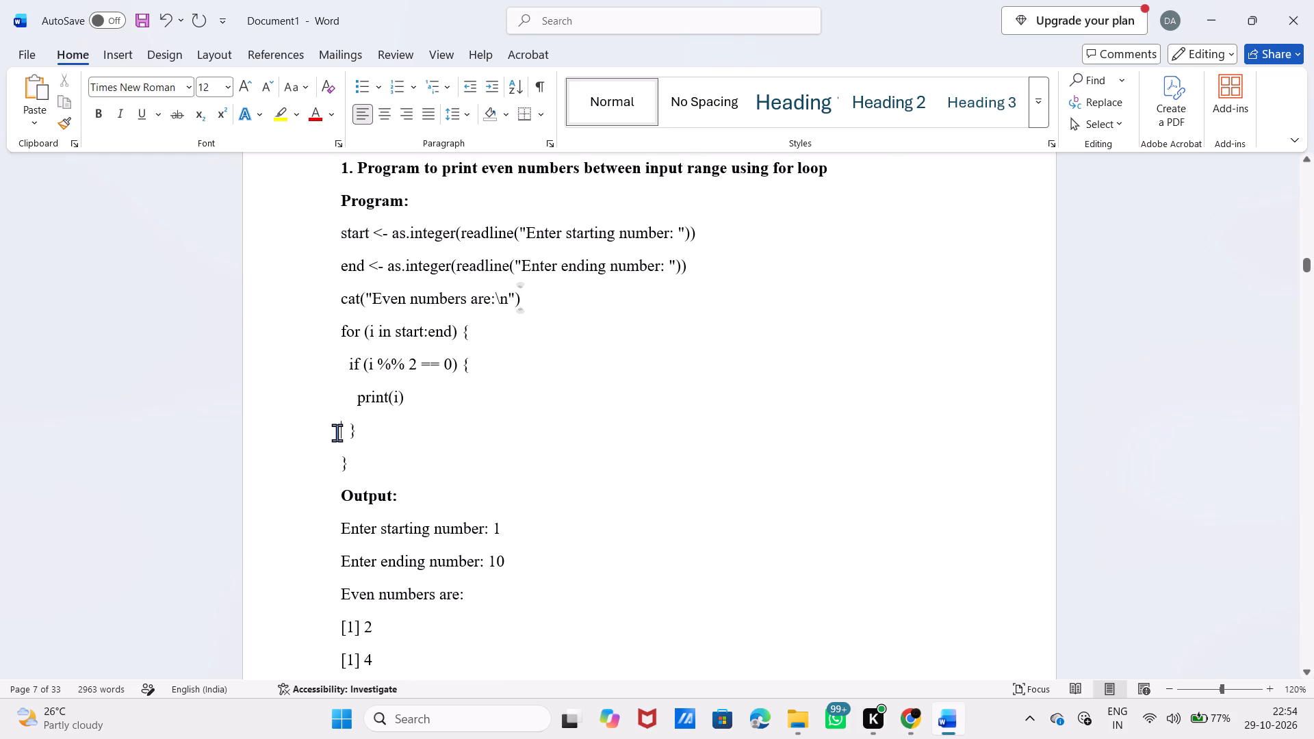
{"action": "key", "text": "BackSpace"}
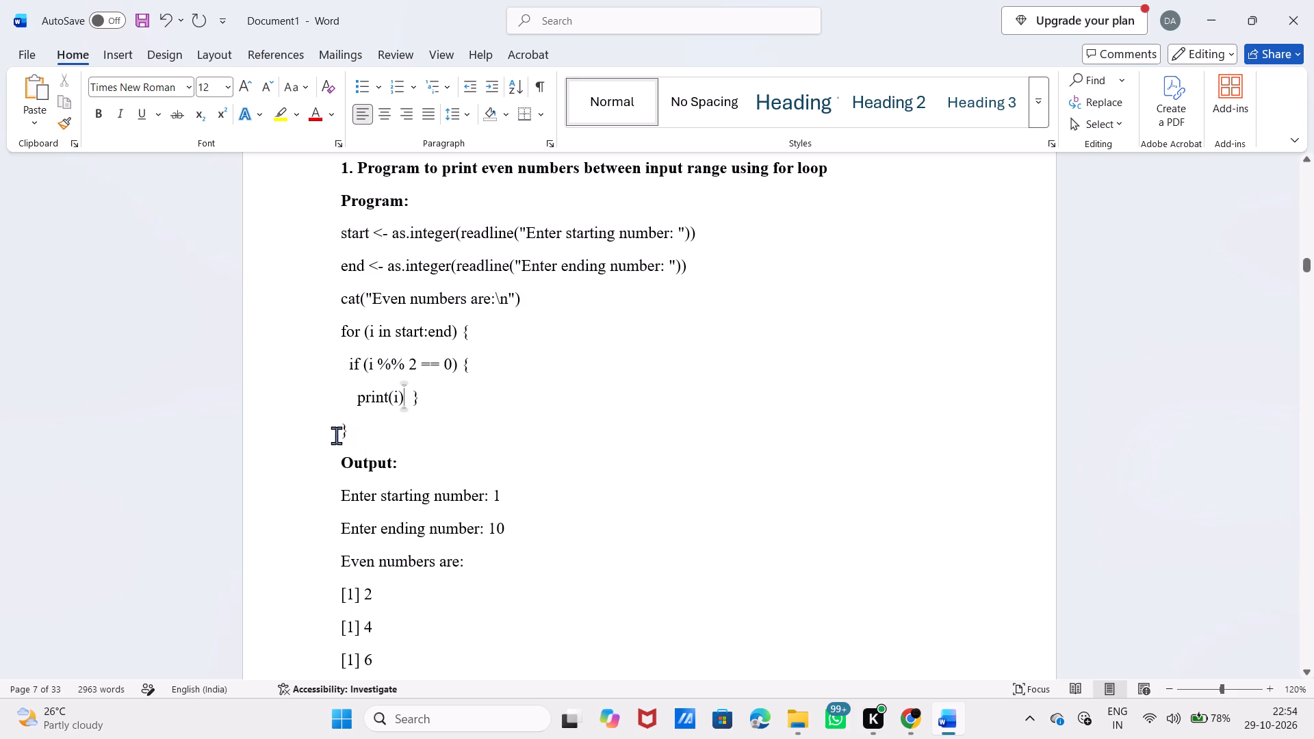
Delete the divider line between program 1's output and the "2. Program to print even numbers using while loop" heading.
{"action": "scroll", "coordinate": [346, 477], "scroll_direction": "down", "scroll_amount": 3}
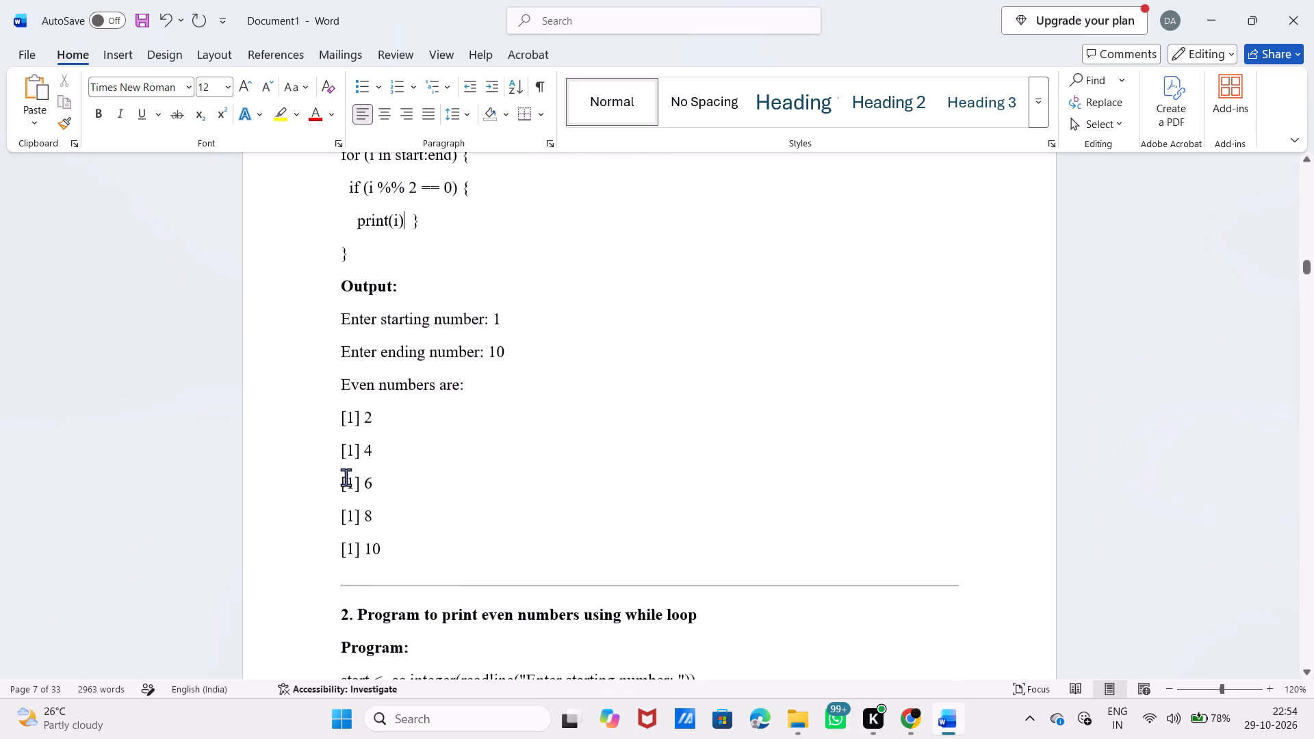
{"action": "scroll", "coordinate": [346, 477], "scroll_direction": "down", "scroll_amount": 1}
{"action": "left_click", "coordinate": [353, 532]}
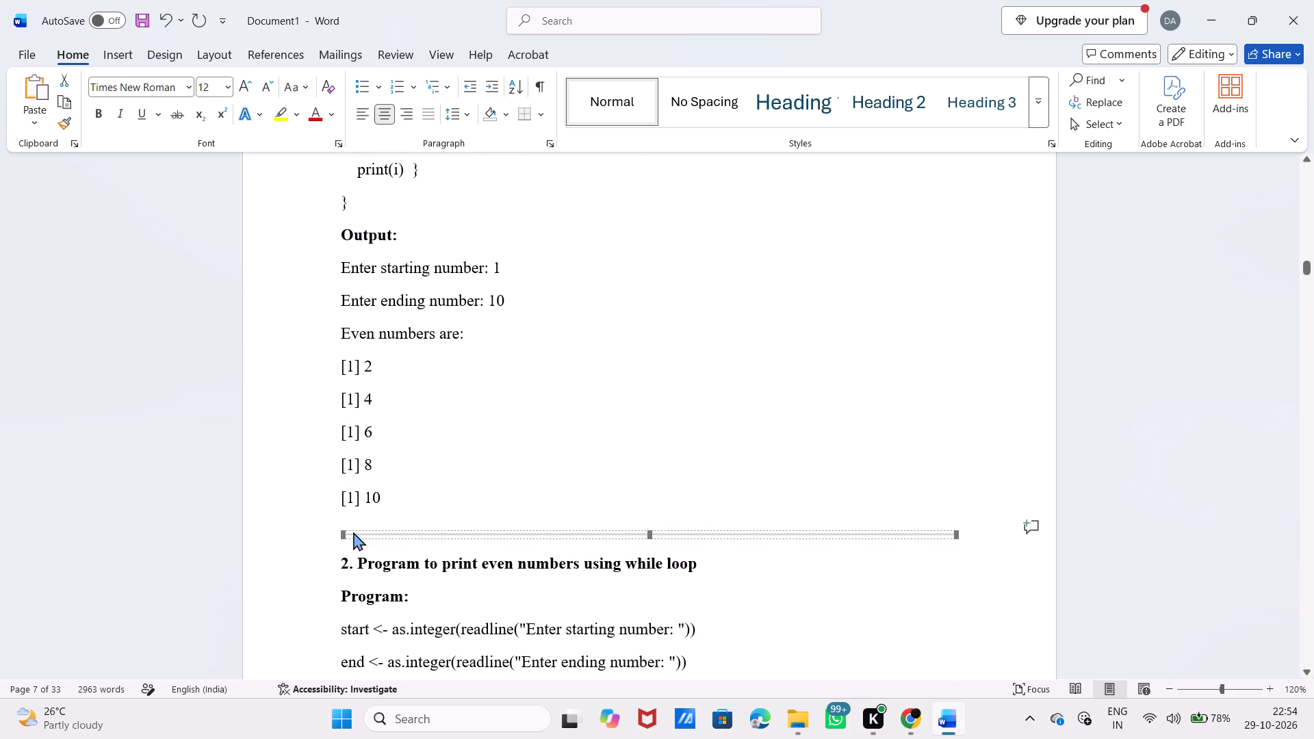
{"action": "key", "text": "BackSpace"}
{"action": "key", "text": "BackSpace"}
Remove the blank lines before i <- start, before the cat line and before the while line in program 2.
{"action": "scroll", "coordinate": [325, 565], "scroll_direction": "down", "scroll_amount": 1}
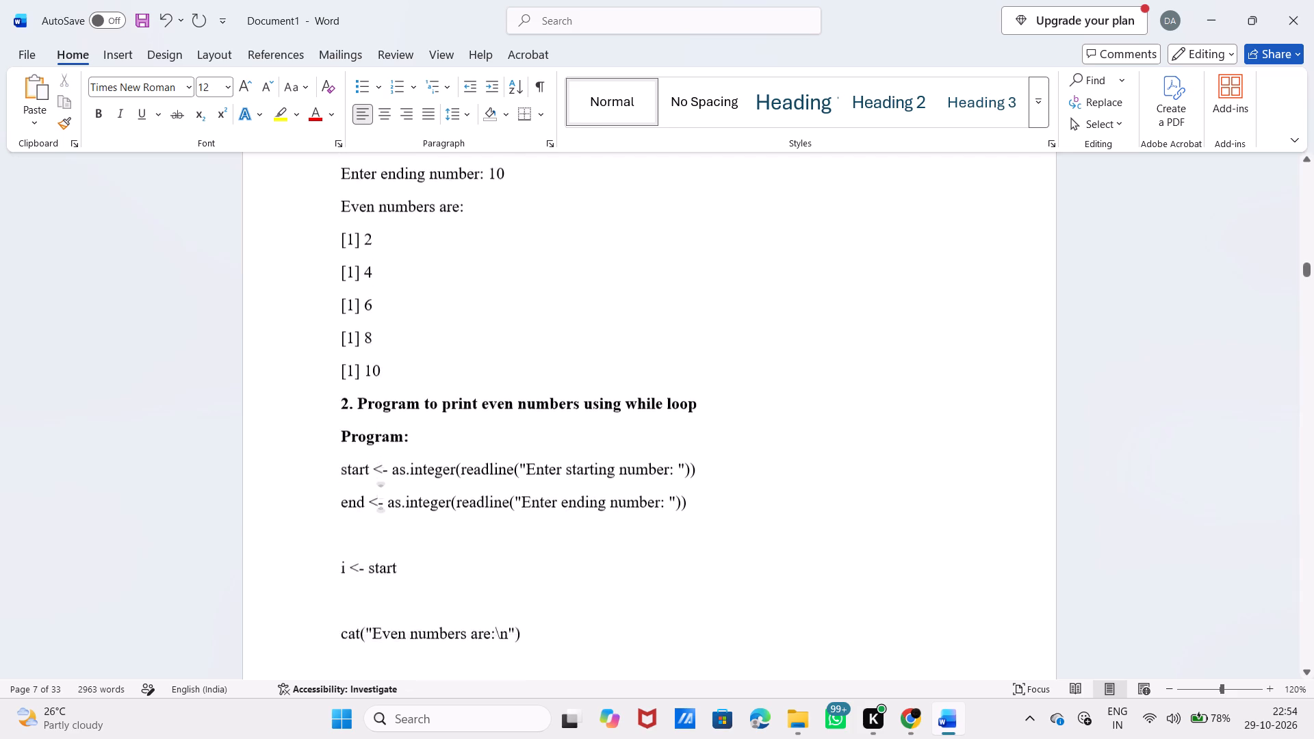
{"action": "scroll", "coordinate": [325, 565], "scroll_direction": "down", "scroll_amount": 1}
{"action": "left_click", "coordinate": [355, 500]}
{"action": "key", "text": "BackSpace"}
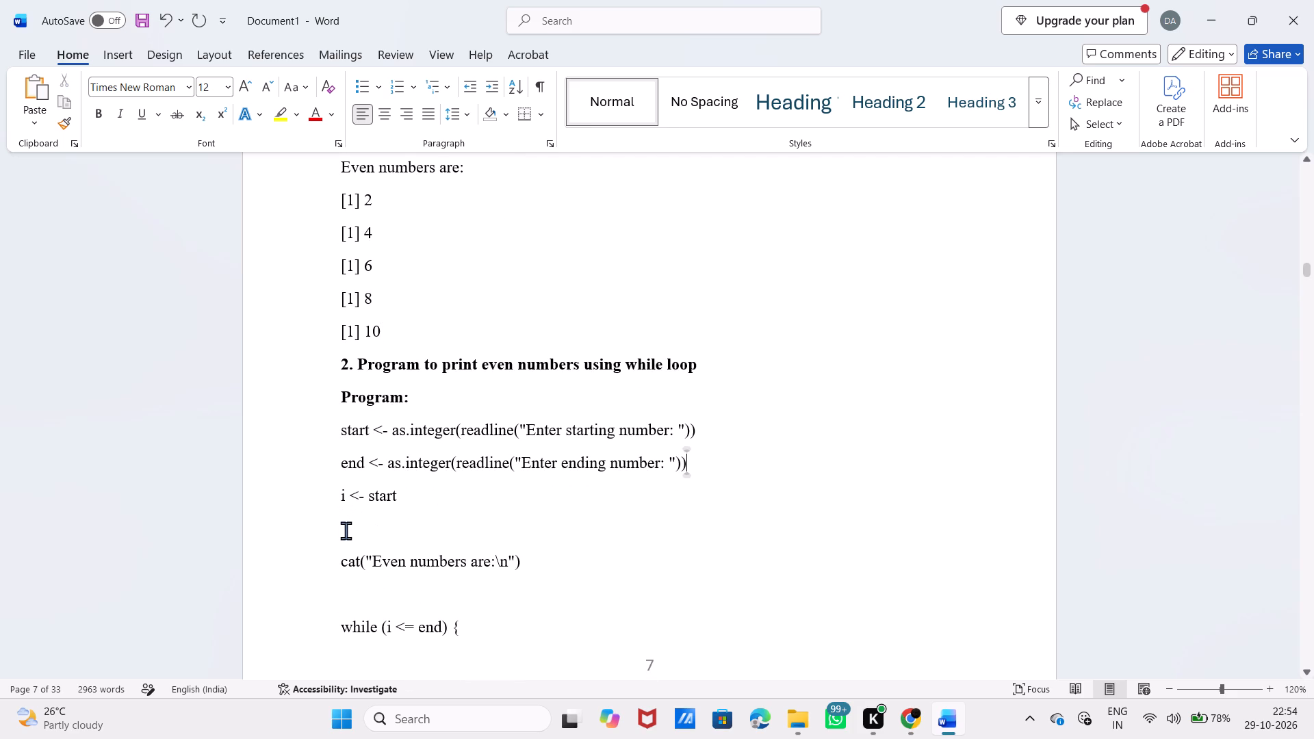
{"action": "left_click", "coordinate": [344, 534]}
{"action": "key", "text": "BackSpace"}
{"action": "scroll", "coordinate": [344, 534], "scroll_direction": "down", "scroll_amount": 1}
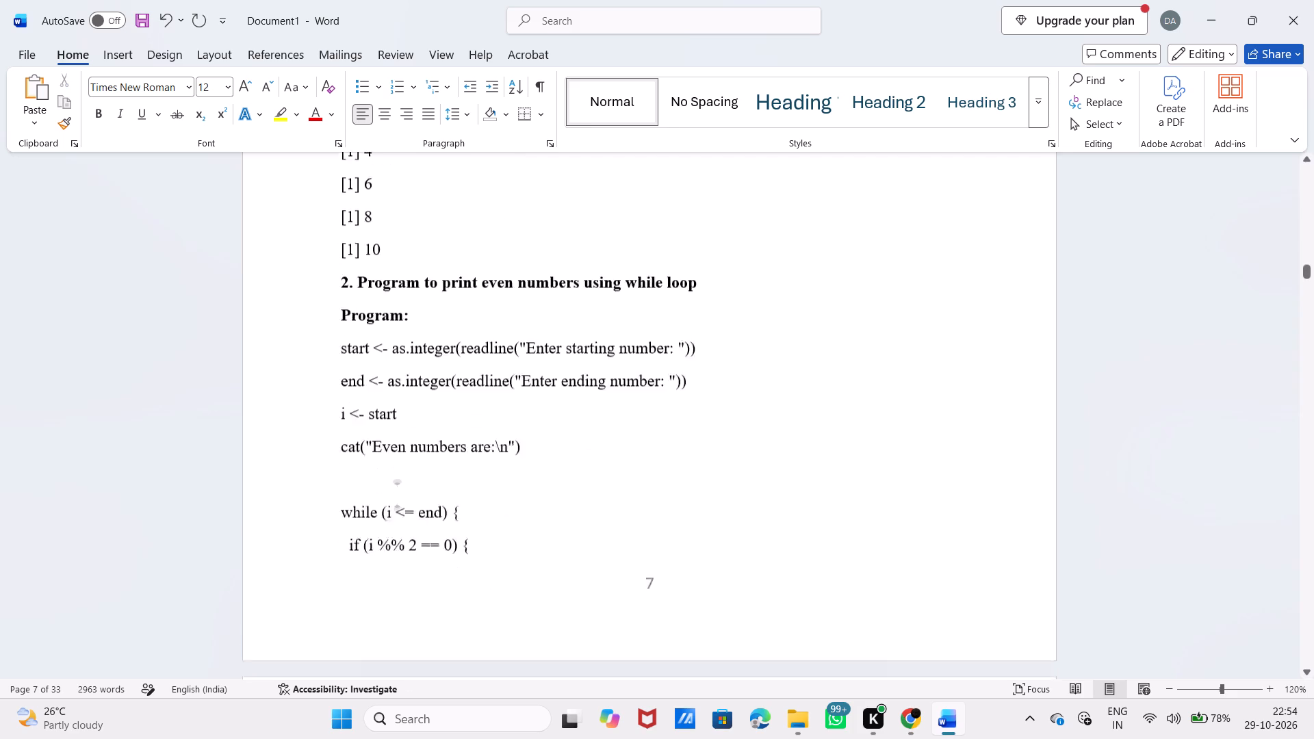
{"action": "scroll", "coordinate": [344, 534], "scroll_direction": "down", "scroll_amount": 1}
{"action": "left_click", "coordinate": [350, 443]}
{"action": "key", "text": "BackSpace"}
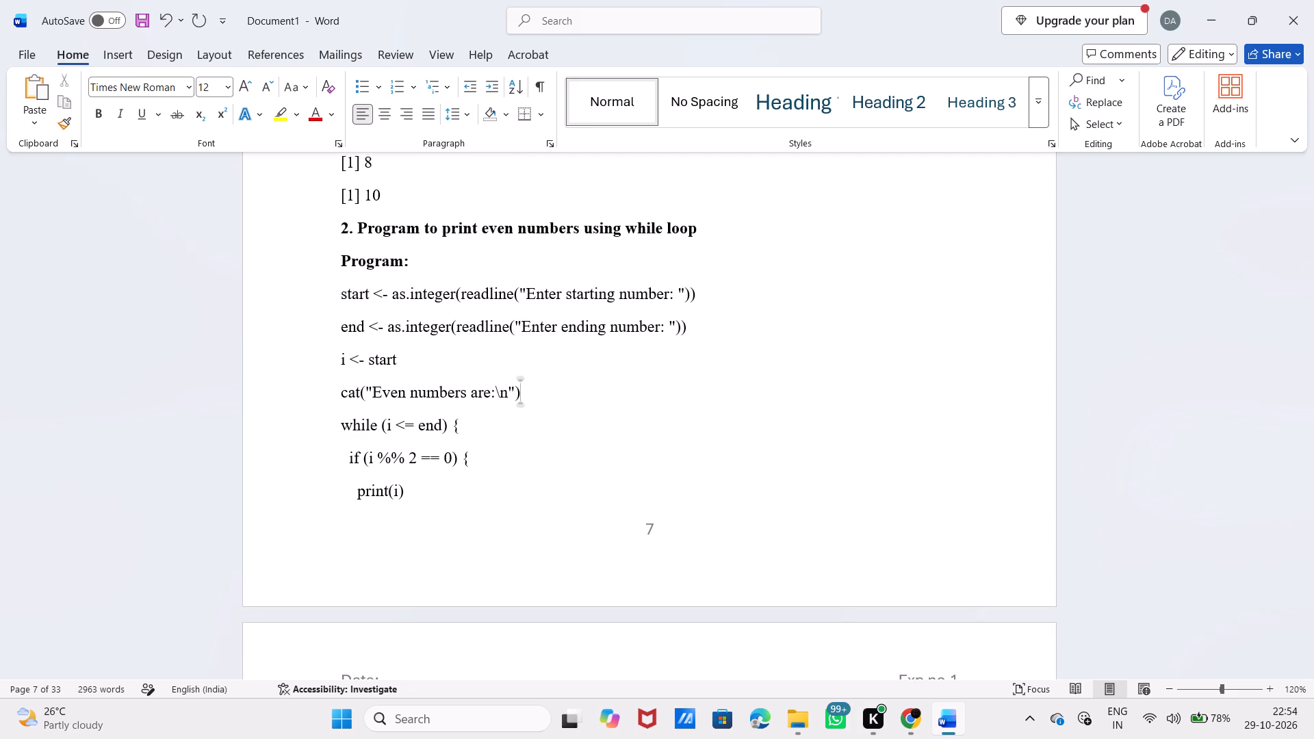
Join the if block's closing brace onto the print(i) line in program 2.
{"action": "scroll", "coordinate": [357, 514], "scroll_direction": "down", "scroll_amount": 3}
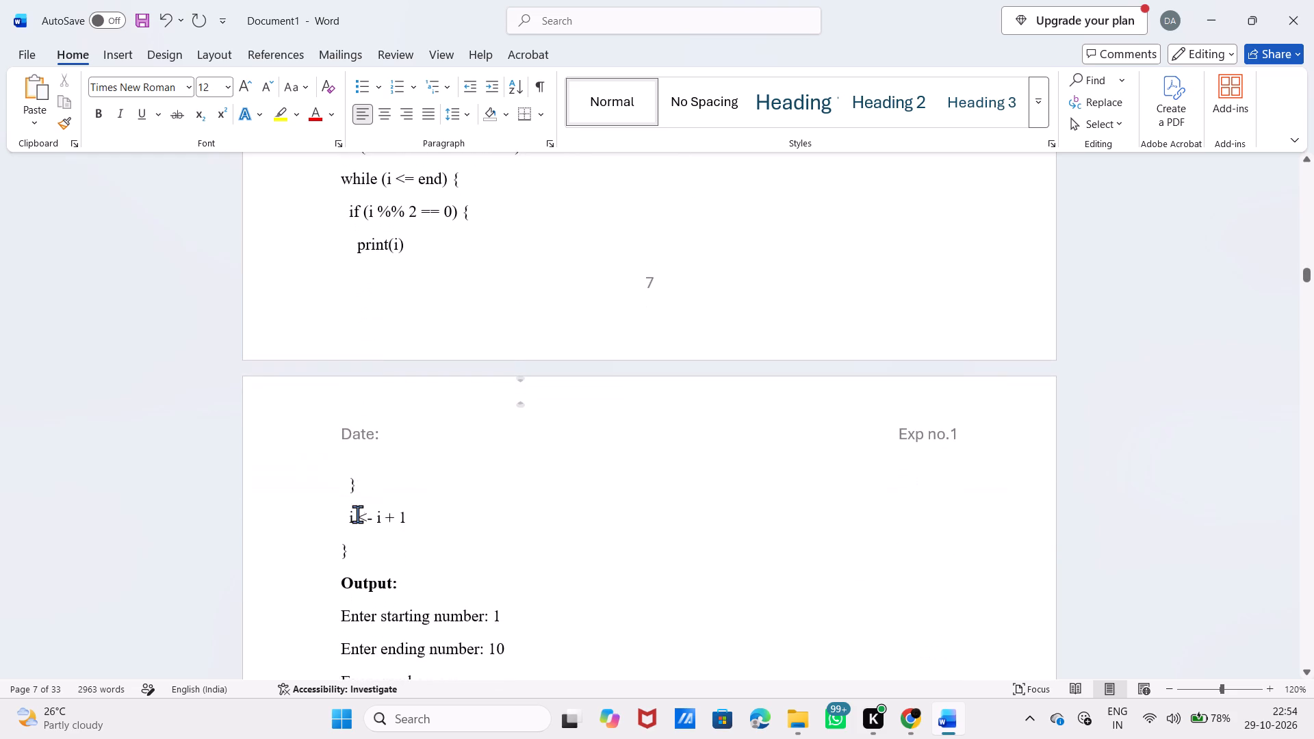
{"action": "scroll", "coordinate": [357, 514], "scroll_direction": "down", "scroll_amount": 1}
{"action": "left_click", "coordinate": [340, 464]}
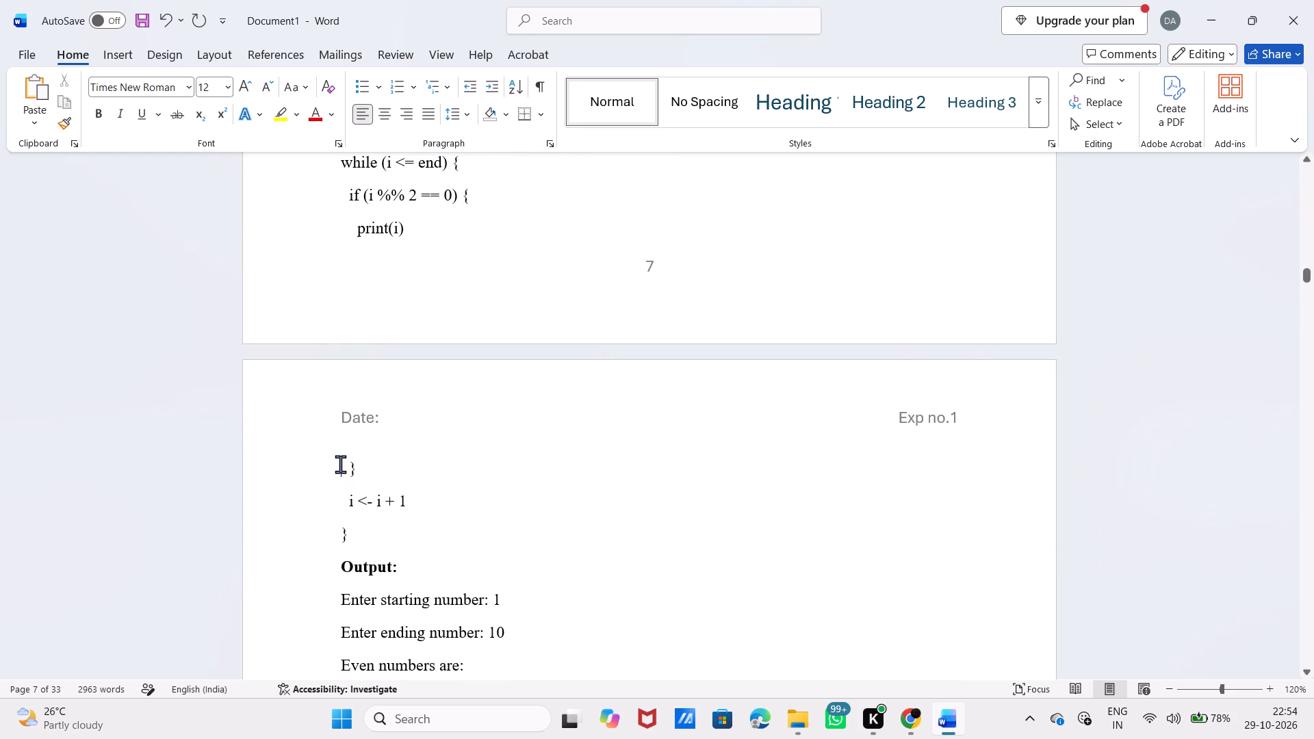
{"action": "key", "text": "BackSpace"}
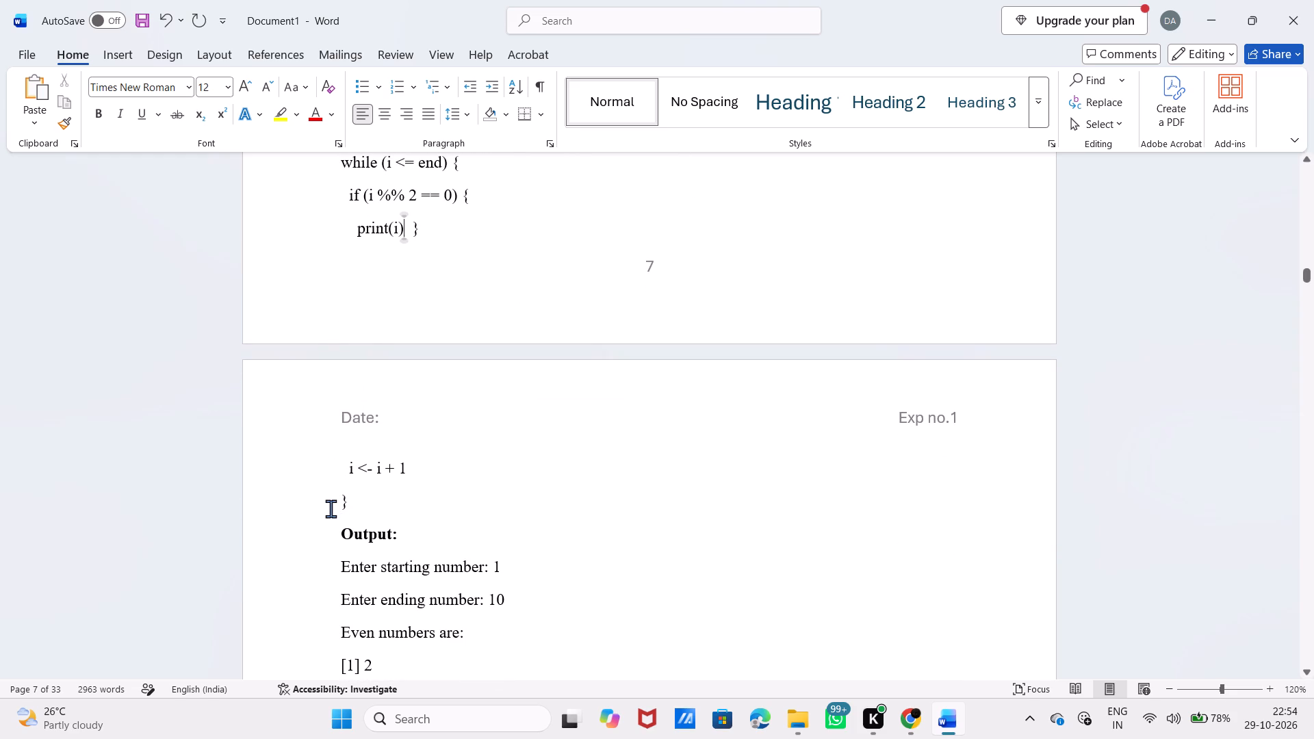
Delete the divider line between program 2's output and the "3. Program to print even numbers using do while loop" heading.
{"action": "scroll", "coordinate": [331, 508], "scroll_direction": "down", "scroll_amount": 3}
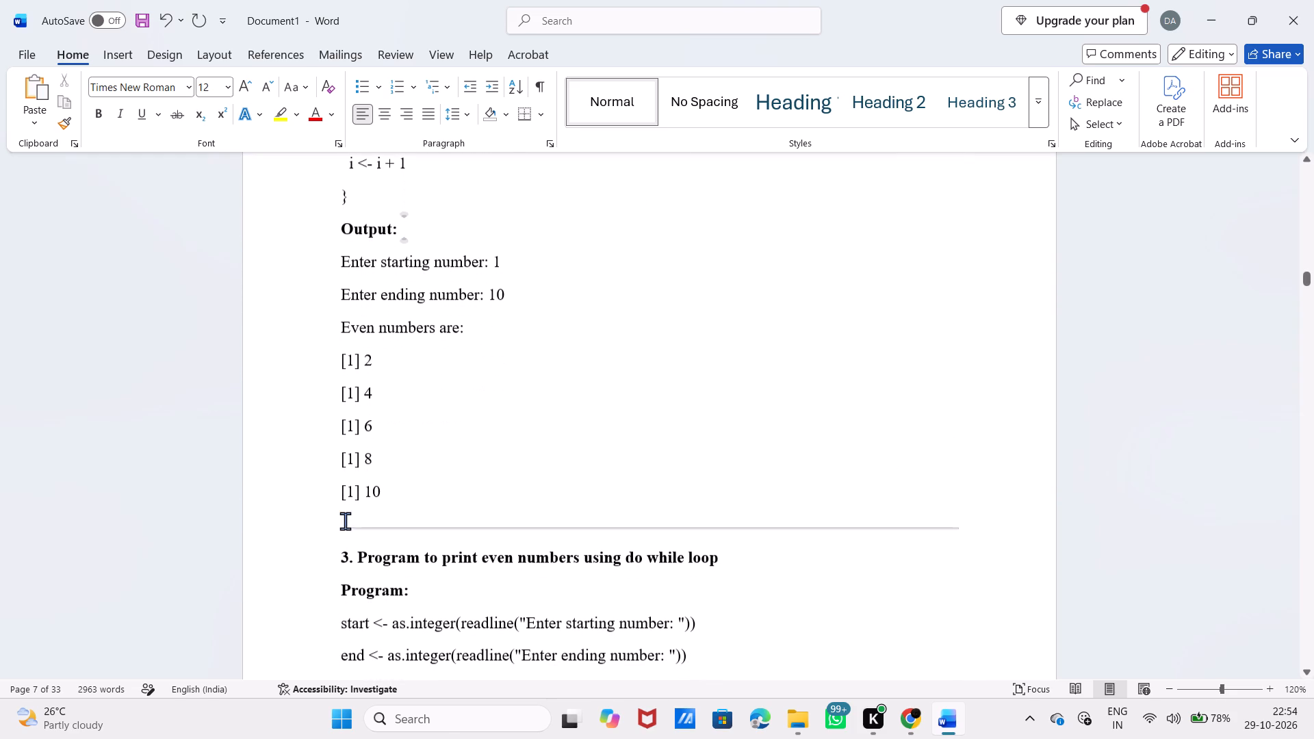
{"action": "left_click", "coordinate": [354, 530]}
{"action": "key", "text": "BackSpace"}
{"action": "key", "text": "BackSpace"}
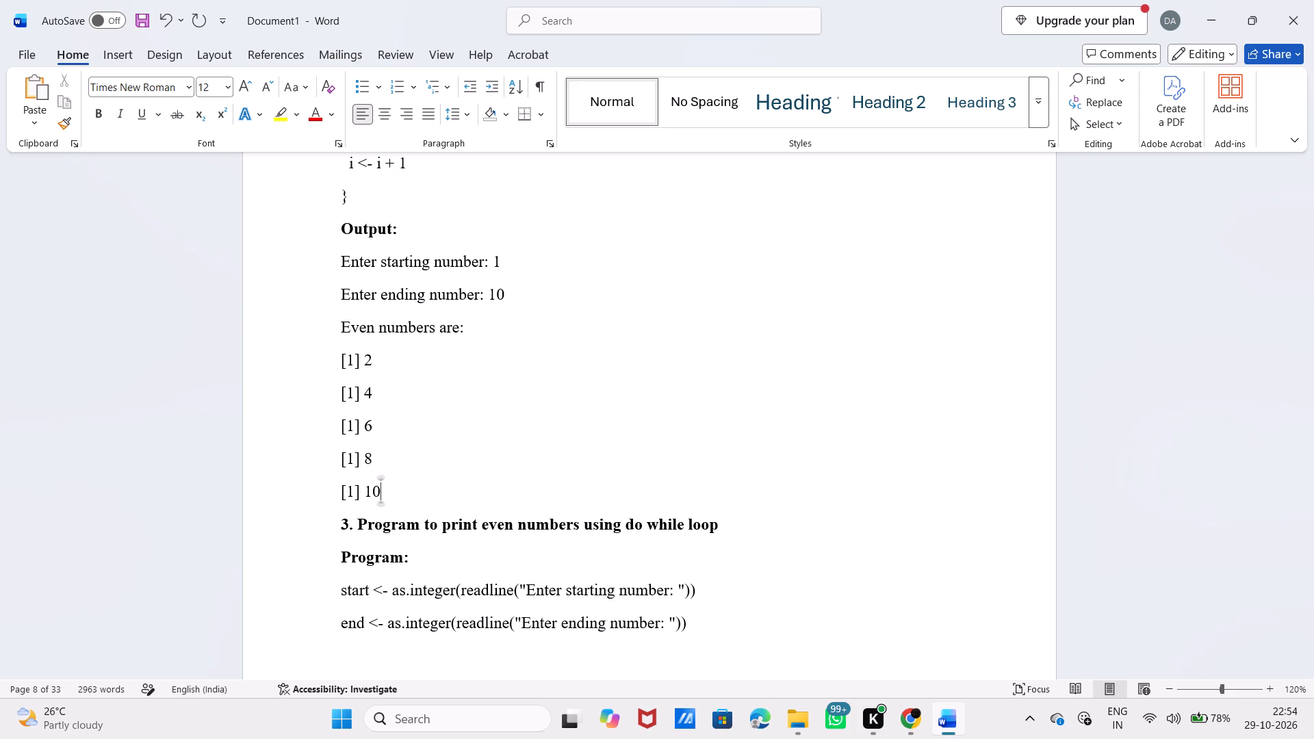
Remove all the blank lines within the code of program 3, from the input lines to the if (i > end) check.
{"action": "scroll", "coordinate": [336, 594], "scroll_direction": "down", "scroll_amount": 1}
{"action": "left_click", "coordinate": [347, 445]}
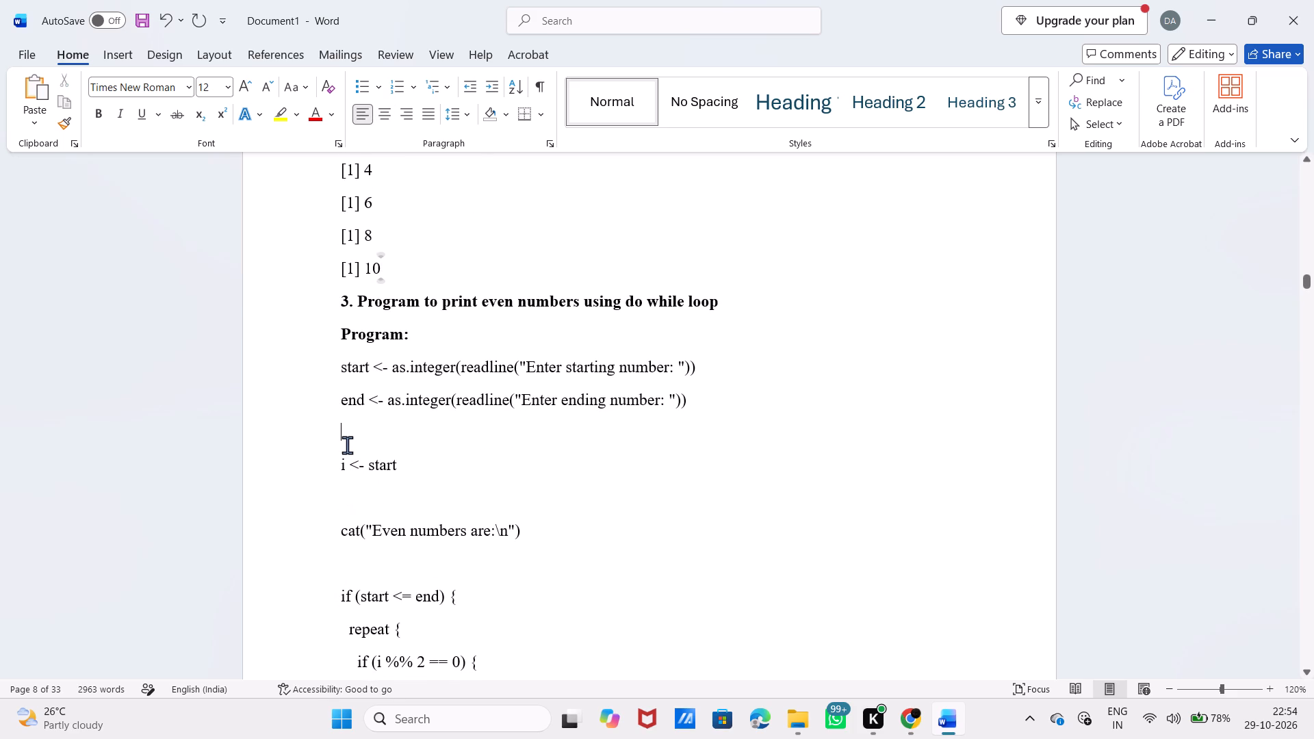
{"action": "key", "text": "BackSpace"}
{"action": "left_click", "coordinate": [348, 459]}
{"action": "key", "text": "BackSpace"}
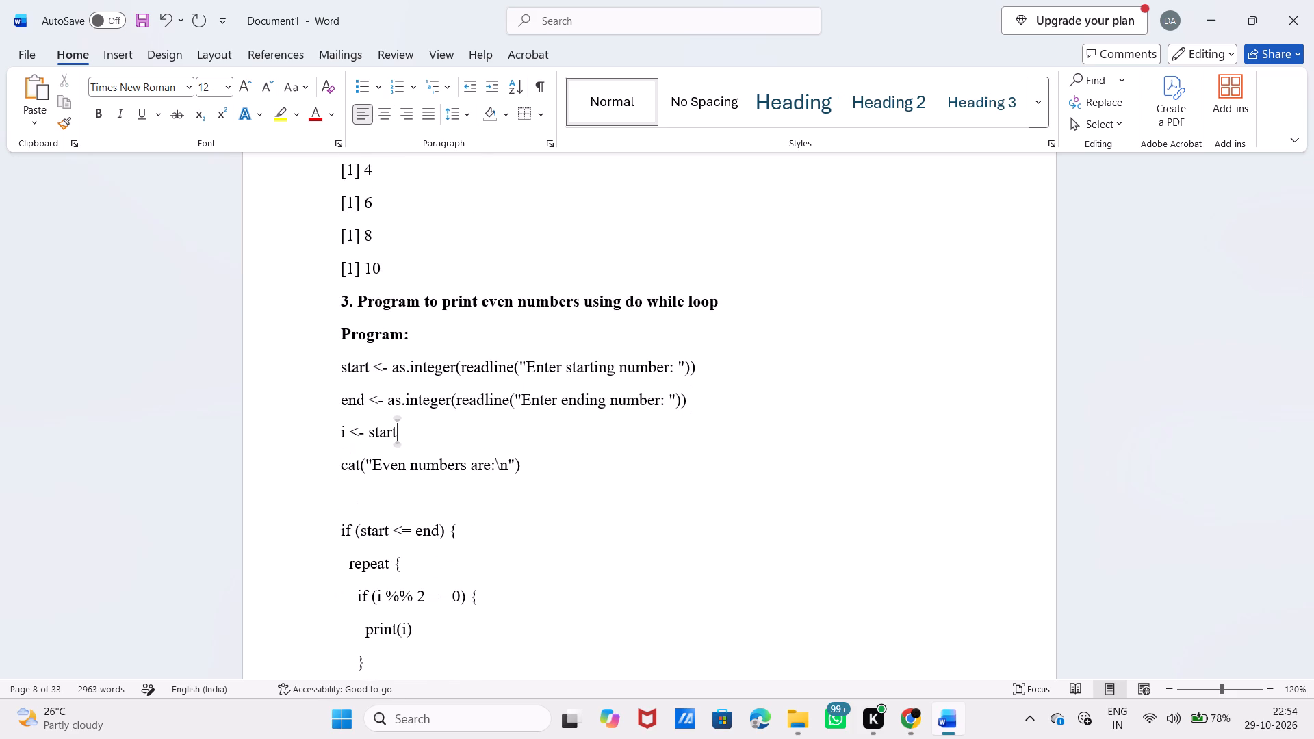
{"action": "left_click", "coordinate": [348, 487]}
{"action": "key", "text": "BackSpace"}
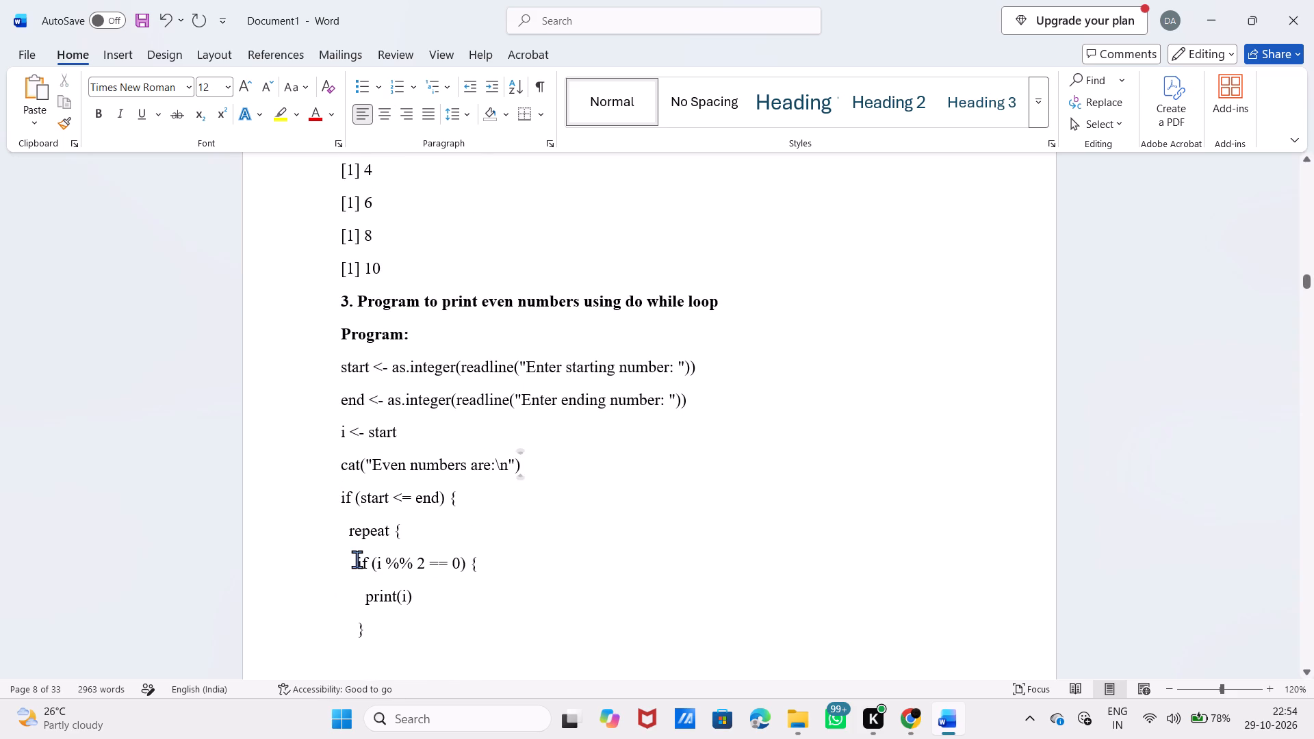
{"action": "scroll", "coordinate": [357, 559], "scroll_direction": "down", "scroll_amount": 1}
{"action": "left_click", "coordinate": [365, 391]}
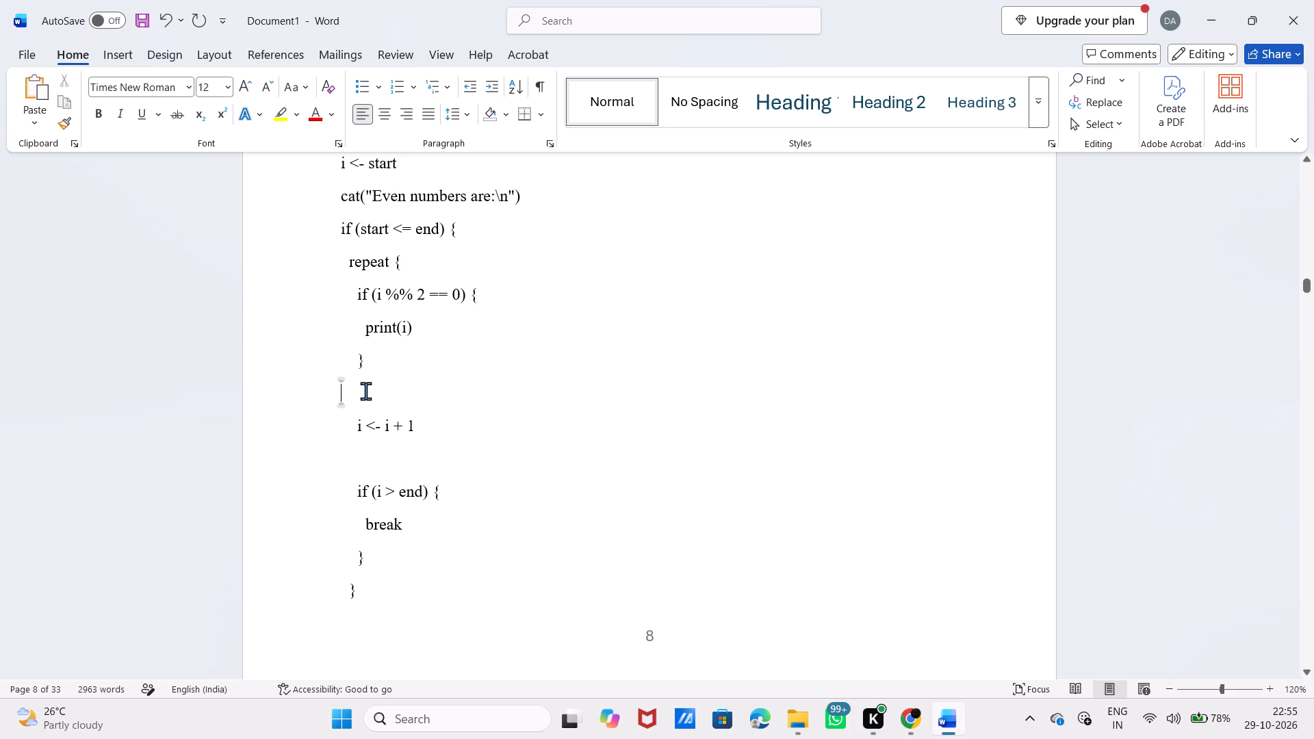
{"action": "key", "text": "BackSpace"}
{"action": "left_click", "coordinate": [365, 418]}
{"action": "key", "text": "BackSpace"}
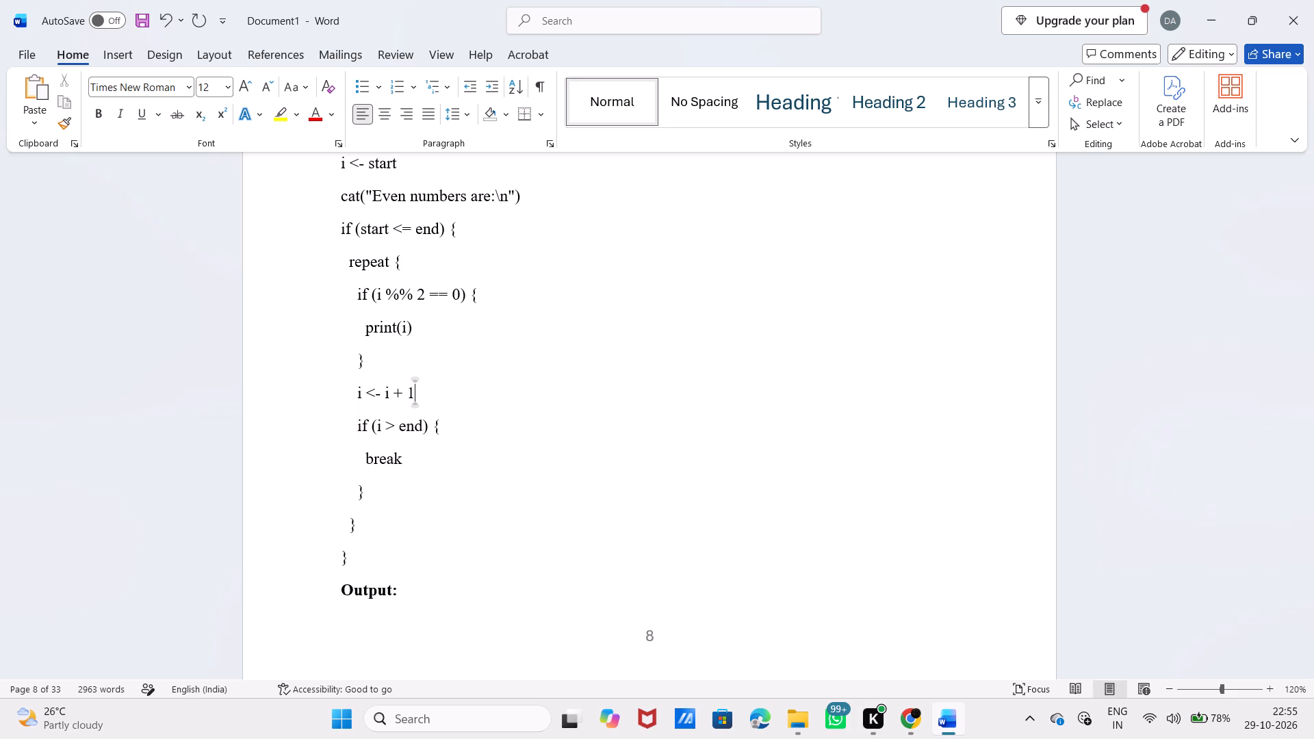
Delete the divider line between program 3's note and the "4. Program to demonstrate the uses of break and next" heading.
{"action": "scroll", "coordinate": [353, 521], "scroll_direction": "down", "scroll_amount": 1}
{"action": "scroll", "coordinate": [354, 433], "scroll_direction": "down", "scroll_amount": 1}
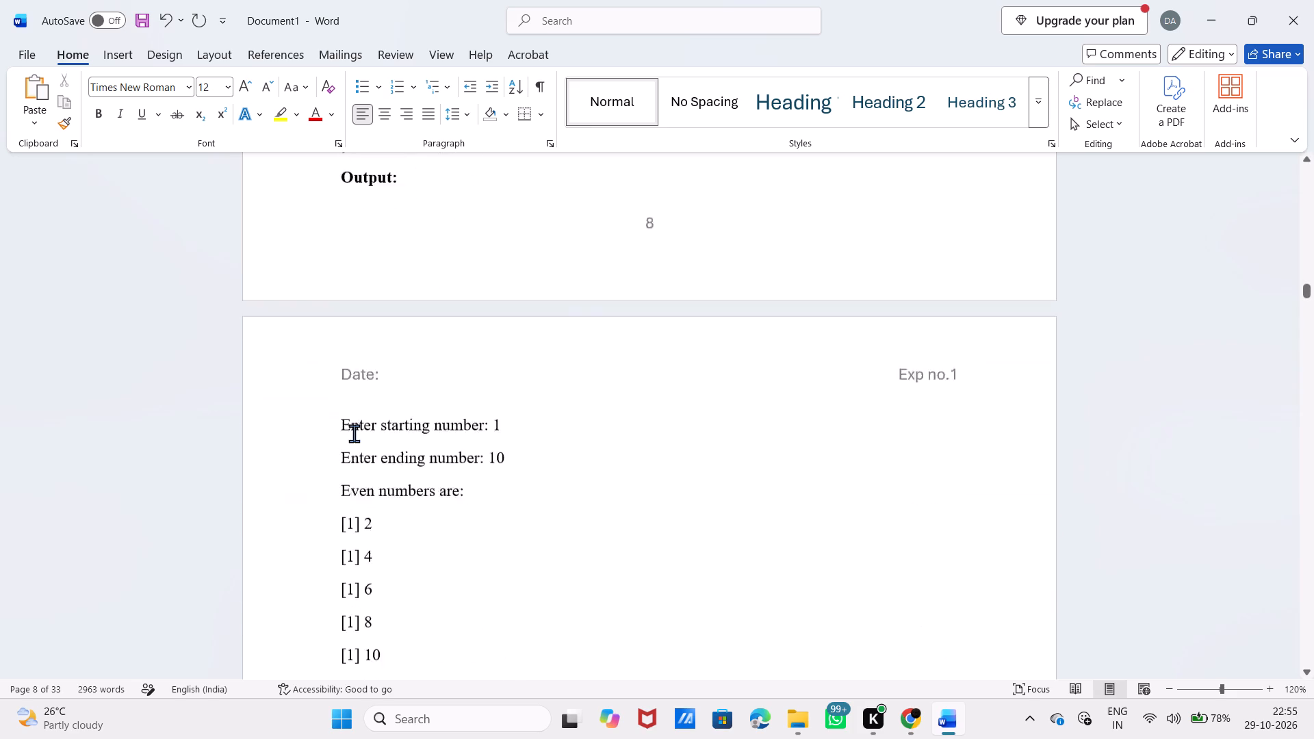
{"action": "scroll", "coordinate": [354, 433], "scroll_direction": "down", "scroll_amount": 3}
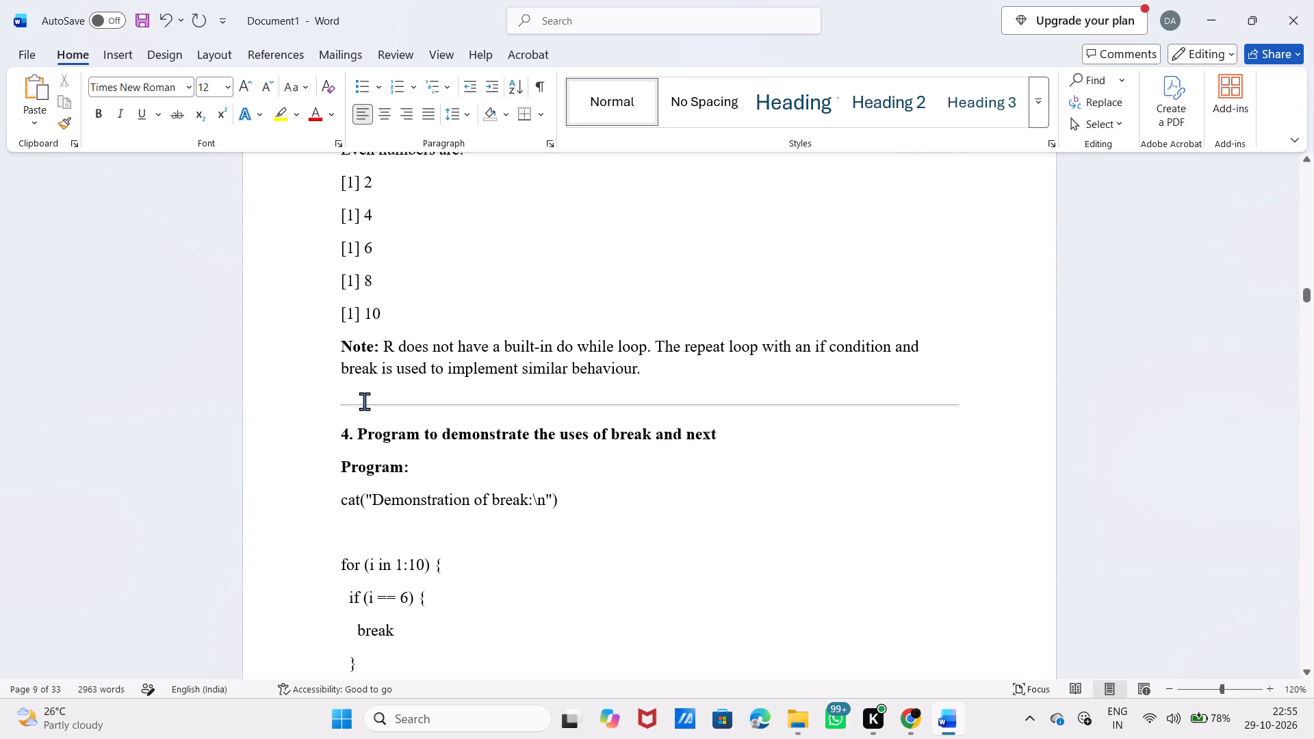
{"action": "left_click", "coordinate": [365, 402]}
{"action": "key", "text": "BackSpace"}
{"action": "key", "text": "BackSpace"}
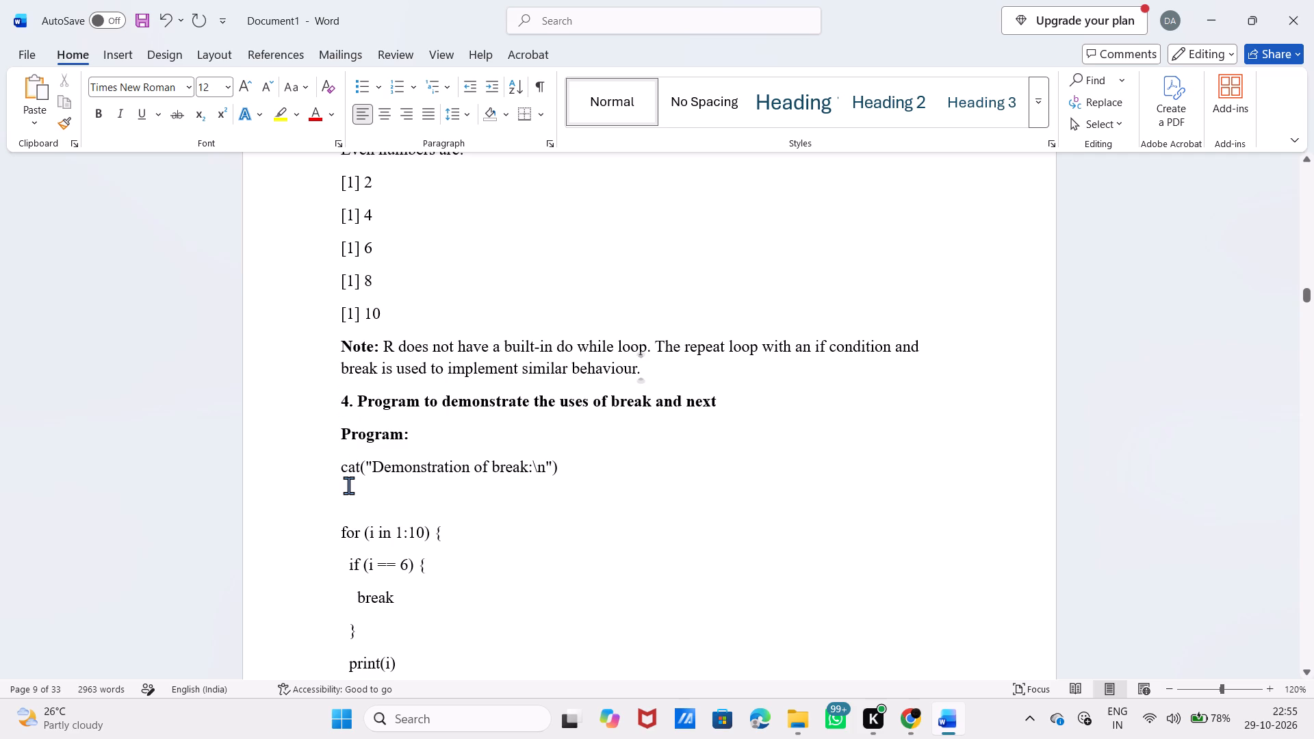
Remove the blank lines in program 4's code after the break cat line, before the next cat line and after it.
{"action": "left_click", "coordinate": [348, 485]}
{"action": "left_click", "coordinate": [348, 503]}
{"action": "key", "text": "BackSpace"}
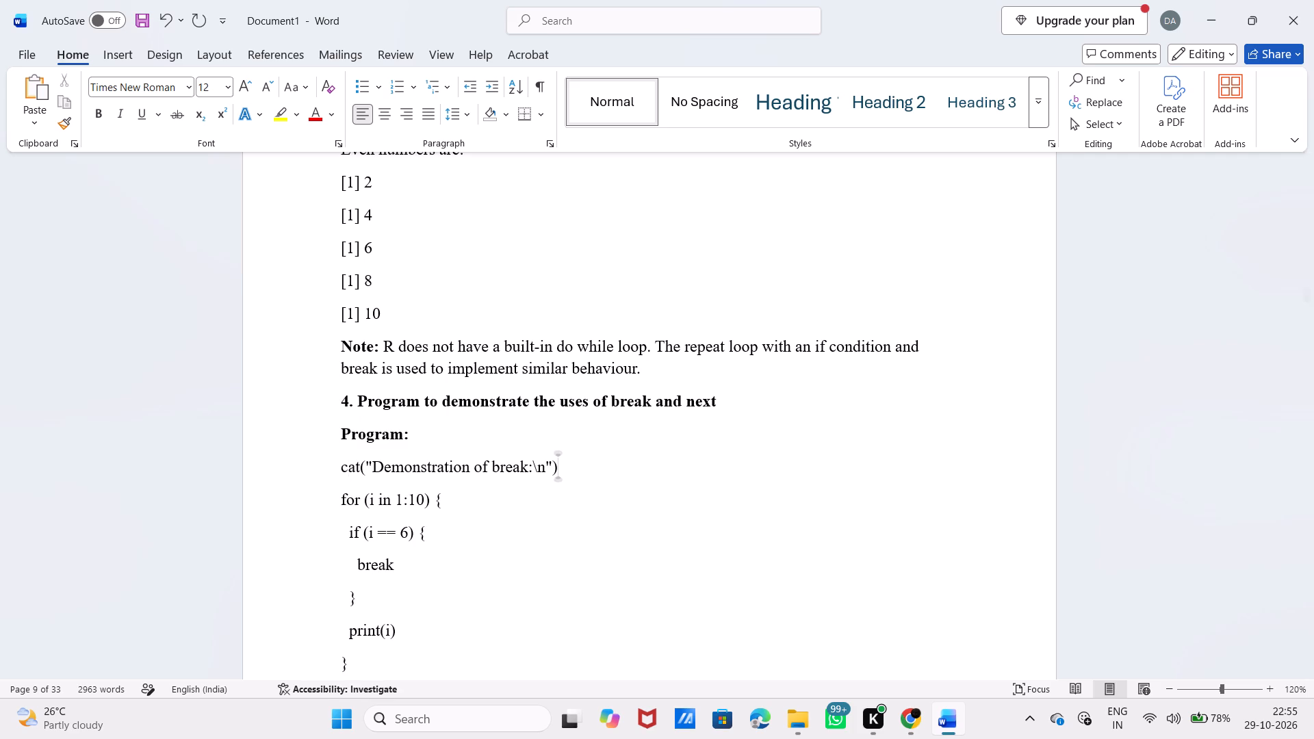
{"action": "scroll", "coordinate": [342, 589], "scroll_direction": "down", "scroll_amount": 2}
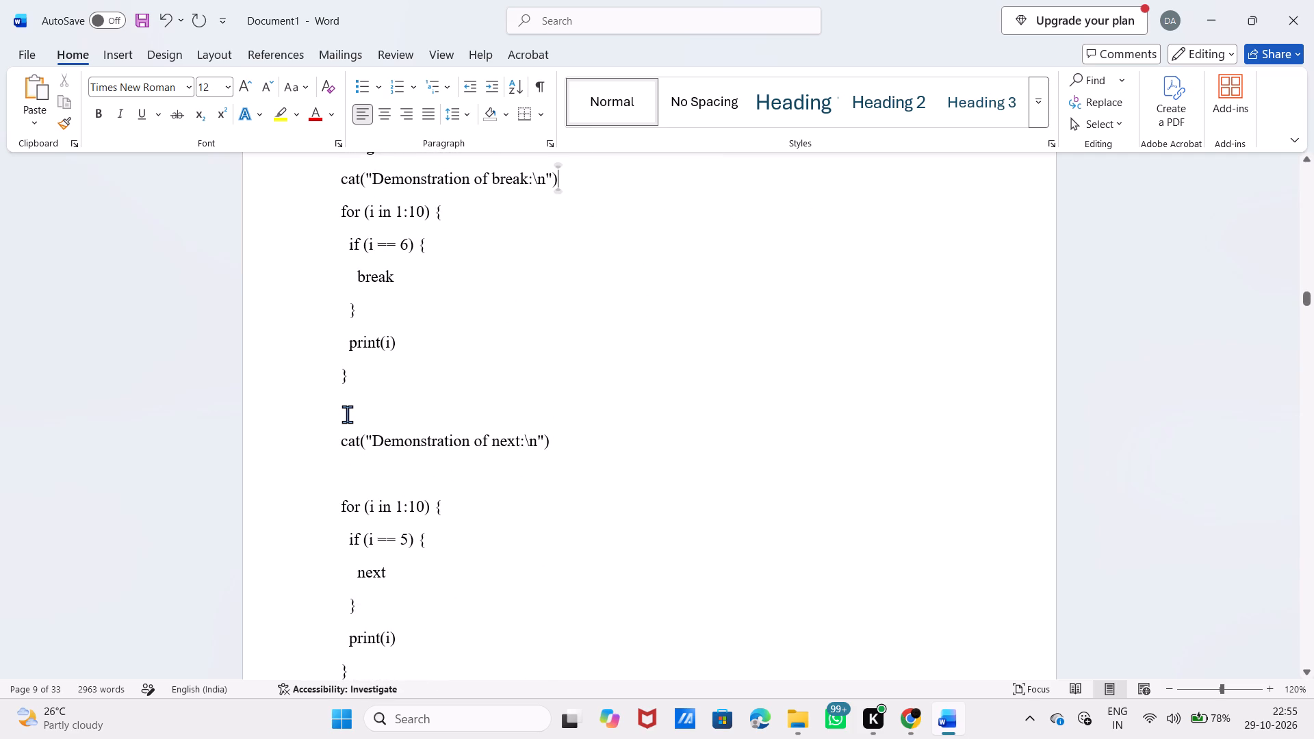
{"action": "left_click", "coordinate": [347, 414]}
{"action": "key", "text": "BackSpace"}
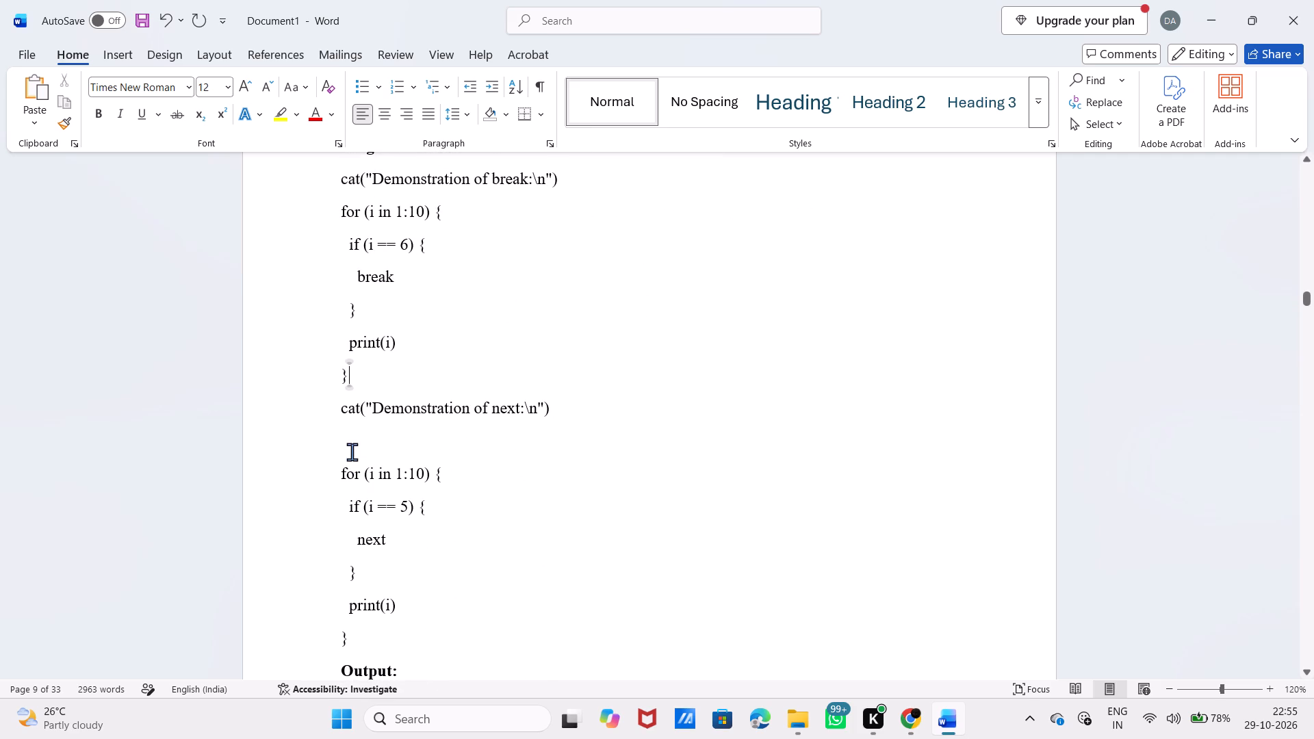
{"action": "left_click", "coordinate": [349, 447]}
{"action": "key", "text": "BackSpace"}
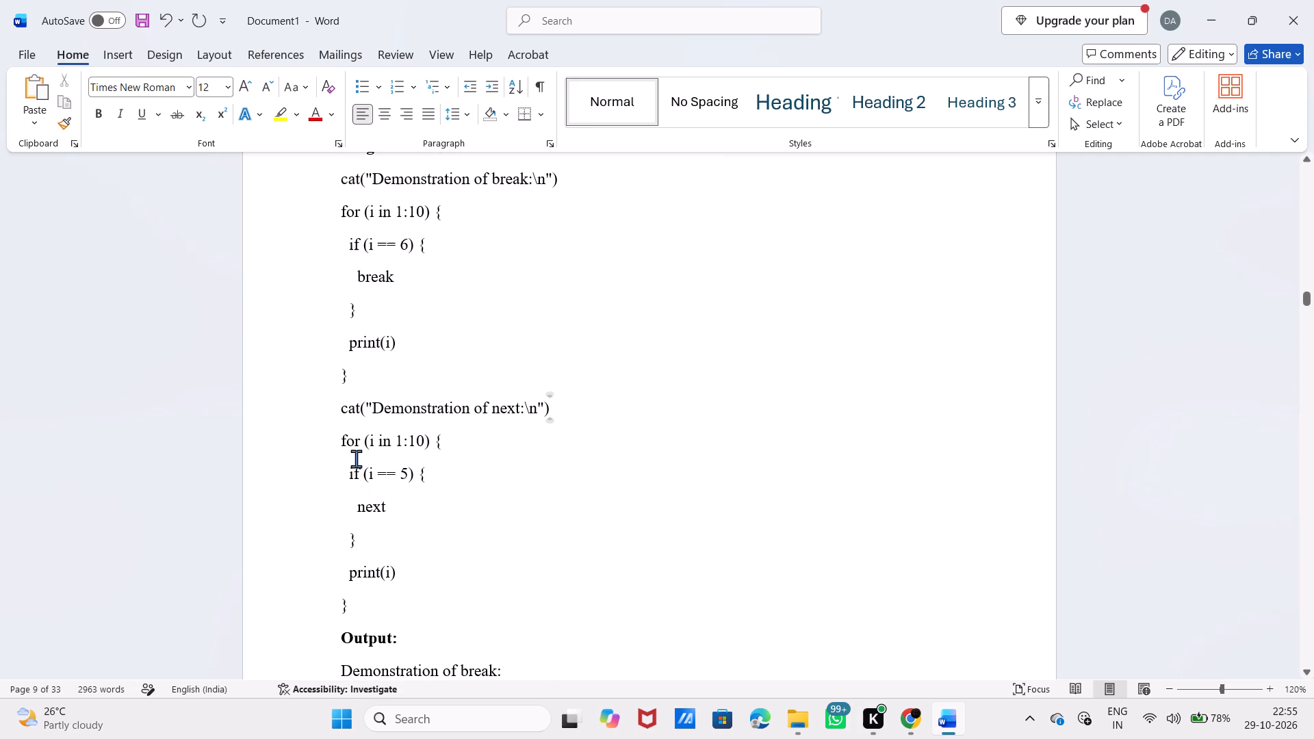
Remove the blank line before "Demonstration of next:" in program 4's output.
{"action": "scroll", "coordinate": [356, 458], "scroll_direction": "down", "scroll_amount": 3}
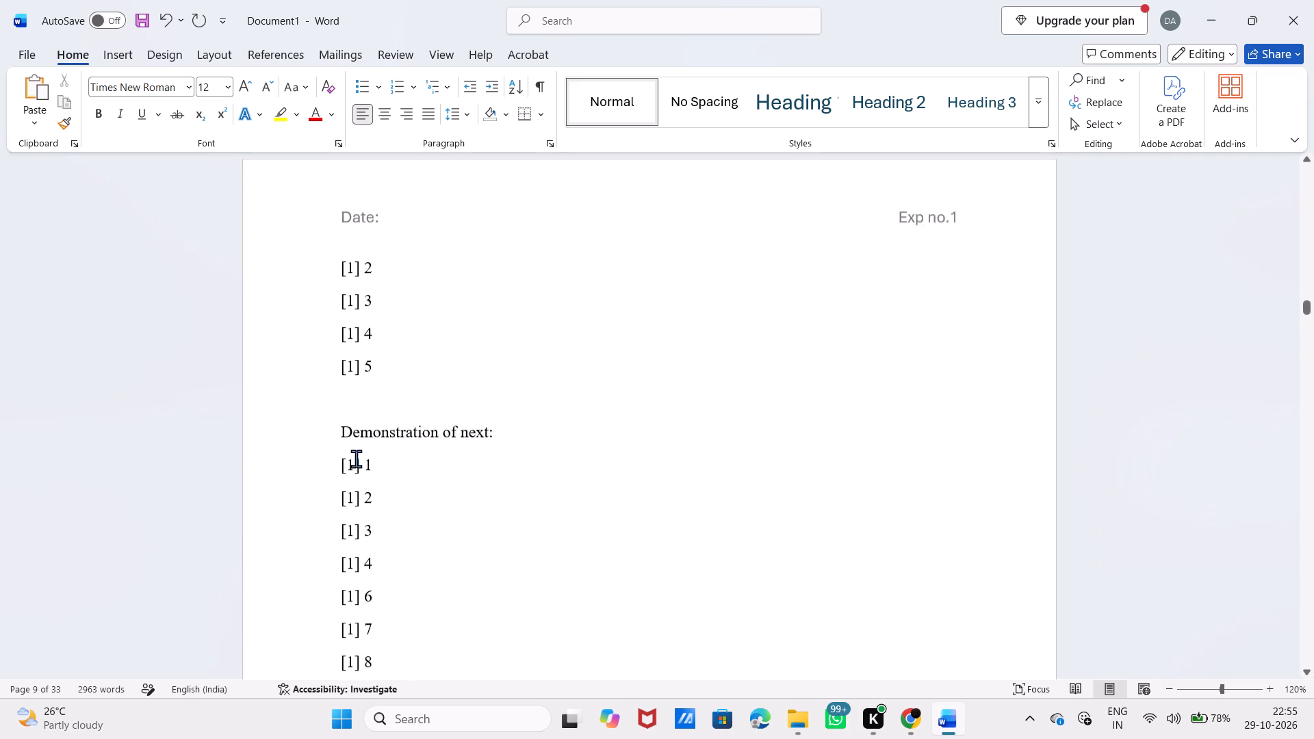
{"action": "scroll", "coordinate": [356, 458], "scroll_direction": "down", "scroll_amount": 1}
{"action": "left_click", "coordinate": [348, 385]}
{"action": "key", "text": "BackSpace"}
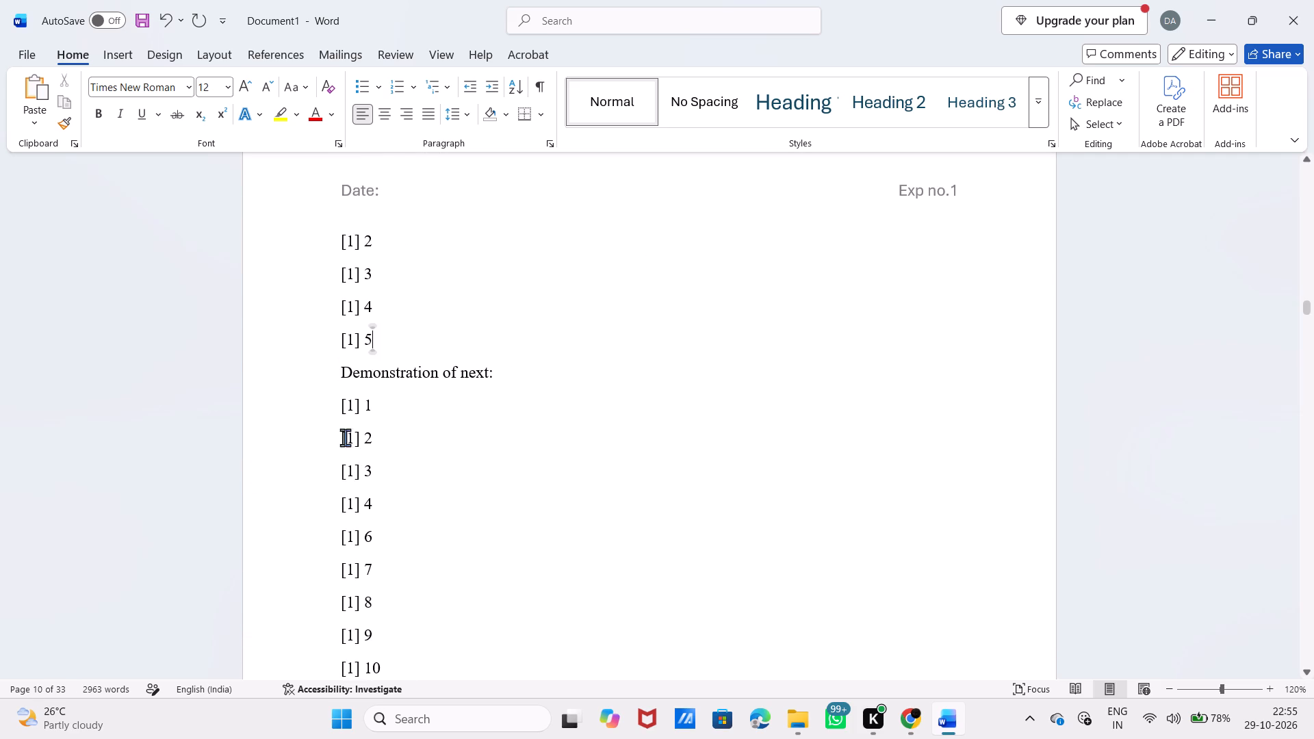
Delete the divider line between program 4's output and the "5. Program to read and write CSV, Excel, text and URL" heading.
{"action": "scroll", "coordinate": [344, 462], "scroll_direction": "down", "scroll_amount": 1}
{"action": "left_click", "coordinate": [349, 413]}
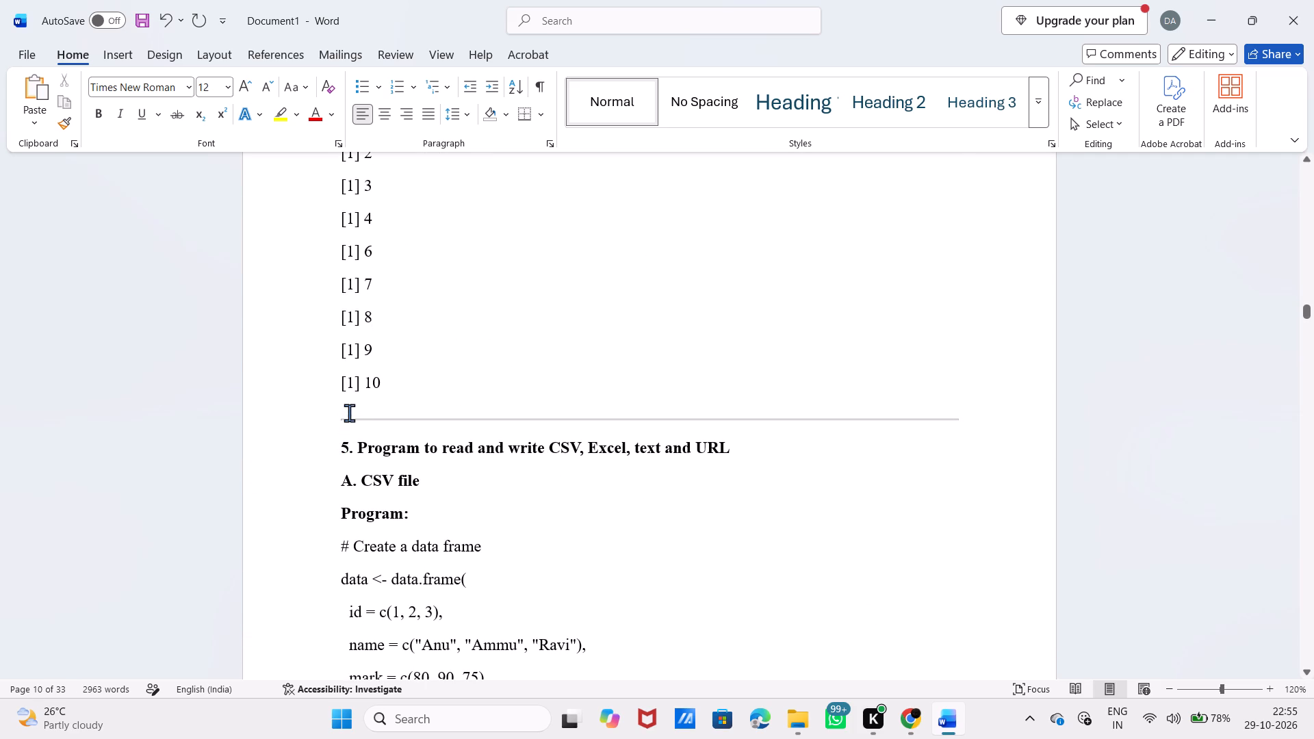
{"action": "key", "text": "BackSpace"}
{"action": "key", "text": "BackSpace"}
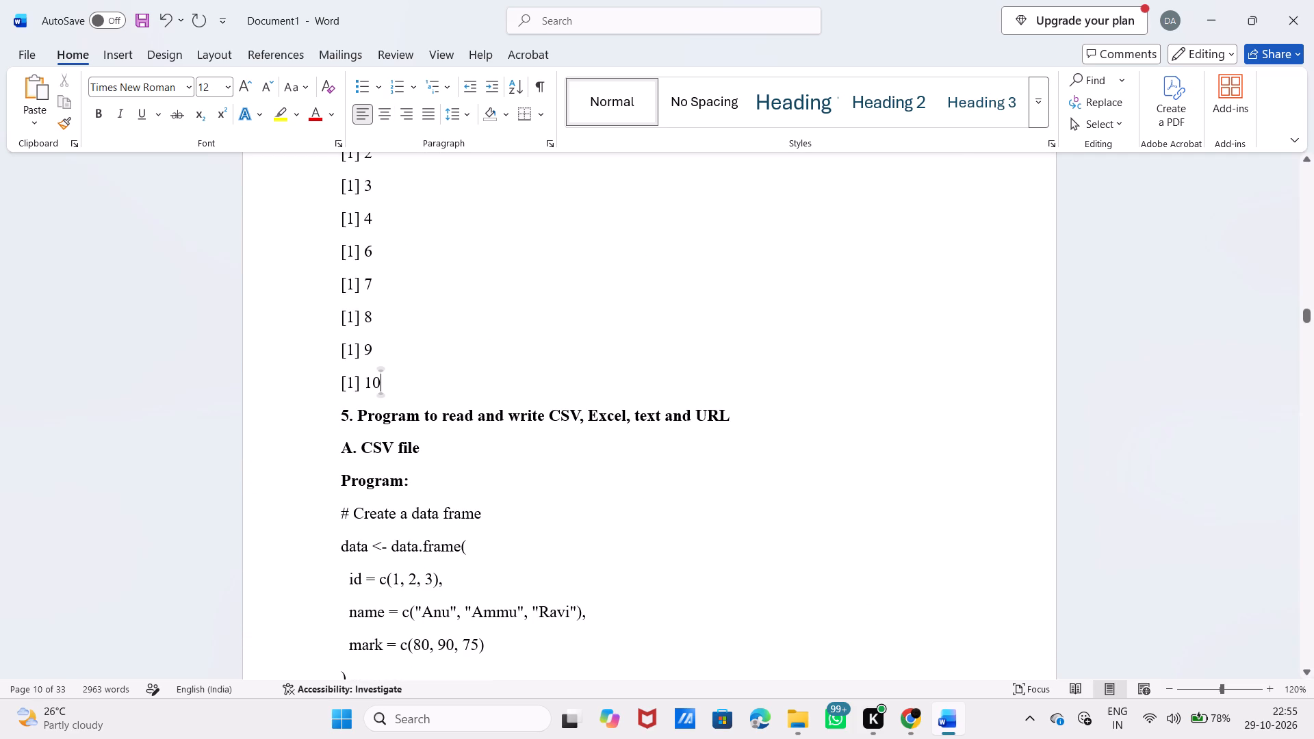
Remove the blank line before the "# Write CSV file" comment in program 5's CSV section.
{"action": "scroll", "coordinate": [329, 478], "scroll_direction": "down", "scroll_amount": 2}
{"action": "left_click", "coordinate": [352, 565]}
{"action": "key", "text": "BackSpace"}
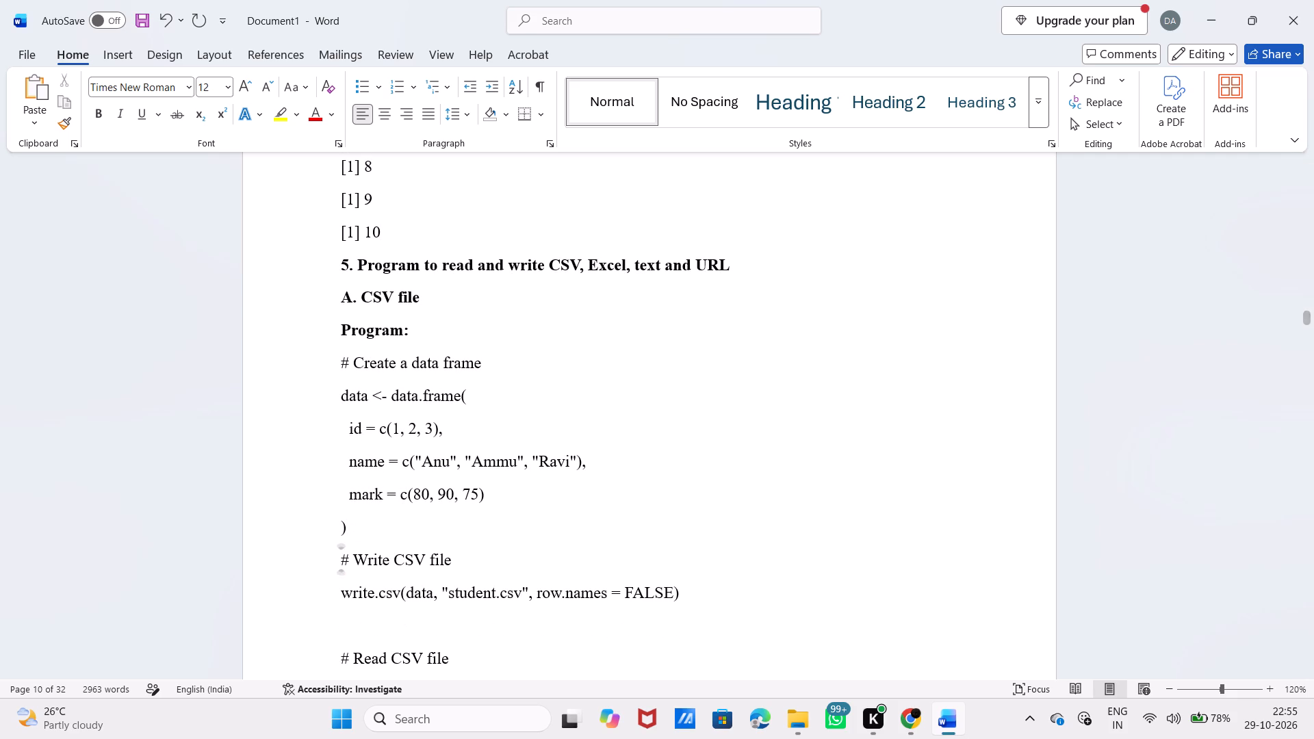
{"action": "left_click", "coordinate": [352, 565]}
{"action": "scroll", "coordinate": [352, 565], "scroll_direction": "down", "scroll_amount": 1}
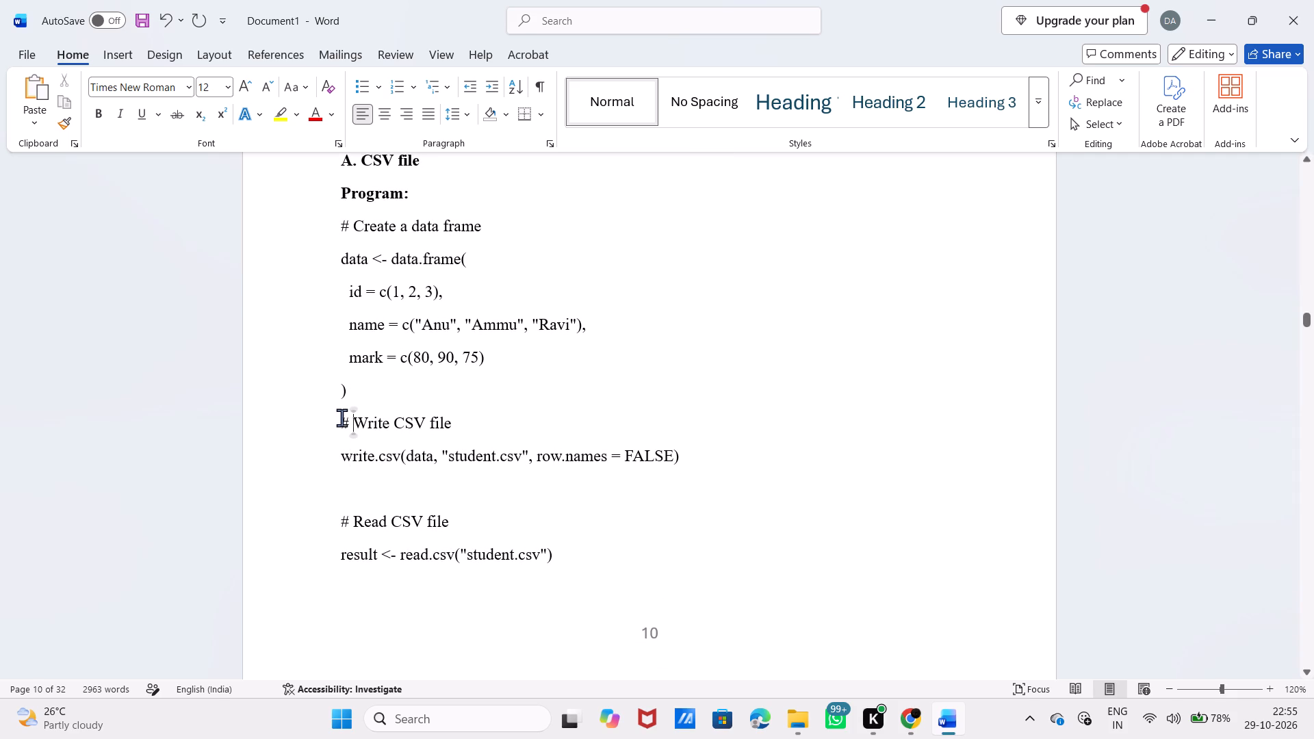
{"action": "left_click", "coordinate": [341, 502]}
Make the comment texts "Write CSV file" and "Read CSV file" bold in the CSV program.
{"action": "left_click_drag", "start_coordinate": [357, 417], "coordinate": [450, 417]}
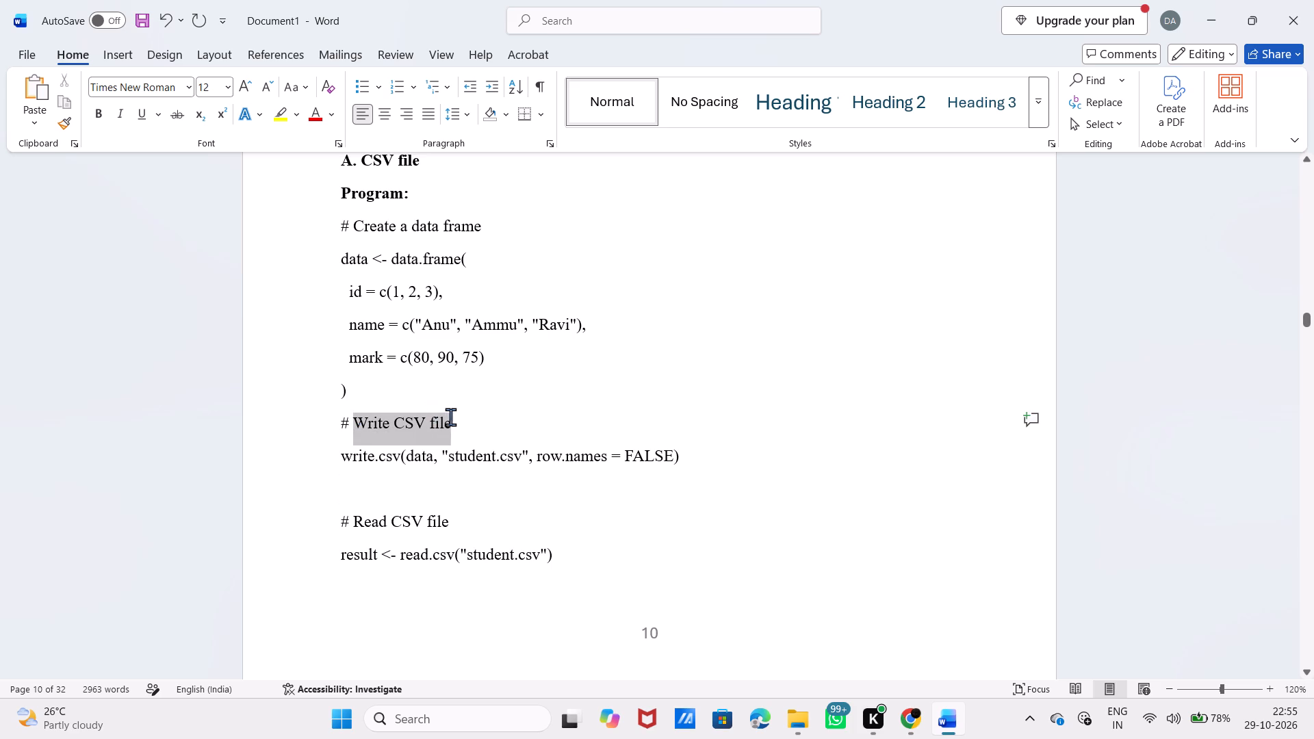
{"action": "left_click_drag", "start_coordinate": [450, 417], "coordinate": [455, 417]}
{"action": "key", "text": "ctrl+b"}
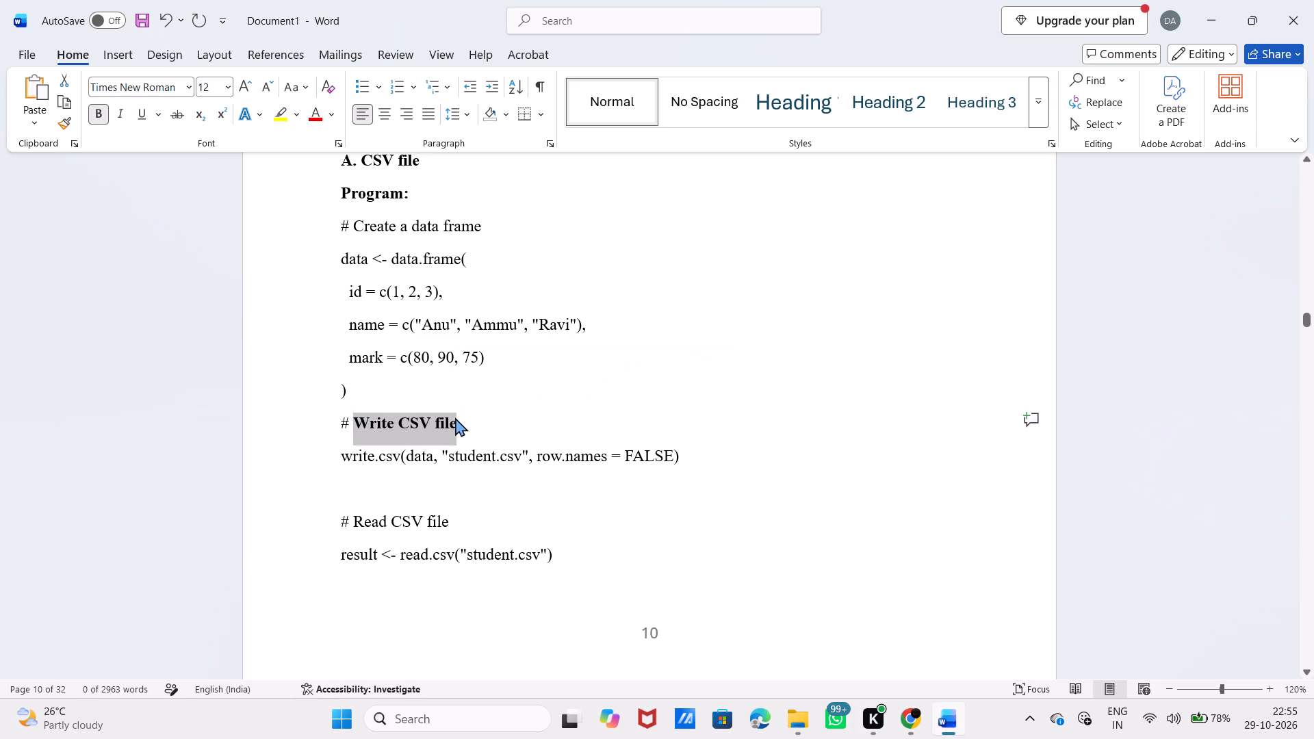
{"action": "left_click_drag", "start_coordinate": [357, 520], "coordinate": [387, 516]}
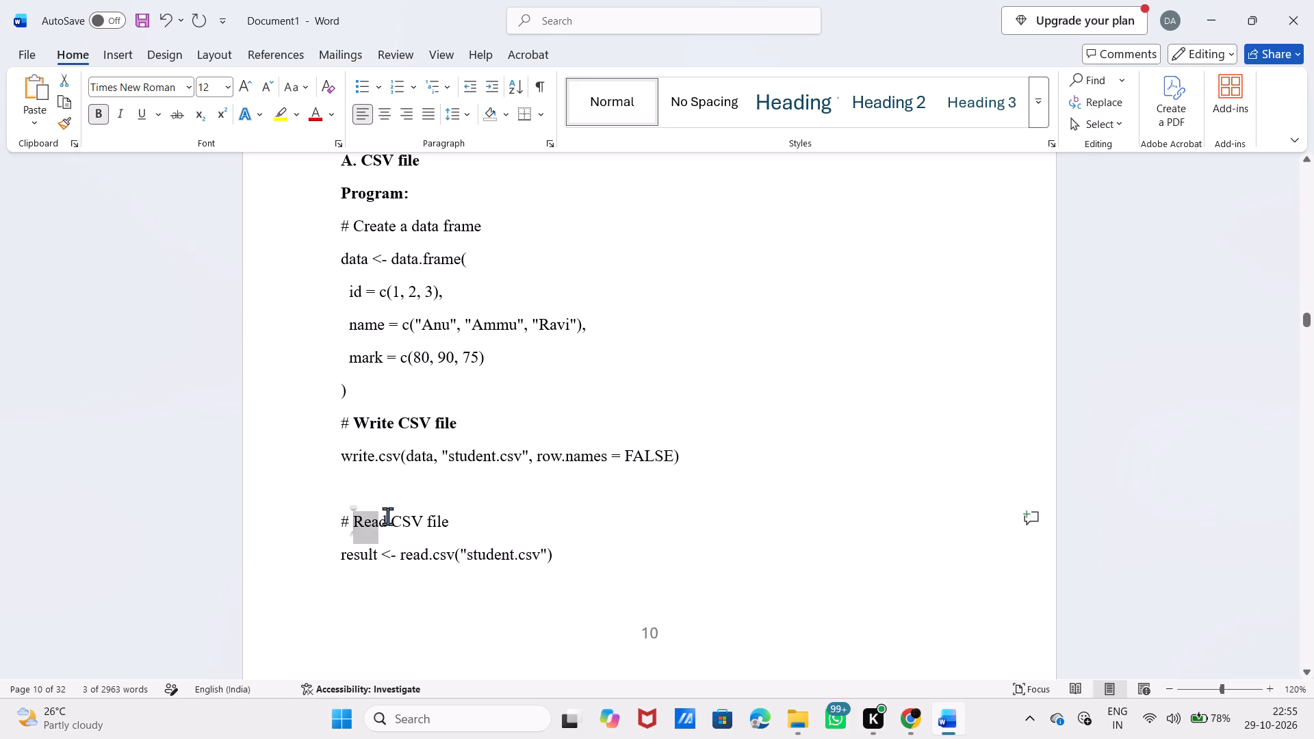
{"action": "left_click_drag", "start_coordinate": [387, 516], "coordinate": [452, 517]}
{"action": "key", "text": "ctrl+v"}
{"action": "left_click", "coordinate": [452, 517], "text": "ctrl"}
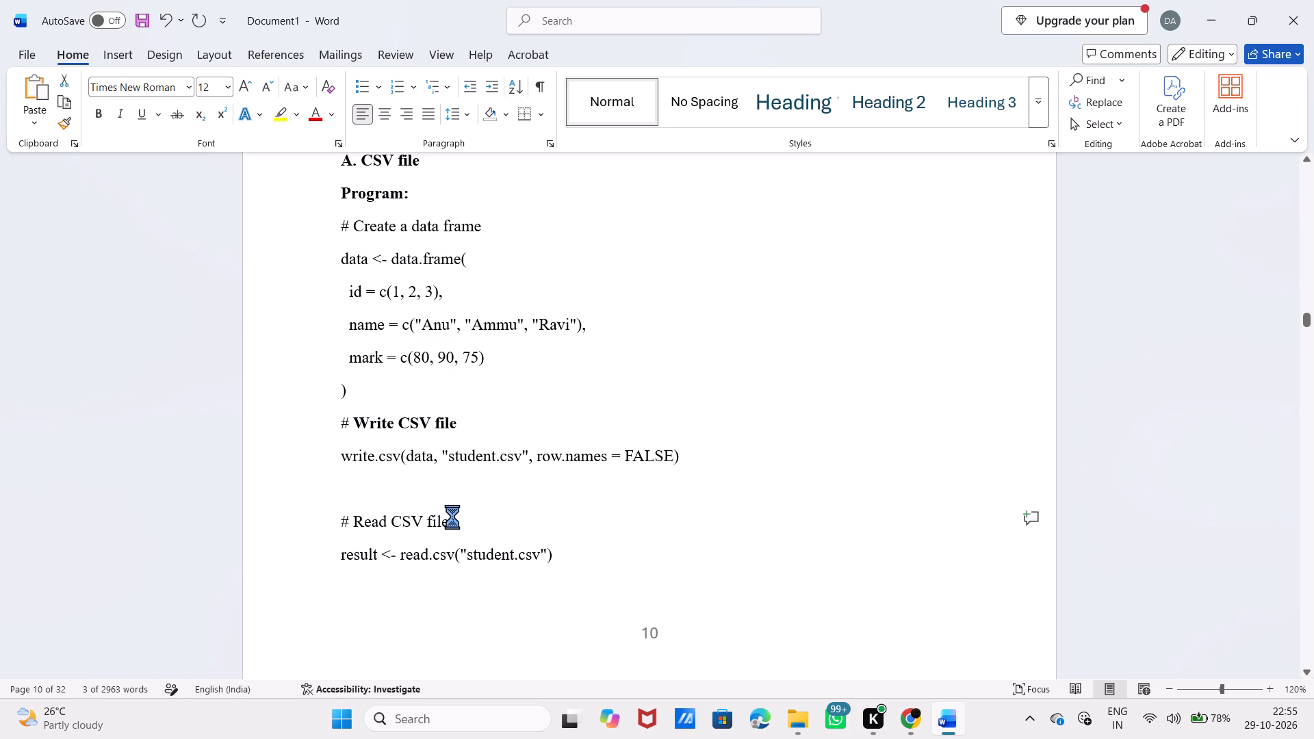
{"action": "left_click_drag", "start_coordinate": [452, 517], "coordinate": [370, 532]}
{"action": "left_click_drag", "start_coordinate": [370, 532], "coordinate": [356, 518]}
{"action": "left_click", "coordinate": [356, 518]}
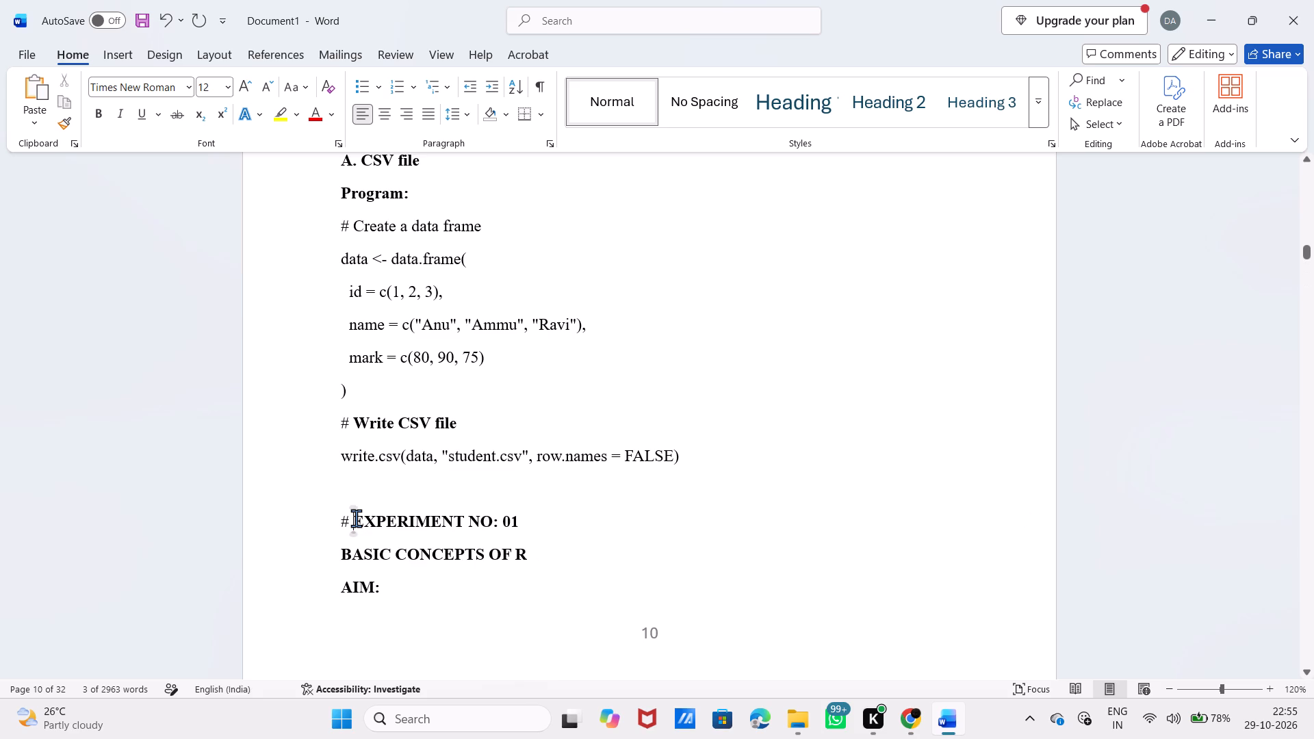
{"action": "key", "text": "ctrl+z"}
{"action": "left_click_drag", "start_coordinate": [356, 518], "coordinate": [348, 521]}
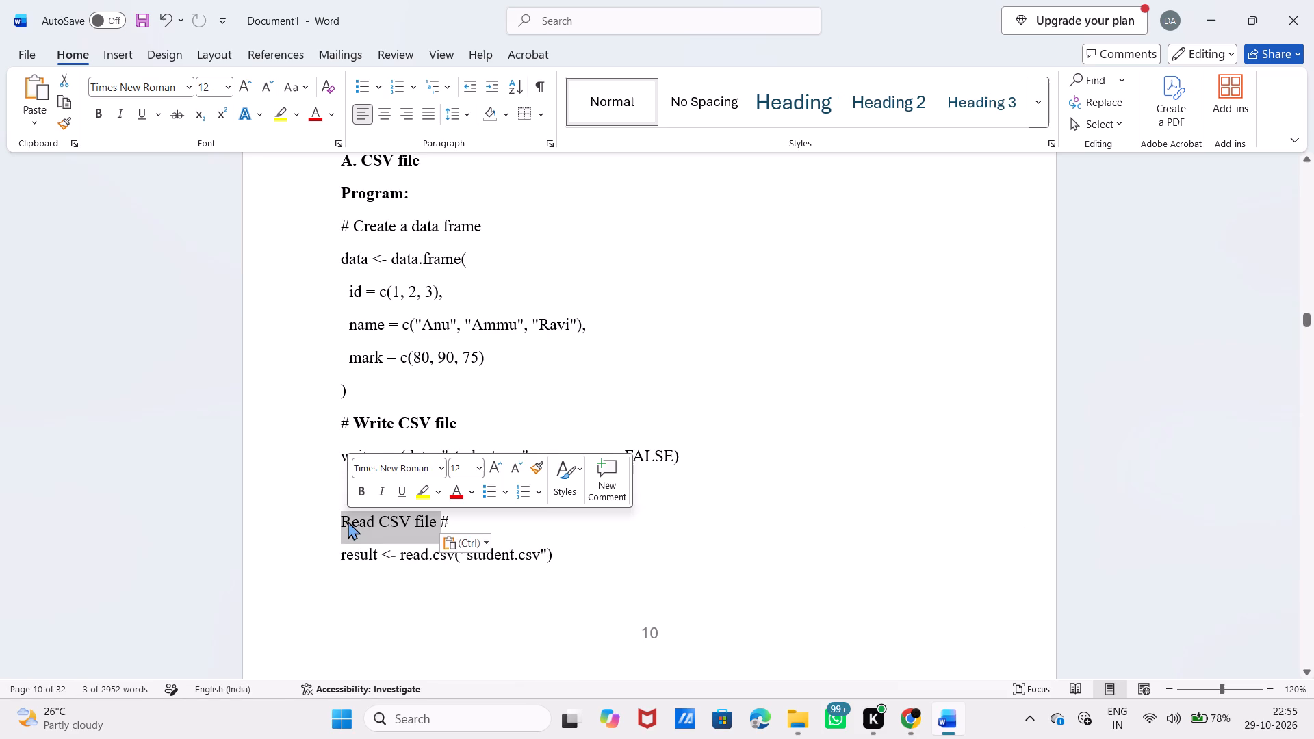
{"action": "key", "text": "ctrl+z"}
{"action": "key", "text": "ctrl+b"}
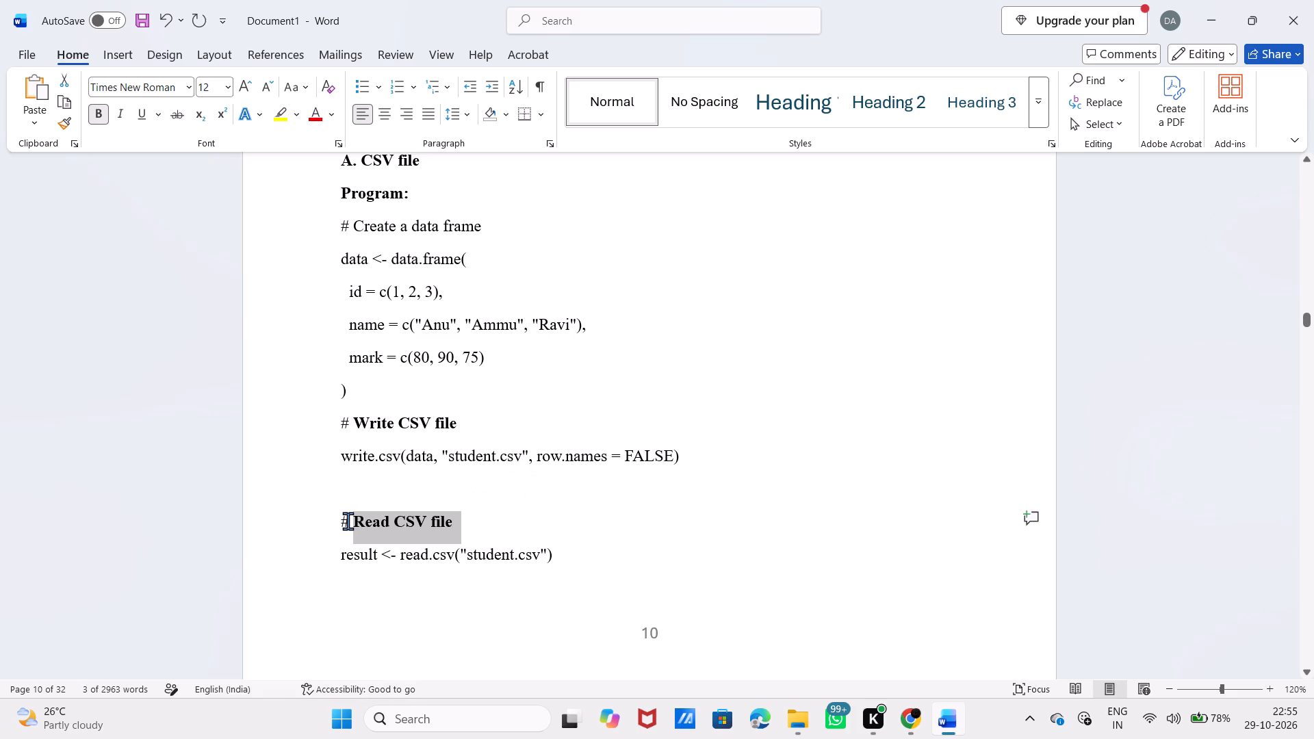
Remove the blank lines before the "# Read CSV file" and "# Display the contents" comments in the CSV program.
{"action": "left_click", "coordinate": [361, 504]}
{"action": "key", "text": "BackSpace"}
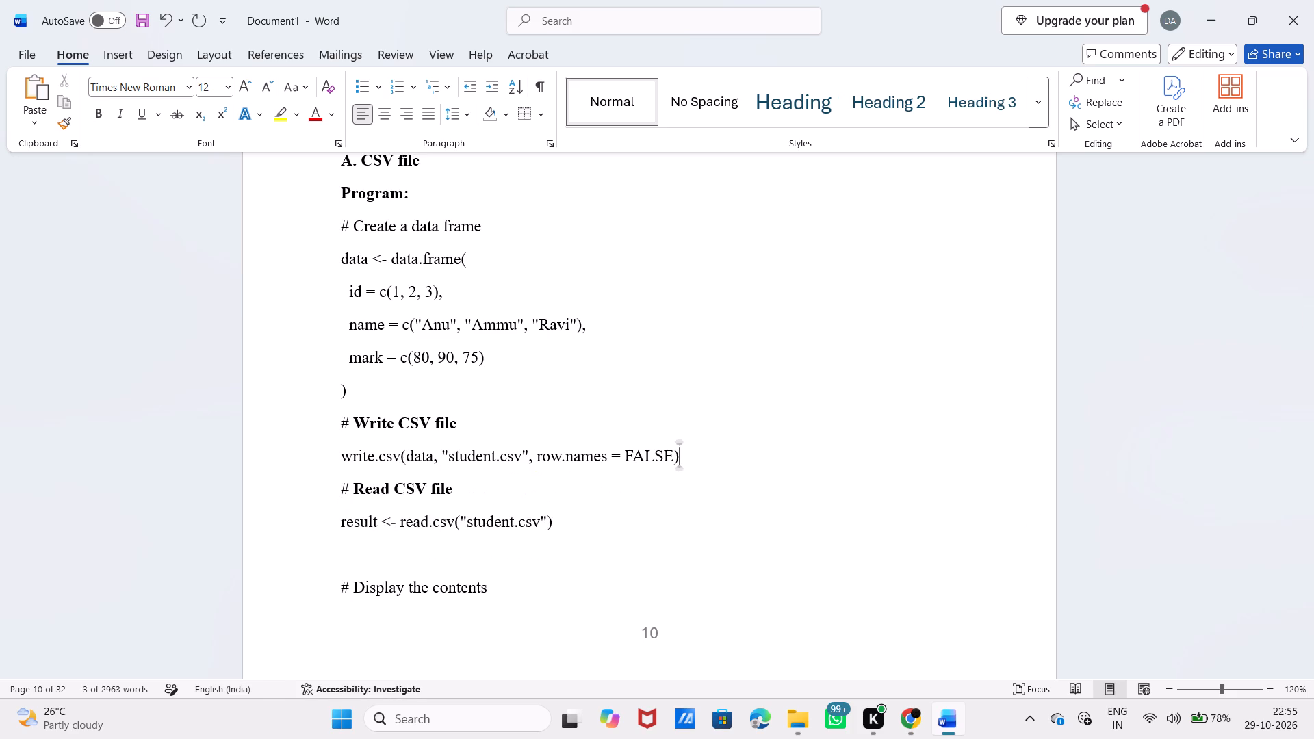
{"action": "left_click", "coordinate": [364, 567]}
{"action": "key", "text": "BackSpace"}
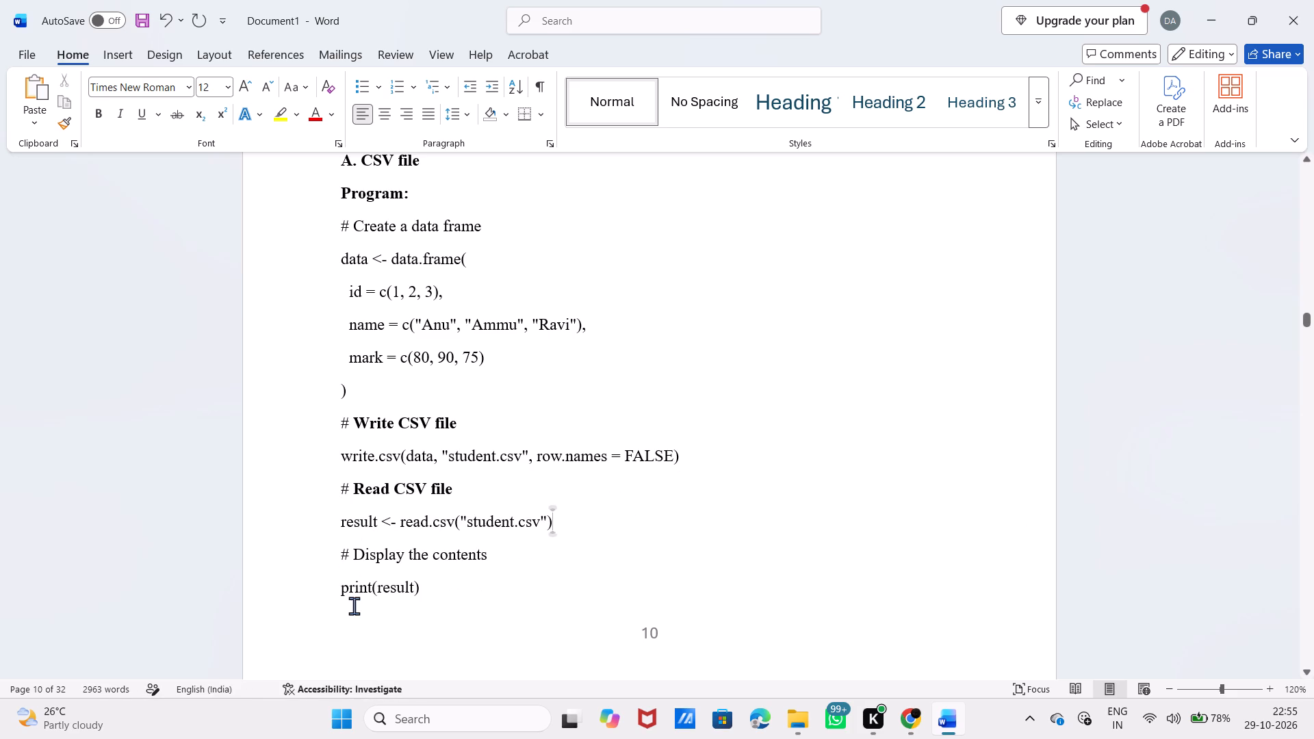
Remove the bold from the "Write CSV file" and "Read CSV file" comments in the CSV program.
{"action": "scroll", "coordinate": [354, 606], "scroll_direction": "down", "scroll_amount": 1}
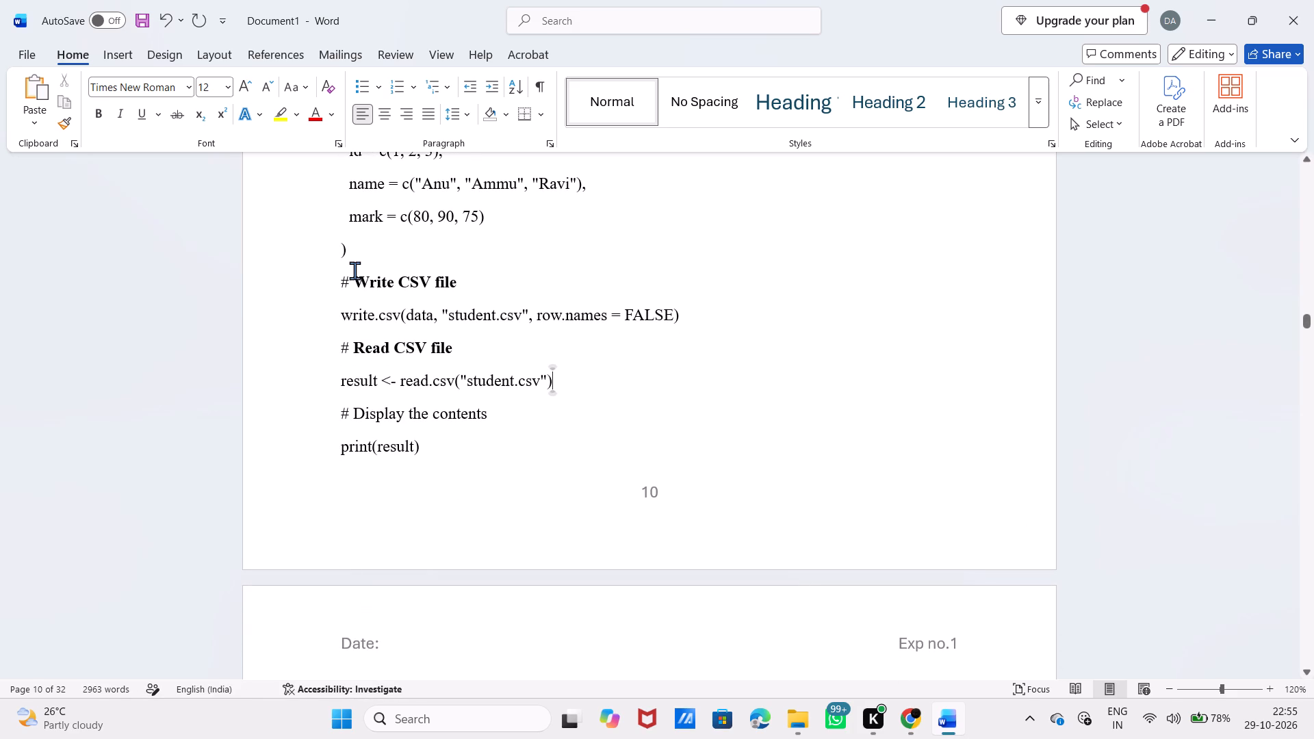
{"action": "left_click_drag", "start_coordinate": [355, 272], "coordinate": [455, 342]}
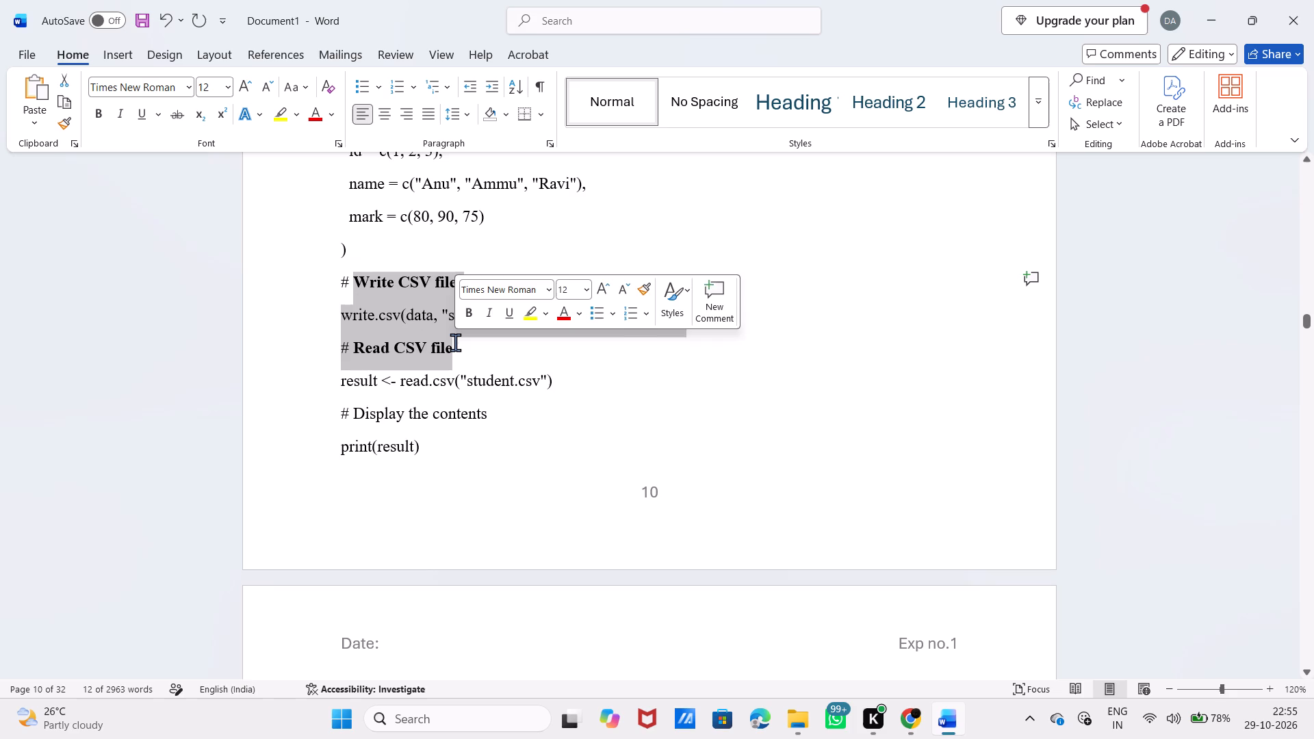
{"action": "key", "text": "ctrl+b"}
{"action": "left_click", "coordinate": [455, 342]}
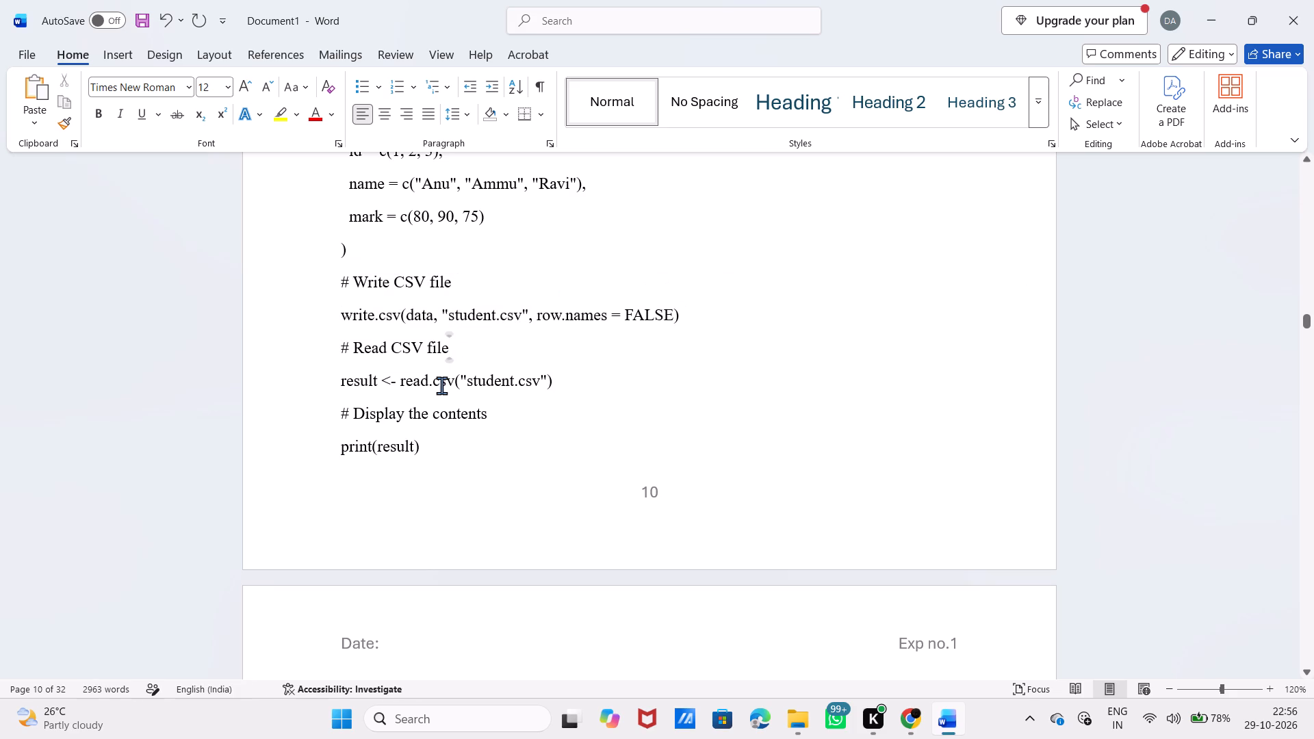
Remove the blank lines before and after the two library lines in program 5's Excel file code.
{"action": "scroll", "coordinate": [441, 385], "scroll_direction": "down", "scroll_amount": 4}
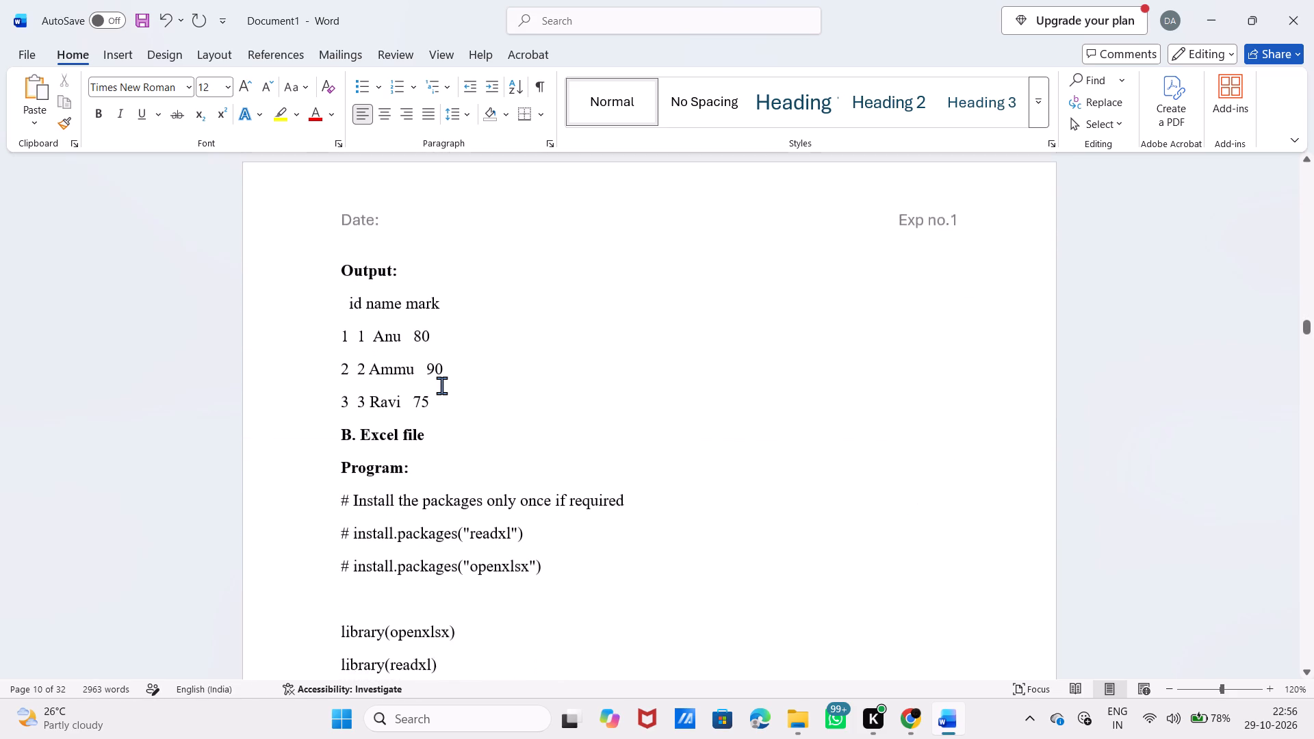
{"action": "scroll", "coordinate": [441, 385], "scroll_direction": "down", "scroll_amount": 2}
{"action": "left_click", "coordinate": [347, 367]}
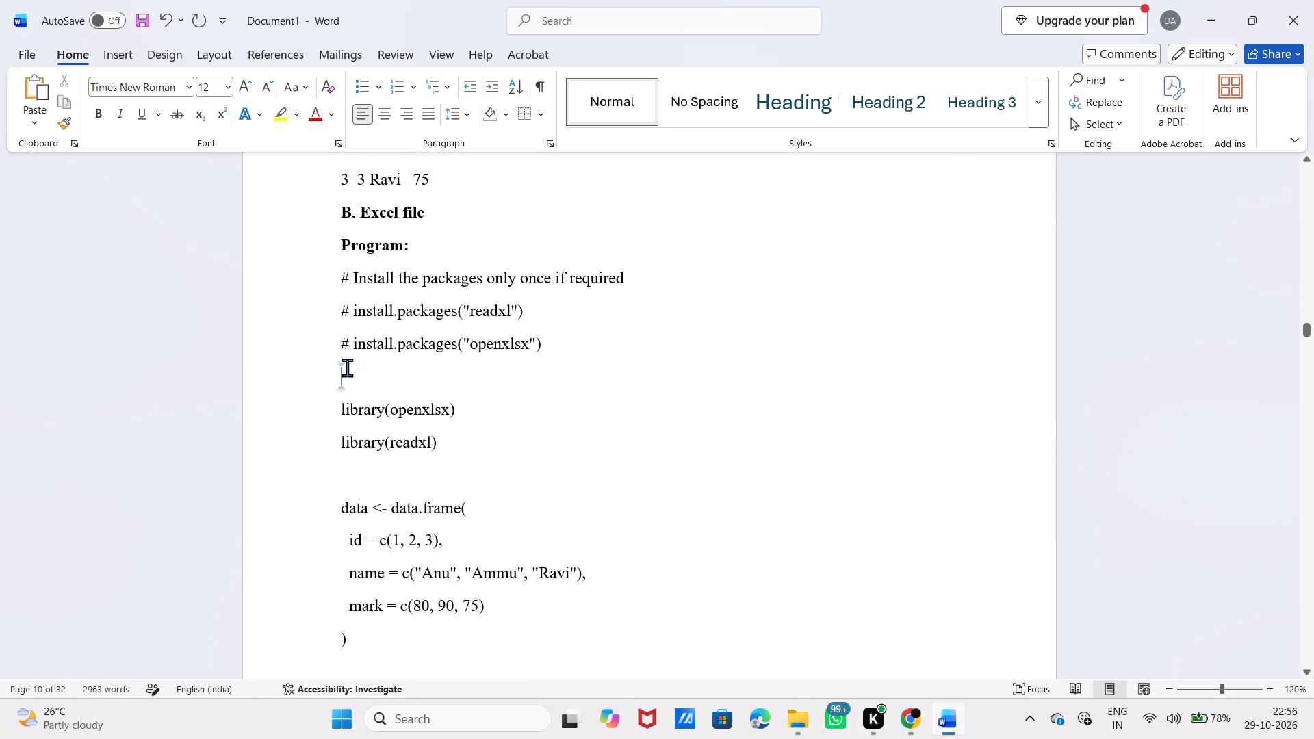
{"action": "key", "text": "BackSpace"}
{"action": "left_click", "coordinate": [338, 443]}
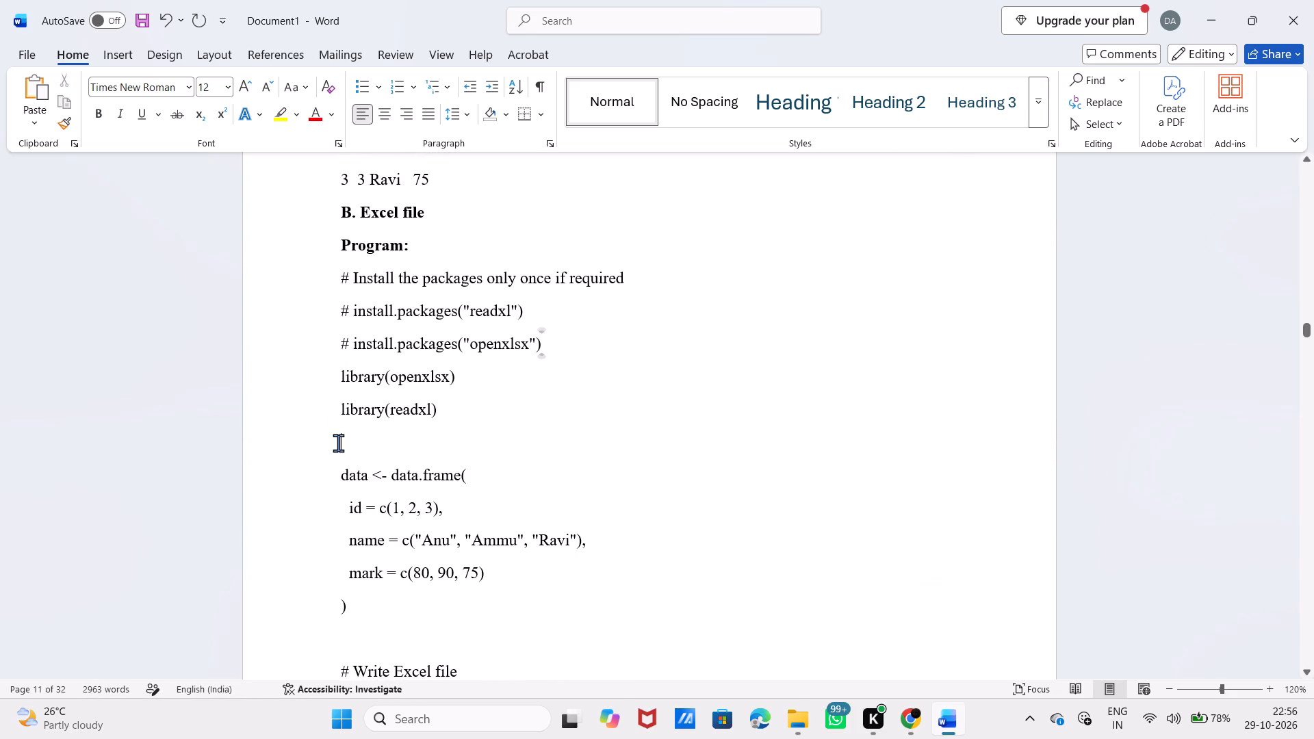
{"action": "key", "text": "BackSpace"}
Remove the blank lines before the Write Excel file, Read Excel file and Display the contents comments in the Excel program.
{"action": "left_click", "coordinate": [338, 443]}
{"action": "scroll", "coordinate": [368, 497], "scroll_direction": "down", "scroll_amount": 1}
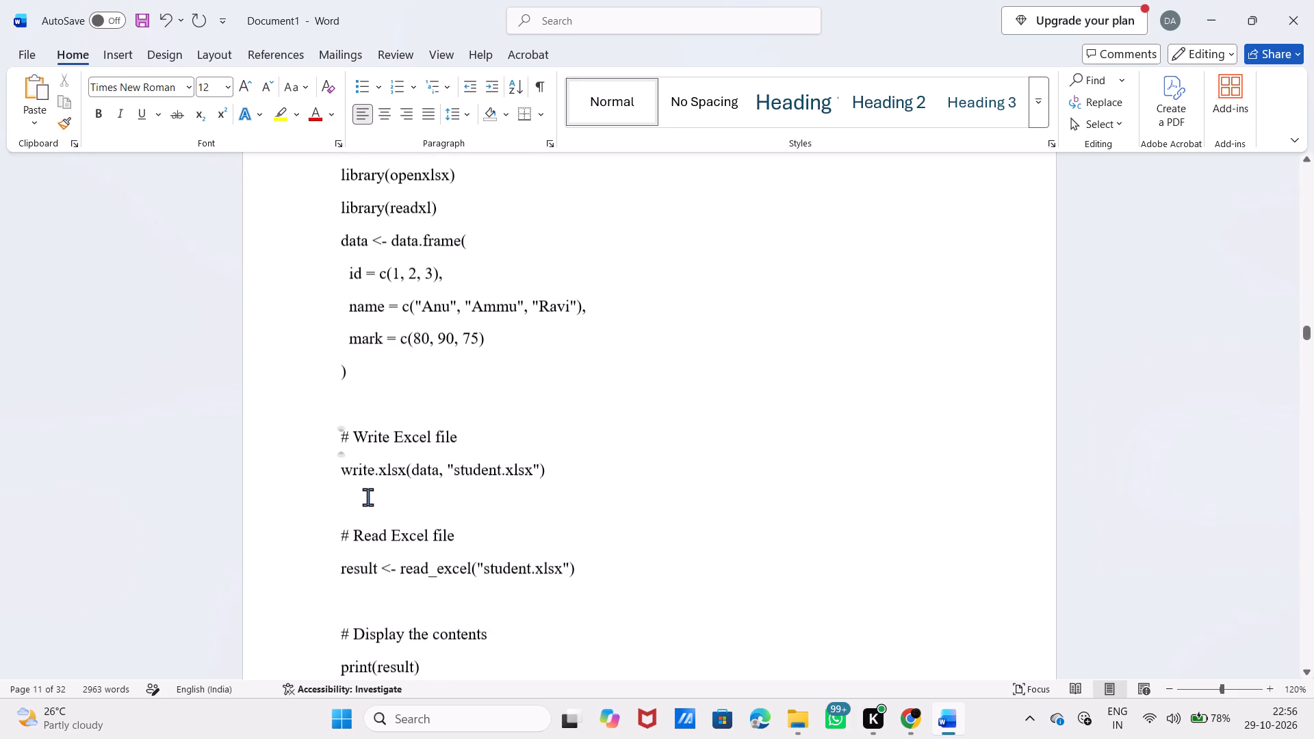
{"action": "left_click", "coordinate": [364, 496]}
{"action": "key", "text": "BackSpace"}
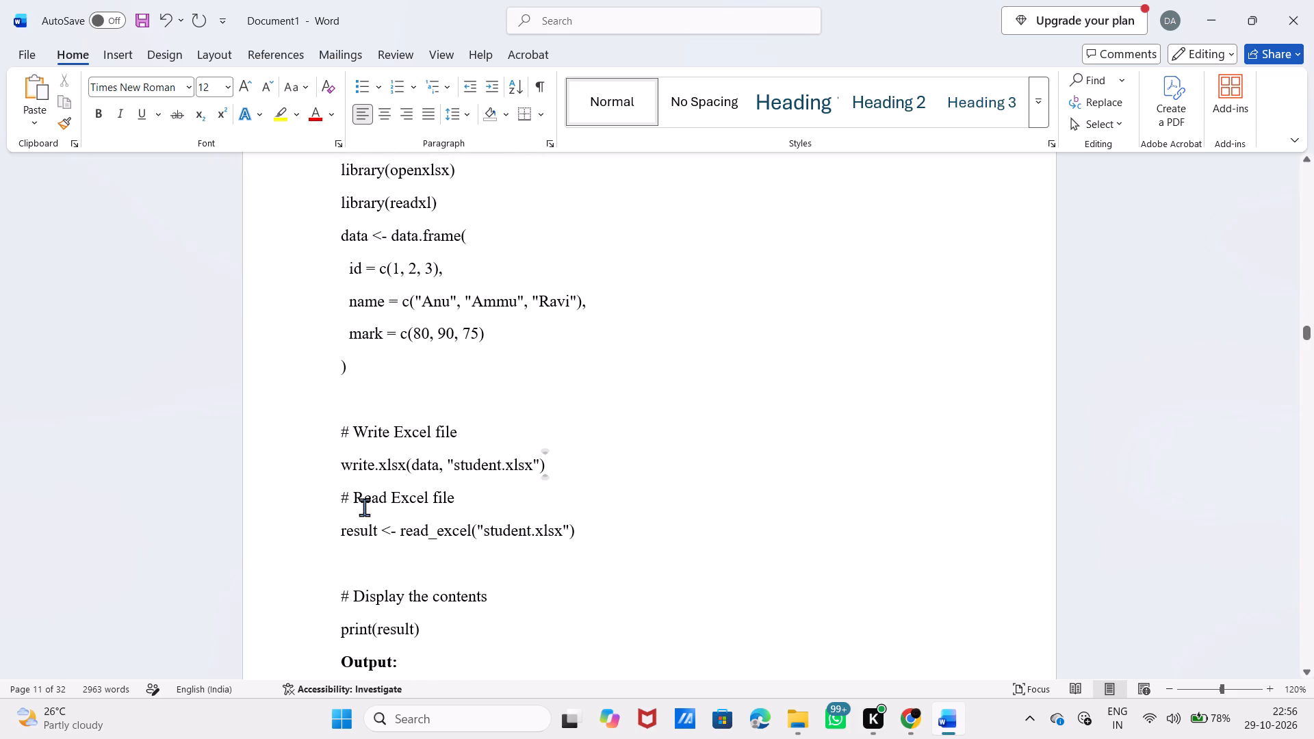
{"action": "left_click", "coordinate": [360, 557]}
{"action": "key", "text": "BackSpace"}
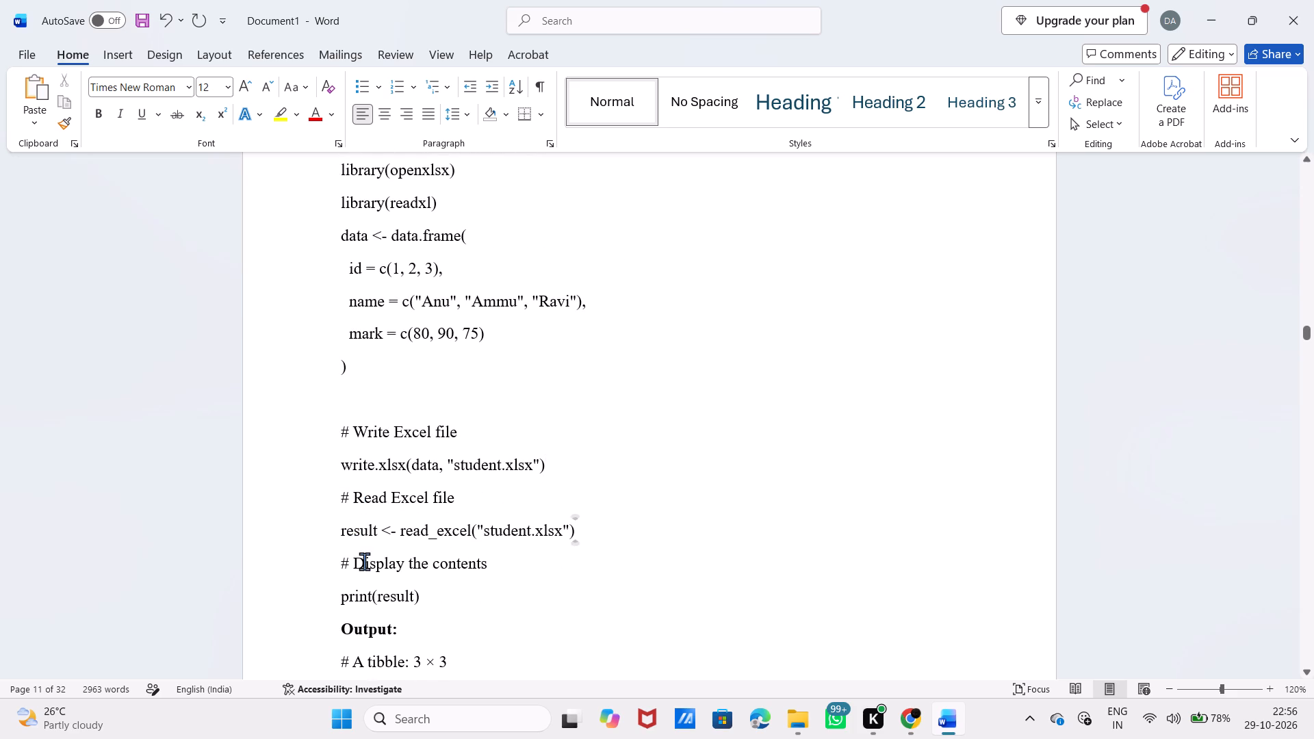
{"action": "scroll", "coordinate": [364, 561], "scroll_direction": "down", "scroll_amount": 1}
{"action": "scroll", "coordinate": [364, 561], "scroll_direction": "up", "scroll_amount": 1, "text": "ctrl"}
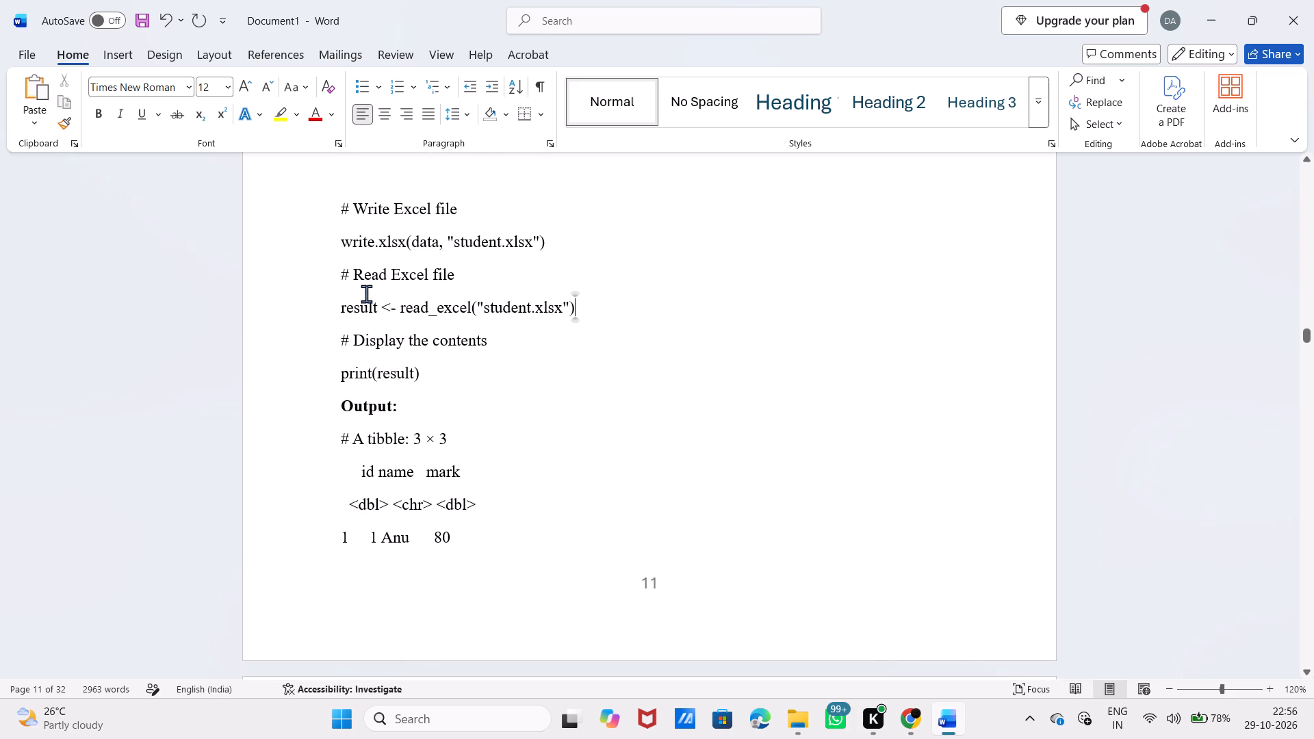
{"action": "scroll", "coordinate": [366, 294], "scroll_direction": "up", "scroll_amount": 1}
{"action": "left_click", "coordinate": [350, 430]}
{"action": "key", "text": "BackSpace"}
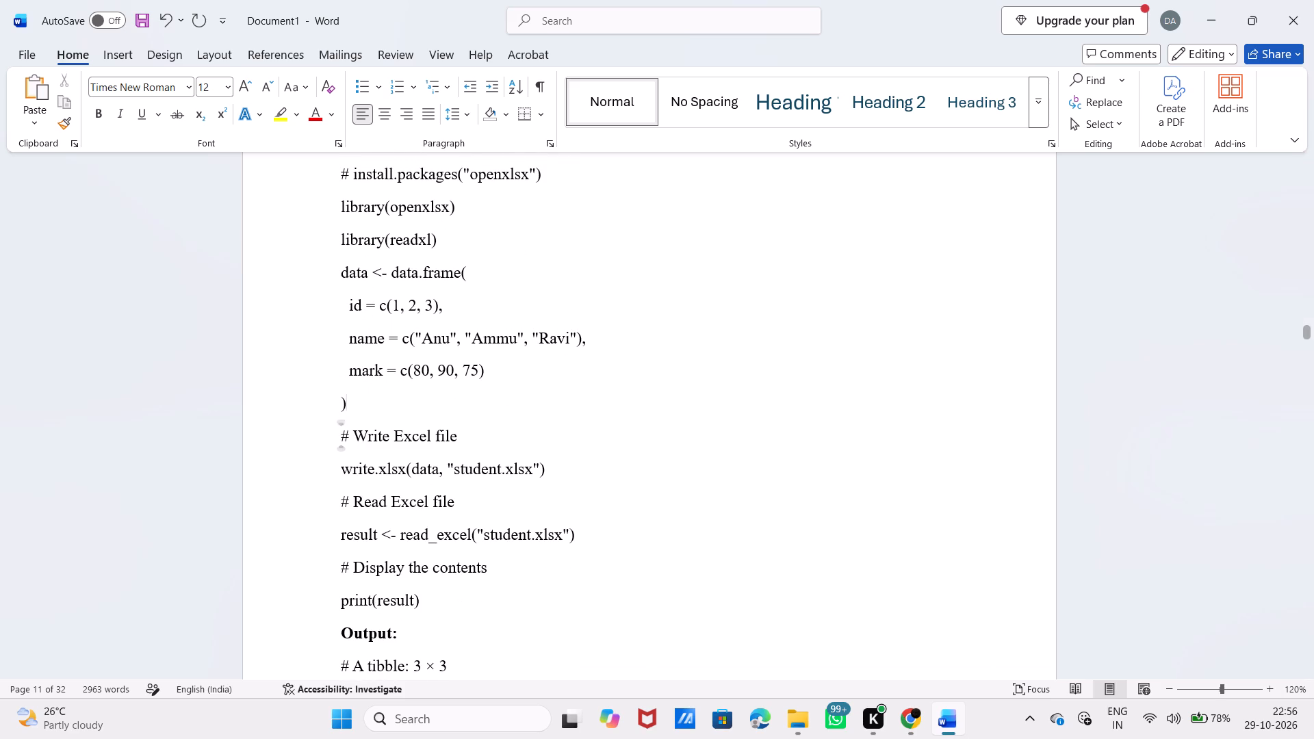
{"action": "left_click_drag", "start_coordinate": [350, 430], "coordinate": [345, 467]}
Remove the blank lines before the Write text file, Read text file and Display the contents comments in the text file program.
{"action": "scroll", "coordinate": [345, 467], "scroll_direction": "down", "scroll_amount": 2}
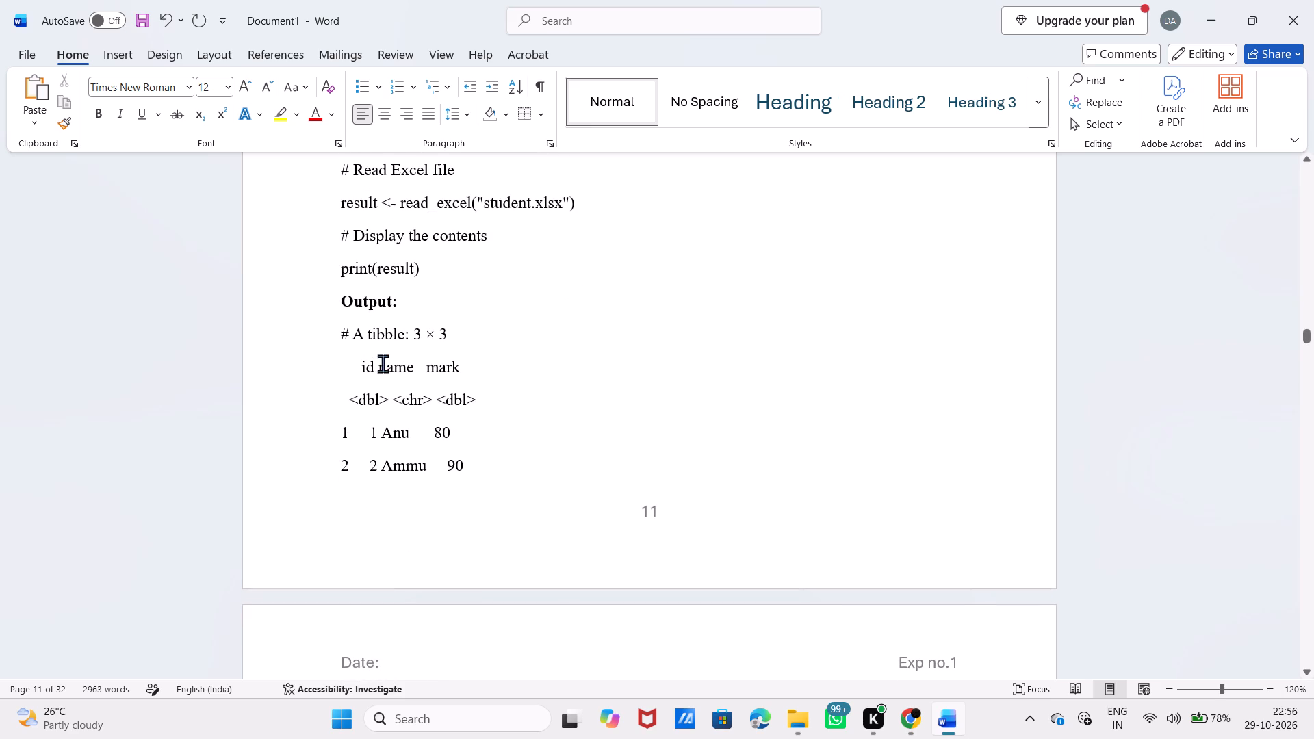
{"action": "scroll", "coordinate": [383, 363], "scroll_direction": "down", "scroll_amount": 3}
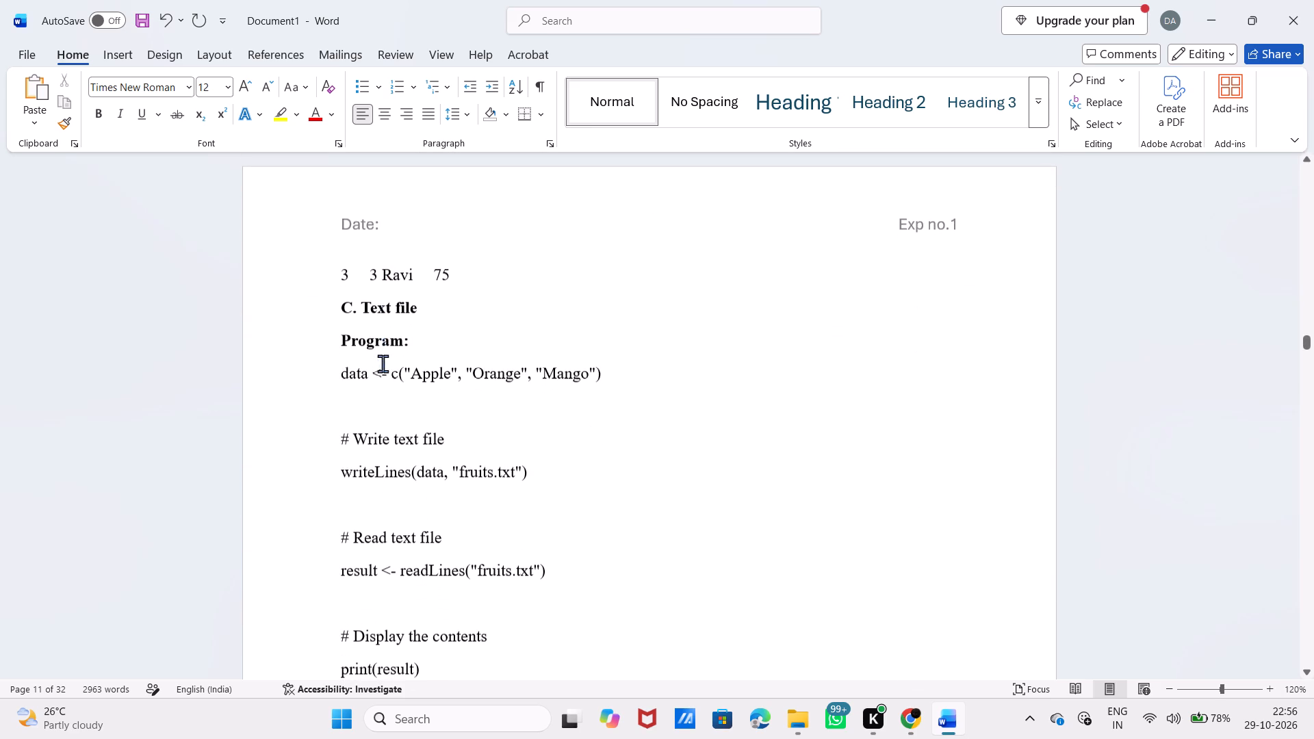
{"action": "left_click", "coordinate": [350, 424]}
{"action": "key", "text": "BackSpace"}
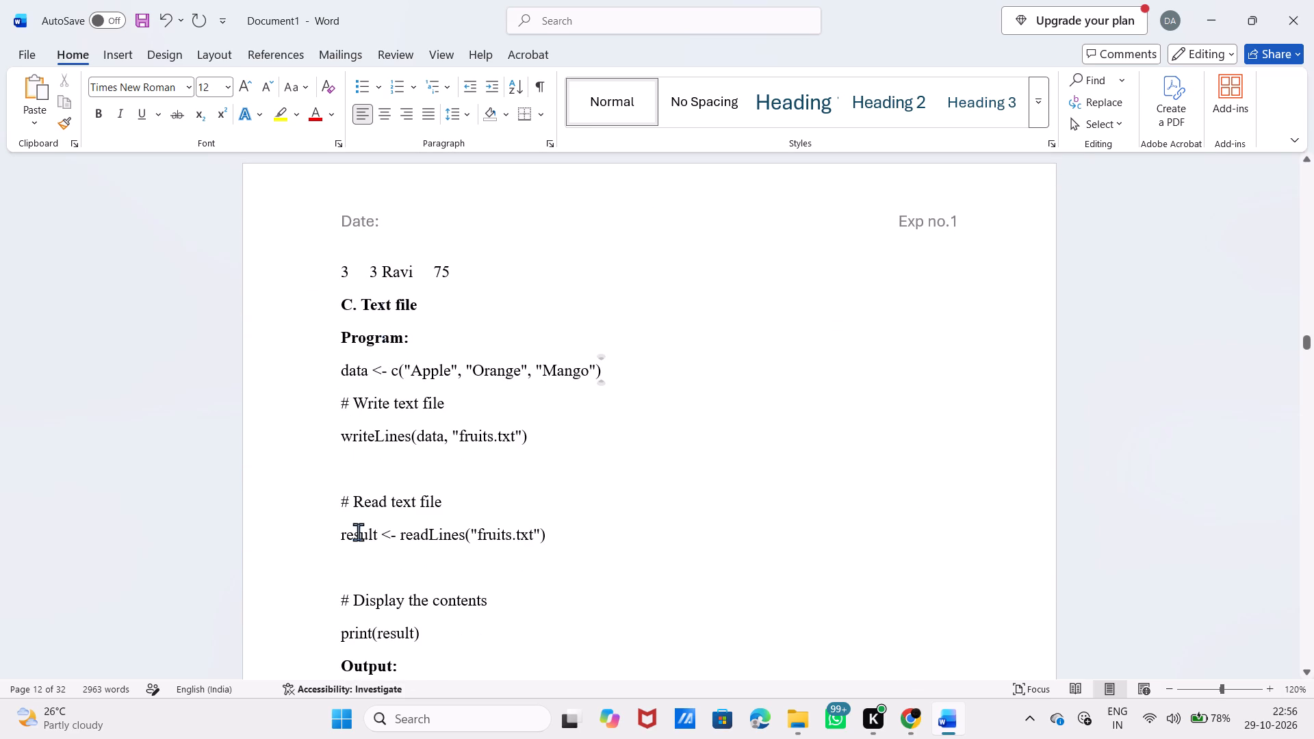
{"action": "left_click", "coordinate": [363, 467]}
{"action": "key", "text": "BackSpace"}
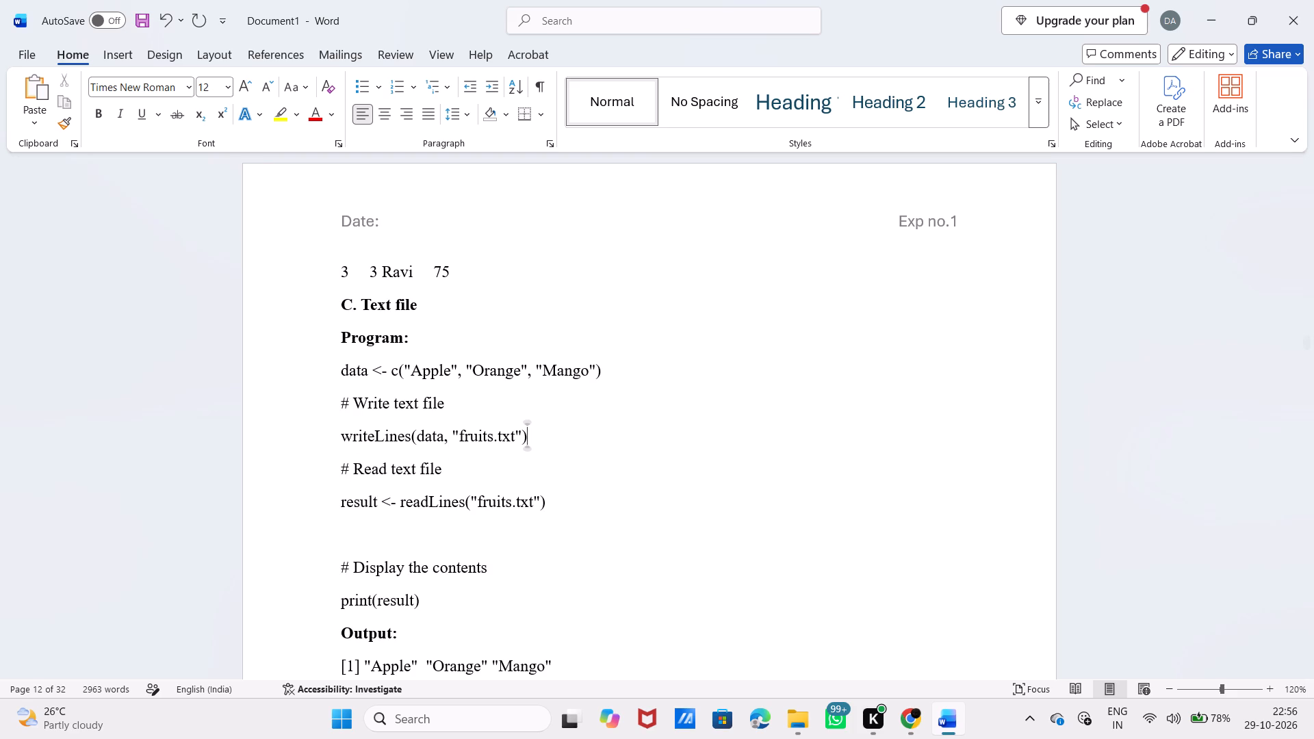
{"action": "left_click", "coordinate": [366, 555]}
{"action": "key", "text": "BackSpace"}
Remove the blank lines before the "# Read data from URL" and "# Display the first few lines" comments in the URL program.
{"action": "scroll", "coordinate": [340, 624], "scroll_direction": "down", "scroll_amount": 1}
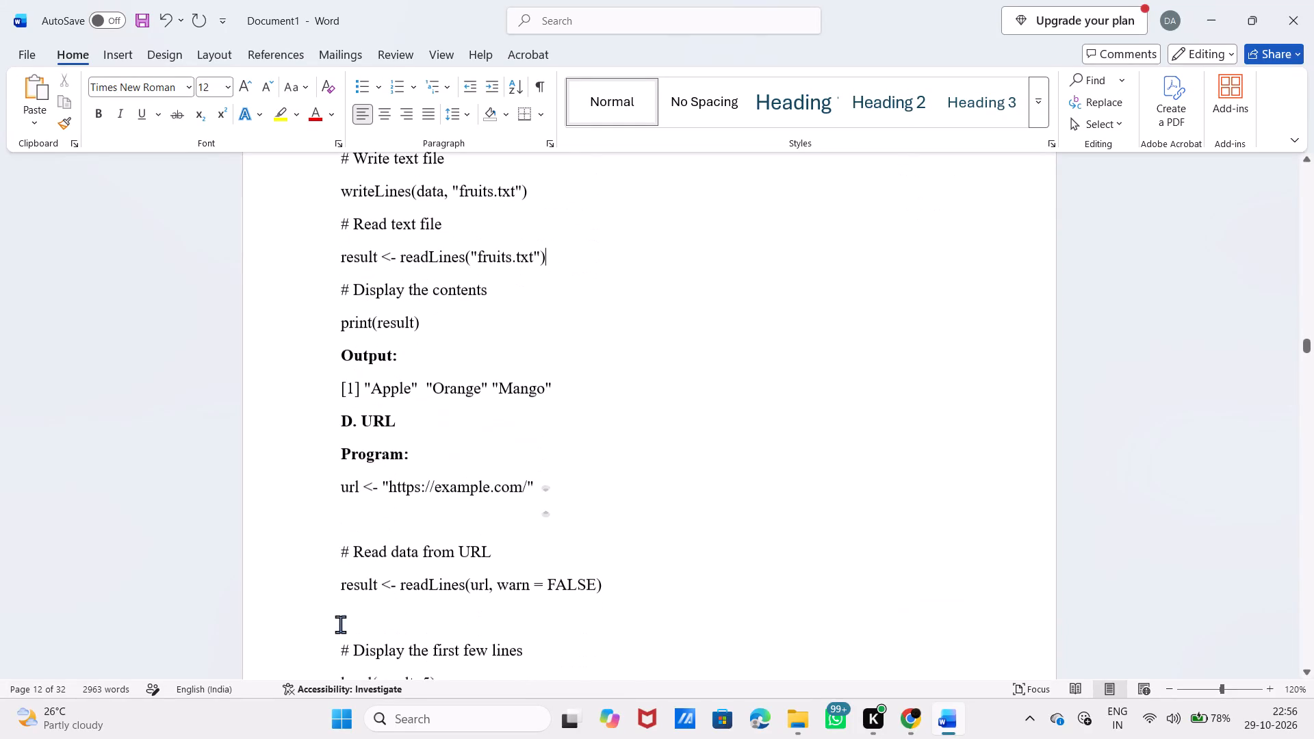
{"action": "right_click", "coordinate": [340, 624]}
{"action": "left_click", "coordinate": [298, 555]}
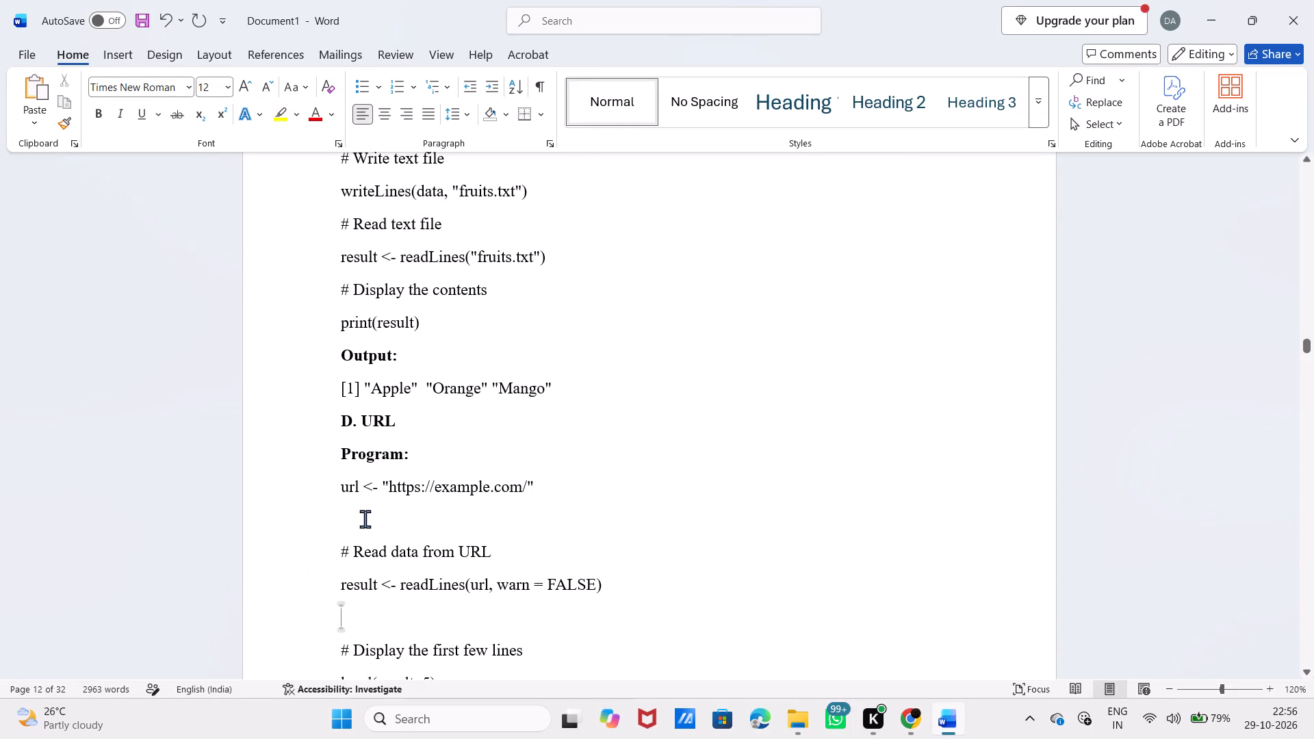
{"action": "left_click", "coordinate": [365, 519]}
{"action": "key", "text": "BackSpace"}
{"action": "left_click", "coordinate": [358, 578]}
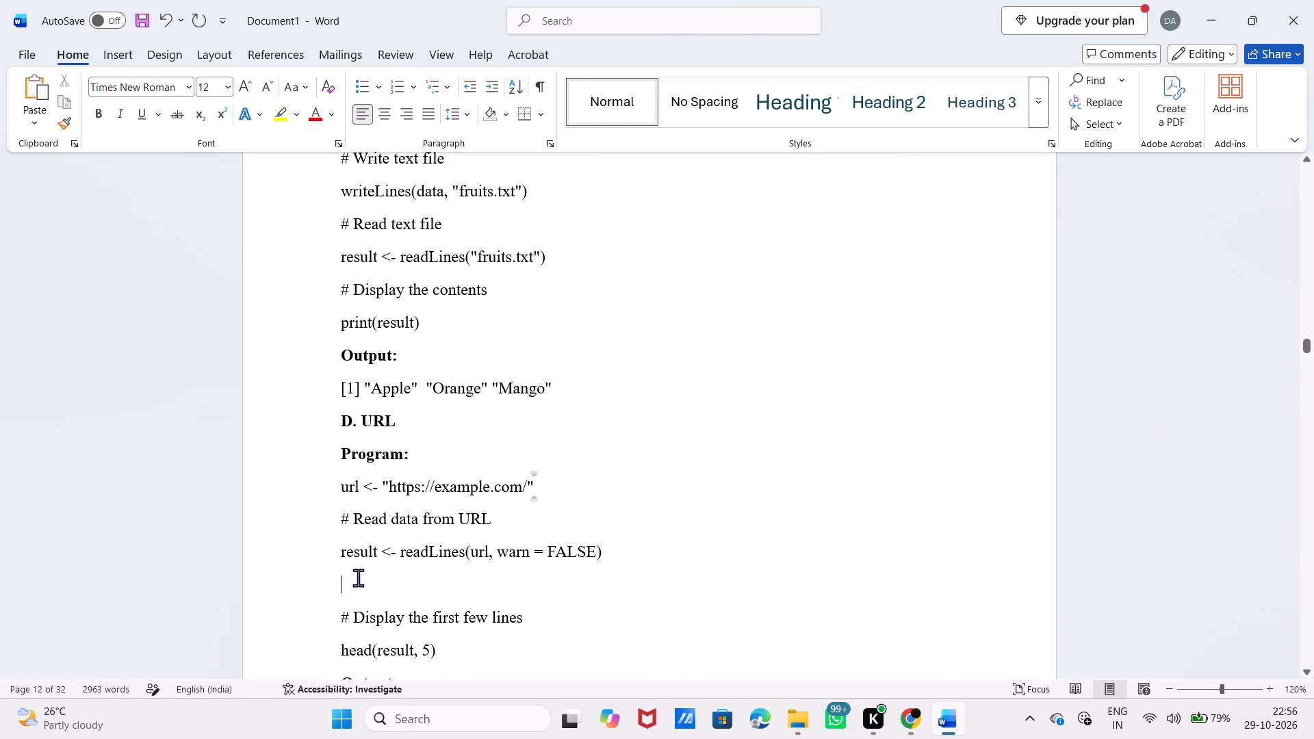
{"action": "key", "text": "BackSpace"}
Delete the divider line between program 5's note and the "6. Program to demonstrate vector and matrix in R with different operations" heading.
{"action": "scroll", "coordinate": [358, 578], "scroll_direction": "down", "scroll_amount": 2}
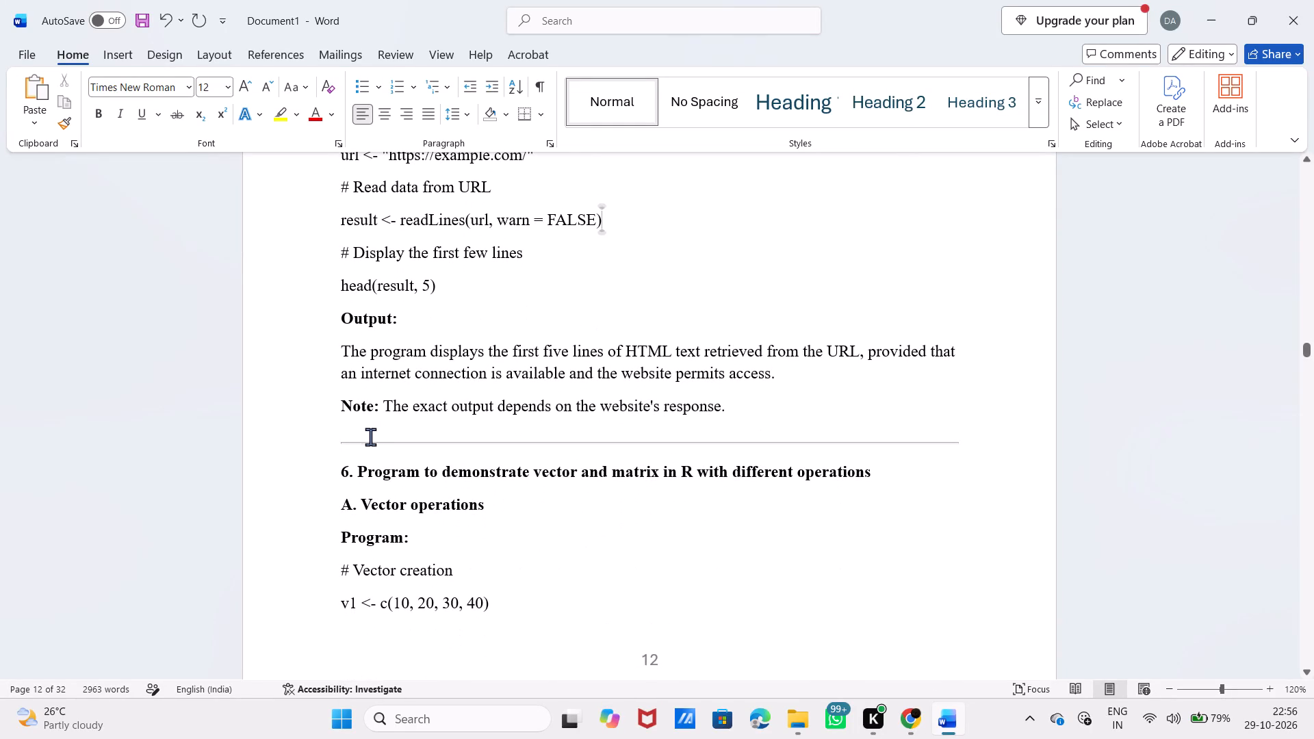
{"action": "left_click", "coordinate": [370, 437]}
{"action": "key", "text": "BackSpace"}
{"action": "key", "text": "BackSpace"}
{"action": "scroll", "coordinate": [354, 534], "scroll_direction": "down", "scroll_amount": 1}
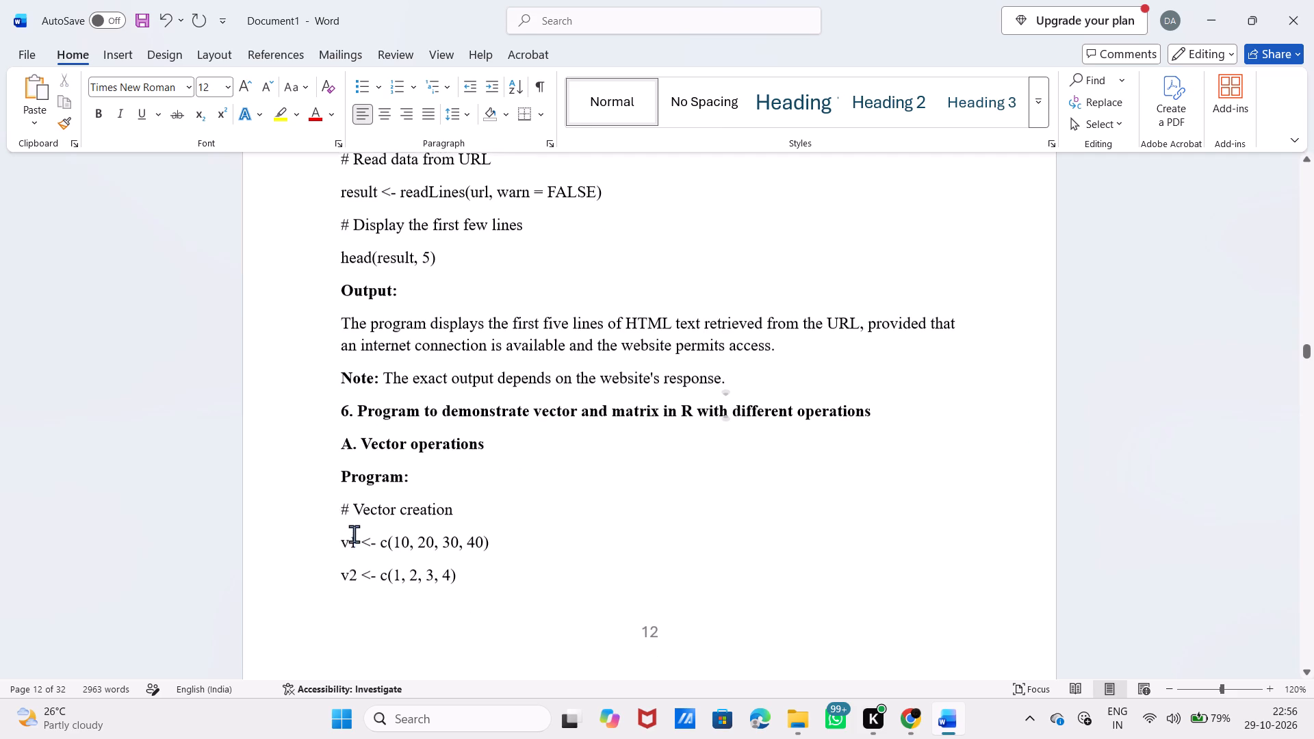
Remove the blank lines before the Vector 1, Vector 2, Addition and Subtraction cat statements in the vector operations program.
{"action": "scroll", "coordinate": [354, 534], "scroll_direction": "down", "scroll_amount": 1}
{"action": "left_click", "coordinate": [360, 413]}
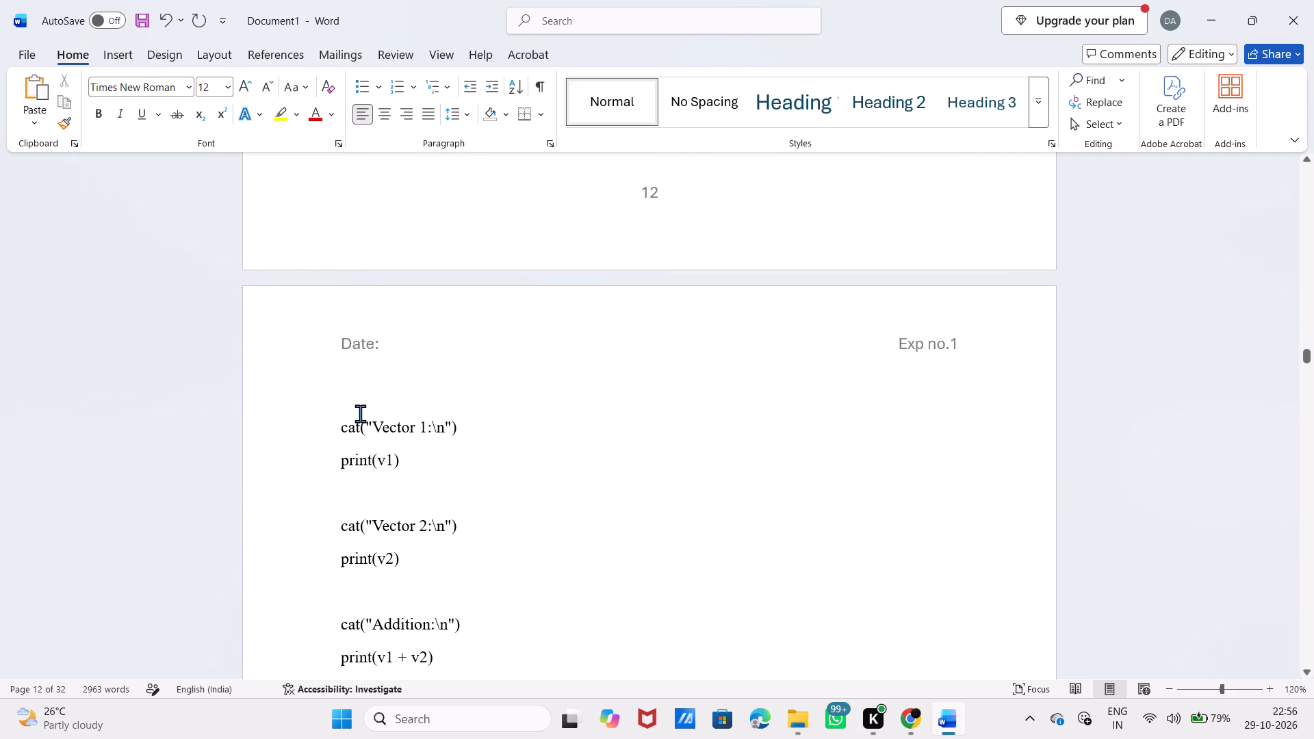
{"action": "key", "text": "BackSpace"}
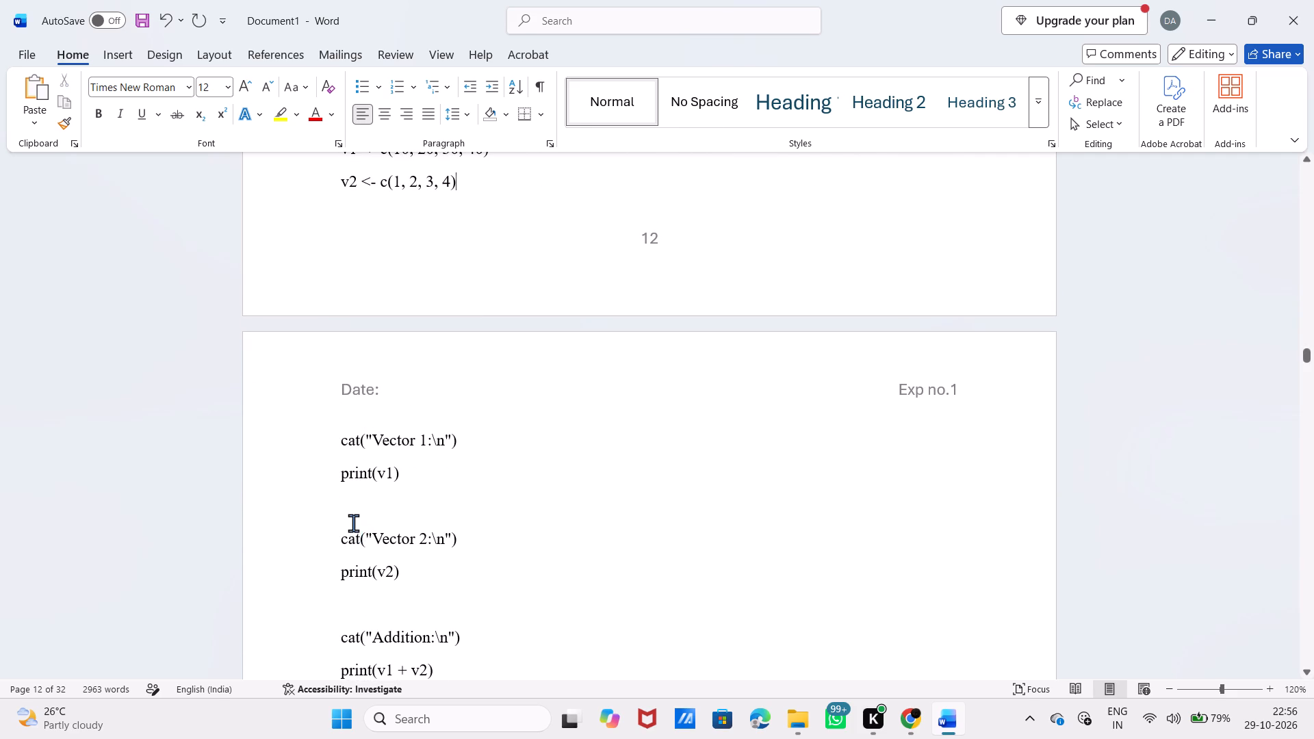
{"action": "left_click", "coordinate": [353, 523]}
{"action": "key", "text": "BackSpace"}
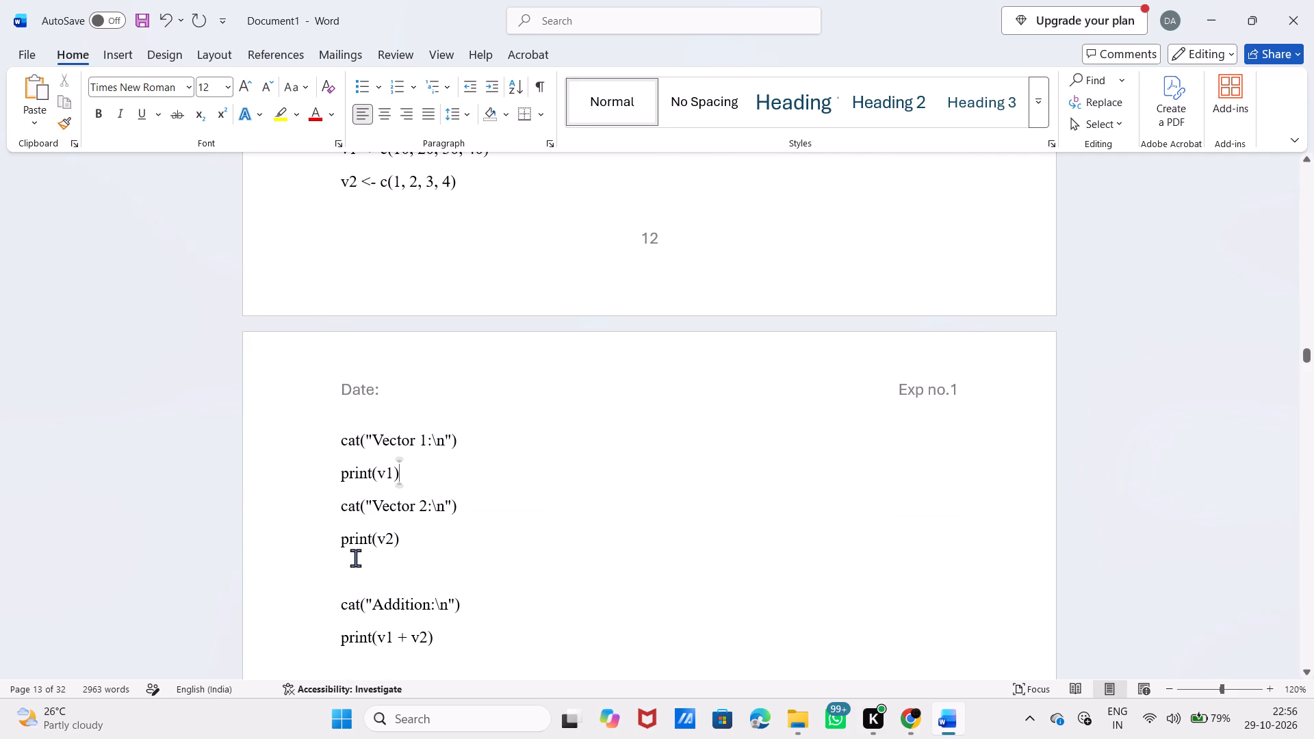
{"action": "left_click", "coordinate": [354, 569]}
{"action": "key", "text": "BackSpace"}
{"action": "scroll", "coordinate": [354, 569], "scroll_direction": "down", "scroll_amount": 1}
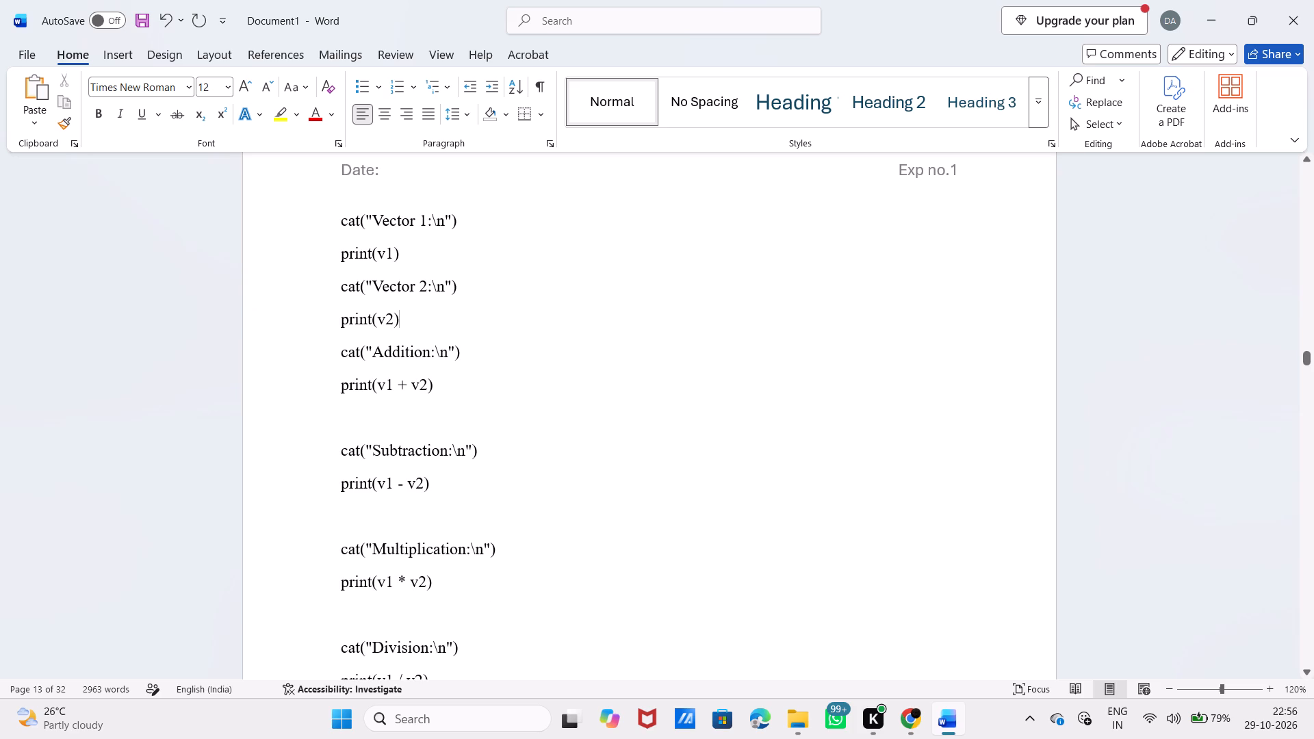
{"action": "left_click", "coordinate": [345, 427]}
{"action": "key", "text": "BackSpace"}
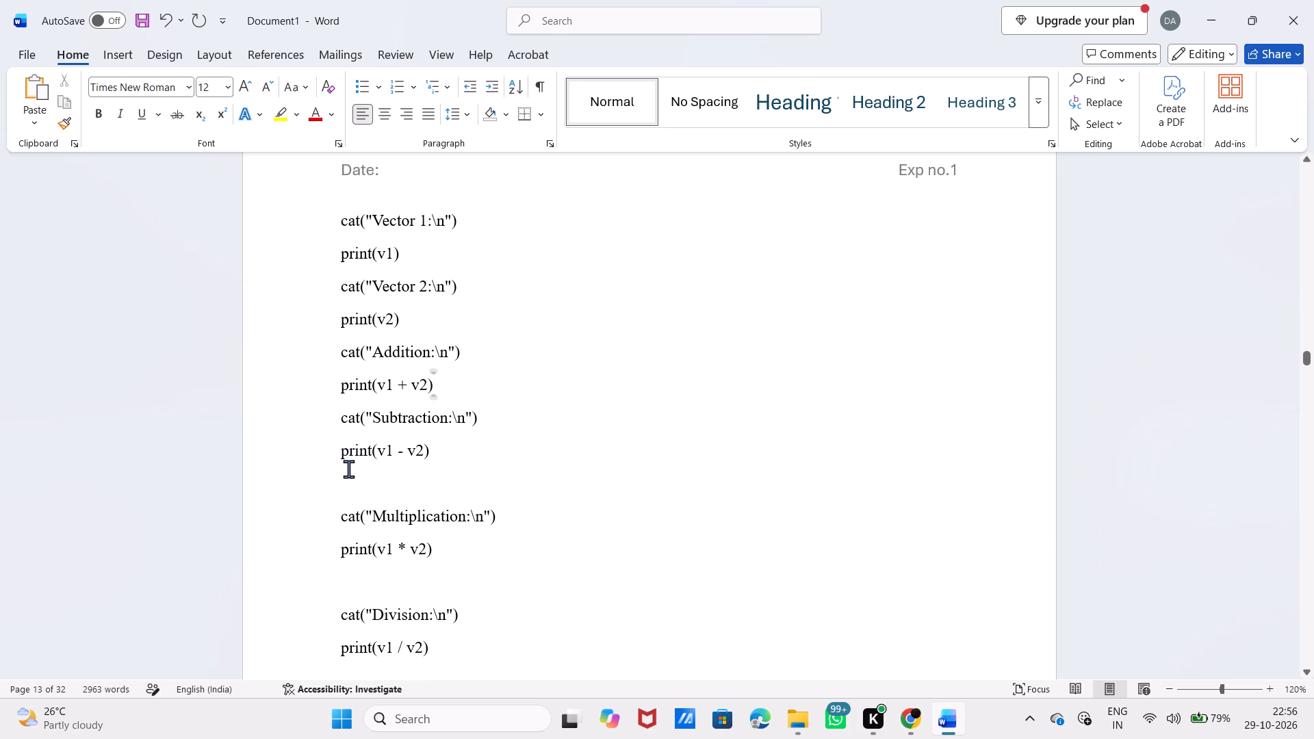
Remove the blank lines before the Multiplication, Division, Sum of vector 1 and Mean of vector 1 cat statements in the vector program.
{"action": "left_click", "coordinate": [348, 469]}
{"action": "left_click", "coordinate": [348, 474]}
{"action": "key", "text": "BackSpace"}
{"action": "left_click", "coordinate": [359, 541]}
{"action": "key", "text": "BackSpace"}
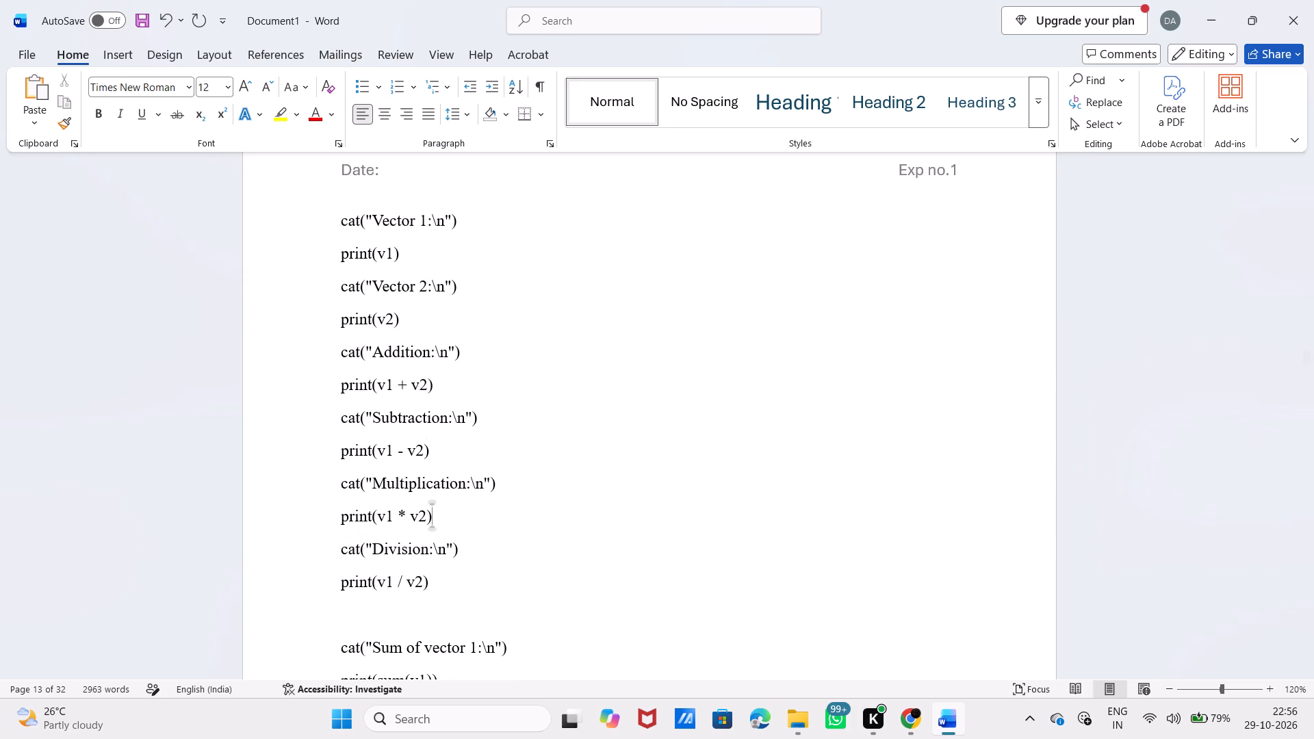
{"action": "scroll", "coordinate": [359, 541], "scroll_direction": "down", "scroll_amount": 1}
{"action": "left_click", "coordinate": [352, 409]}
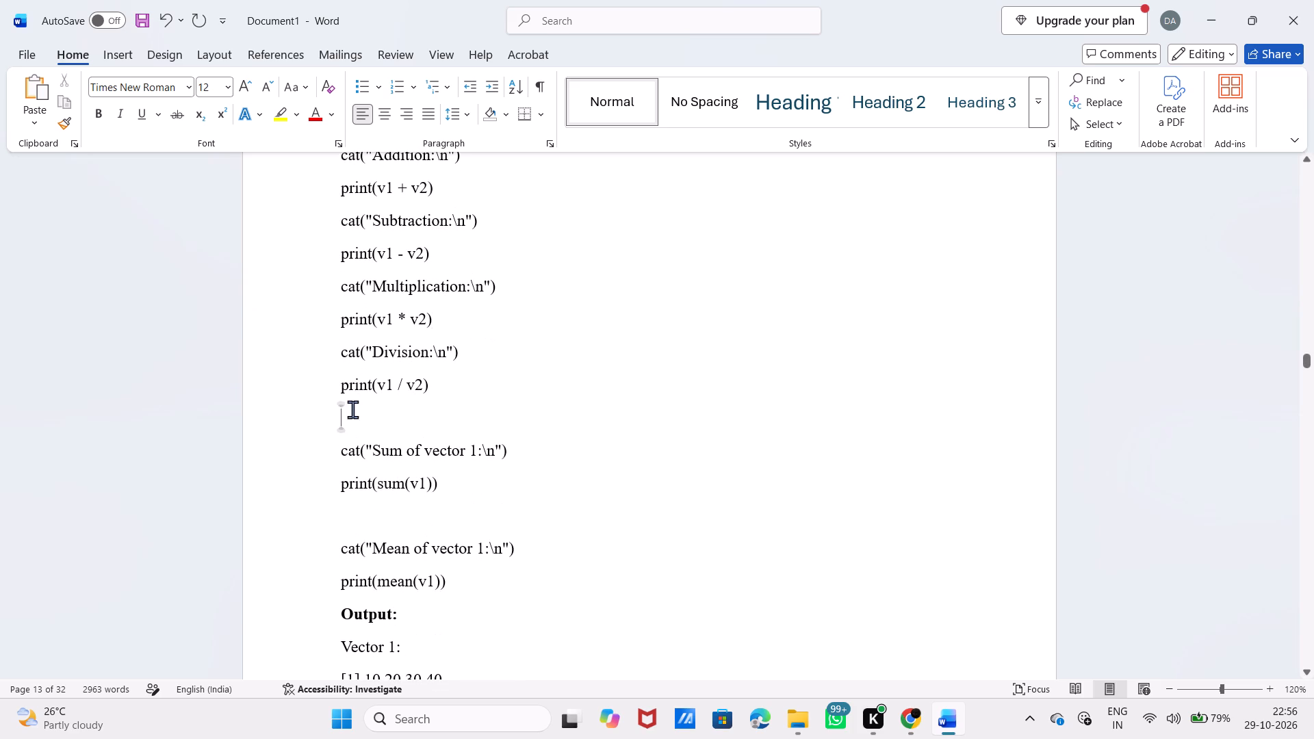
{"action": "key", "text": "BackSpace"}
{"action": "left_click", "coordinate": [360, 485]}
{"action": "key", "text": "BackSpace"}
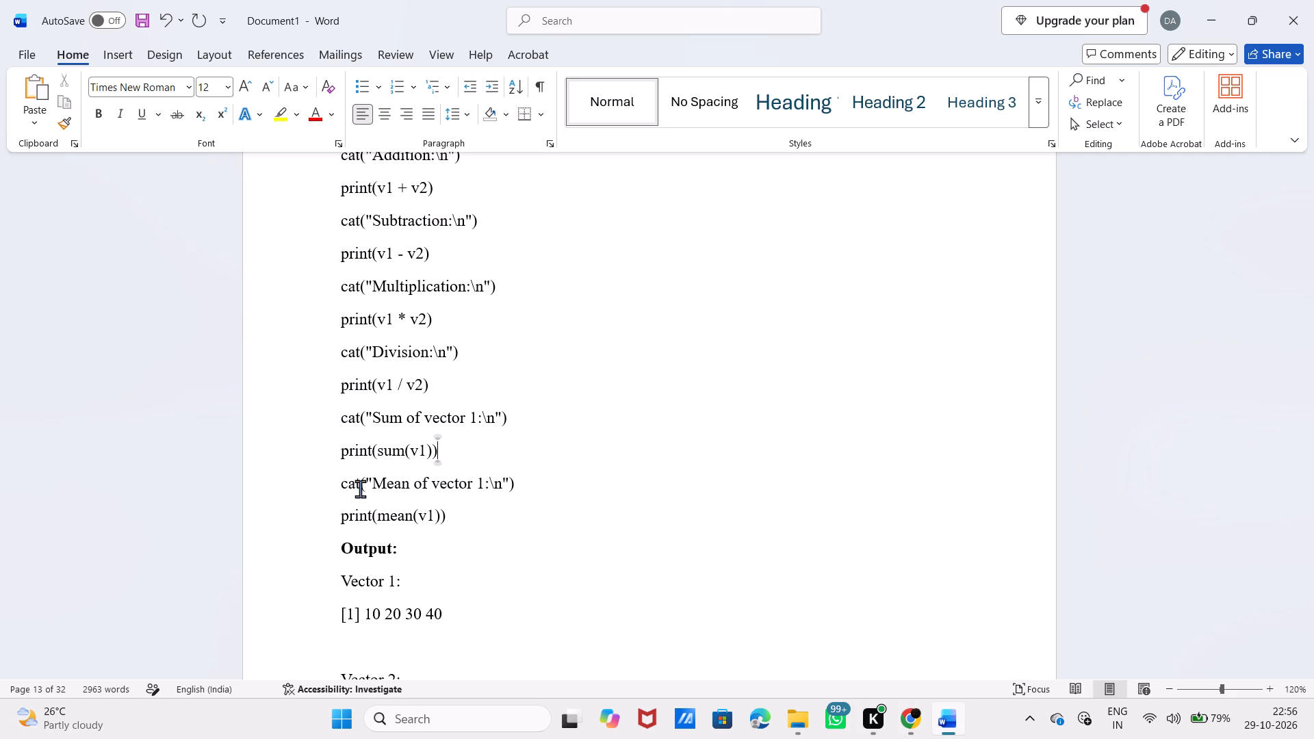
Remove the blank lines before Vector 2, Addition, Subtraction and Multiplication in the vector operations output.
{"action": "scroll", "coordinate": [360, 547], "scroll_direction": "down", "scroll_amount": 1}
{"action": "left_click", "coordinate": [364, 417]}
{"action": "key", "text": "BackSpace"}
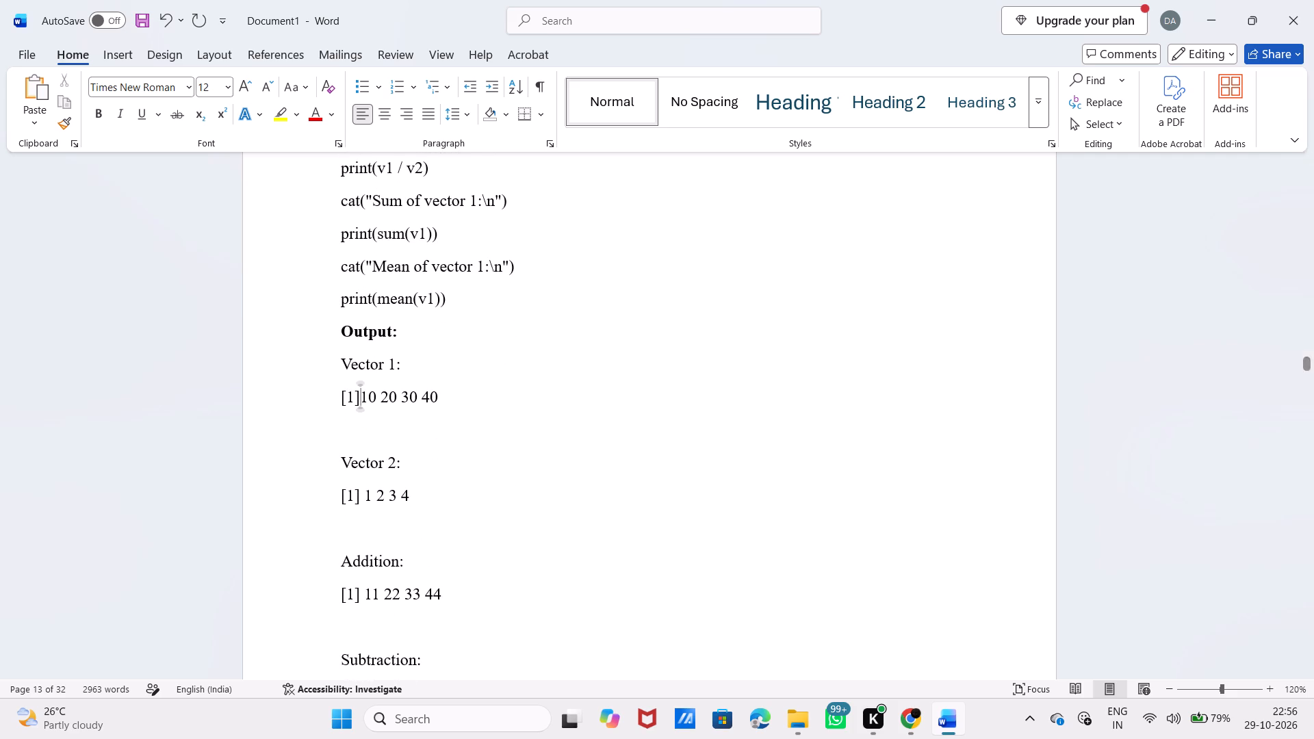
{"action": "key", "text": "ctrl+z"}
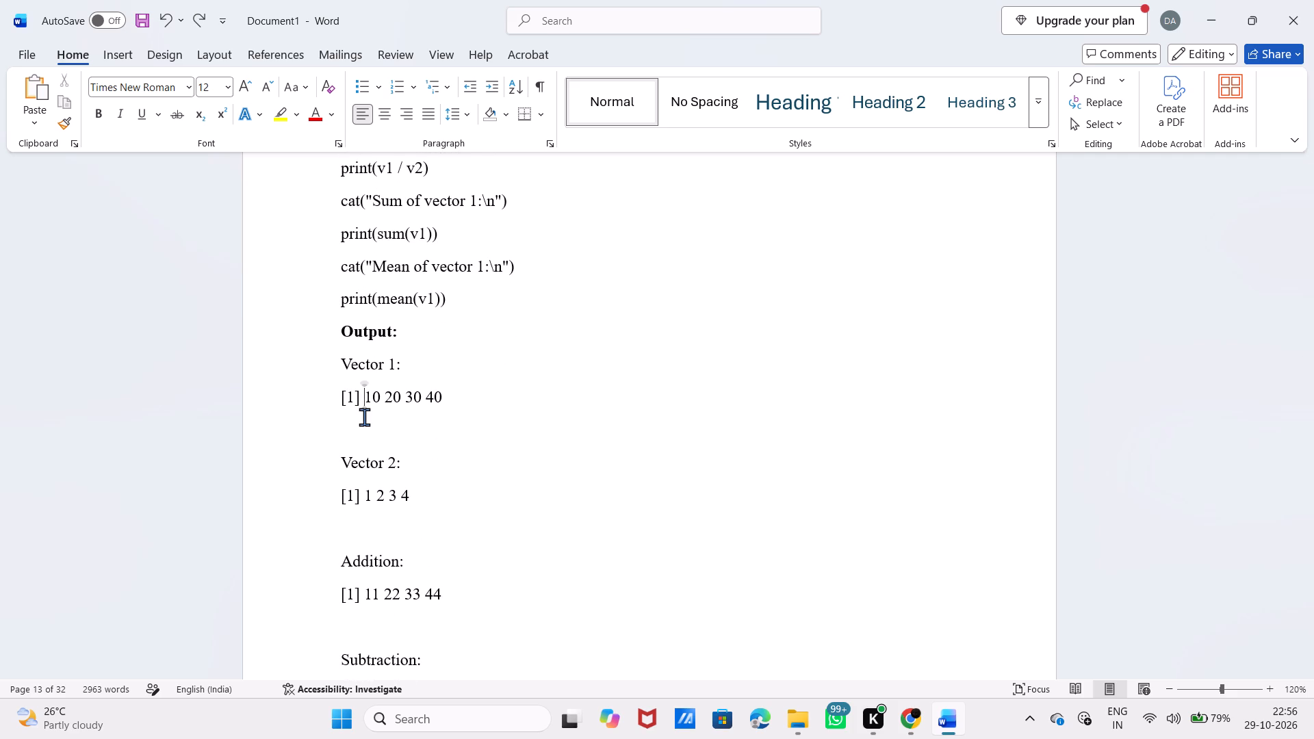
{"action": "left_click", "coordinate": [364, 417]}
{"action": "left_click", "coordinate": [361, 438]}
{"action": "key", "text": "BackSpace"}
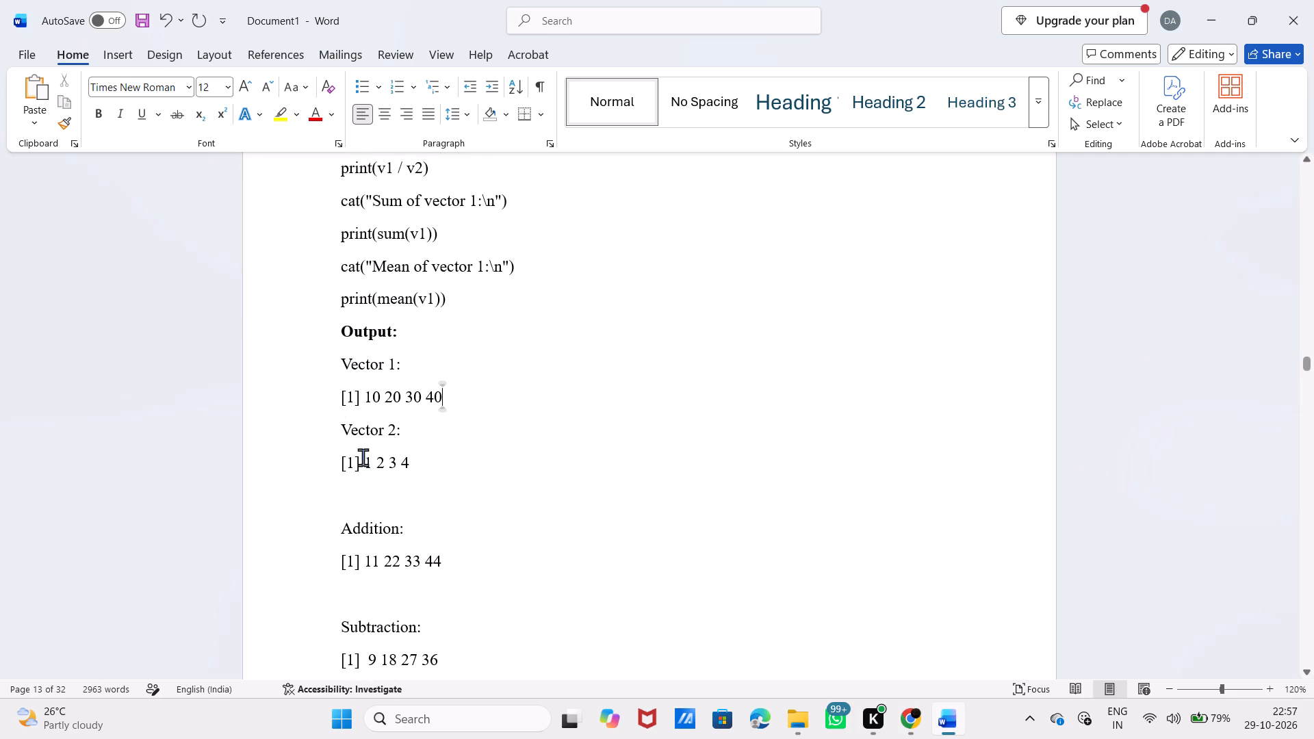
{"action": "left_click", "coordinate": [367, 502]}
{"action": "key", "text": "BackSpace"}
{"action": "scroll", "coordinate": [367, 502], "scroll_direction": "down", "scroll_amount": 1}
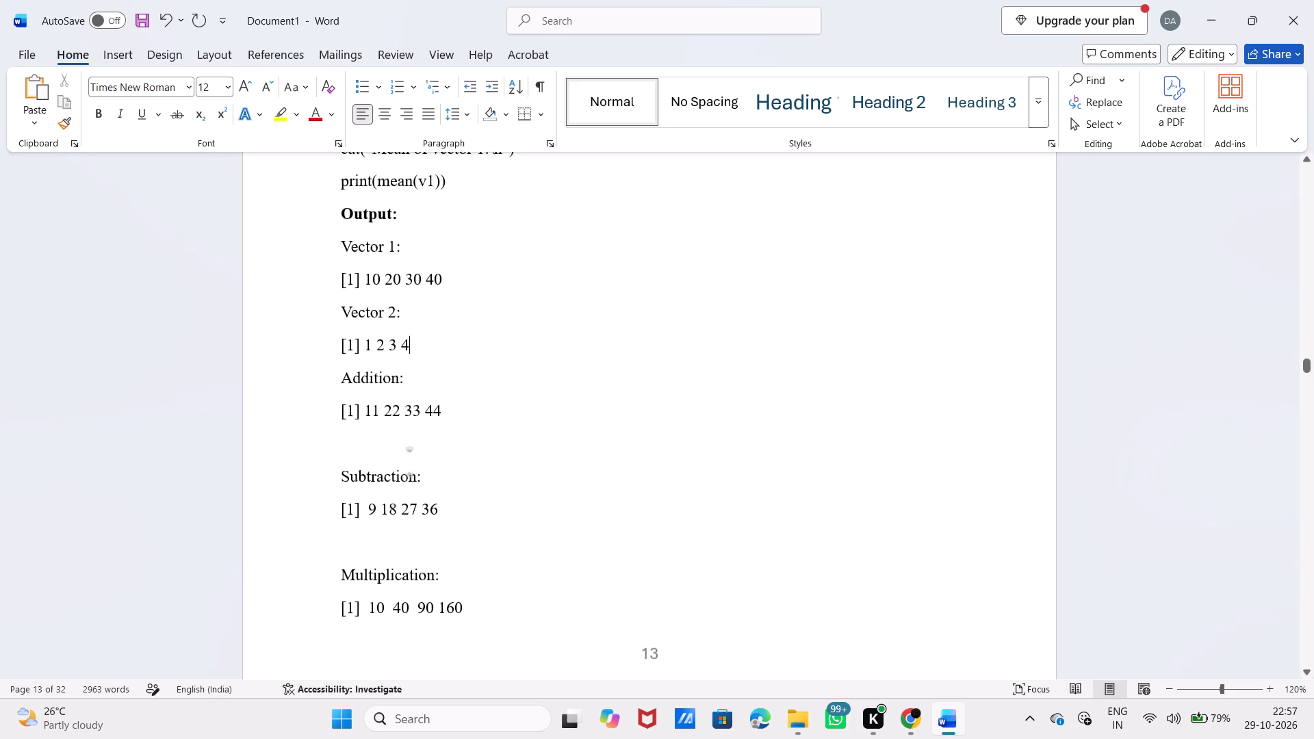
{"action": "left_click", "coordinate": [360, 440]}
{"action": "key", "text": "BackSpace"}
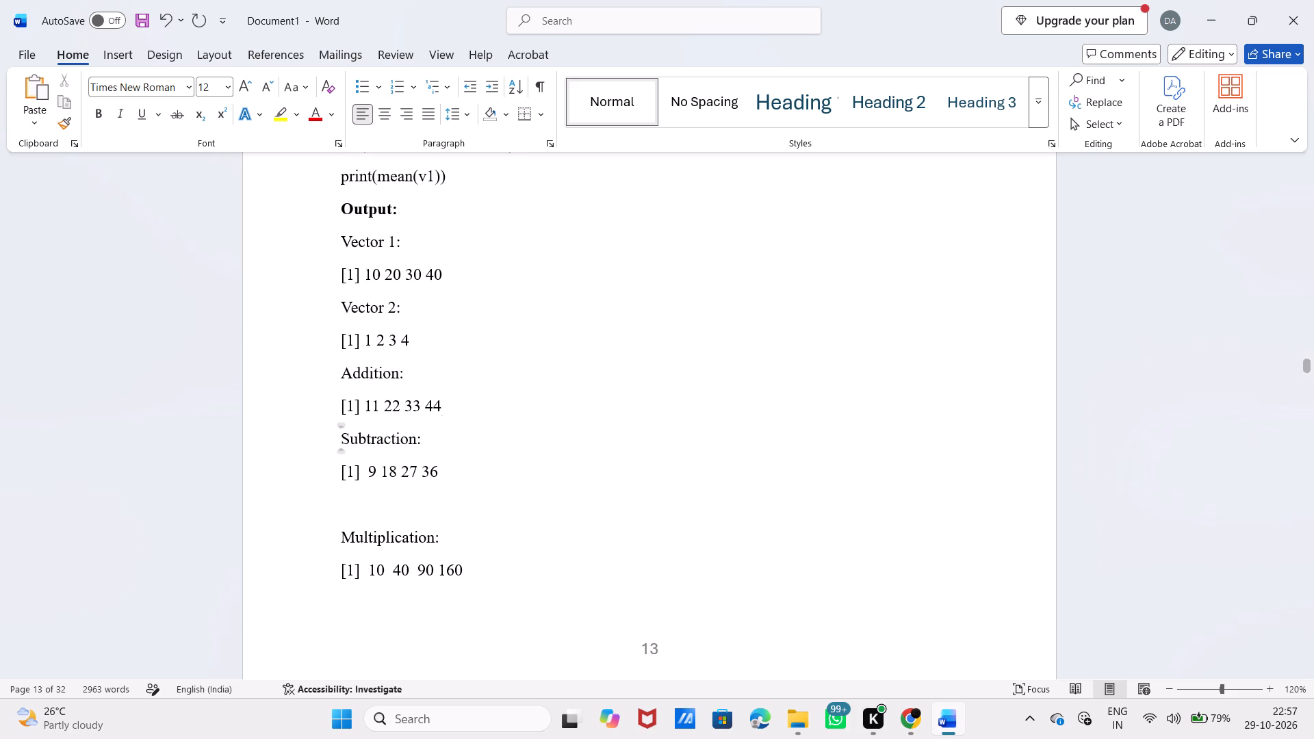
{"action": "left_click", "coordinate": [374, 500]}
{"action": "key", "text": "BackSpace"}
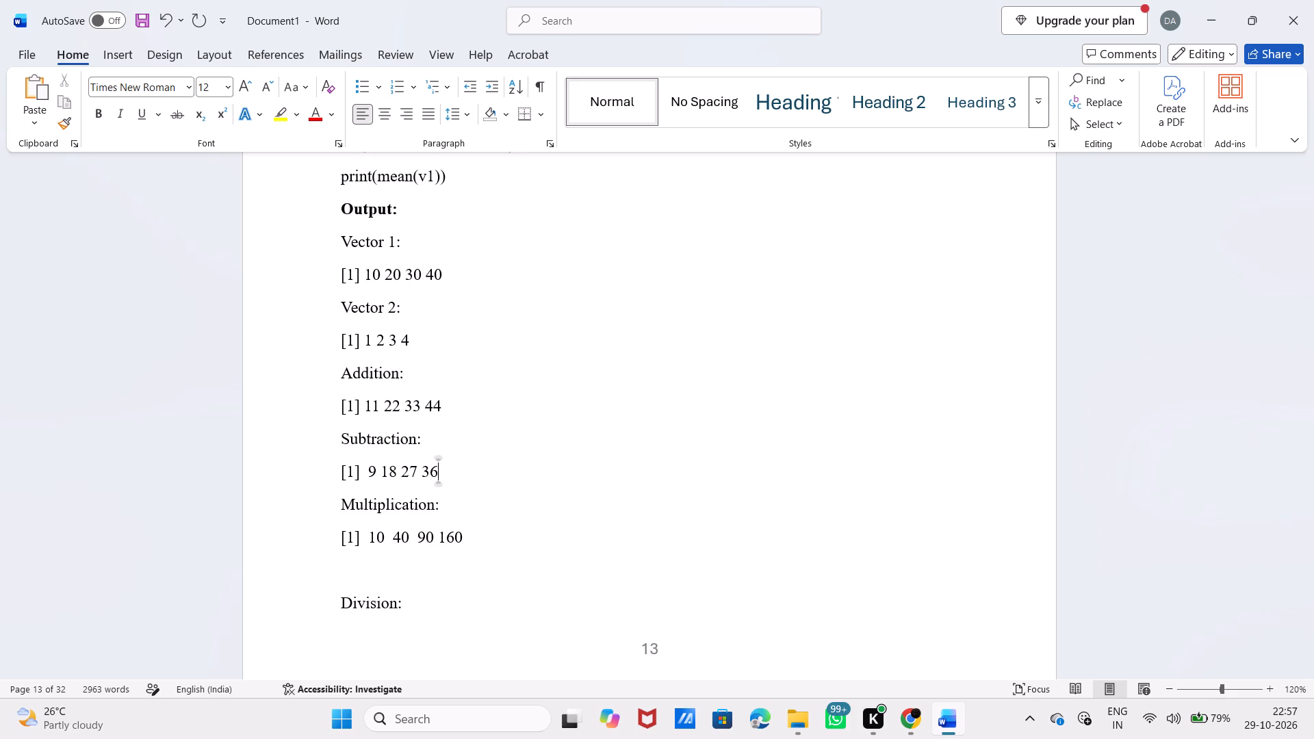
Remove the blank lines before Division, Sum of vector 1 and Mean of vector 1 in the vector operations output.
{"action": "scroll", "coordinate": [374, 500], "scroll_direction": "down", "scroll_amount": 1}
{"action": "left_click", "coordinate": [352, 307]}
{"action": "key", "text": "BackSpace"}
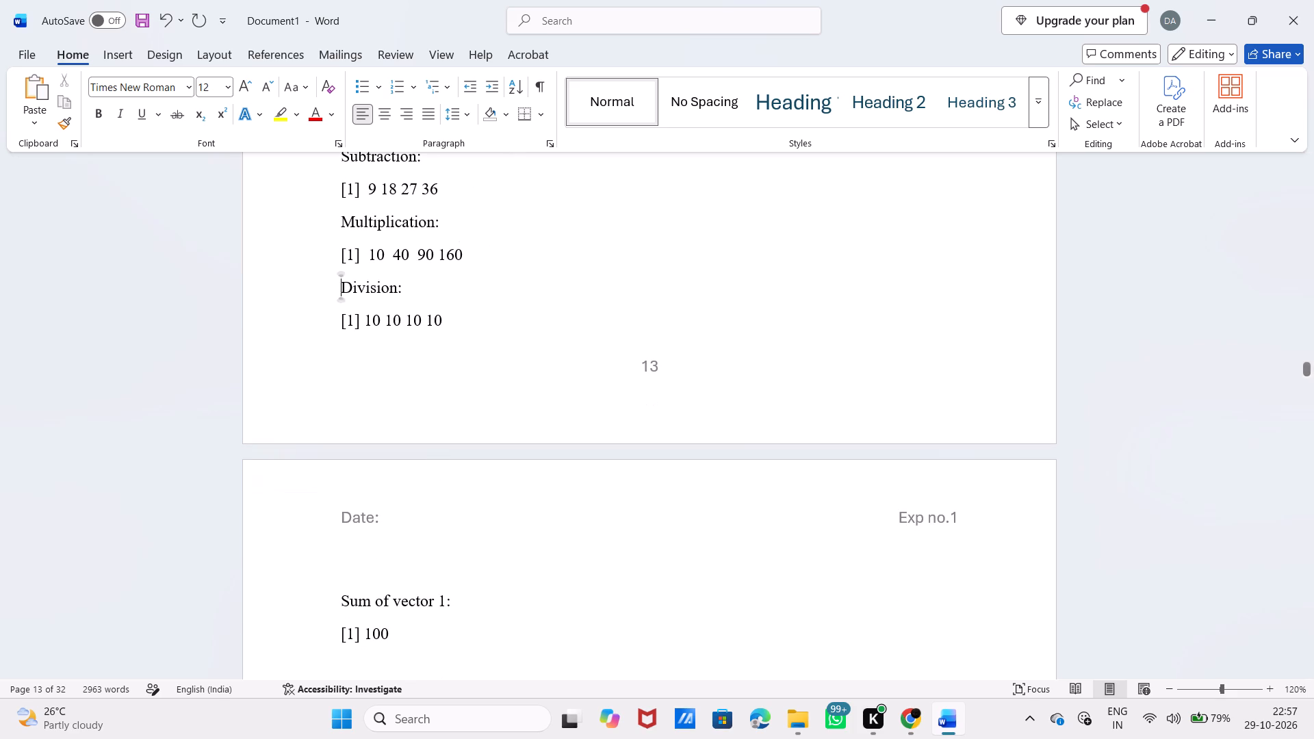
{"action": "scroll", "coordinate": [366, 368], "scroll_direction": "down", "scroll_amount": 1}
{"action": "left_click", "coordinate": [357, 369]}
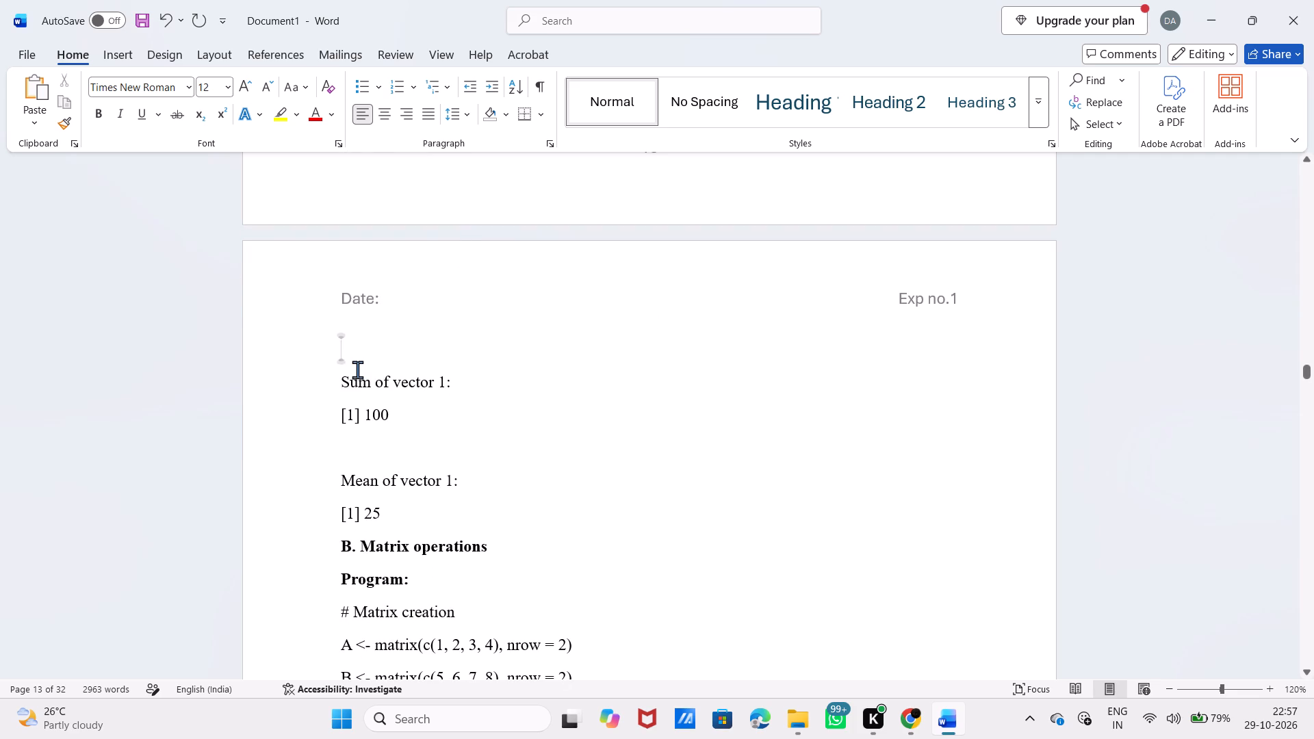
{"action": "key", "text": "BackSpace"}
{"action": "left_click", "coordinate": [357, 508]}
{"action": "key", "text": "BackSpace"}
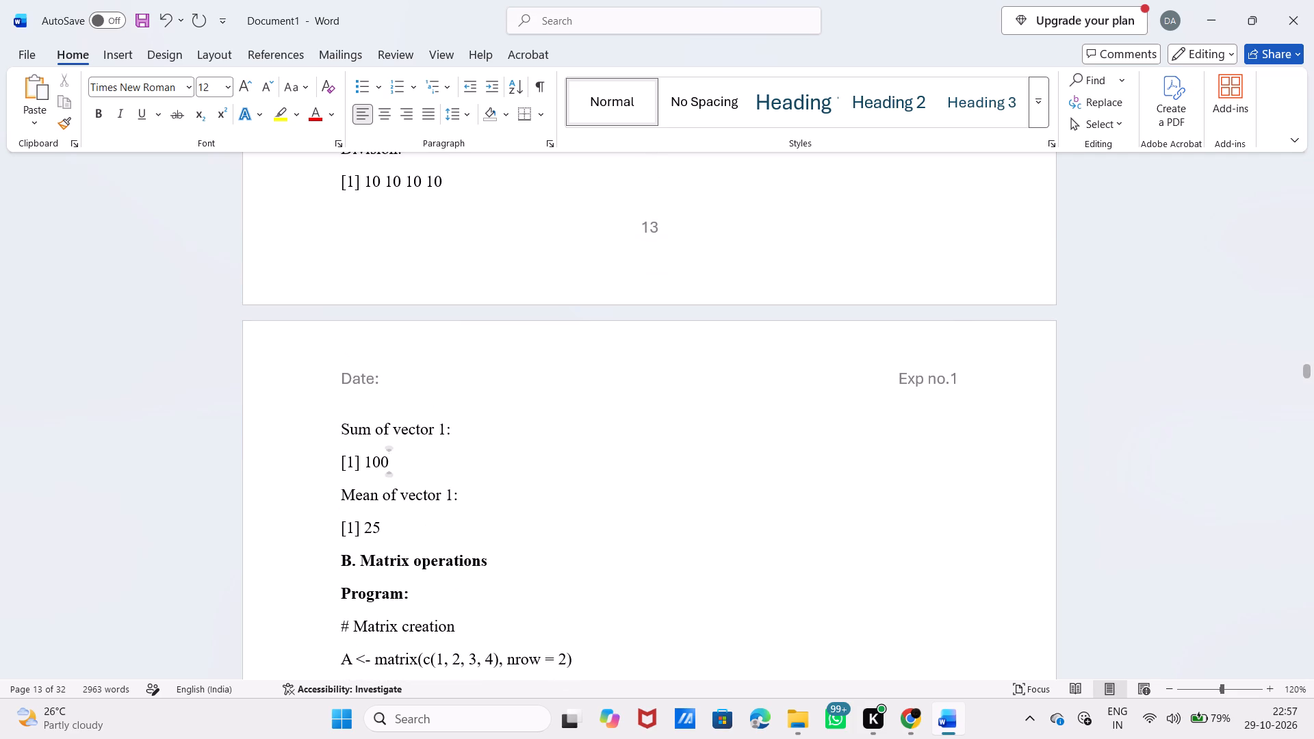
Remove the blank lines before the Matrix A, Matrix B and Addition cat statements in the matrix operations program.
{"action": "scroll", "coordinate": [363, 582], "scroll_direction": "down", "scroll_amount": 1}
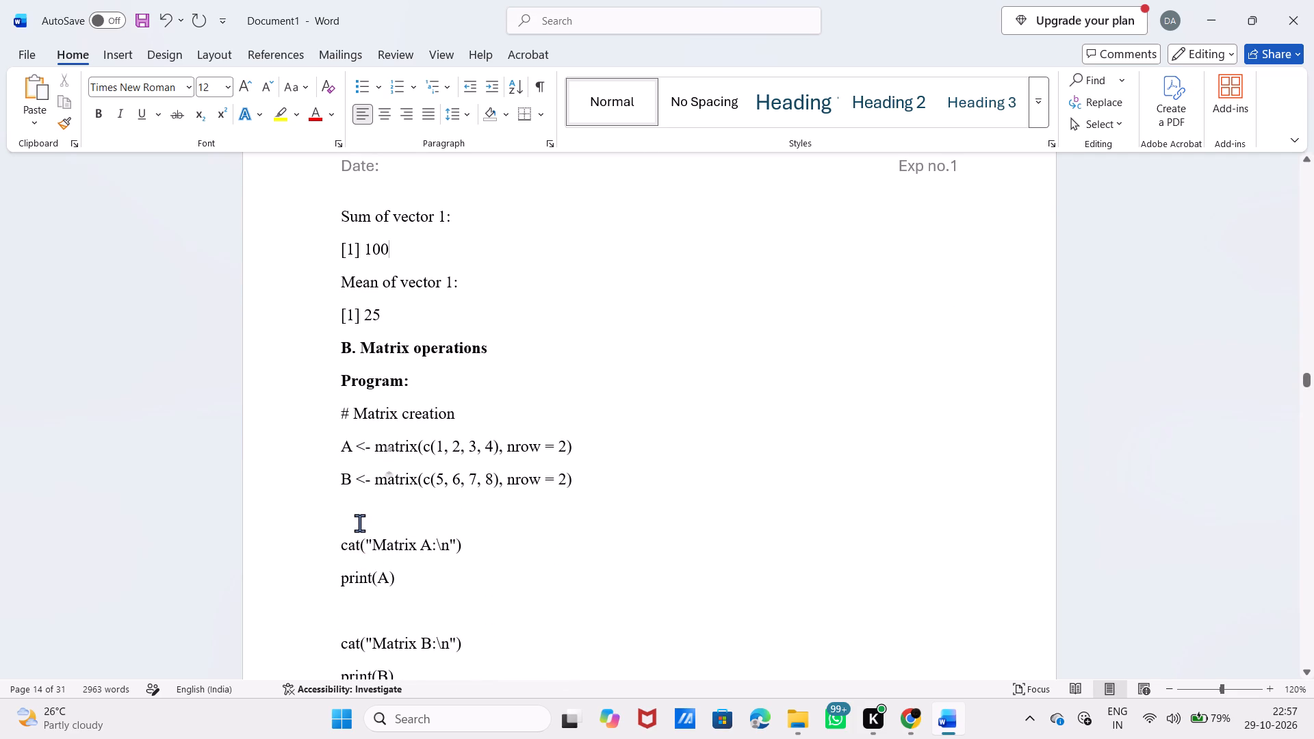
{"action": "left_click", "coordinate": [359, 523]}
{"action": "key", "text": "BackSpace"}
{"action": "left_click", "coordinate": [361, 569]}
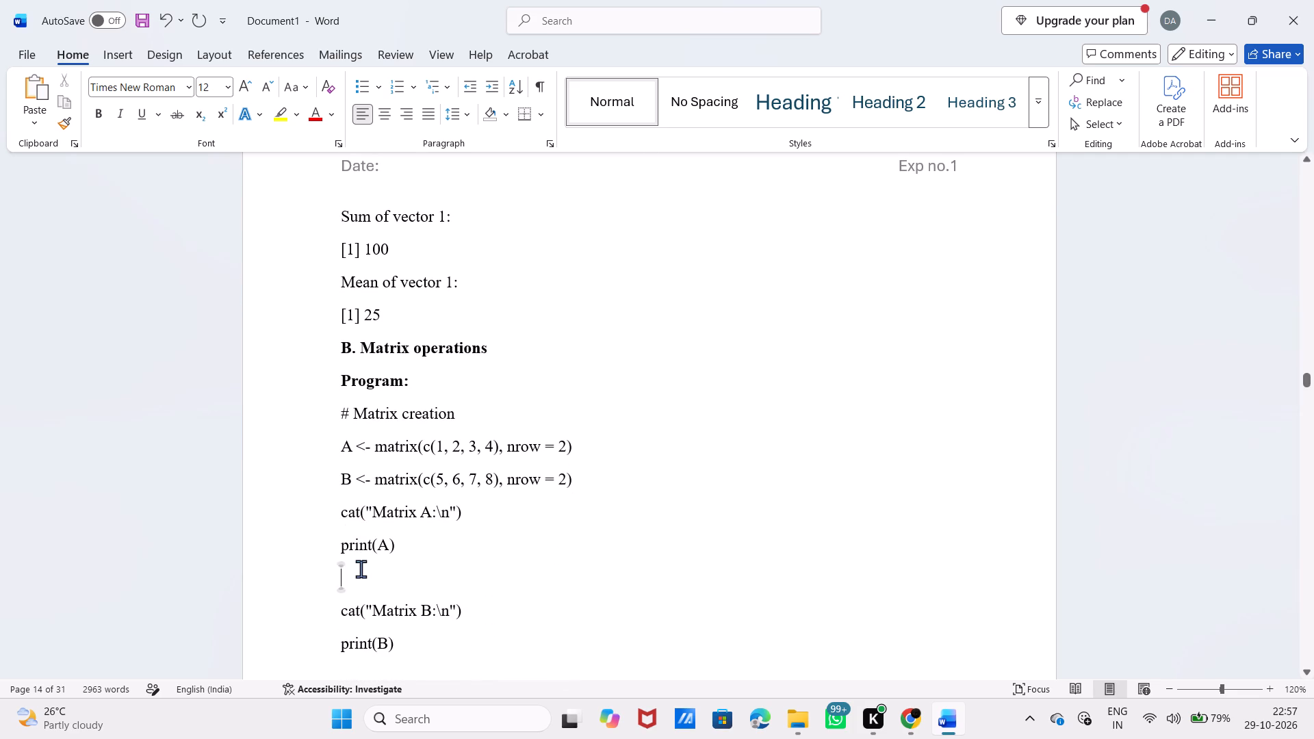
{"action": "key", "text": "BackSpace"}
{"action": "scroll", "coordinate": [361, 569], "scroll_direction": "down", "scroll_amount": 1}
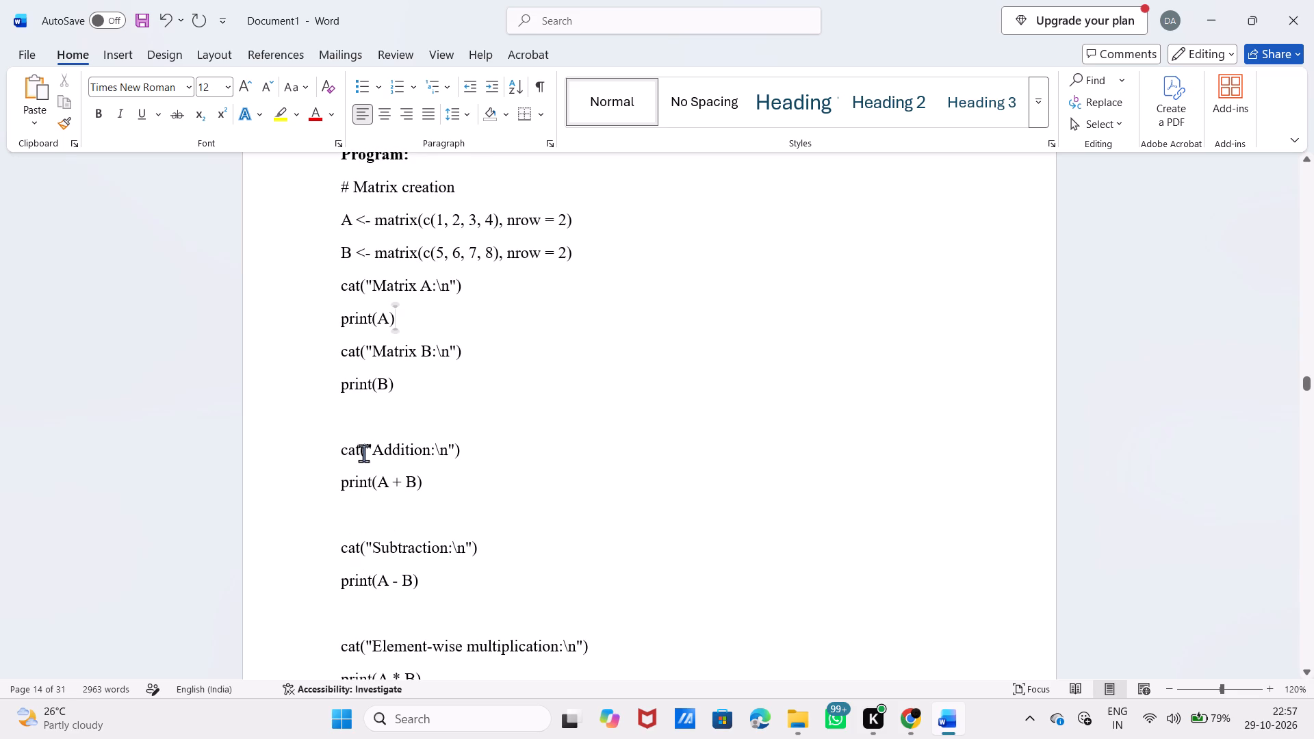
{"action": "left_click", "coordinate": [361, 425]}
{"action": "key", "text": "BackSpace"}
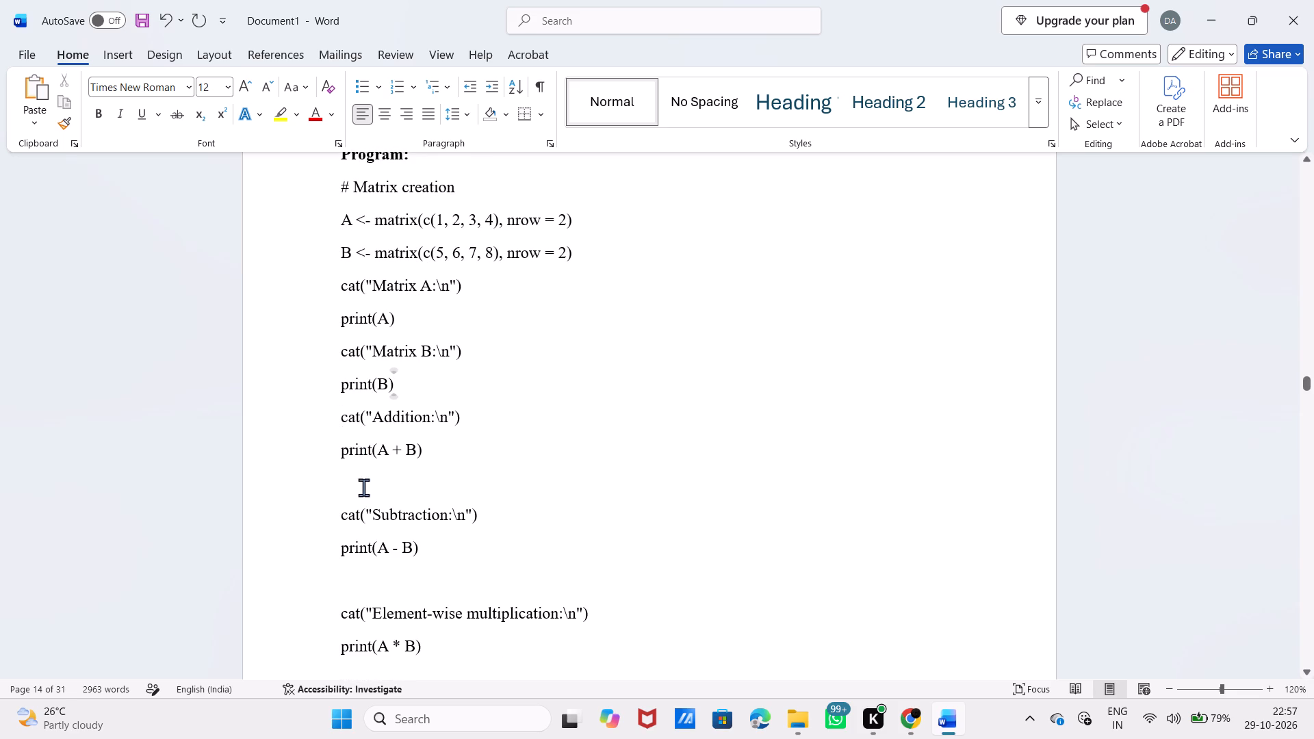
Remove the blank lines before the Subtraction, Element-wise multiplication, Matrix multiplication and Transpose of matrix A cat statements in the matrix program.
{"action": "left_click", "coordinate": [363, 487]}
{"action": "key", "text": "BackSpace"}
{"action": "left_click", "coordinate": [359, 539]}
{"action": "key", "text": "BackSpace"}
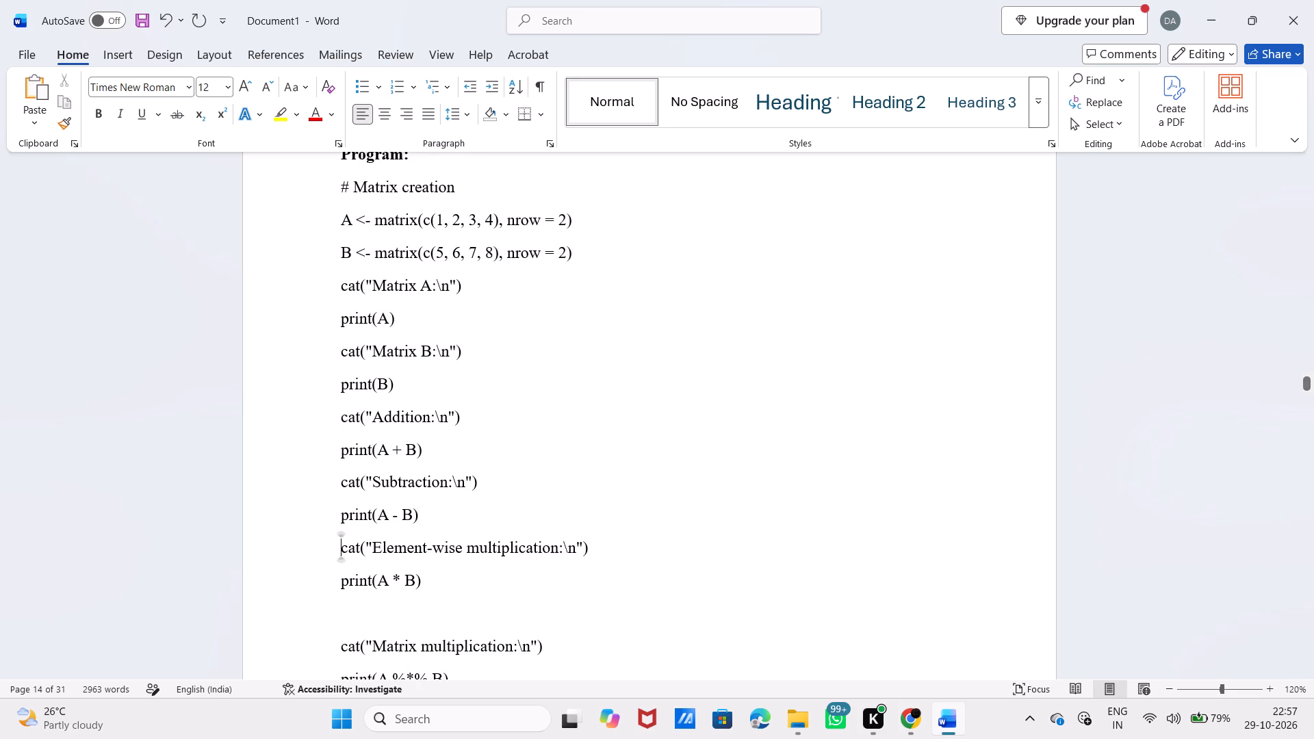
{"action": "scroll", "coordinate": [359, 539], "scroll_direction": "down", "scroll_amount": 1}
{"action": "left_click", "coordinate": [357, 415]}
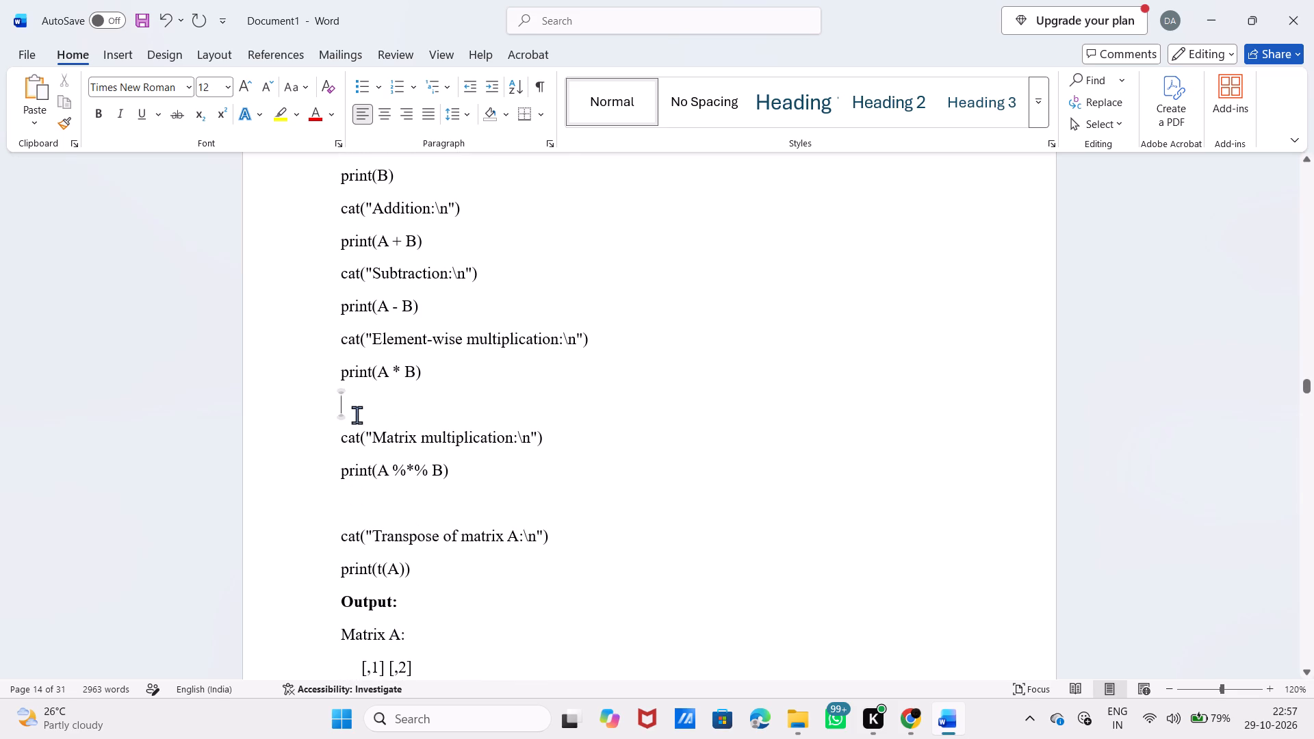
{"action": "key", "text": "BackSpace"}
{"action": "left_click", "coordinate": [363, 474]}
{"action": "key", "text": "BackSpace"}
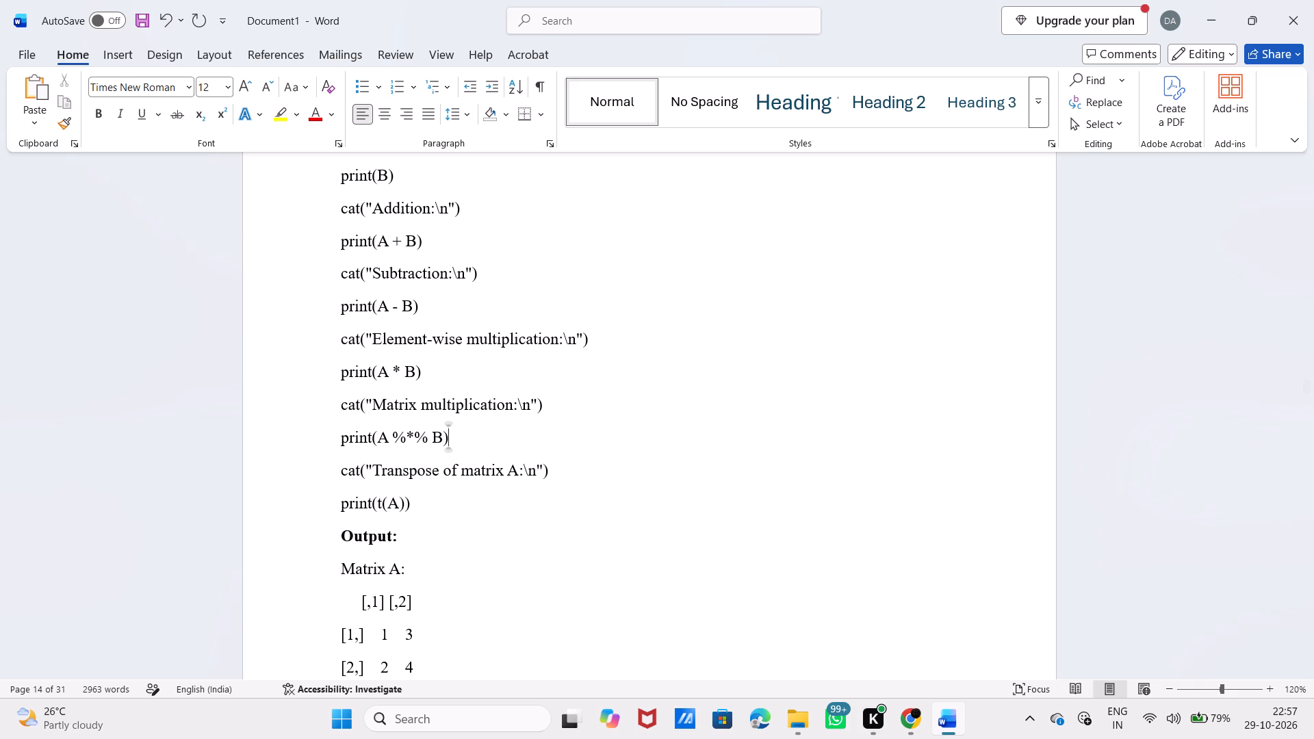
Remove the blank lines before Addition and Subtraction in the matrix operations output.
{"action": "scroll", "coordinate": [361, 532], "scroll_direction": "down", "scroll_amount": 2}
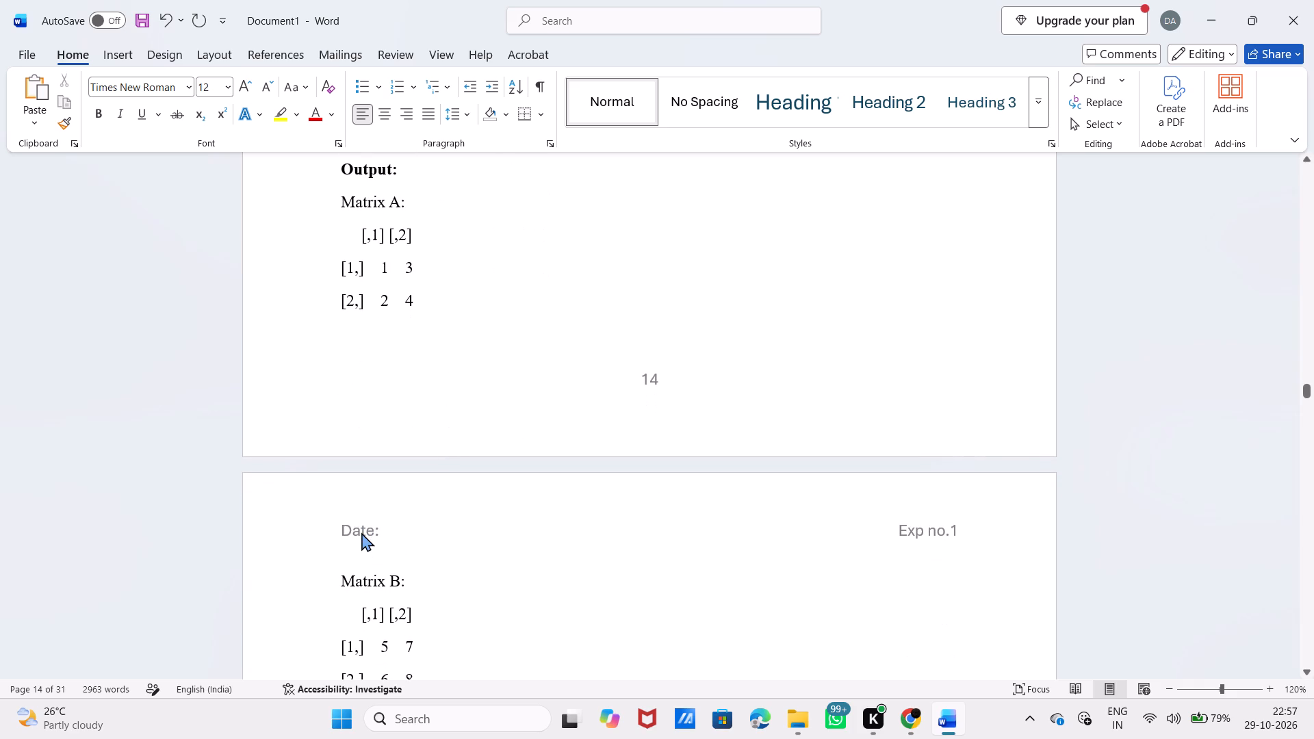
{"action": "scroll", "coordinate": [351, 540], "scroll_direction": "down", "scroll_amount": 2}
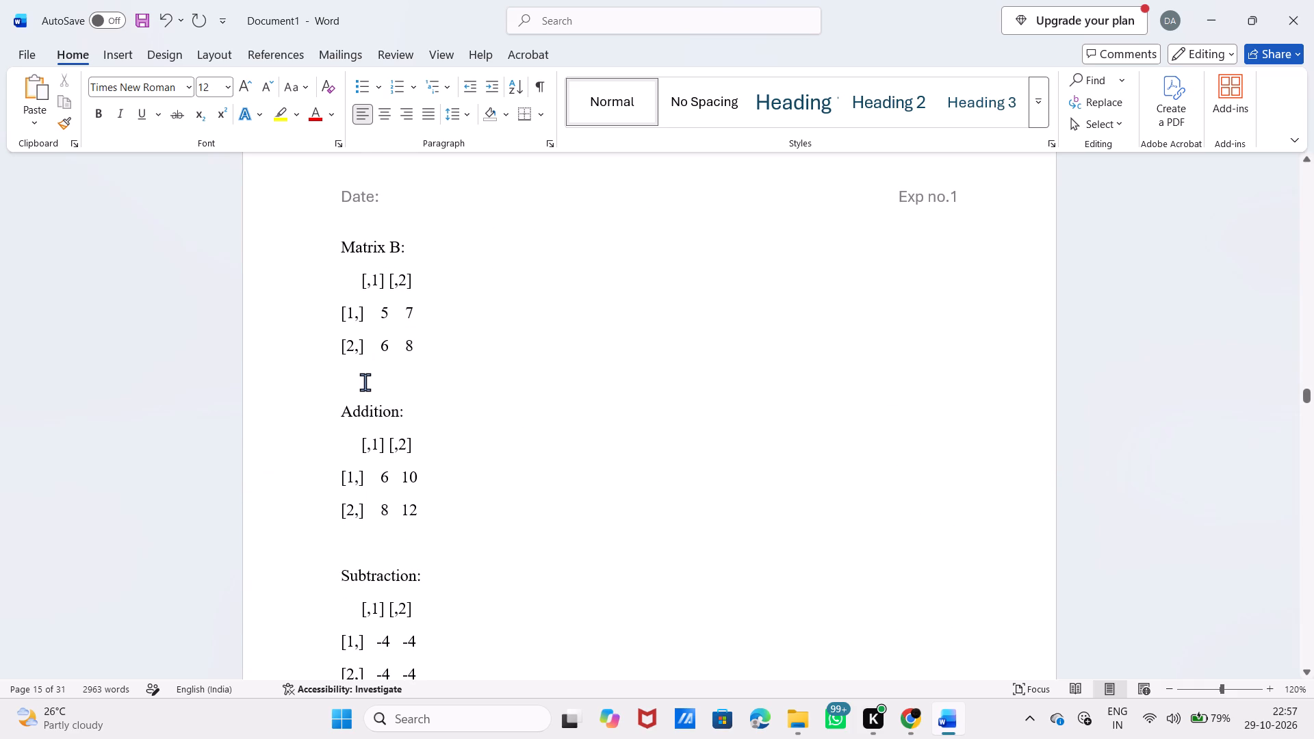
{"action": "left_click", "coordinate": [365, 380]}
{"action": "key", "text": "BackSpace"}
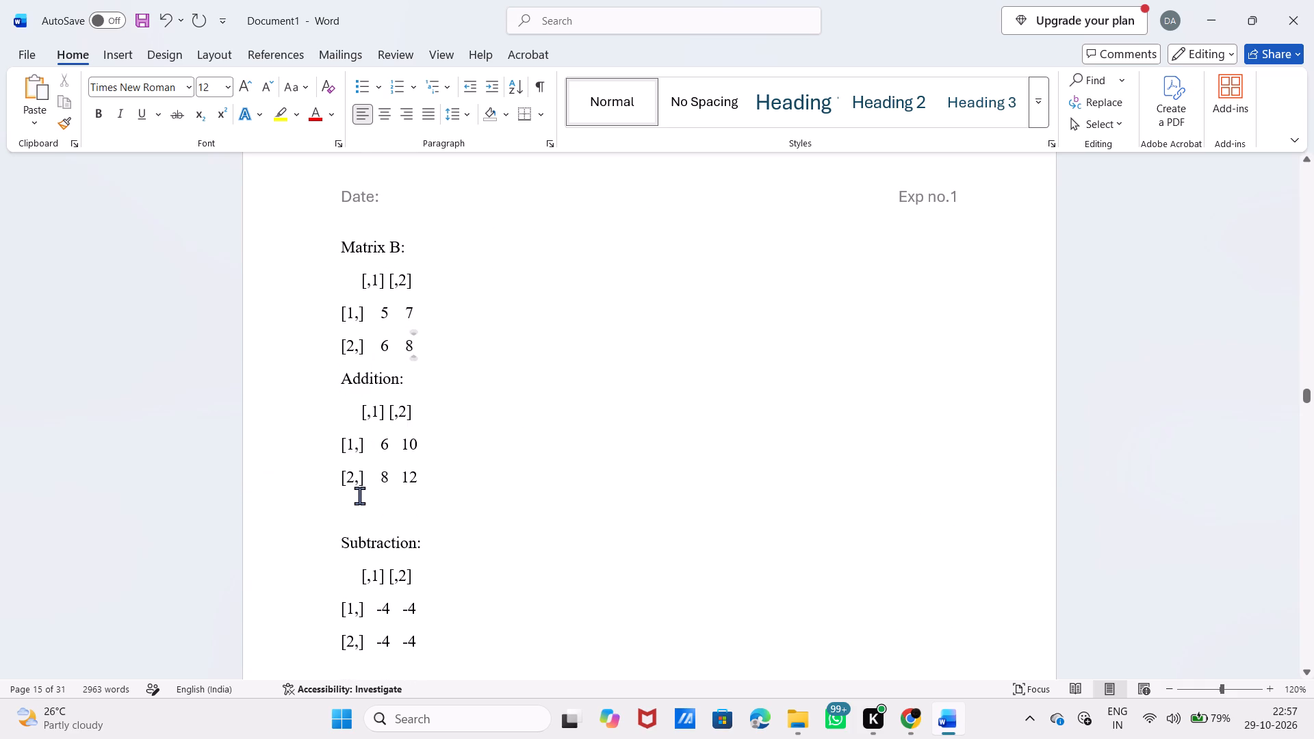
{"action": "left_click", "coordinate": [359, 519]}
{"action": "key", "text": "BackSpace"}
Remove the blank lines before Element-wise multiplication, Matrix multiplication and Transpose of matrix A in the matrix operations output.
{"action": "scroll", "coordinate": [364, 560], "scroll_direction": "down", "scroll_amount": 1}
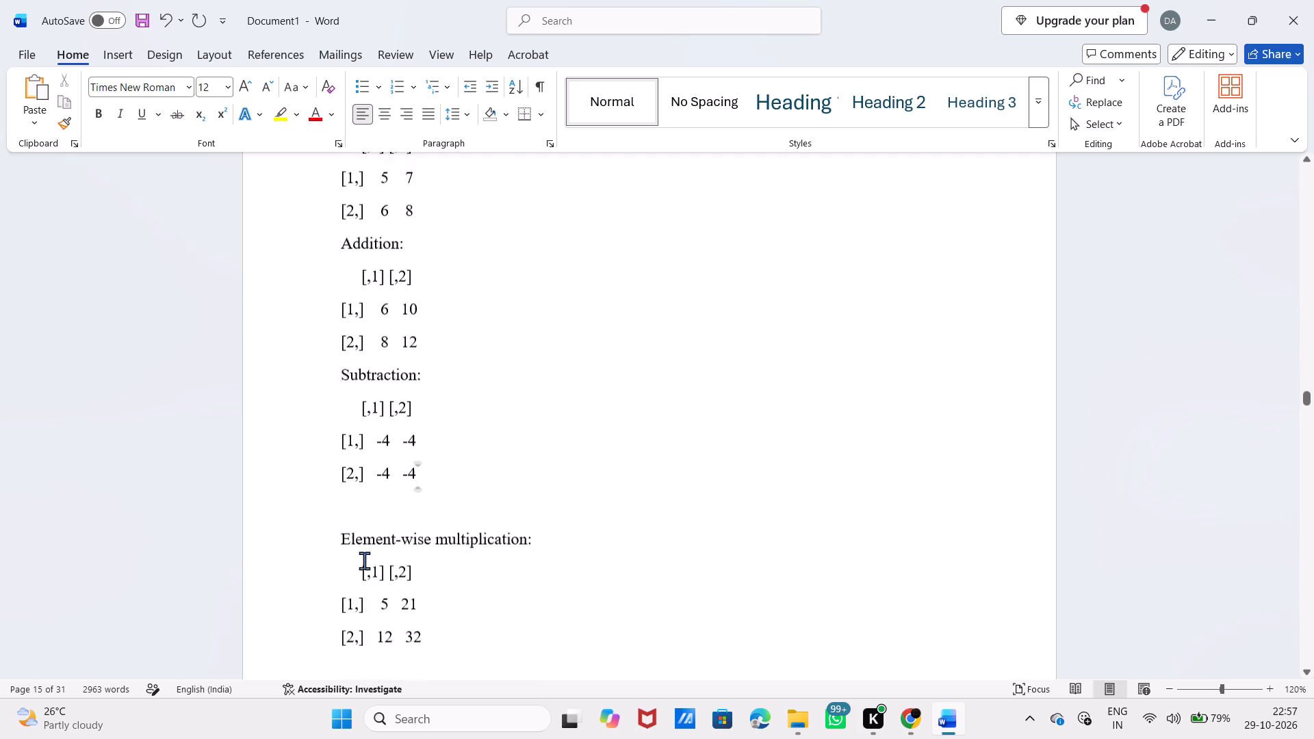
{"action": "scroll", "coordinate": [364, 560], "scroll_direction": "down", "scroll_amount": 1}
{"action": "left_click", "coordinate": [375, 392]}
{"action": "key", "text": "BackSpace"}
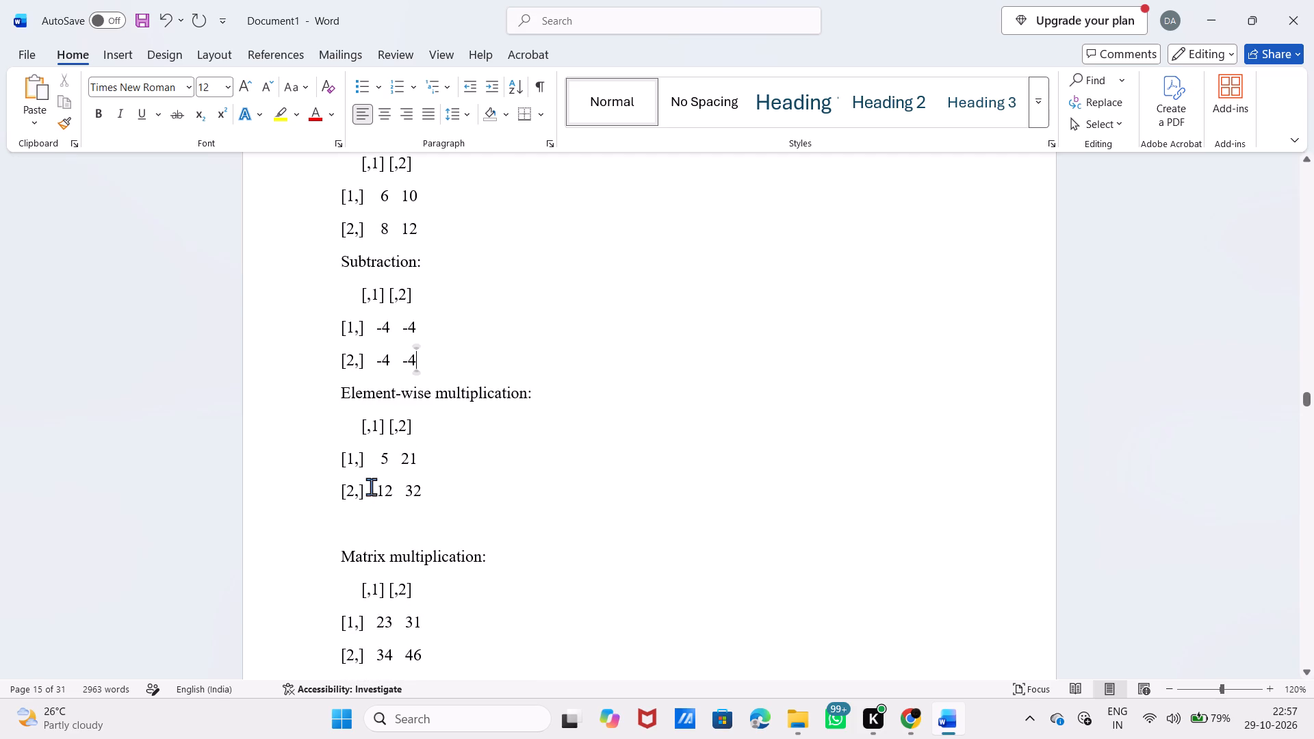
{"action": "left_click", "coordinate": [369, 516]}
{"action": "key", "text": "BackSpace"}
{"action": "scroll", "coordinate": [369, 516], "scroll_direction": "down", "scroll_amount": 2}
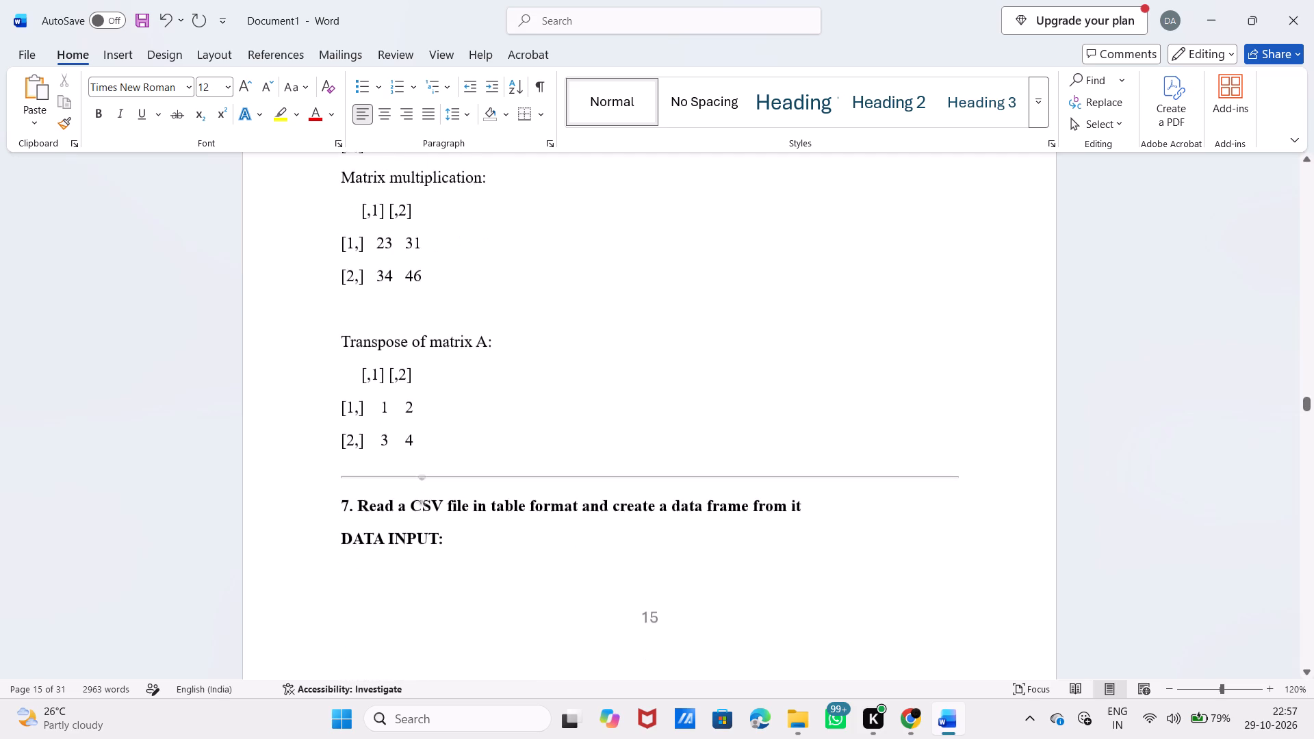
{"action": "left_click", "coordinate": [373, 310]}
{"action": "key", "text": "BackSpace"}
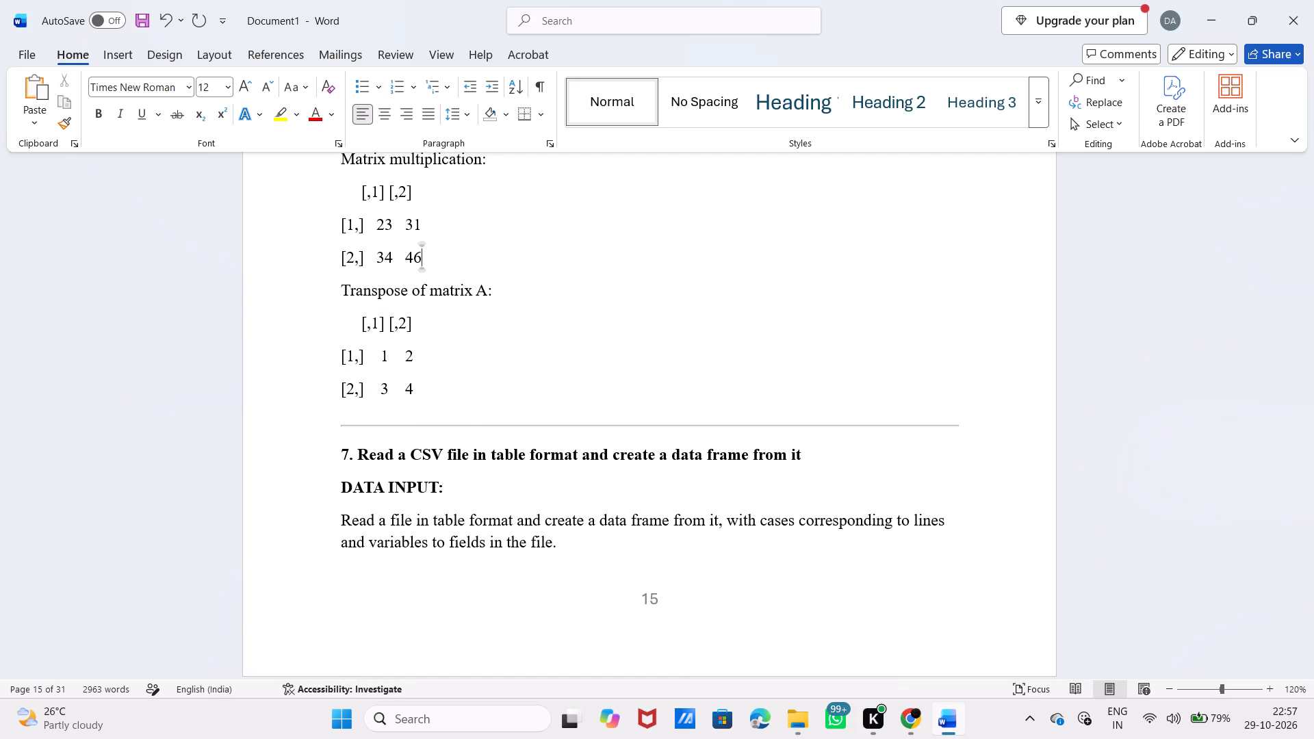
Delete the divider line above the "7. Read a CSV file in table format and create a data frame from it" heading.
{"action": "left_click", "coordinate": [375, 422]}
{"action": "key", "text": "BackSpace"}
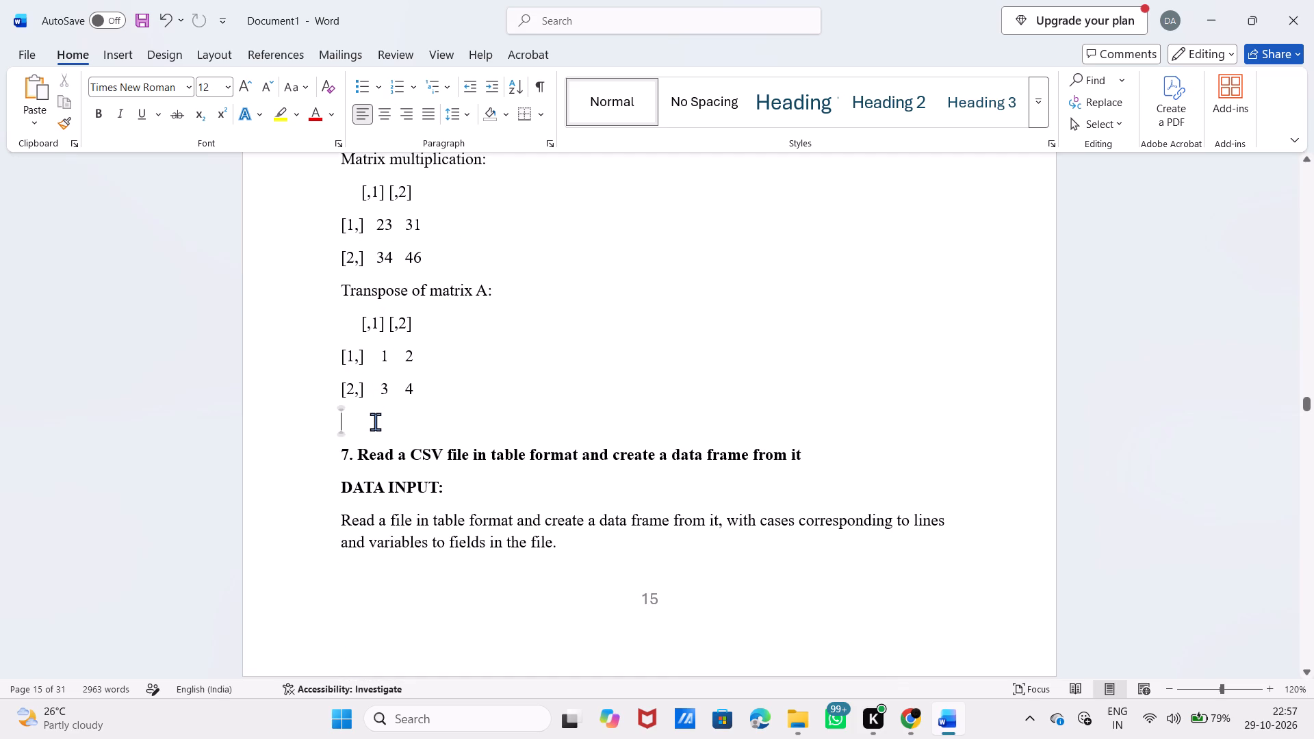
{"action": "key", "text": "BackSpace"}
Remove the blank lines before the "# Write the data frame", "# Read the CSV file" and "# Display the data frame" comments in program 7.
{"action": "scroll", "coordinate": [396, 545], "scroll_direction": "down", "scroll_amount": 3}
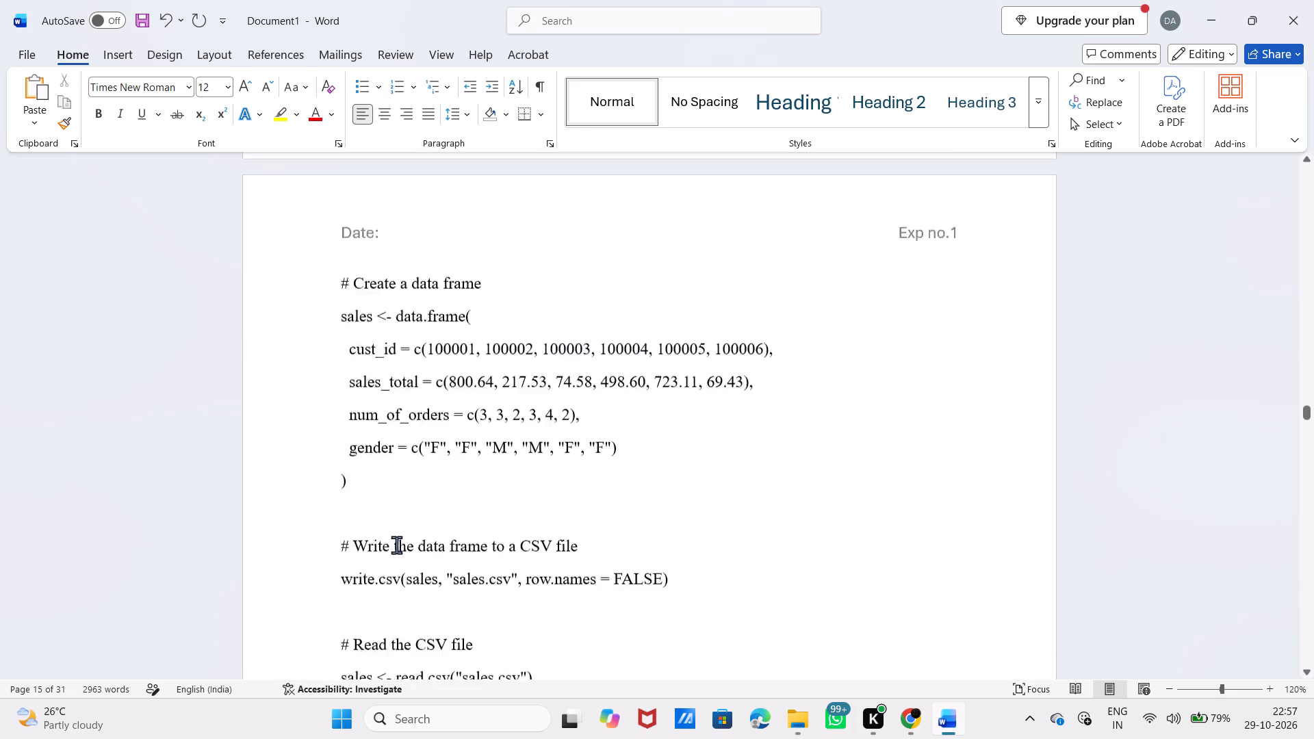
{"action": "scroll", "coordinate": [396, 545], "scroll_direction": "down", "scroll_amount": 1}
{"action": "left_click", "coordinate": [394, 338]}
{"action": "key", "text": "BackSpace"}
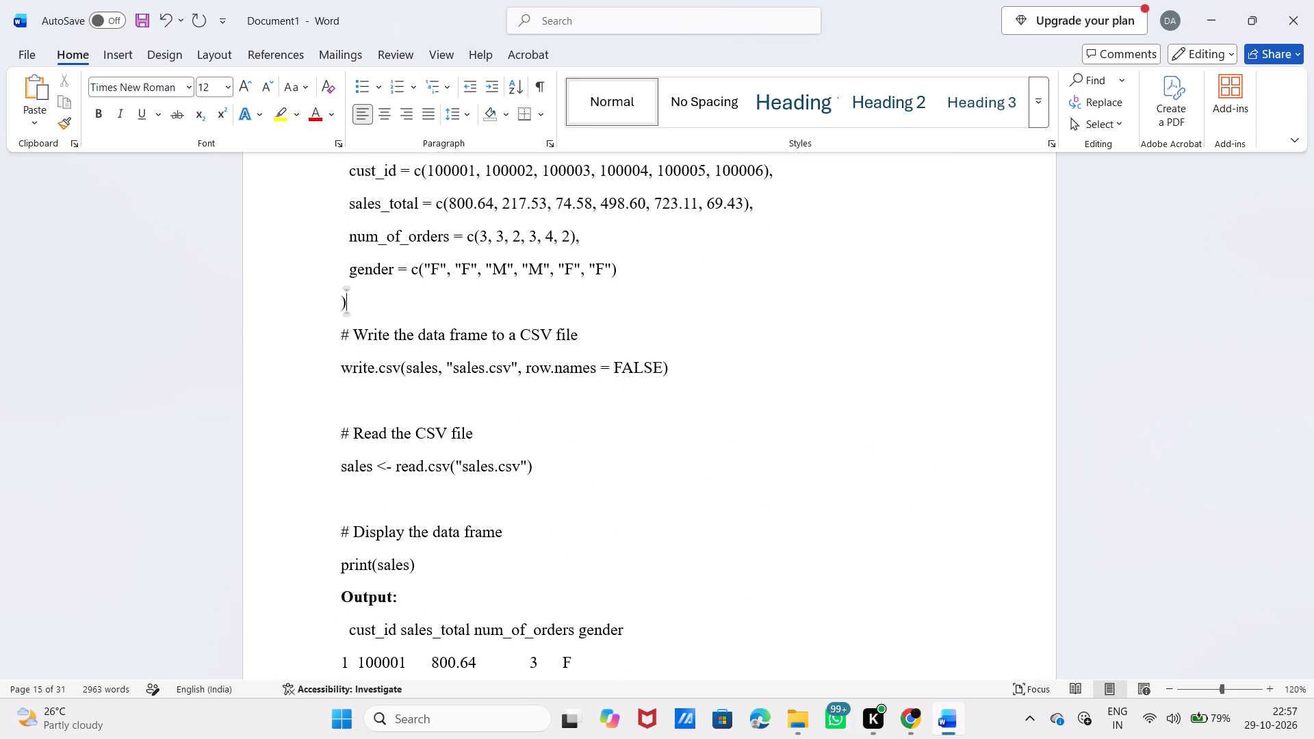
{"action": "left_click", "coordinate": [383, 396]}
{"action": "key", "text": "BackSpace"}
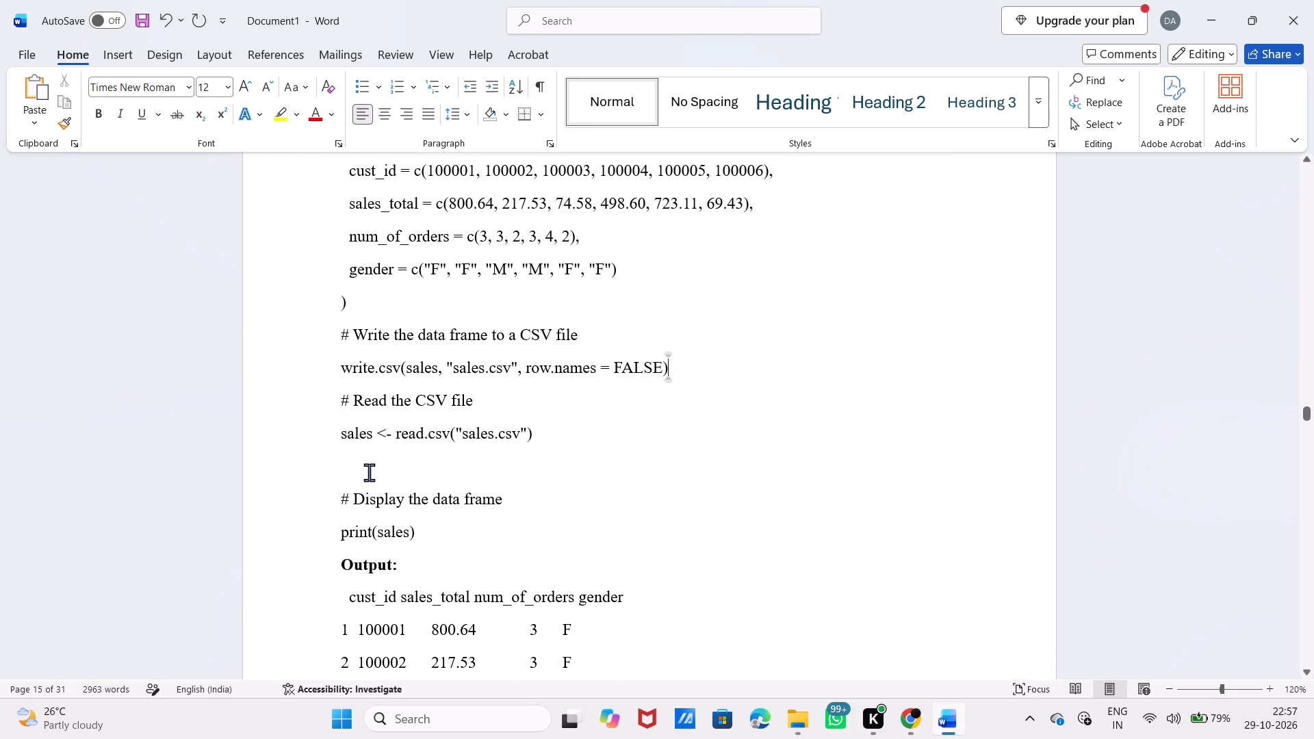
{"action": "left_click", "coordinate": [369, 472]}
{"action": "key", "text": "BackSpace"}
Delete the divider line above the "8. Display the structure of an arbitrary R object" heading.
{"action": "scroll", "coordinate": [369, 472], "scroll_direction": "down", "scroll_amount": 1}
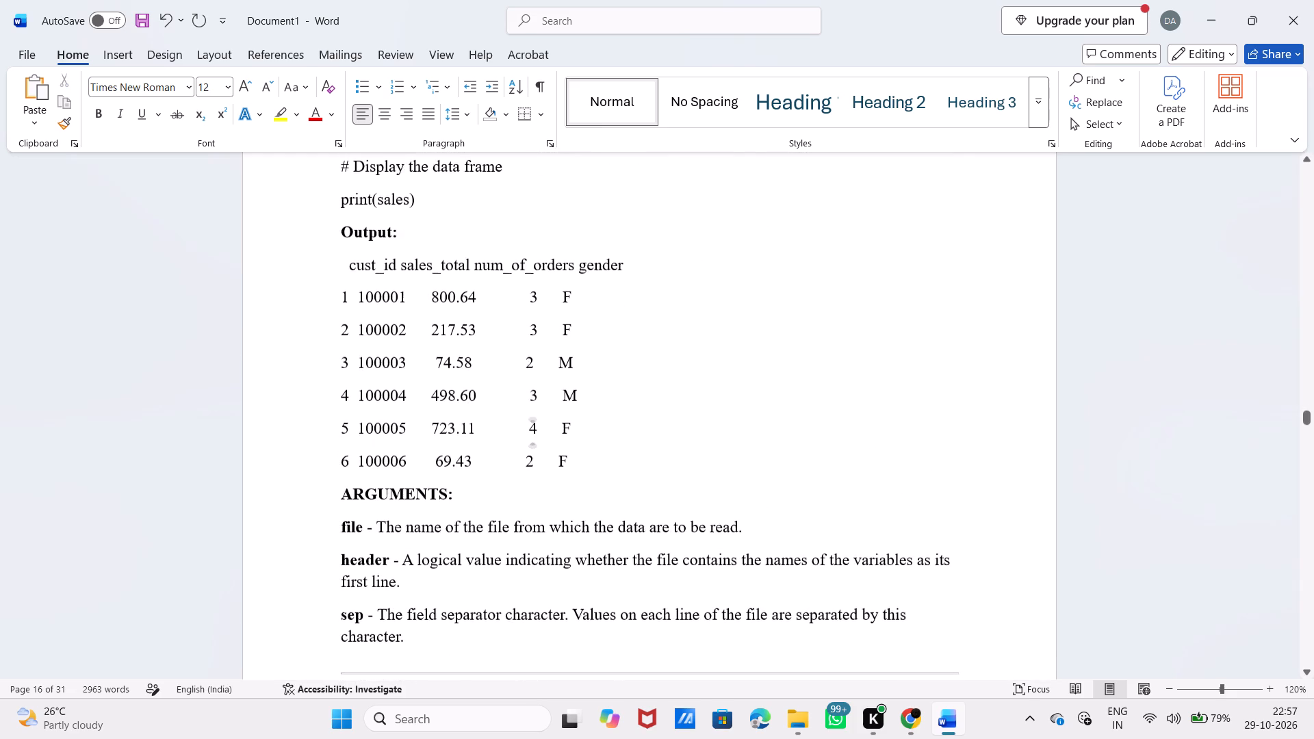
{"action": "scroll", "coordinate": [369, 472], "scroll_direction": "down", "scroll_amount": 1}
{"action": "left_click", "coordinate": [372, 492]}
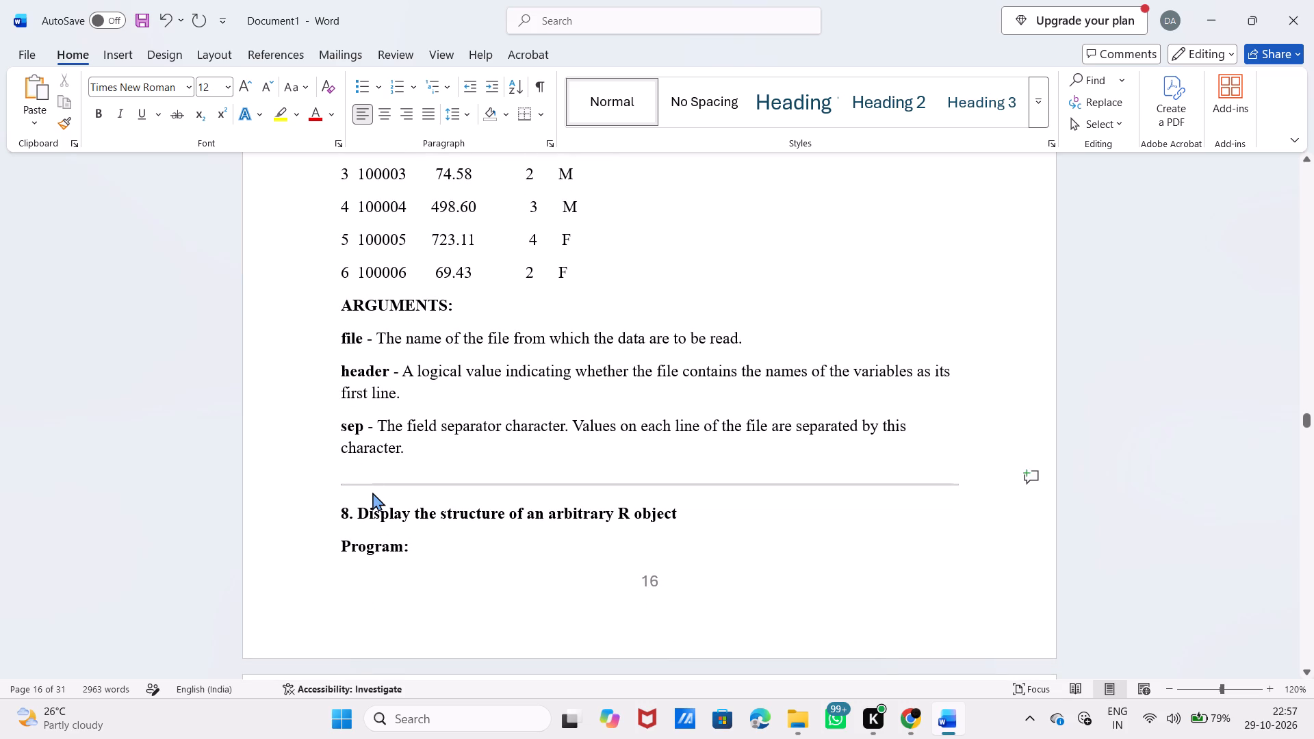
{"action": "key", "text": "BackSpace"}
{"action": "key", "text": "BackSpace"}
Remove the blank line before the "# Display the structure" comment in program 8.
{"action": "scroll", "coordinate": [378, 572], "scroll_direction": "down", "scroll_amount": 1}
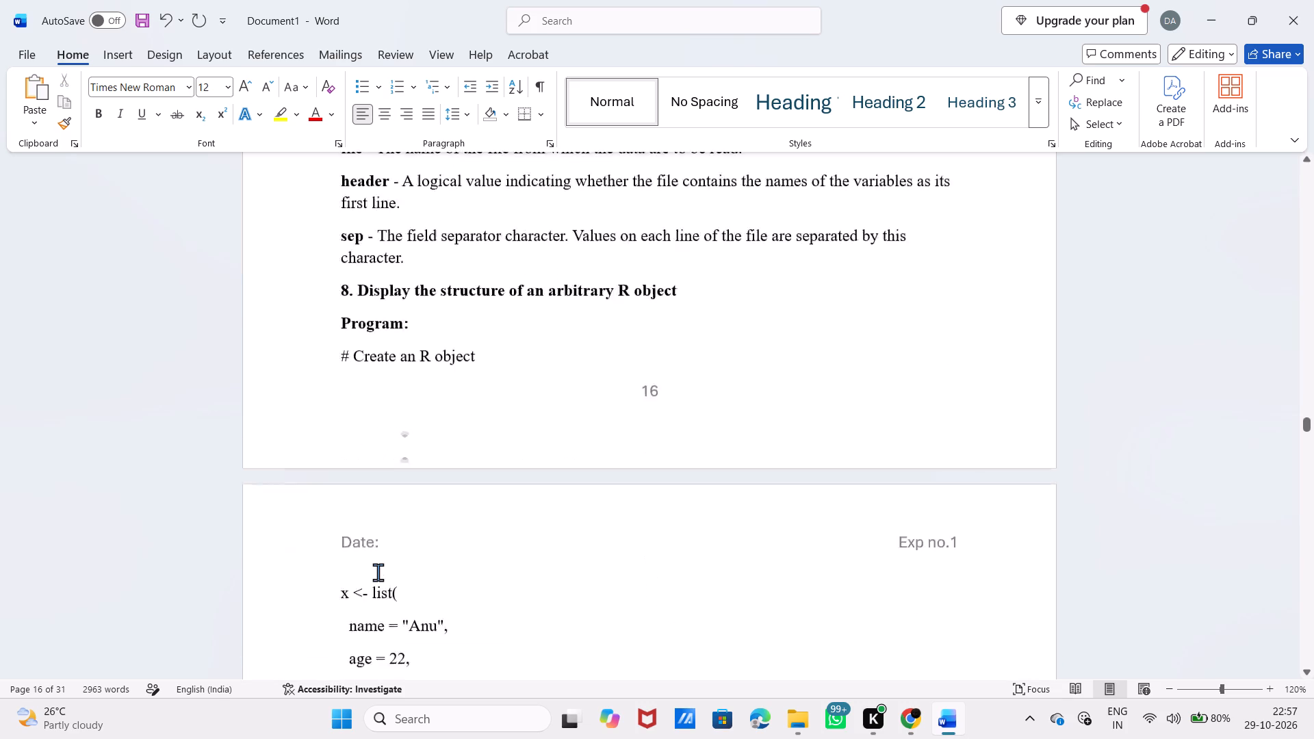
{"action": "scroll", "coordinate": [378, 572], "scroll_direction": "down", "scroll_amount": 1}
{"action": "left_click", "coordinate": [367, 541]}
{"action": "left_click", "coordinate": [365, 563]}
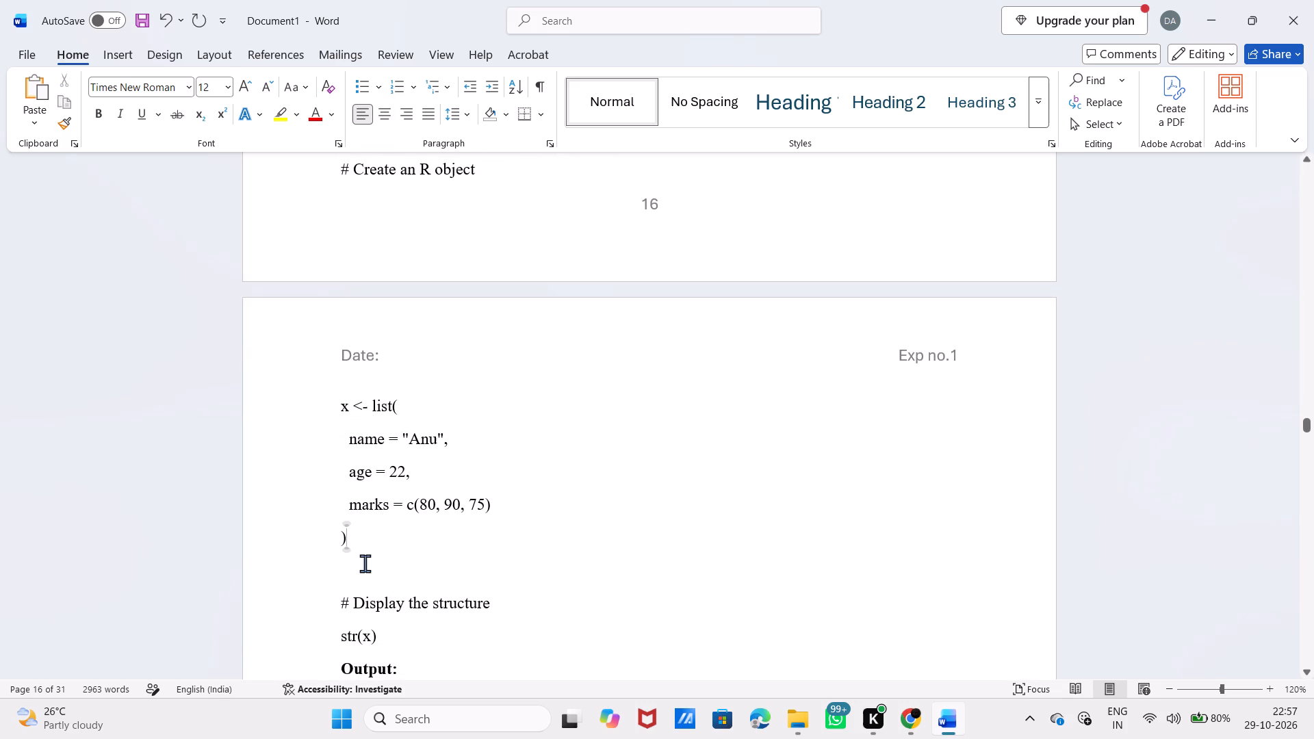
{"action": "key", "text": "BackSpace"}
Delete the divider line above the "9. Open a CSV file" heading, leaving no empty line there.
{"action": "scroll", "coordinate": [365, 563], "scroll_direction": "down", "scroll_amount": 2}
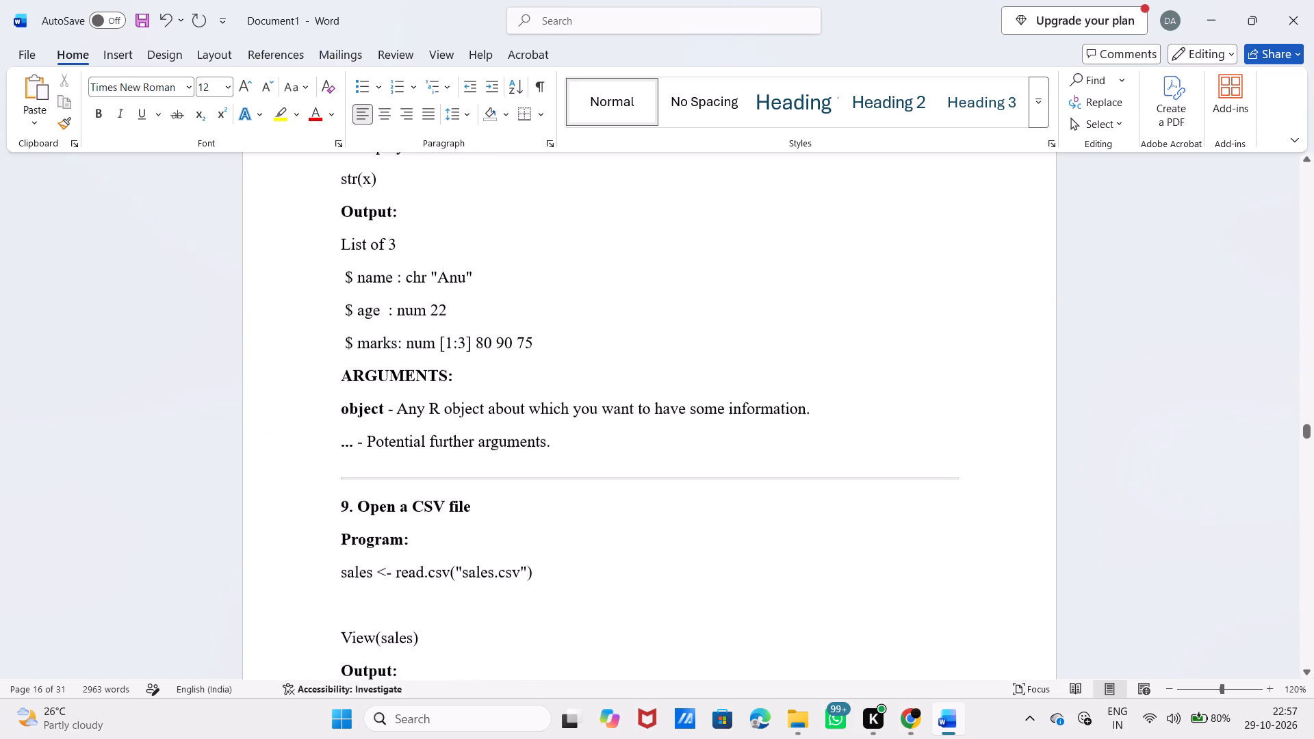
{"action": "left_click", "coordinate": [385, 482]}
{"action": "key", "text": "BackSpace"}
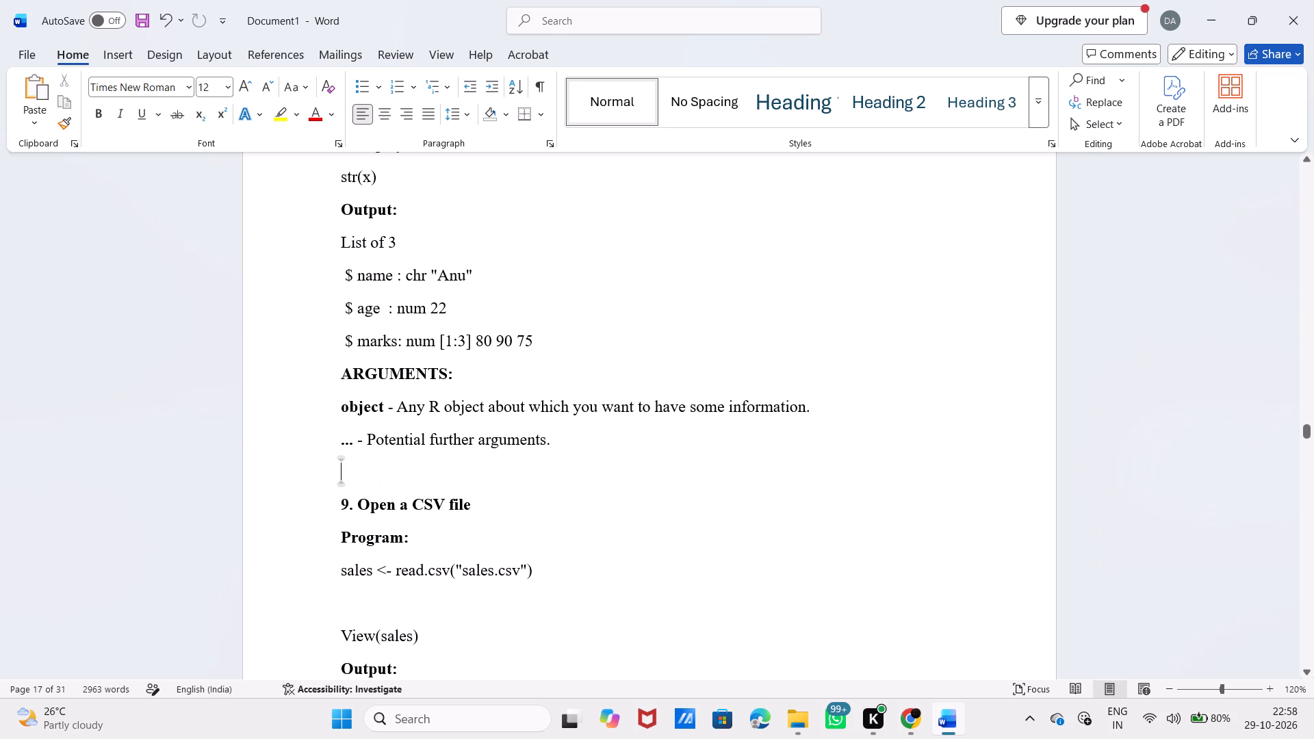
{"action": "key", "text": "BackSpace"}
Remove the blank line before View(sales) in program 9 and the divider line above the "10. Display the contents of the dataset" heading.
{"action": "left_click", "coordinate": [376, 581]}
{"action": "key", "text": "BackSpace"}
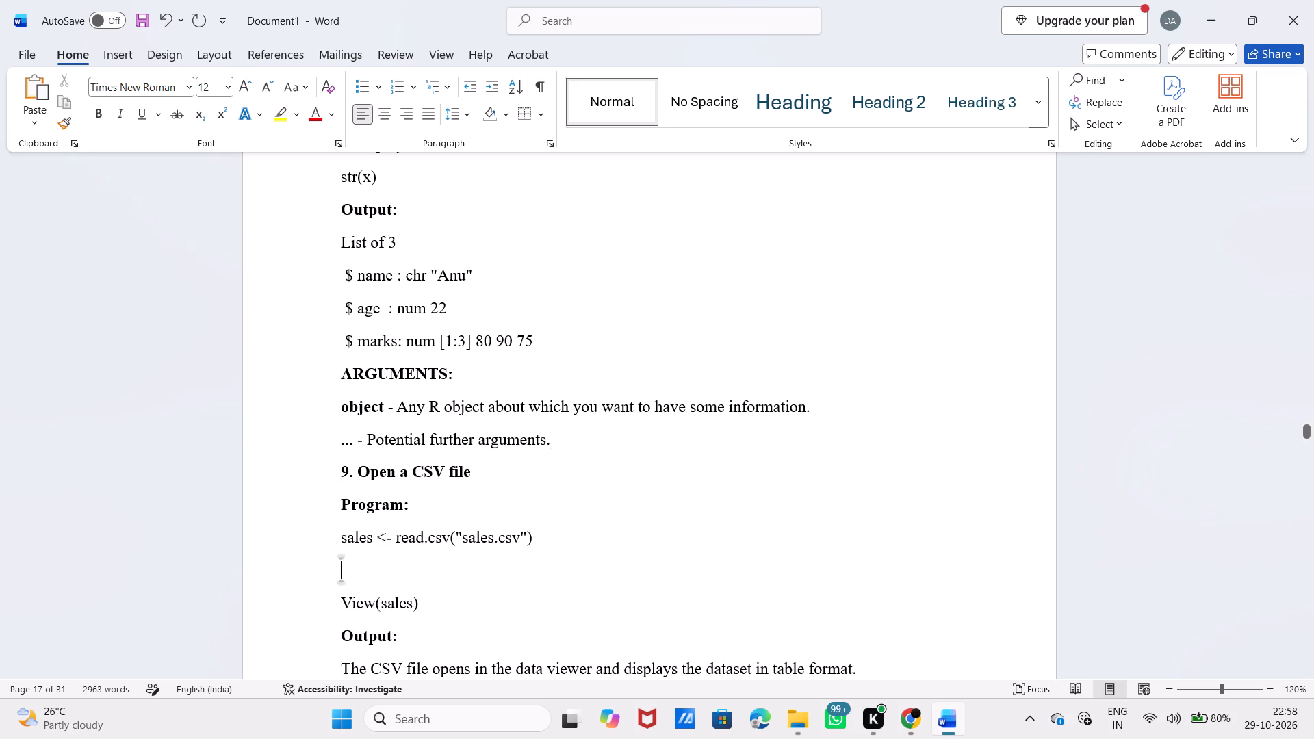
{"action": "scroll", "coordinate": [376, 581], "scroll_direction": "down", "scroll_amount": 1}
{"action": "left_click", "coordinate": [381, 401]}
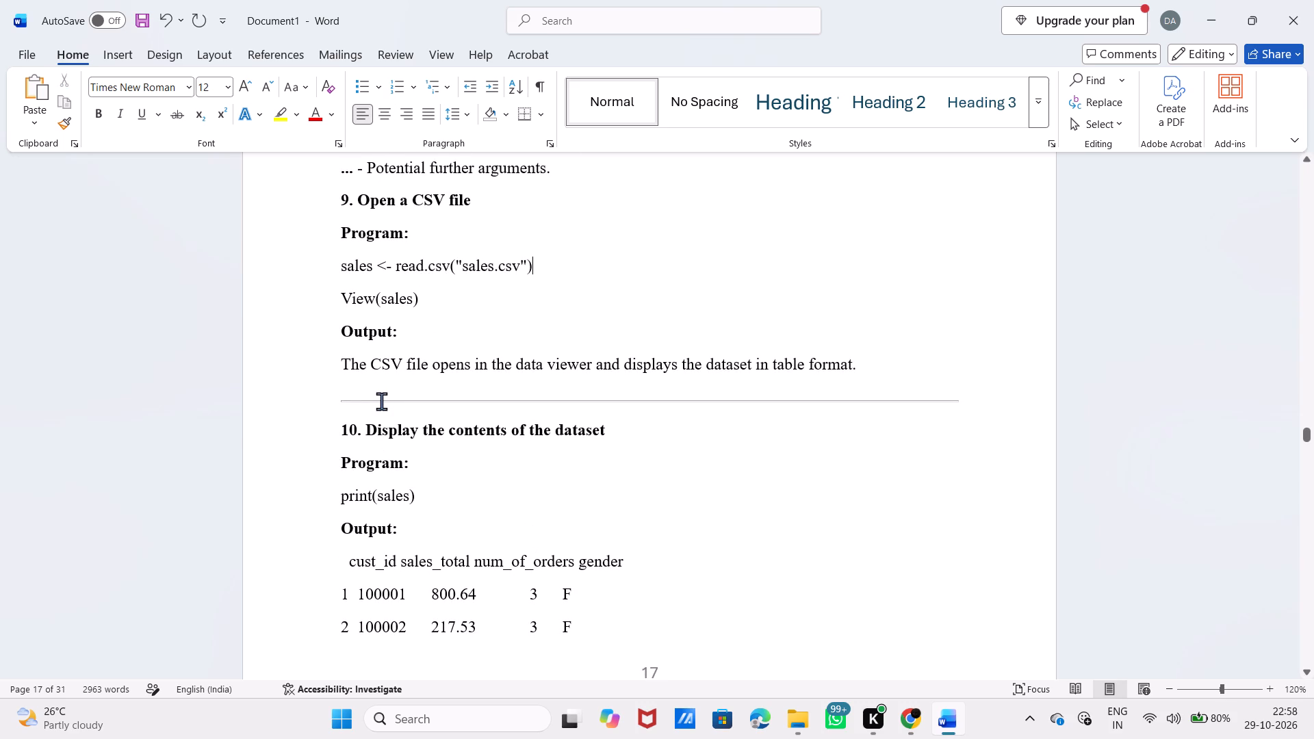
{"action": "key", "text": "BackSpace"}
{"action": "key", "text": "BackSpace"}
Delete the divider lines above the "11. Display the structure of the dataset" and "12. Get the first six observations" headings.
{"action": "scroll", "coordinate": [387, 518], "scroll_direction": "down", "scroll_amount": 2}
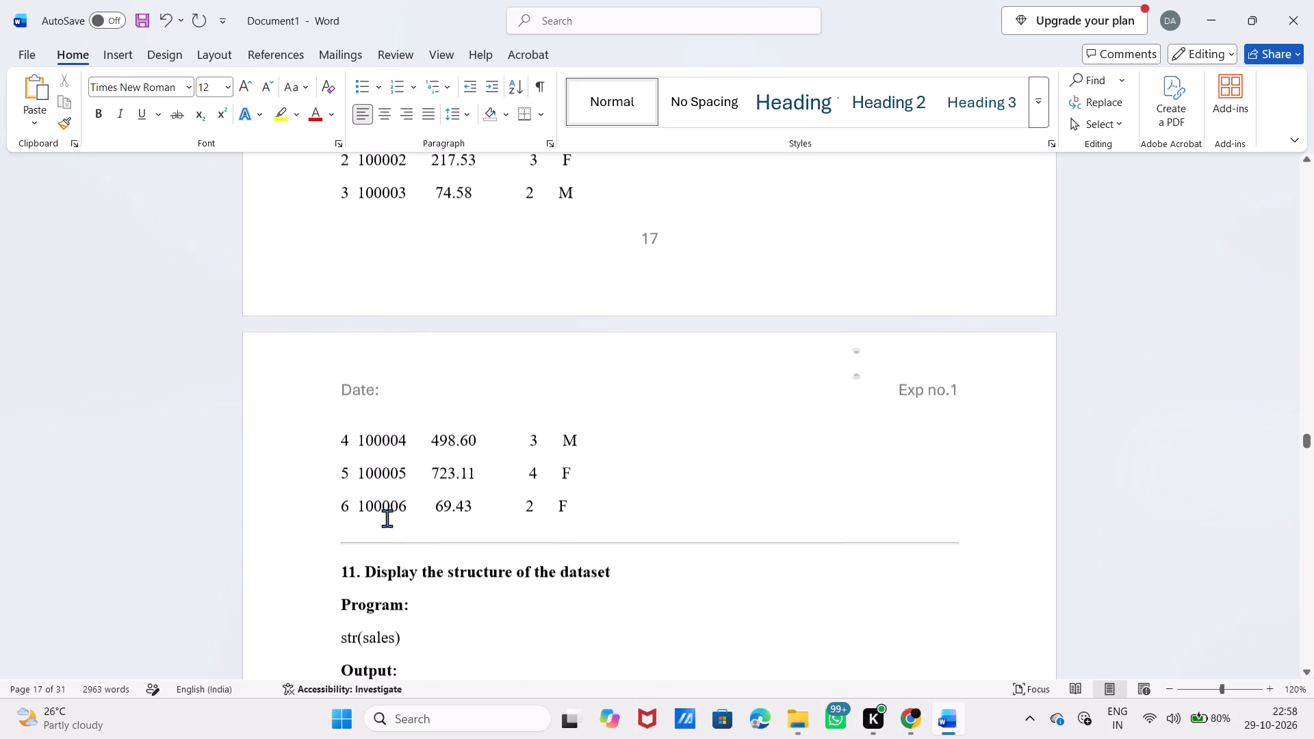
{"action": "left_click", "coordinate": [384, 543]}
{"action": "key", "text": "BackSpace"}
{"action": "key", "text": "BackSpace"}
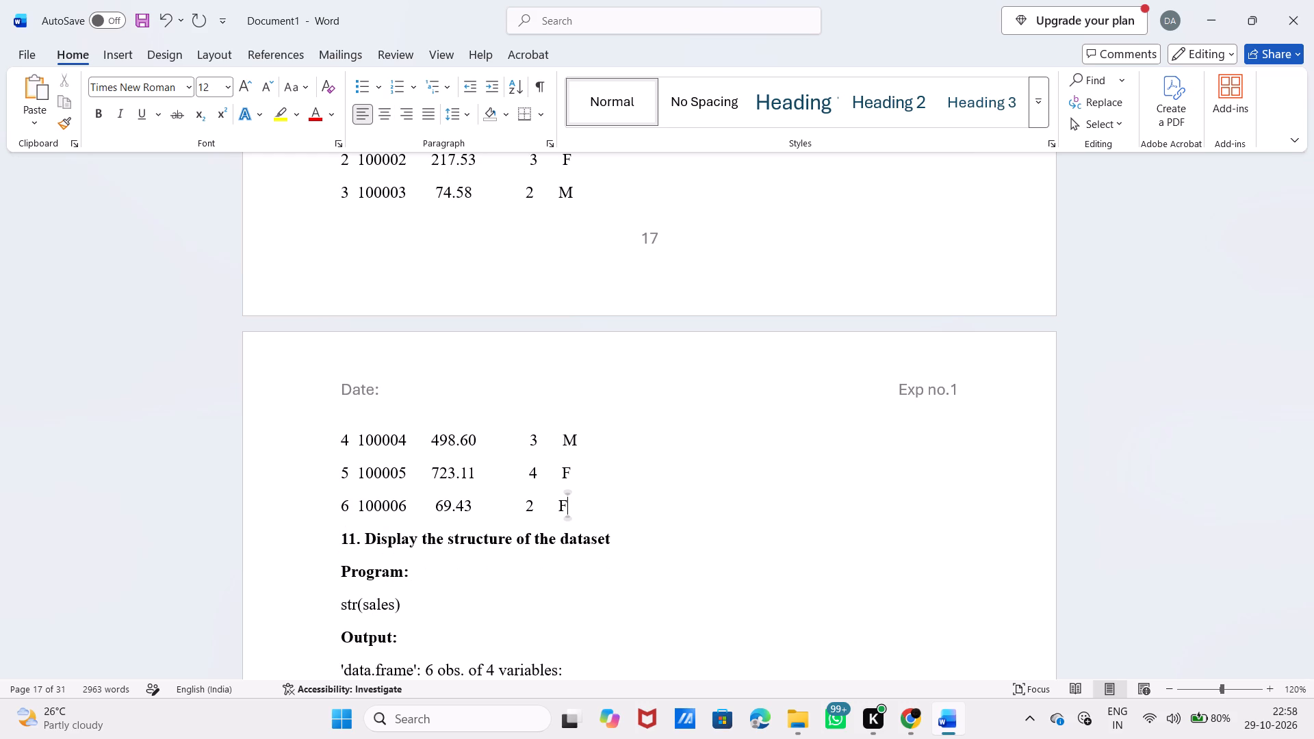
{"action": "scroll", "coordinate": [393, 626], "scroll_direction": "down", "scroll_amount": 2}
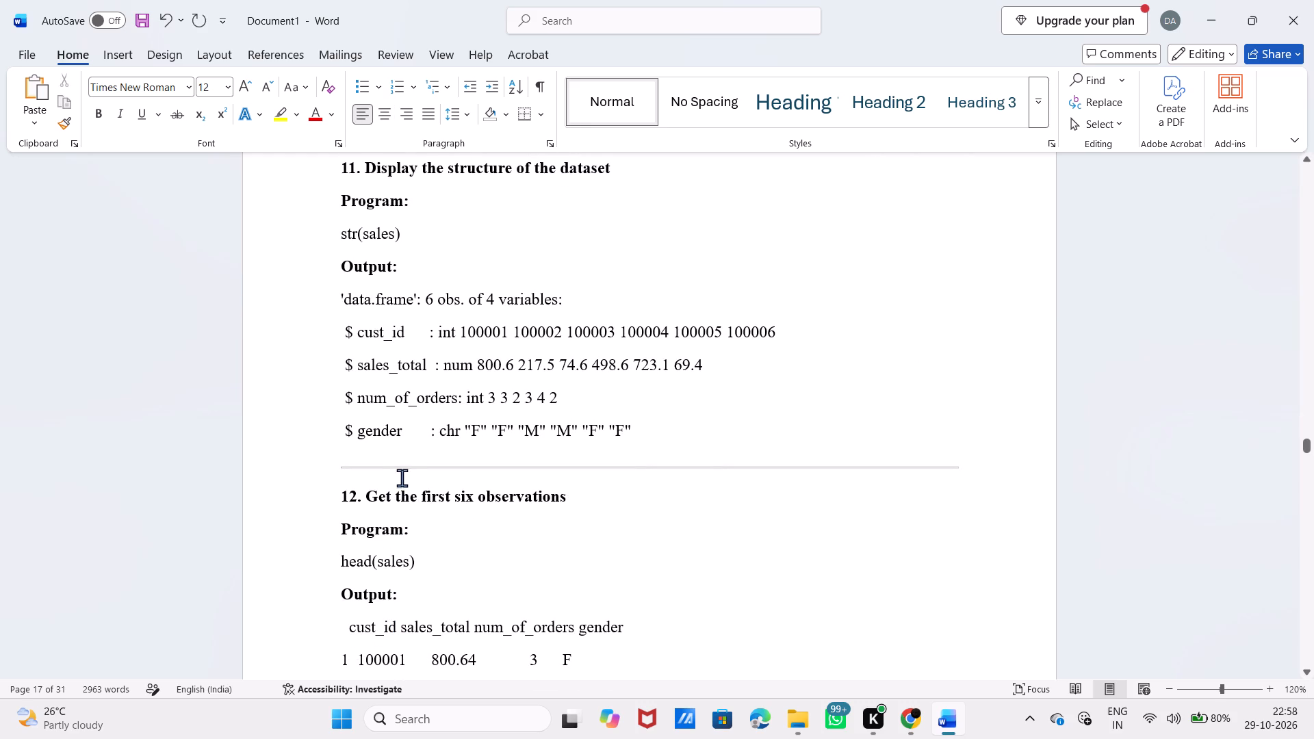
{"action": "left_click", "coordinate": [403, 470]}
{"action": "key", "text": "BackSpace"}
{"action": "key", "text": "BackSpace"}
Delete the divider lines above the "13. Summary of the dataset" and "14. Add a new variable" headings.
{"action": "scroll", "coordinate": [403, 470], "scroll_direction": "down", "scroll_amount": 1}
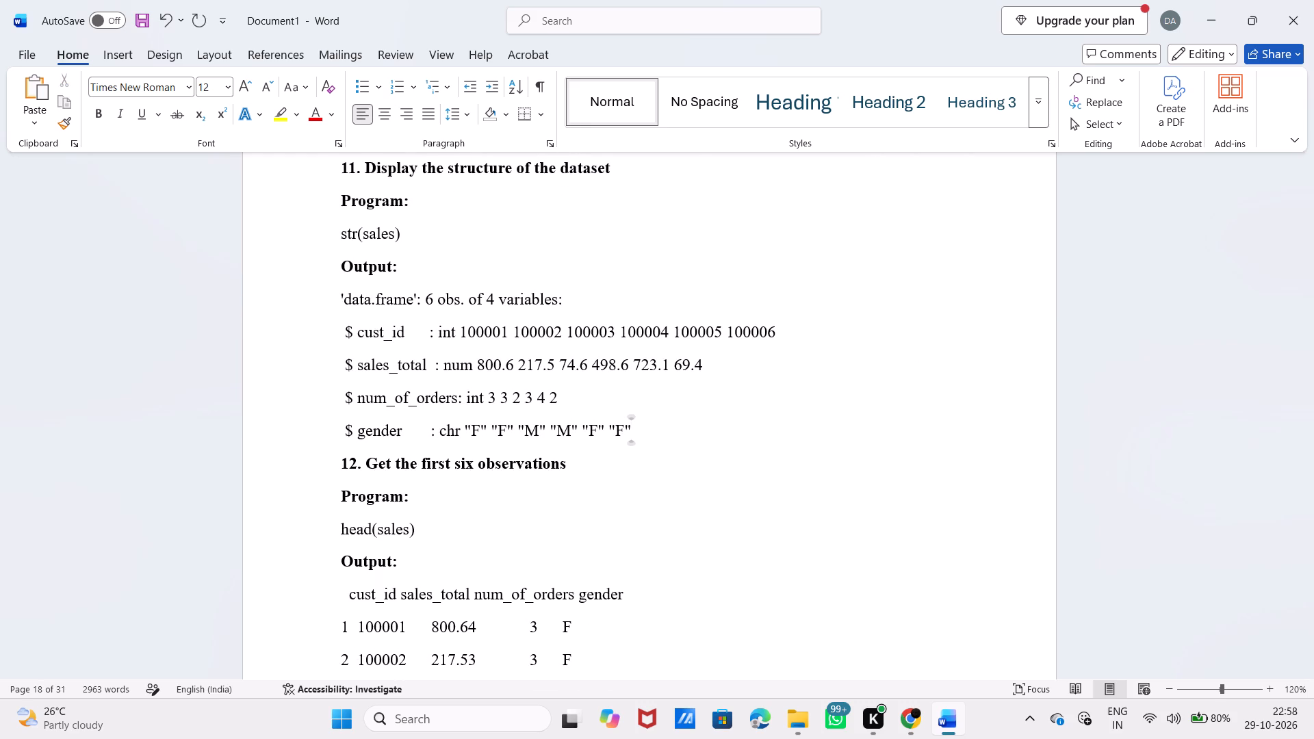
{"action": "scroll", "coordinate": [403, 470], "scroll_direction": "down", "scroll_amount": 2}
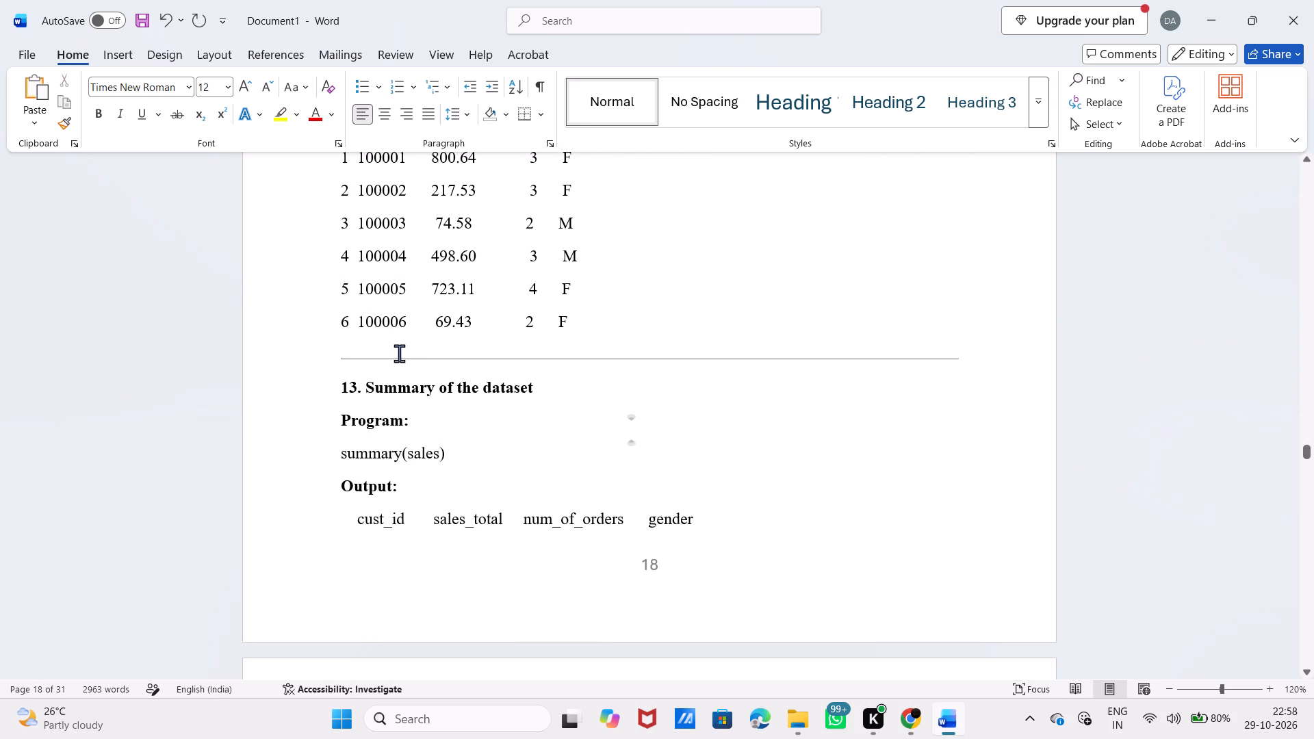
{"action": "left_click", "coordinate": [399, 353]}
{"action": "key", "text": "BackSpace"}
{"action": "key", "text": "BackSpace"}
{"action": "scroll", "coordinate": [409, 458], "scroll_direction": "down", "scroll_amount": 1}
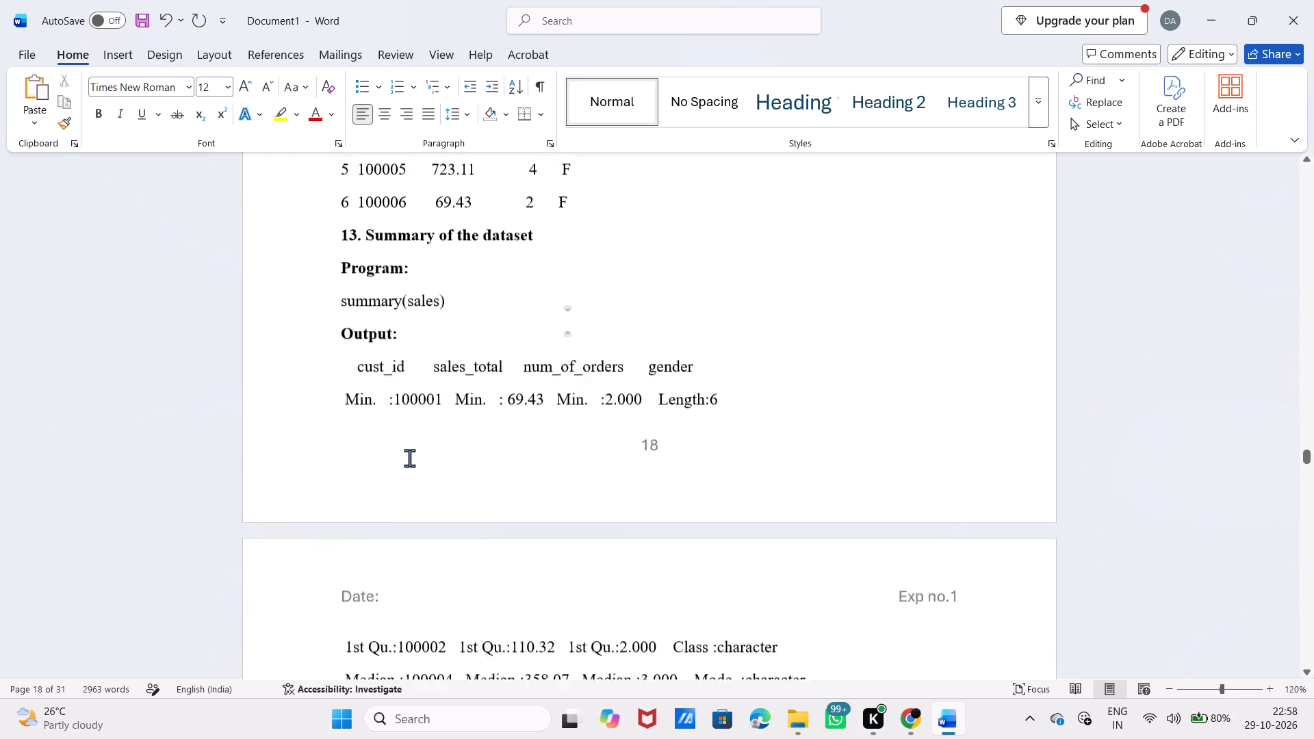
{"action": "scroll", "coordinate": [409, 458], "scroll_direction": "down", "scroll_amount": 1}
{"action": "left_click", "coordinate": [413, 475]}
{"action": "key", "text": "BackSpace"}
{"action": "key", "text": "BackSpace"}
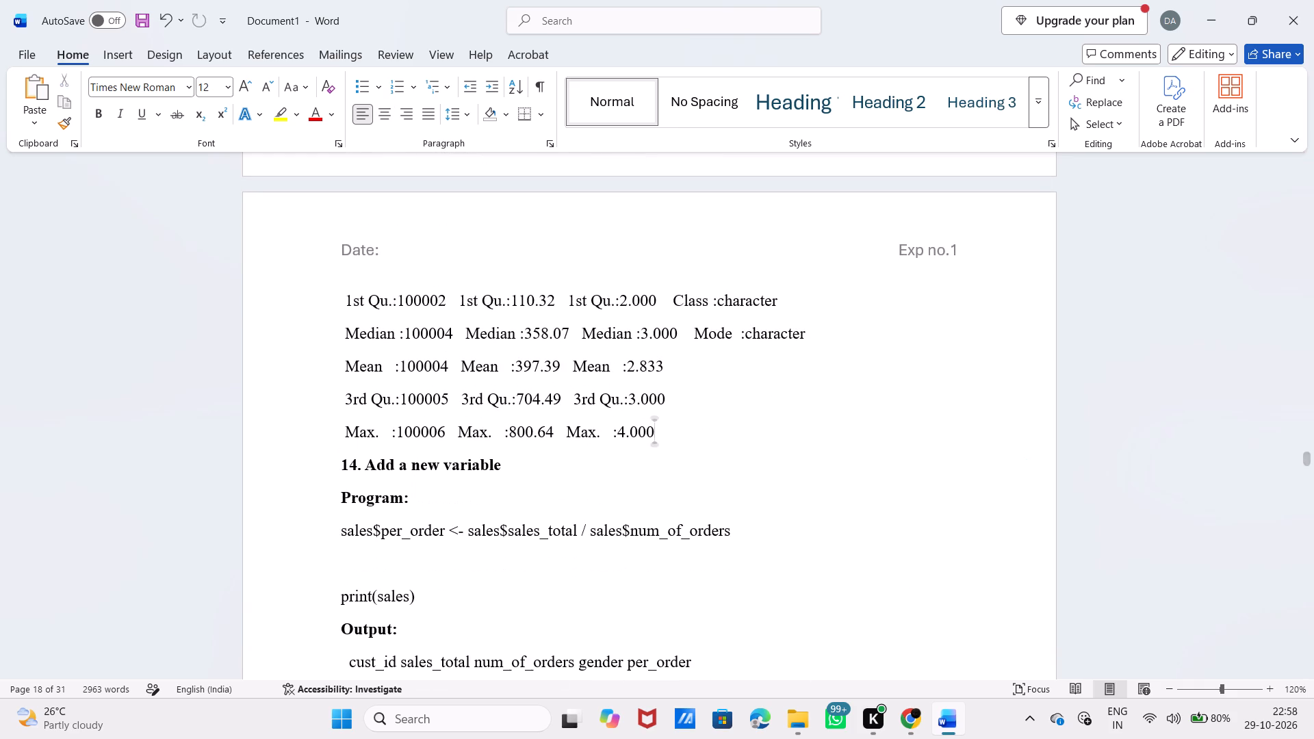
Remove the blank line before print(sales) in program 14 and the divider line above the "15. Try different subsetting" heading.
{"action": "scroll", "coordinate": [413, 475], "scroll_direction": "down", "scroll_amount": 1}
{"action": "left_click", "coordinate": [379, 257]}
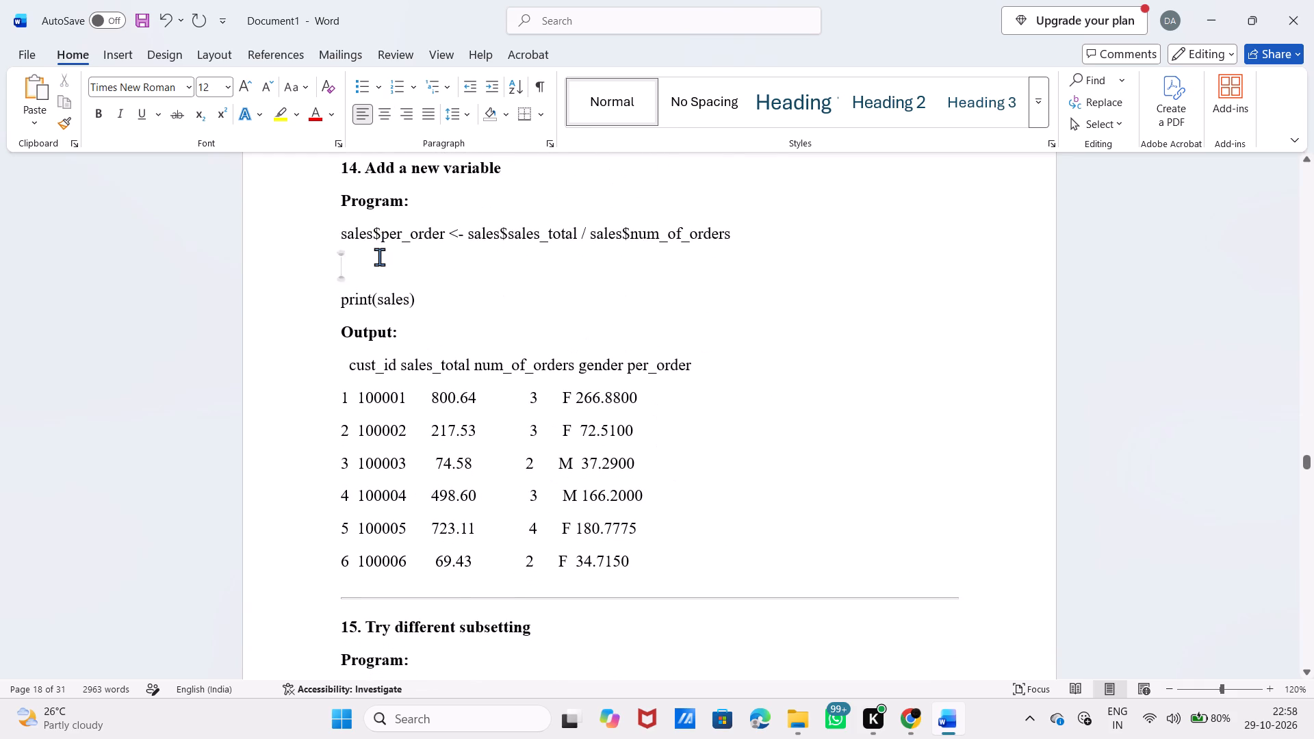
{"action": "key", "text": "BackSpace"}
{"action": "left_click", "coordinate": [398, 565]}
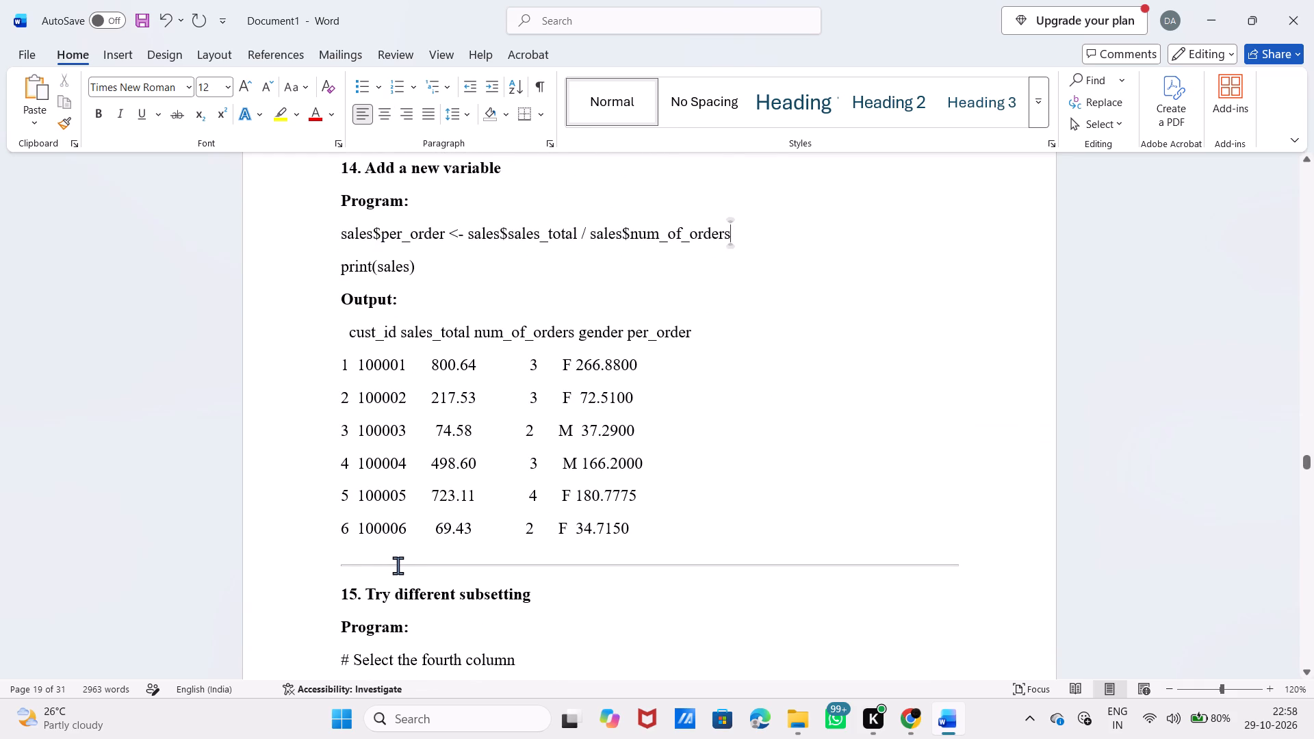
{"action": "key", "text": "BackSpace"}
{"action": "key", "text": "BackSpace"}
Remove the blank lines before the first two columns, columns 1, 3 and 4, and gender F comments in the subsetting program.
{"action": "scroll", "coordinate": [396, 618], "scroll_direction": "down", "scroll_amount": 2}
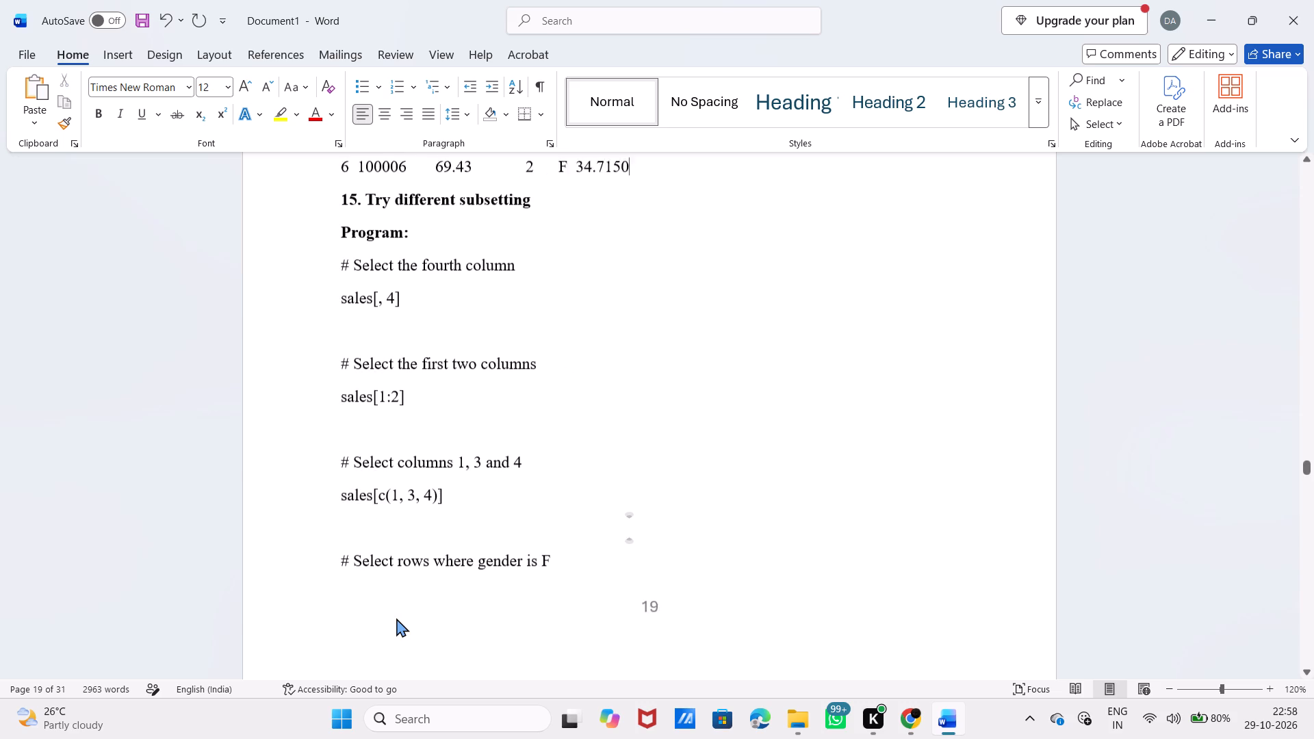
{"action": "left_click", "coordinate": [372, 330]}
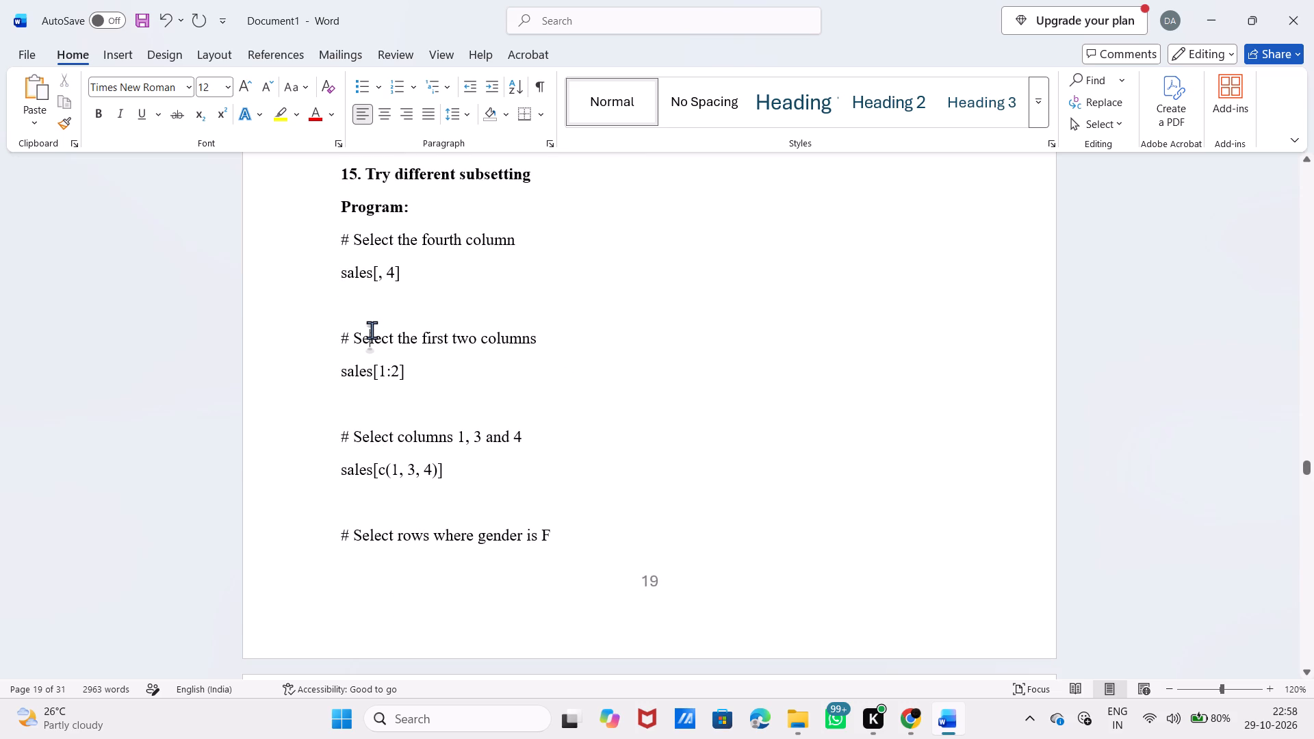
{"action": "left_click", "coordinate": [374, 300]}
{"action": "key", "text": "BackSpace"}
{"action": "left_click", "coordinate": [374, 373]}
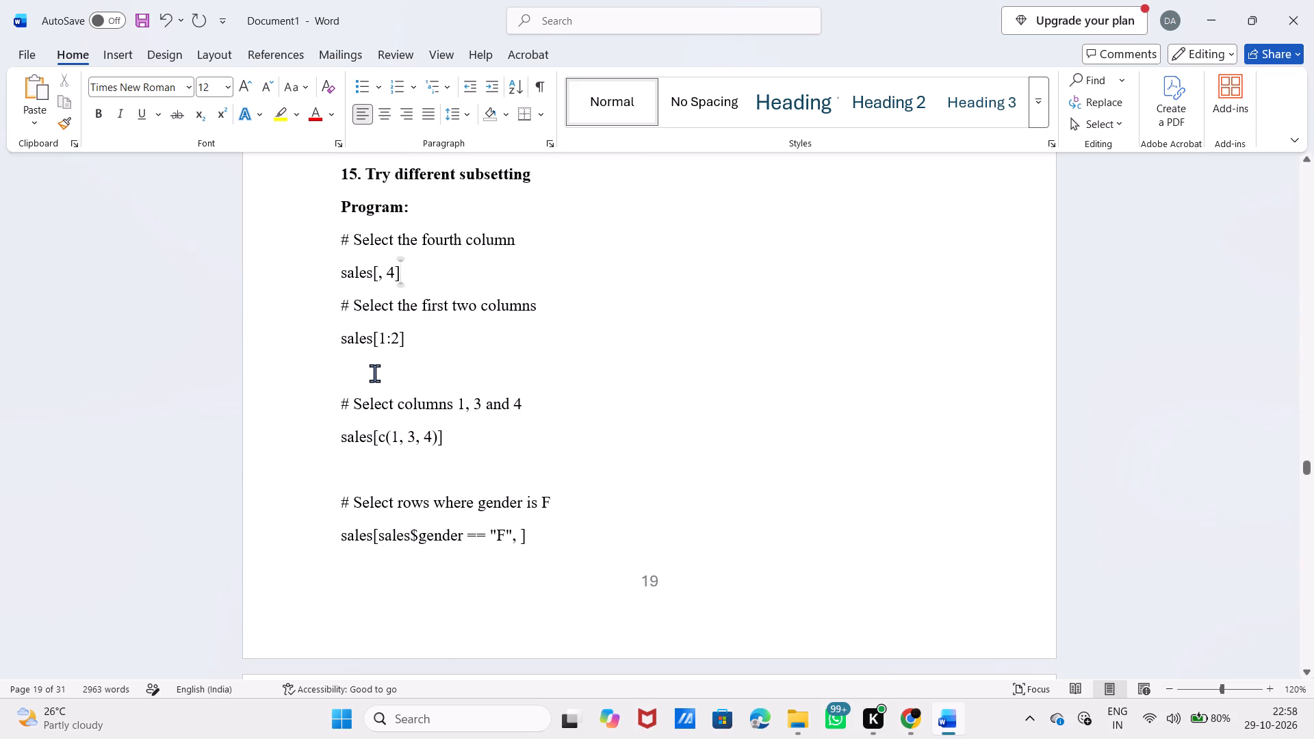
{"action": "key", "text": "BackSpace"}
{"action": "left_click", "coordinate": [376, 428]}
{"action": "key", "text": "BackSpace"}
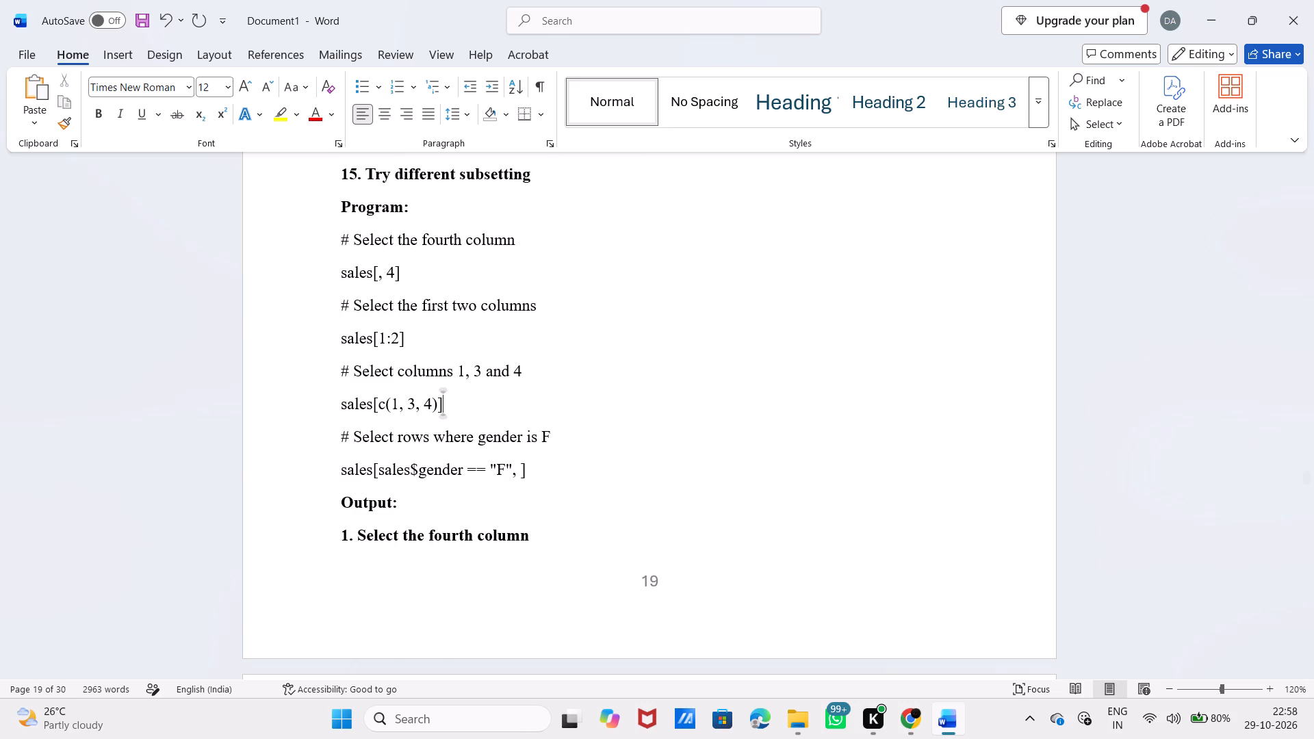
Delete the divider lines above the "16. Write the modified dataset" and "17. Get and set the working directory" headings.
{"action": "scroll", "coordinate": [376, 428], "scroll_direction": "down", "scroll_amount": 3}
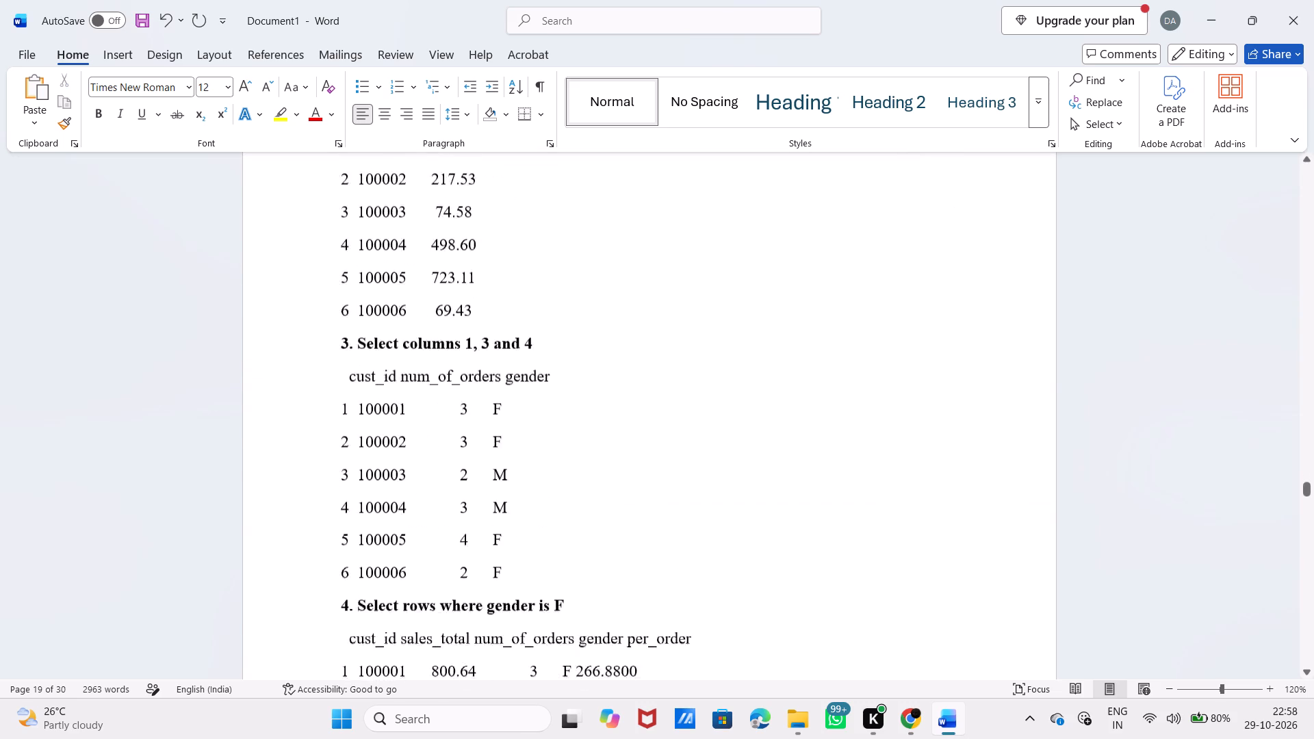
{"action": "scroll", "coordinate": [376, 428], "scroll_direction": "down", "scroll_amount": 3}
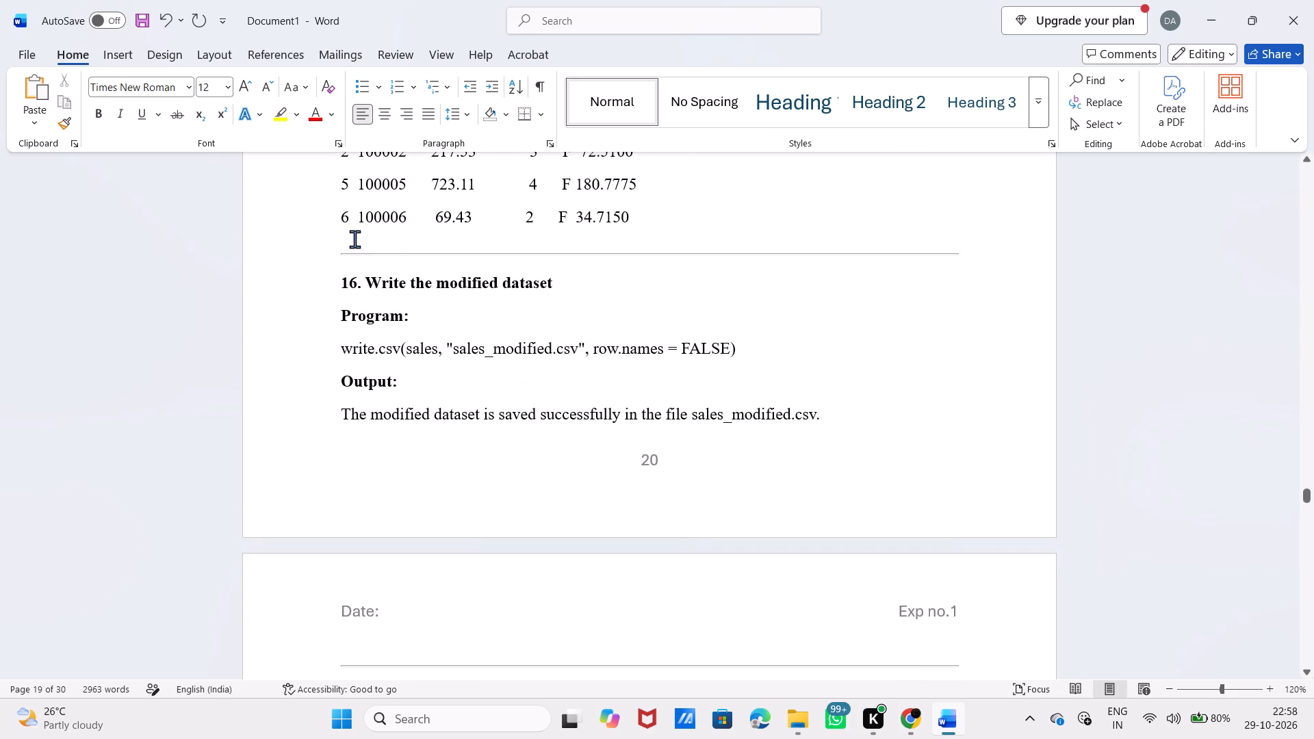
{"action": "left_click", "coordinate": [359, 256]}
{"action": "key", "text": "BackSpace"}
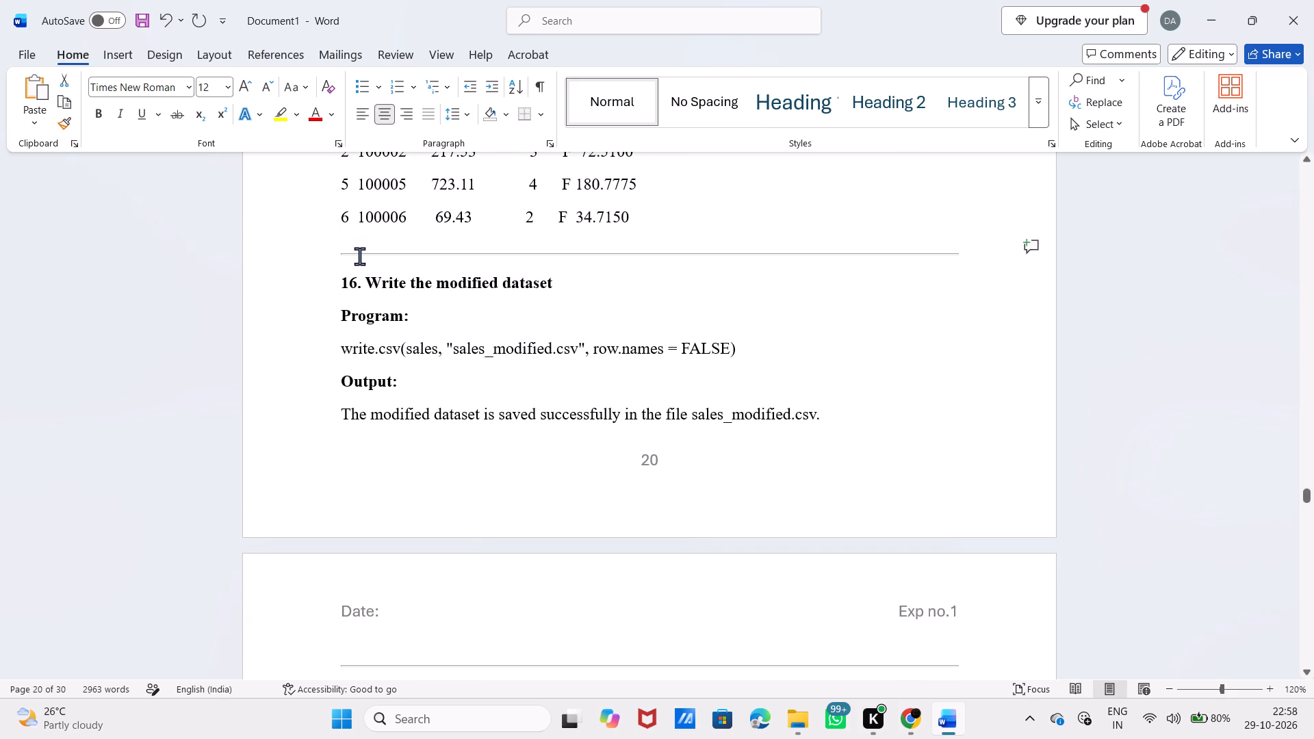
{"action": "key", "text": "BackSpace"}
{"action": "scroll", "coordinate": [389, 354], "scroll_direction": "down", "scroll_amount": 1}
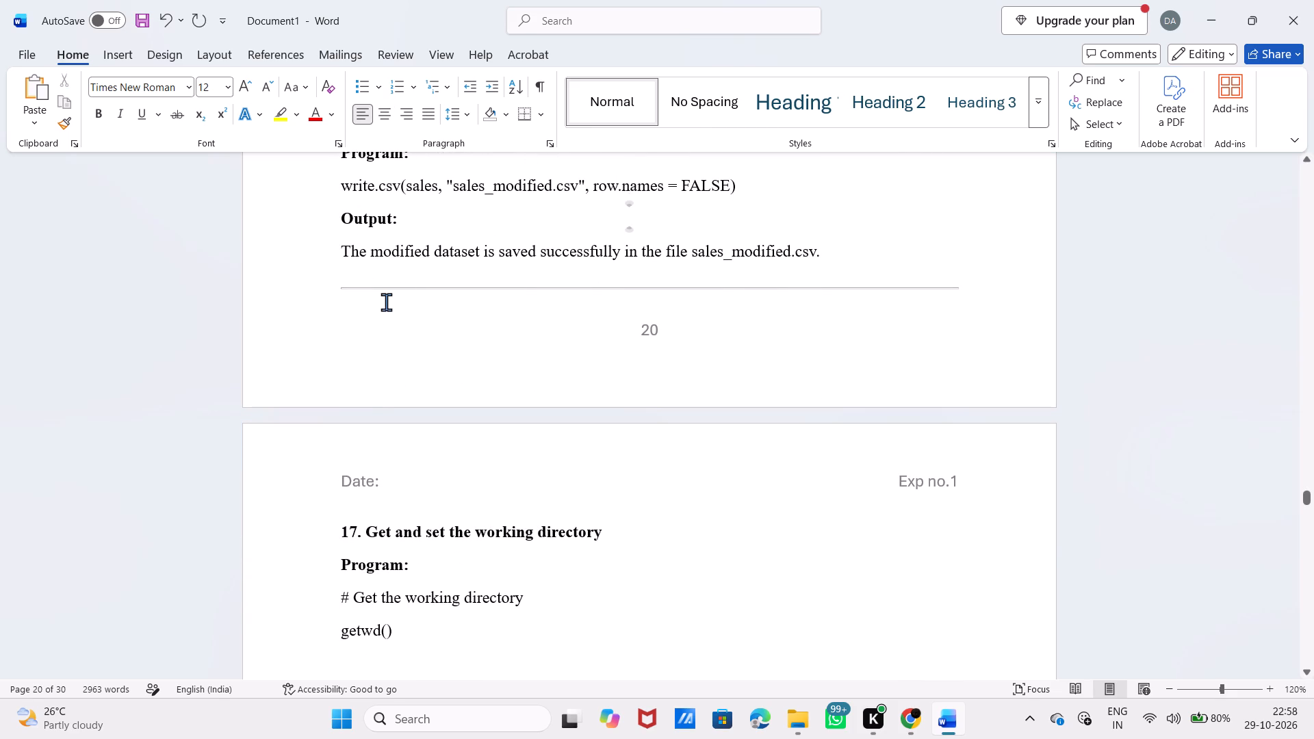
{"action": "left_click", "coordinate": [385, 291]}
{"action": "key", "text": "BackSpace"}
{"action": "key", "text": "BackSpace"}
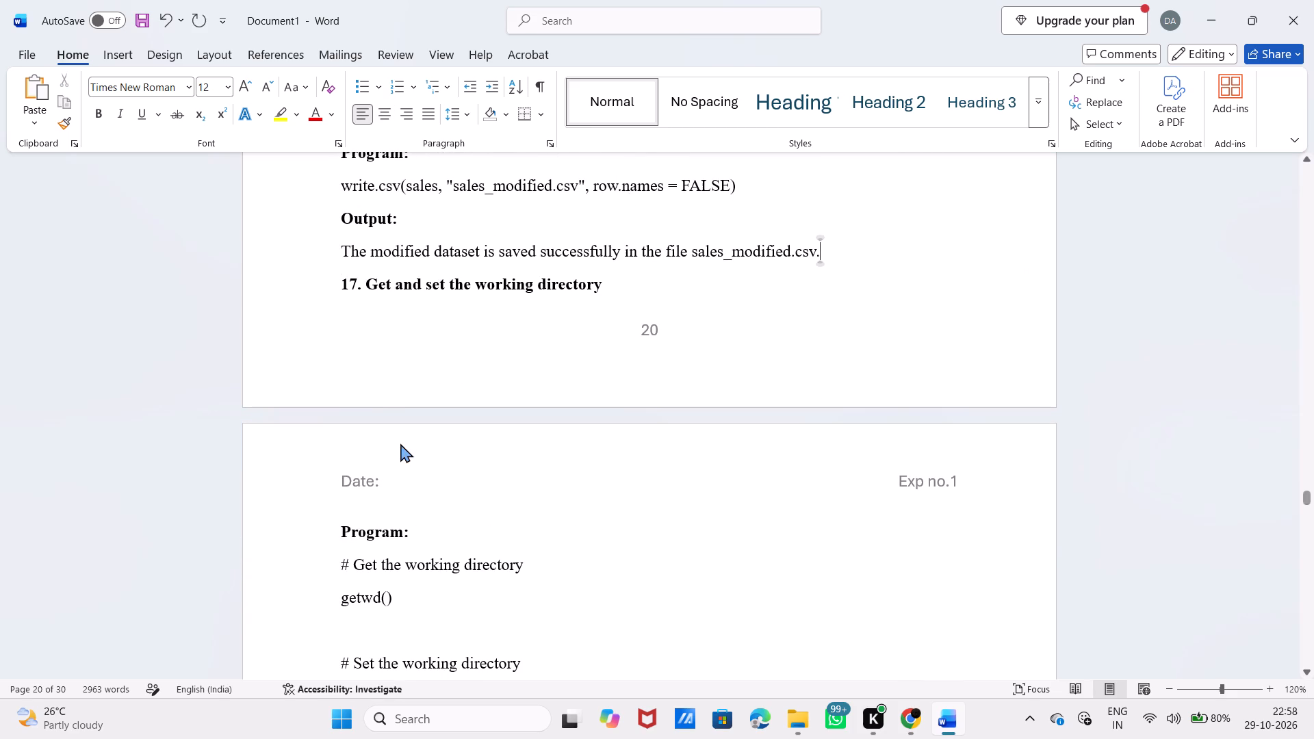
Remove the blank lines between the statements of the working directory program and between the two paths in its output.
{"action": "scroll", "coordinate": [400, 443], "scroll_direction": "down", "scroll_amount": 1}
{"action": "left_click", "coordinate": [368, 392]}
{"action": "key", "text": "BackSpace"}
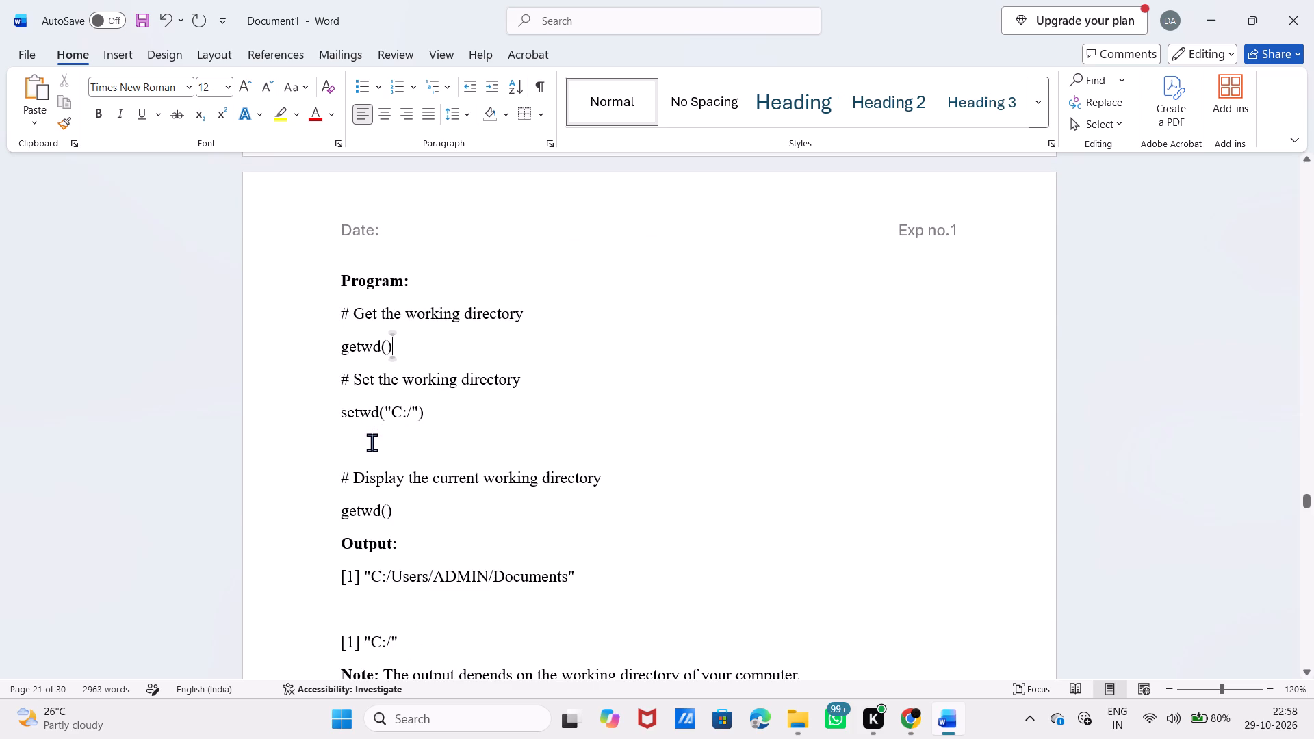
{"action": "left_click", "coordinate": [372, 443]}
{"action": "key", "text": "BackSpace"}
{"action": "scroll", "coordinate": [372, 521], "scroll_direction": "down", "scroll_amount": 1}
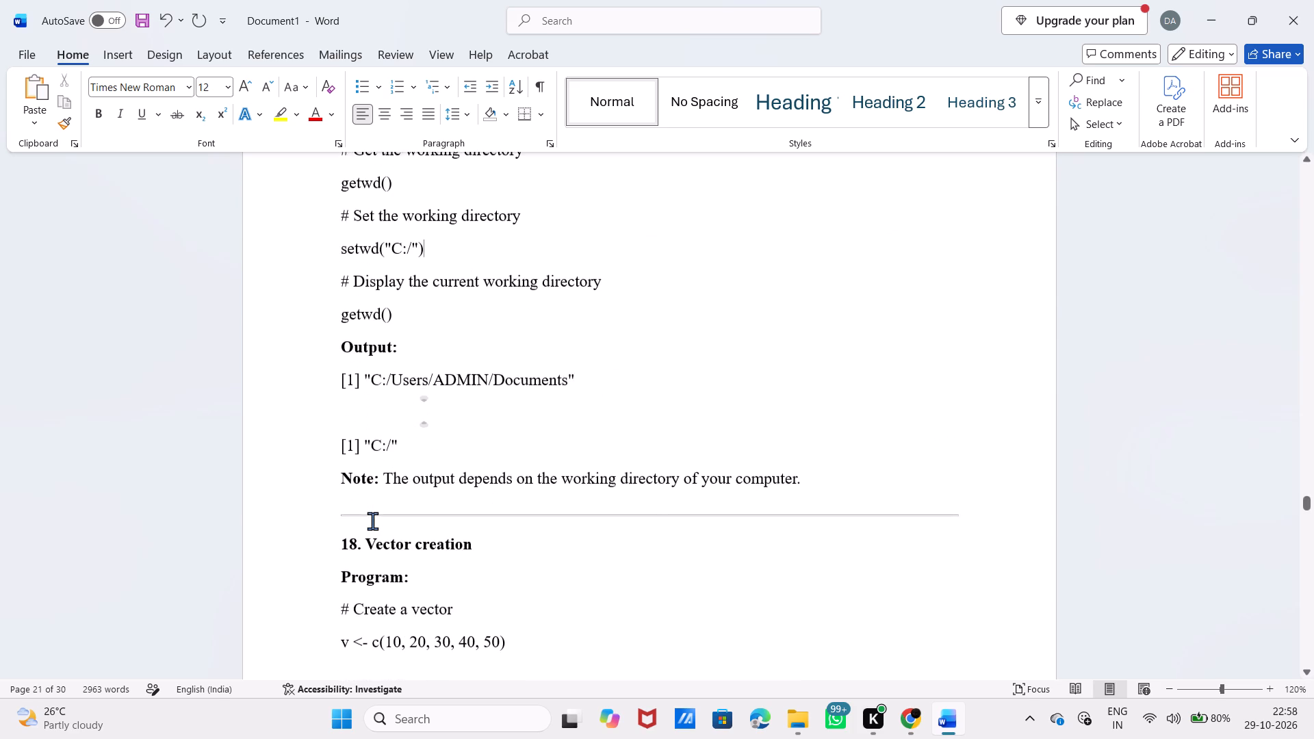
{"action": "left_click", "coordinate": [374, 430]}
{"action": "key", "text": "BackSpace"}
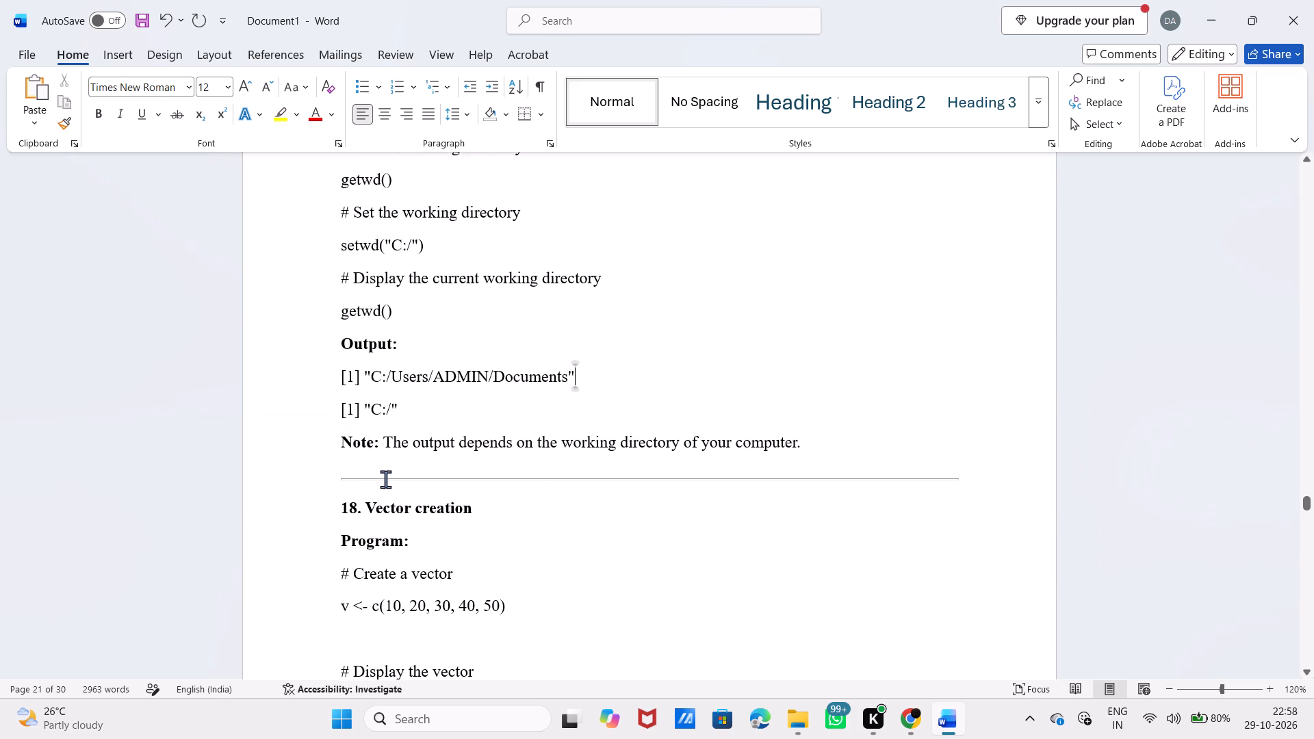
Delete the divider line above the "18. Vector creation" heading.
{"action": "left_click", "coordinate": [385, 479]}
{"action": "key", "text": "BackSpace"}
{"action": "key", "text": "BackSpace"}
Remove the blank lines before the display vector, length, sum and mean comments in the vector creation program.
{"action": "scroll", "coordinate": [386, 571], "scroll_direction": "down", "scroll_amount": 1}
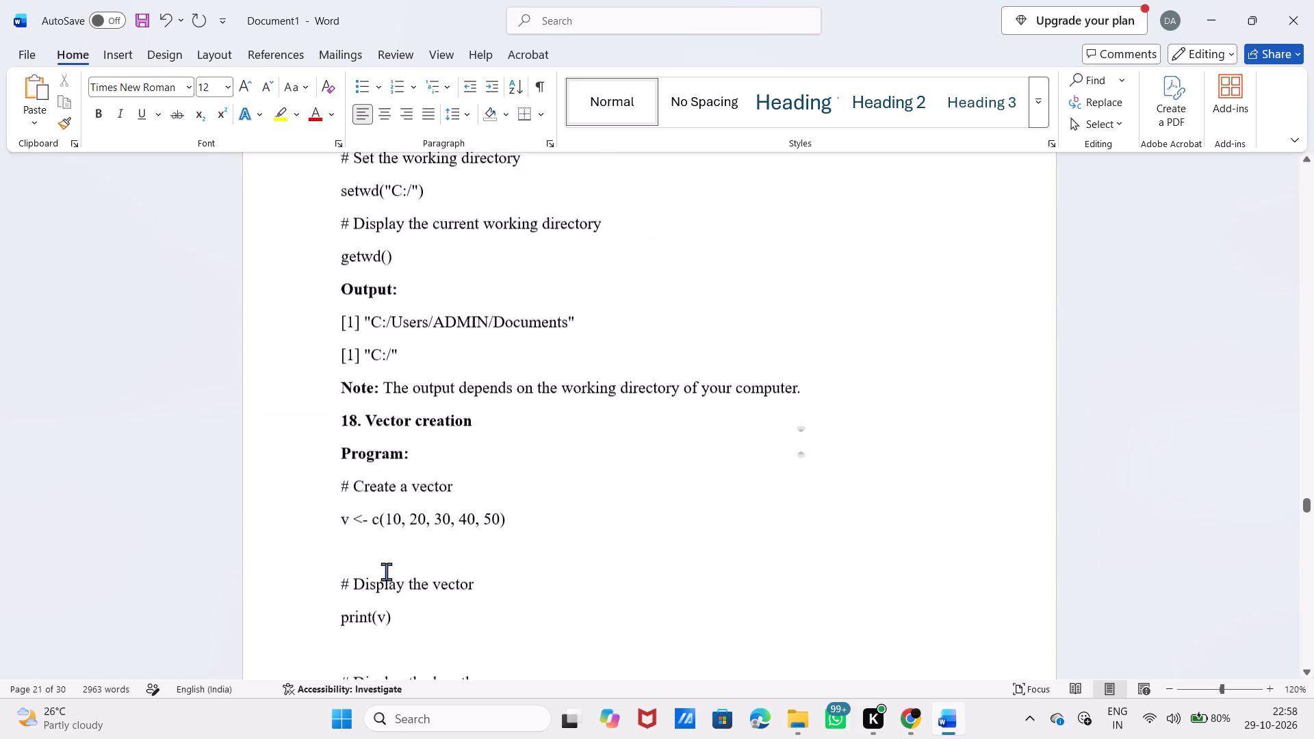
{"action": "scroll", "coordinate": [386, 571], "scroll_direction": "down", "scroll_amount": 1}
{"action": "left_click", "coordinate": [387, 348]}
{"action": "key", "text": "BackSpace"}
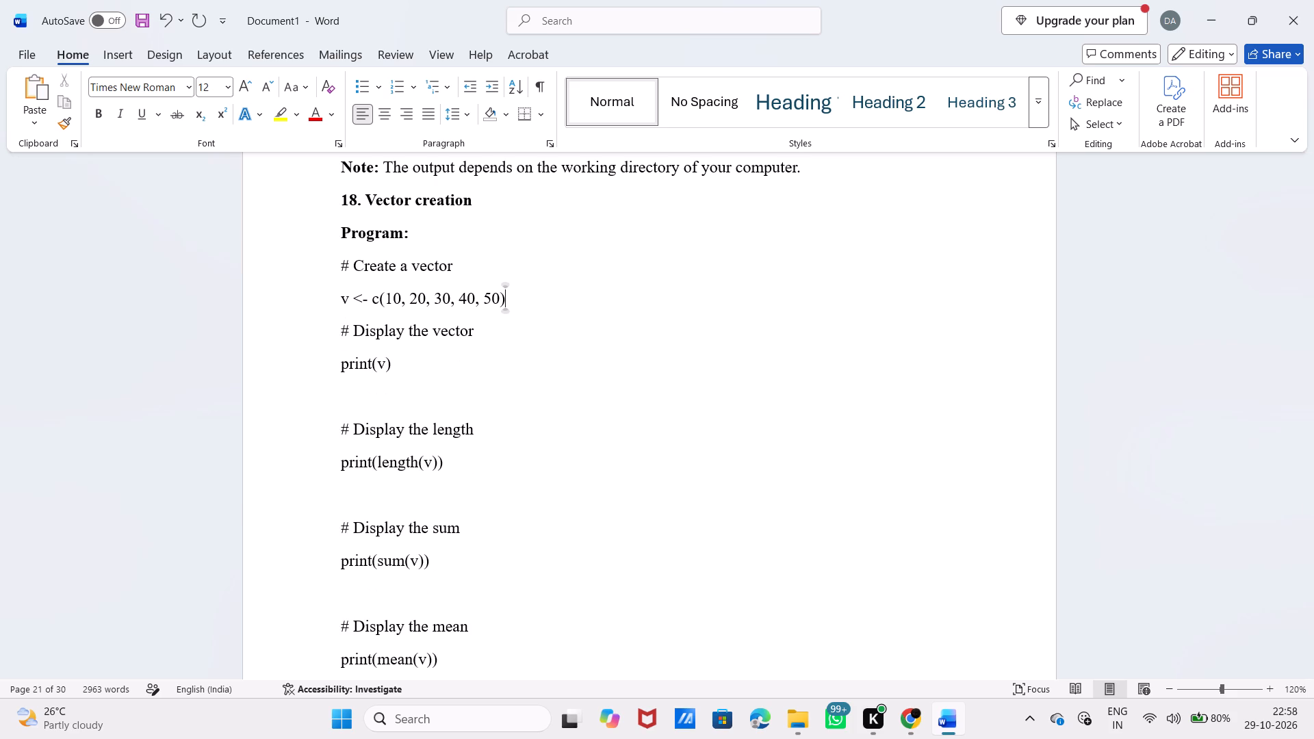
{"action": "left_click", "coordinate": [387, 380]}
{"action": "key", "text": "BackSpace"}
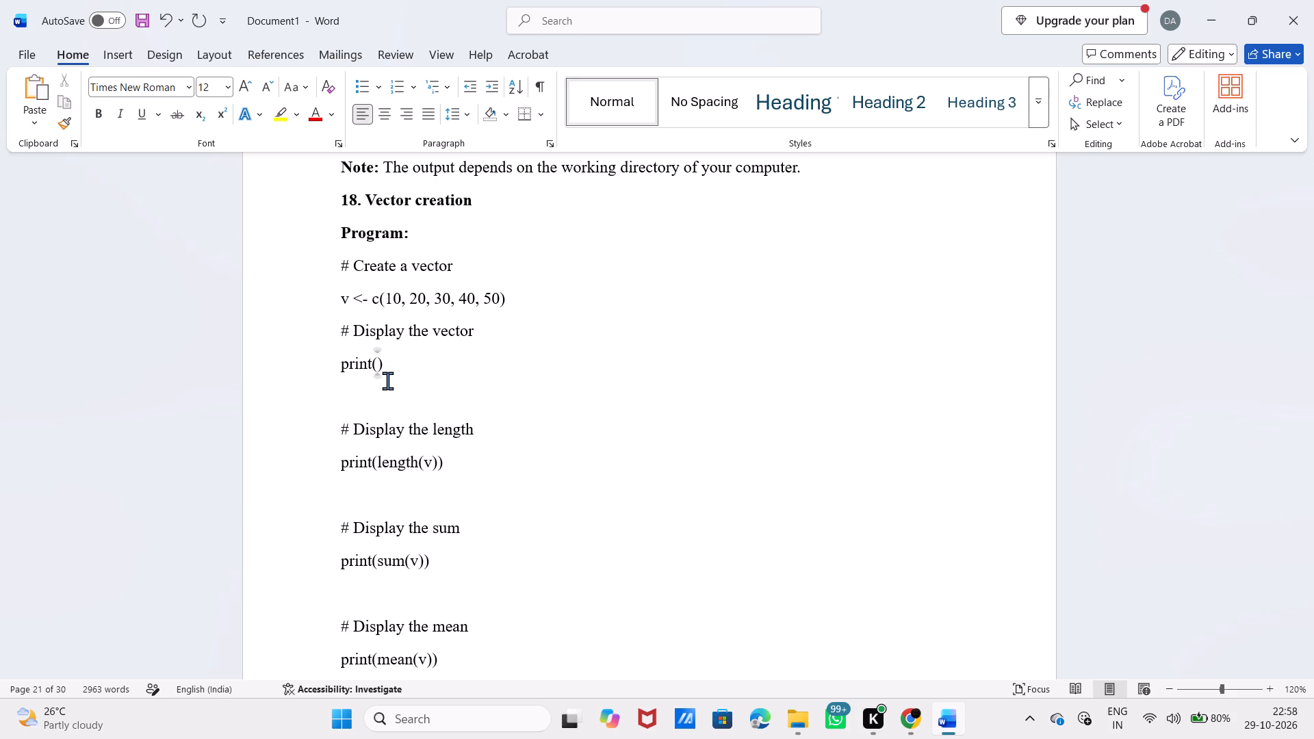
{"action": "key", "text": "ctrl+z"}
{"action": "left_click", "coordinate": [387, 387]}
{"action": "key", "text": "BackSpace"}
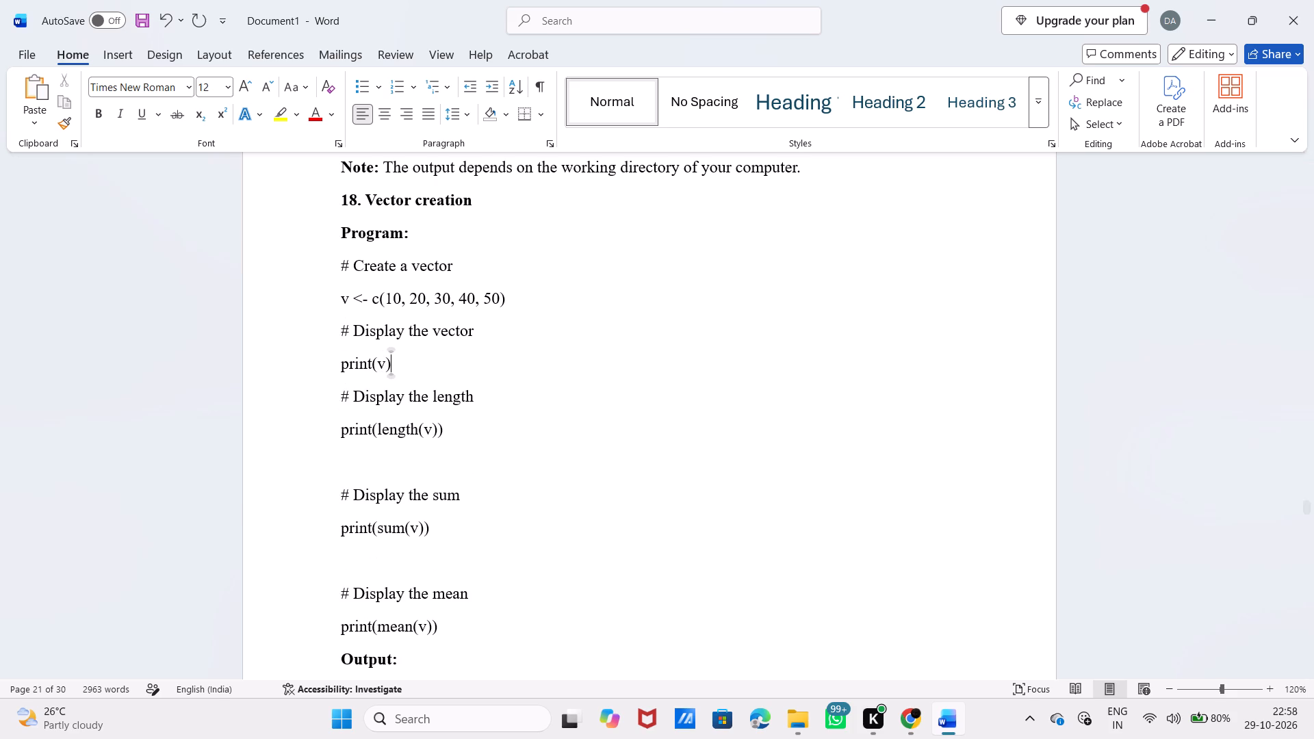
{"action": "left_click", "coordinate": [379, 462]}
{"action": "key", "text": "BackSpace"}
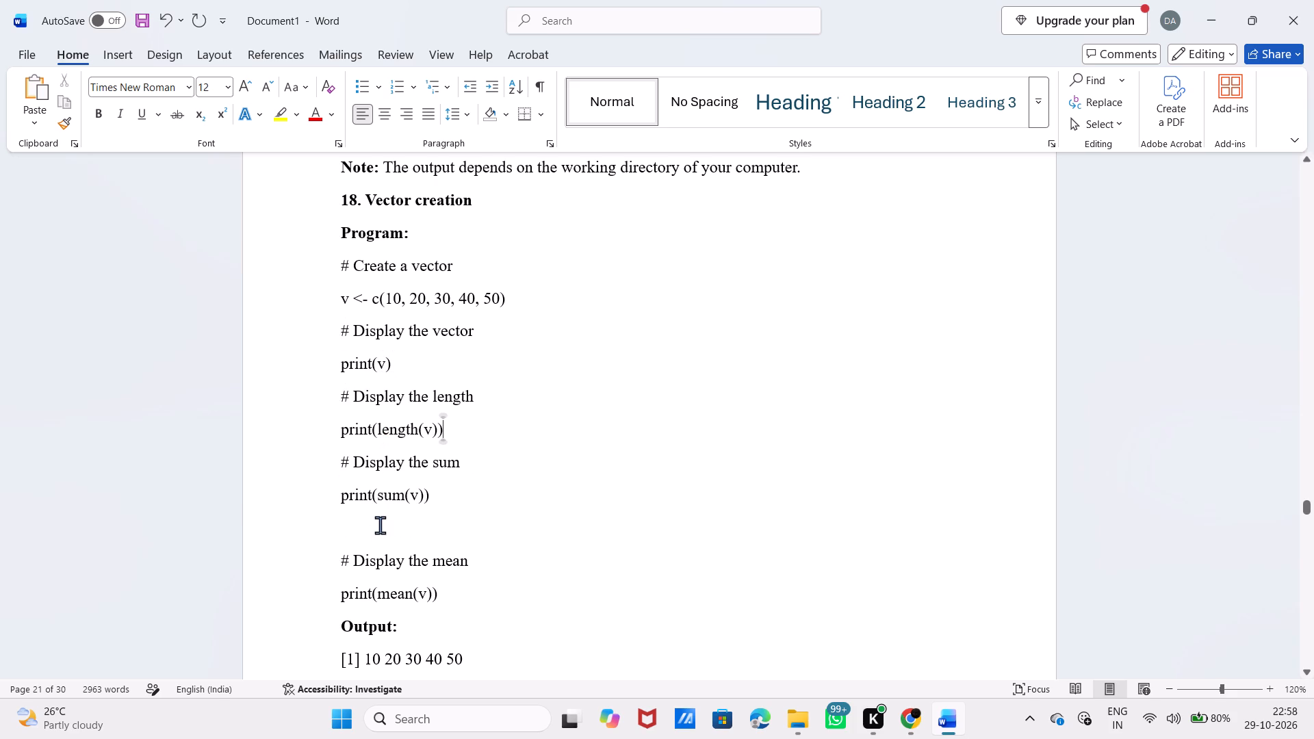
{"action": "left_click", "coordinate": [380, 528]}
{"action": "key", "text": "BackSpace"}
Remove the blank lines between the four result lines in the vector creation output.
{"action": "scroll", "coordinate": [380, 528], "scroll_direction": "down", "scroll_amount": 2}
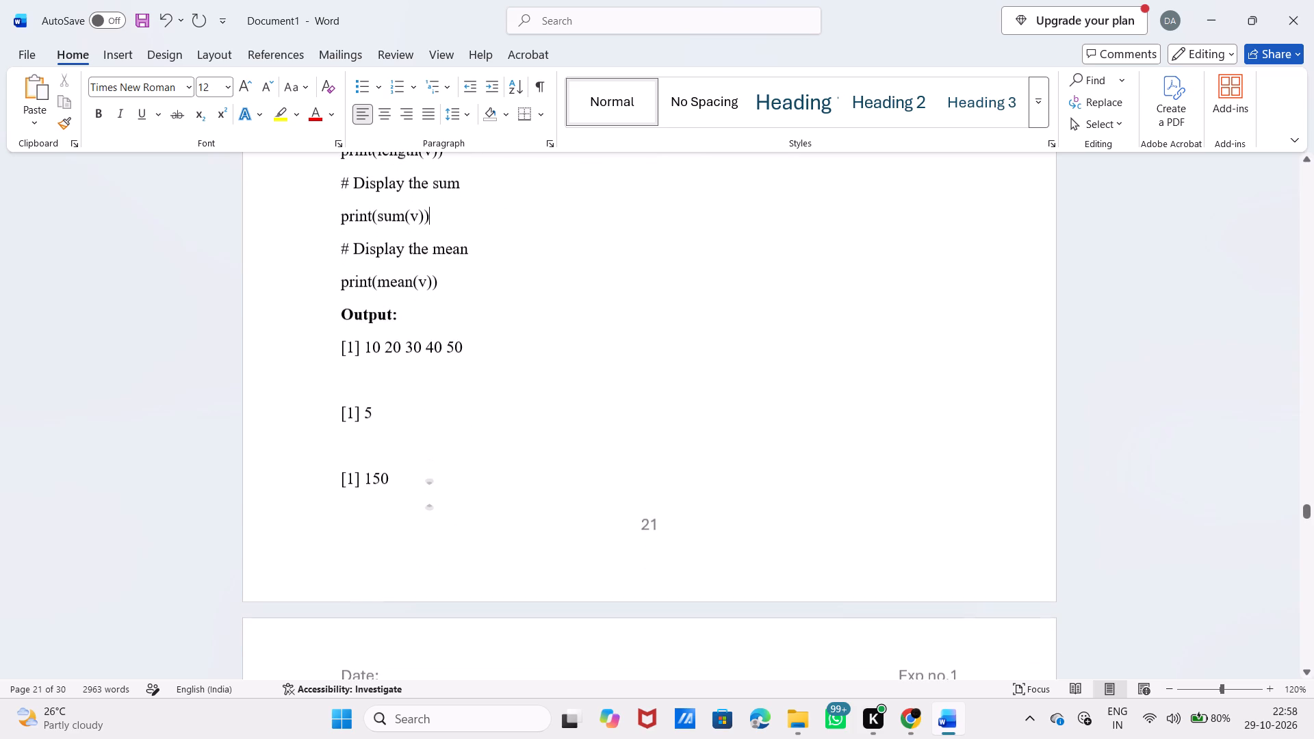
{"action": "left_click", "coordinate": [340, 382]}
{"action": "key", "text": "BackSpace"}
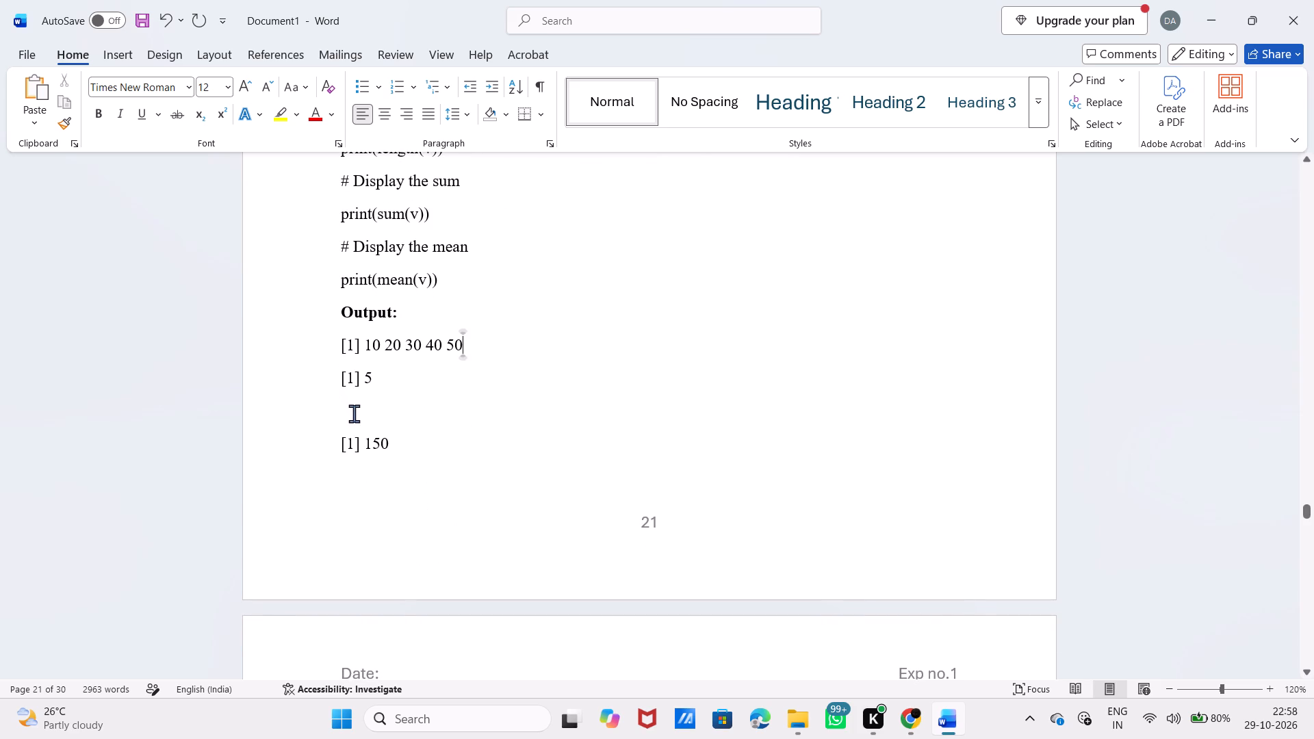
{"action": "left_click", "coordinate": [354, 413]}
{"action": "key", "text": "BackSpace"}
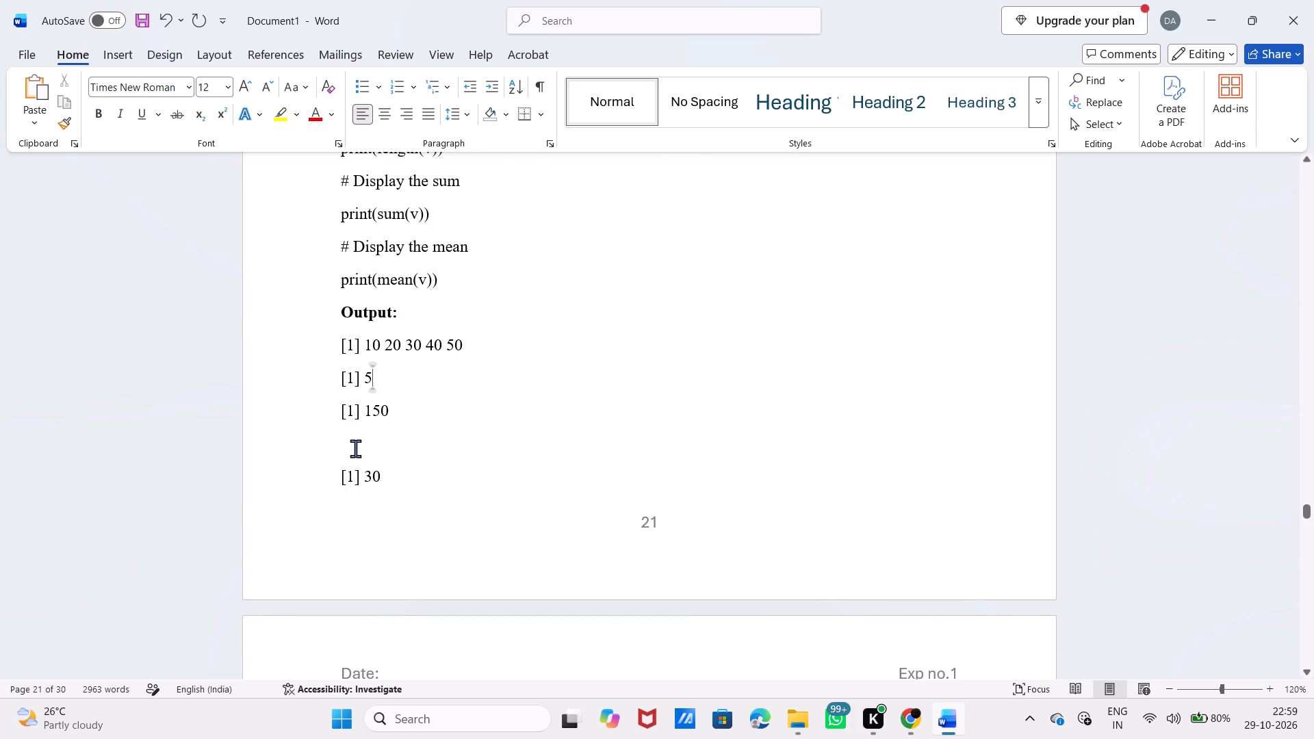
{"action": "left_click", "coordinate": [355, 448]}
{"action": "key", "text": "BackSpace"}
Delete the divider line above the "19. Factors" heading.
{"action": "scroll", "coordinate": [355, 448], "scroll_direction": "down", "scroll_amount": 1}
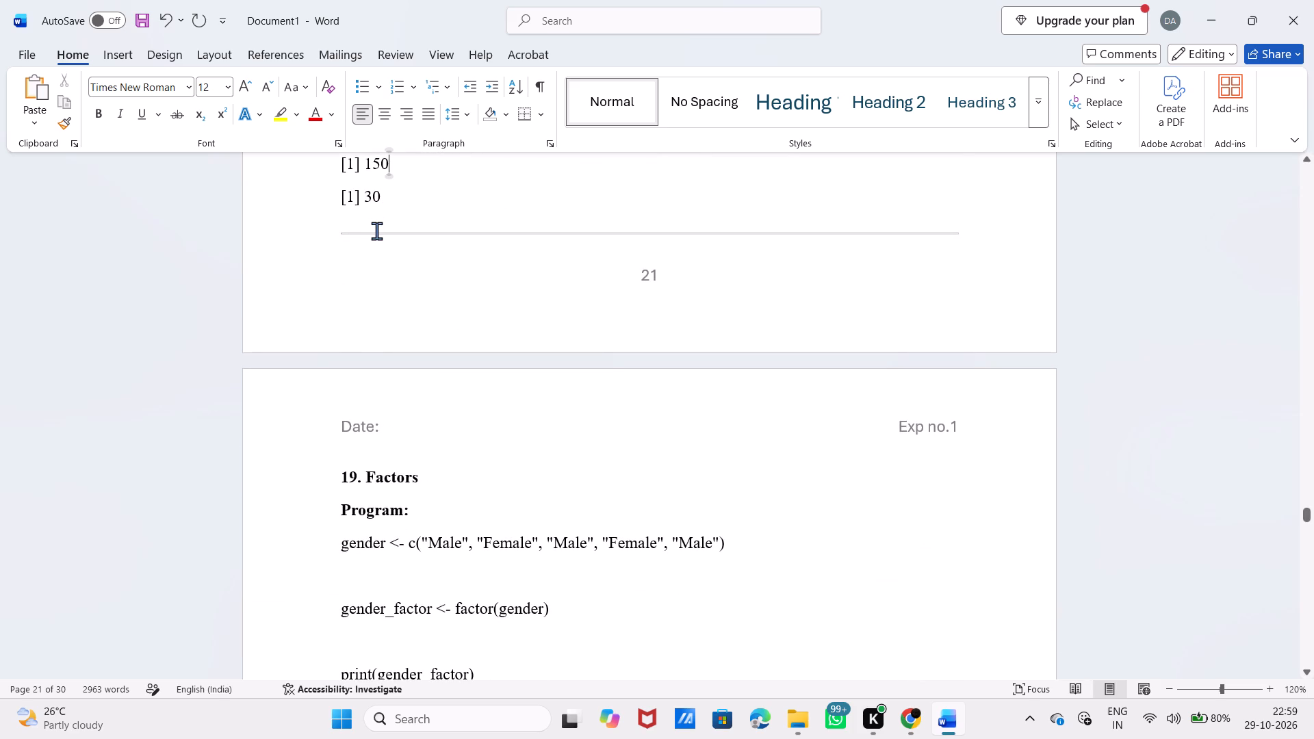
{"action": "left_click", "coordinate": [376, 231]}
{"action": "key", "text": "BackSpace"}
{"action": "key", "text": "BackSpace"}
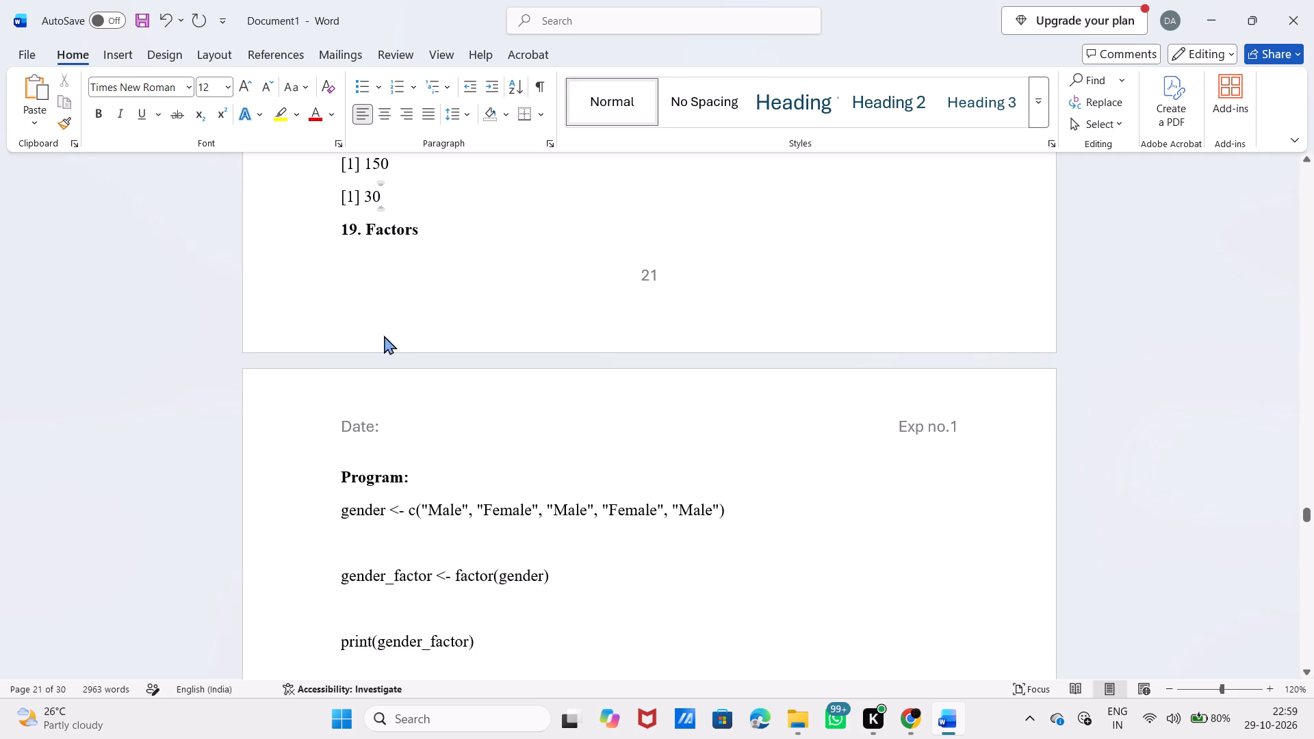
Remove the blank lines between the statements of the Factors program.
{"action": "left_click", "coordinate": [361, 547]}
{"action": "key", "text": "BackSpace"}
{"action": "scroll", "coordinate": [361, 547], "scroll_direction": "down", "scroll_amount": 1}
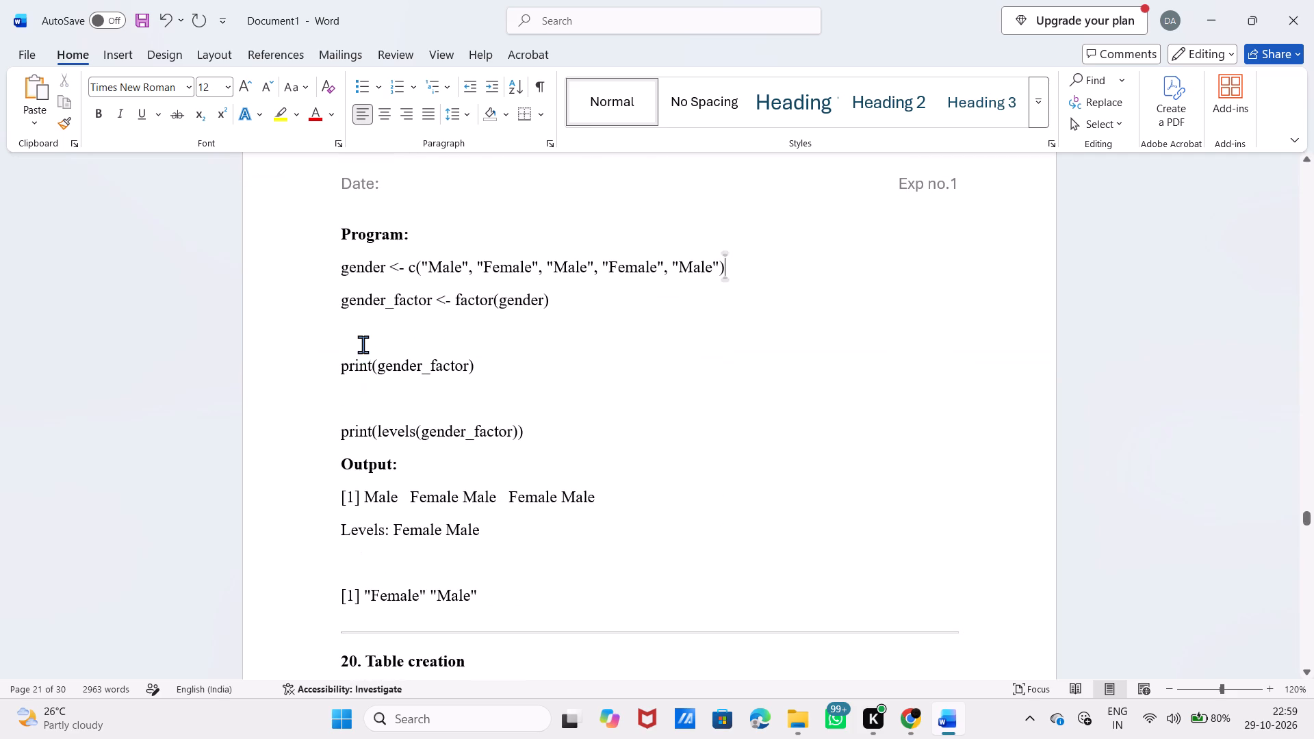
{"action": "left_click", "coordinate": [363, 341]}
{"action": "key", "text": "Down"}
{"action": "key", "text": "Down"}
{"action": "key", "text": "Up"}
{"action": "key", "text": "BackSpace"}
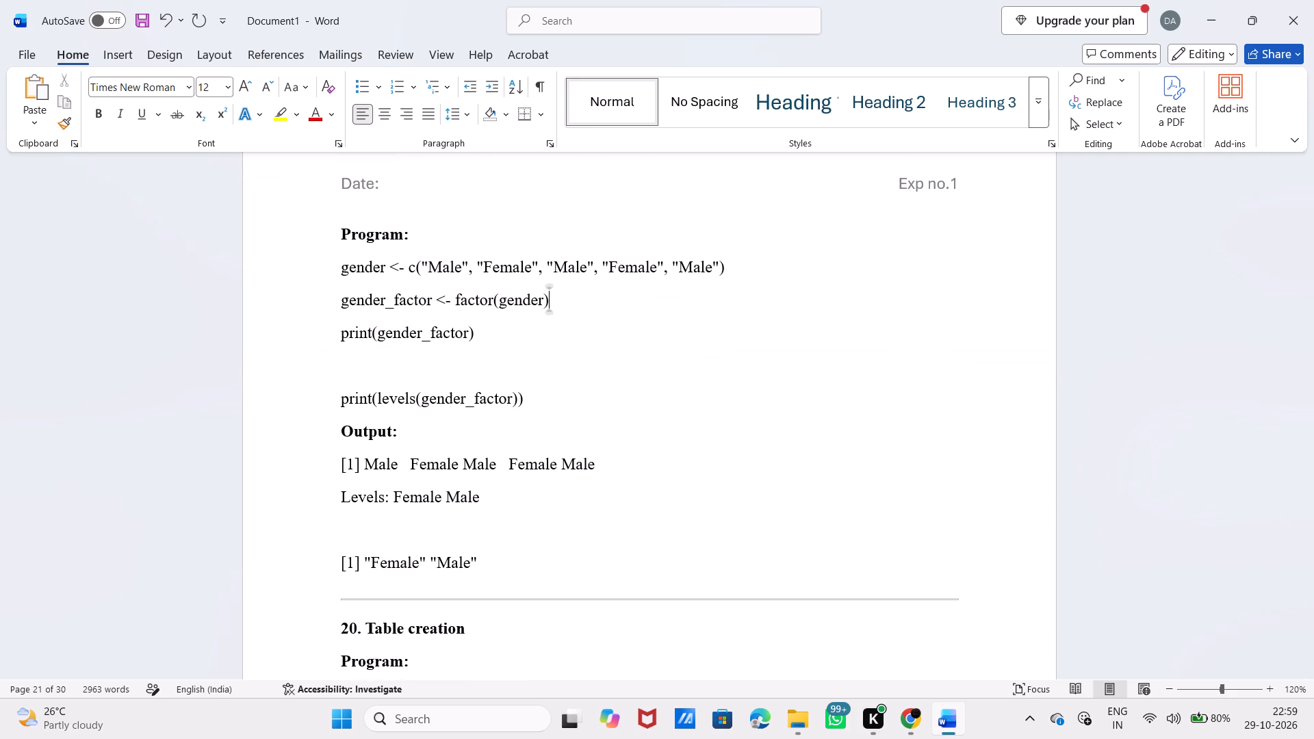
{"action": "key", "text": "Down"}
{"action": "key", "text": "Down"}
{"action": "key", "text": "BackSpace"}
Remove the blank line between the Levels line and the quoted levels in the Factors output.
{"action": "key", "text": "Down"}
{"action": "key", "text": "Down"}
{"action": "key", "text": "Down"}
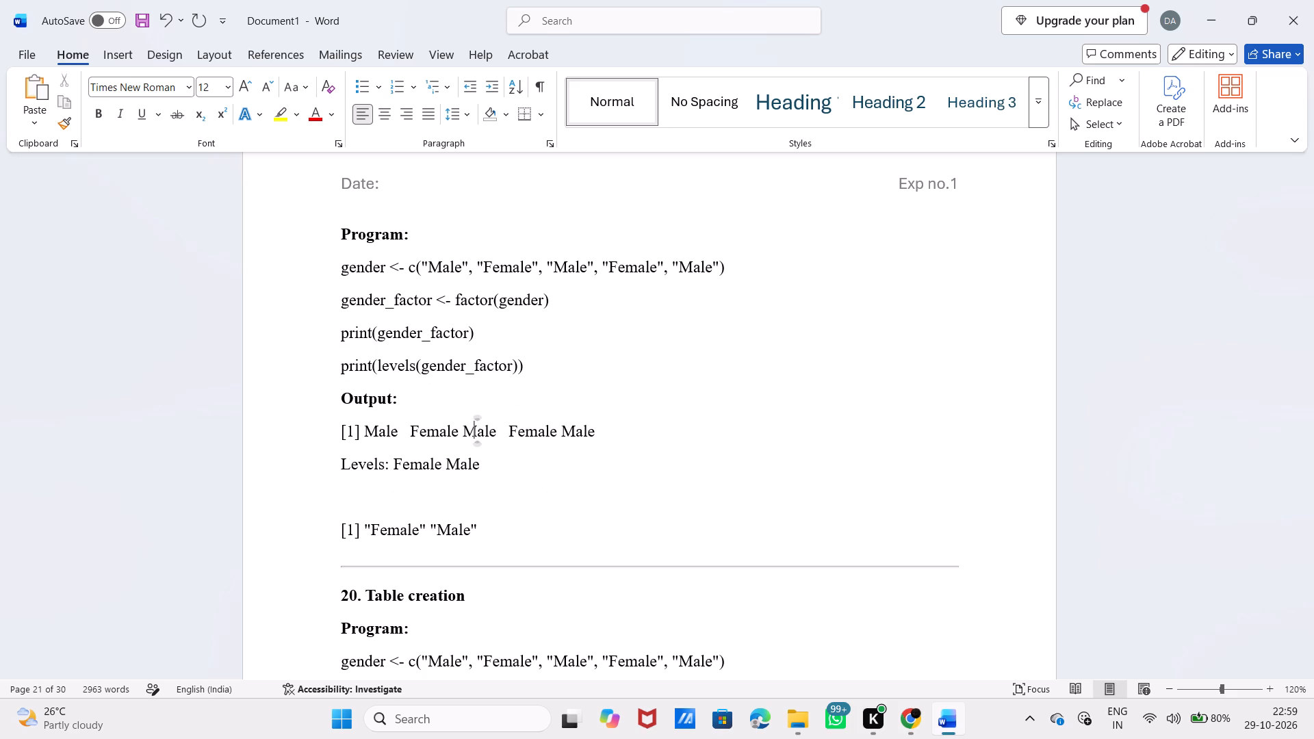
{"action": "key", "text": "Down"}
{"action": "key", "text": "Down"}
{"action": "key", "text": "BackSpace"}
Delete the divider line above the "20. Table creation" heading.
{"action": "key", "text": "Down"}
{"action": "key", "text": "Down"}
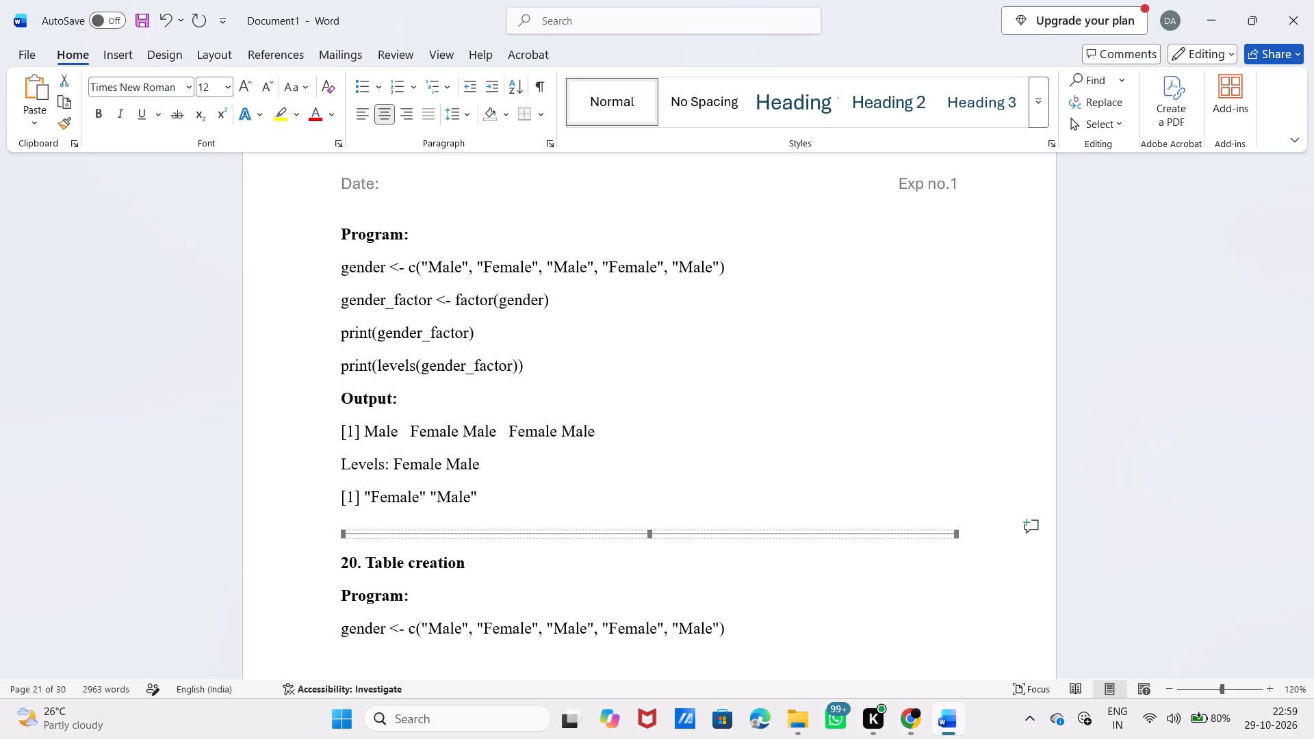
{"action": "key", "text": "BackSpace"}
{"action": "key", "text": "BackSpace"}
Remove the blank lines between the statements of the table creation program.
{"action": "key", "text": "Down"}
{"action": "key", "text": "Down"}
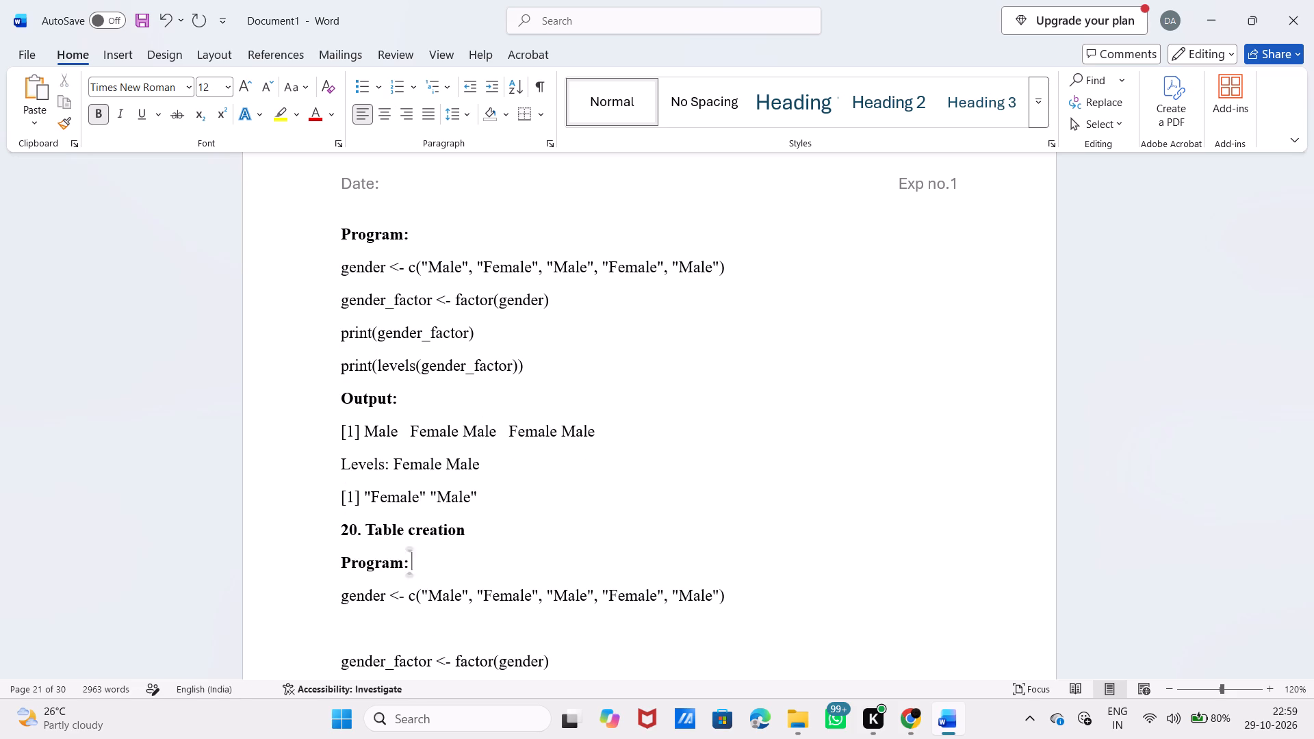
{"action": "key", "text": "Down"}
{"action": "key", "text": "Down"}
{"action": "key", "text": "BackSpace"}
{"action": "scroll", "coordinate": [363, 341], "scroll_direction": "down", "scroll_amount": 1}
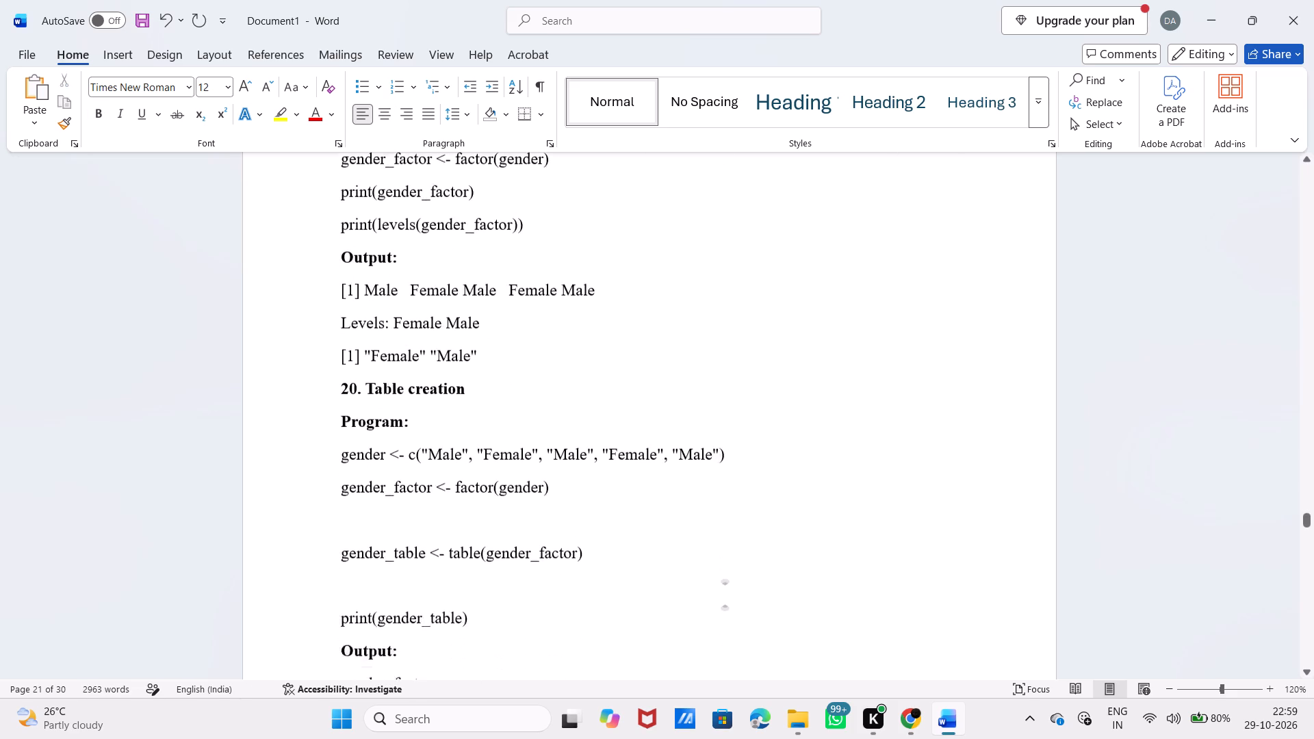
{"action": "scroll", "coordinate": [363, 341], "scroll_direction": "down", "scroll_amount": 1}
{"action": "key", "text": "Down"}
{"action": "key", "text": "Down"}
{"action": "key", "text": "BackSpace"}
{"action": "key", "text": "Down"}
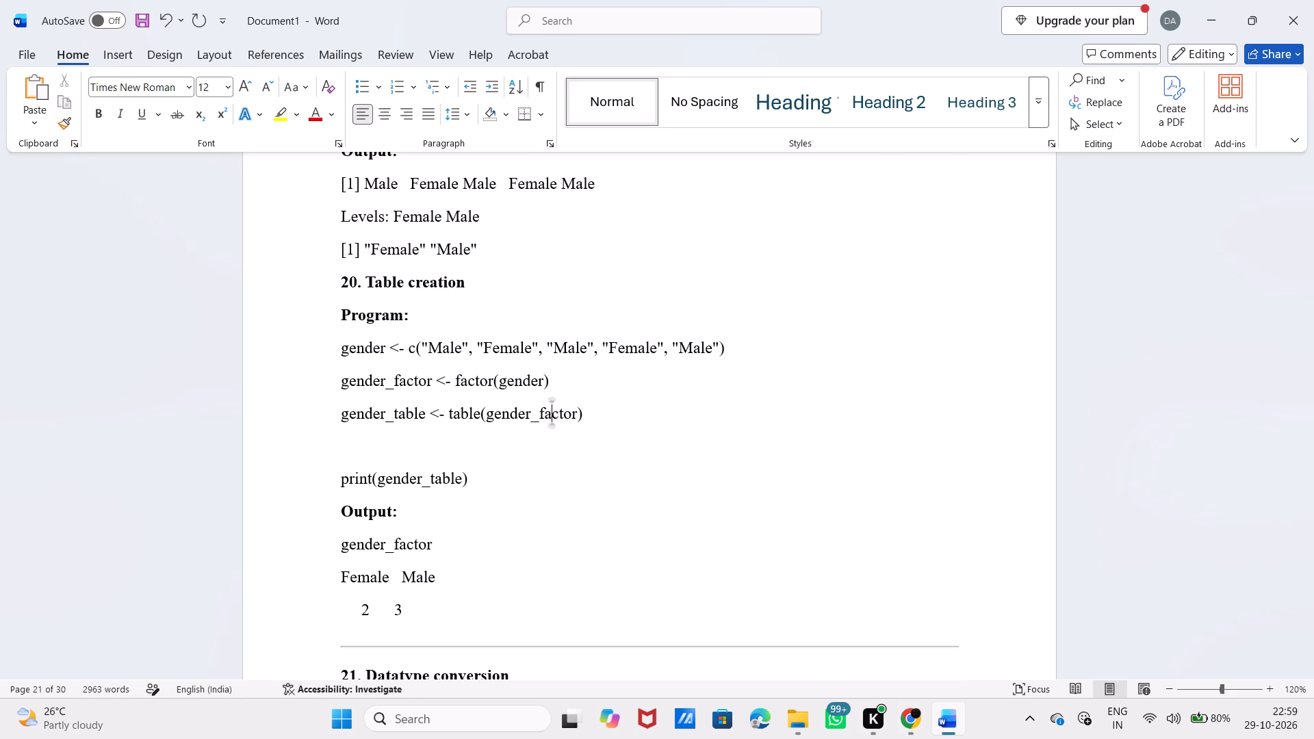
{"action": "key", "text": "Down"}
{"action": "key", "text": "BackSpace"}
Delete the divider line above the "21. Datatype conversion" heading.
{"action": "key", "text": "Down"}
{"action": "key", "text": "Down"}
{"action": "key", "text": "Down"}
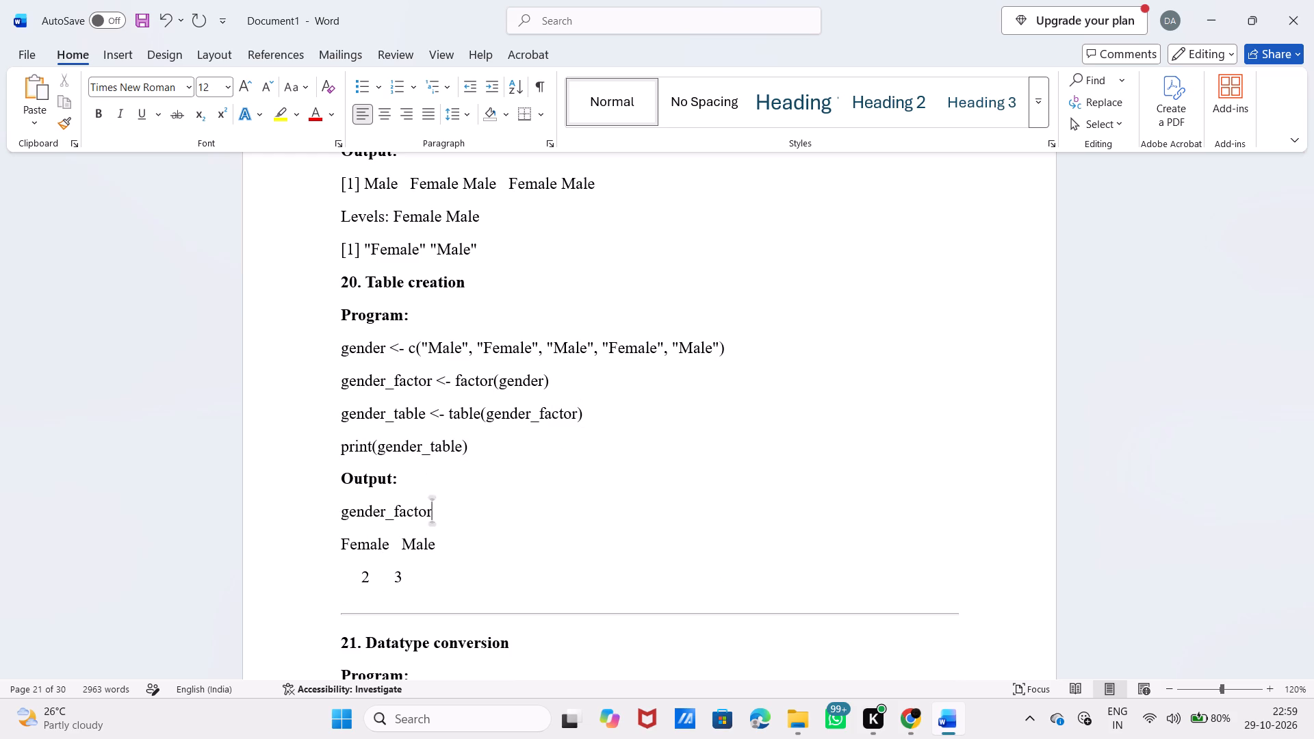
{"action": "key", "text": "Down"}
{"action": "key", "text": "Down"}
{"action": "key", "text": "Down"}
{"action": "key", "text": "BackSpace"}
{"action": "key", "text": "BackSpace"}
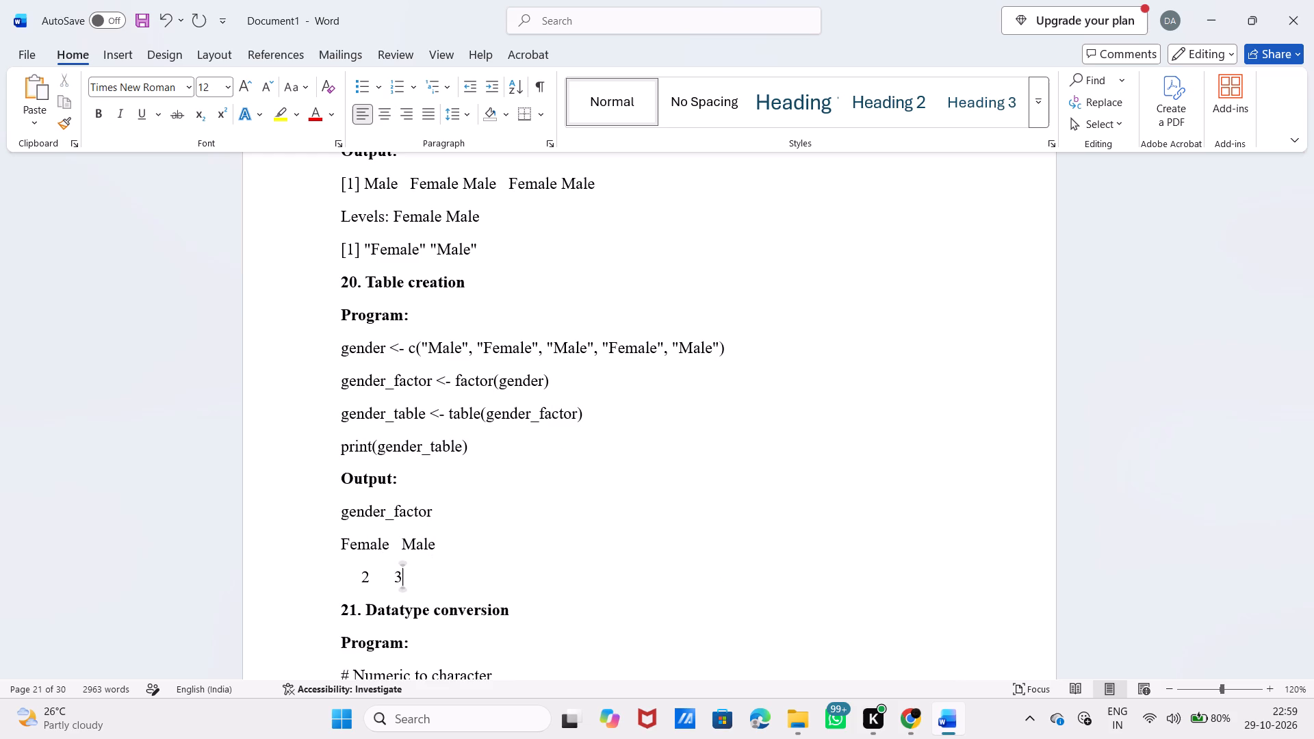
Remove the blank line before the "Character to numeric" comment in the datatype conversion program.
{"action": "key", "text": "Down"}
{"action": "key", "text": "Down"}
{"action": "key", "text": "Down"}
{"action": "scroll", "coordinate": [363, 341], "scroll_direction": "down", "scroll_amount": 1}
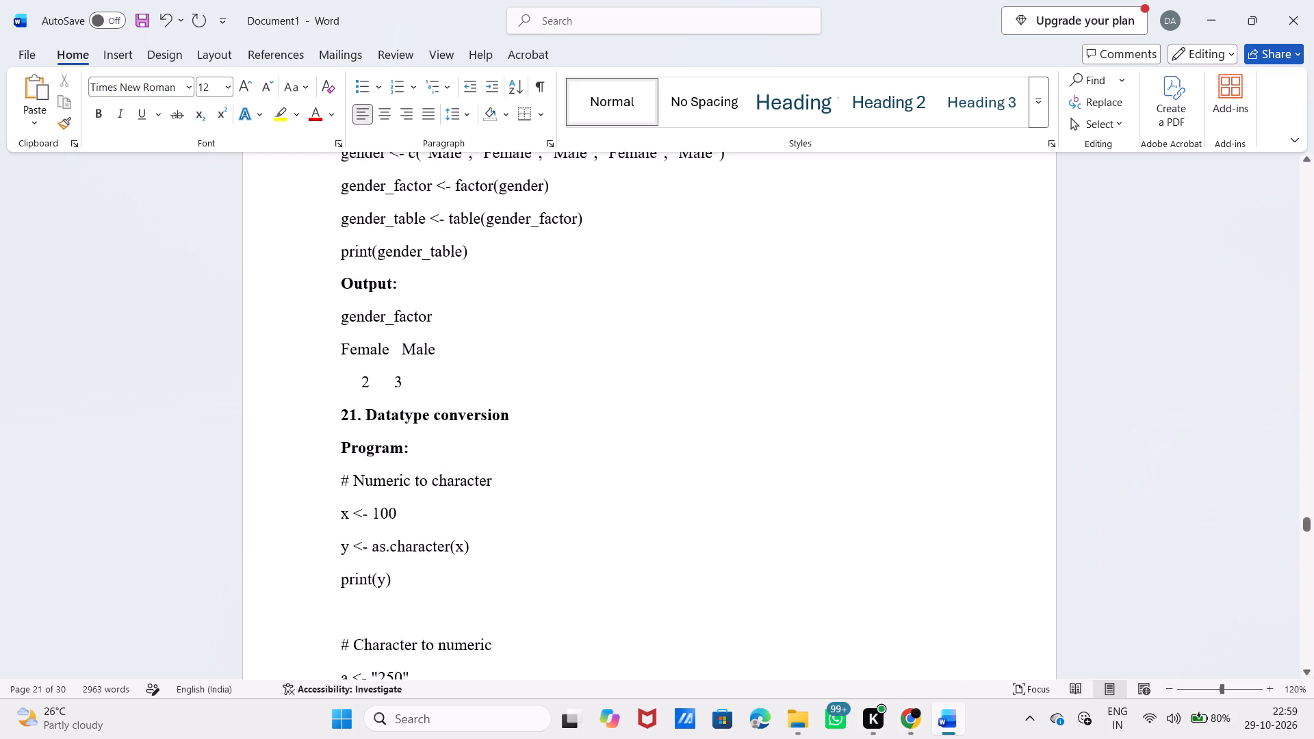
{"action": "scroll", "coordinate": [363, 341], "scroll_direction": "down", "scroll_amount": 1}
{"action": "key", "text": "Down"}
{"action": "key", "text": "Down"}
{"action": "key", "text": "Down"}
{"action": "key", "text": "Down"}
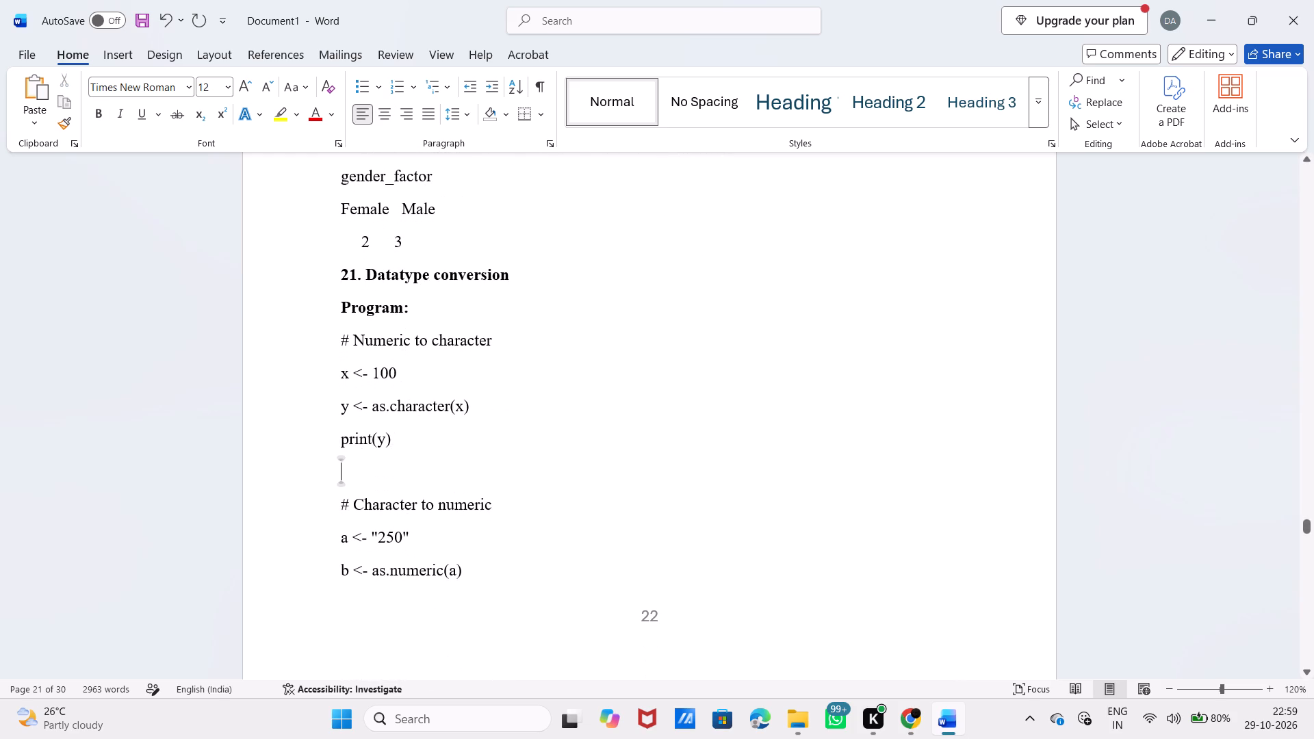
{"action": "key", "text": "BackSpace"}
Remove the blank lines before the "Character to factor" and "Numeric to integer" comments in the datatype conversion program.
{"action": "key", "text": "Down"}
{"action": "key", "text": "Down"}
{"action": "key", "text": "Down"}
{"action": "key", "text": "Down"}
{"action": "key", "text": "Down"}
{"action": "scroll", "coordinate": [363, 341], "scroll_direction": "down", "scroll_amount": 1}
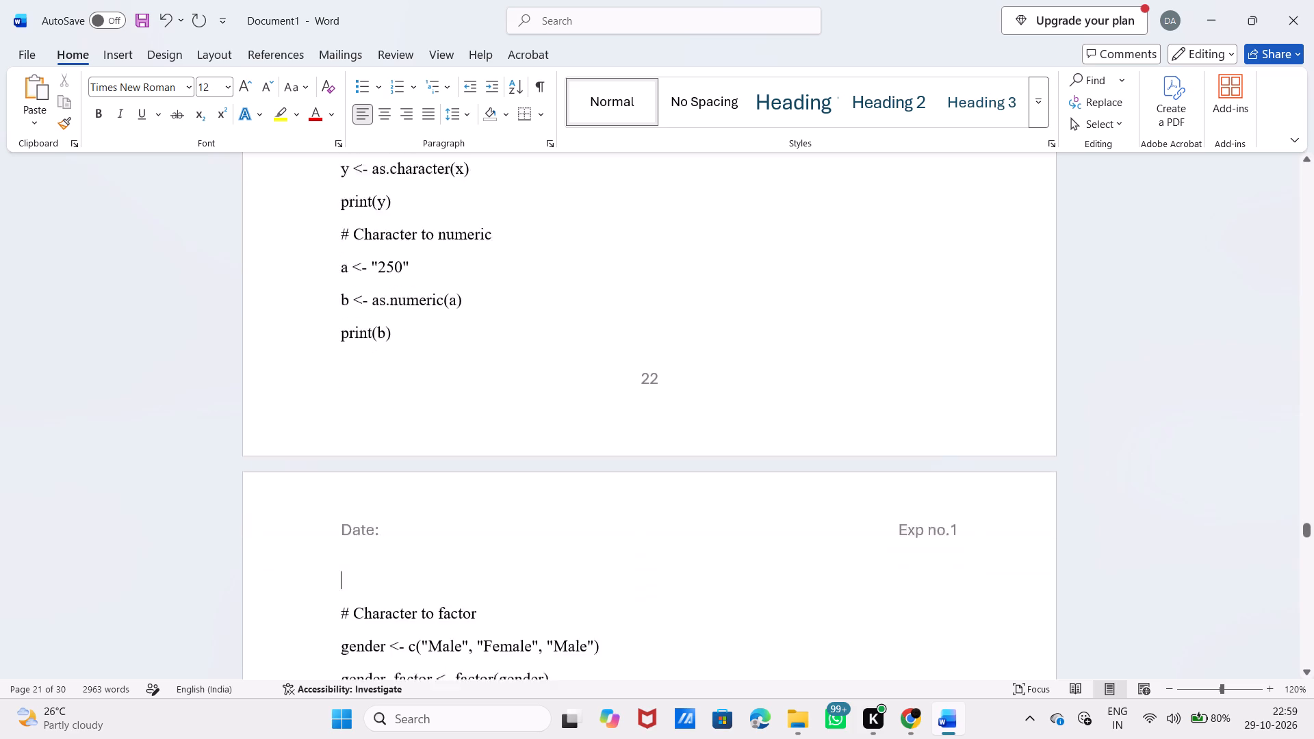
{"action": "scroll", "coordinate": [363, 341], "scroll_direction": "down", "scroll_amount": 1}
{"action": "key", "text": "BackSpace"}
{"action": "key", "text": "Down"}
{"action": "key", "text": "Down"}
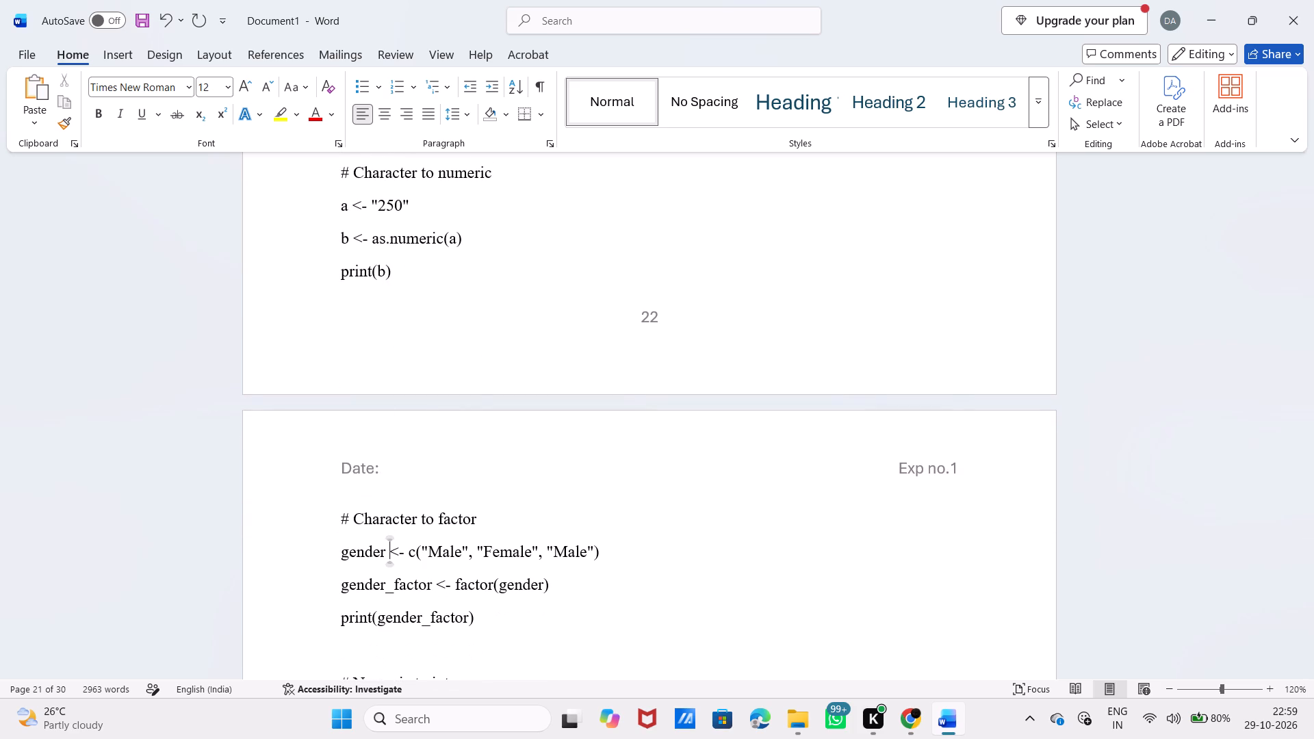
{"action": "key", "text": "Down"}
{"action": "key", "text": "Down"}
{"action": "key", "text": "Down"}
{"action": "key", "text": "BackSpace"}
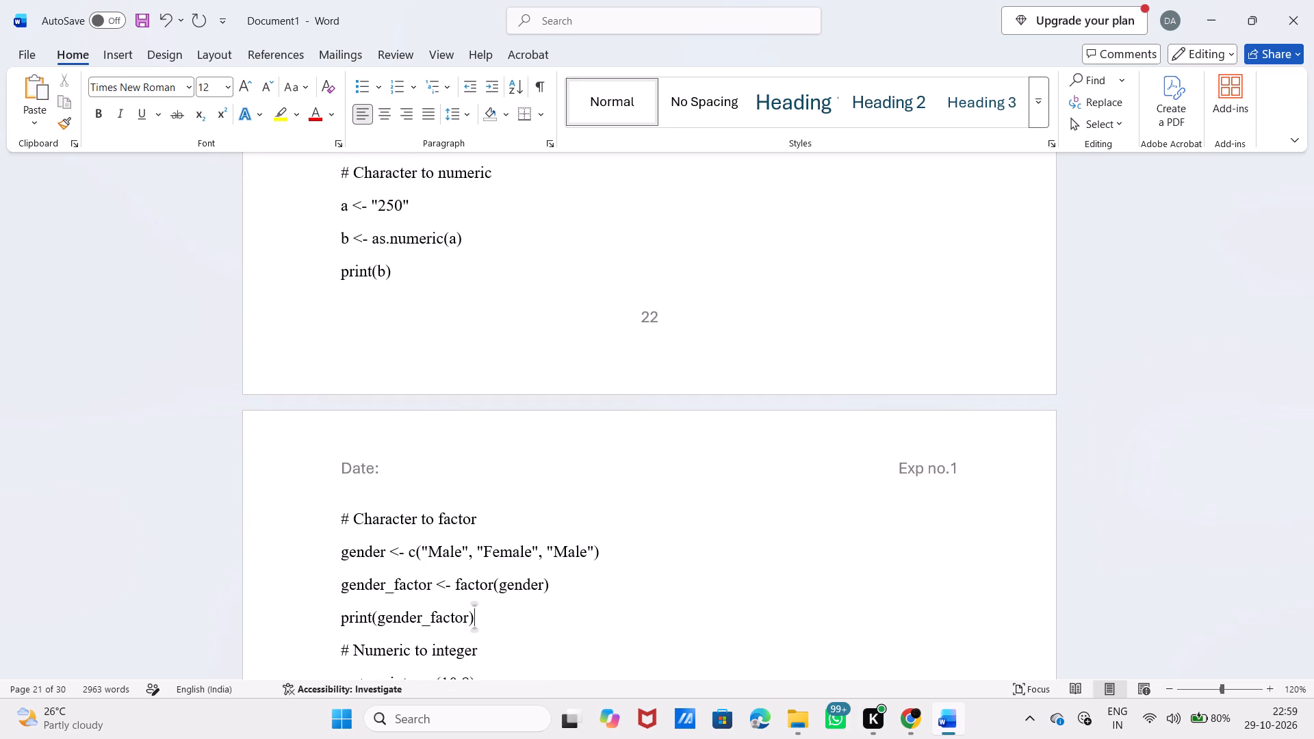
Remove the blank lines between the results in the datatype conversion output.
{"action": "scroll", "coordinate": [363, 341], "scroll_direction": "down", "scroll_amount": 2}
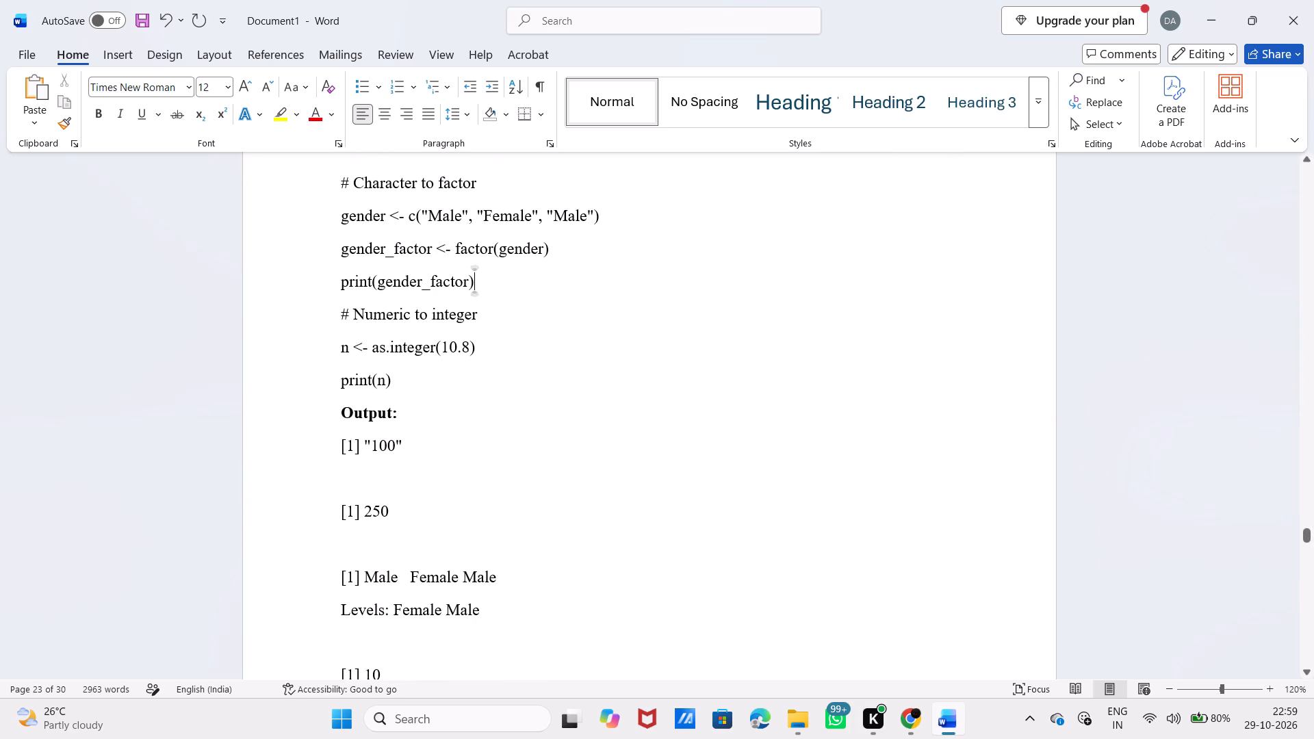
{"action": "key", "text": "Down"}
{"action": "key", "text": "Down"}
{"action": "key", "text": "Down"}
{"action": "key", "text": "Down"}
{"action": "key", "text": "Down"}
{"action": "key", "text": "Down"}
{"action": "key", "text": "BackSpace"}
{"action": "key", "text": "Down"}
{"action": "key", "text": "Down"}
{"action": "key", "text": "BackSpace"}
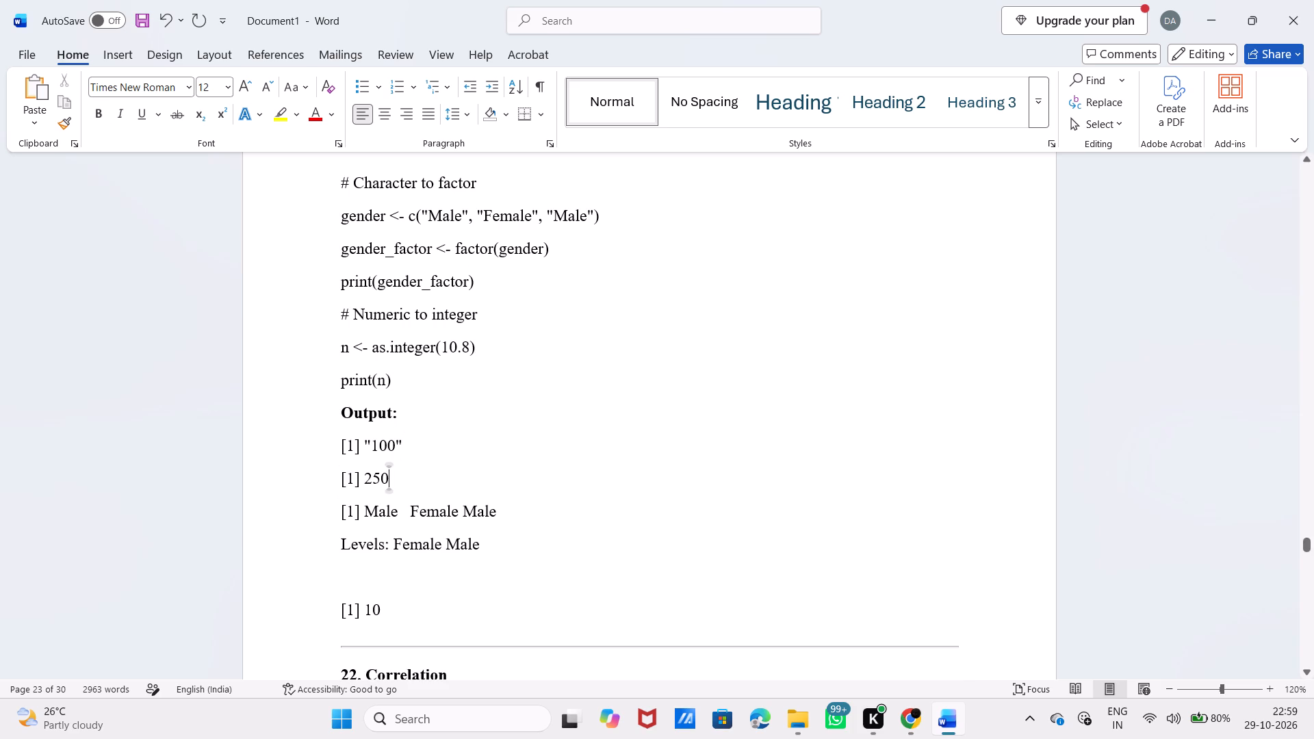
{"action": "key", "text": "Down"}
{"action": "key", "text": "Down"}
{"action": "key", "text": "Down"}
{"action": "key", "text": "BackSpace"}
Delete the divider line above the "22. Correlation" heading.
{"action": "key", "text": "Down"}
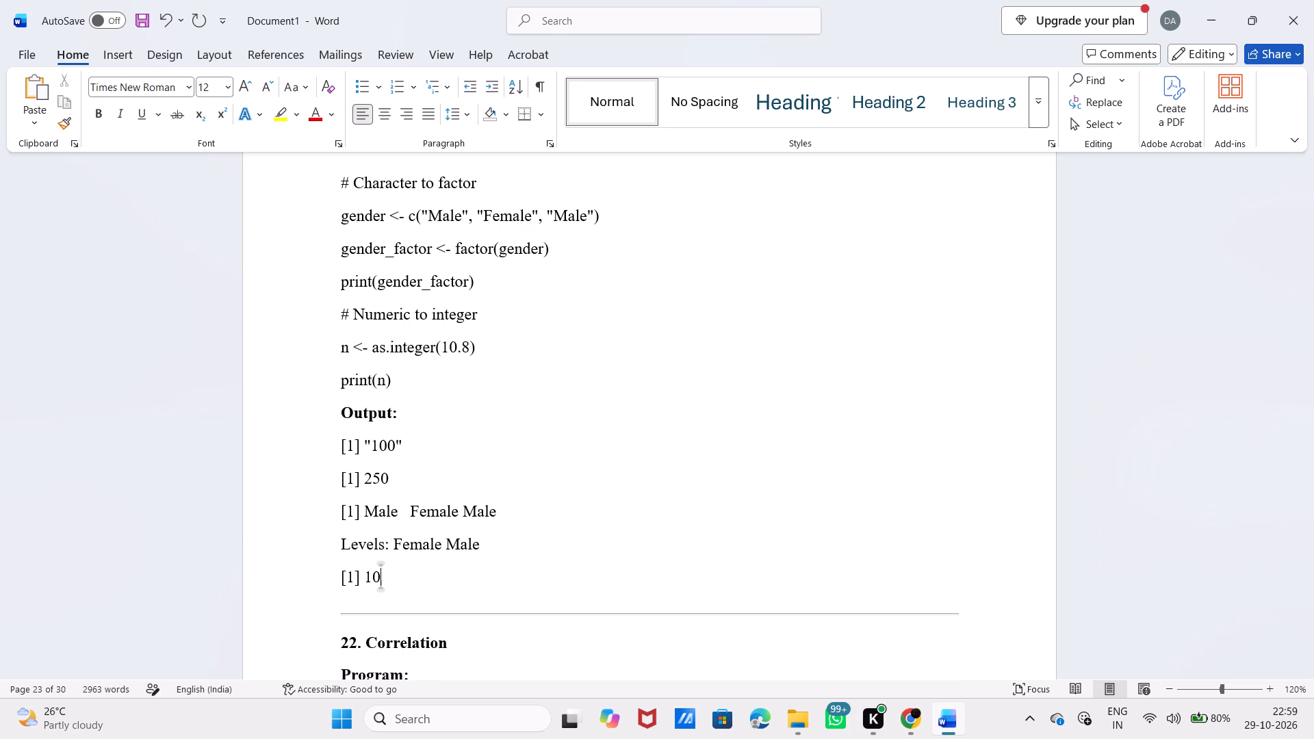
{"action": "key", "text": "Down"}
{"action": "key", "text": "BackSpace"}
{"action": "key", "text": "BackSpace"}
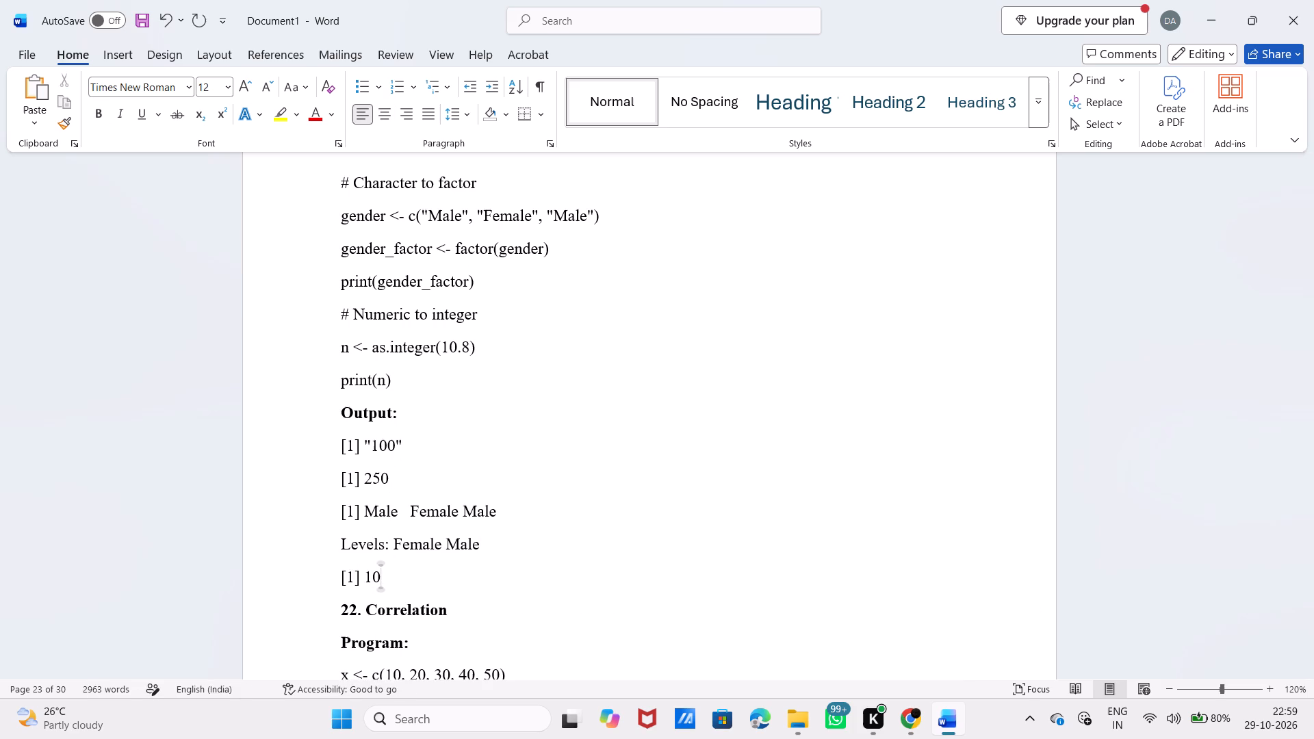
Remove the blank lines before the cor(x, y) and print(correlation) statements in the Correlation program.
{"action": "scroll", "coordinate": [363, 341], "scroll_direction": "down", "scroll_amount": 2}
{"action": "key", "text": "Down"}
{"action": "key", "text": "Down"}
{"action": "key", "text": "Down"}
{"action": "key", "text": "Down"}
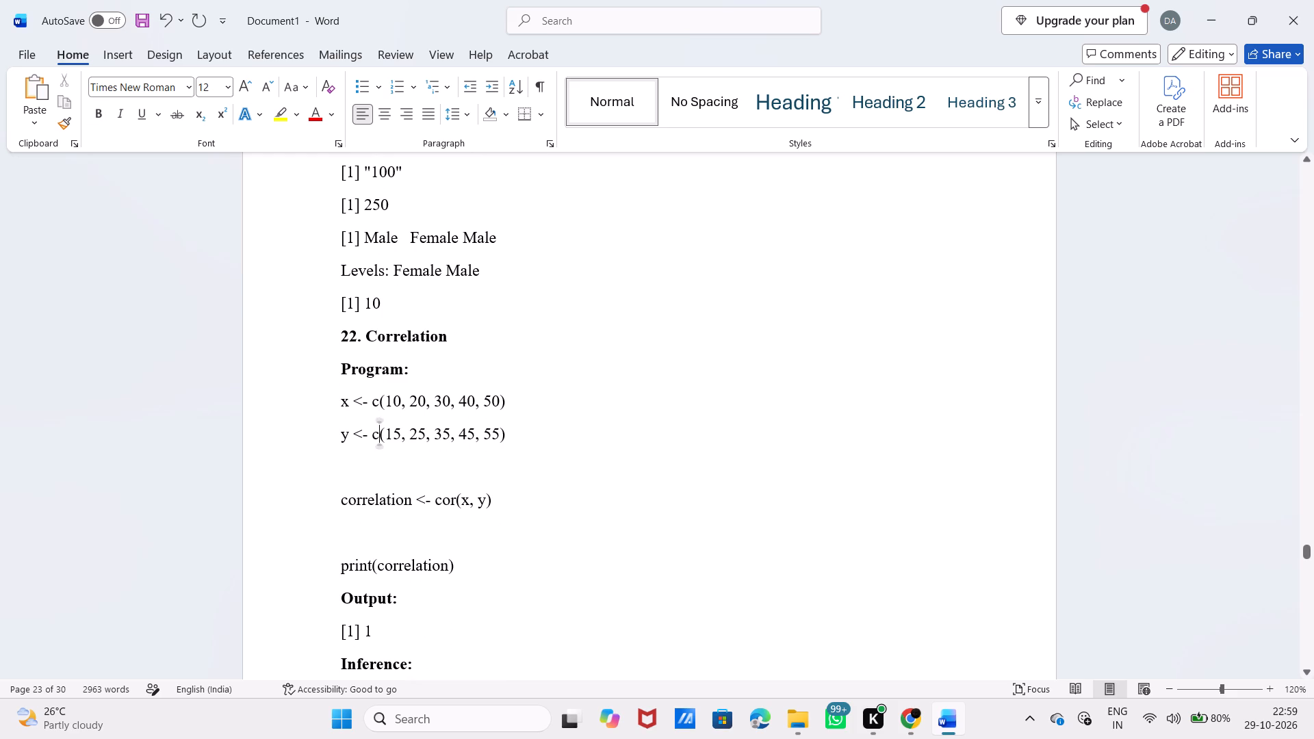
{"action": "key", "text": "Down"}
{"action": "key", "text": "BackSpace"}
{"action": "key", "text": "Down"}
{"action": "key", "text": "Down"}
{"action": "key", "text": "BackSpace"}
Delete the divider line above the "23. Covariance" heading and the full stop ending the correlation inference.
{"action": "key", "text": "Down"}
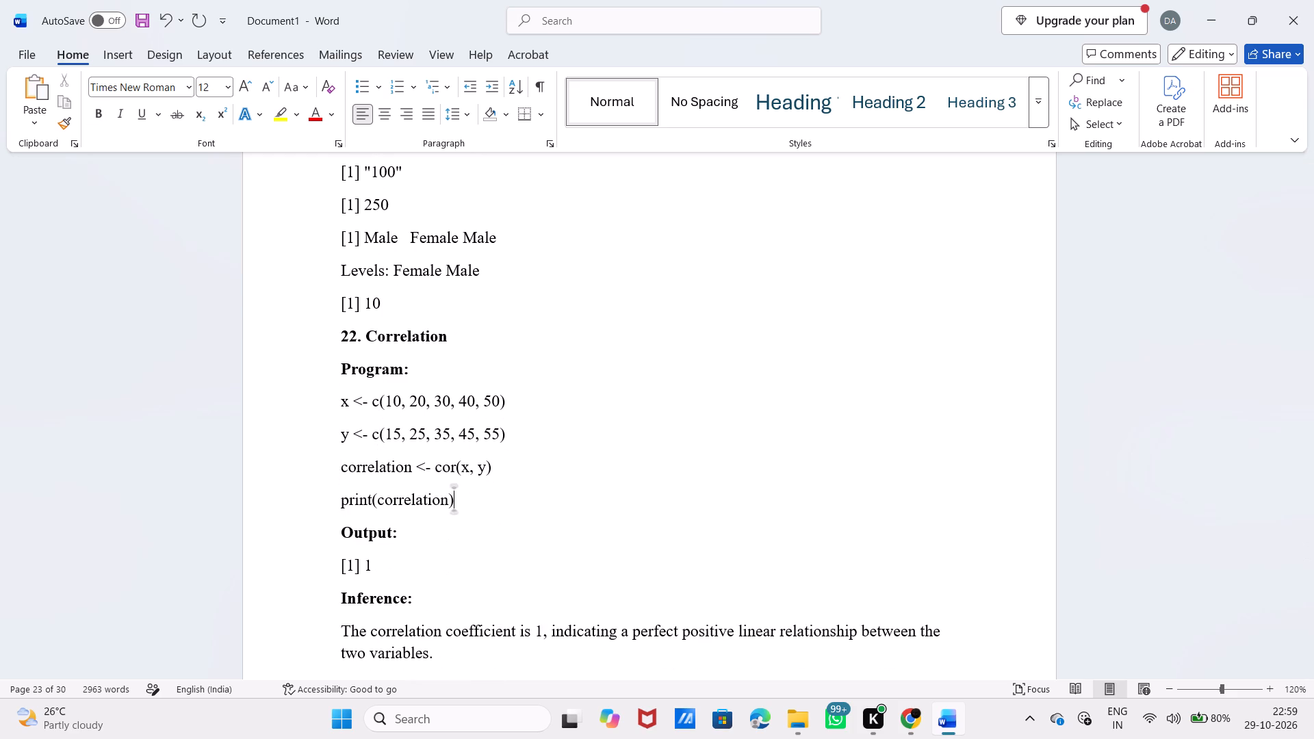
{"action": "key", "text": "Down"}
{"action": "key", "text": "Down"}
{"action": "key", "text": "Down"}
{"action": "key", "text": "Down"}
{"action": "key", "text": "Down"}
{"action": "key", "text": "Down"}
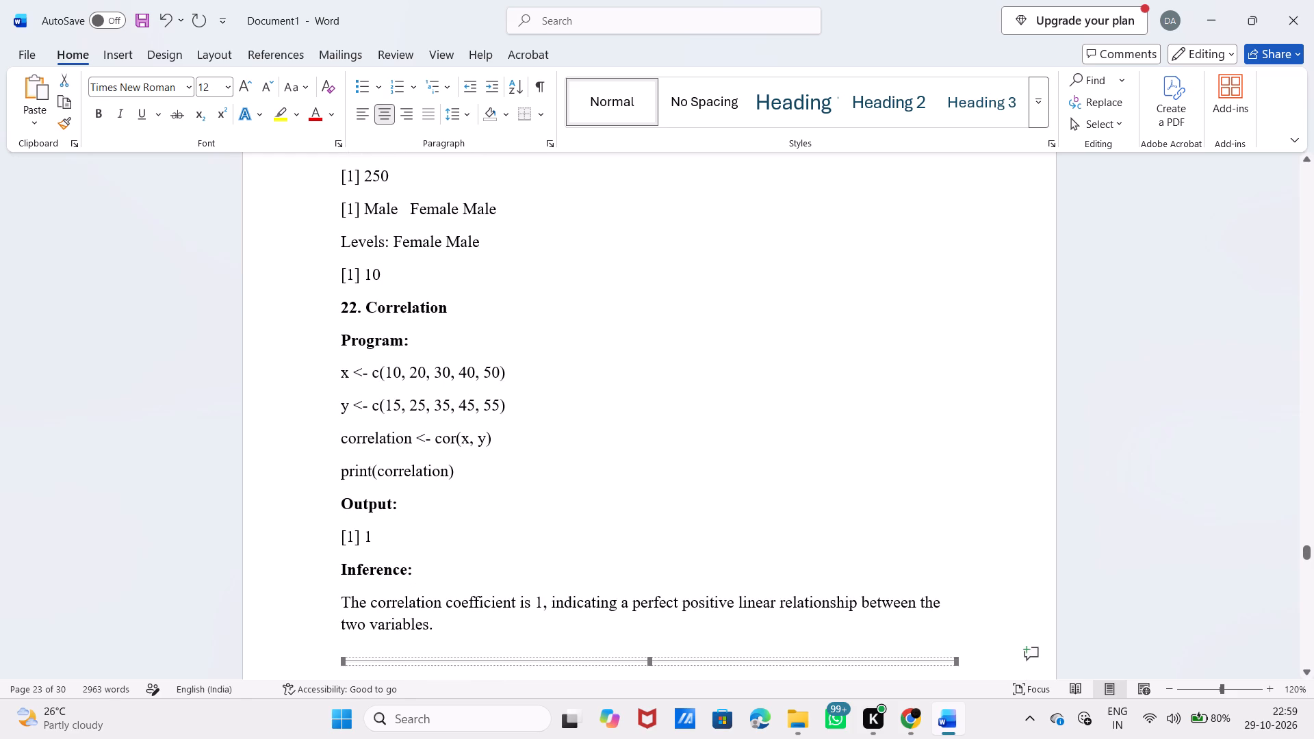
{"action": "key", "text": "BackSpace"}
{"action": "key", "text": "BackSpace"}
{"action": "scroll", "coordinate": [363, 341], "scroll_direction": "down", "scroll_amount": 1}
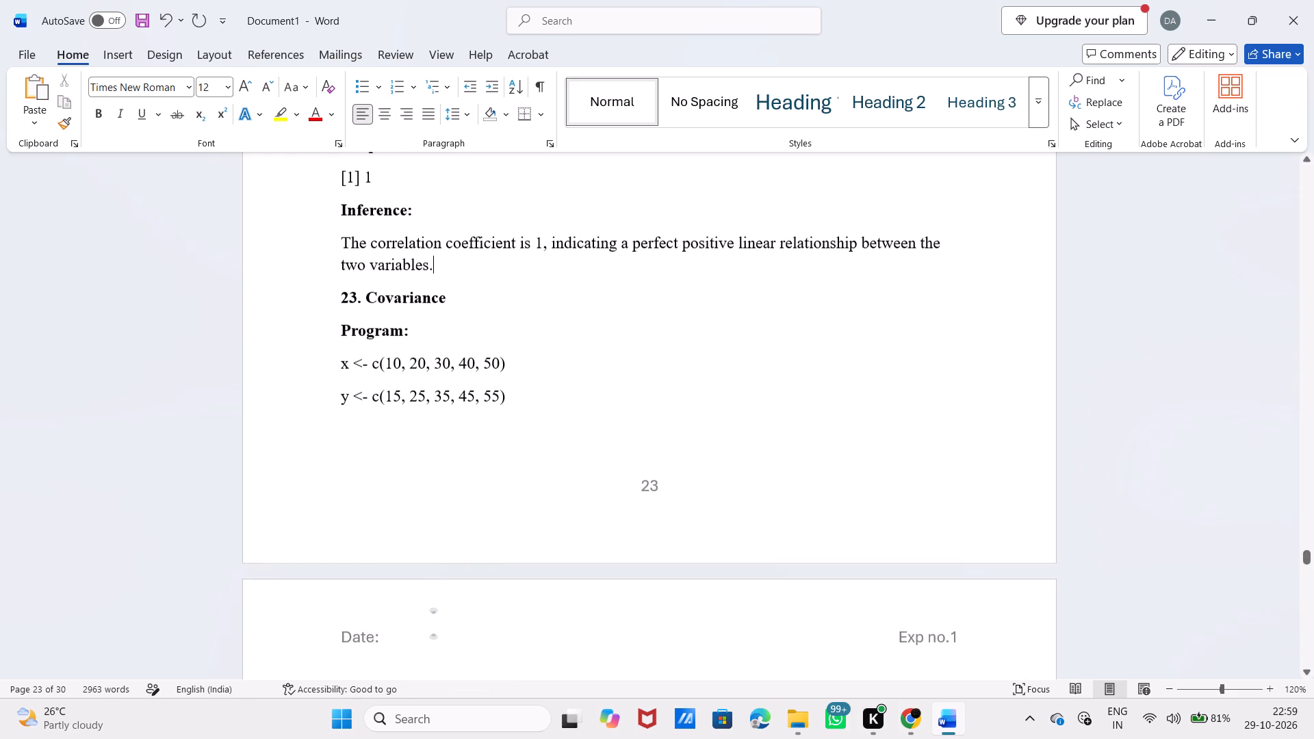
{"action": "key", "text": "BackSpace"}
Remove the blank line between the cov(x, y) and print(covariance) statements in the Covariance program.
{"action": "key", "text": "Down"}
{"action": "key", "text": "Down"}
{"action": "key", "text": "Down"}
{"action": "key", "text": "Down"}
{"action": "key", "text": "Down"}
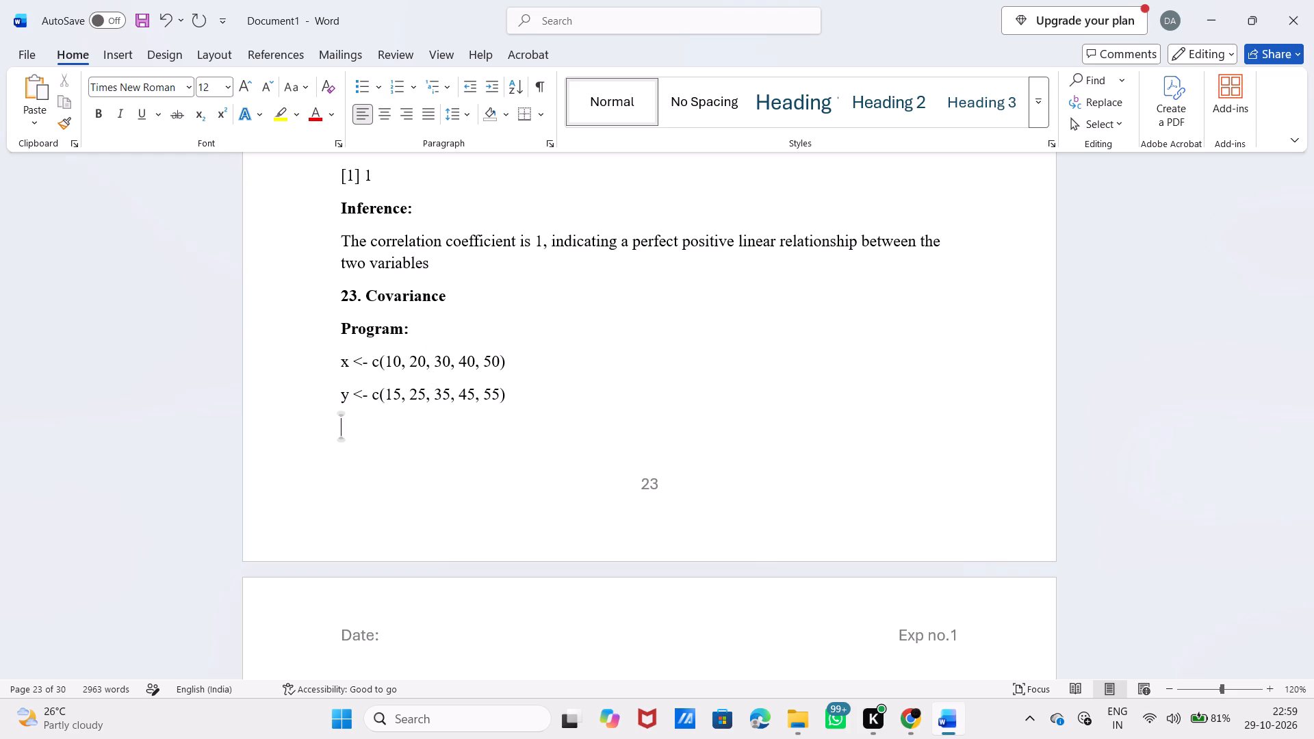
{"action": "key", "text": "Down"}
{"action": "key", "text": "Down"}
{"action": "key", "text": "BackSpace"}
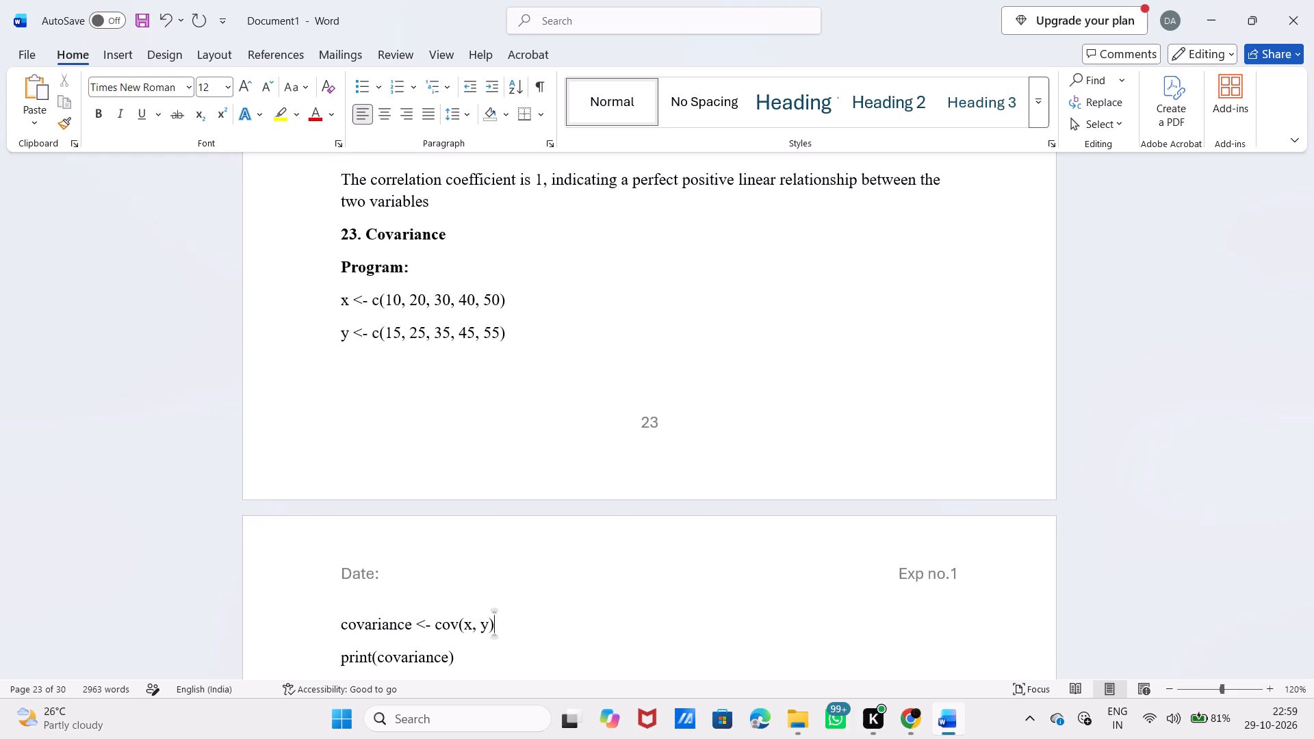
Delete the divider line above the "24. Apply a function over a list or vector" heading.
{"action": "key", "text": "Down"}
{"action": "key", "text": "Down"}
{"action": "key", "text": "Down"}
{"action": "key", "text": "Down"}
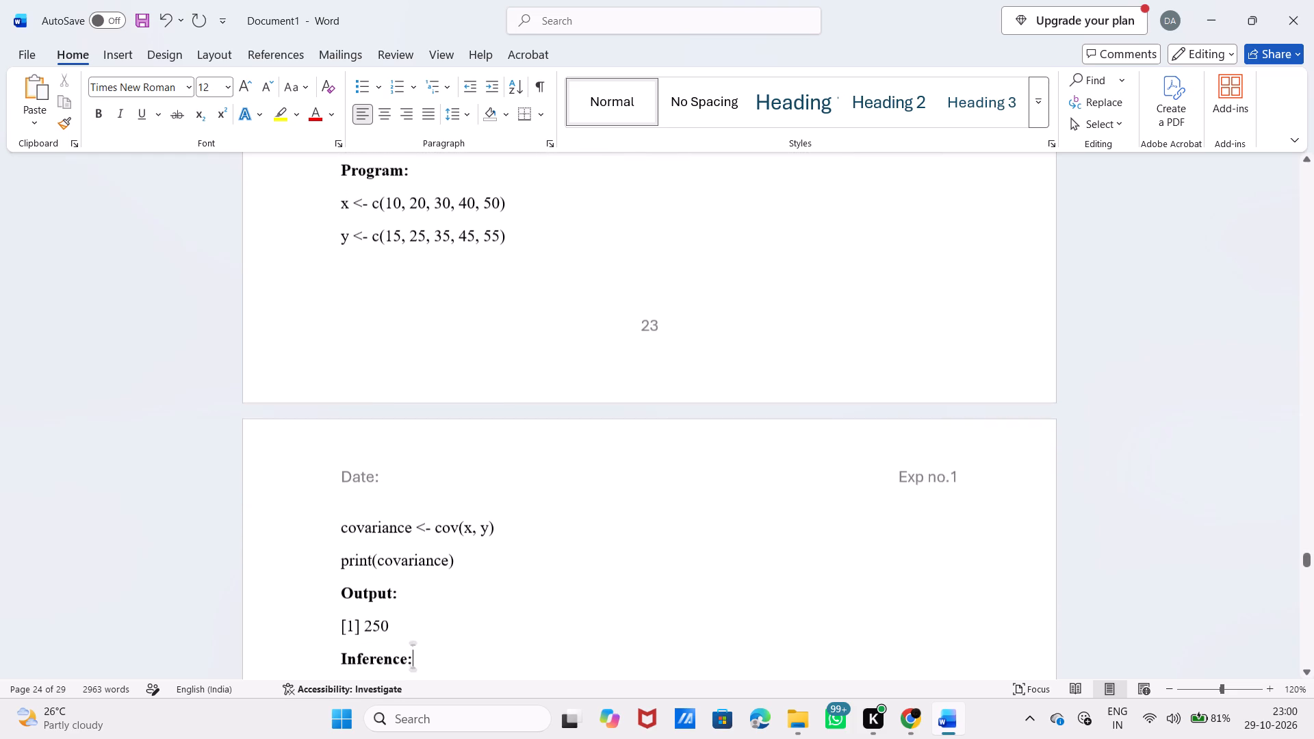
{"action": "key", "text": "Down"}
{"action": "key", "text": "Down"}
{"action": "key", "text": "Down"}
{"action": "key", "text": "Down"}
{"action": "key", "text": "BackSpace"}
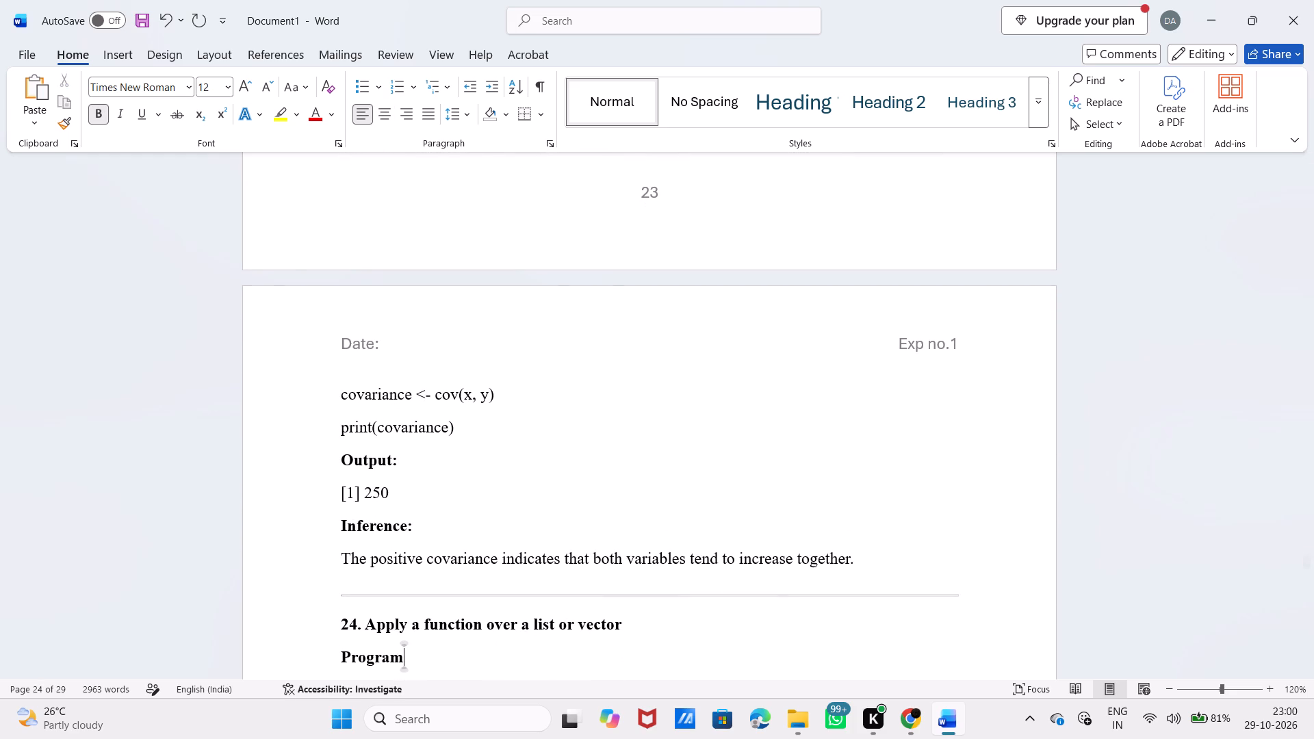
{"action": "key", "text": "Up"}
{"action": "key", "text": "Up"}
{"action": "key", "text": "BackSpace"}
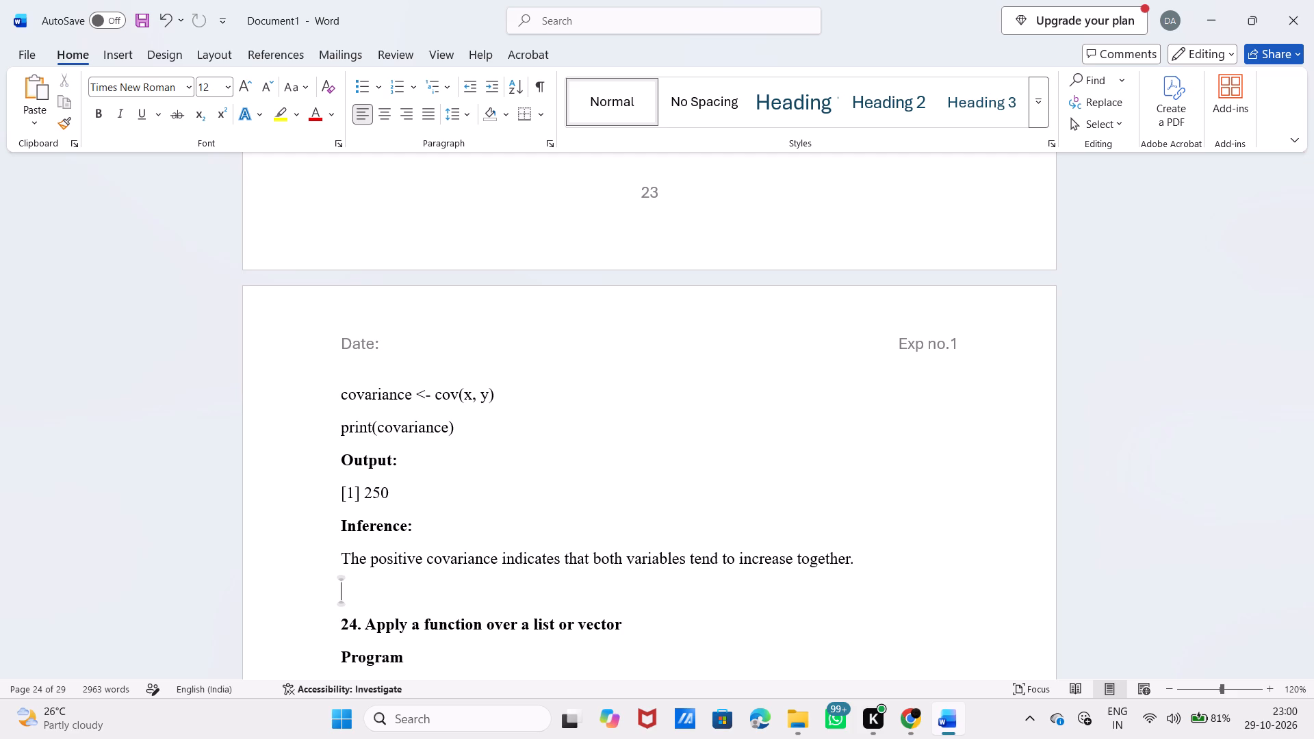
{"action": "key", "text": "BackSpace"}
Restore the colon after the "Program" label under heading 24.
{"action": "key", "text": "Down"}
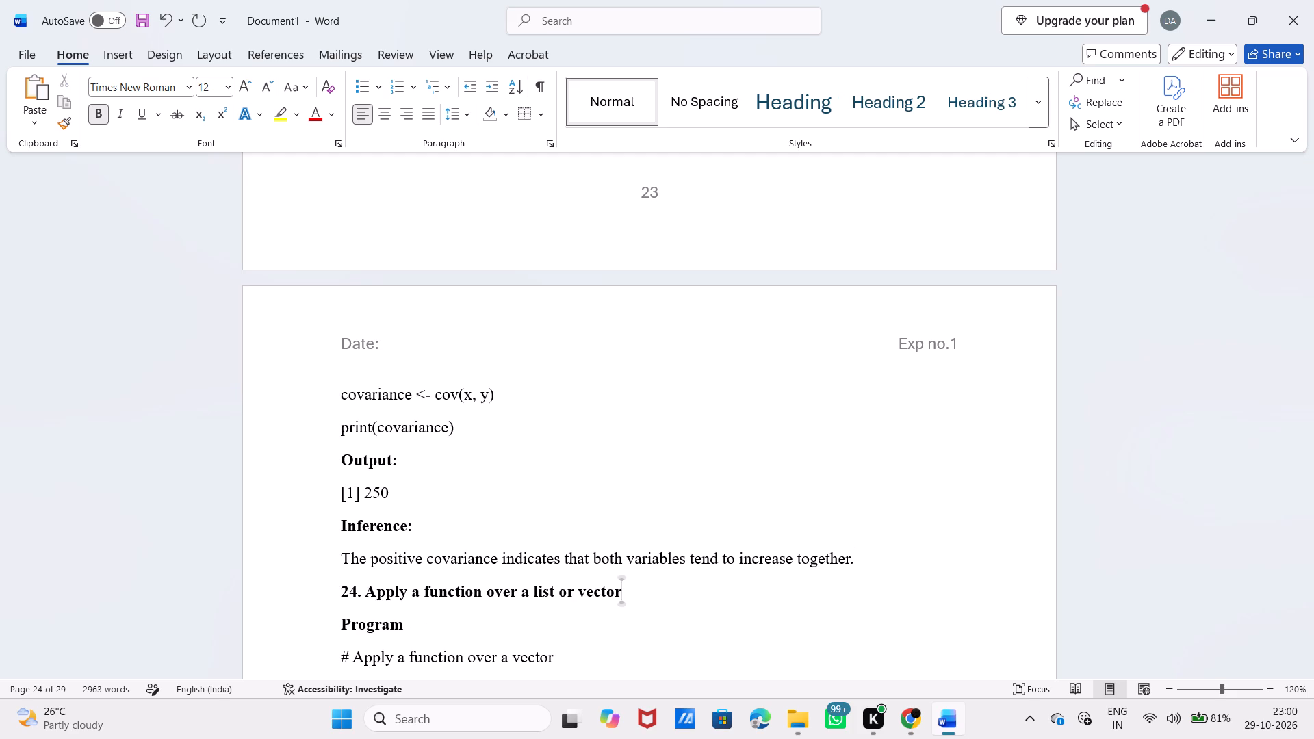
{"action": "key", "text": "Down"}
{"action": "key", "text": "shift+colon"}
Remove the blank lines before the lapply(x, function(n) n * 2) and print(result) statements in program 24.
{"action": "scroll", "coordinate": [409, 577], "scroll_direction": "down", "scroll_amount": 2}
{"action": "left_click", "coordinate": [377, 406]}
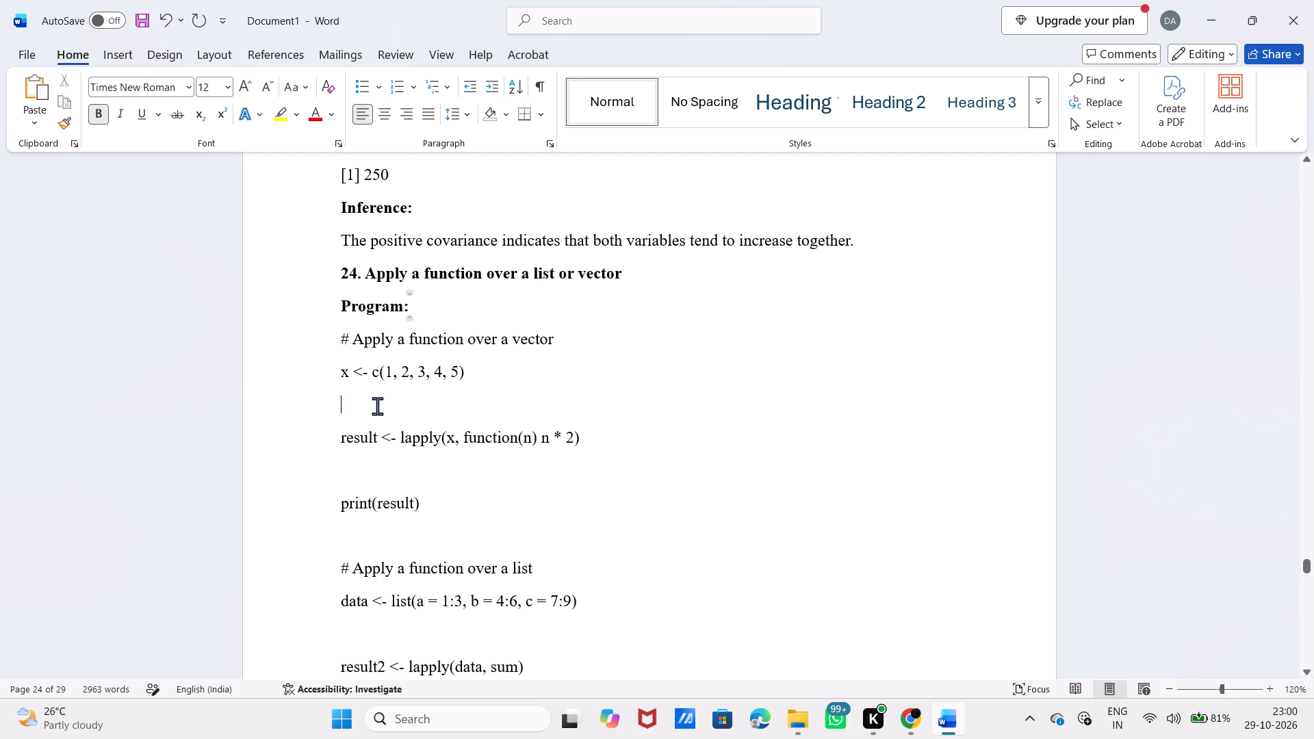
{"action": "key", "text": "Down"}
{"action": "key", "text": "BackSpace"}
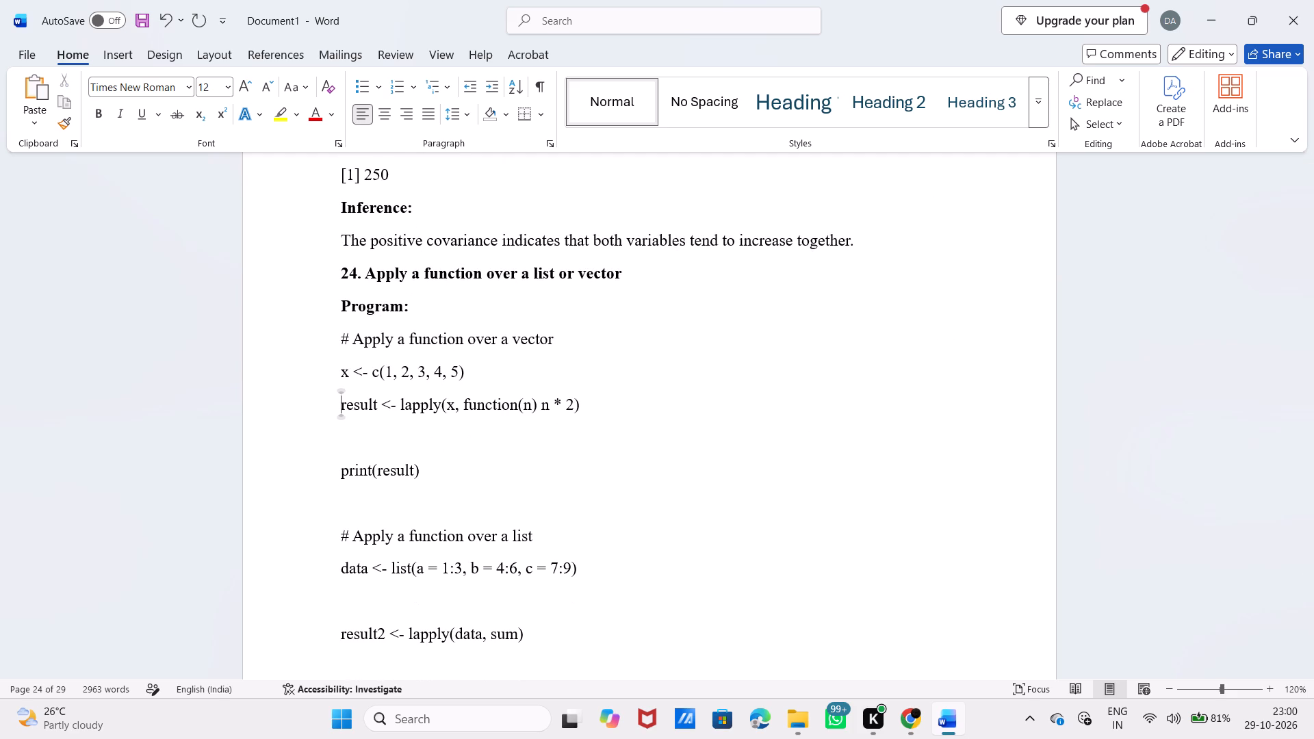
{"action": "key", "text": "Down"}
{"action": "key", "text": "Down"}
{"action": "key", "text": "BackSpace"}
Remove the blank lines before the "# Apply a function over a list" comment and the result2 and print(result2) statements.
{"action": "key", "text": "Down"}
{"action": "key", "text": "Down"}
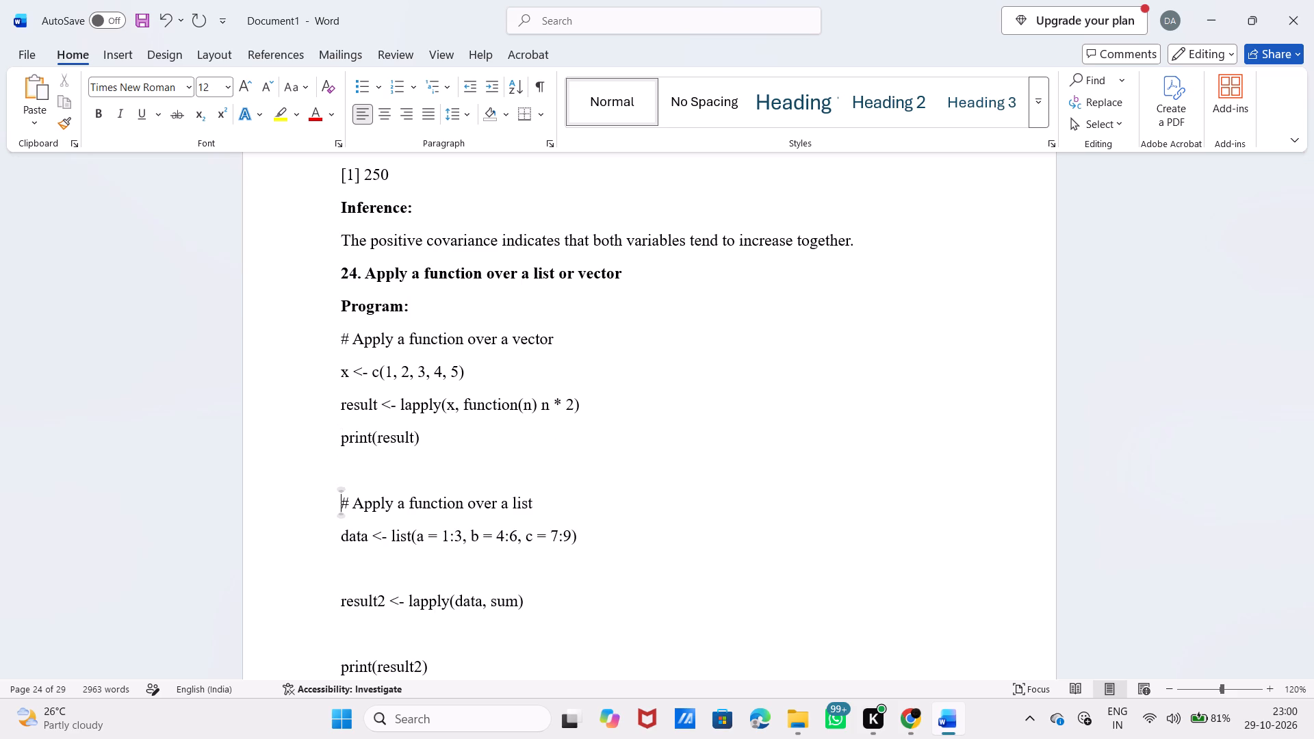
{"action": "key", "text": "BackSpace"}
{"action": "key", "text": "Down"}
{"action": "key", "text": "Down"}
{"action": "key", "text": "Down"}
{"action": "key", "text": "BackSpace"}
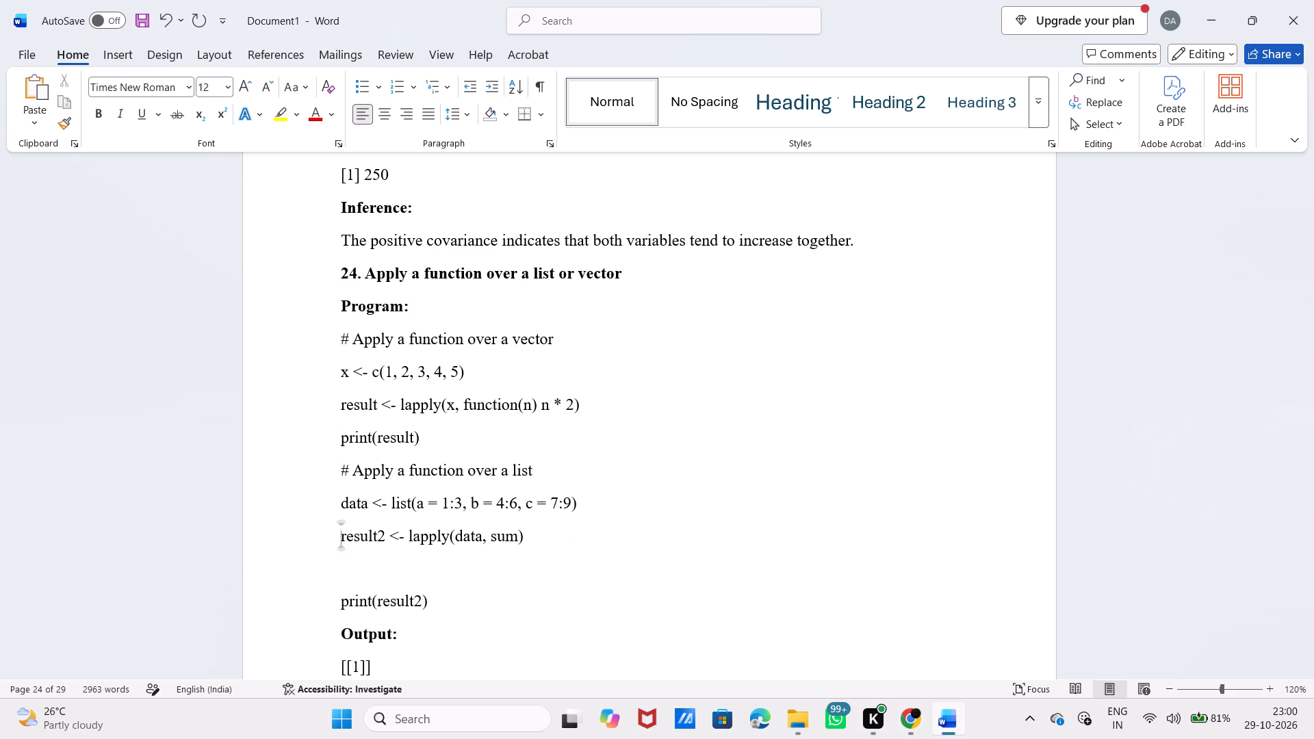
{"action": "key", "text": "Down"}
{"action": "key", "text": "Down"}
{"action": "key", "text": "BackSpace"}
Remove the blank lines before the [[2]] and [[3]] entries in program 24's output.
{"action": "key", "text": "Down"}
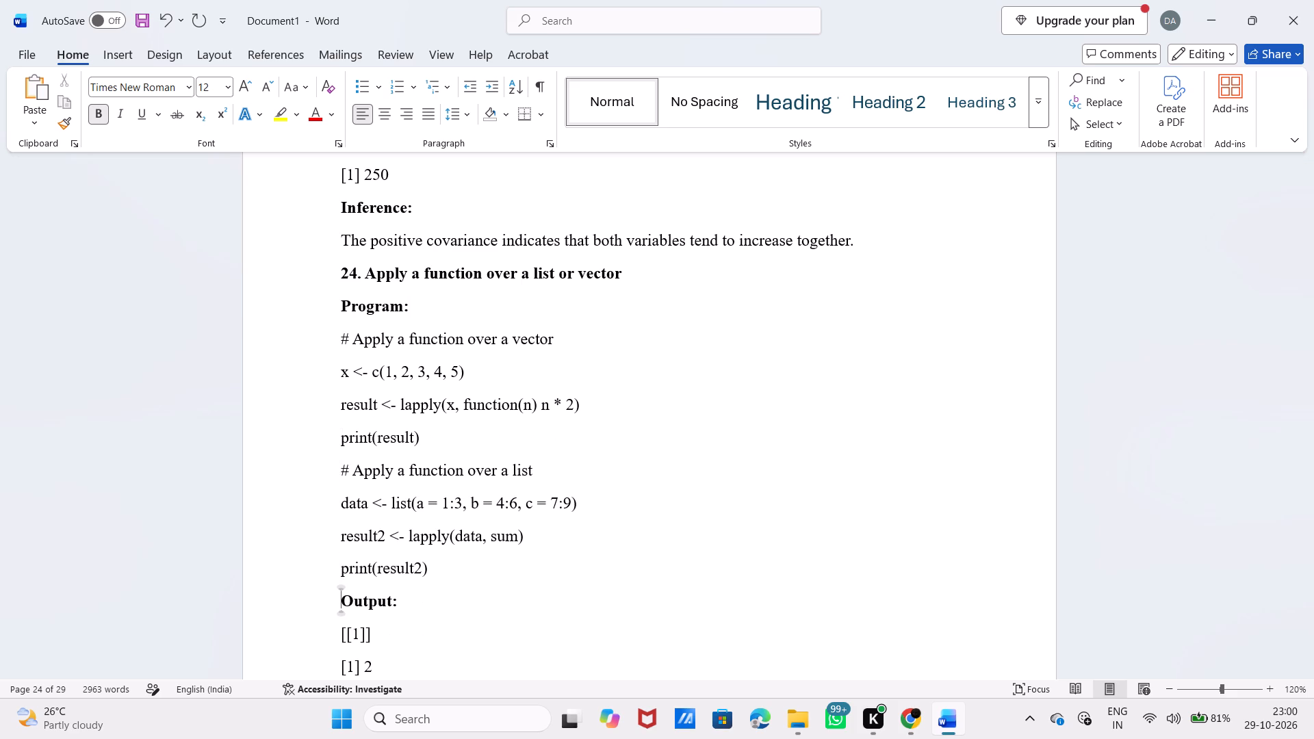
{"action": "scroll", "coordinate": [377, 406], "scroll_direction": "down", "scroll_amount": 1}
{"action": "key", "text": "Down"}
{"action": "key", "text": "Down"}
{"action": "key", "text": "Down"}
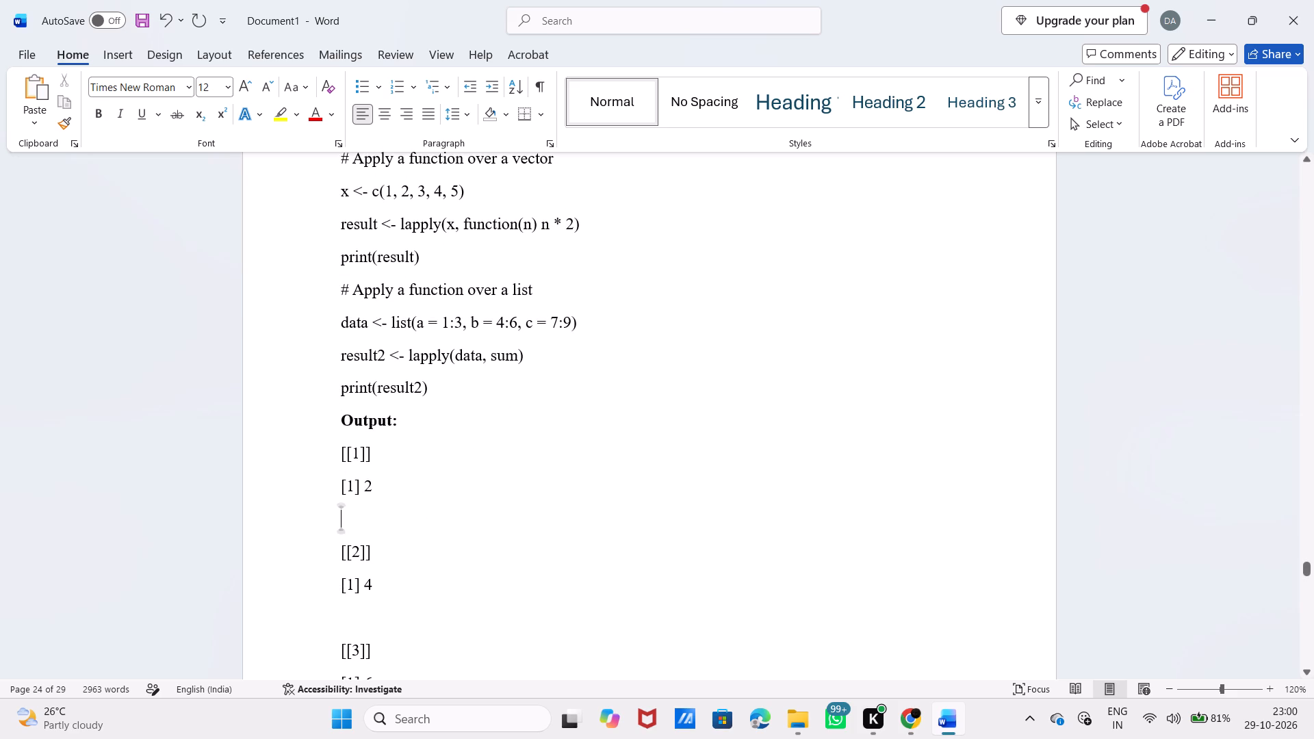
{"action": "key", "text": "Down"}
{"action": "key", "text": "BackSpace"}
{"action": "key", "text": "Down"}
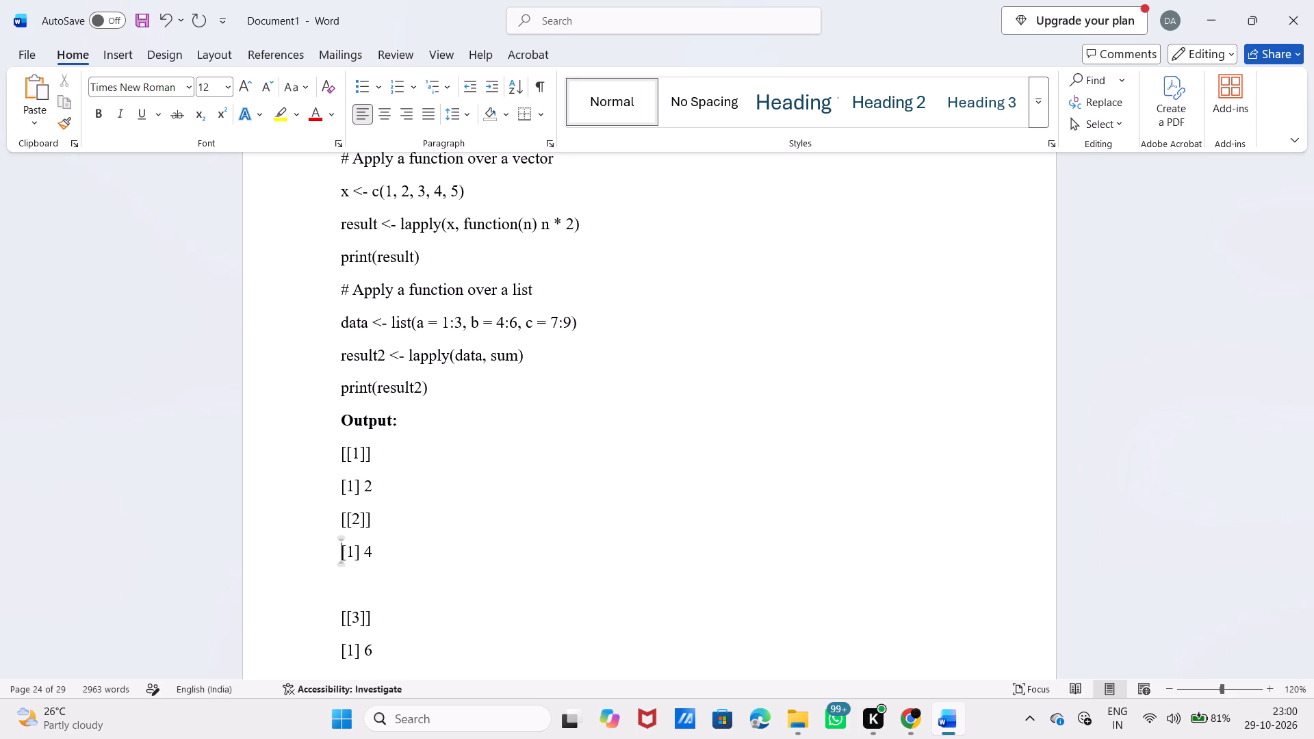
{"action": "key", "text": "Down"}
{"action": "key", "text": "Down"}
{"action": "key", "text": "BackSpace"}
Remove the blank lines before the [[4]] and [[5]] entries in program 24's output.
{"action": "key", "text": "Down"}
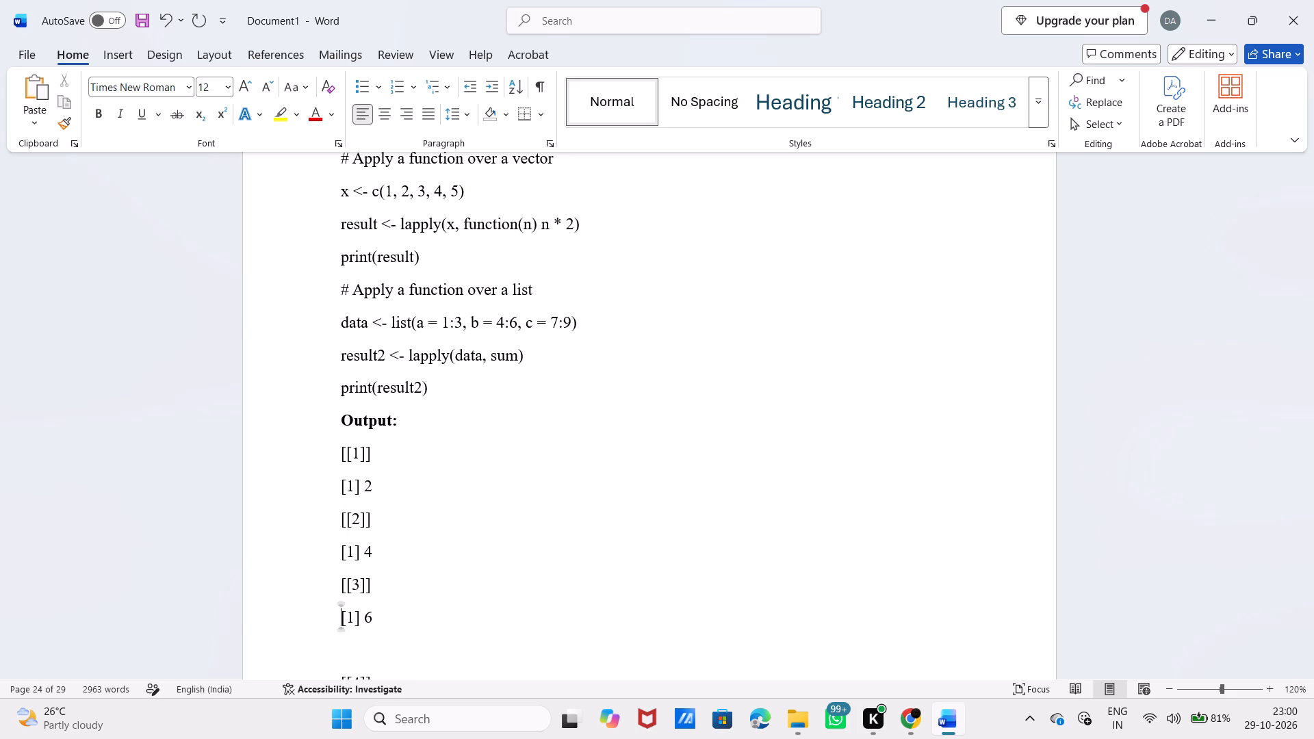
{"action": "key", "text": "Down"}
{"action": "scroll", "coordinate": [377, 406], "scroll_direction": "down", "scroll_amount": 1}
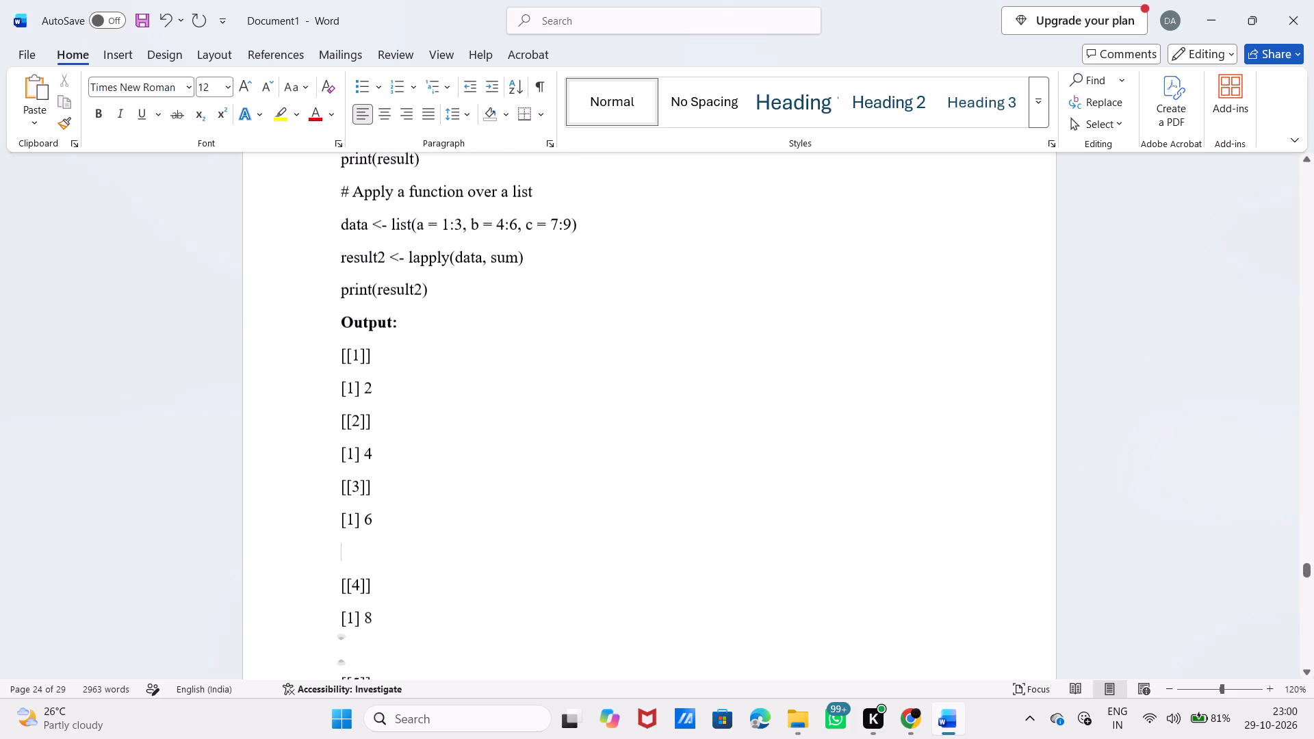
{"action": "key", "text": "Down"}
{"action": "key", "text": "BackSpace"}
{"action": "key", "text": "Down"}
{"action": "key", "text": "Down"}
{"action": "key", "text": "Down"}
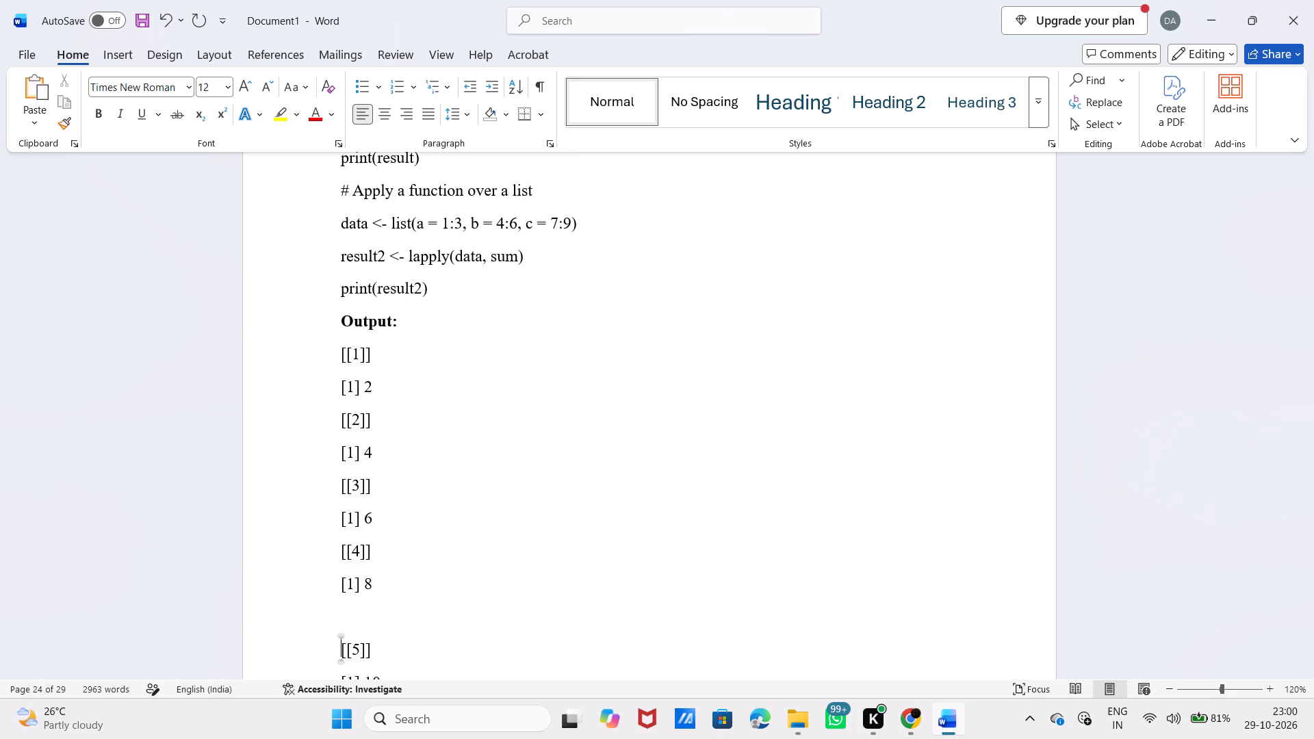
{"action": "key", "text": "Up"}
{"action": "key", "text": "BackSpace"}
Remove the blank lines before the $a, $b and $c entries in program 24's output.
{"action": "scroll", "coordinate": [377, 406], "scroll_direction": "up", "scroll_amount": 2}
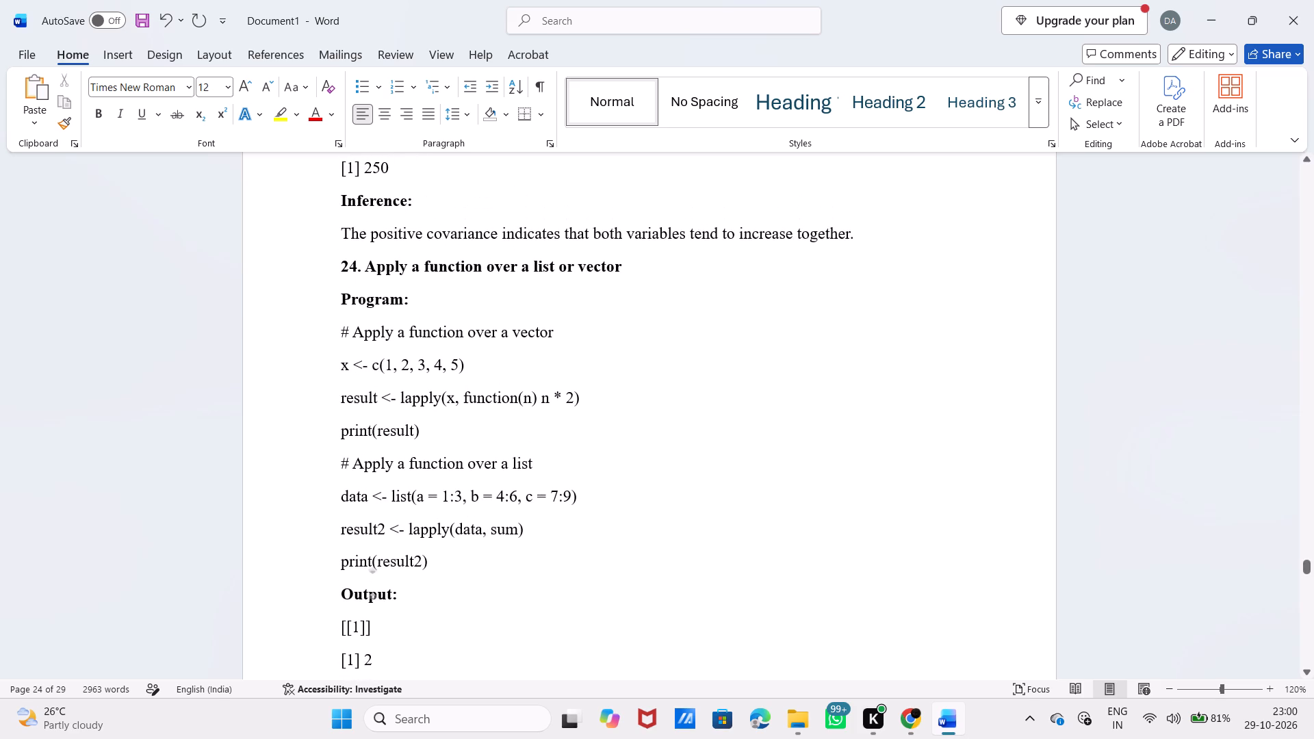
{"action": "scroll", "coordinate": [377, 406], "scroll_direction": "down", "scroll_amount": 2}
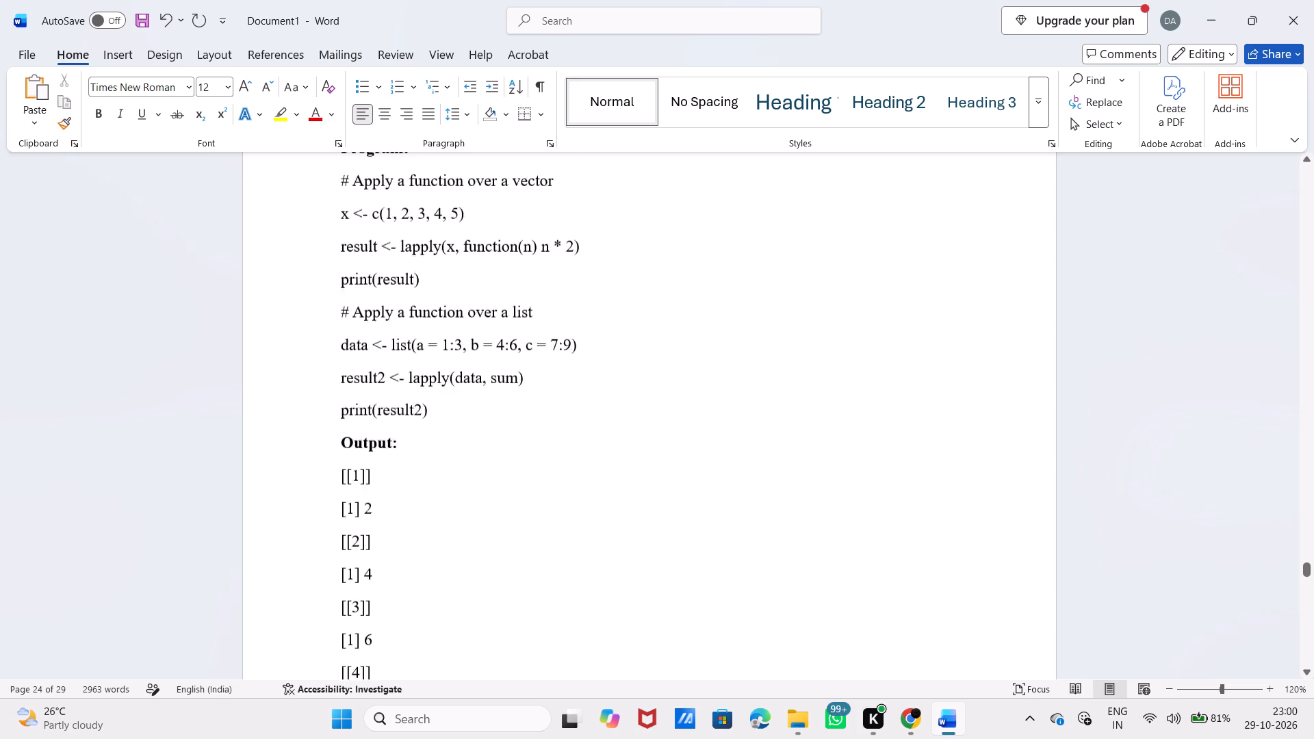
{"action": "scroll", "coordinate": [377, 406], "scroll_direction": "down", "scroll_amount": 4}
{"action": "key", "text": "Down"}
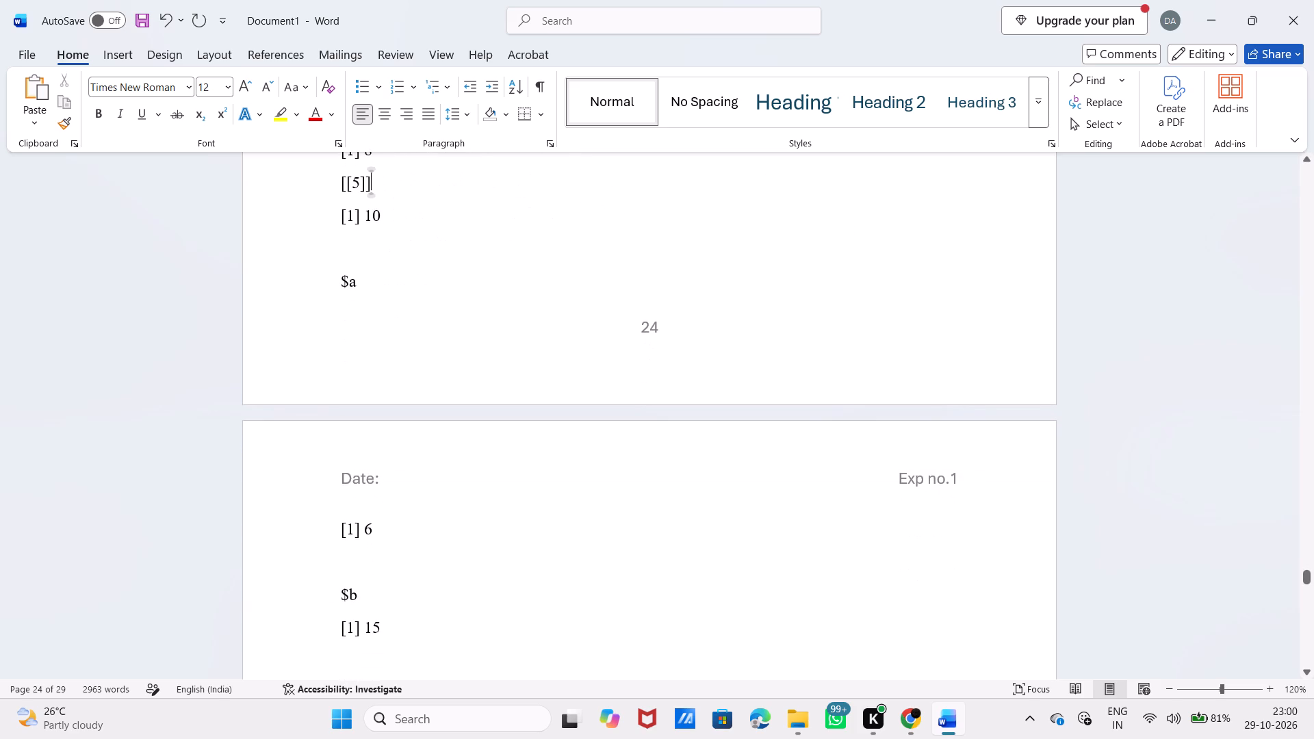
{"action": "key", "text": "Down"}
{"action": "key", "text": "Down"}
{"action": "key", "text": "BackSpace"}
{"action": "key", "text": "Down"}
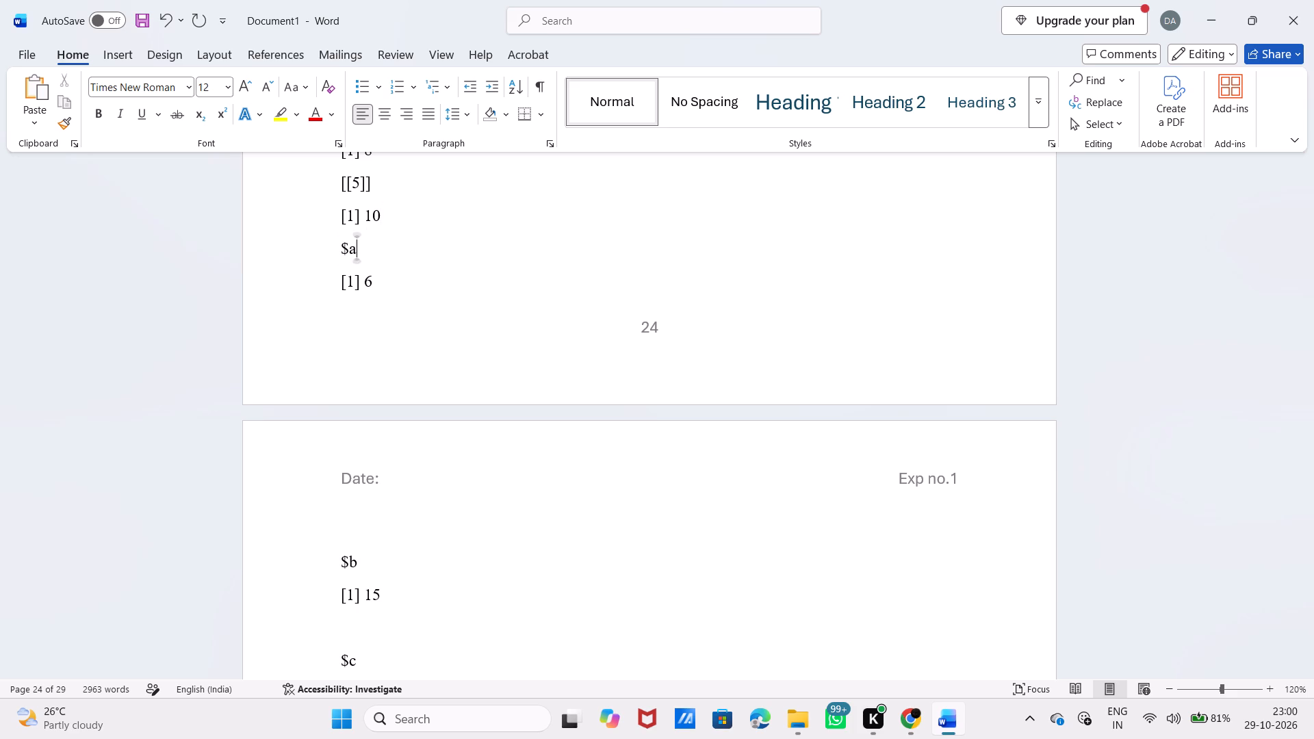
{"action": "key", "text": "Down"}
{"action": "key", "text": "Down"}
{"action": "key", "text": "Down"}
{"action": "key", "text": "Up"}
{"action": "key", "text": "BackSpace"}
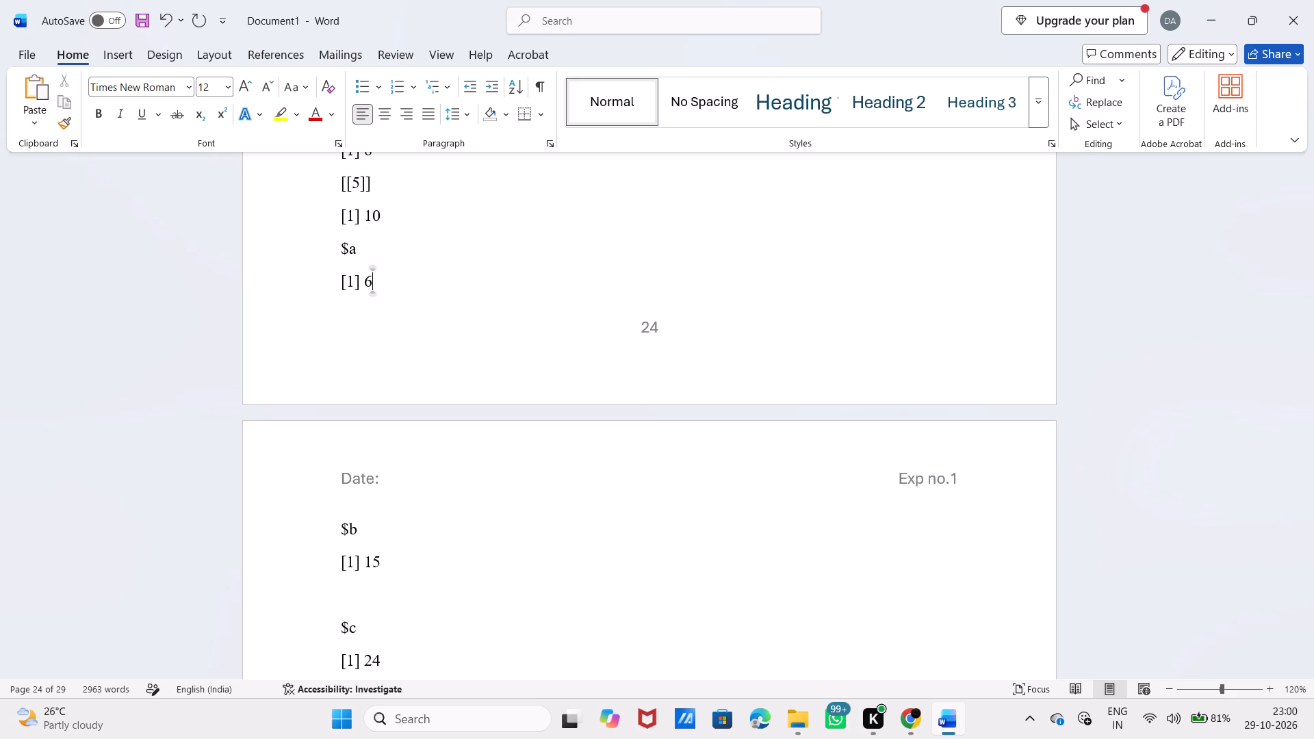
{"action": "key", "text": "Down"}
{"action": "key", "text": "Down"}
{"action": "key", "text": "Down"}
{"action": "key", "text": "BackSpace"}
Delete the divider line above the "25. Inter Quartile Range" heading.
{"action": "key", "text": "Down"}
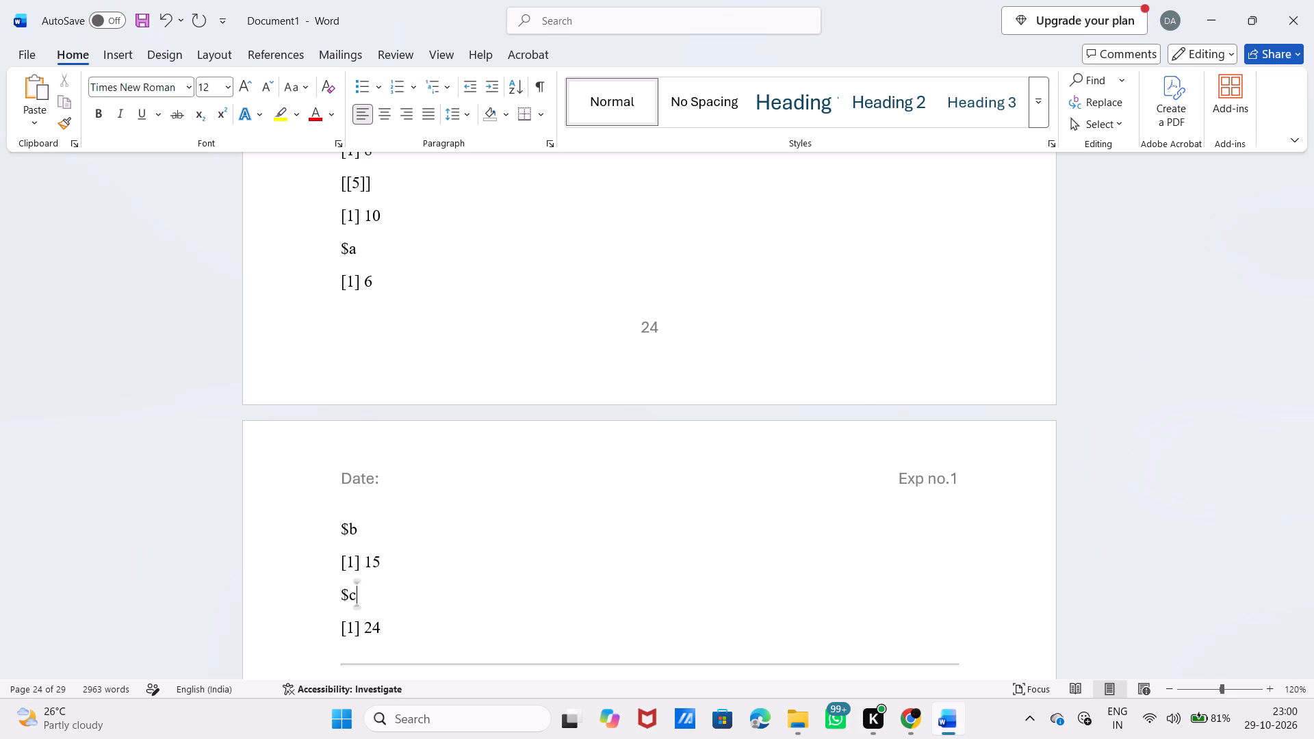
{"action": "key", "text": "Down"}
{"action": "key", "text": "Down"}
{"action": "key", "text": "BackSpace"}
{"action": "key", "text": "BackSpace"}
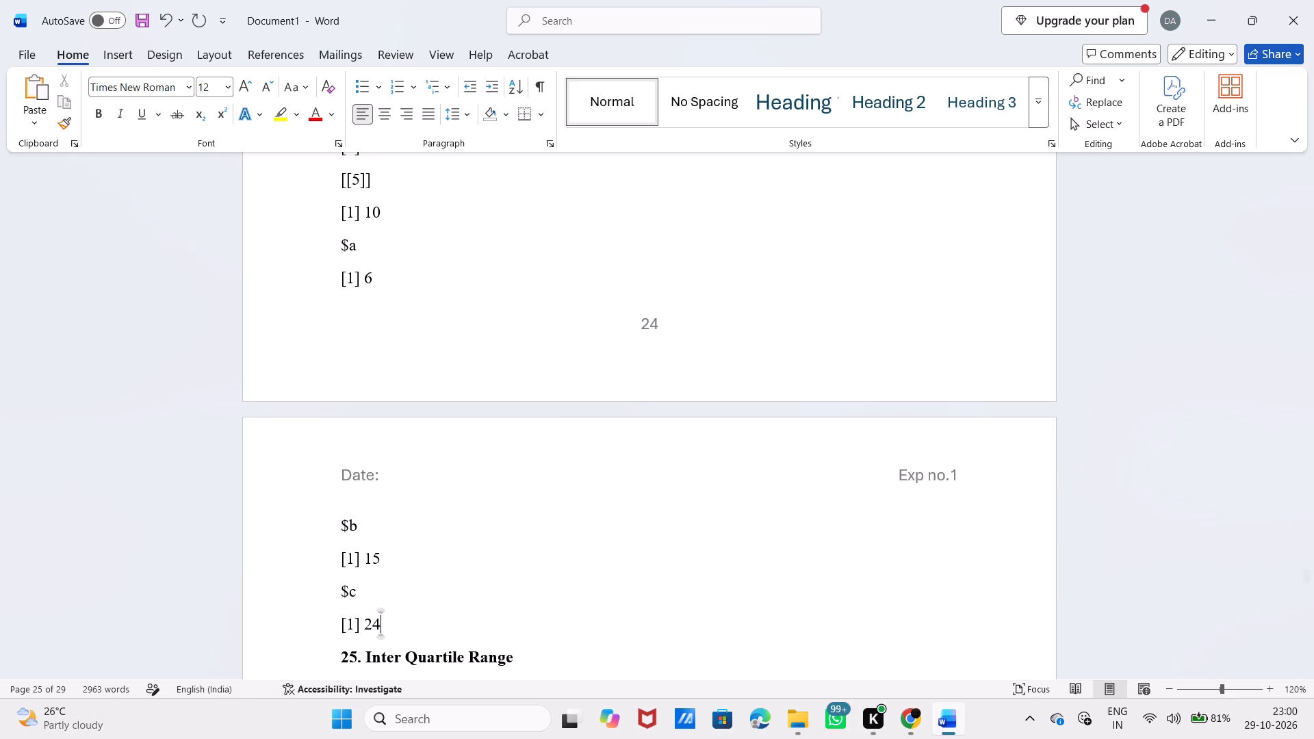
Remove the blank lines before the q1, iqr_value and first cat statements in the Inter Quartile Range program.
{"action": "scroll", "coordinate": [377, 406], "scroll_direction": "down", "scroll_amount": 2}
{"action": "key", "text": "Down"}
{"action": "key", "text": "Down"}
{"action": "key", "text": "Down"}
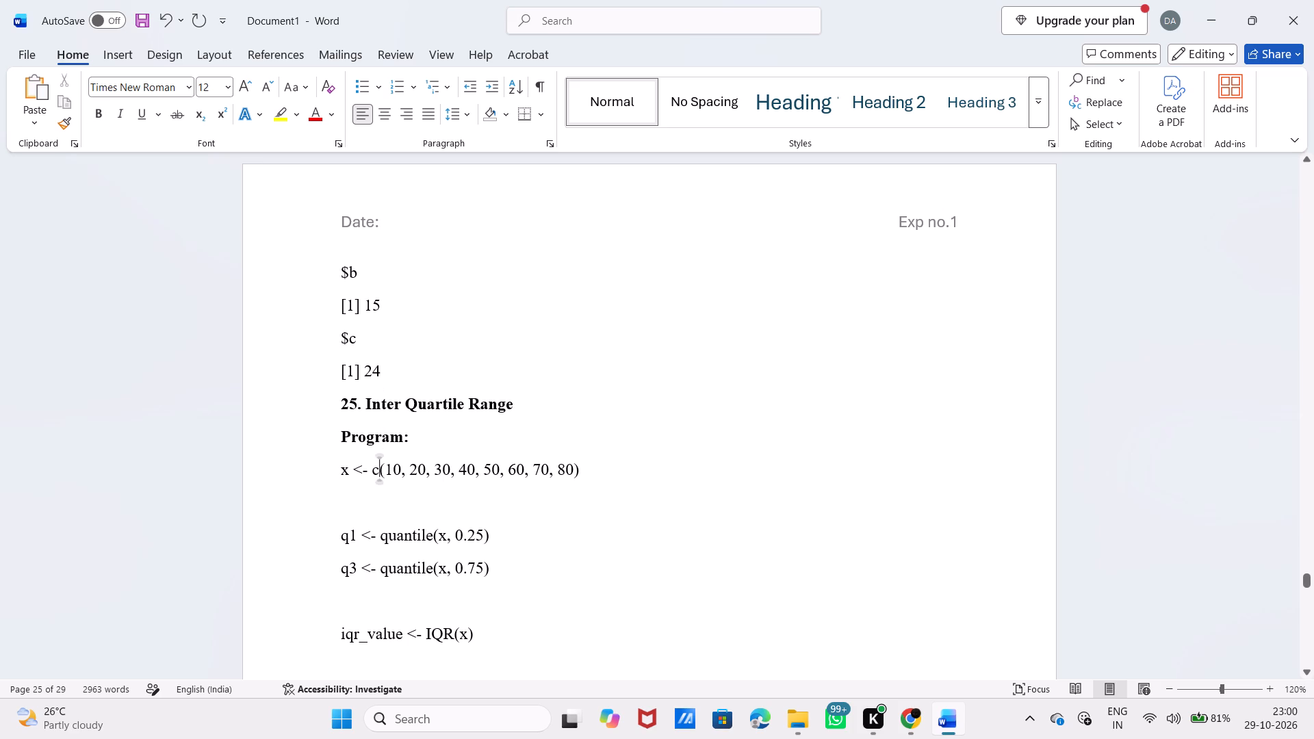
{"action": "key", "text": "Down"}
{"action": "key", "text": "BackSpace"}
{"action": "key", "text": "Down"}
{"action": "key", "text": "Down"}
{"action": "key", "text": "Down"}
{"action": "key", "text": "BackSpace"}
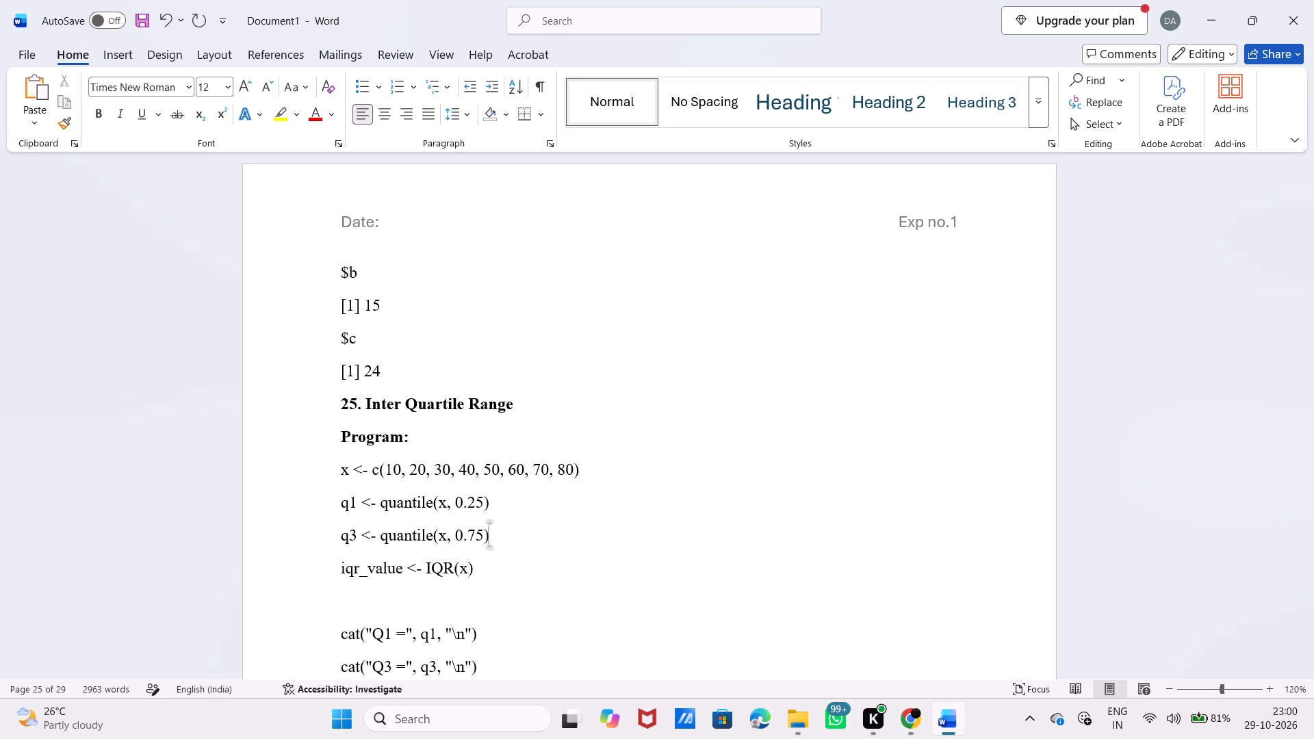
{"action": "key", "text": "Down"}
{"action": "key", "text": "Down"}
{"action": "key", "text": "BackSpace"}
Delete the divider line above the "26. Normal Distribution with plot" heading.
{"action": "key", "text": "Down"}
{"action": "scroll", "coordinate": [377, 406], "scroll_direction": "down", "scroll_amount": 1}
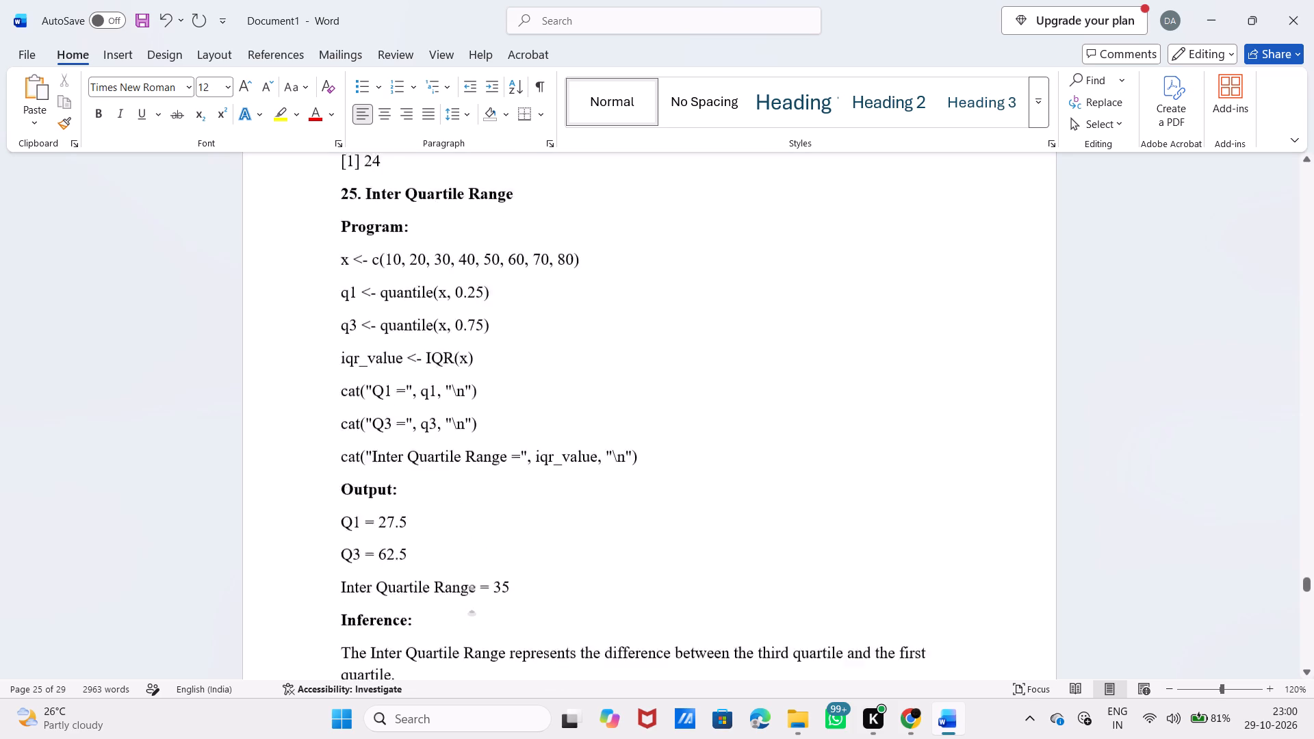
{"action": "scroll", "coordinate": [377, 406], "scroll_direction": "down", "scroll_amount": 1}
{"action": "key", "text": "Down"}
{"action": "key", "text": "Down"}
{"action": "key", "text": "Down"}
{"action": "key", "text": "Down"}
{"action": "key", "text": "Down"}
{"action": "key", "text": "Down"}
{"action": "key", "text": "Down"}
{"action": "key", "text": "Down"}
{"action": "key", "text": "Down"}
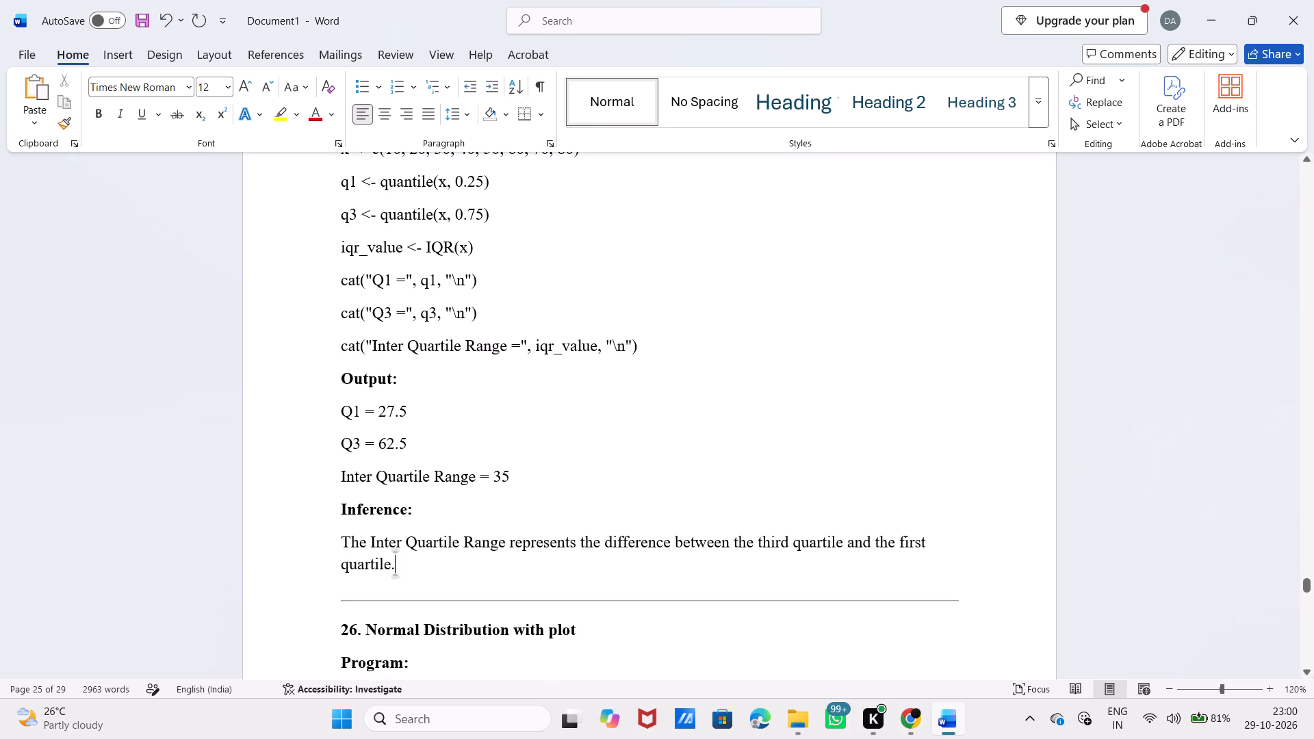
{"action": "key", "text": "Down"}
{"action": "key", "text": "BackSpace"}
{"action": "key", "text": "BackSpace"}
Remove the blank lines before the "# Calculate normal distribution" and "# Plot normal distribution" comments in program 26.
{"action": "scroll", "coordinate": [377, 406], "scroll_direction": "down", "scroll_amount": 1}
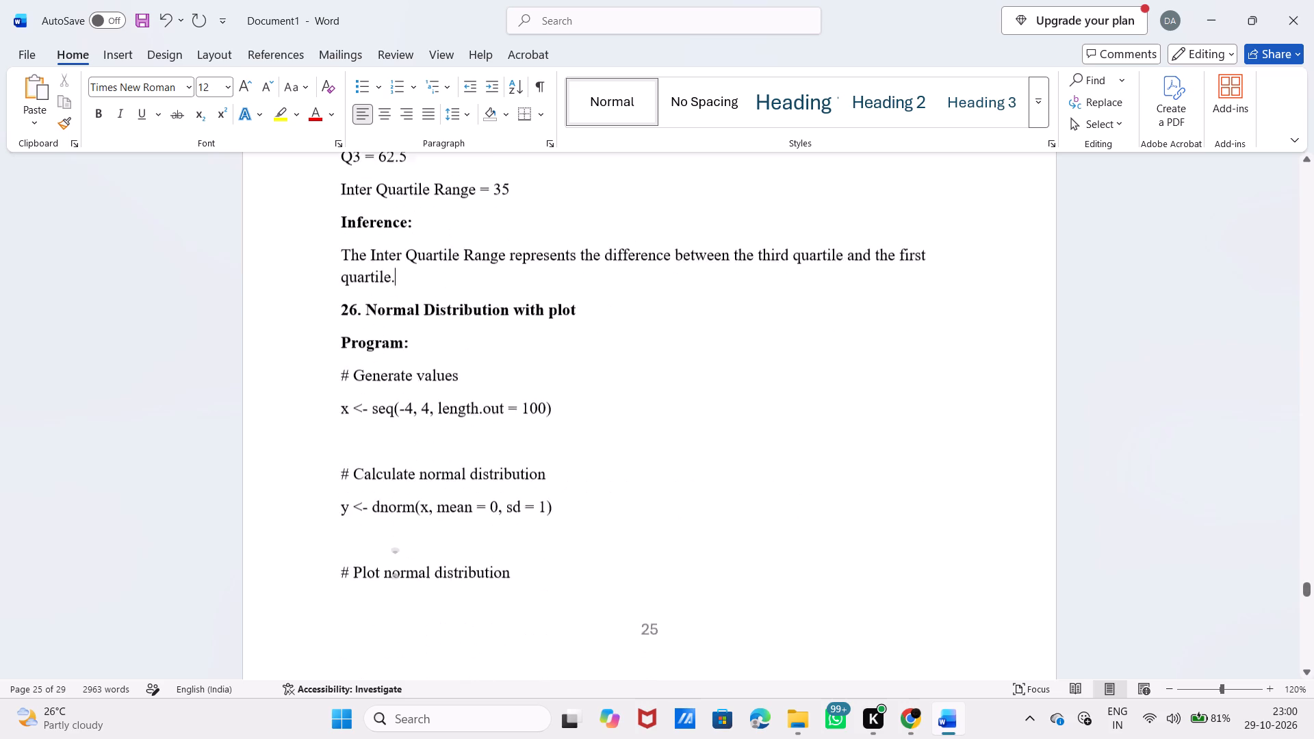
{"action": "scroll", "coordinate": [377, 406], "scroll_direction": "down", "scroll_amount": 1}
{"action": "key", "text": "Down"}
{"action": "key", "text": "Down"}
{"action": "key", "text": "Down"}
{"action": "key", "text": "Down"}
{"action": "key", "text": "Down"}
{"action": "key", "text": "BackSpace"}
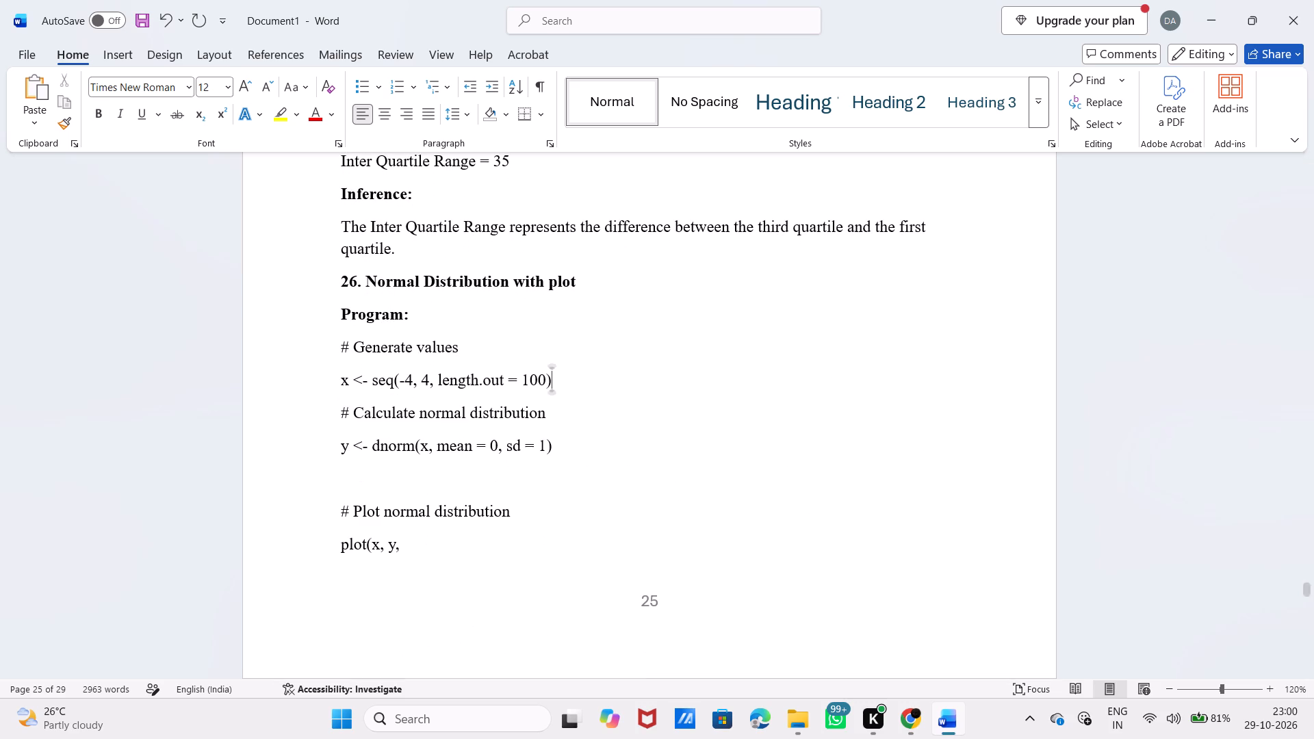
{"action": "key", "text": "Down"}
{"action": "key", "text": "Down"}
{"action": "key", "text": "Down"}
{"action": "key", "text": "BackSpace"}
Delete the divider line above the "27. Data frame" heading.
{"action": "scroll", "coordinate": [377, 406], "scroll_direction": "down", "scroll_amount": 1}
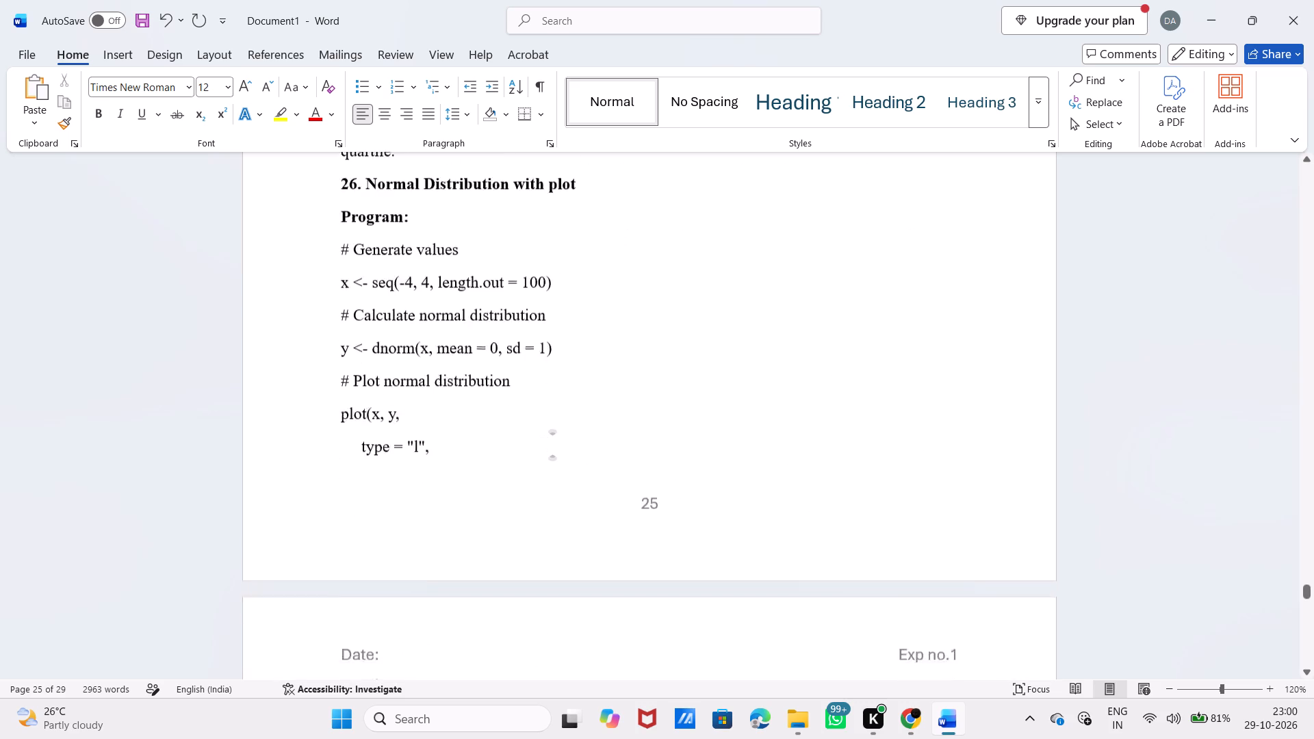
{"action": "scroll", "coordinate": [377, 406], "scroll_direction": "down", "scroll_amount": 1}
{"action": "key", "text": "Down"}
{"action": "scroll", "coordinate": [377, 406], "scroll_direction": "down", "scroll_amount": 1}
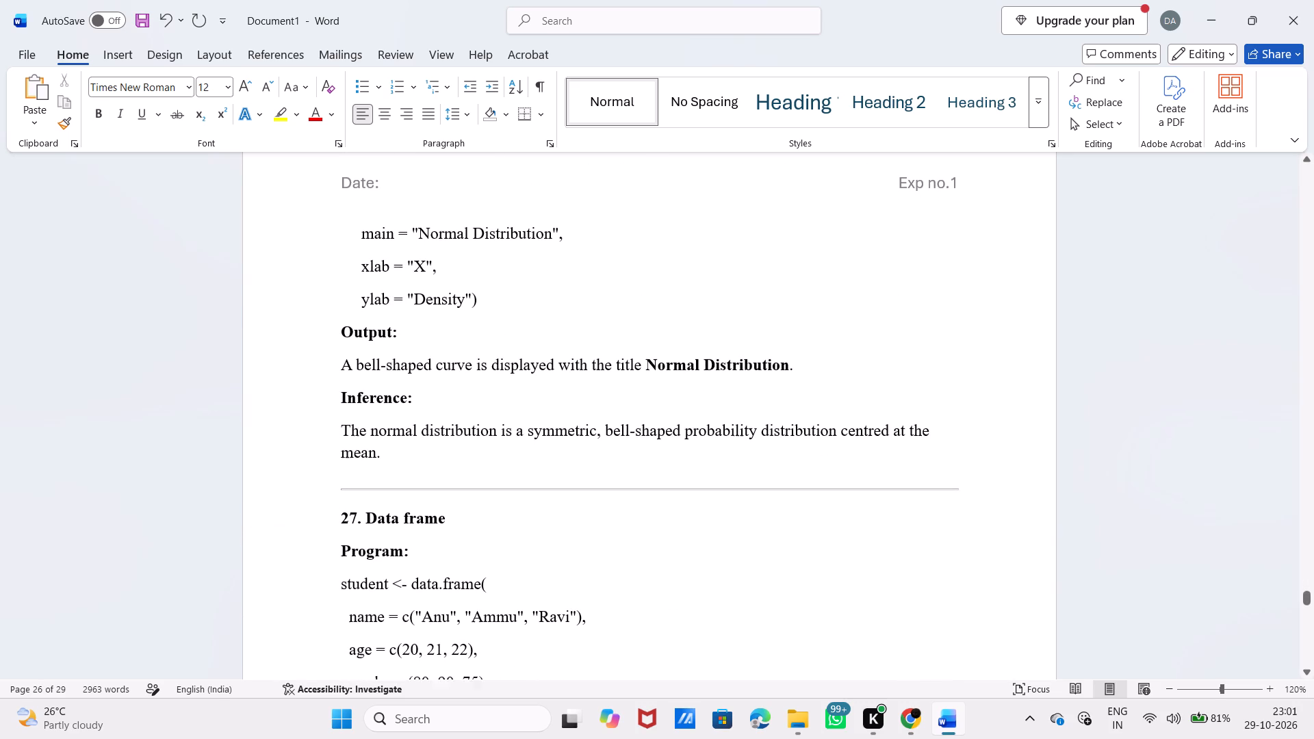
{"action": "scroll", "coordinate": [377, 406], "scroll_direction": "down", "scroll_amount": 1}
{"action": "left_click", "coordinate": [375, 447]}
{"action": "key", "text": "BackSpace"}
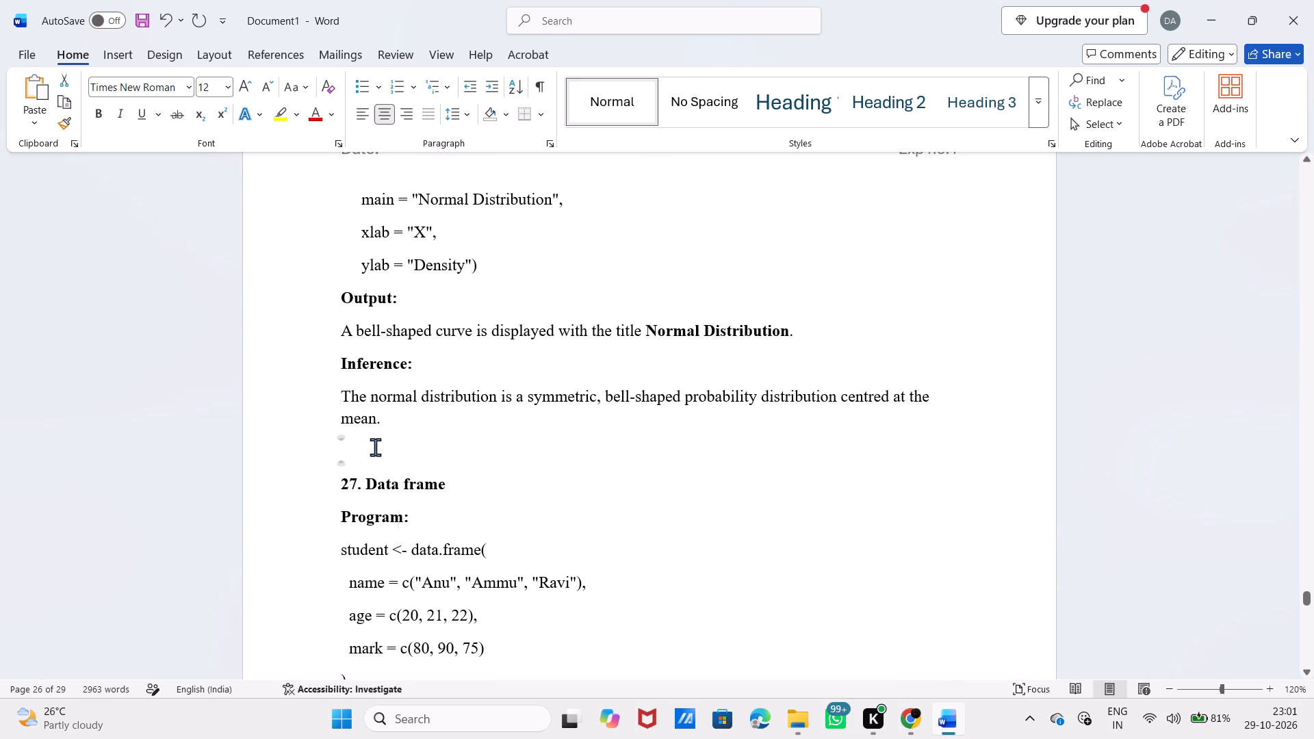
{"action": "key", "text": "BackSpace"}
Remove the blank lines before the print(student) and str(student) statements in the Data frame program.
{"action": "key", "text": "Down"}
{"action": "key", "text": "Down"}
{"action": "key", "text": "Down"}
{"action": "key", "text": "Down"}
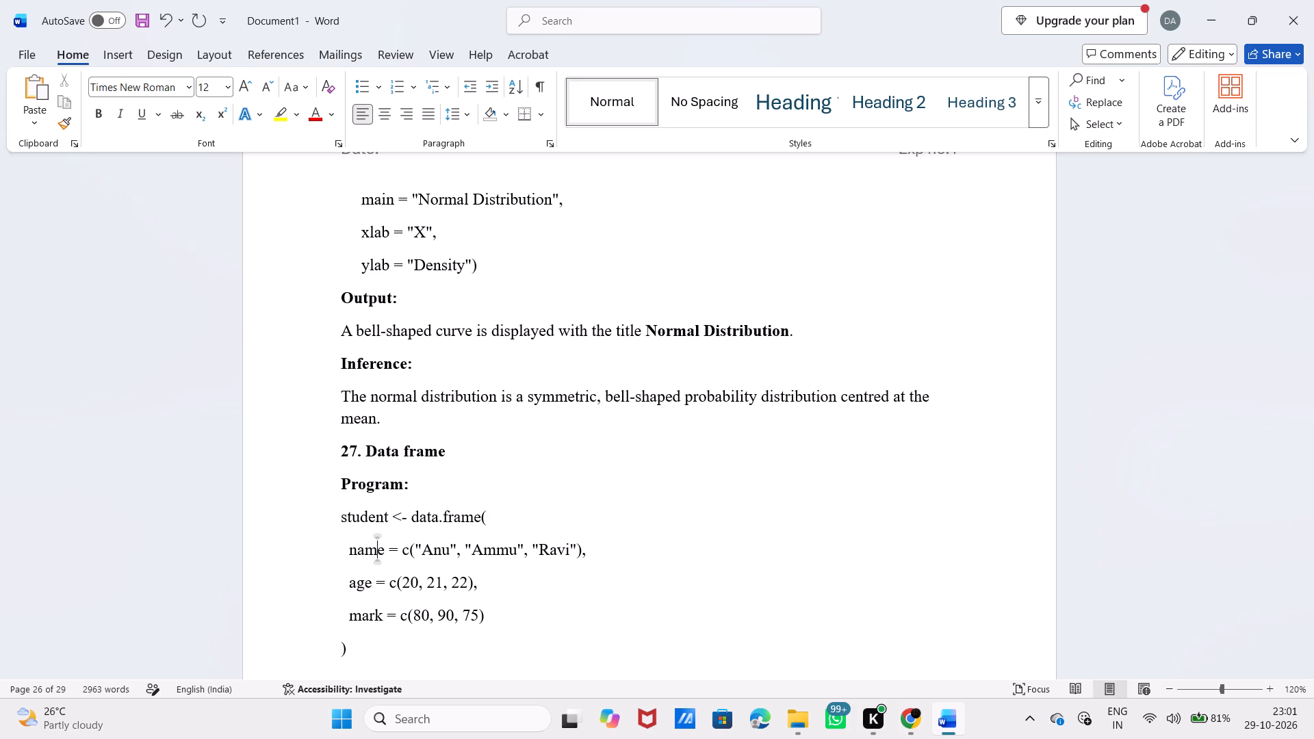
{"action": "scroll", "coordinate": [375, 447], "scroll_direction": "down", "scroll_amount": 1}
{"action": "left_click", "coordinate": [359, 521]}
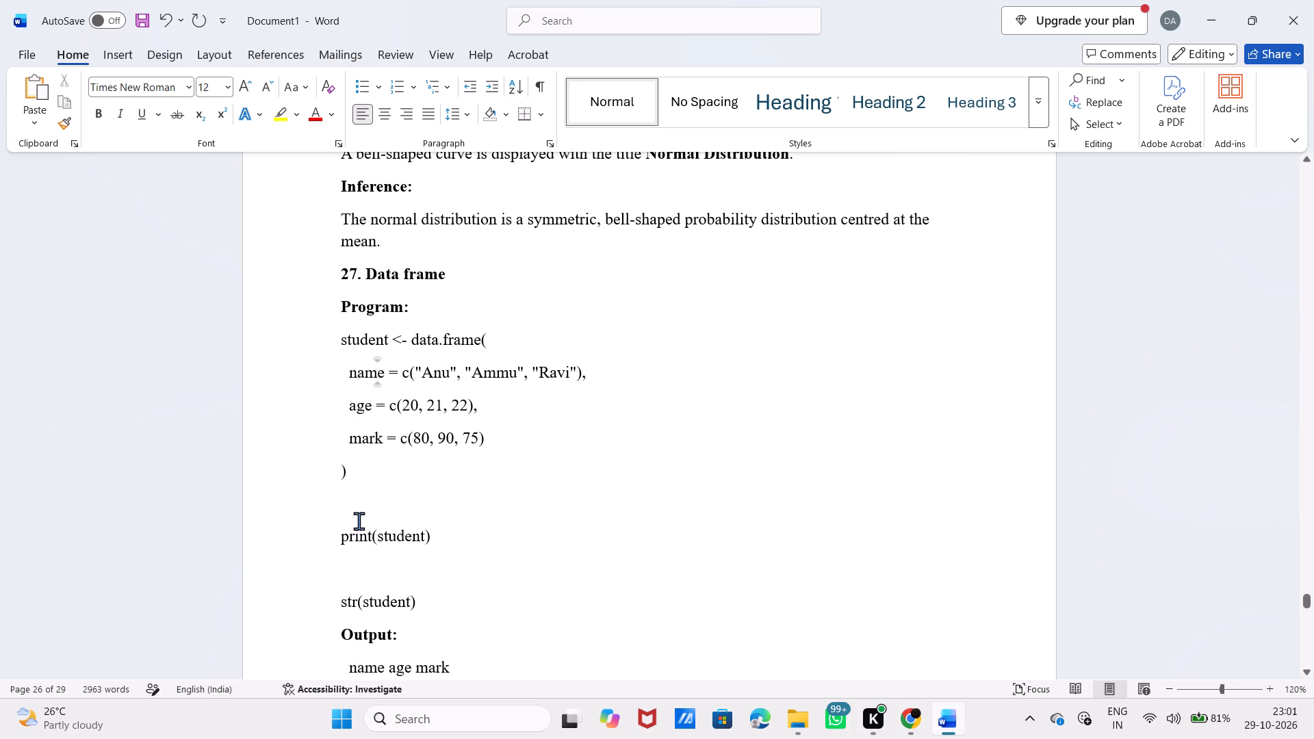
{"action": "key", "text": "BackSpace"}
{"action": "key", "text": "Down"}
{"action": "key", "text": "Down"}
{"action": "key", "text": "BackSpace"}
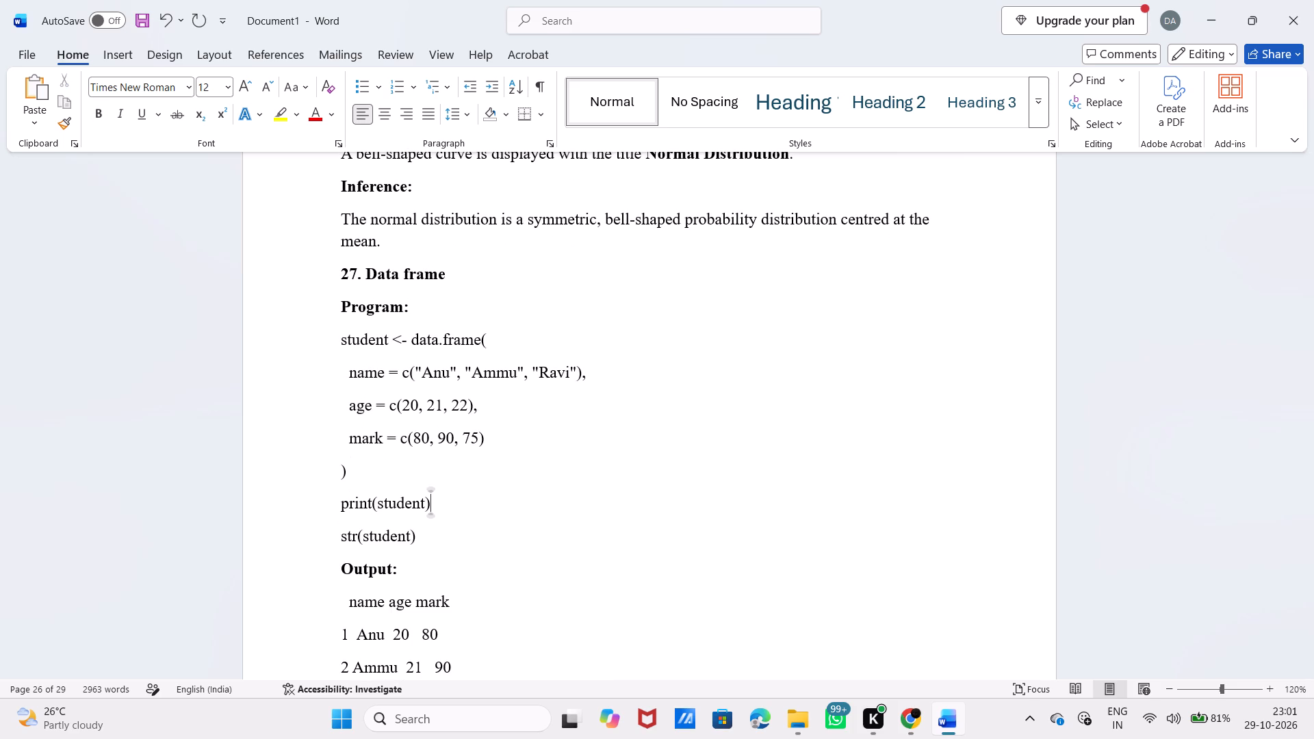
Remove the blank line before the 'data.frame' structure line in the output of program 27, Data frame.
{"action": "key", "text": "Down"}
{"action": "key", "text": "Down"}
{"action": "key", "text": "Down"}
{"action": "scroll", "coordinate": [359, 521], "scroll_direction": "down", "scroll_amount": 2}
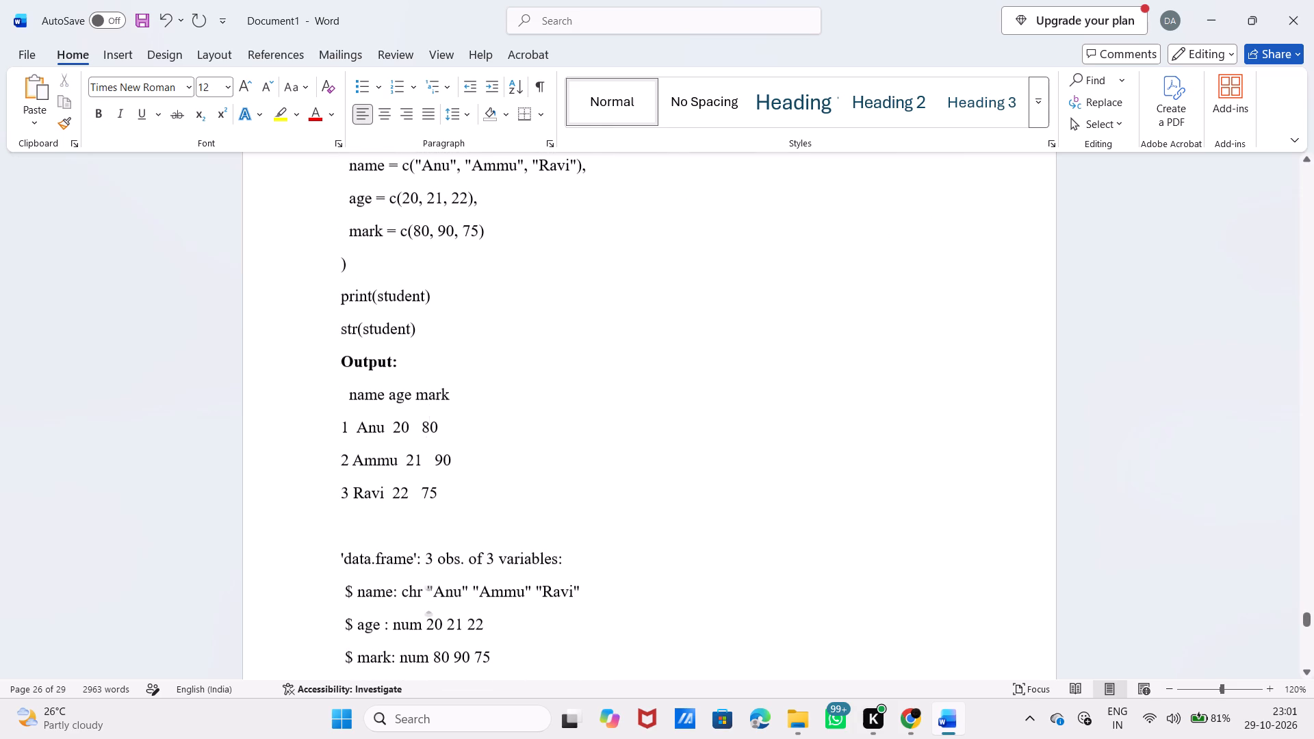
{"action": "key", "text": "Down"}
{"action": "key", "text": "Down"}
{"action": "key", "text": "Down"}
{"action": "key", "text": "Down"}
{"action": "key", "text": "BackSpace"}
Delete the divider line above the "28. Missing data" heading.
{"action": "scroll", "coordinate": [359, 521], "scroll_direction": "down", "scroll_amount": 1}
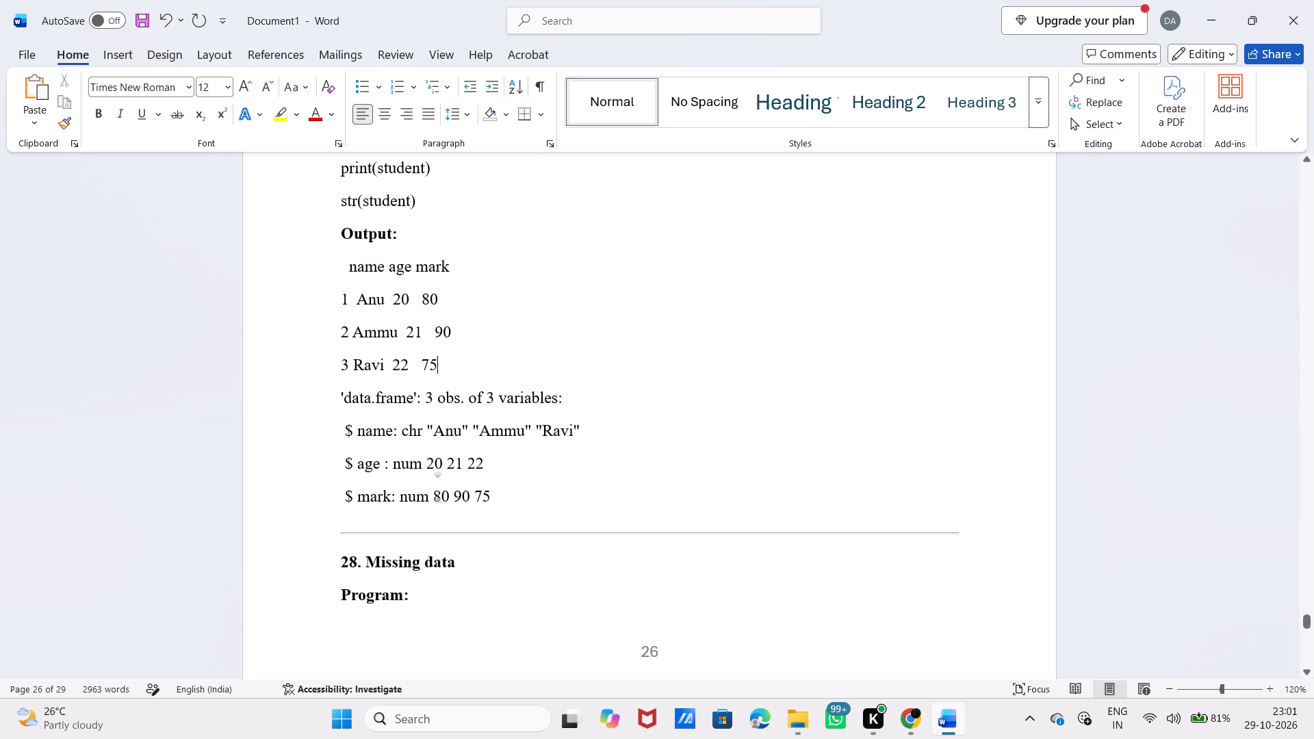
{"action": "key", "text": "Down"}
{"action": "key", "text": "Down"}
{"action": "key", "text": "Down"}
{"action": "key", "text": "Down"}
{"action": "key", "text": "Down"}
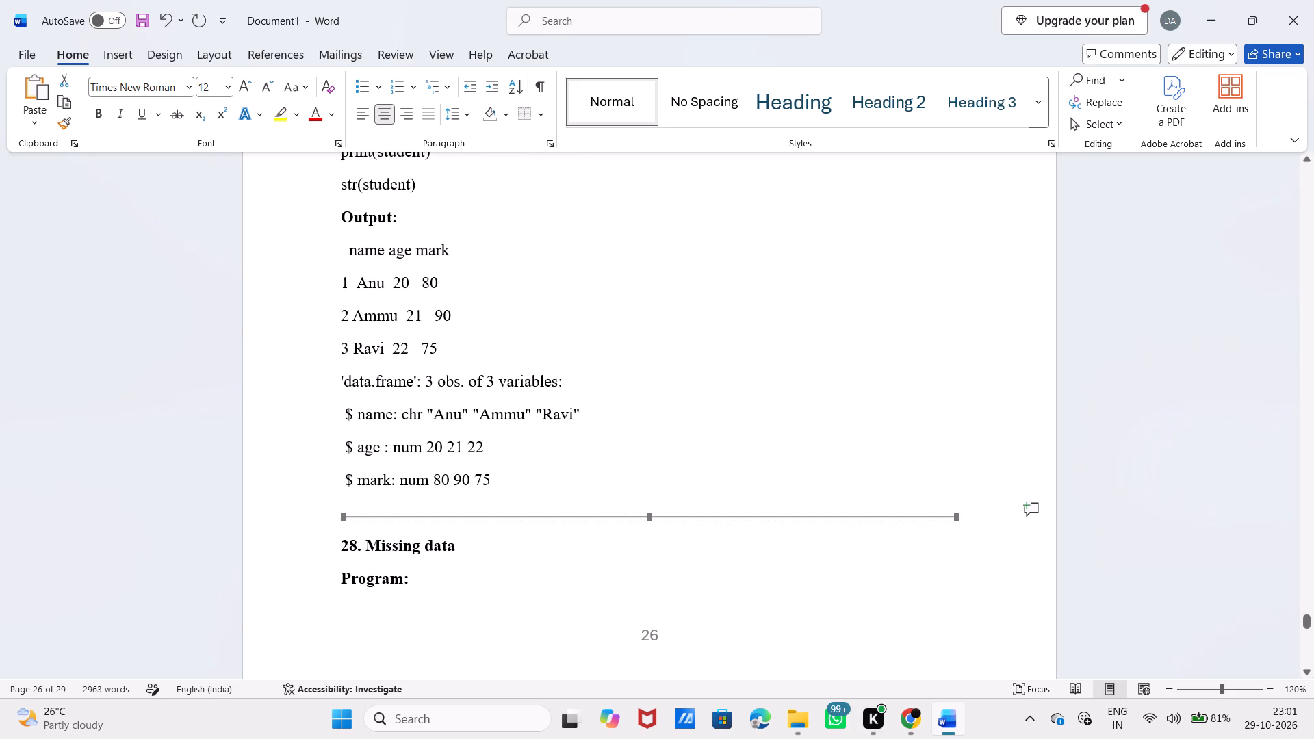
{"action": "key", "text": "BackSpace"}
{"action": "key", "text": "BackSpace"}
Remove the blank lines before print(x), print(is.na(x)) and print(sum(is.na(x))) in the Missing data program.
{"action": "key", "text": "Down"}
{"action": "key", "text": "Down"}
{"action": "scroll", "coordinate": [359, 521], "scroll_direction": "down", "scroll_amount": 2}
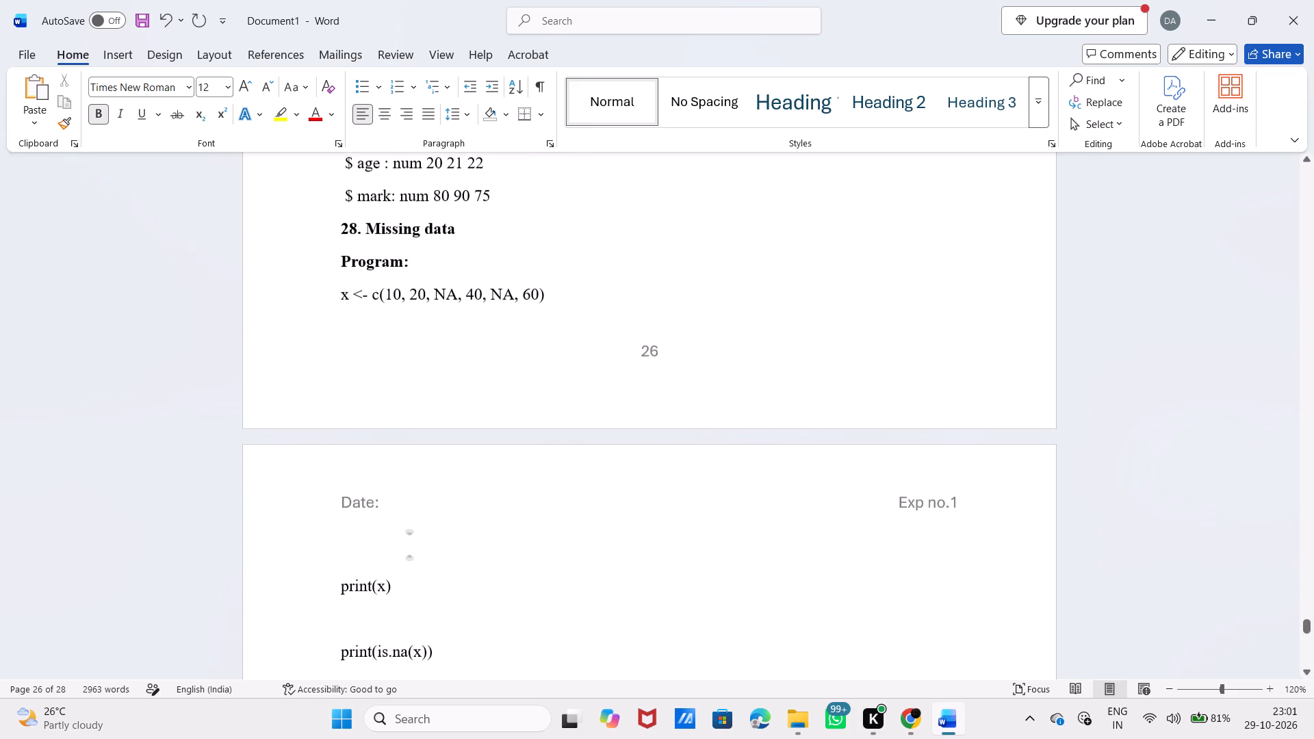
{"action": "scroll", "coordinate": [359, 521], "scroll_direction": "down", "scroll_amount": 1}
{"action": "left_click", "coordinate": [305, 497]}
{"action": "key", "text": "BackSpace"}
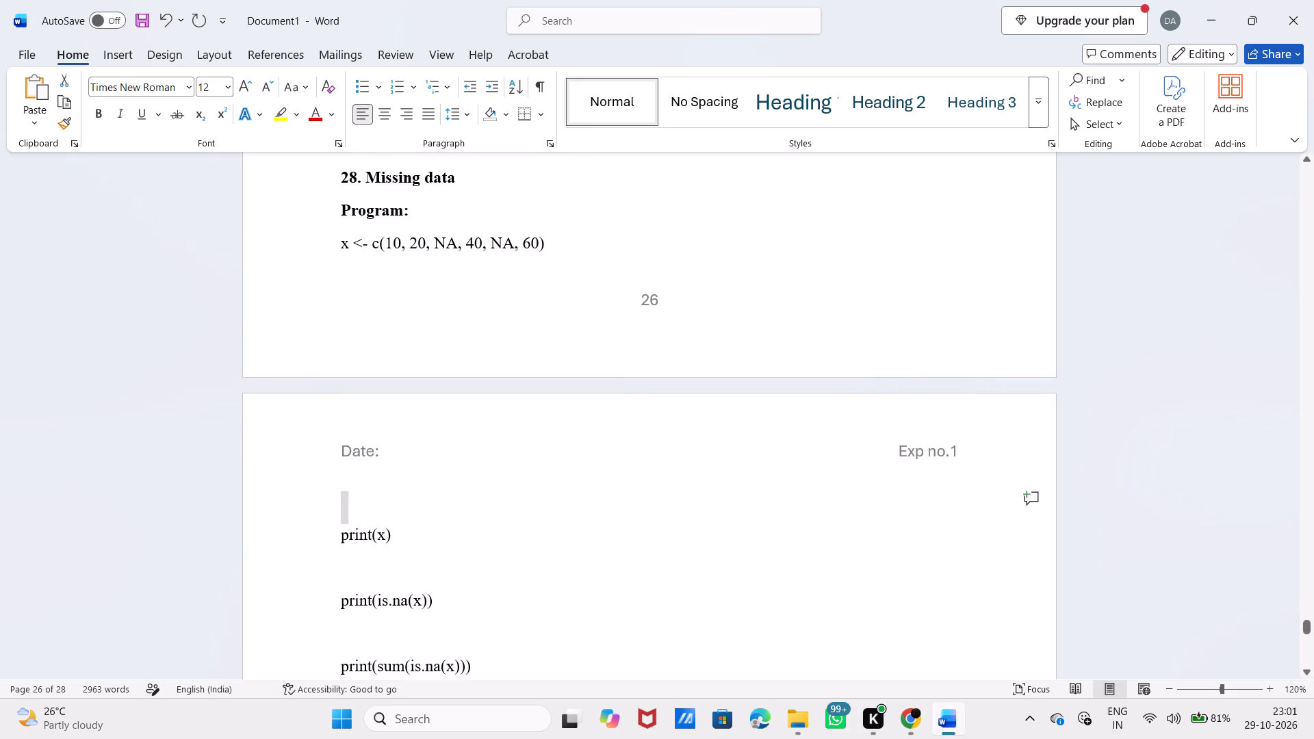
{"action": "key", "text": "Down"}
{"action": "key", "text": "BackSpace"}
{"action": "key", "text": "Down"}
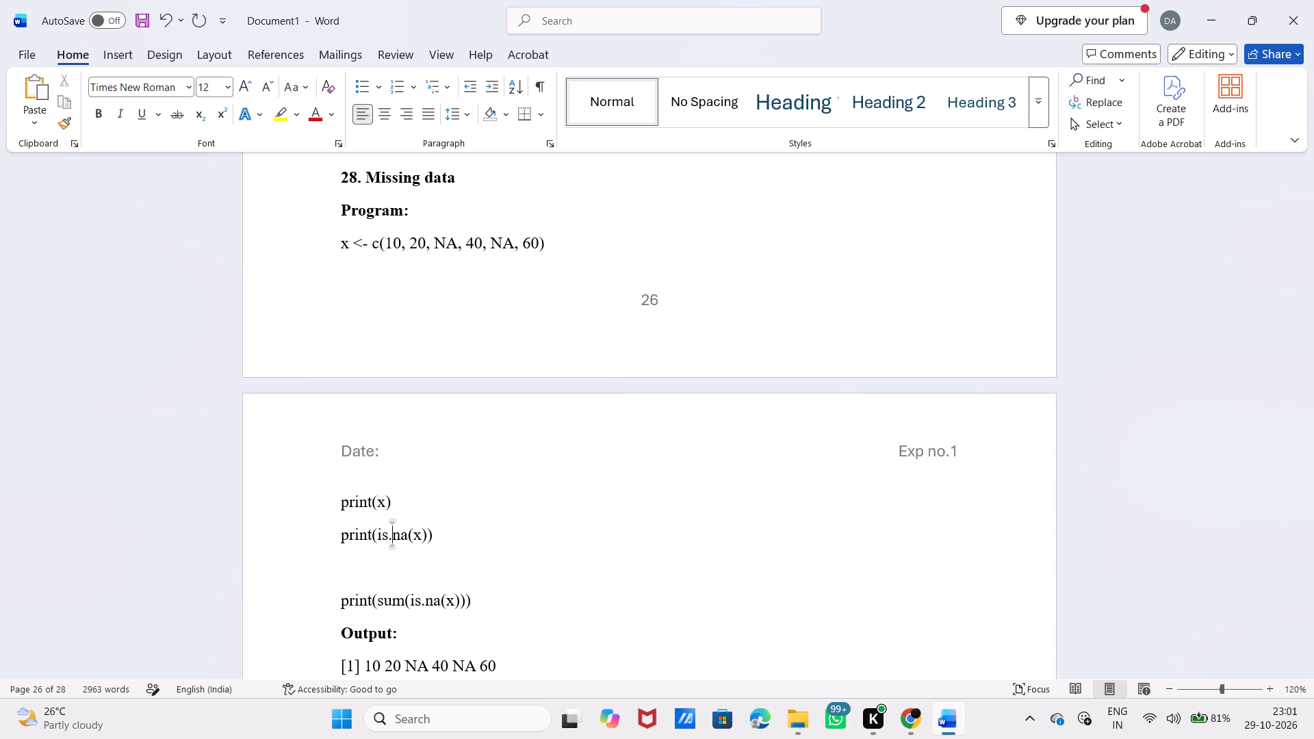
{"action": "key", "text": "Down"}
{"action": "key", "text": "BackSpace"}
Remove the blank lines between the three output lines of program 28, Missing data.
{"action": "scroll", "coordinate": [362, 604], "scroll_direction": "down", "scroll_amount": 1}
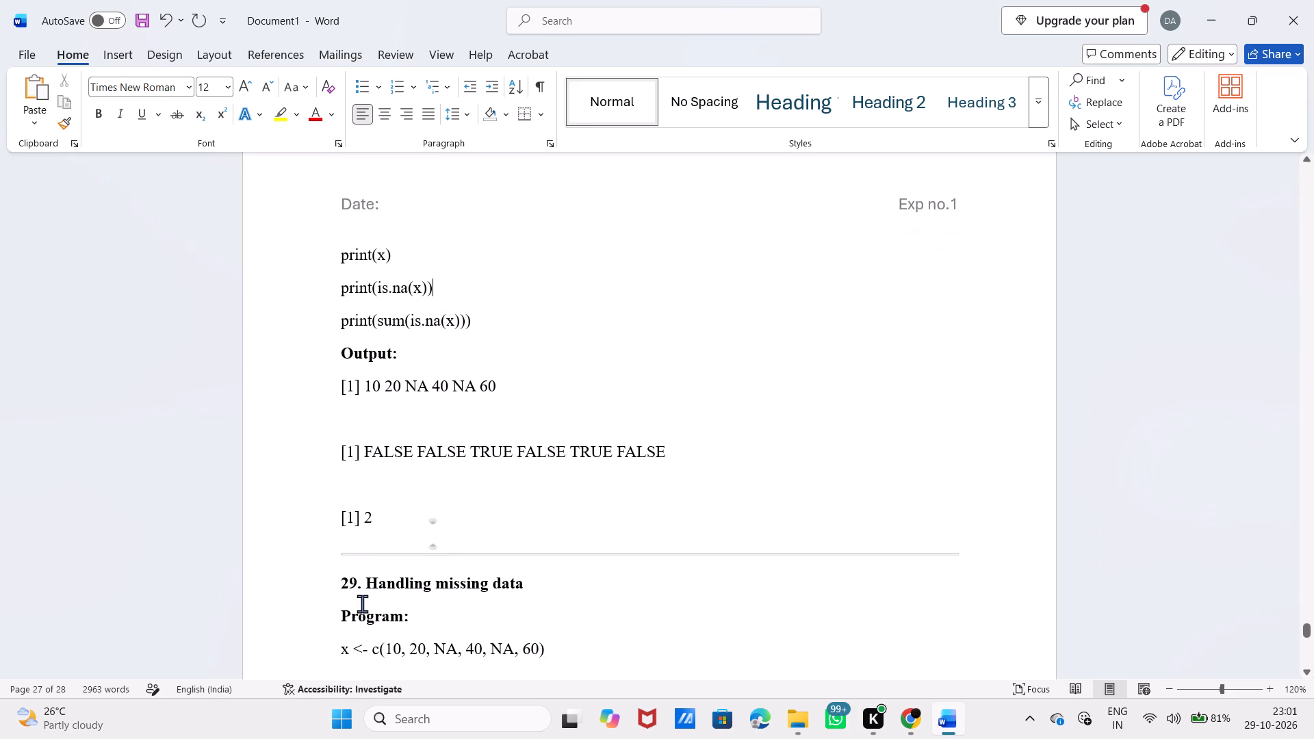
{"action": "key", "text": "Down"}
{"action": "key", "text": "Down"}
{"action": "key", "text": "Down"}
{"action": "key", "text": "Down"}
{"action": "key", "text": "BackSpace"}
{"action": "key", "text": "Down"}
{"action": "key", "text": "Down"}
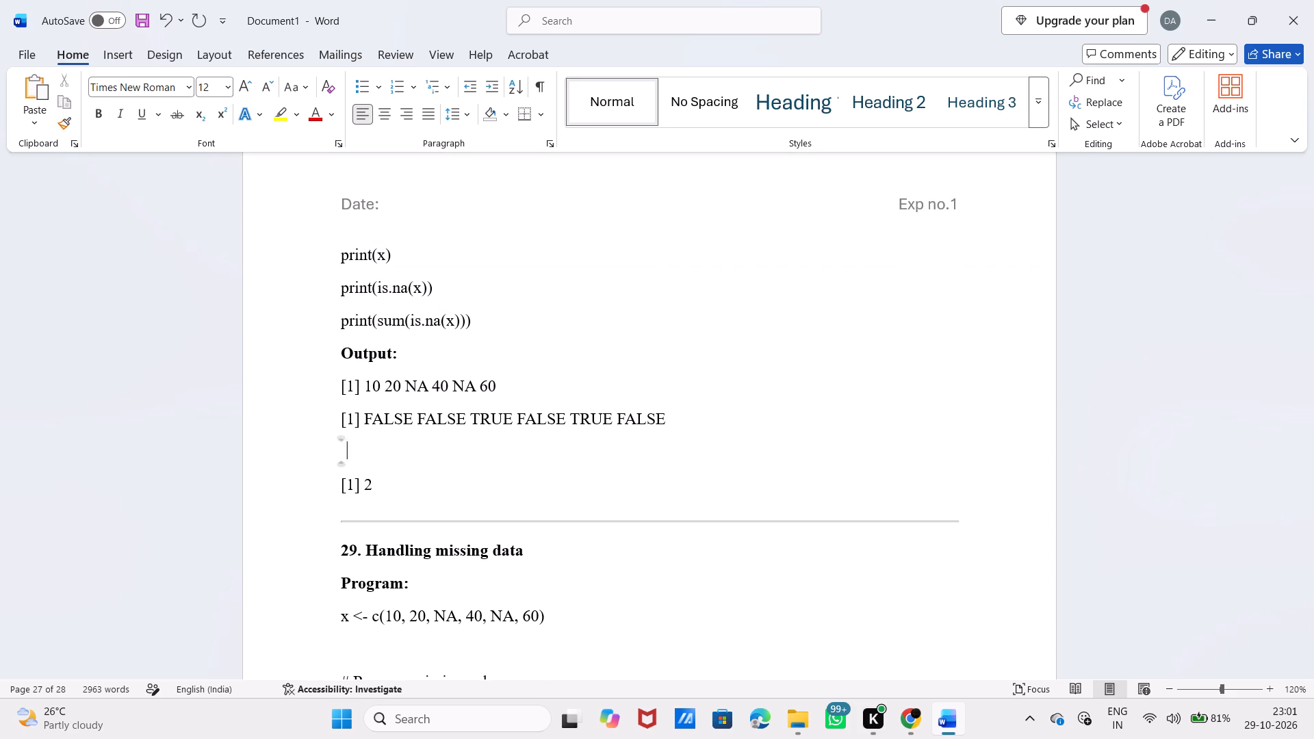
{"action": "key", "text": "BackSpace"}
Delete the divider line above the "29. Handling missing data" heading.
{"action": "key", "text": "Down"}
{"action": "key", "text": "Down"}
{"action": "key", "text": "BackSpace"}
{"action": "key", "text": "BackSpace"}
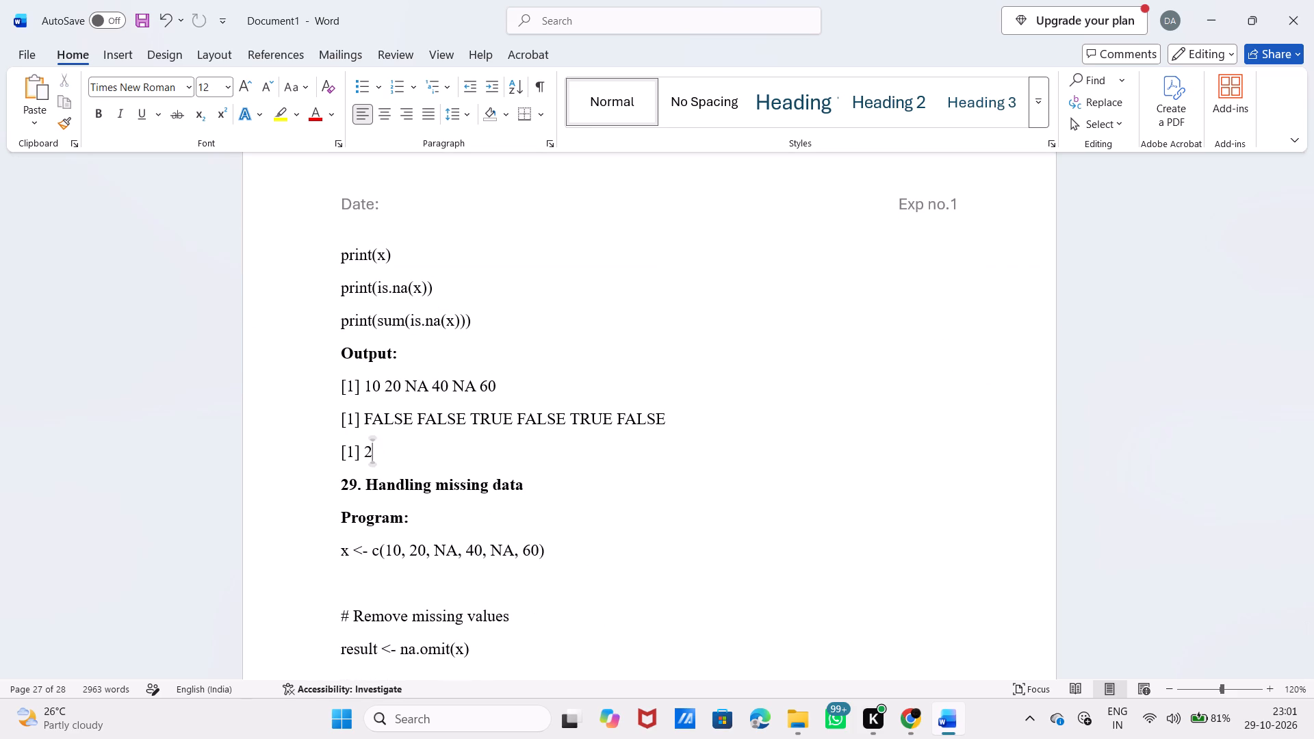
Remove the blank lines before "# Remove missing values", print(result) and "# Calculate mean ignoring missing values" in program 29.
{"action": "key", "text": "Down"}
{"action": "key", "text": "Down"}
{"action": "key", "text": "Down"}
{"action": "key", "text": "Down"}
{"action": "key", "text": "BackSpace"}
{"action": "key", "text": "Down"}
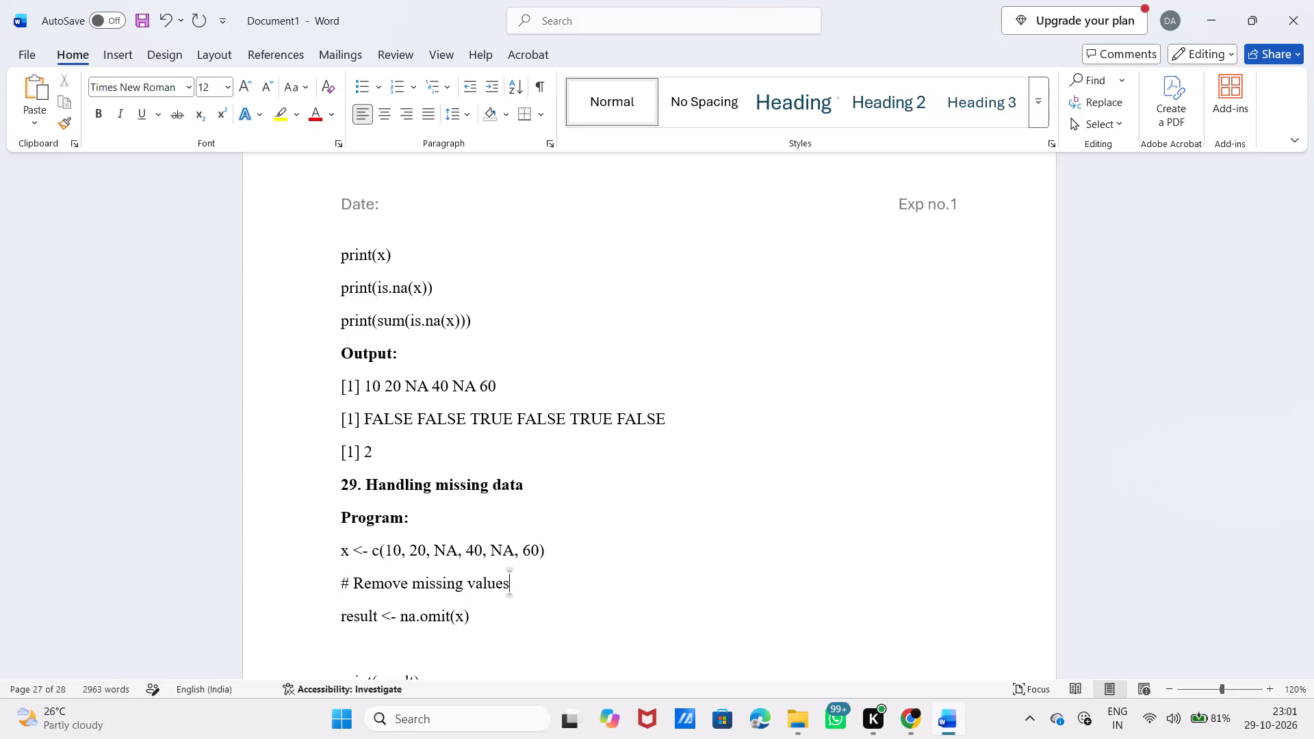
{"action": "scroll", "coordinate": [362, 604], "scroll_direction": "down", "scroll_amount": 1}
{"action": "key", "text": "Down"}
{"action": "key", "text": "Down"}
{"action": "key", "text": "BackSpace"}
{"action": "key", "text": "Down"}
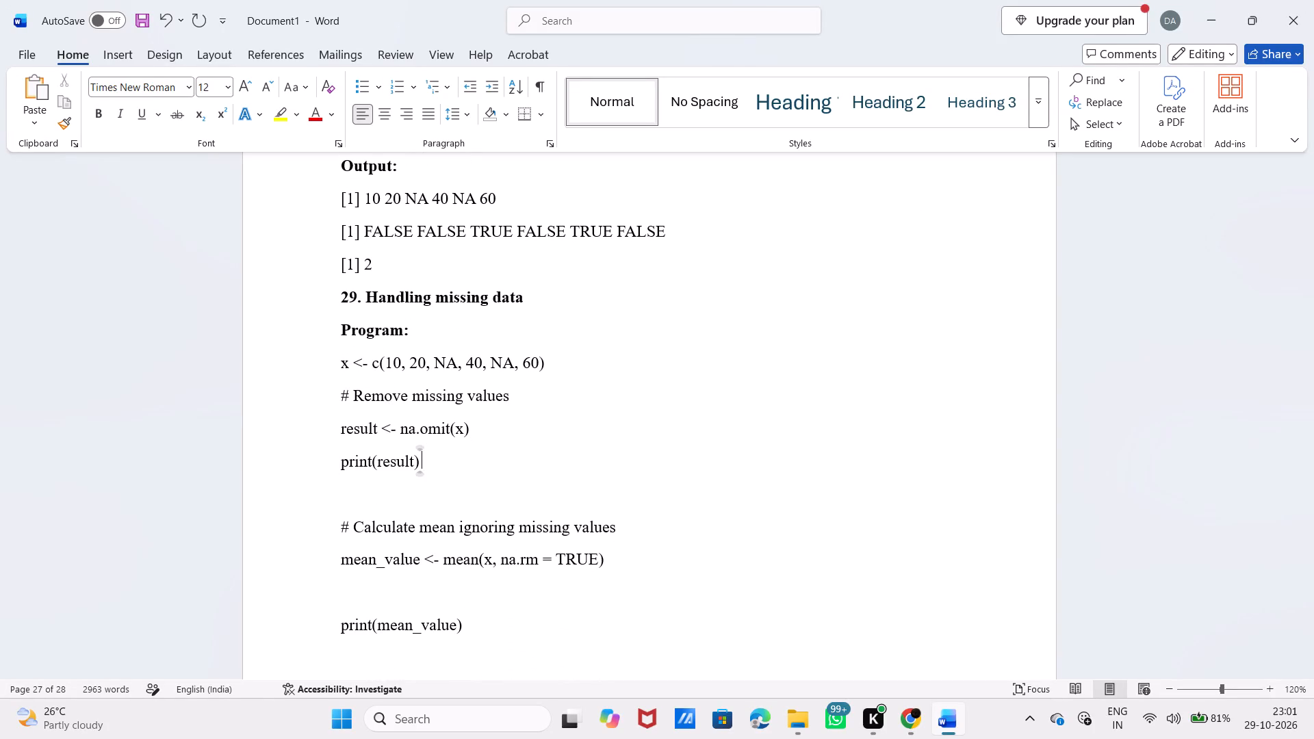
{"action": "key", "text": "Down"}
{"action": "key", "text": "BackSpace"}
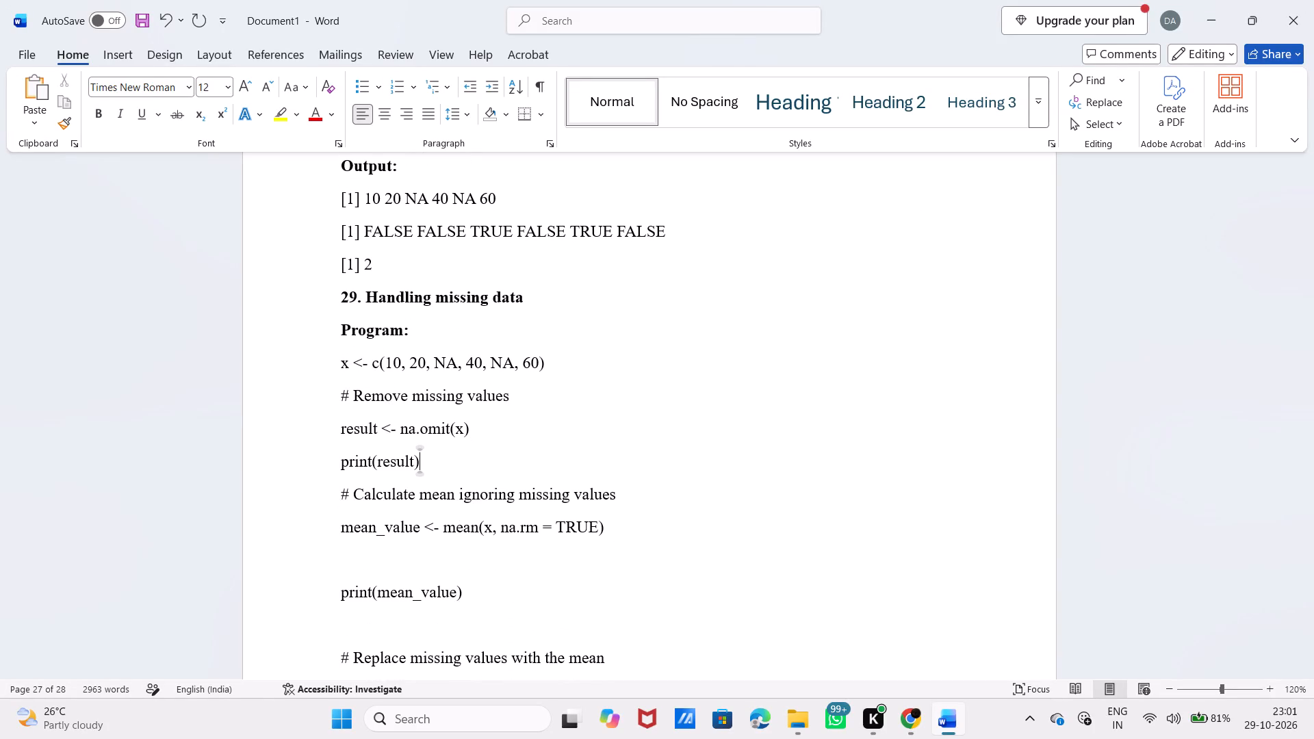
Remove the blank lines before print(mean_value), "# Replace missing values with the mean" and print(x) in program 29.
{"action": "scroll", "coordinate": [362, 604], "scroll_direction": "down", "scroll_amount": 1}
{"action": "key", "text": "Down"}
{"action": "key", "text": "Down"}
{"action": "key", "text": "Down"}
{"action": "key", "text": "BackSpace"}
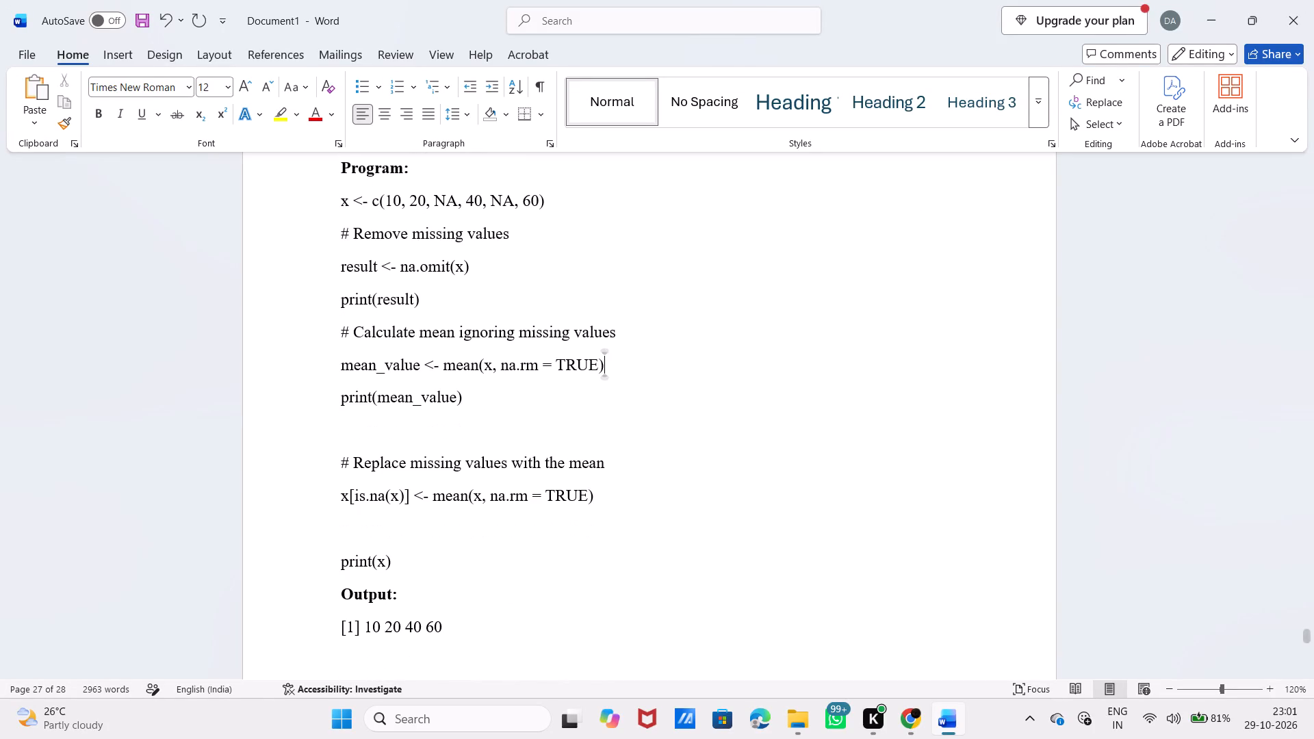
{"action": "key", "text": "Down"}
{"action": "key", "text": "Down"}
{"action": "key", "text": "BackSpace"}
{"action": "key", "text": "Down"}
{"action": "key", "text": "Down"}
{"action": "key", "text": "Down"}
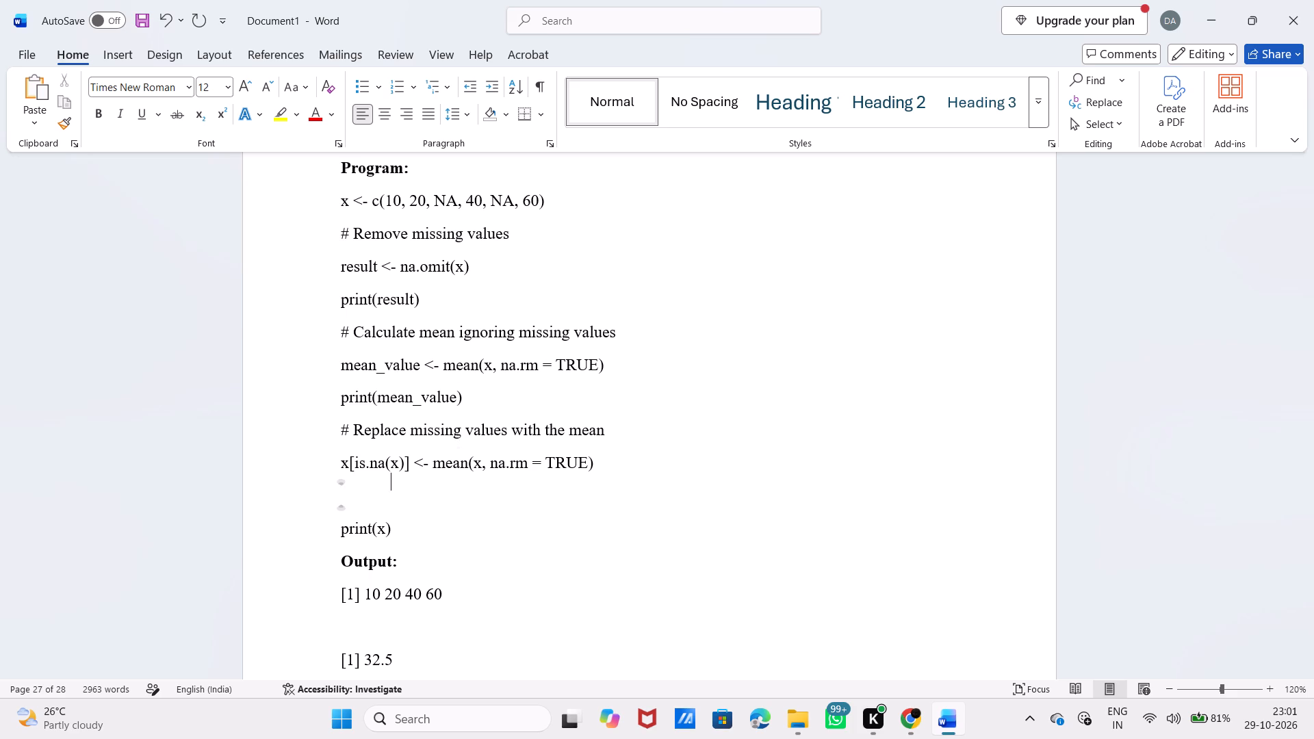
{"action": "key", "text": "BackSpace"}
Remove the blank lines between the three output lines of program 29, Handling missing data.
{"action": "scroll", "coordinate": [362, 604], "scroll_direction": "down", "scroll_amount": 1}
{"action": "key", "text": "Down"}
{"action": "key", "text": "Down"}
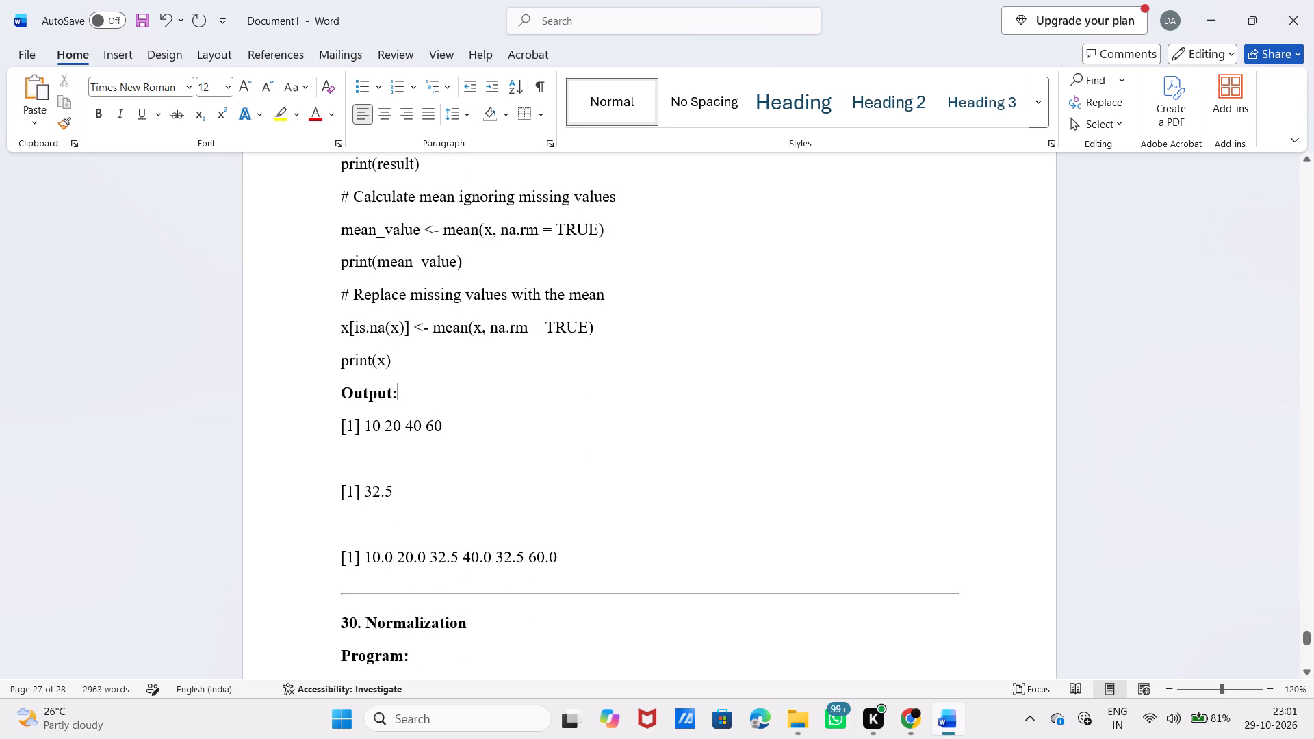
{"action": "key", "text": "Down"}
{"action": "key", "text": "Down"}
{"action": "key", "text": "BackSpace"}
{"action": "key", "text": "Down"}
{"action": "key", "text": "Down"}
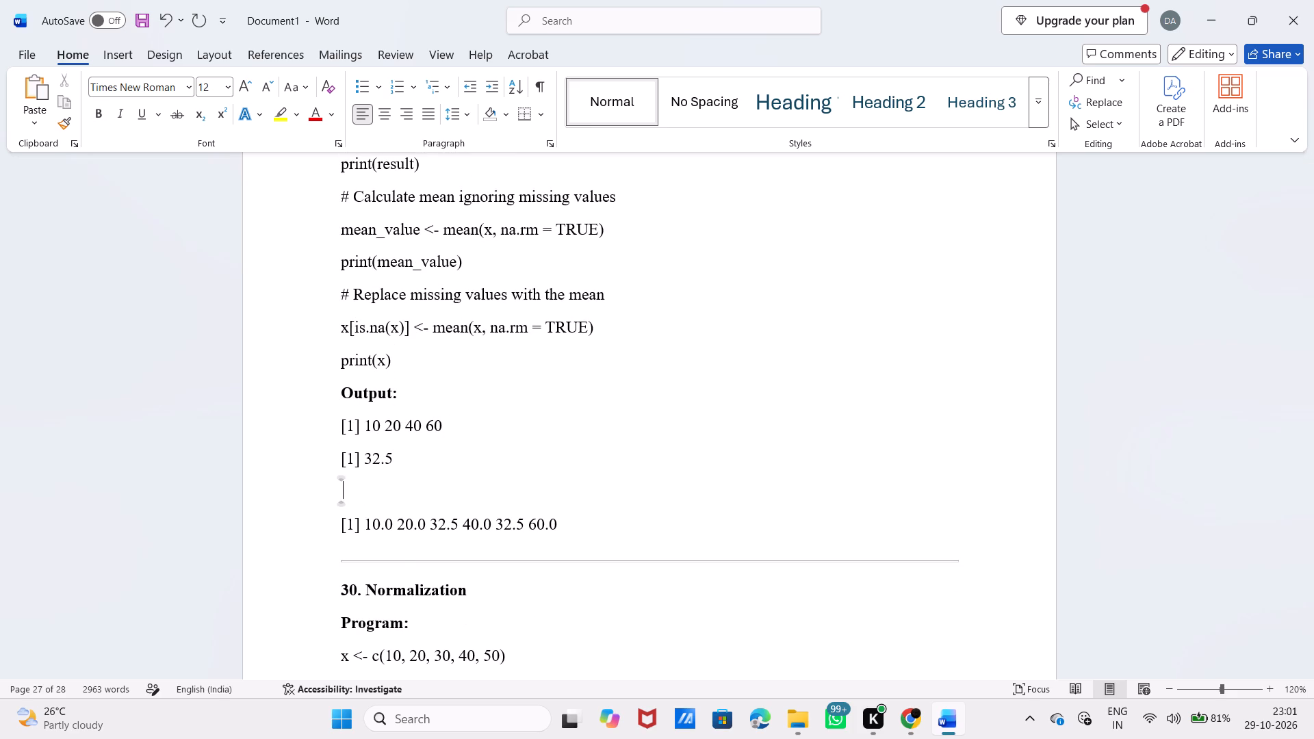
{"action": "key", "text": "BackSpace"}
Delete the divider line above the "30. Normalization" heading.
{"action": "key", "text": "Down"}
{"action": "key", "text": "Down"}
{"action": "key", "text": "BackSpace"}
{"action": "key", "text": "BackSpace"}
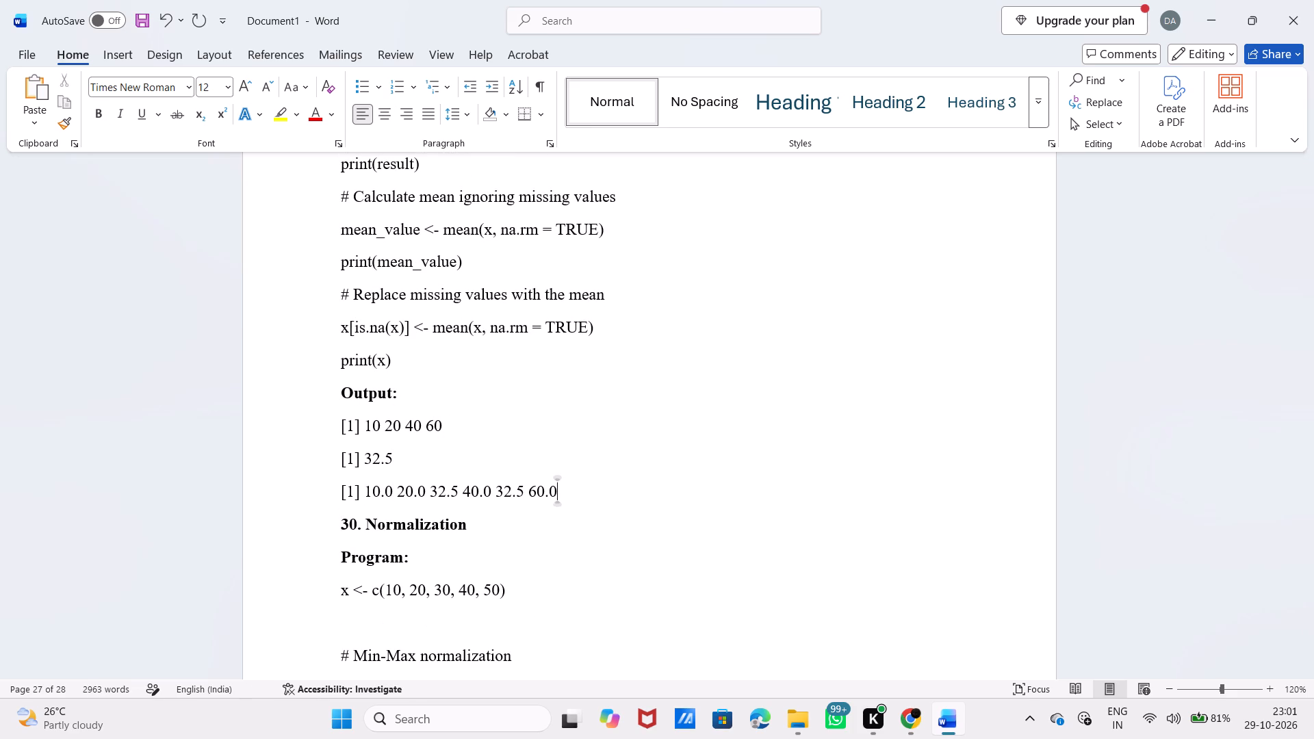
Remove the blank line before the "# Min-Max normalization" comment in program 30.
{"action": "scroll", "coordinate": [362, 604], "scroll_direction": "down", "scroll_amount": 2}
{"action": "key", "text": "Down"}
{"action": "key", "text": "Down"}
{"action": "key", "text": "Down"}
{"action": "key", "text": "Down"}
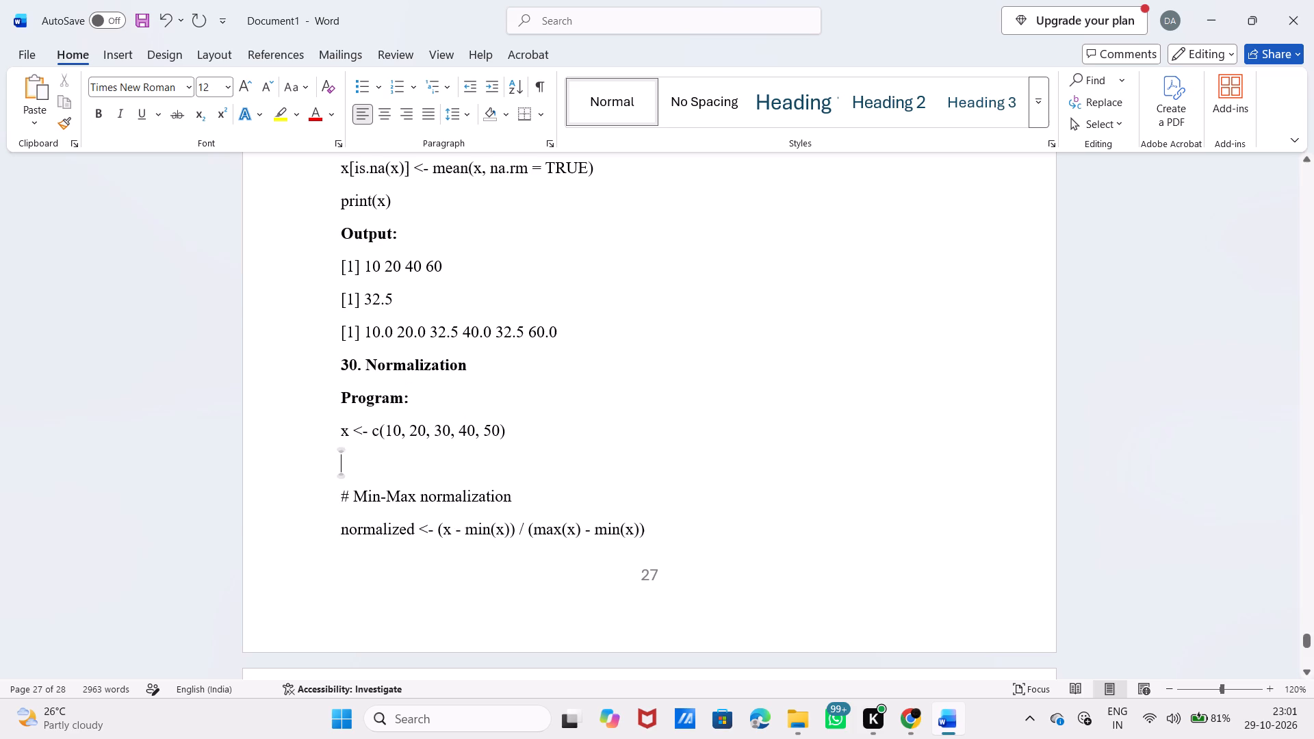
{"action": "key", "text": "BackSpace"}
Delete the divider line above the RESULT heading at the end of the experiment.
{"action": "scroll", "coordinate": [362, 604], "scroll_direction": "down", "scroll_amount": 2}
{"action": "key", "text": "Down"}
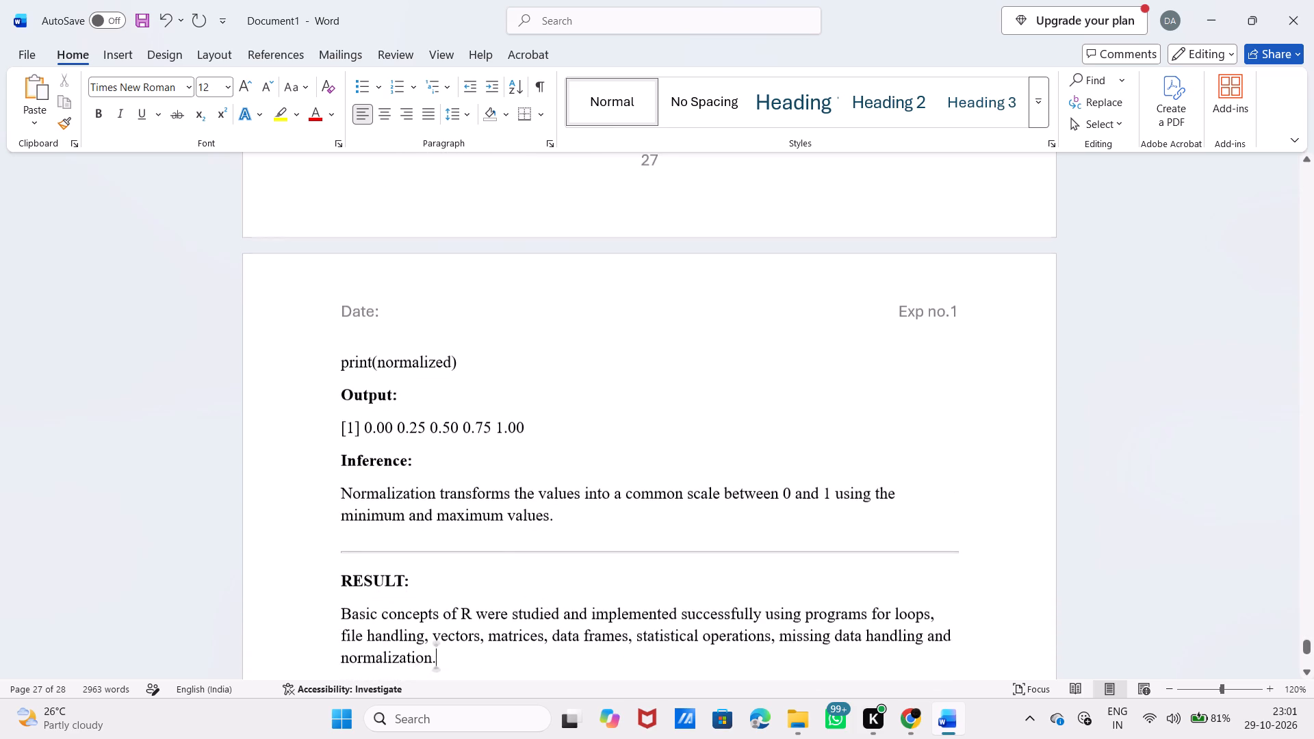
{"action": "key", "text": "Down"}
{"action": "key", "text": "Down"}
{"action": "key", "text": "Down"}
{"action": "scroll", "coordinate": [362, 604], "scroll_direction": "down", "scroll_amount": 1}
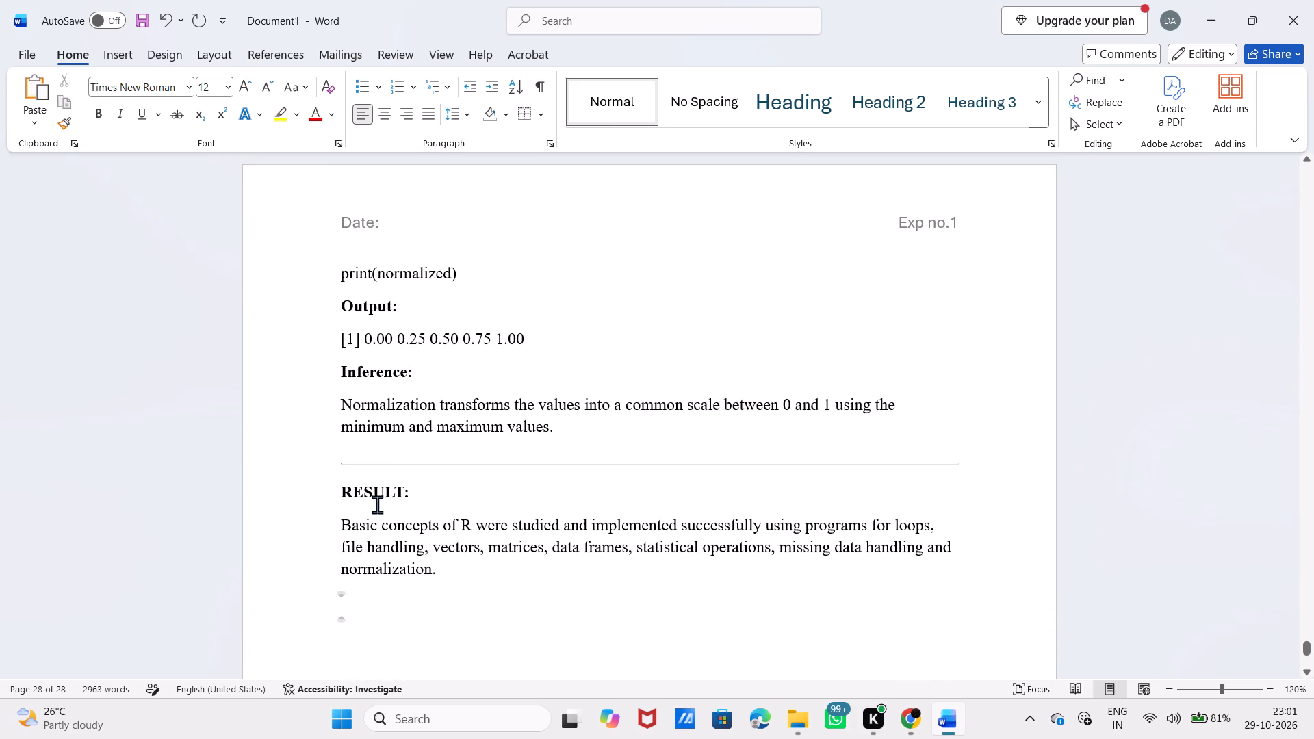
{"action": "left_click", "coordinate": [392, 470]}
{"action": "key", "text": "BackSpace"}
{"action": "key", "text": "BackSpace"}
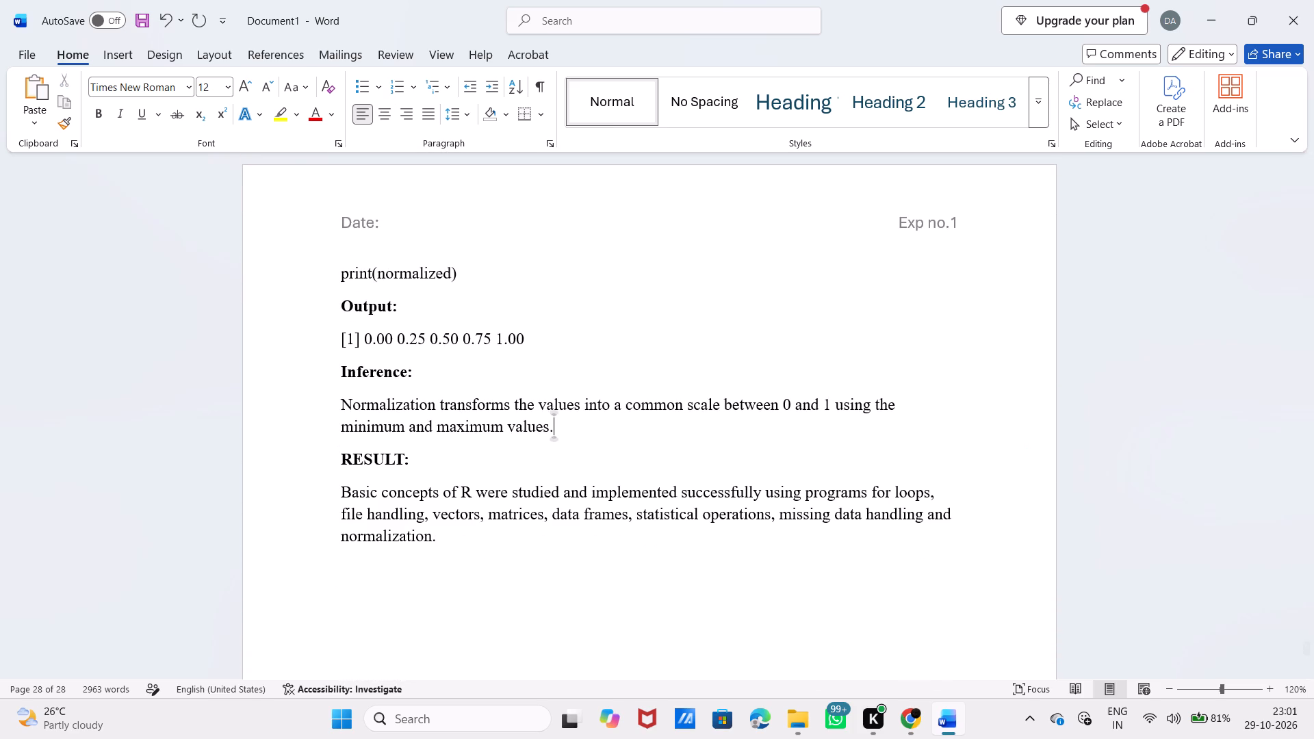
Examine how program 30, Normalization, splits across its pages and how the closing RESULT section is laid out.
{"action": "scroll", "coordinate": [392, 470], "scroll_direction": "down", "scroll_amount": 1}
{"action": "scroll", "coordinate": [392, 470], "scroll_direction": "left", "scroll_amount": 1}
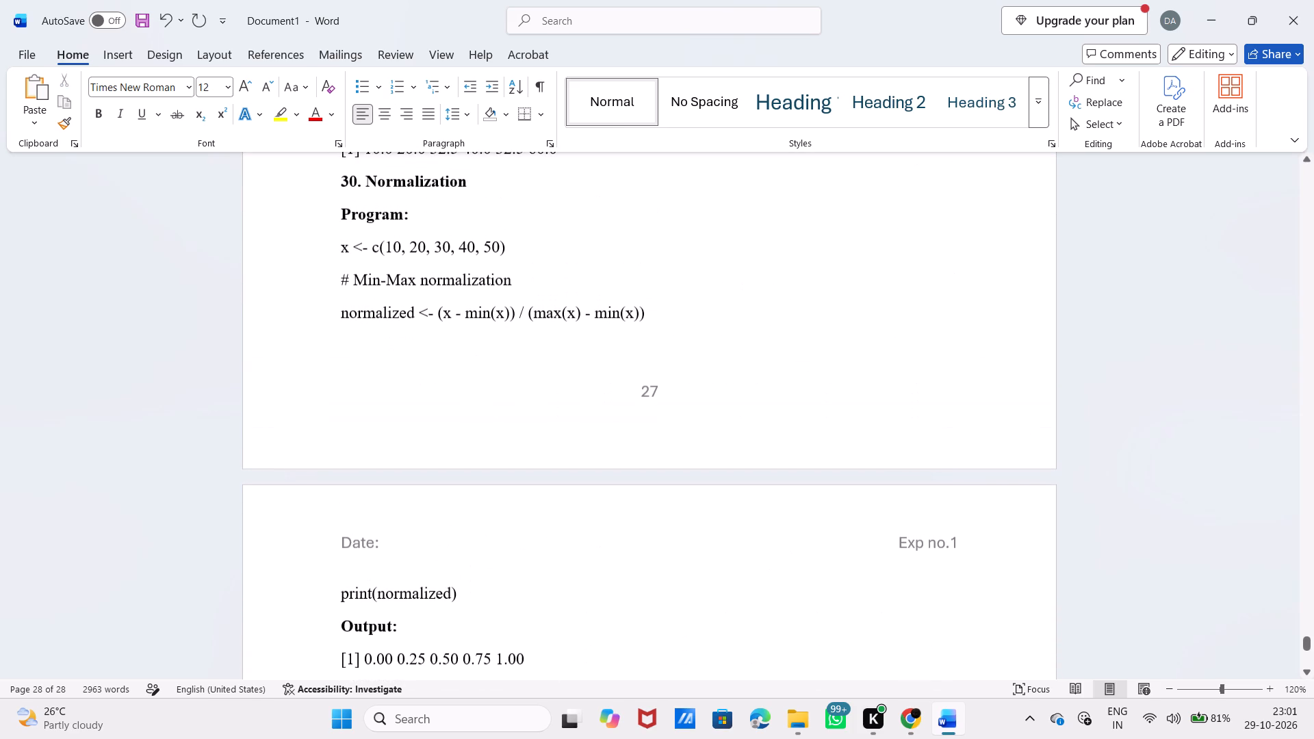
{"action": "scroll", "coordinate": [392, 470], "scroll_direction": "left", "scroll_amount": 1}
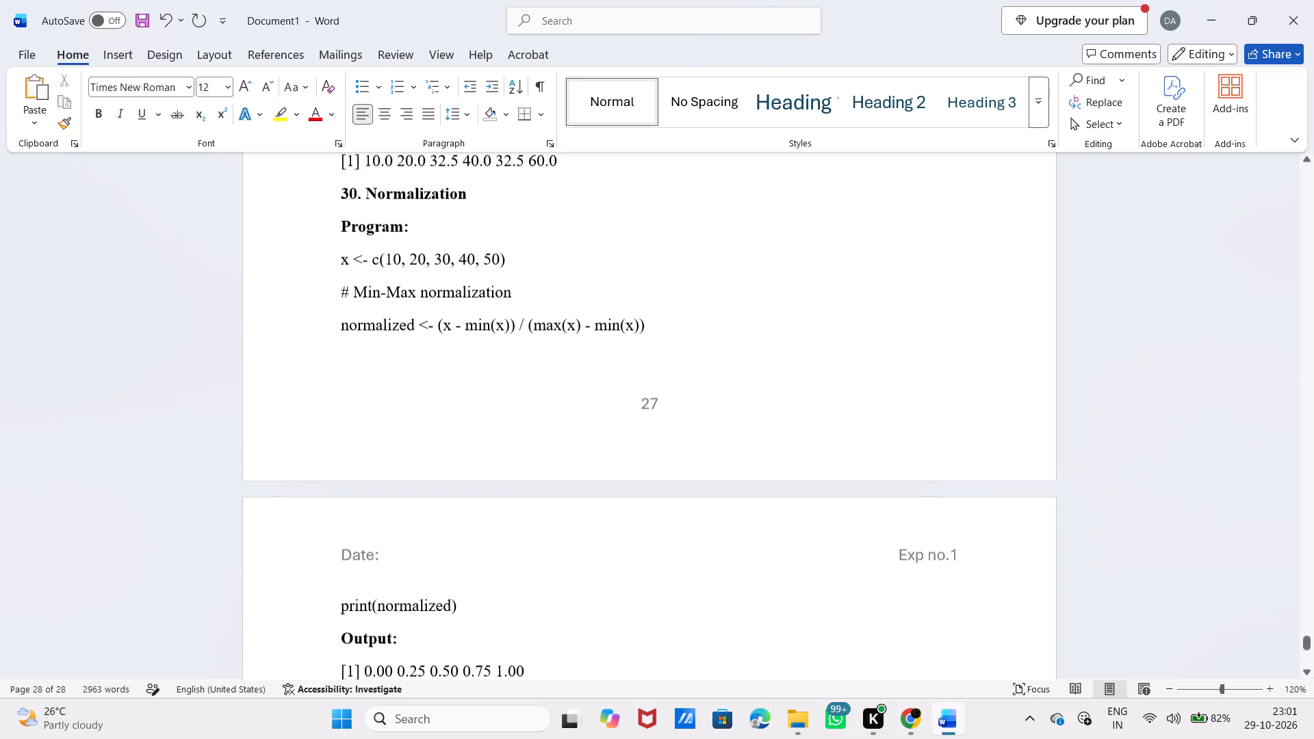
{"action": "scroll", "coordinate": [392, 470], "scroll_direction": "left", "scroll_amount": 1}
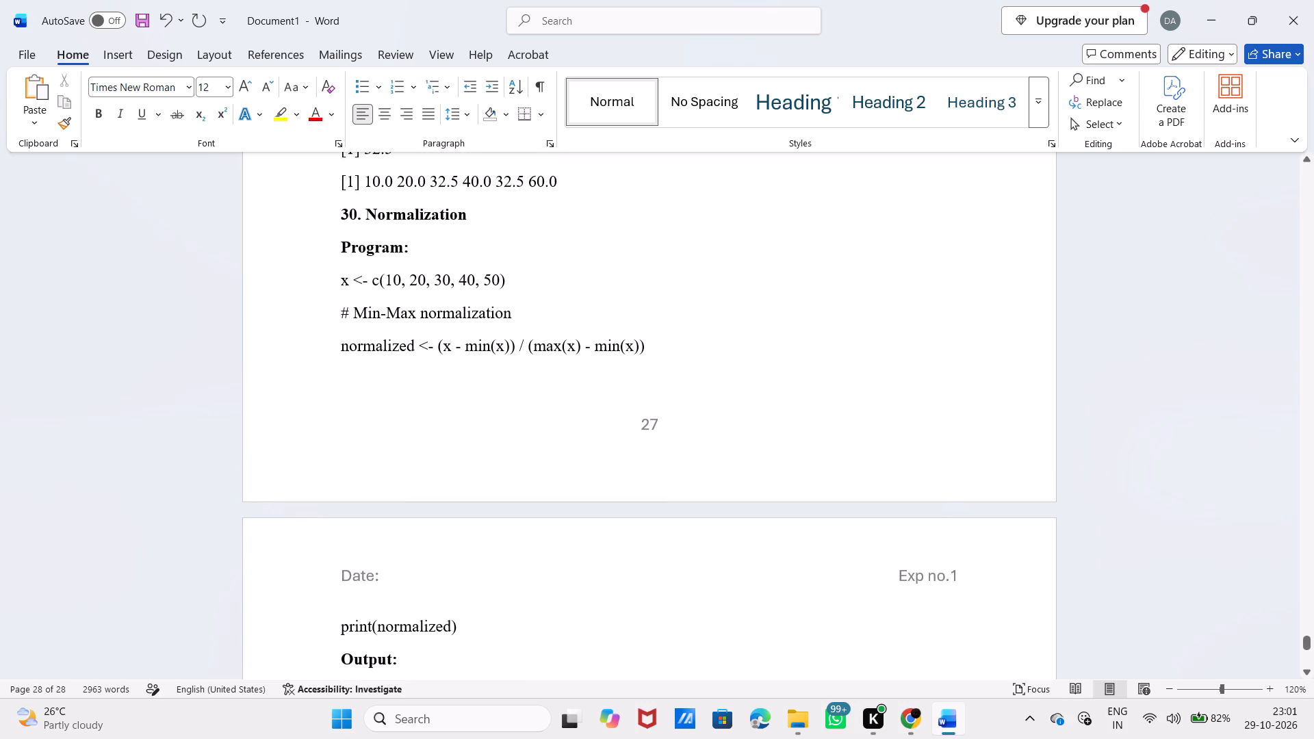
{"action": "scroll", "coordinate": [392, 470], "scroll_direction": "left", "scroll_amount": 1}
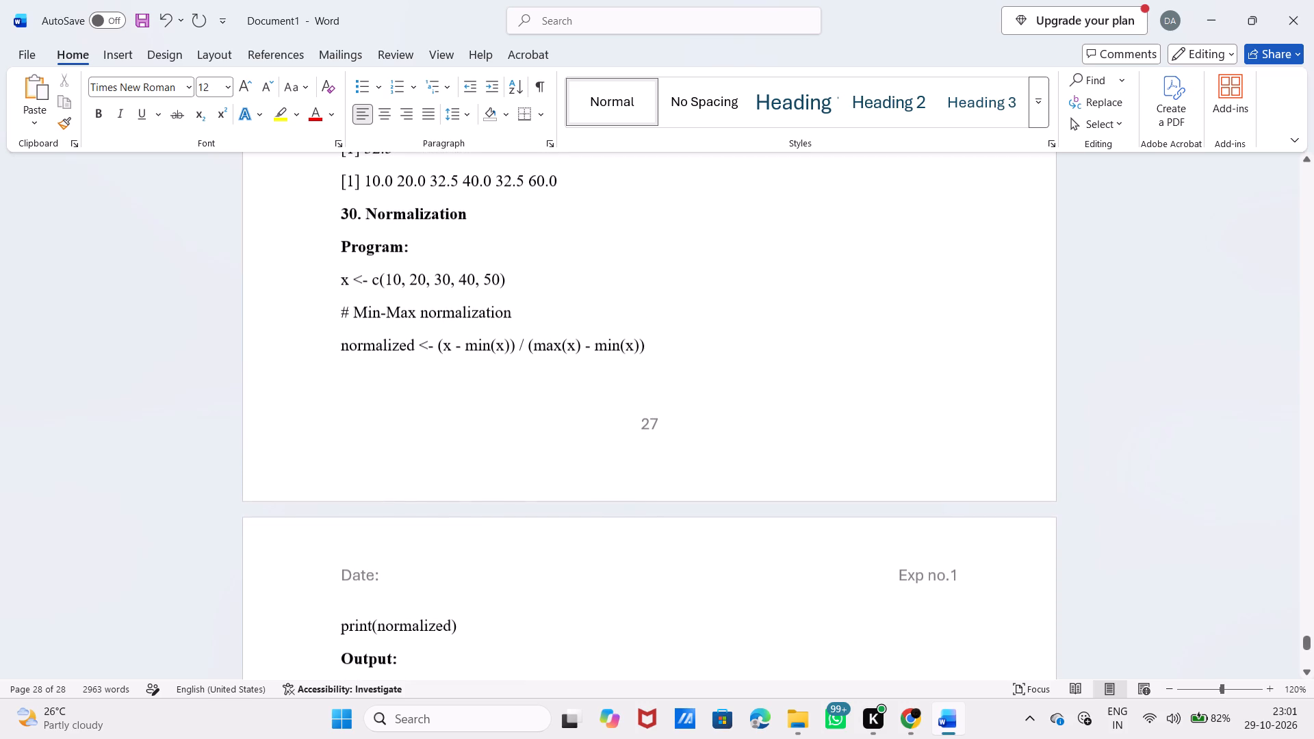
{"action": "scroll", "coordinate": [392, 470], "scroll_direction": "left", "scroll_amount": 1}
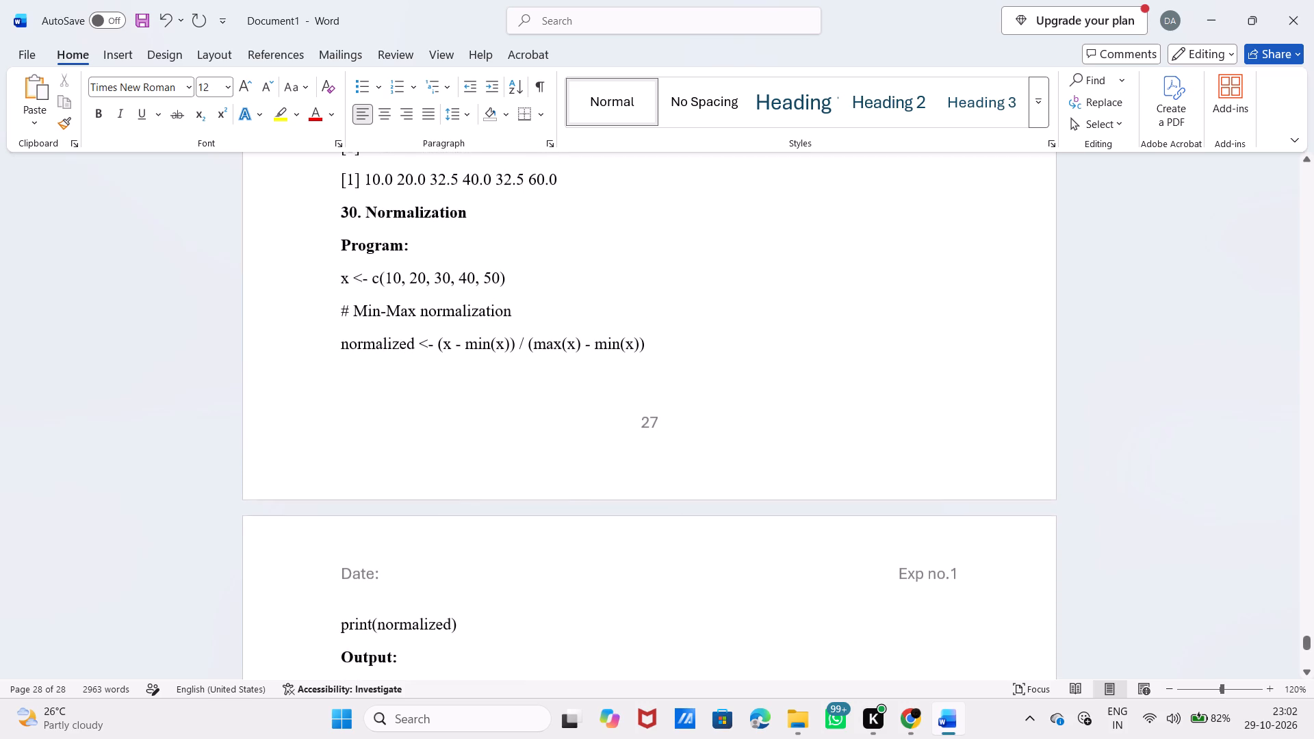
{"action": "scroll", "coordinate": [392, 470], "scroll_direction": "left", "scroll_amount": 1}
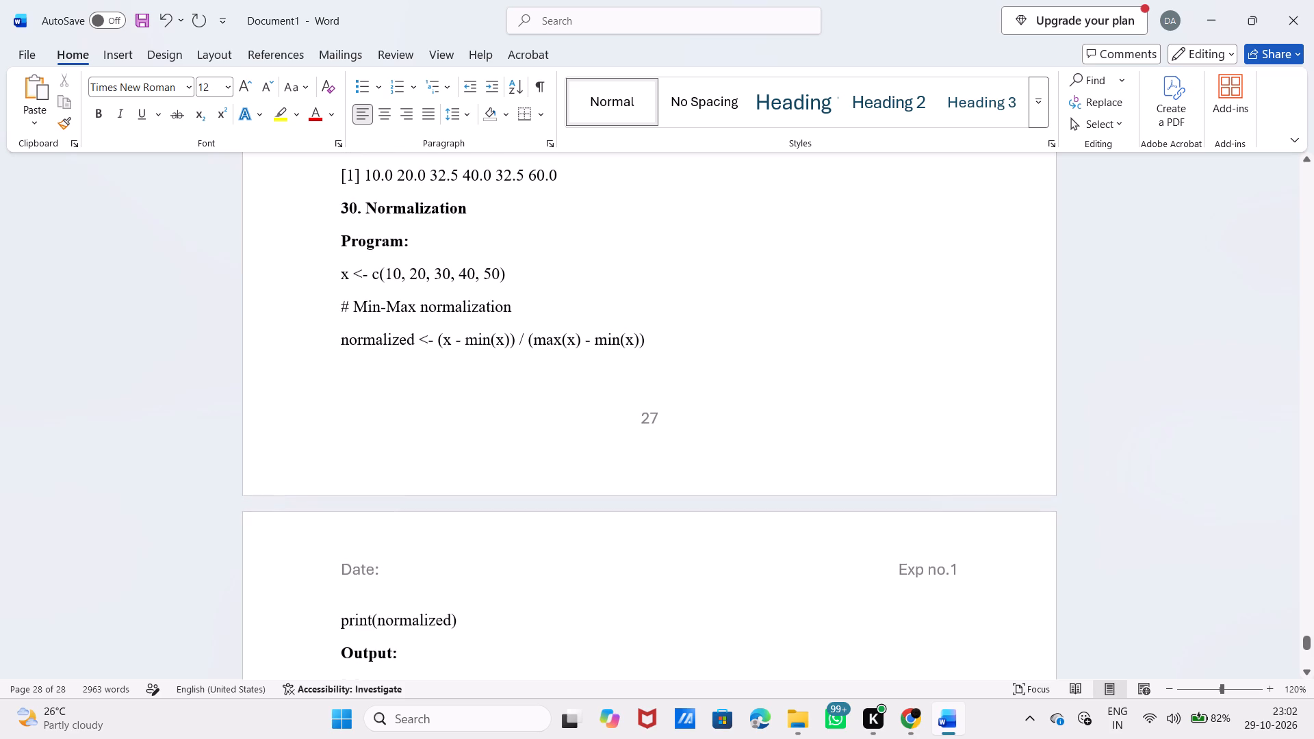
{"action": "scroll", "coordinate": [392, 470], "scroll_direction": "left", "scroll_amount": 1}
{"action": "scroll", "coordinate": [392, 470], "scroll_direction": "down", "scroll_amount": 1}
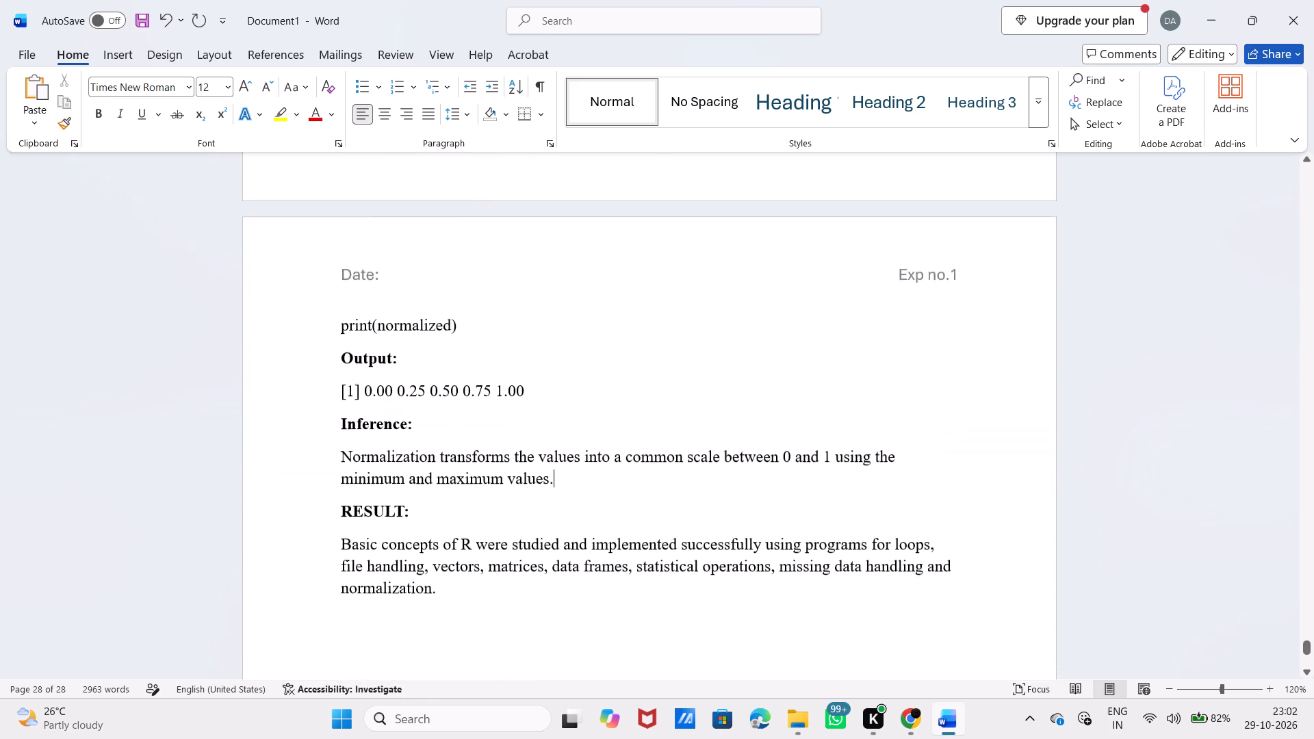
{"action": "scroll", "coordinate": [392, 470], "scroll_direction": "down", "scroll_amount": 1}
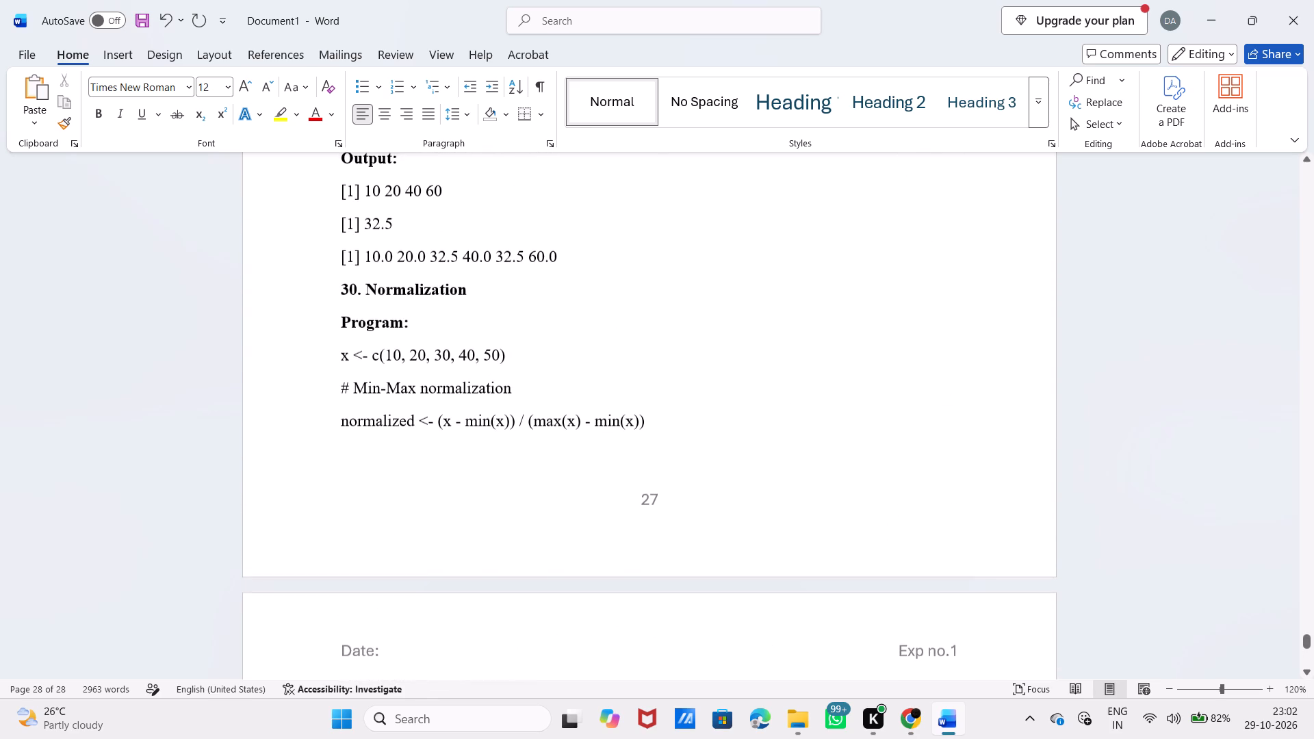
{"action": "scroll", "coordinate": [392, 470], "scroll_direction": "down", "scroll_amount": 2}
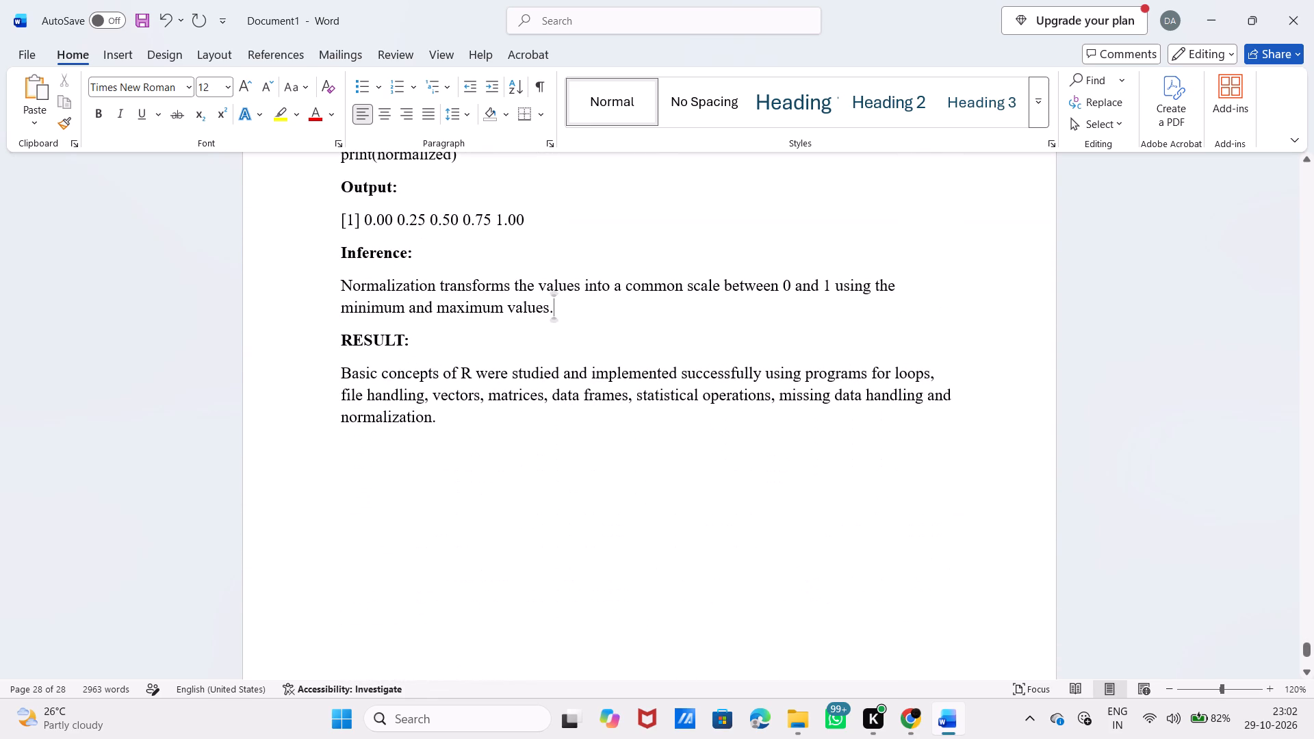
{"action": "scroll", "coordinate": [376, 423], "scroll_direction": "down", "scroll_amount": 3}
Review the compacted R programs from the end of the document back to the Excel data analysis experiment.
{"action": "scroll", "coordinate": [376, 423], "scroll_direction": "up", "scroll_amount": 1}
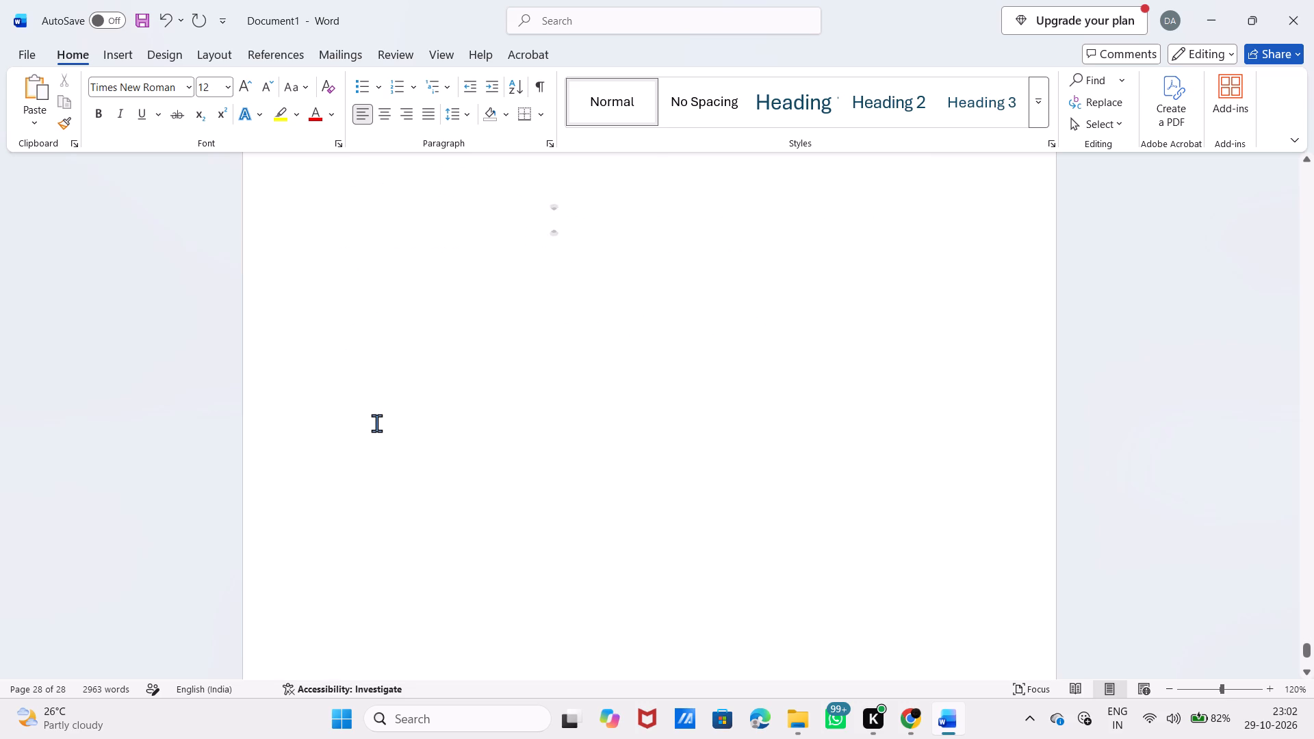
{"action": "scroll", "coordinate": [376, 423], "scroll_direction": "up", "scroll_amount": 2}
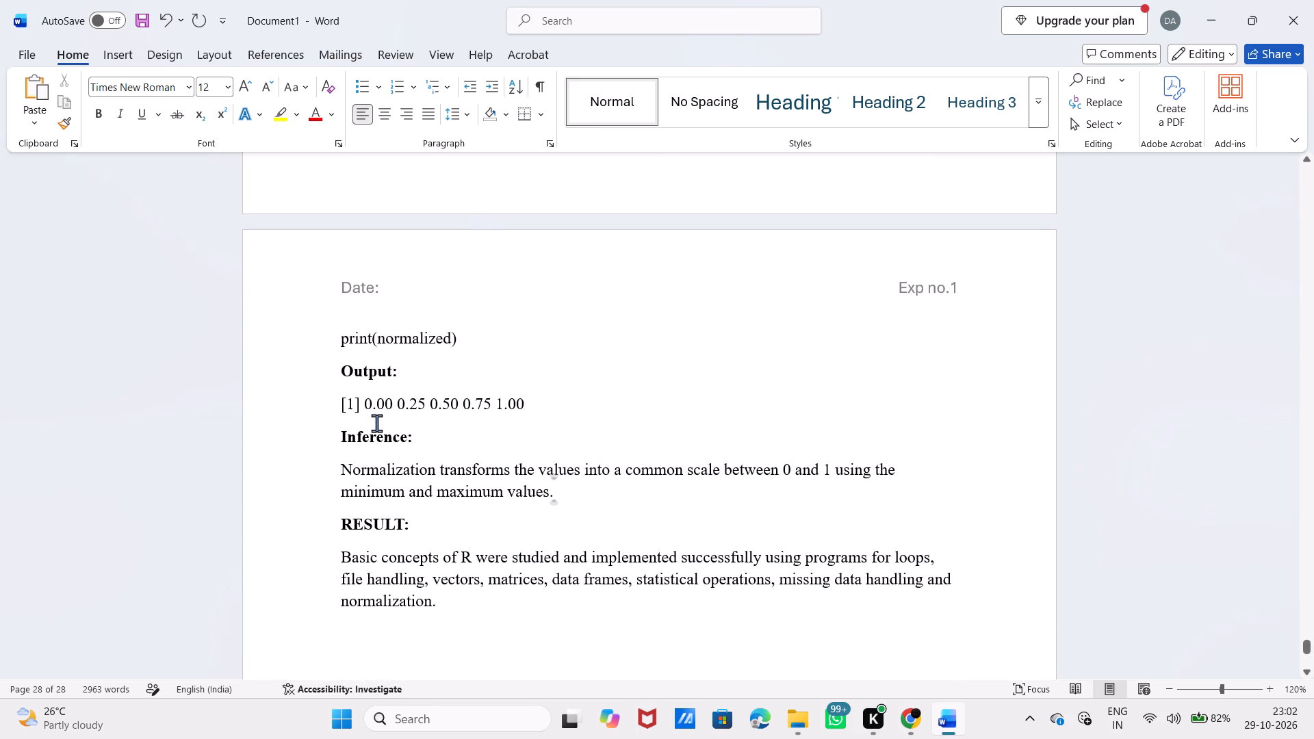
{"action": "scroll", "coordinate": [376, 423], "scroll_direction": "up", "scroll_amount": 9}
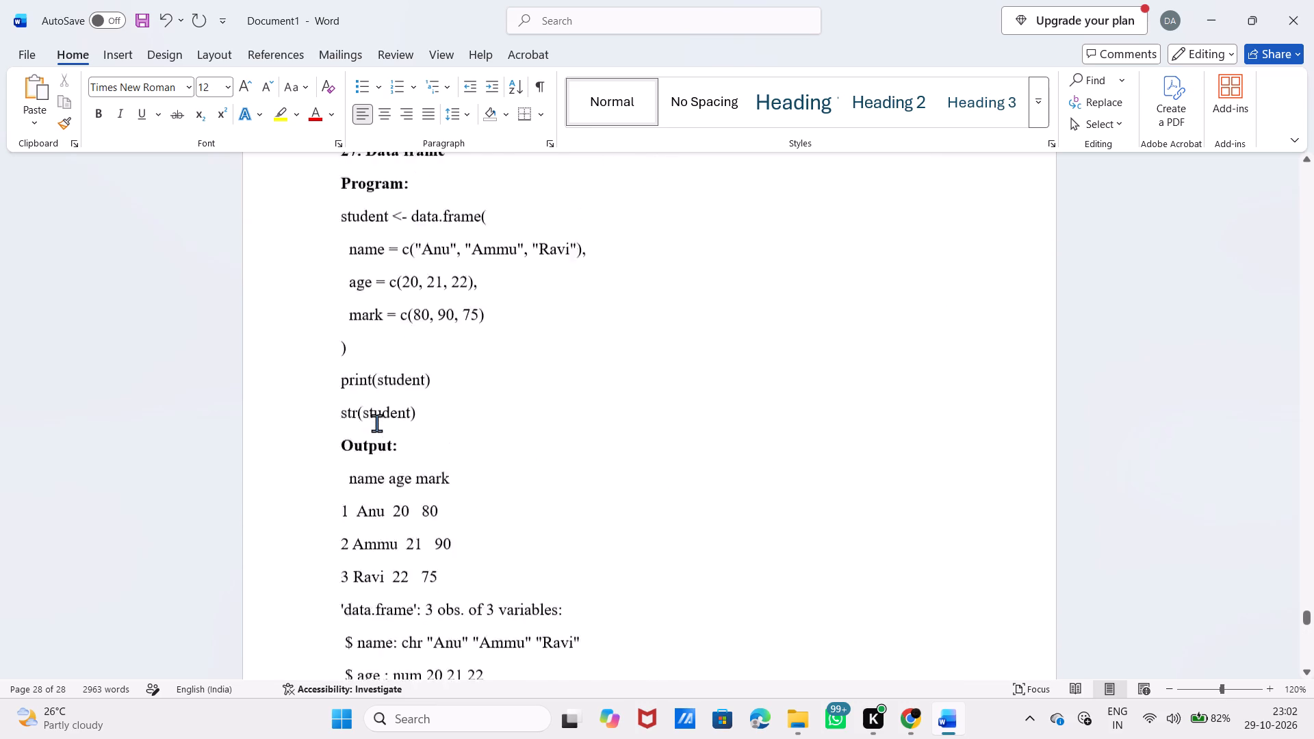
{"action": "scroll", "coordinate": [376, 423], "scroll_direction": "up", "scroll_amount": 19}
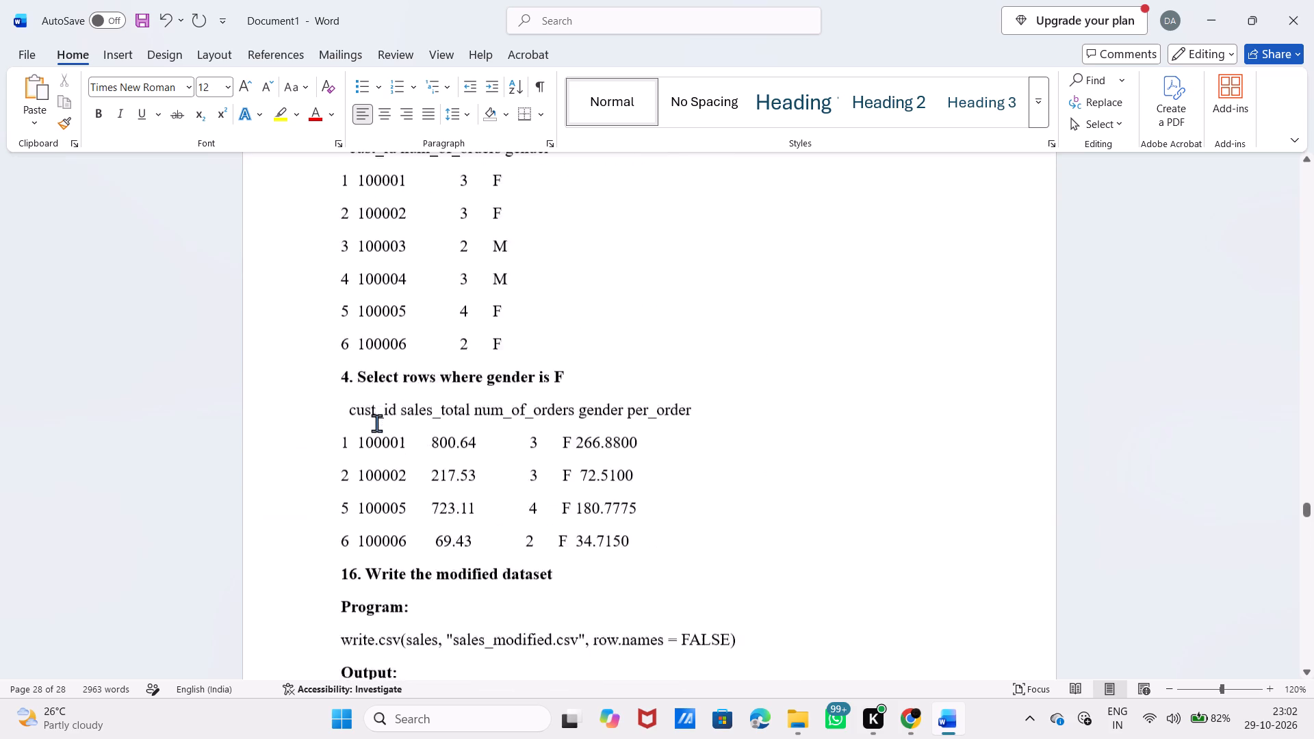
{"action": "scroll", "coordinate": [376, 423], "scroll_direction": "up", "scroll_amount": 6}
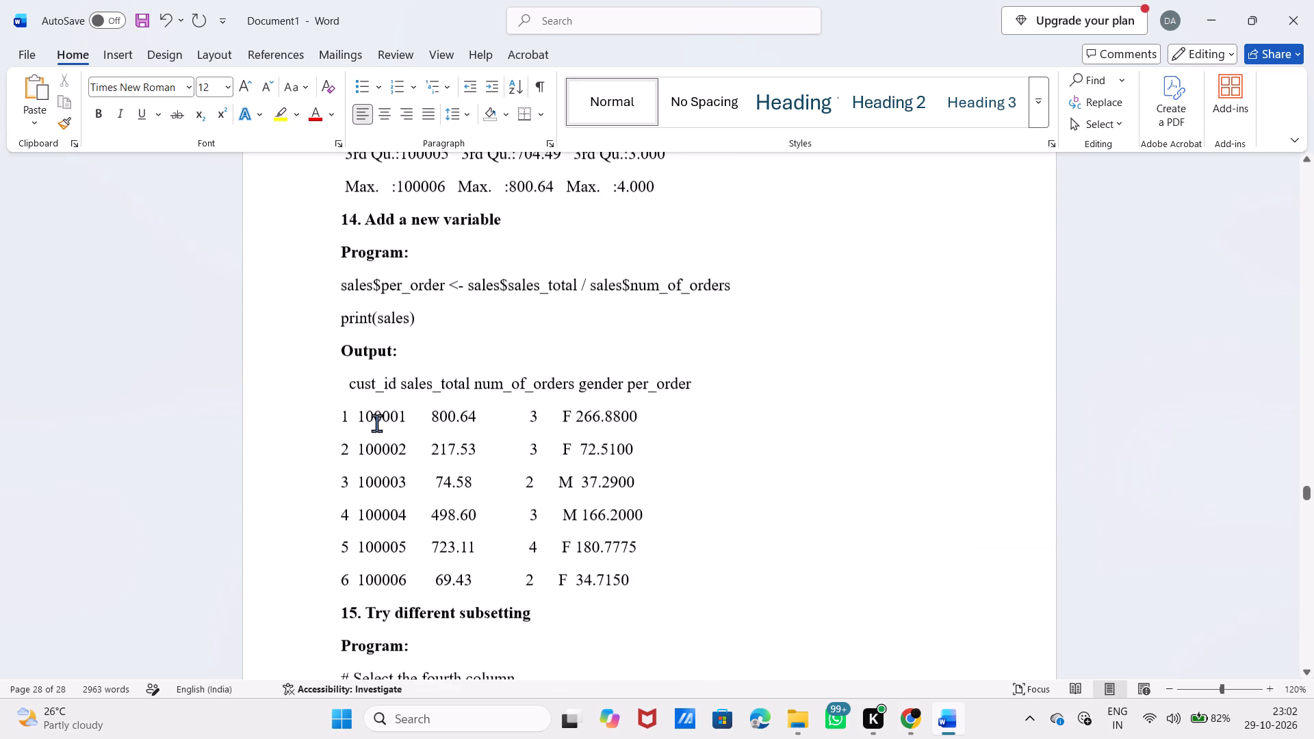
{"action": "scroll", "coordinate": [376, 423], "scroll_direction": "up", "scroll_amount": 8}
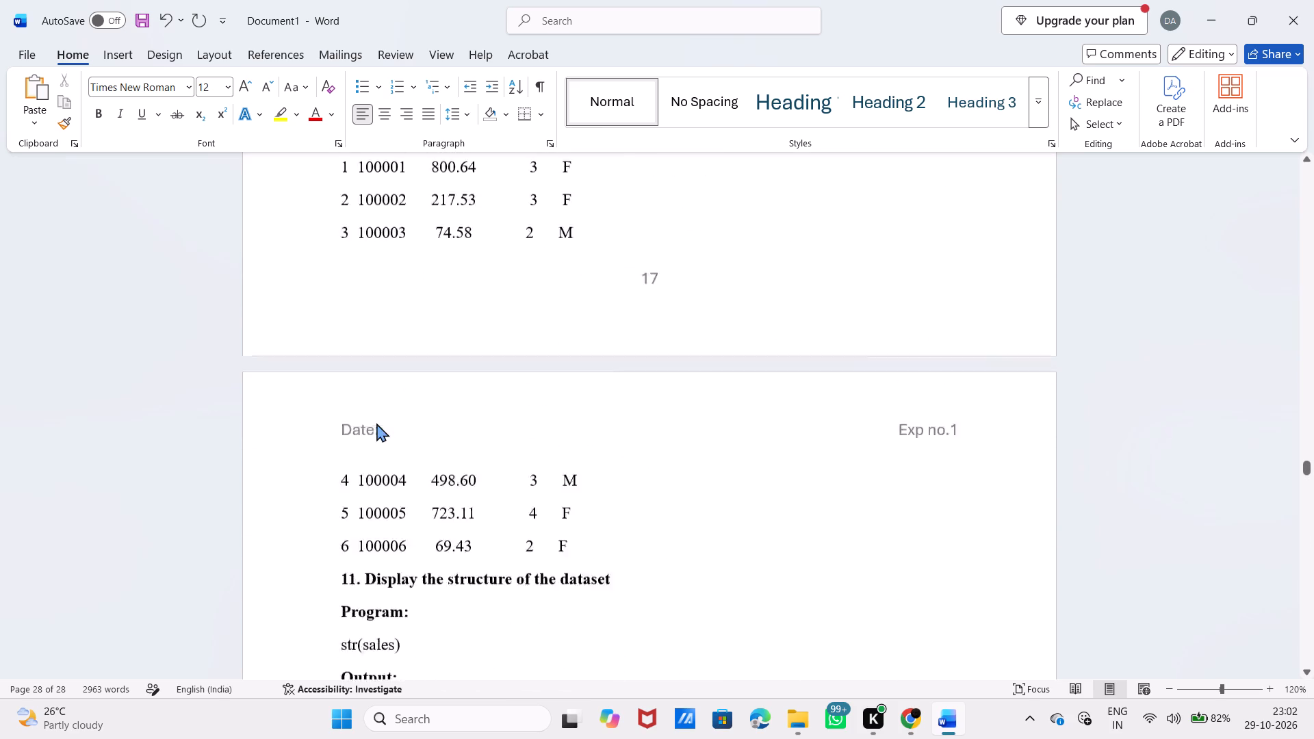
{"action": "scroll", "coordinate": [376, 423], "scroll_direction": "up", "scroll_amount": 13}
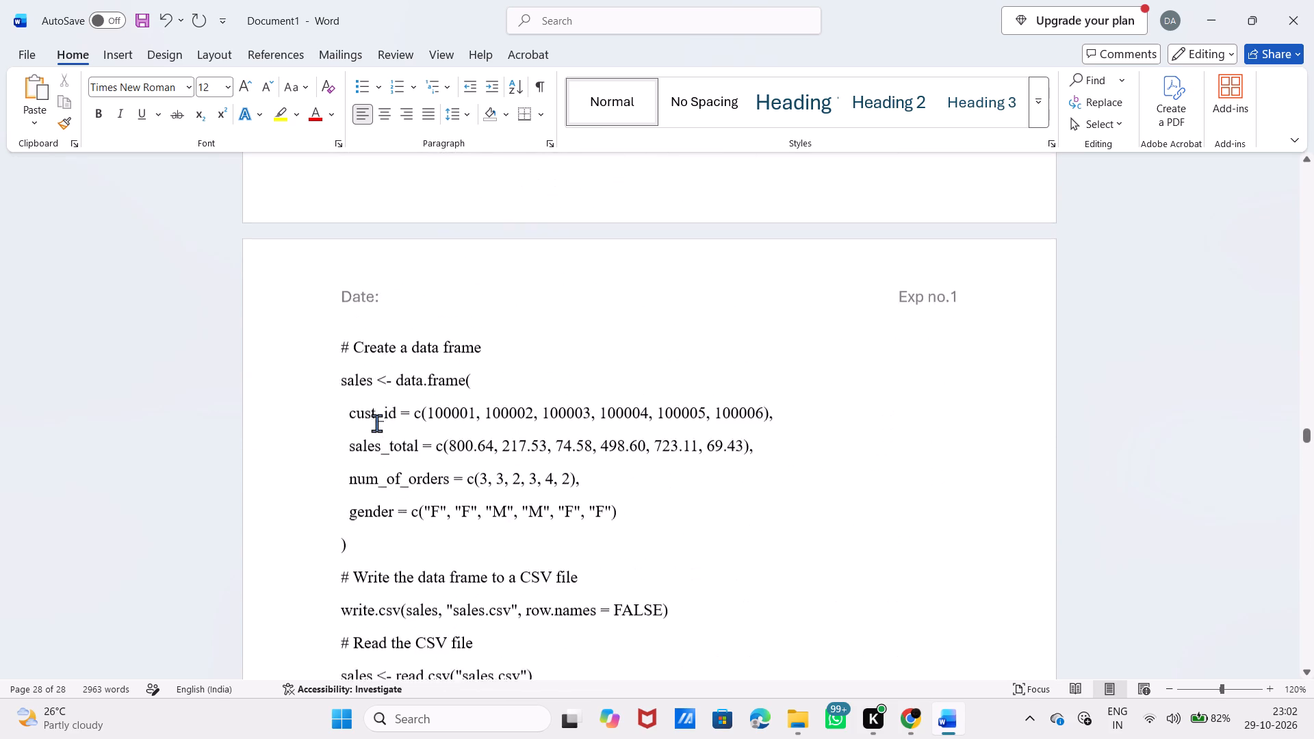
{"action": "scroll", "coordinate": [376, 423], "scroll_direction": "up", "scroll_amount": 15}
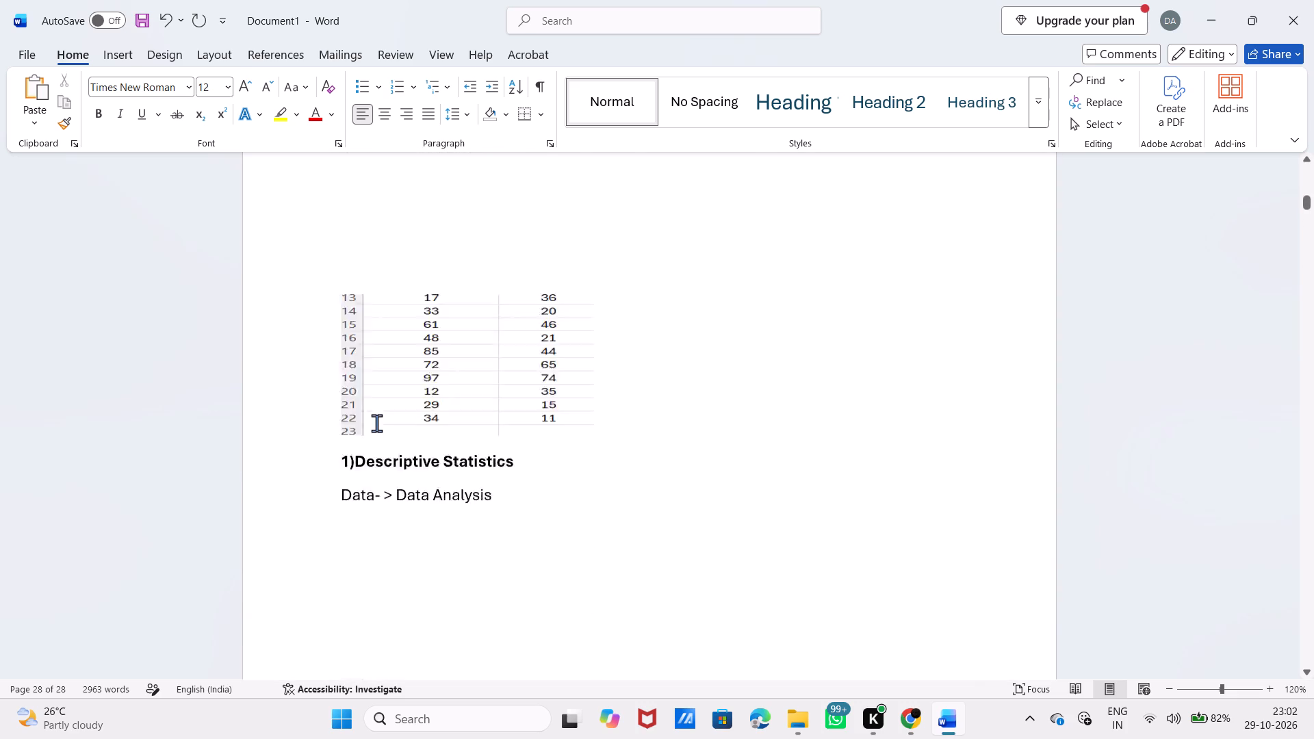
Move the RESULT section and the rainfall and umbrellas Inference from above Output to below the medical expenses chart, leaving no blank line behind.
{"action": "scroll", "coordinate": [376, 423], "scroll_direction": "down", "scroll_amount": 4}
{"action": "scroll", "coordinate": [376, 423], "scroll_direction": "up", "scroll_amount": 4}
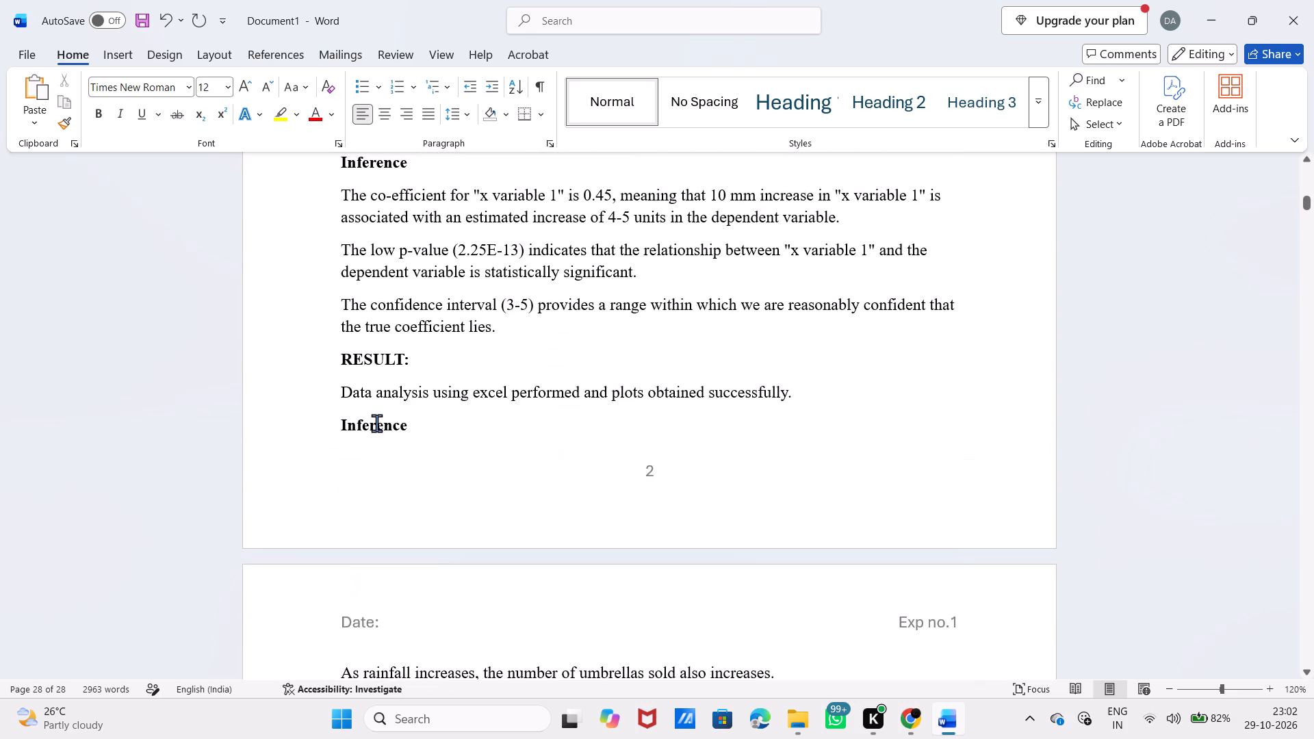
{"action": "scroll", "coordinate": [376, 423], "scroll_direction": "up", "scroll_amount": 1}
{"action": "left_click_drag", "start_coordinate": [344, 359], "coordinate": [417, 495]}
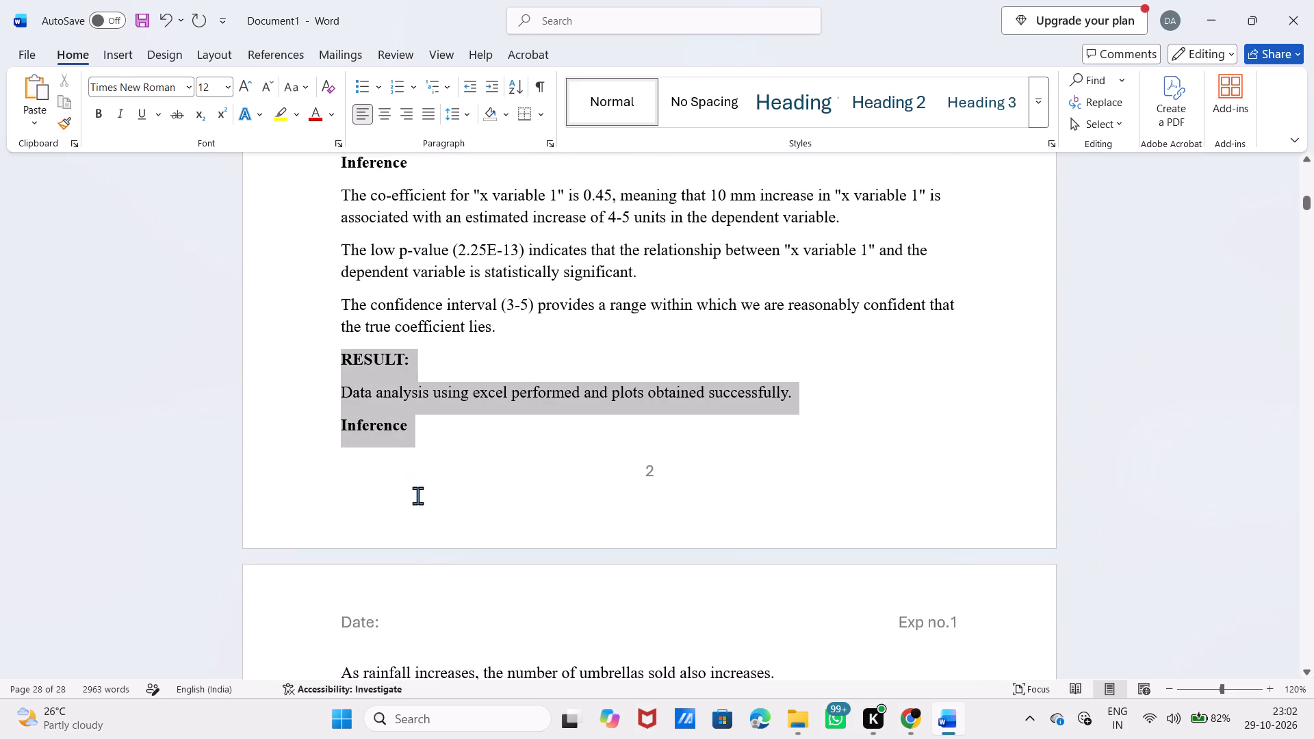
{"action": "left_click_drag", "start_coordinate": [417, 495], "coordinate": [563, 331]}
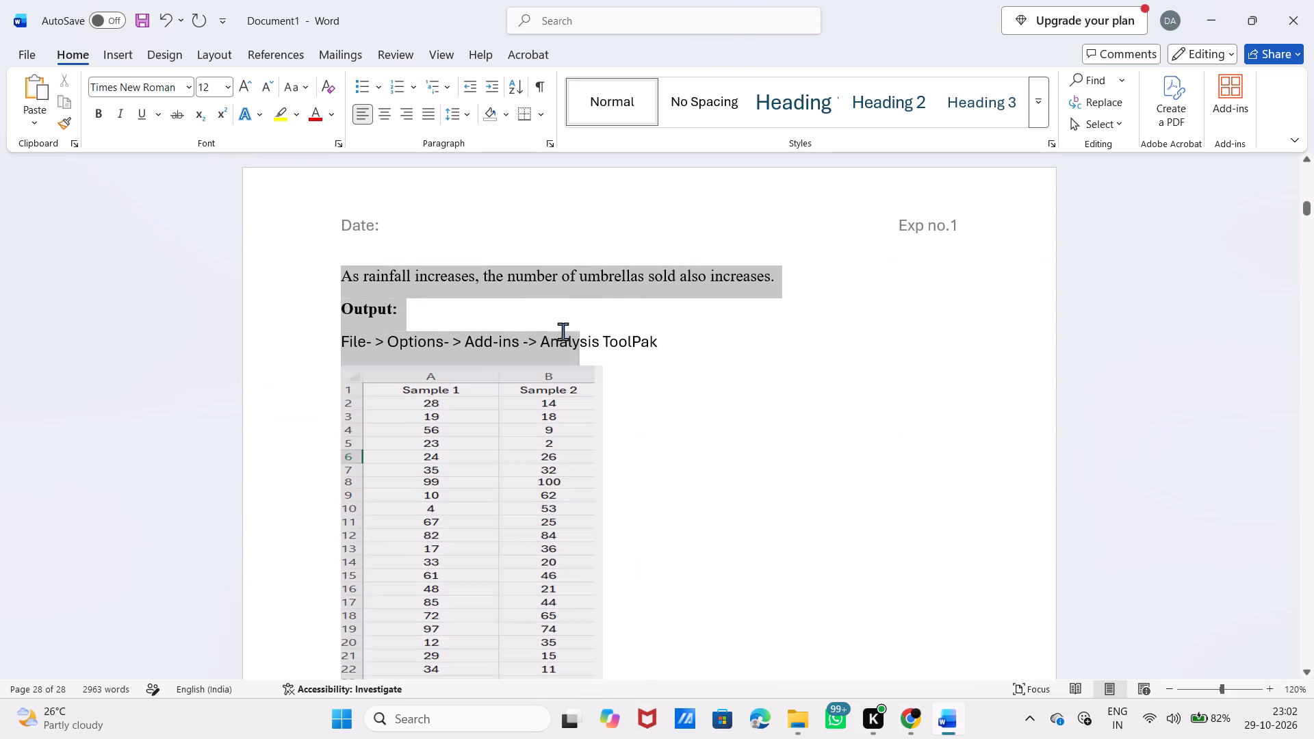
{"action": "left_click_drag", "start_coordinate": [563, 331], "coordinate": [777, 272]}
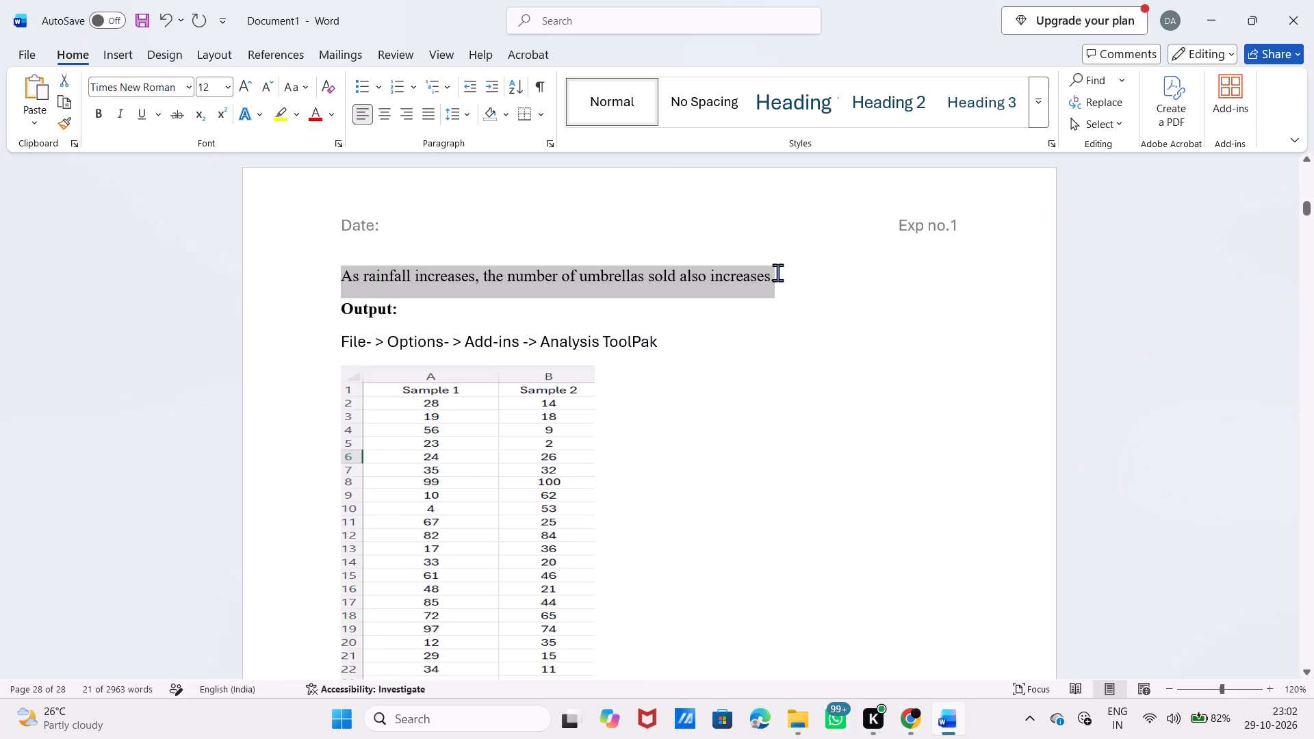
{"action": "key", "text": "ctrl+x"}
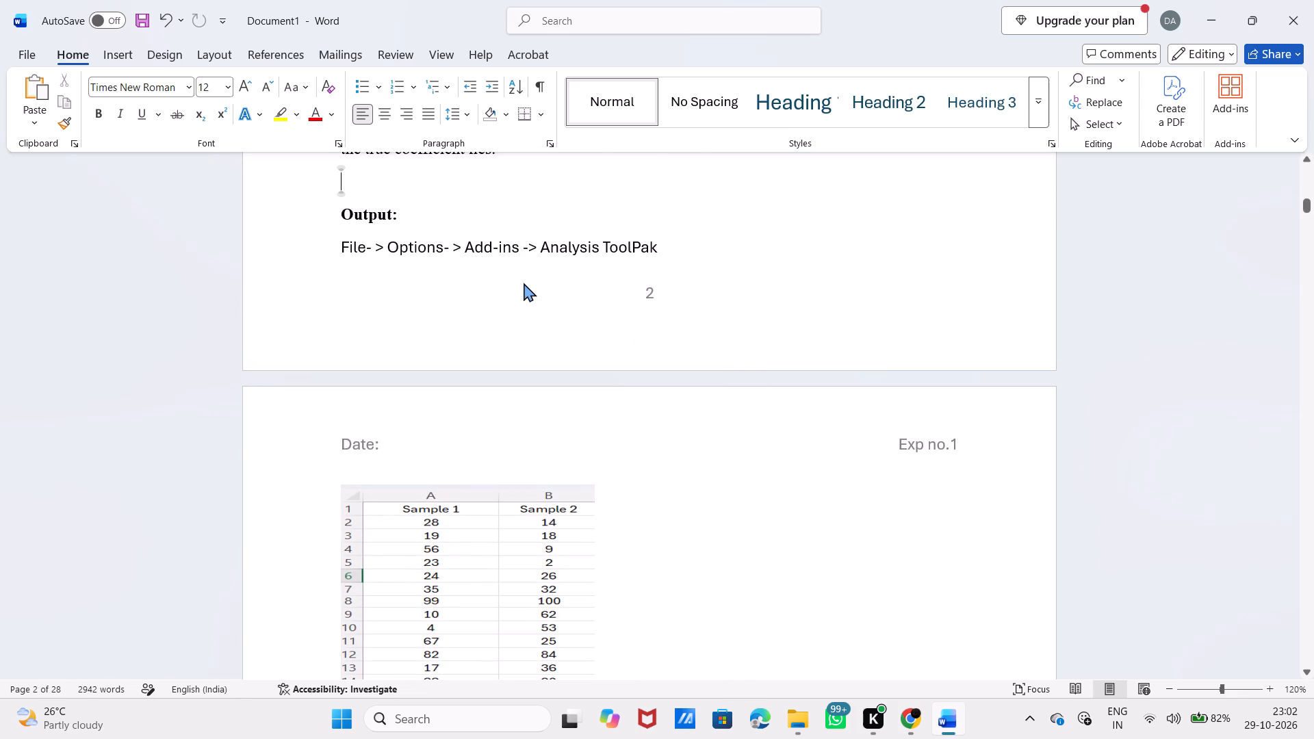
{"action": "key", "text": "BackSpace"}
{"action": "scroll", "coordinate": [437, 368], "scroll_direction": "down", "scroll_amount": 3}
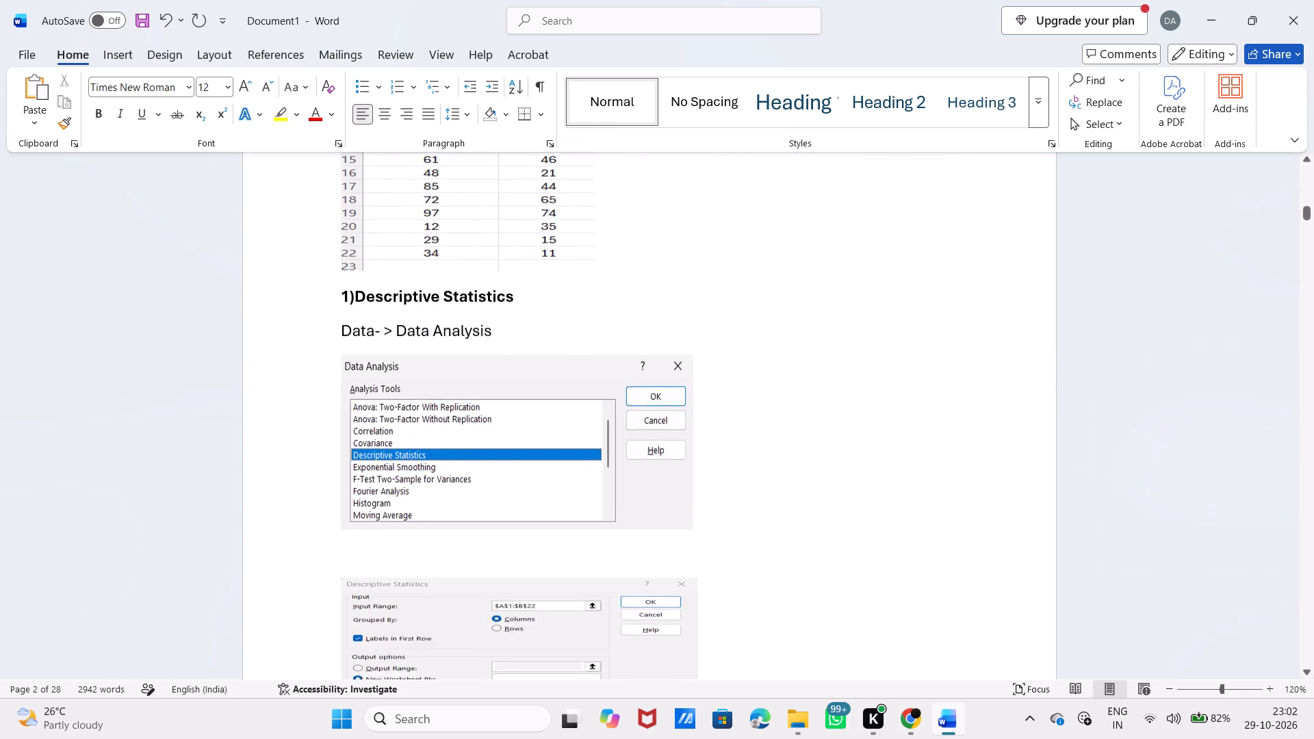
{"action": "scroll", "coordinate": [437, 368], "scroll_direction": "down", "scroll_amount": 6}
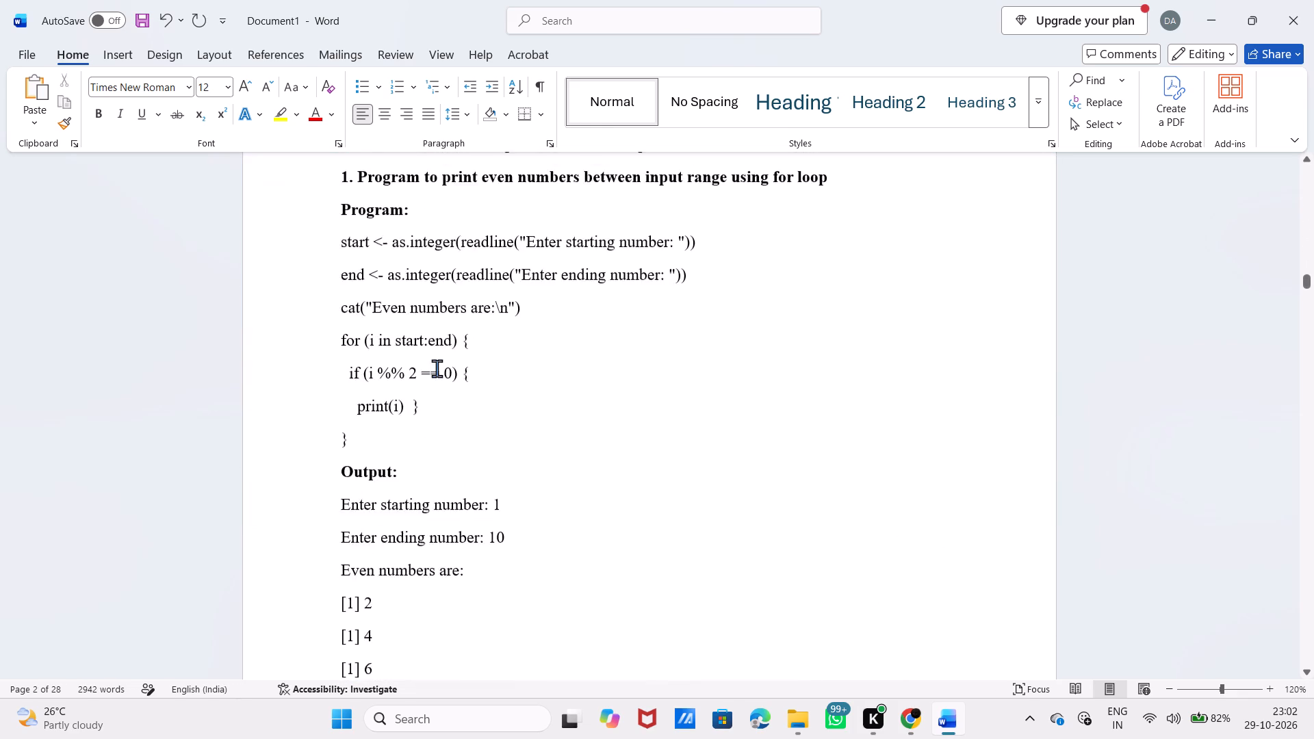
{"action": "scroll", "coordinate": [437, 368], "scroll_direction": "down", "scroll_amount": 1}
{"action": "scroll", "coordinate": [440, 463], "scroll_direction": "down", "scroll_amount": 1}
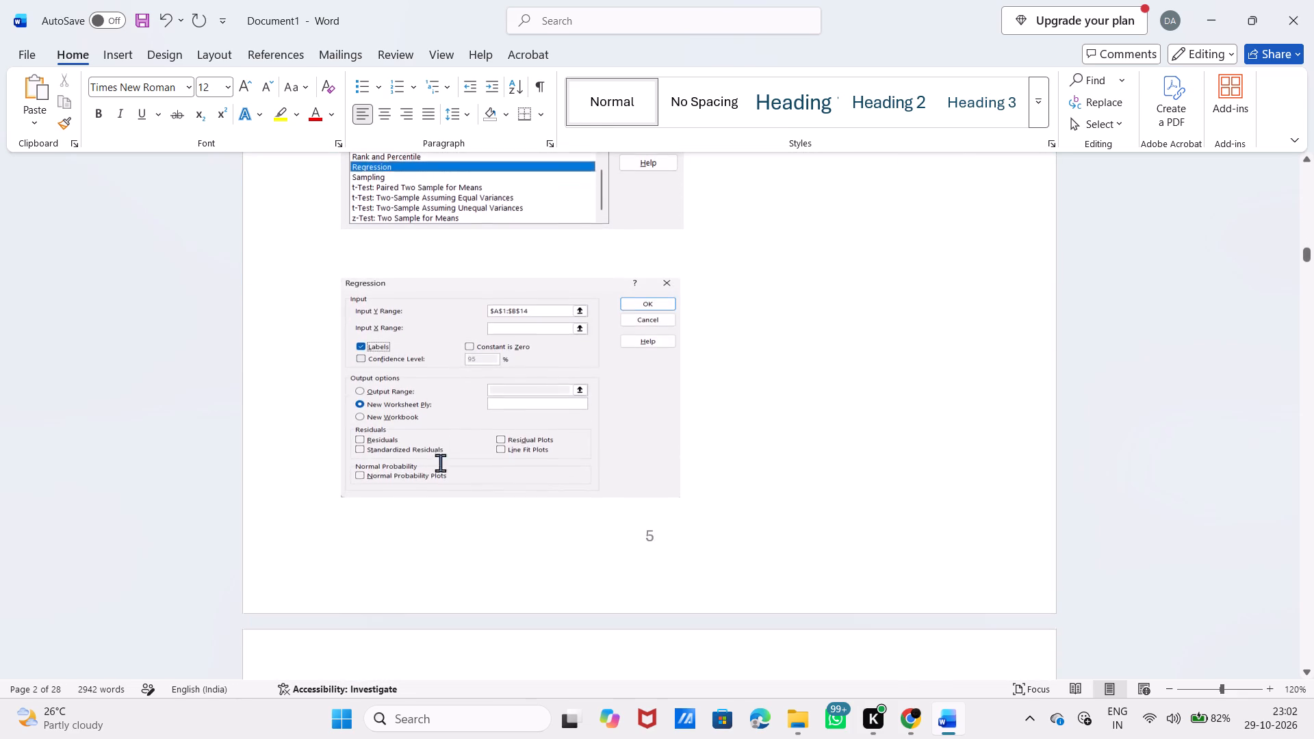
{"action": "scroll", "coordinate": [440, 463], "scroll_direction": "down", "scroll_amount": 2}
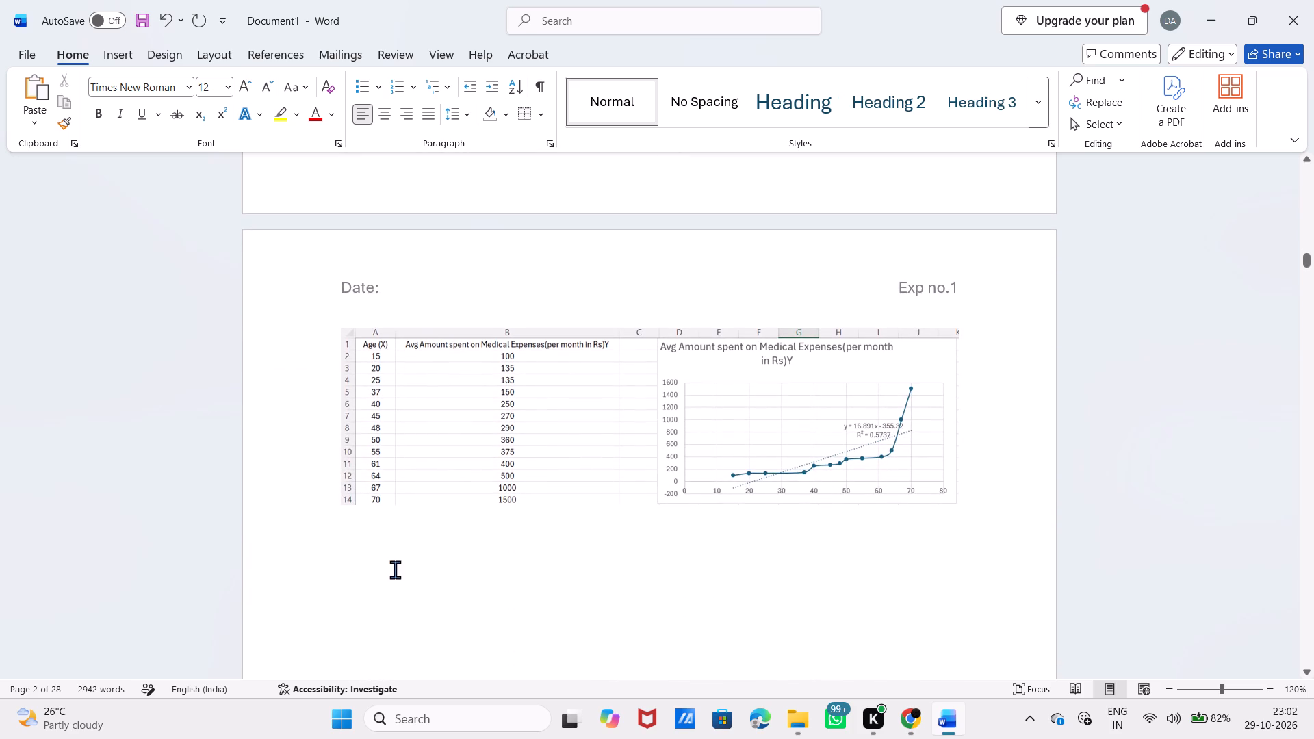
{"action": "left_click", "coordinate": [395, 569]}
{"action": "key", "text": "ctrl+v"}
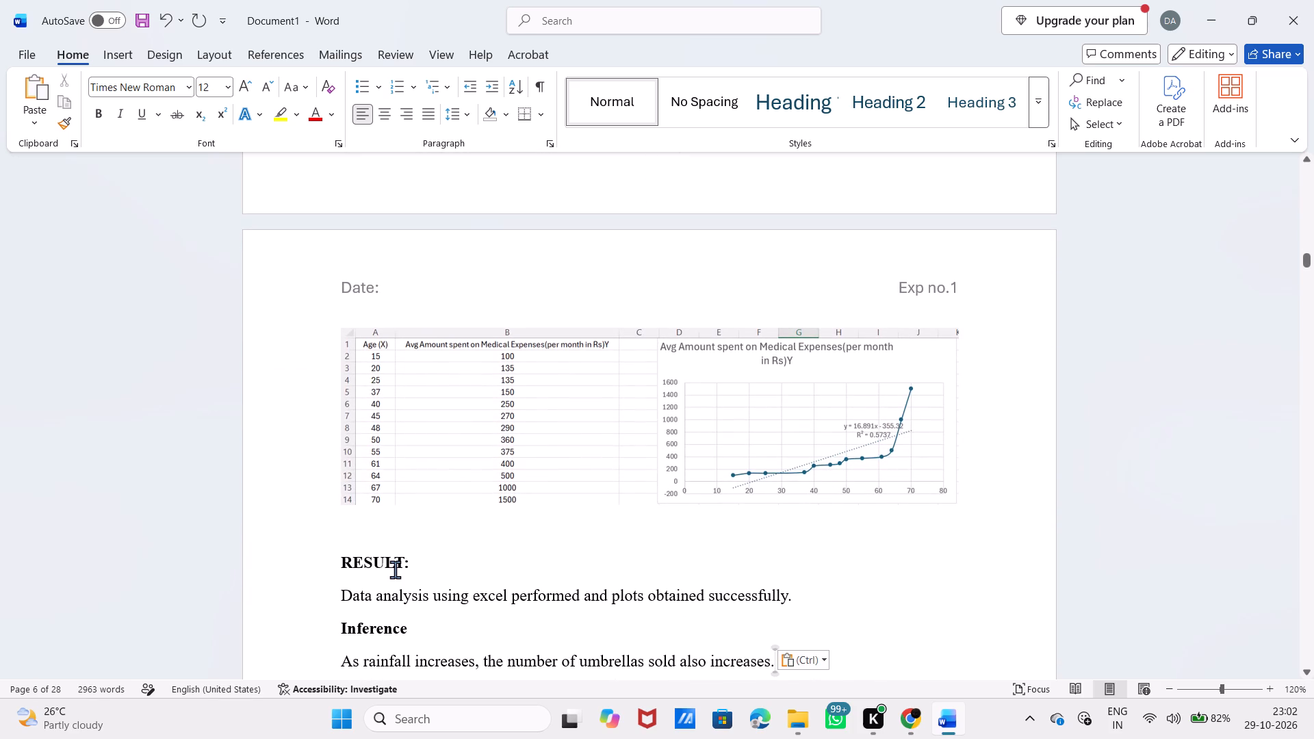
Remove the blank lines above the "EXPERIMENT NO 2 BASIC CONCEPTS OF R" heading and centre the heading.
{"action": "scroll", "coordinate": [406, 543], "scroll_direction": "down", "scroll_amount": 4}
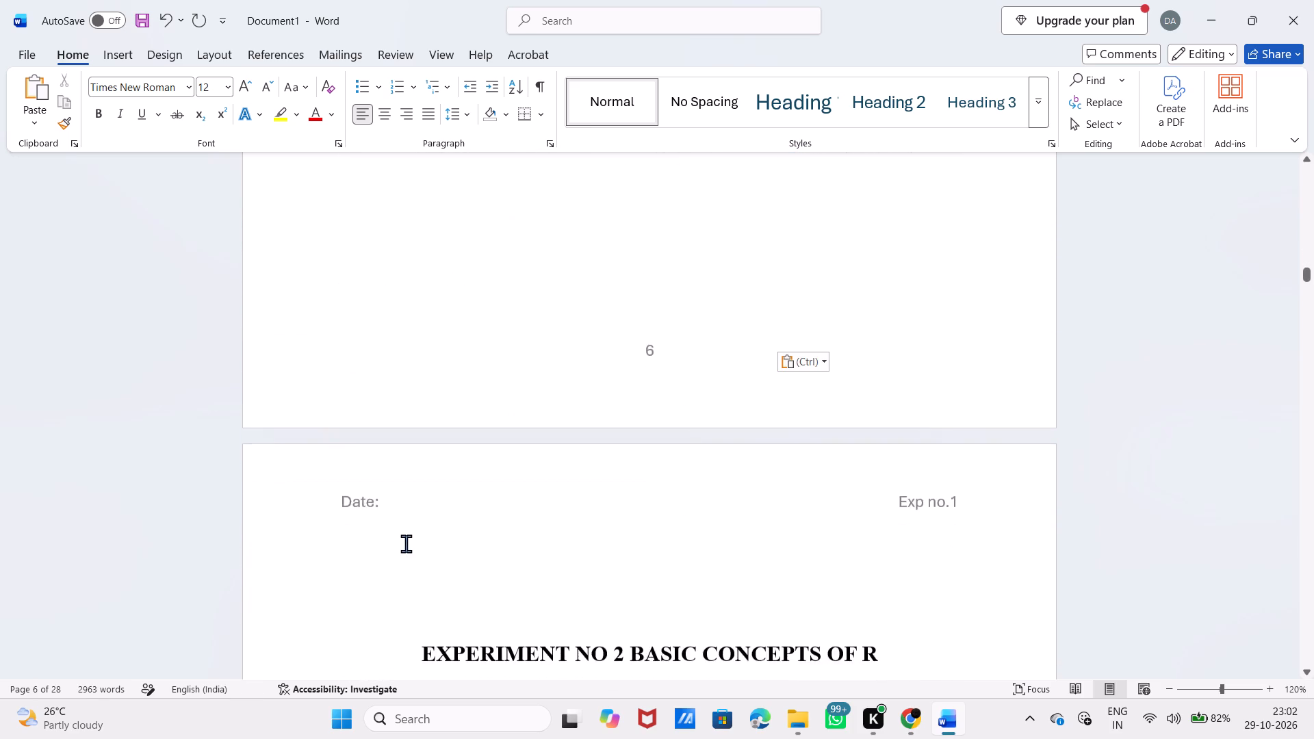
{"action": "scroll", "coordinate": [406, 543], "scroll_direction": "down", "scroll_amount": 1}
{"action": "left_click", "coordinate": [425, 308]}
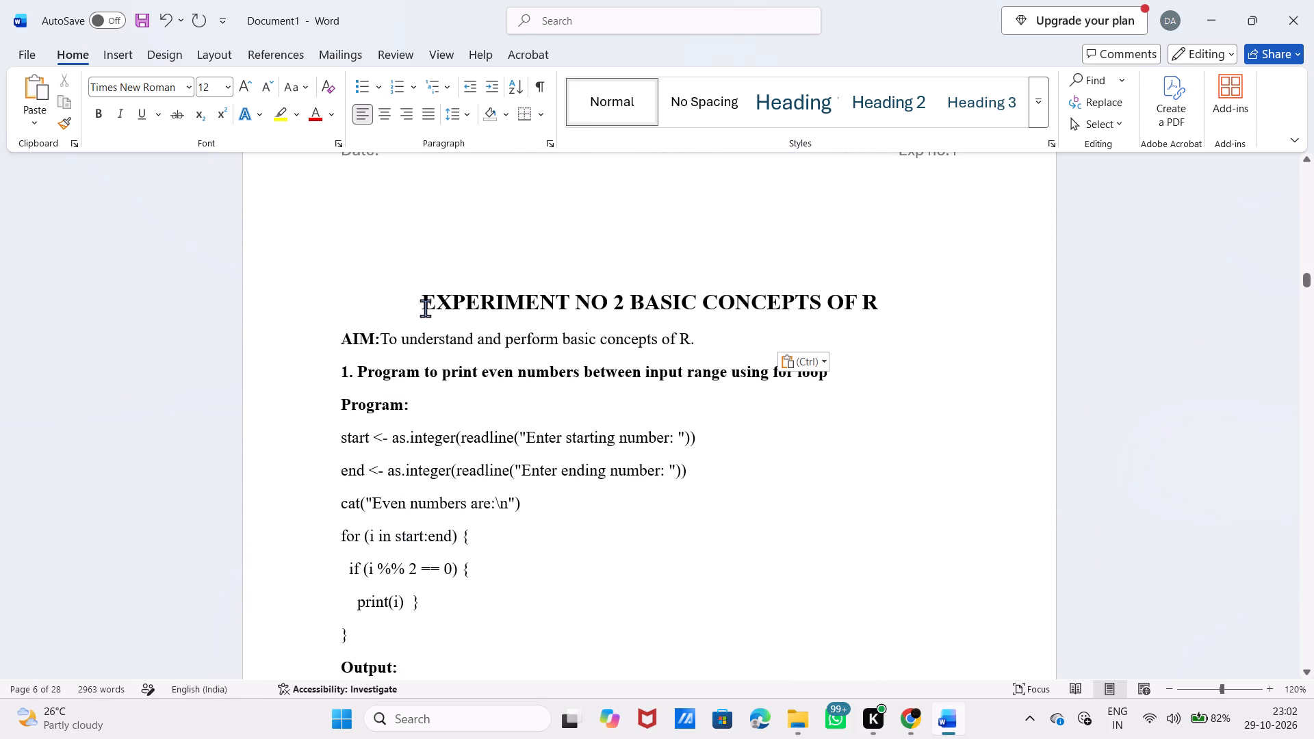
{"action": "key", "text": "BackSpace"}
{"action": "key", "text": "BackSpace"}
{"action": "key", "text": "BackSpace"}
{"action": "key", "text": "BackSpace"}
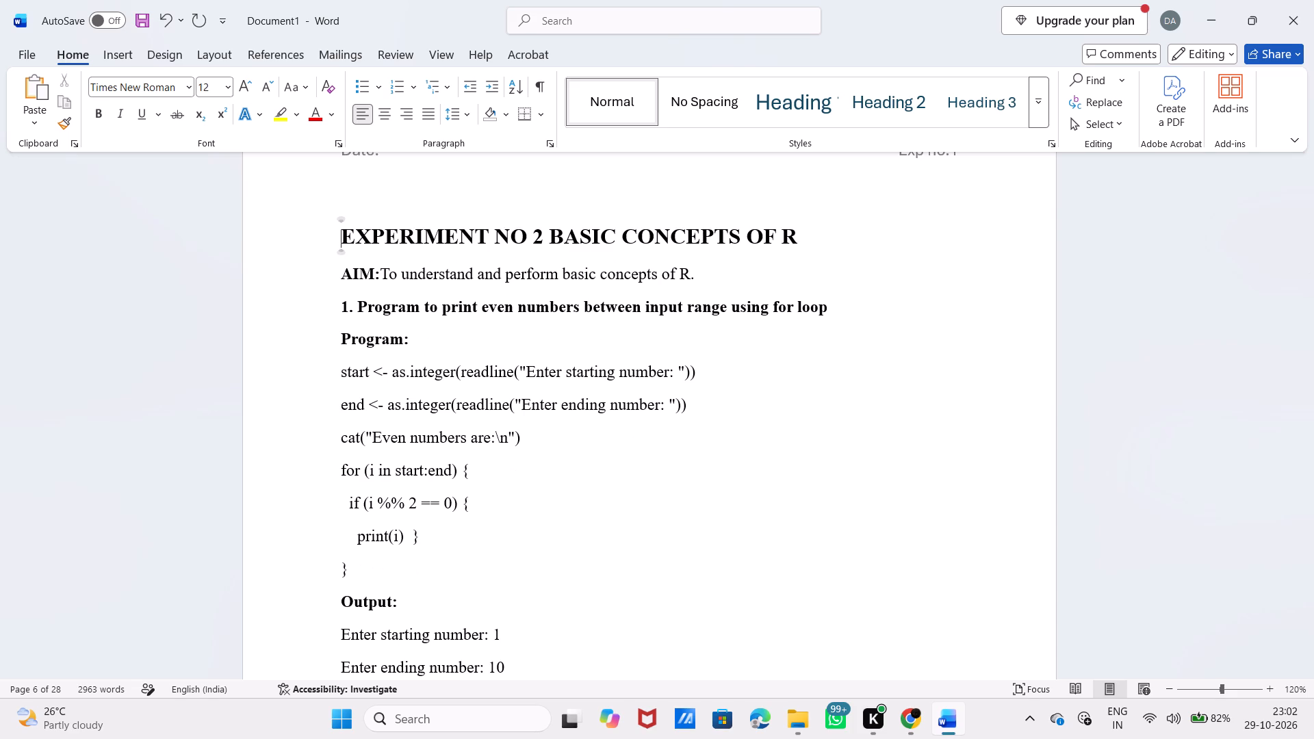
{"action": "scroll", "coordinate": [425, 308], "scroll_direction": "up", "scroll_amount": 1}
{"action": "key", "text": "BackSpace"}
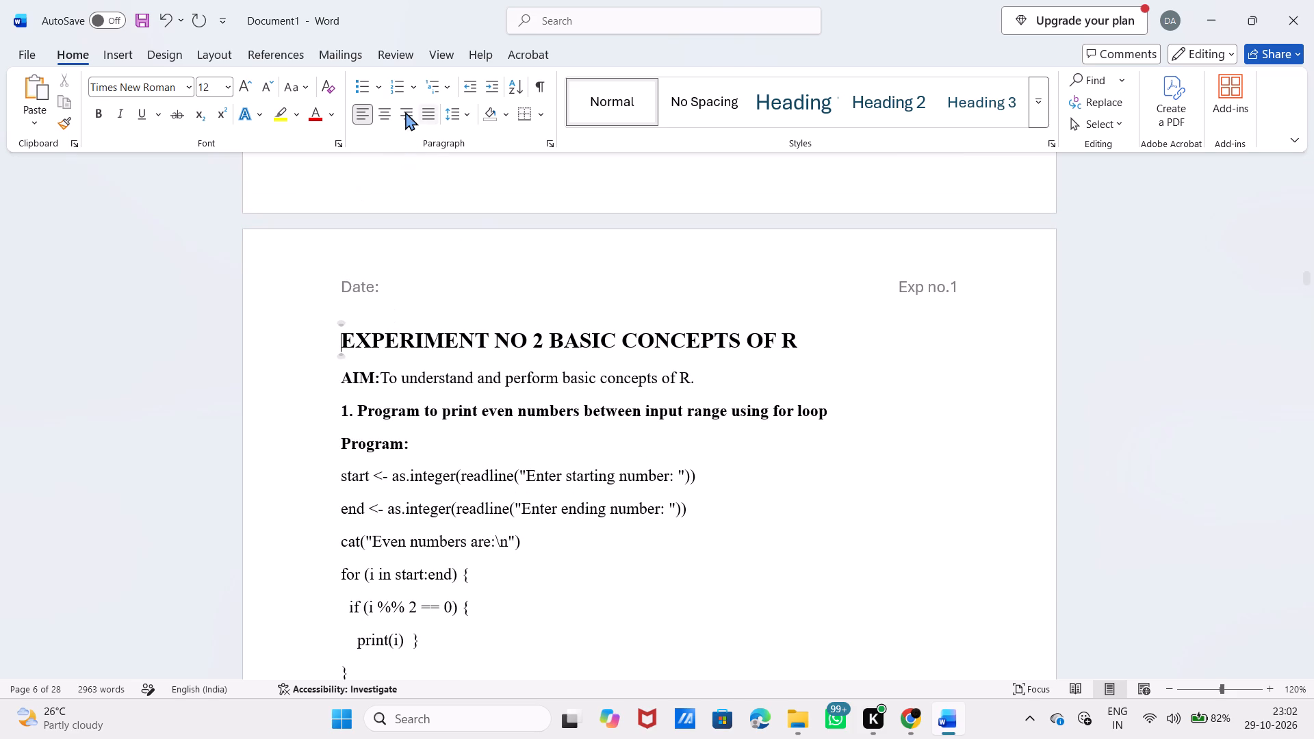
{"action": "left_click", "coordinate": [391, 109]}
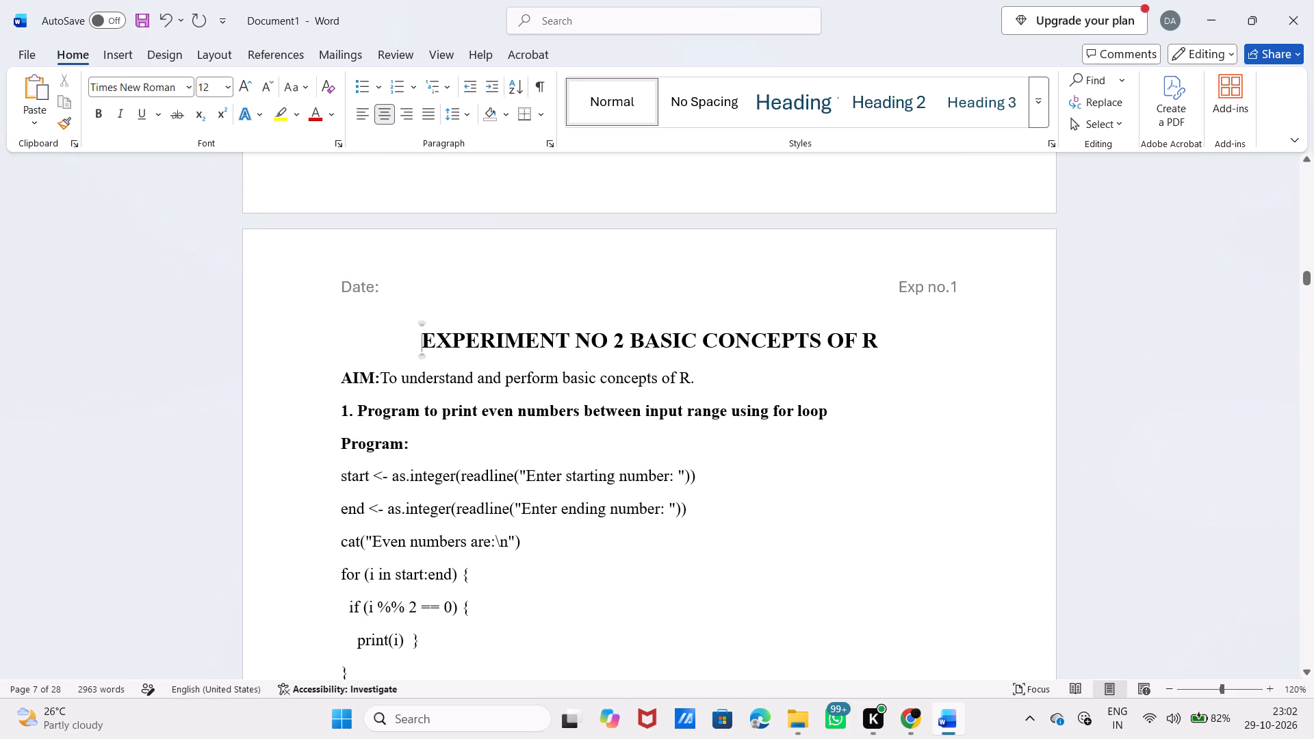
Review the layout of Experiment 2 from its first program onward to the column selection outputs of program 15.
{"action": "scroll", "coordinate": [293, 393], "scroll_direction": "down", "scroll_amount": 2}
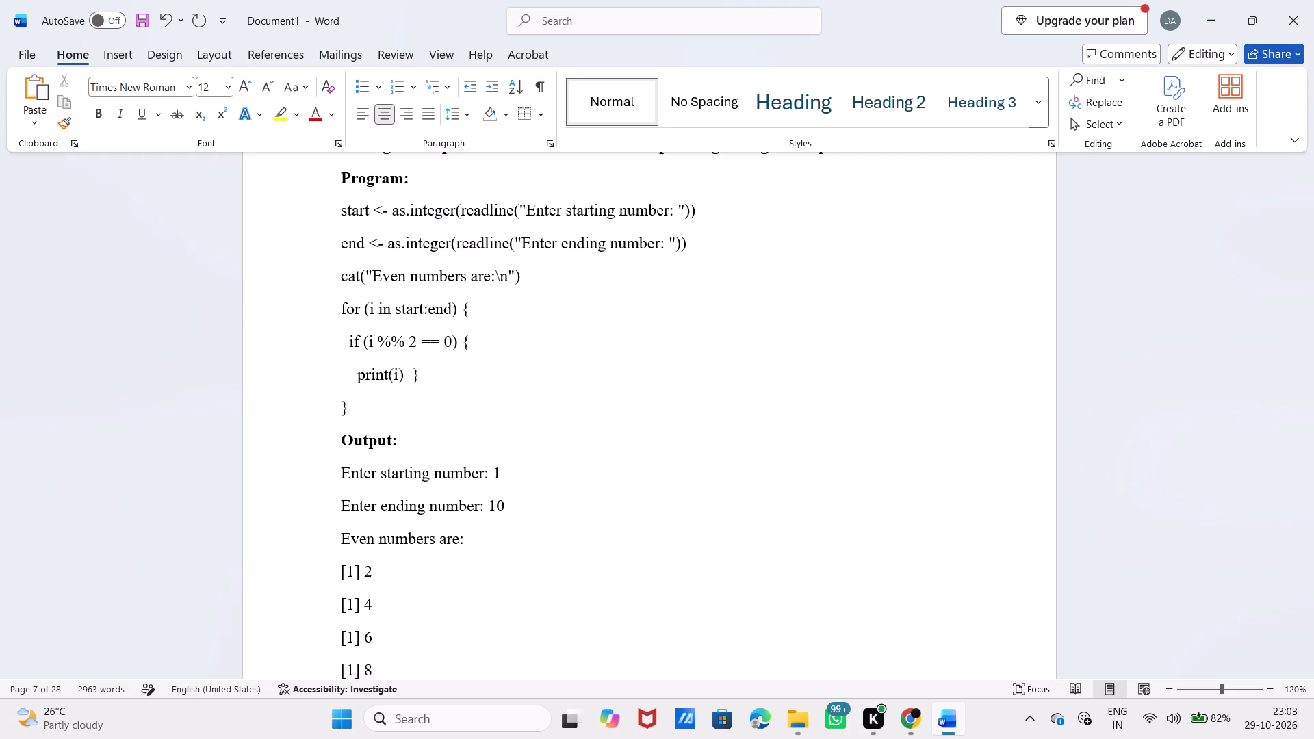
{"action": "scroll", "coordinate": [360, 482], "scroll_direction": "down", "scroll_amount": 20}
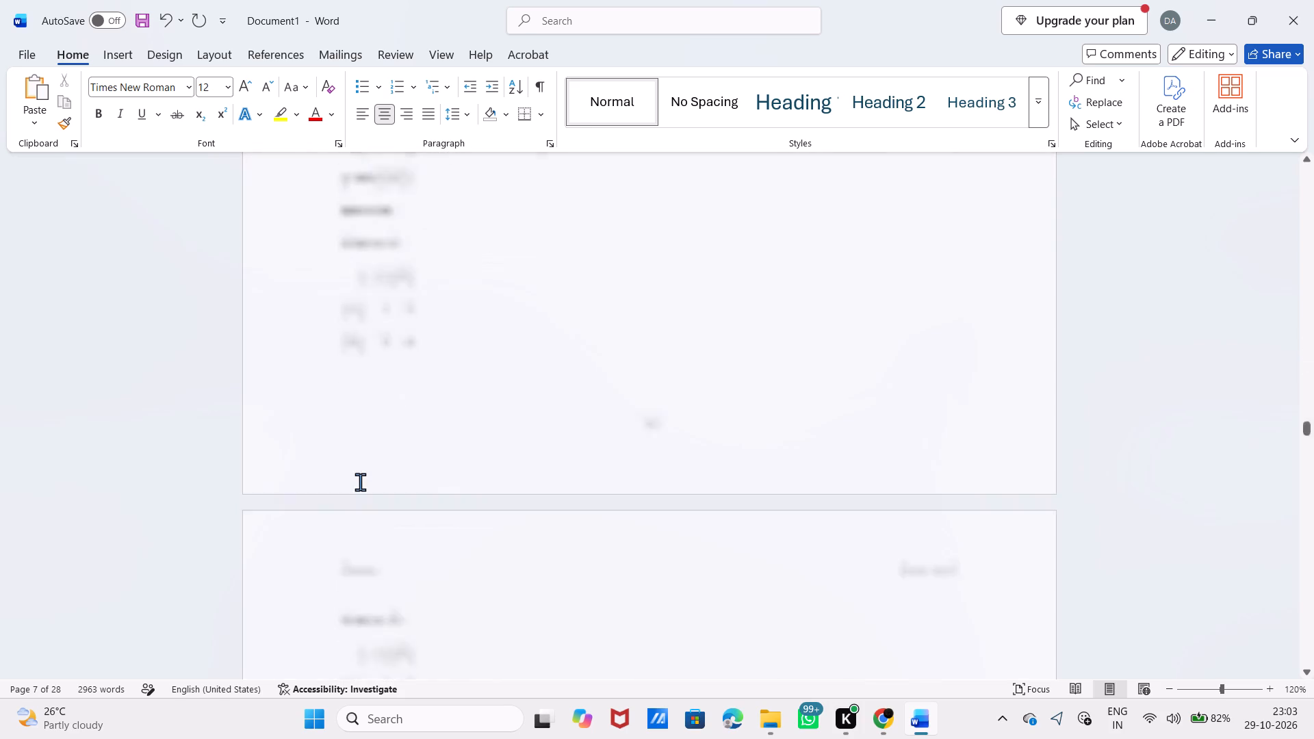
{"action": "scroll", "coordinate": [360, 482], "scroll_direction": "down", "scroll_amount": 17}
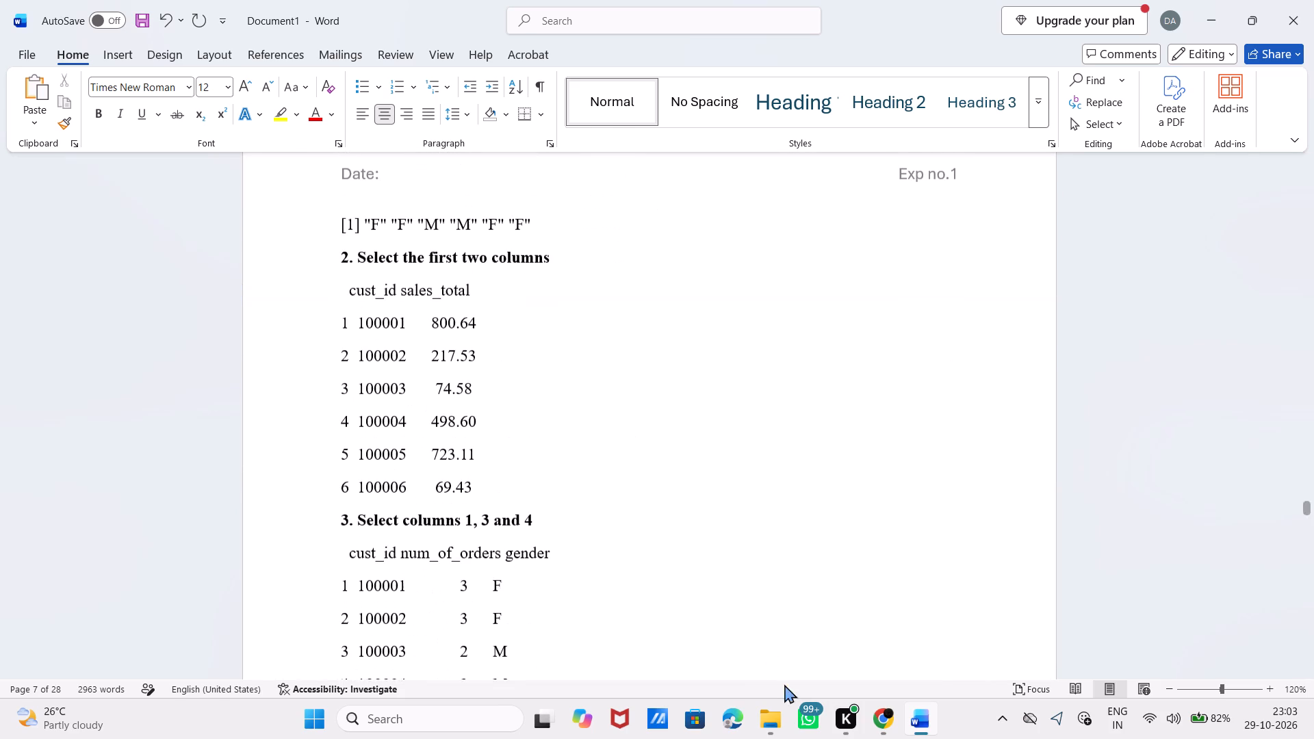
Switch to Chrome and check the lab record format and the Lab Experiment - 2 question list, then close the question list's preview.
{"action": "left_click", "coordinate": [879, 718]}
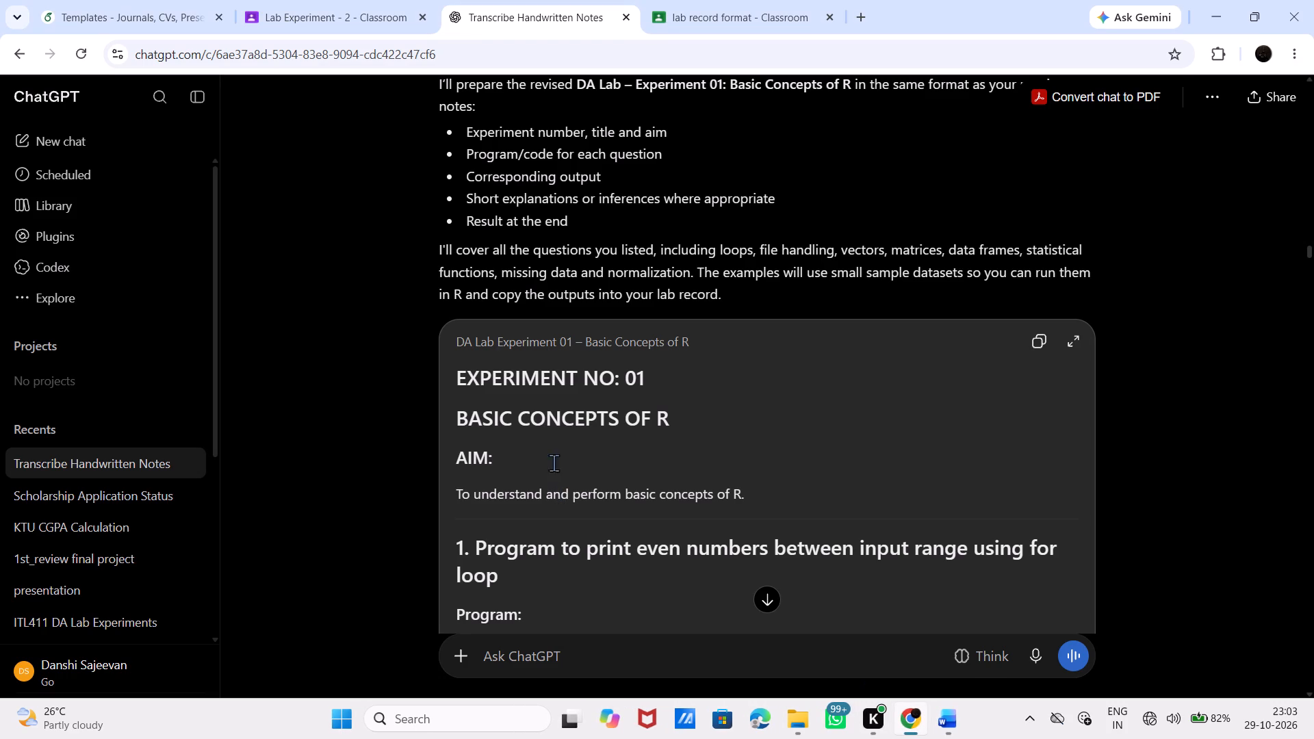
{"action": "left_click", "coordinate": [710, 7]}
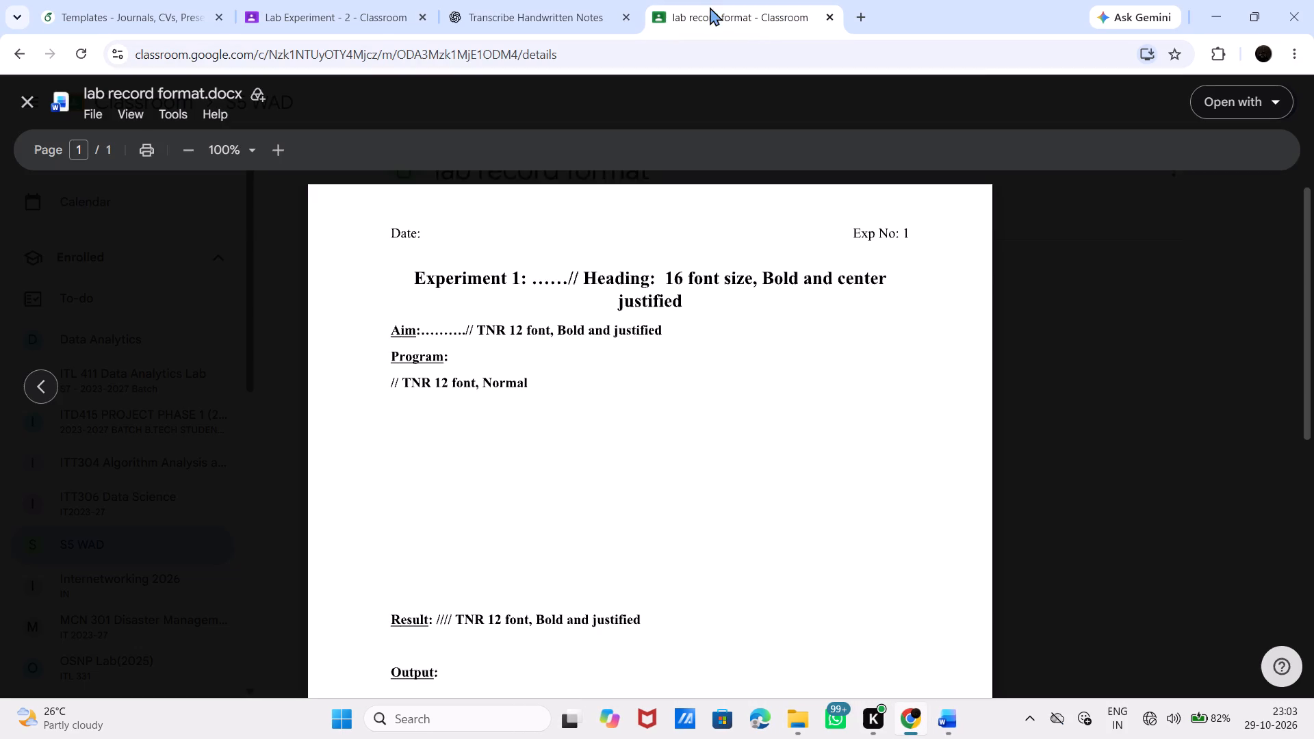
{"action": "left_click", "coordinate": [296, 14]}
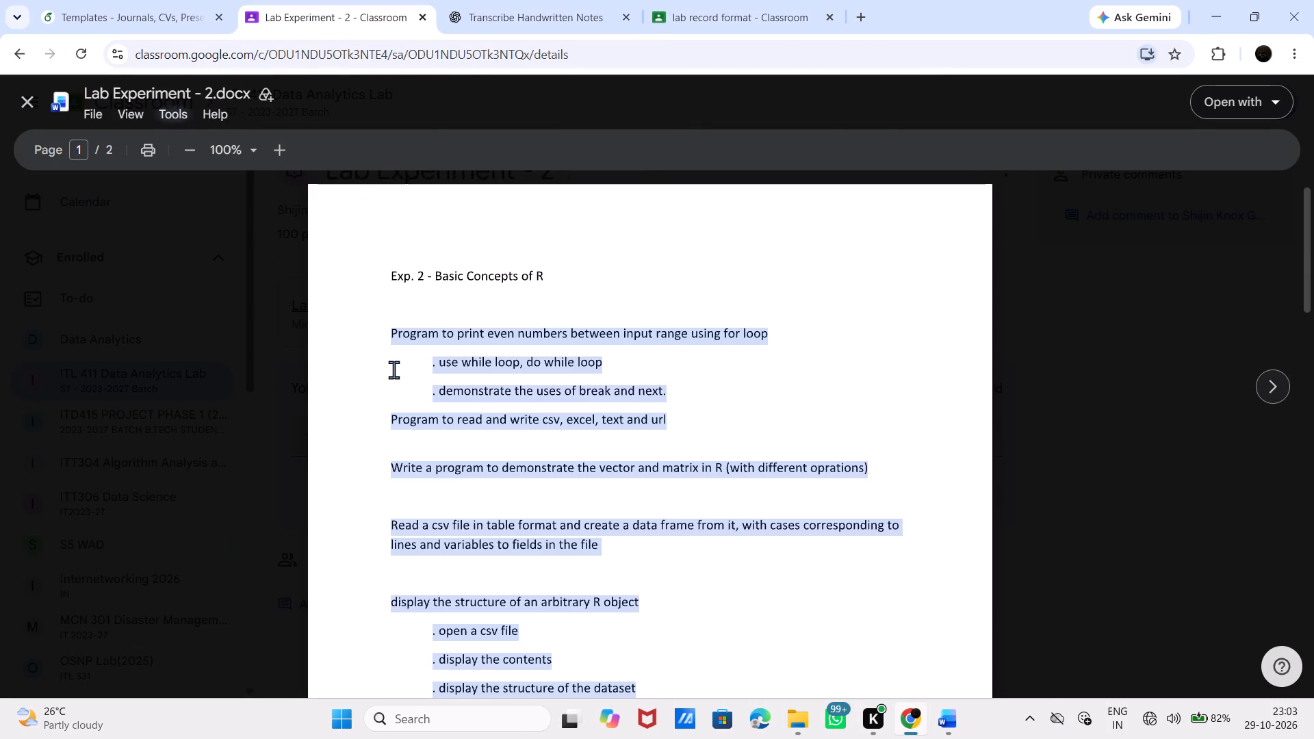
{"action": "scroll", "coordinate": [394, 369], "scroll_direction": "down", "scroll_amount": 3}
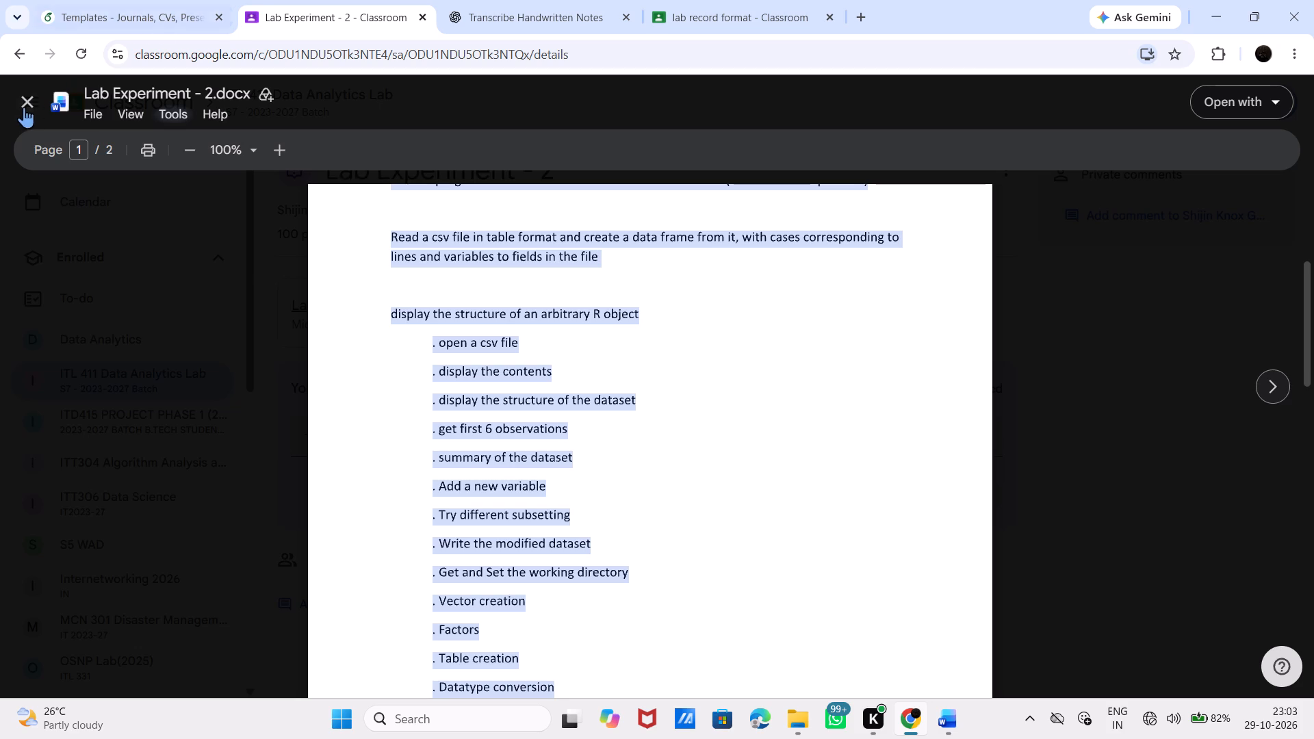
{"action": "left_click", "coordinate": [29, 96]}
Open the Sample 2.pdf attachment of Lab Experiment - 2 and skim its handwritten pages through to page 13.
{"action": "left_click", "coordinate": [591, 304]}
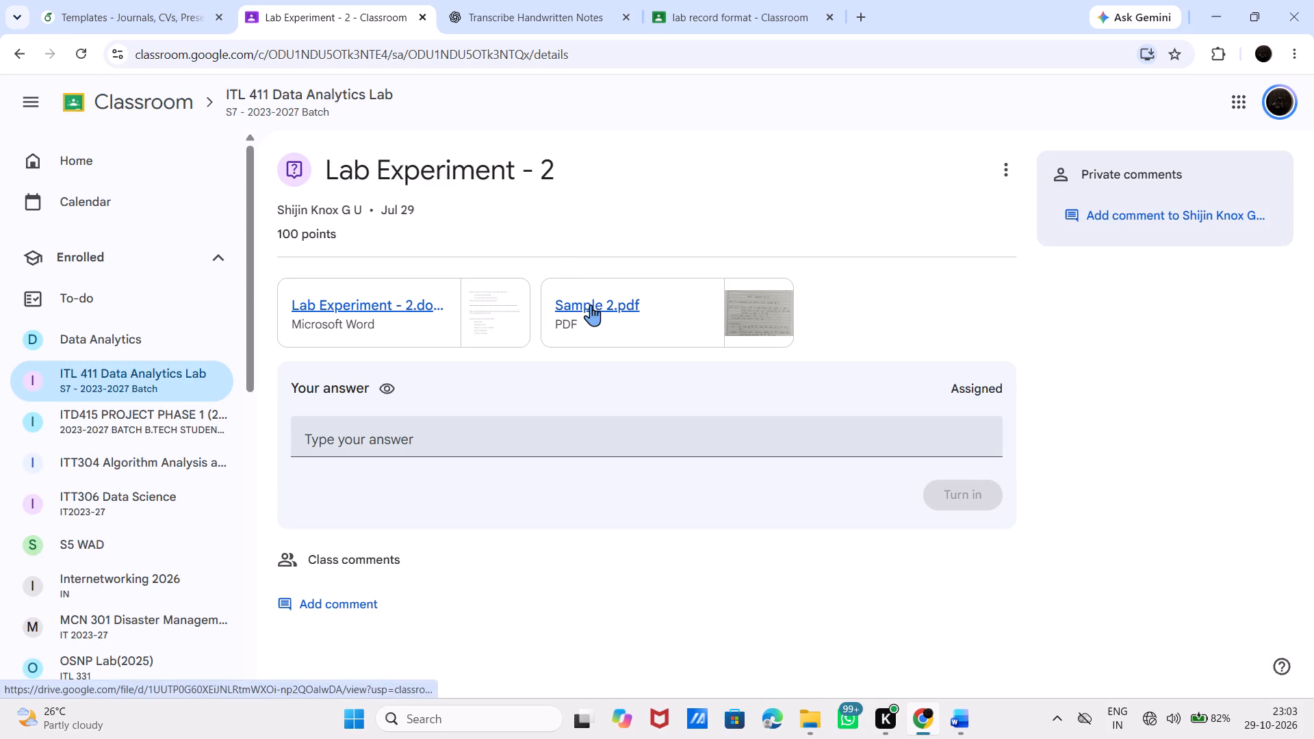
{"action": "scroll", "coordinate": [531, 421], "scroll_direction": "down", "scroll_amount": 2}
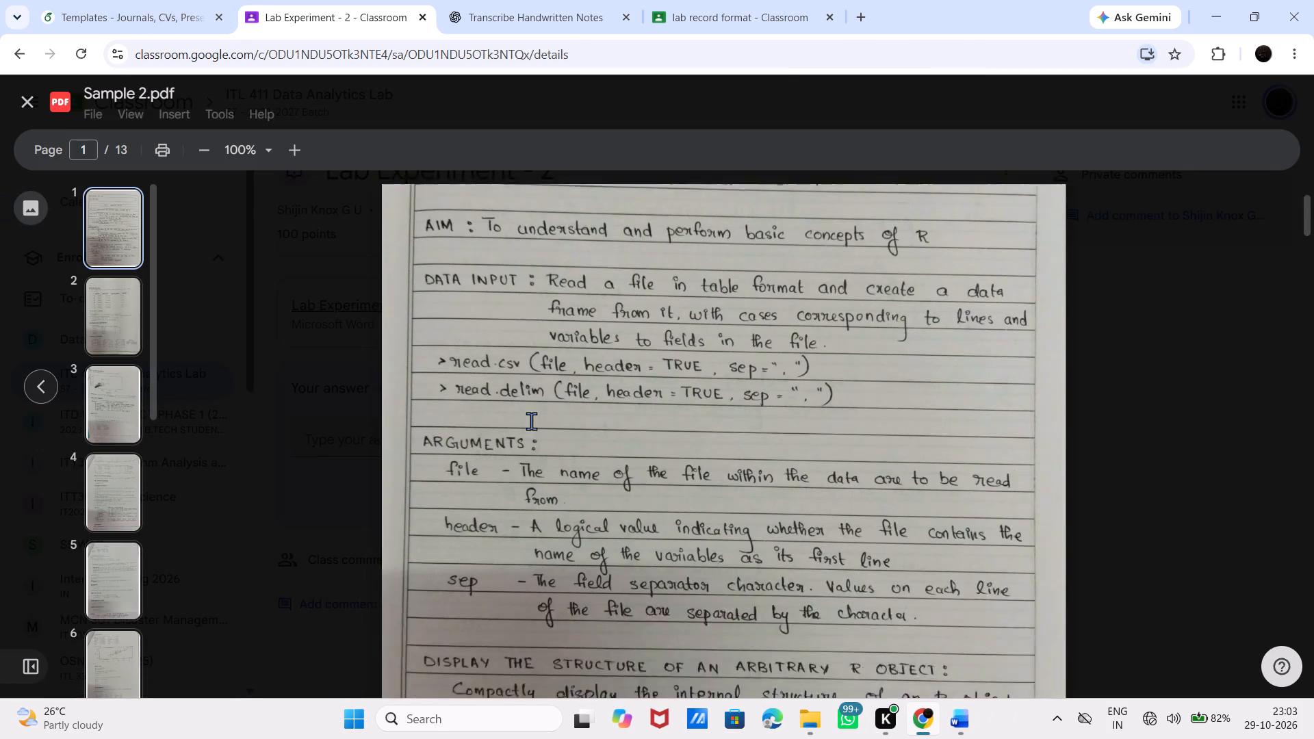
{"action": "scroll", "coordinate": [531, 421], "scroll_direction": "down", "scroll_amount": 4}
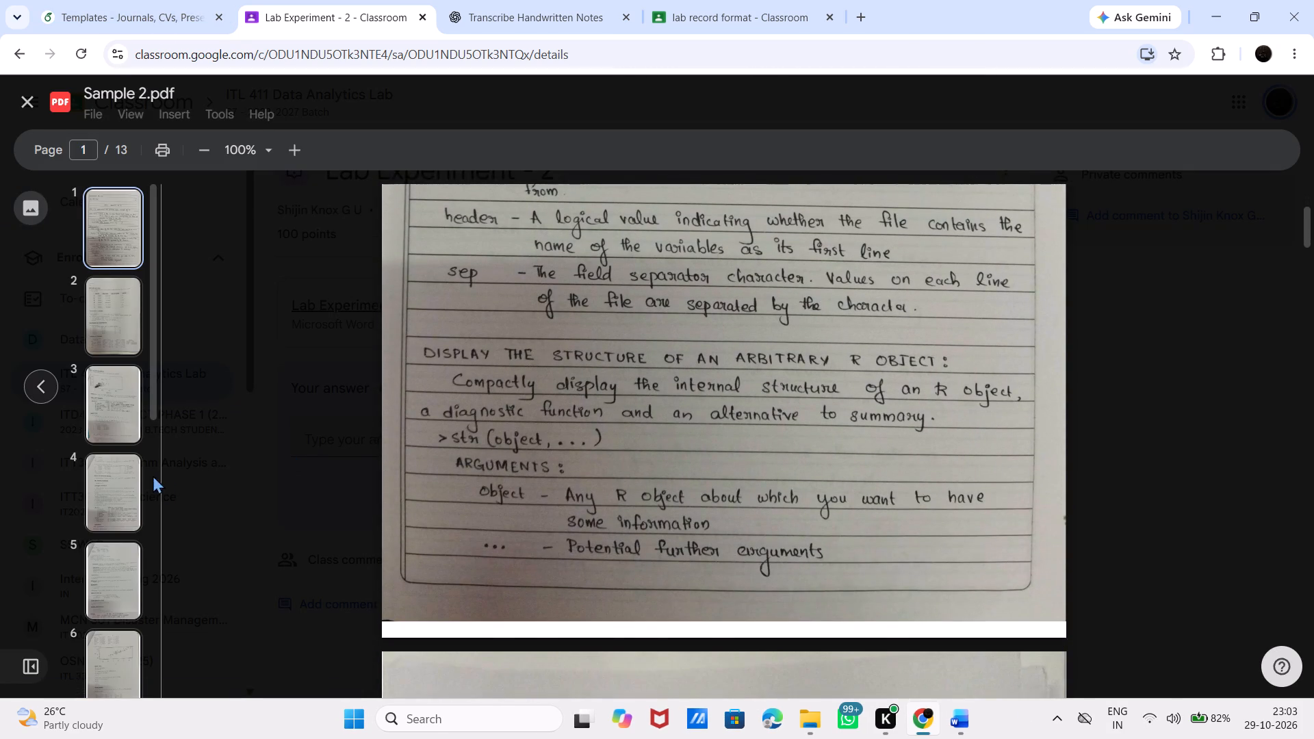
{"action": "scroll", "coordinate": [120, 458], "scroll_direction": "down", "scroll_amount": 6}
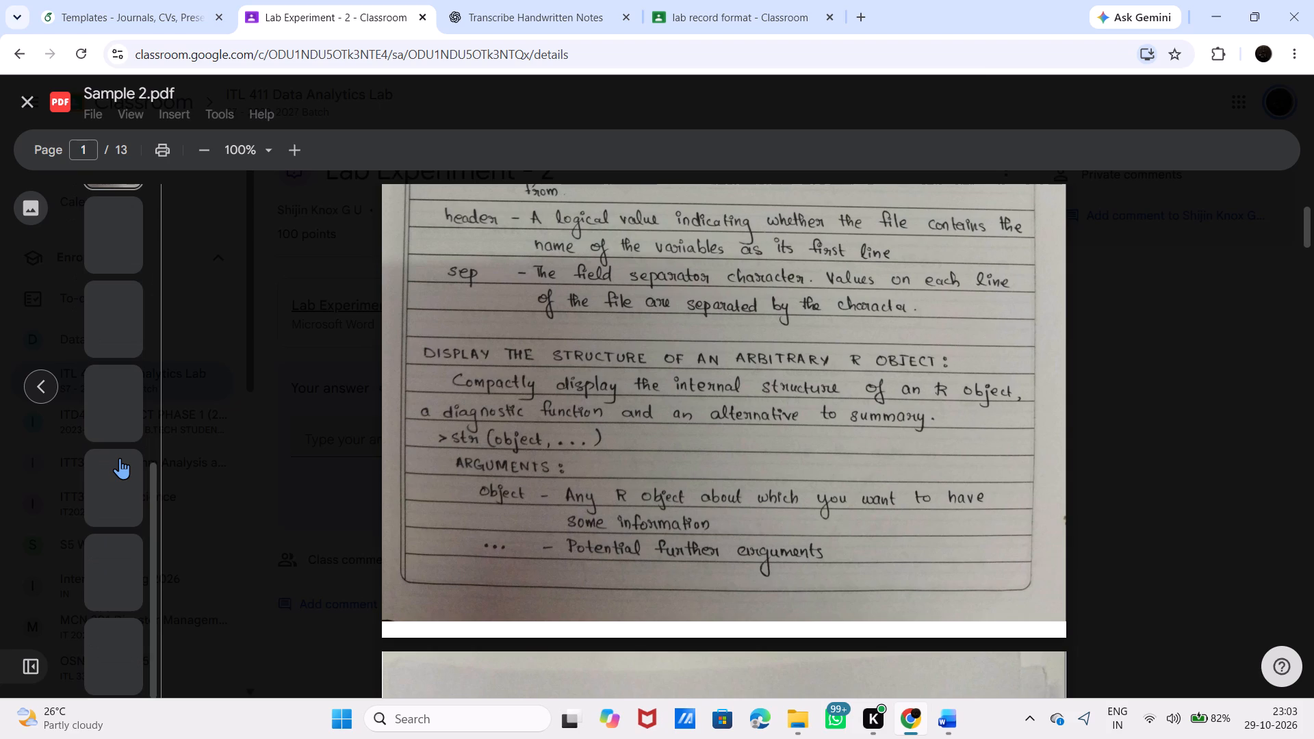
{"action": "scroll", "coordinate": [120, 458], "scroll_direction": "down", "scroll_amount": 1}
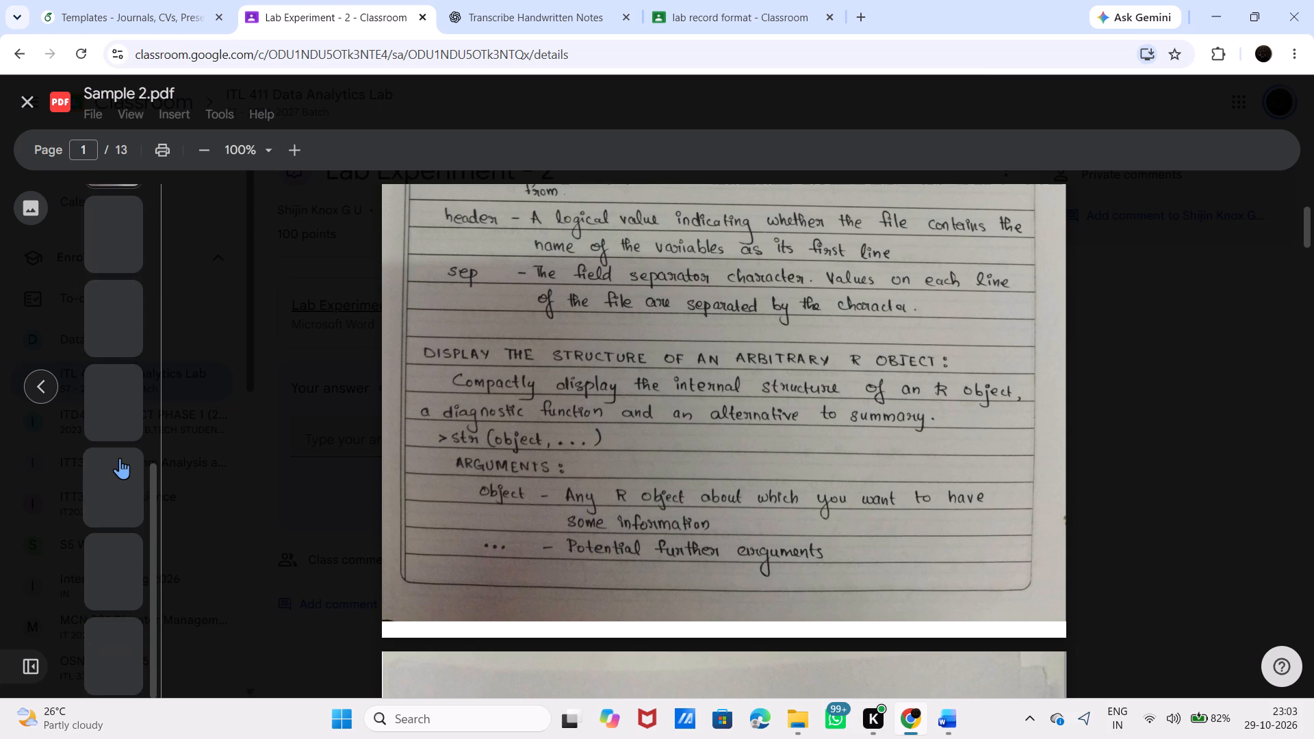
{"action": "left_click", "coordinate": [108, 645]}
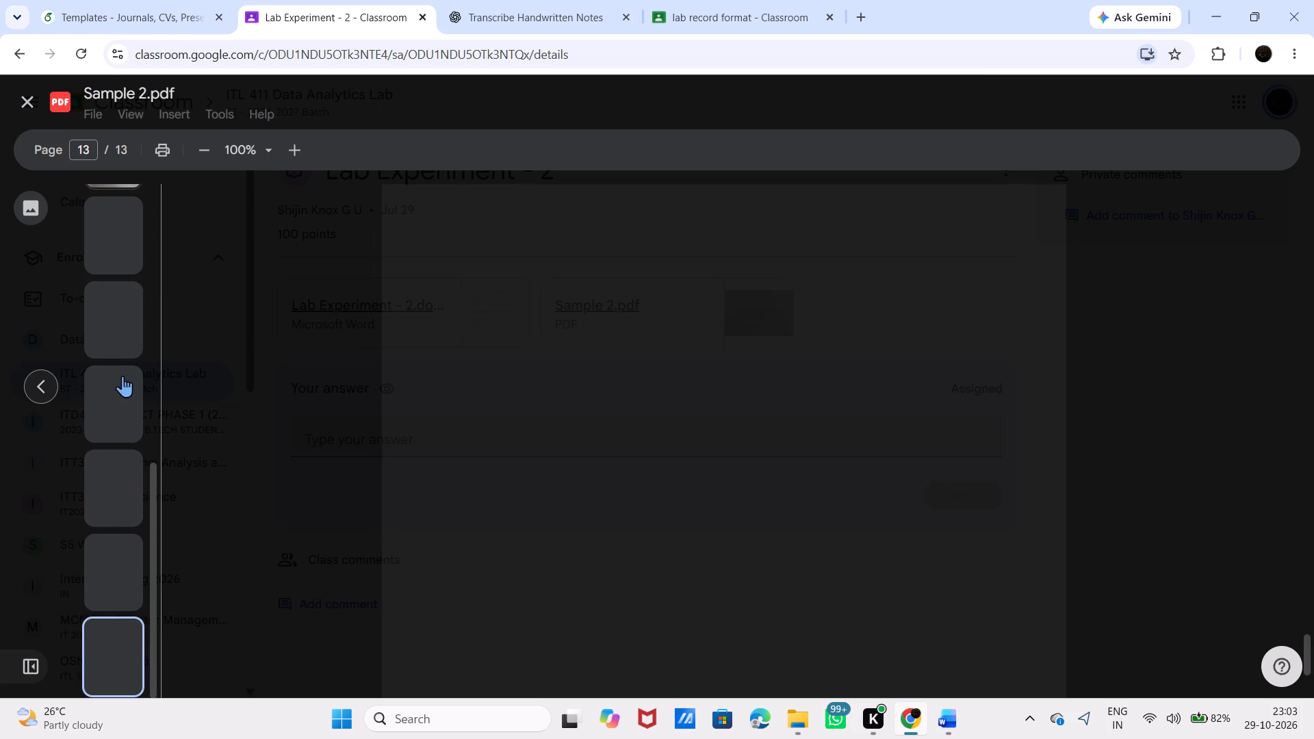
{"action": "scroll", "coordinate": [122, 248], "scroll_direction": "up", "scroll_amount": 3}
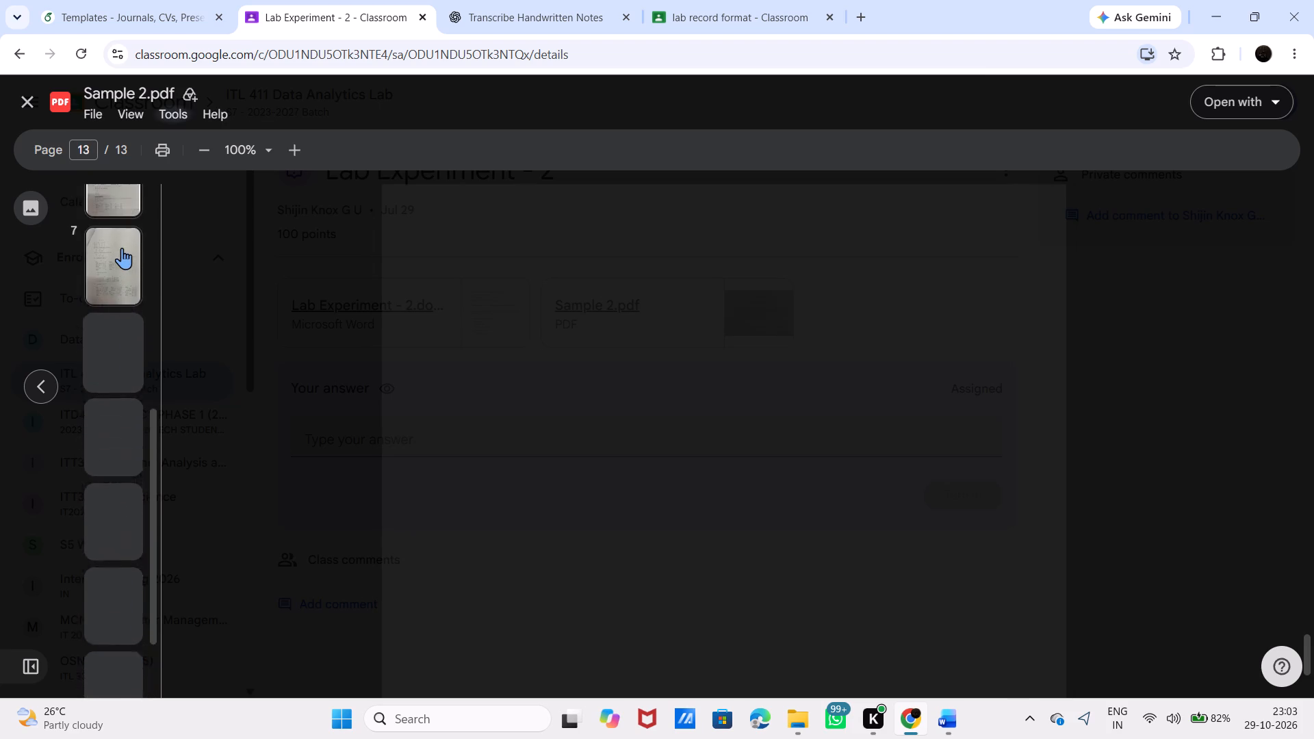
{"action": "scroll", "coordinate": [122, 248], "scroll_direction": "up", "scroll_amount": 3}
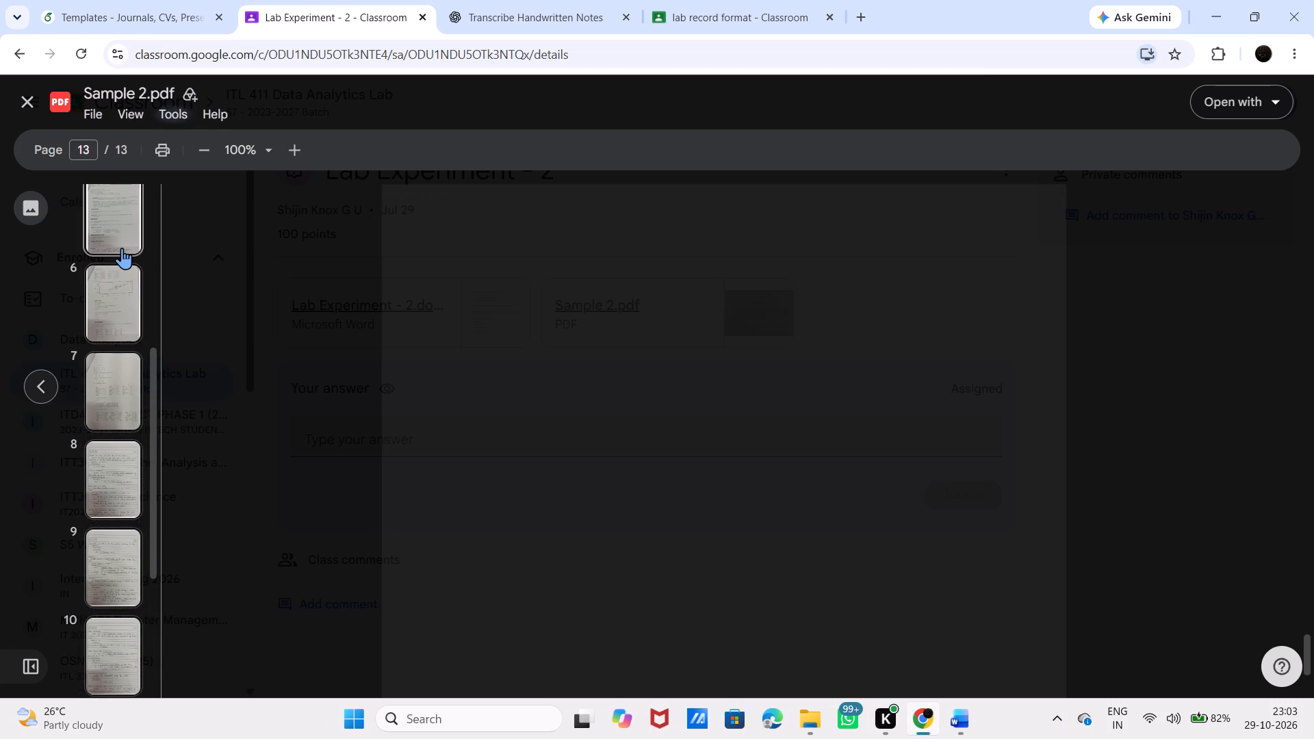
{"action": "scroll", "coordinate": [146, 502], "scroll_direction": "down", "scroll_amount": 7}
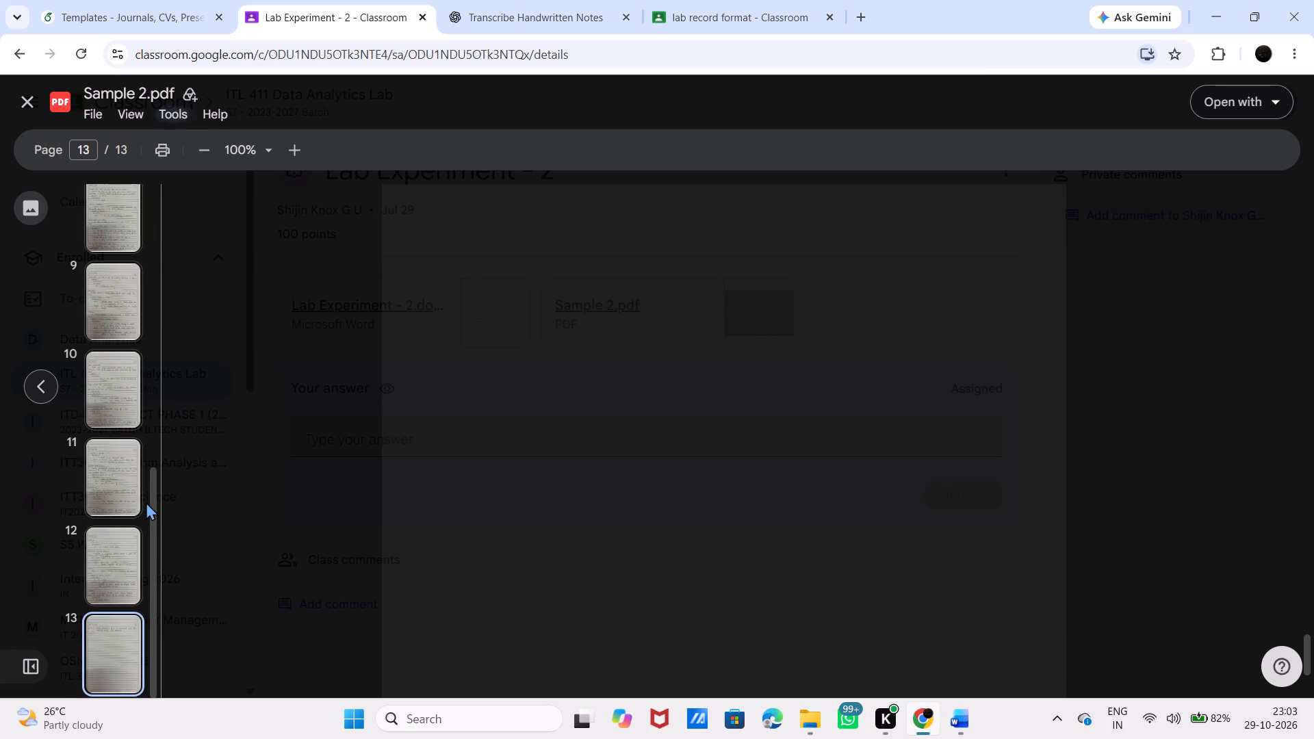
{"action": "scroll", "coordinate": [144, 604], "scroll_direction": "up", "scroll_amount": 7}
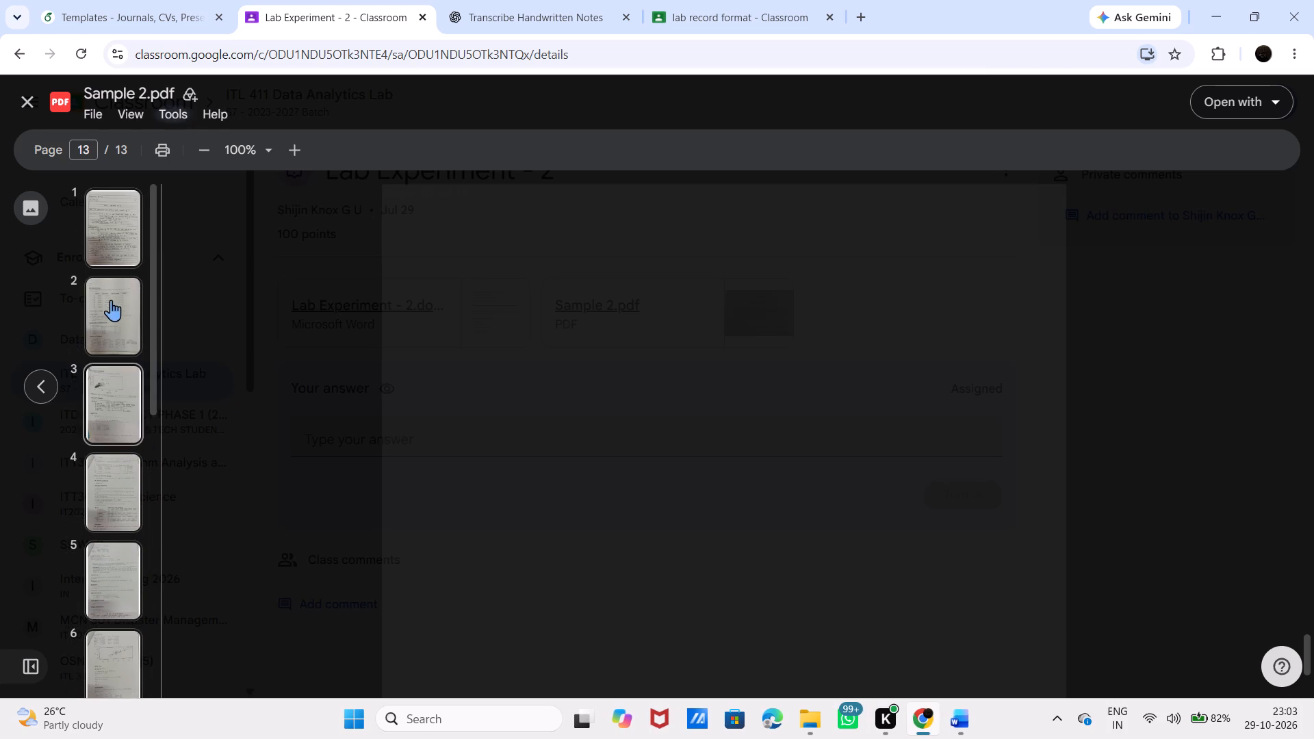
Return to page 1 of Sample 2.pdf and read through to the yearly sales CSV and dataset structure on page 2.
{"action": "left_click", "coordinate": [109, 233]}
{"action": "scroll", "coordinate": [430, 467], "scroll_direction": "down", "scroll_amount": 1}
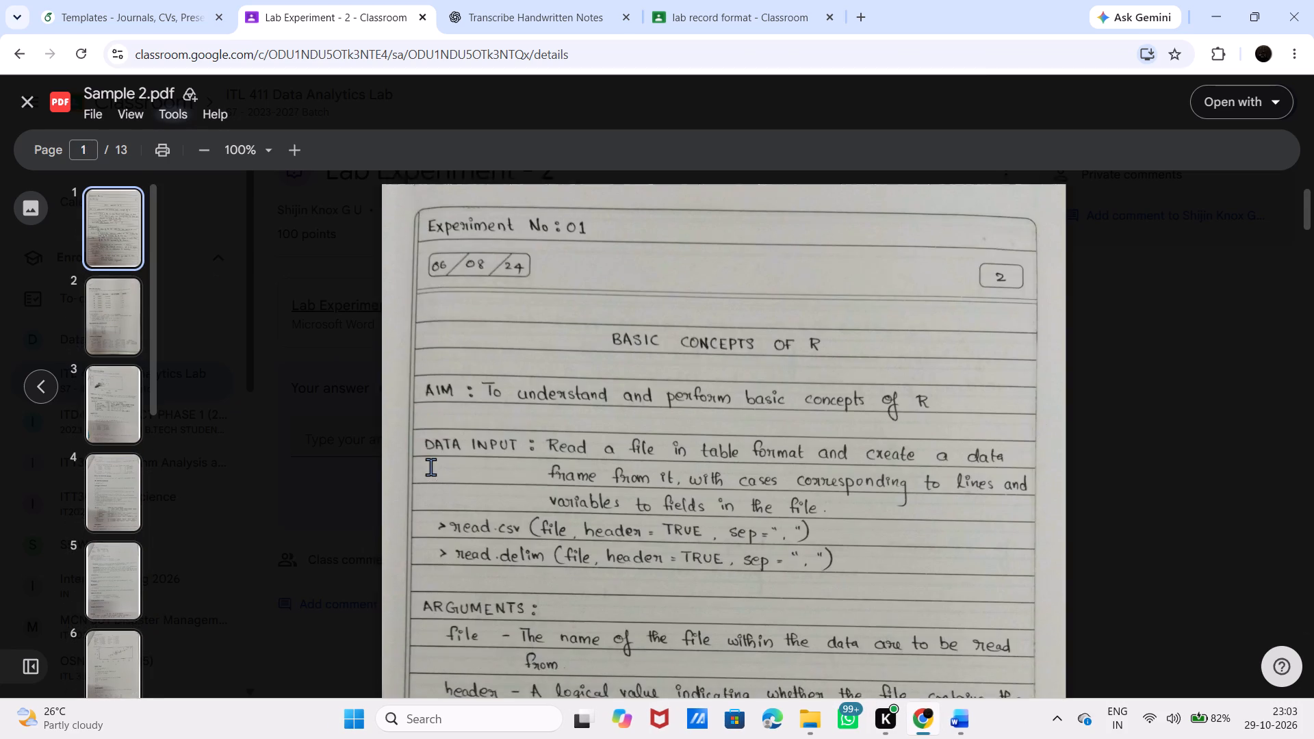
{"action": "scroll", "coordinate": [430, 467], "scroll_direction": "down", "scroll_amount": 7}
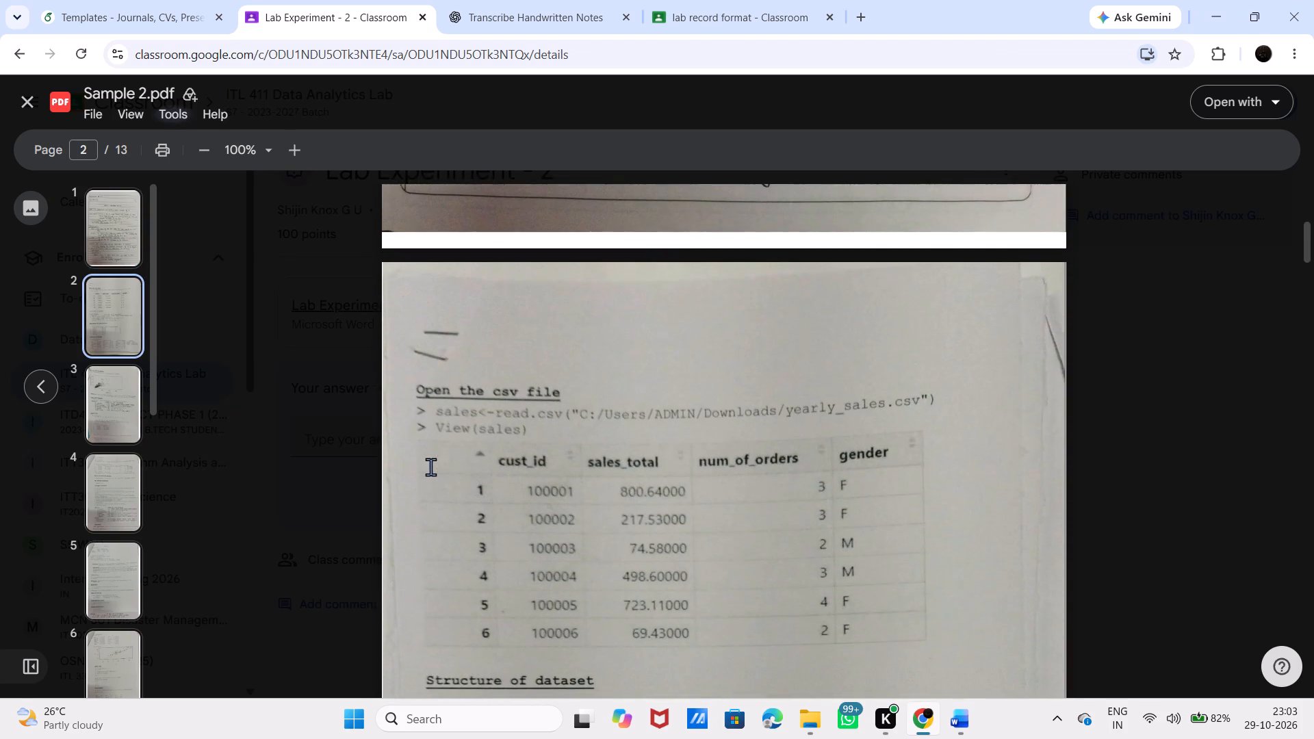
{"action": "scroll", "coordinate": [430, 467], "scroll_direction": "down", "scroll_amount": 4}
{"action": "scroll", "coordinate": [430, 467], "scroll_direction": "up", "scroll_amount": 1}
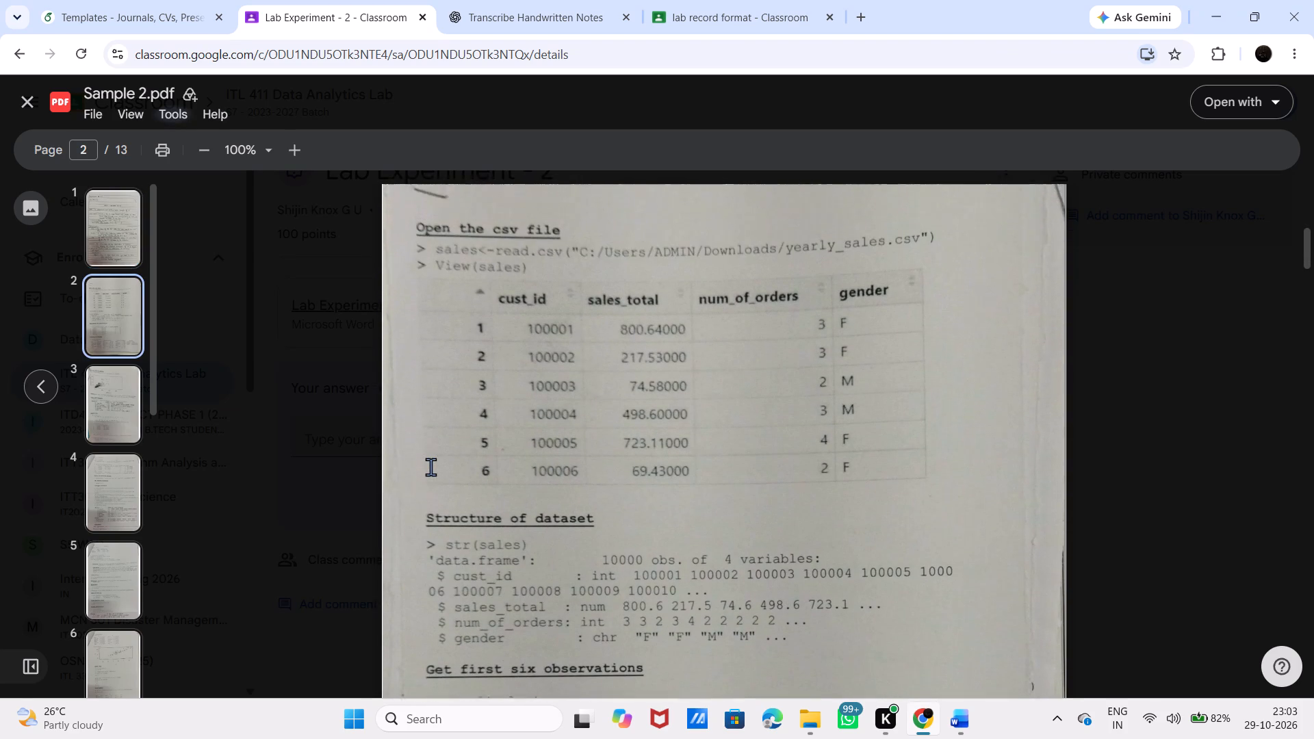
{"action": "scroll", "coordinate": [430, 467], "scroll_direction": "up", "scroll_amount": 1}
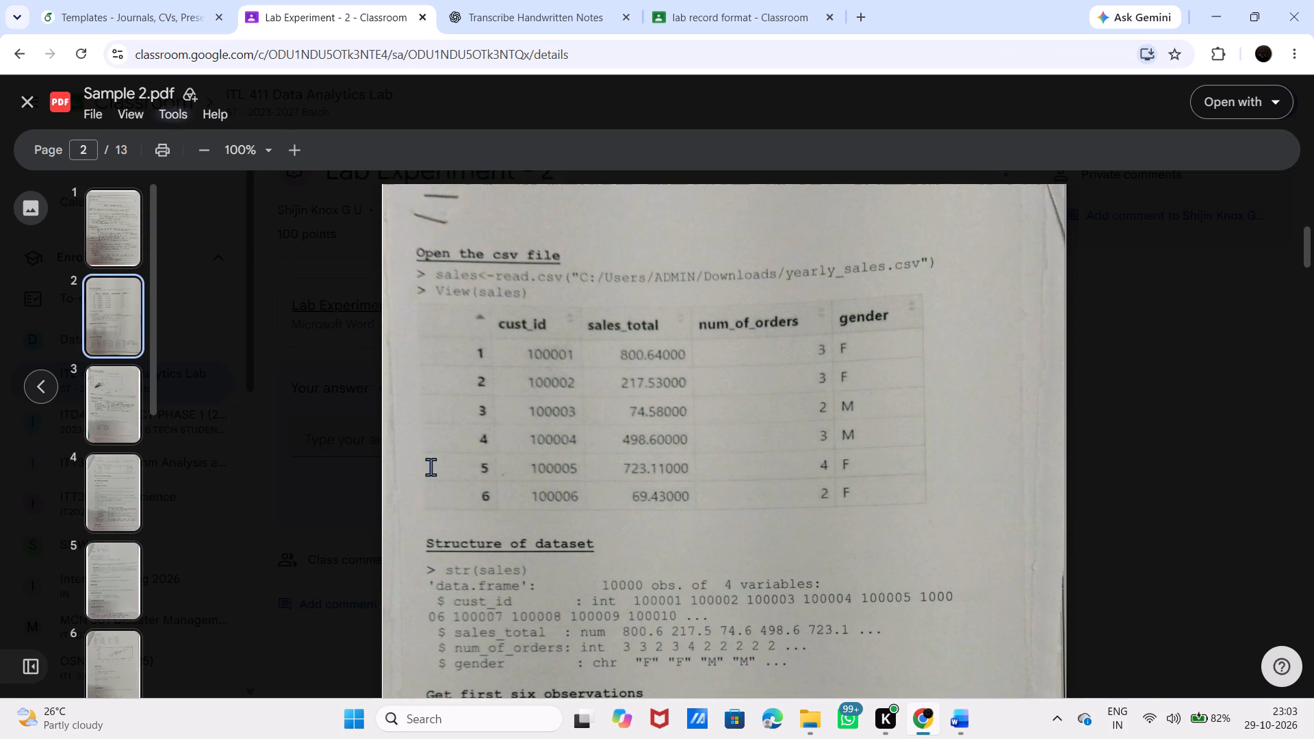
{"action": "scroll", "coordinate": [430, 467], "scroll_direction": "up", "scroll_amount": 1}
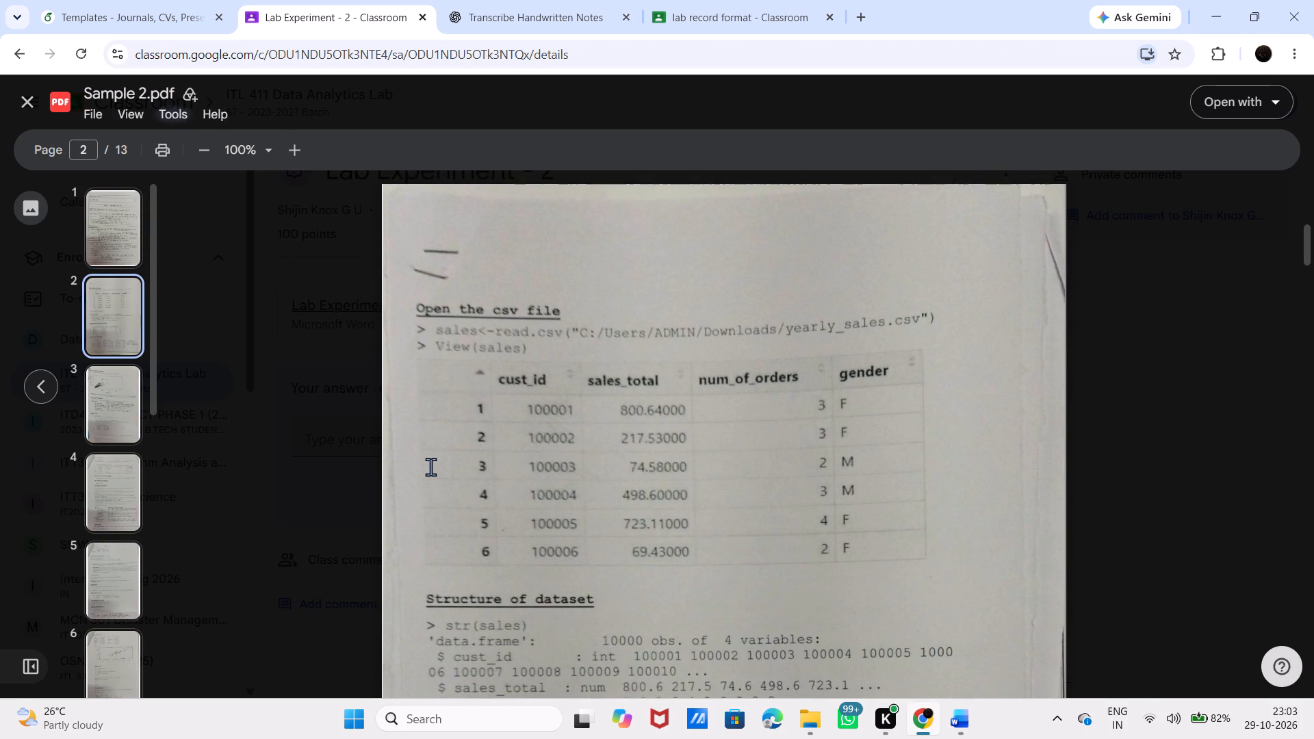
{"action": "scroll", "coordinate": [430, 467], "scroll_direction": "up", "scroll_amount": 1}
{"action": "scroll", "coordinate": [430, 467], "scroll_direction": "down", "scroll_amount": 1}
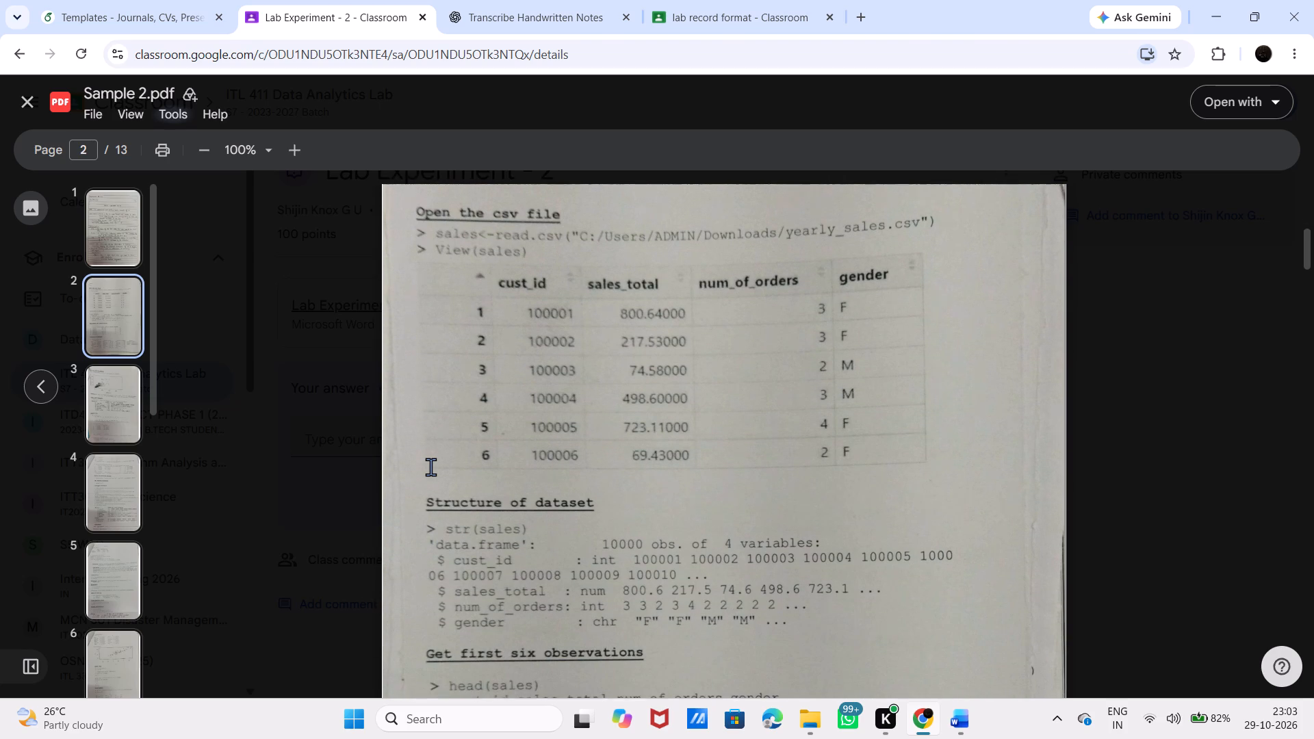
{"action": "scroll", "coordinate": [430, 467], "scroll_direction": "down", "scroll_amount": 1}
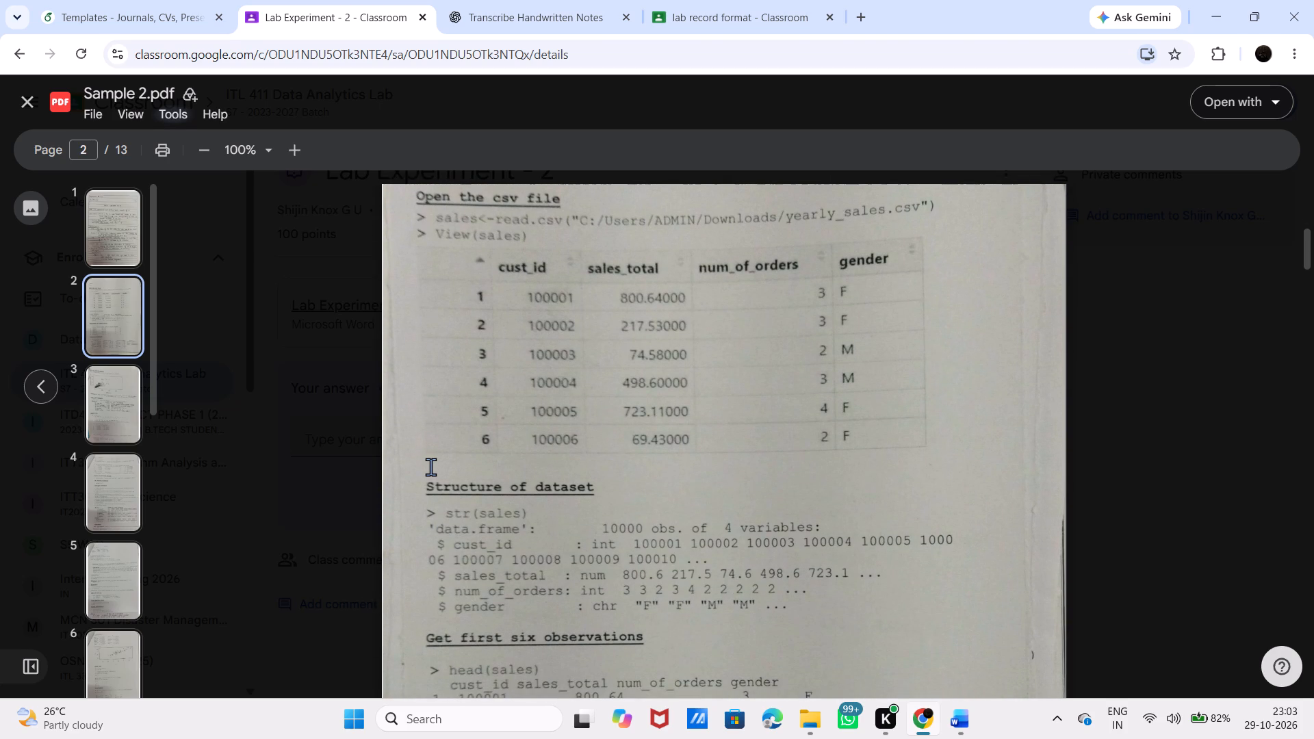
Close the lab record format browser tab and return to the Lab Experiment - 2 sample.
{"action": "left_click", "coordinate": [701, 14]}
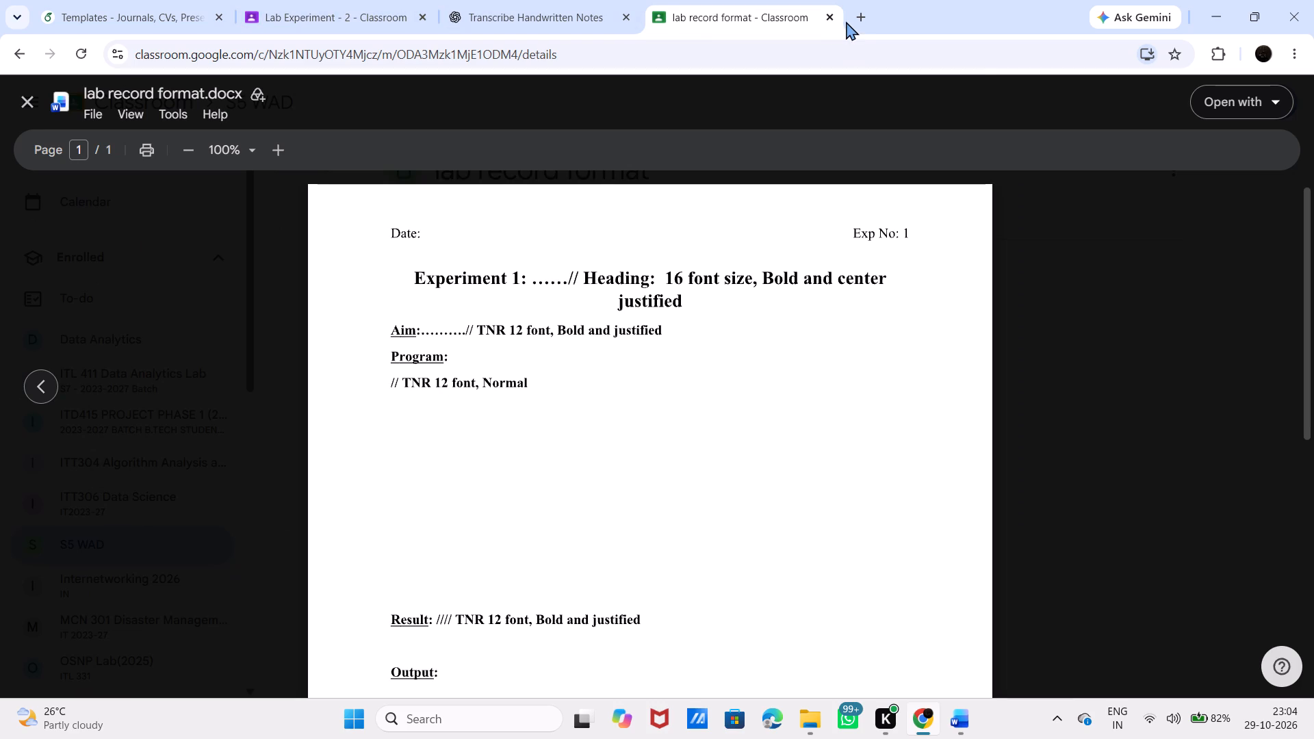
{"action": "left_click", "coordinate": [829, 16]}
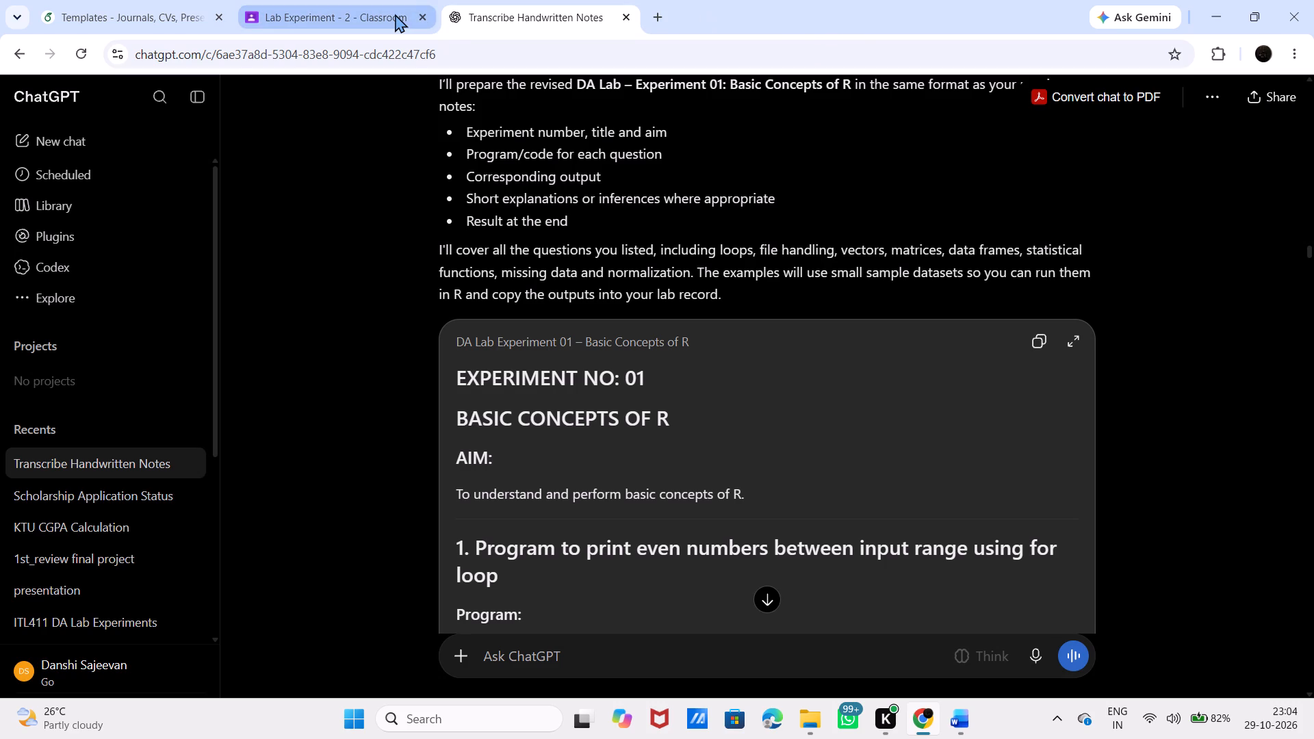
{"action": "left_click", "coordinate": [395, 14]}
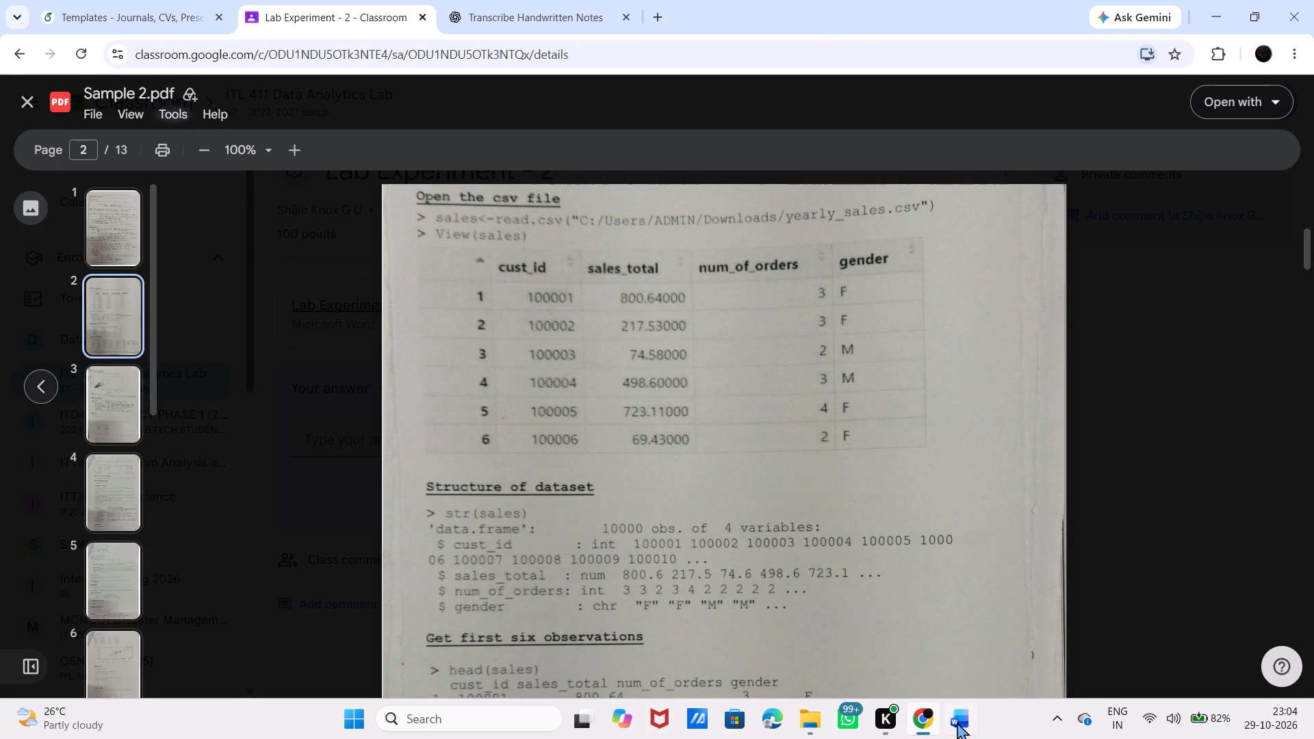
Switch to Word and review the record backward from program 15's column selection outputs to the Histogram section of the Excel experiment.
{"action": "left_click", "coordinate": [959, 721]}
{"action": "scroll", "coordinate": [959, 721], "scroll_direction": "up", "scroll_amount": 5}
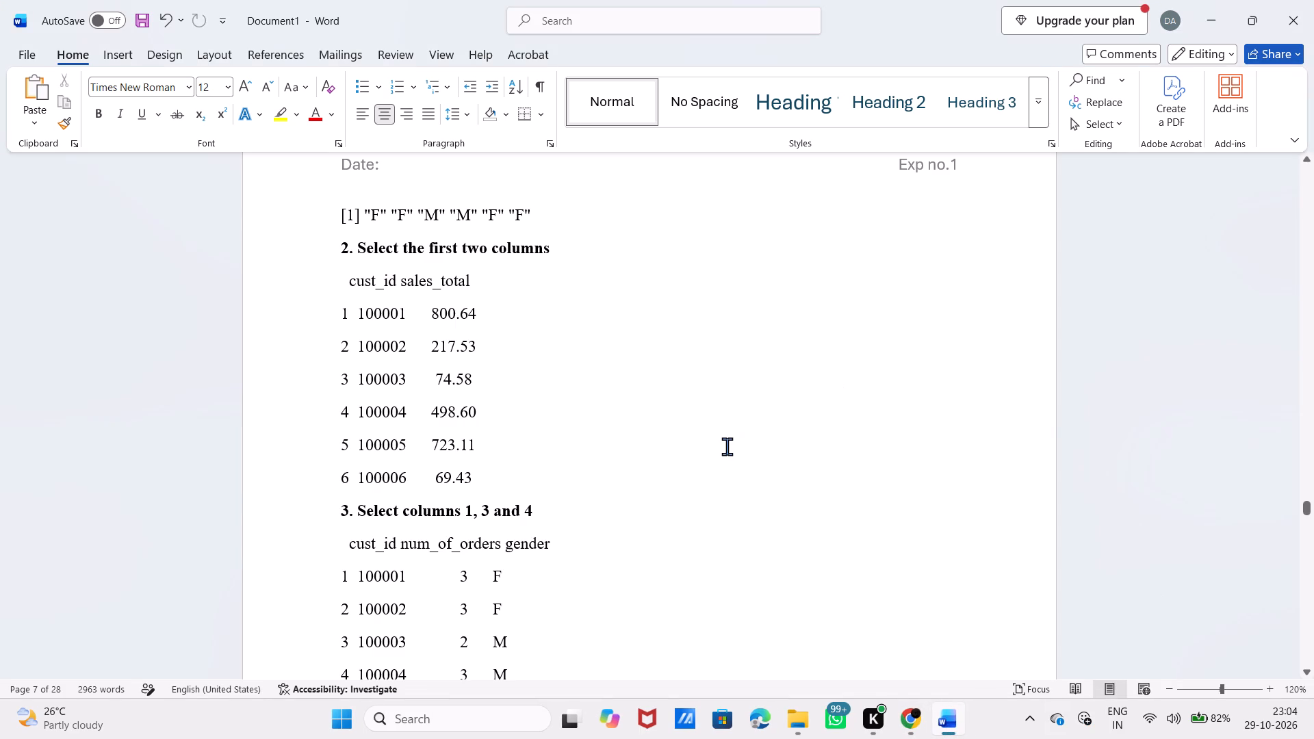
{"action": "scroll", "coordinate": [504, 398], "scroll_direction": "up", "scroll_amount": 1}
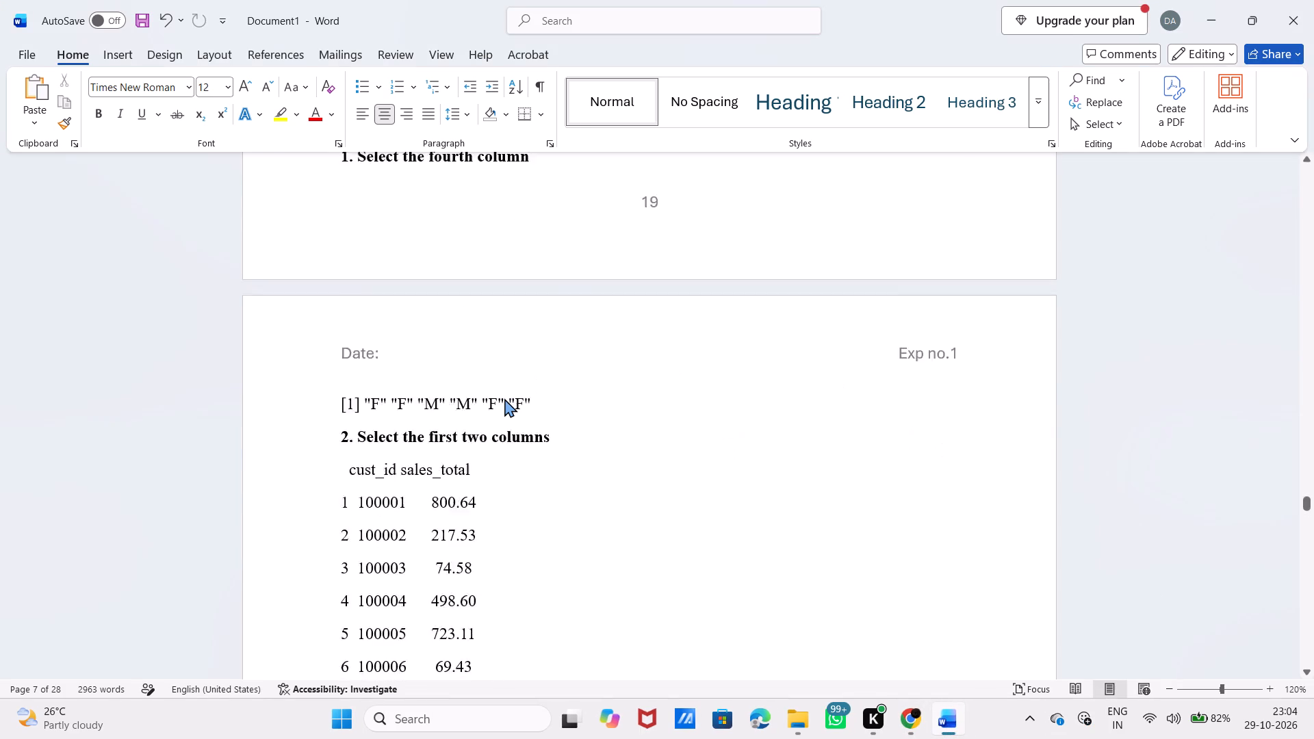
{"action": "scroll", "coordinate": [504, 398], "scroll_direction": "up", "scroll_amount": 9}
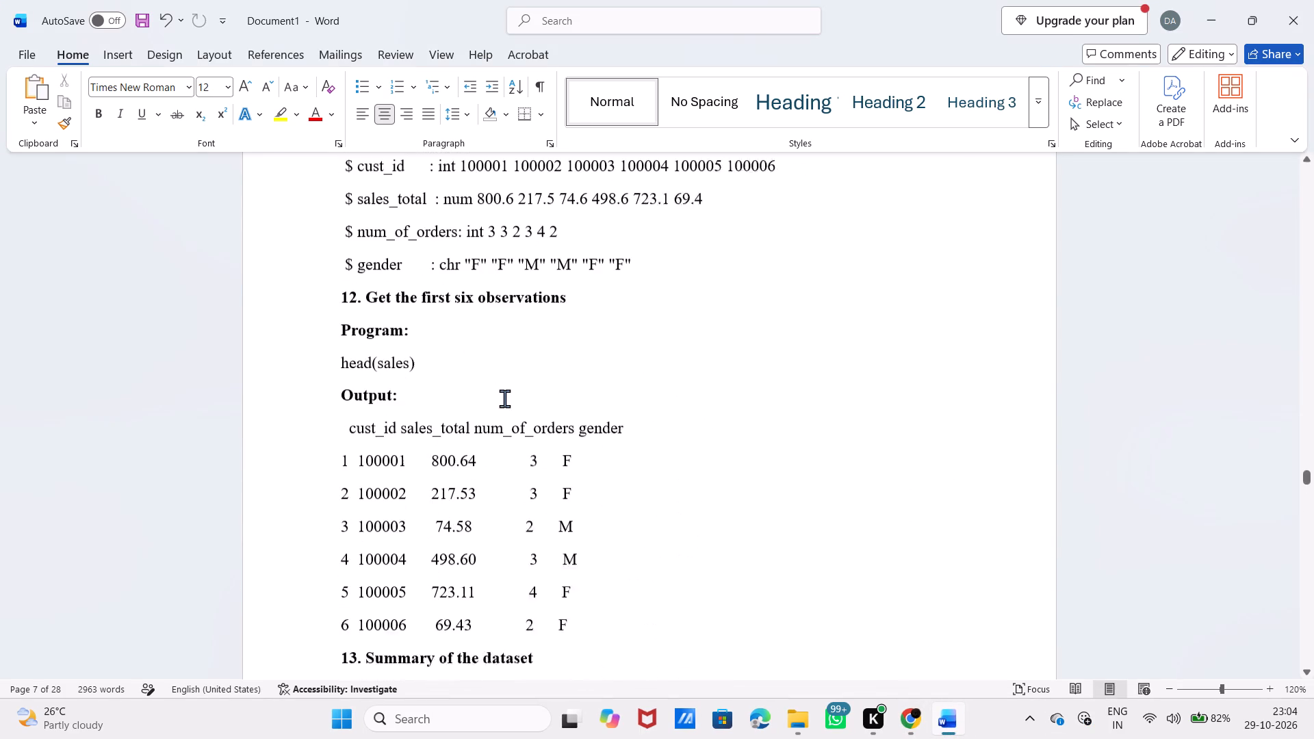
{"action": "scroll", "coordinate": [504, 398], "scroll_direction": "up", "scroll_amount": 4}
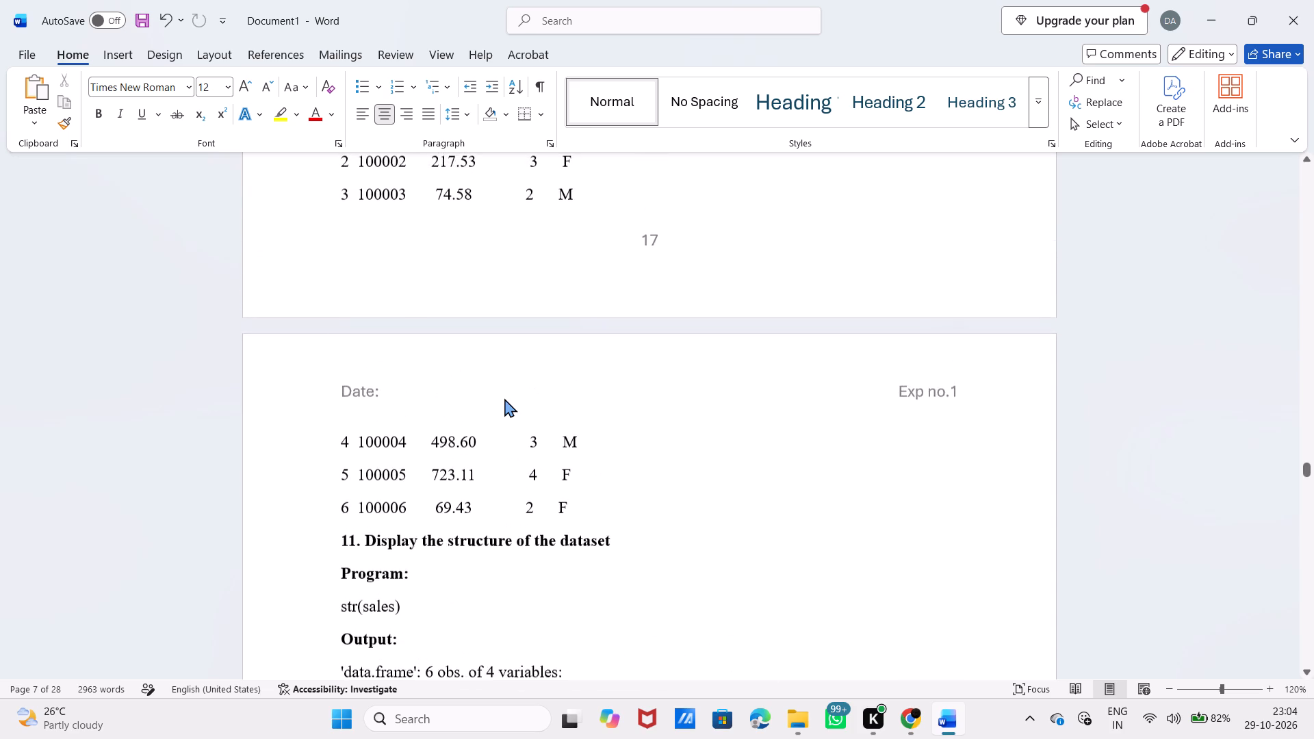
{"action": "scroll", "coordinate": [504, 398], "scroll_direction": "up", "scroll_amount": 6}
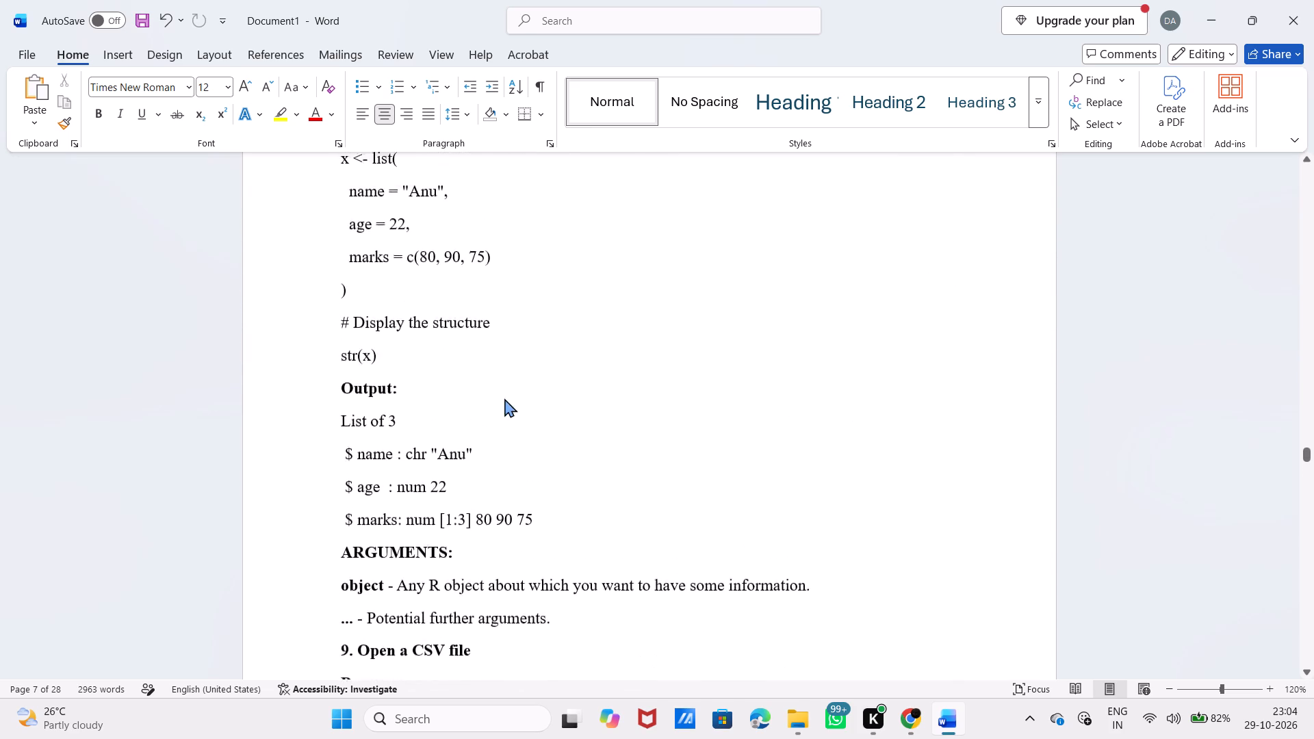
{"action": "scroll", "coordinate": [504, 398], "scroll_direction": "up", "scroll_amount": 13}
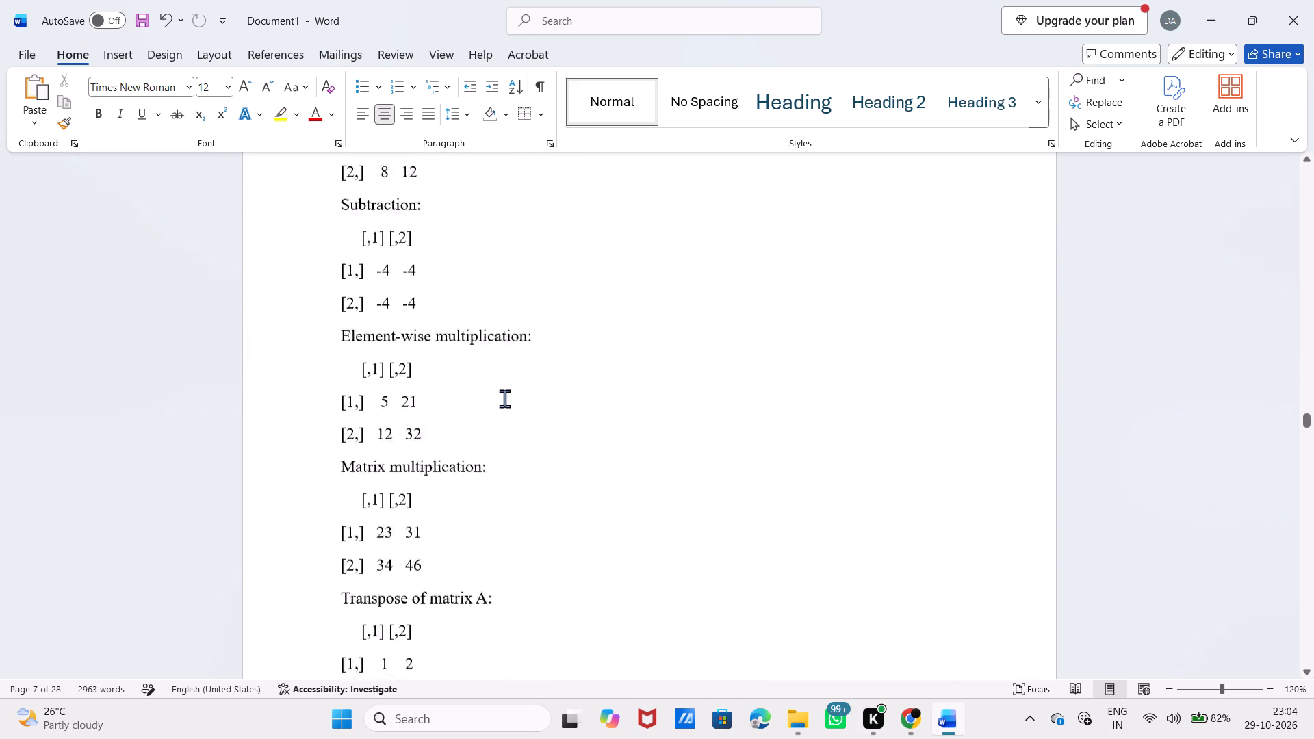
{"action": "scroll", "coordinate": [504, 398], "scroll_direction": "up", "scroll_amount": 9}
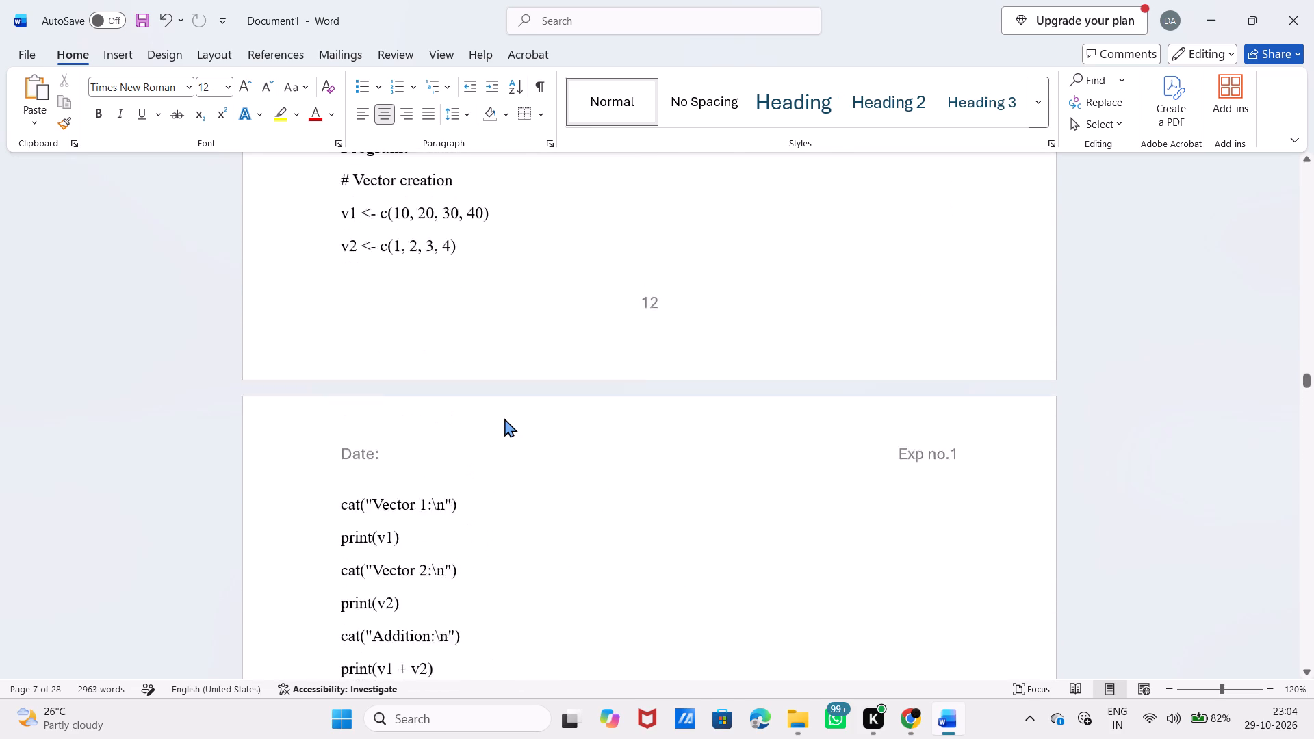
{"action": "left_click", "coordinate": [504, 418]}
{"action": "scroll", "coordinate": [504, 418], "scroll_direction": "up", "scroll_amount": 4}
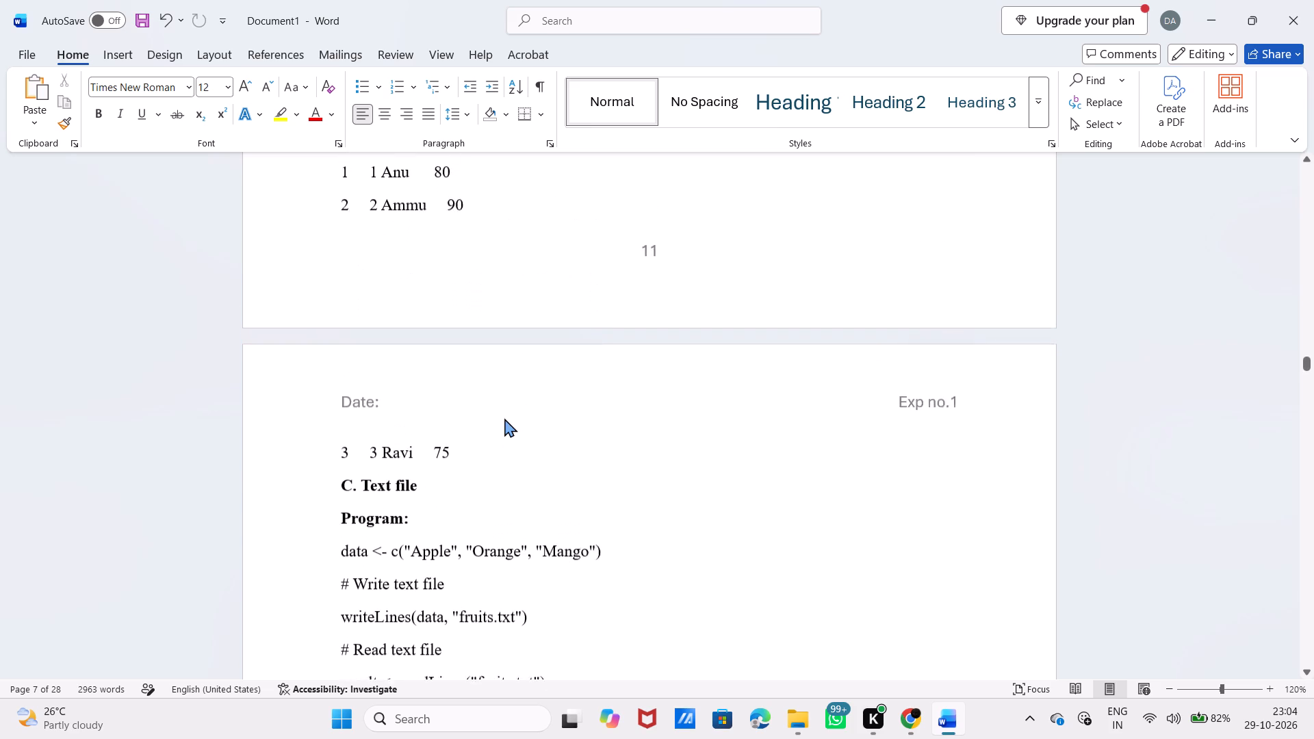
{"action": "scroll", "coordinate": [526, 635], "scroll_direction": "up", "scroll_amount": 6}
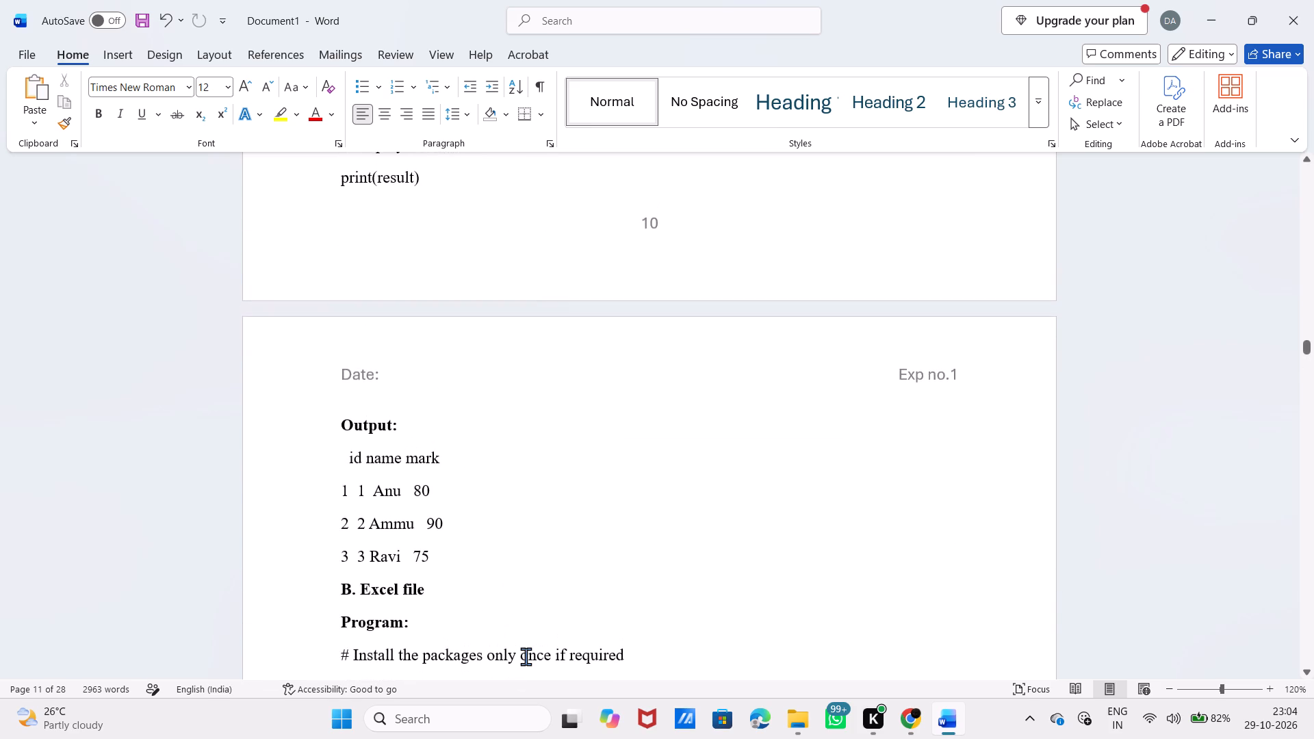
{"action": "scroll", "coordinate": [526, 656], "scroll_direction": "up", "scroll_amount": 16}
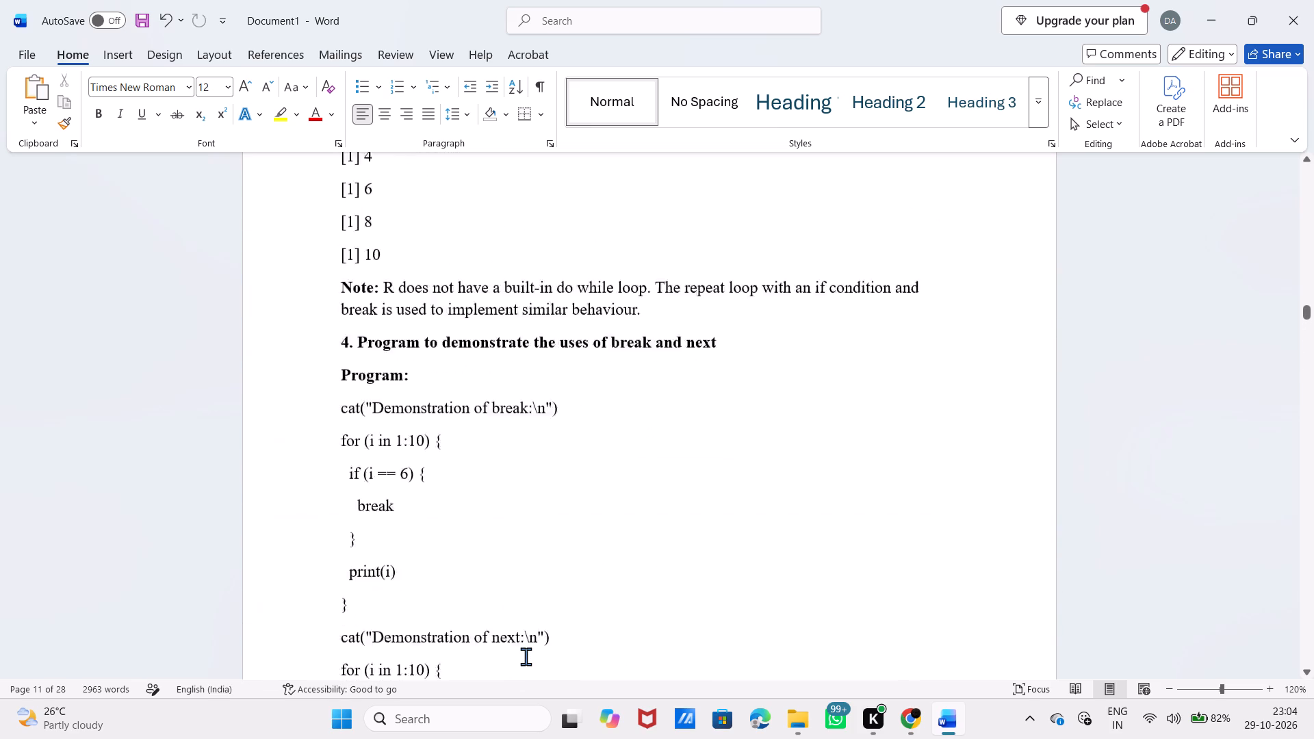
{"action": "scroll", "coordinate": [526, 656], "scroll_direction": "up", "scroll_amount": 9}
{"action": "scroll", "coordinate": [526, 656], "scroll_direction": "down", "scroll_amount": 4}
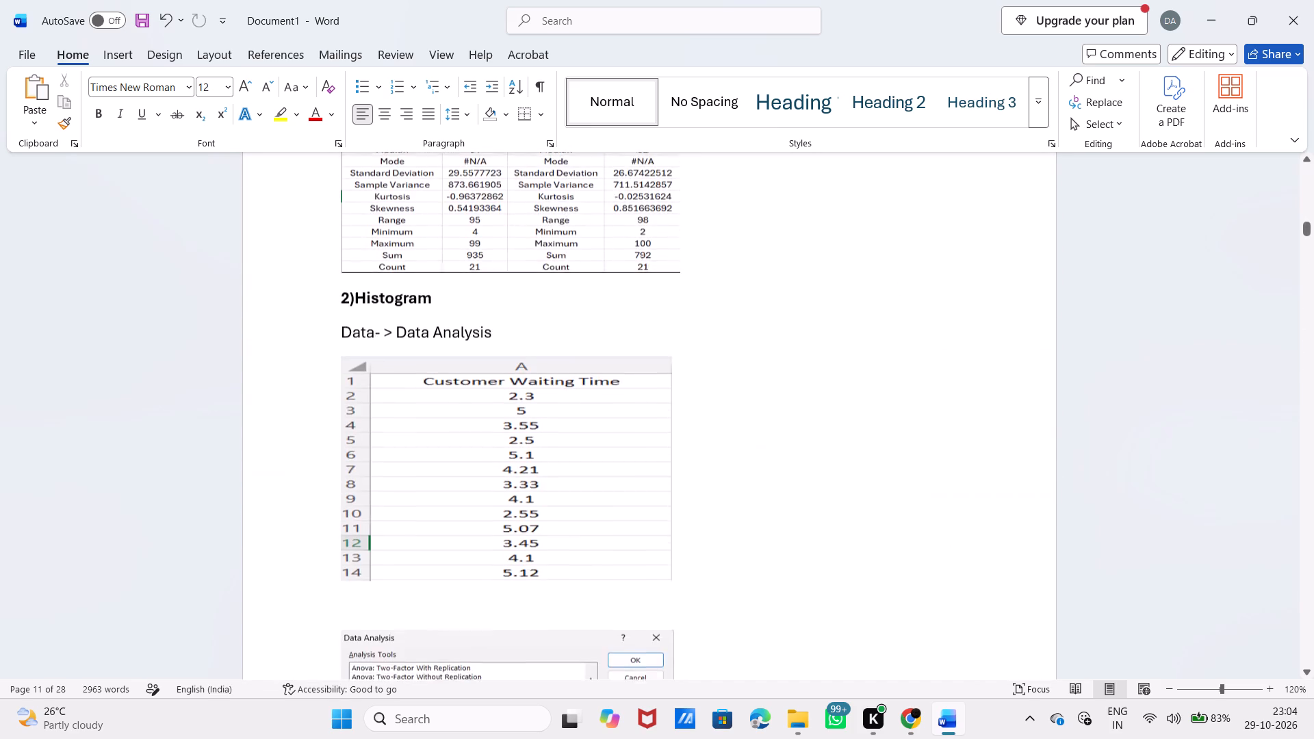
Review the record from the Histogram section through Regression and the Excel result to the start of Experiment No 2 Basic Concepts of R.
{"action": "scroll", "coordinate": [526, 654], "scroll_direction": "down", "scroll_amount": 4}
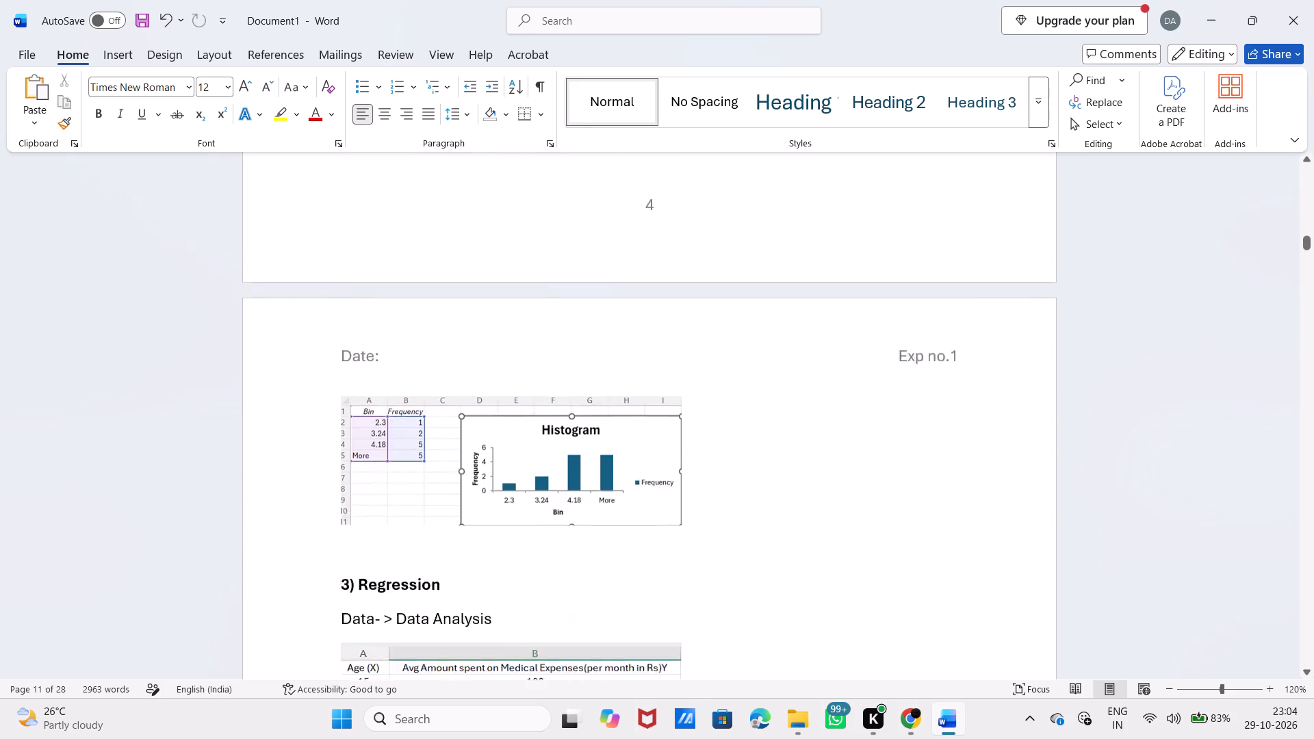
{"action": "scroll", "coordinate": [526, 645], "scroll_direction": "down", "scroll_amount": 8}
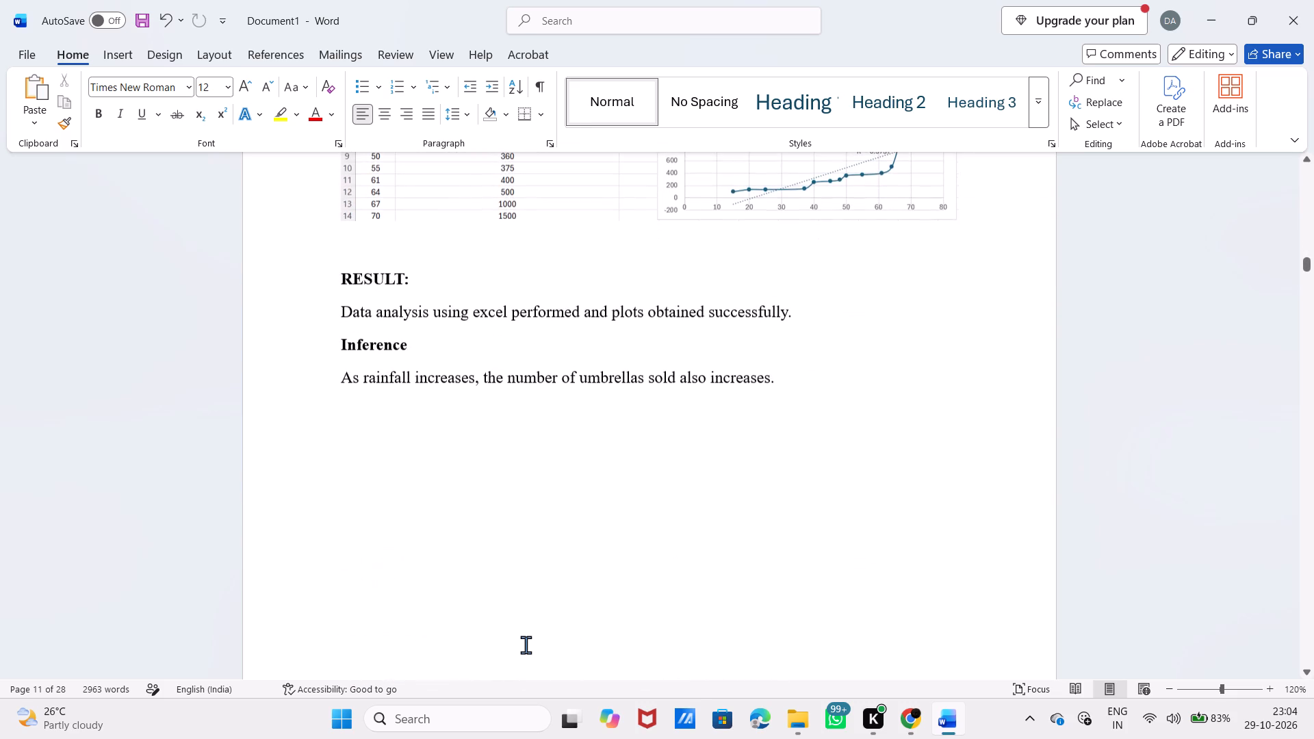
{"action": "scroll", "coordinate": [526, 645], "scroll_direction": "down", "scroll_amount": 12}
{"action": "scroll", "coordinate": [526, 645], "scroll_direction": "up", "scroll_amount": 1}
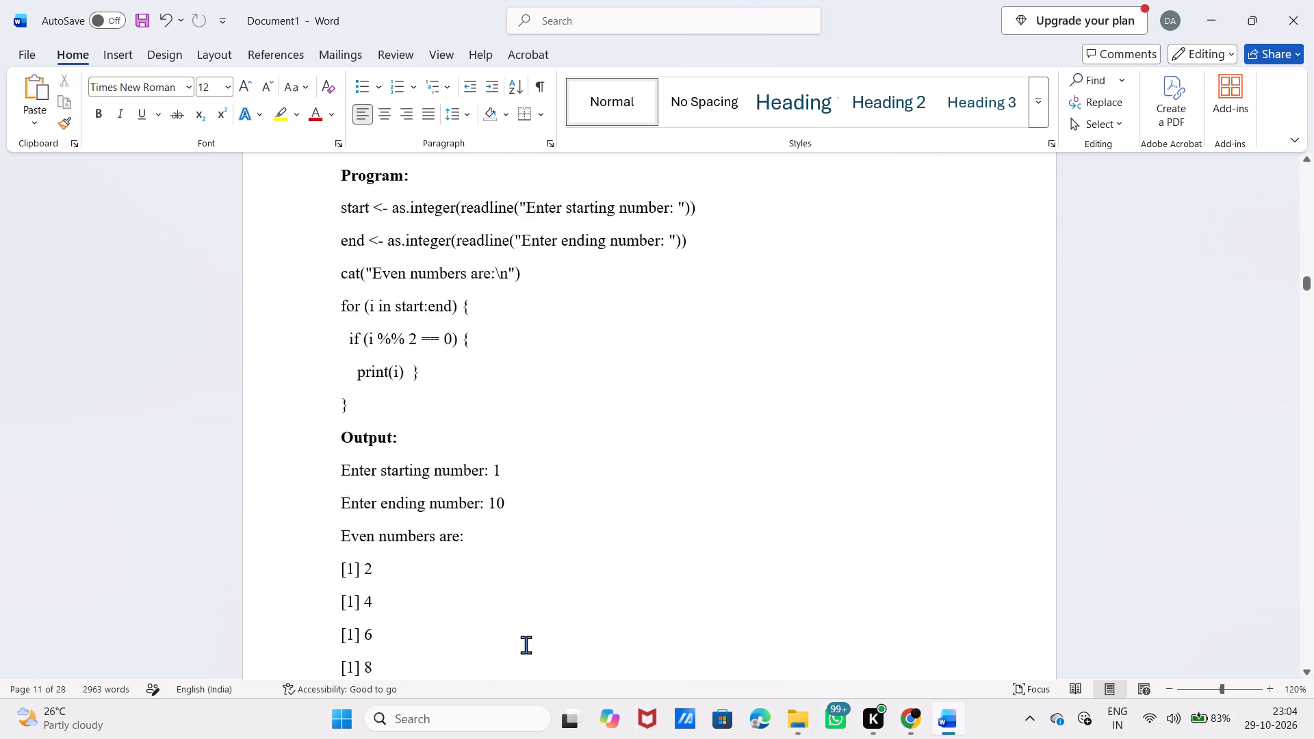
{"action": "scroll", "coordinate": [526, 645], "scroll_direction": "up", "scroll_amount": 1}
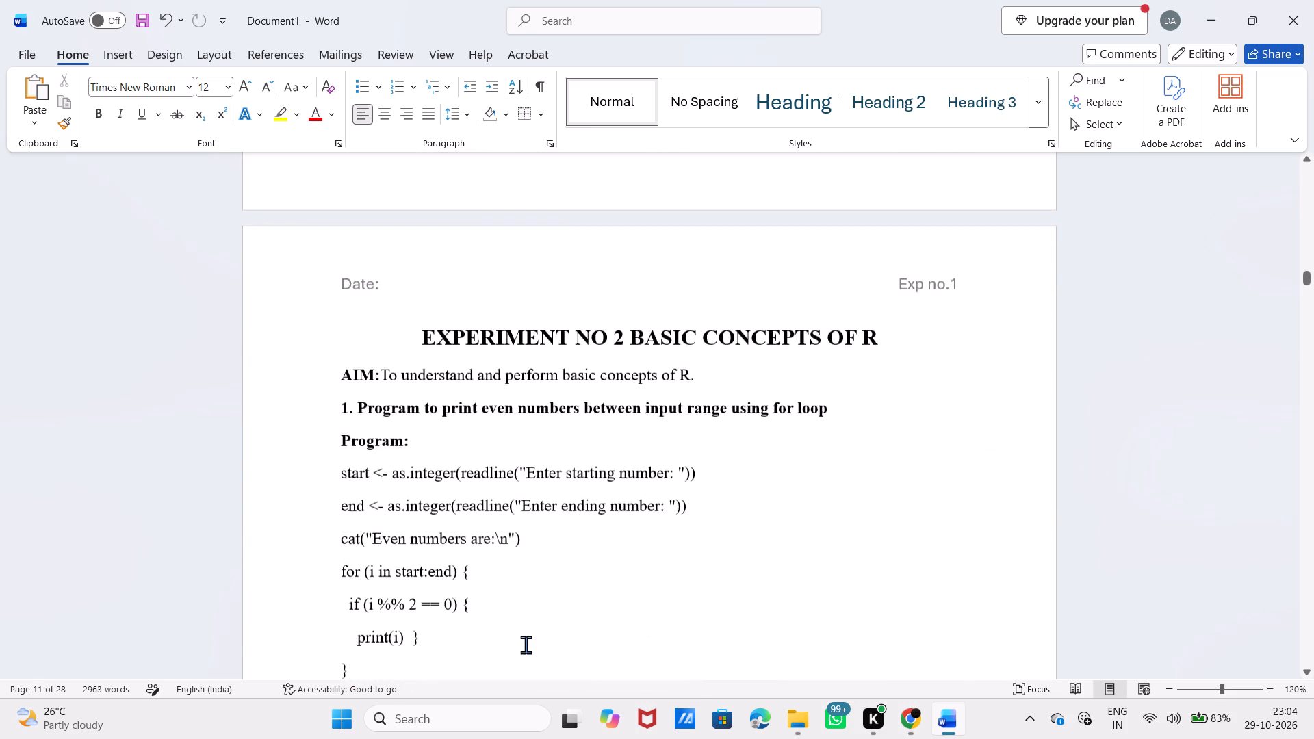
{"action": "scroll", "coordinate": [526, 645], "scroll_direction": "up", "scroll_amount": 1}
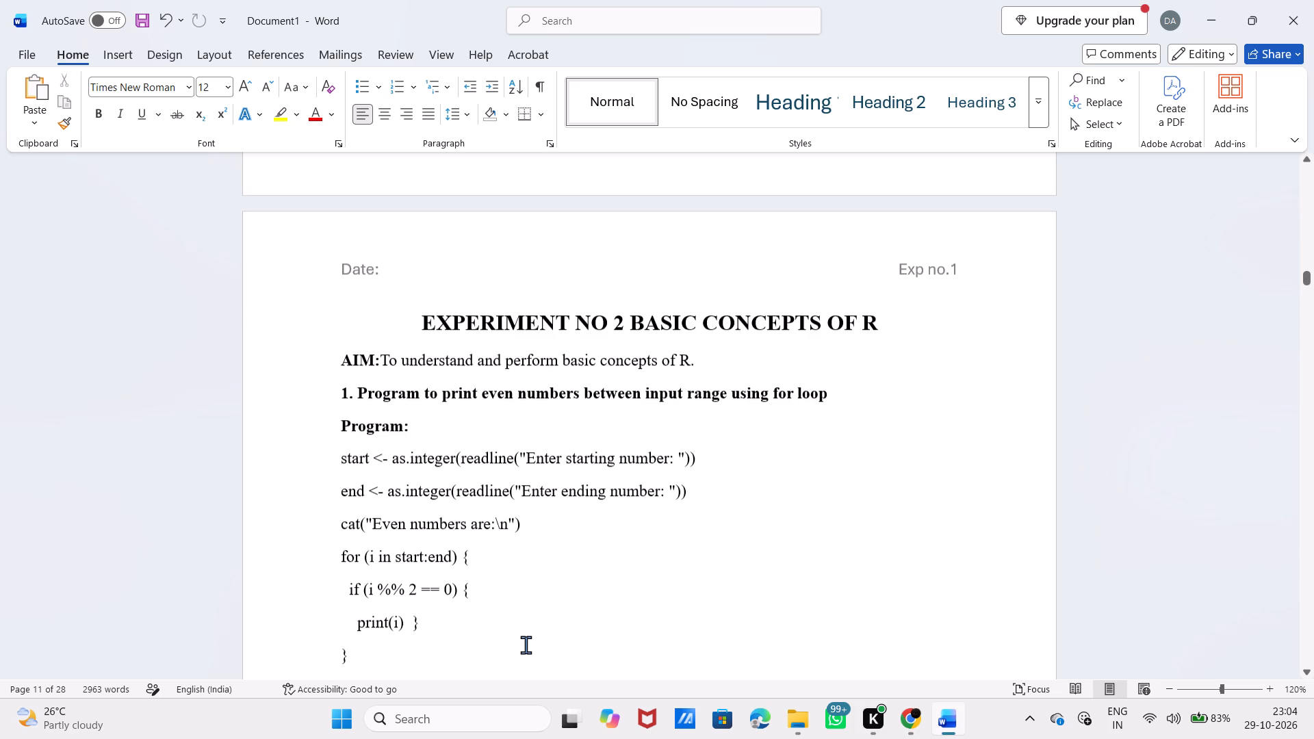
{"action": "scroll", "coordinate": [526, 645], "scroll_direction": "up", "scroll_amount": 1}
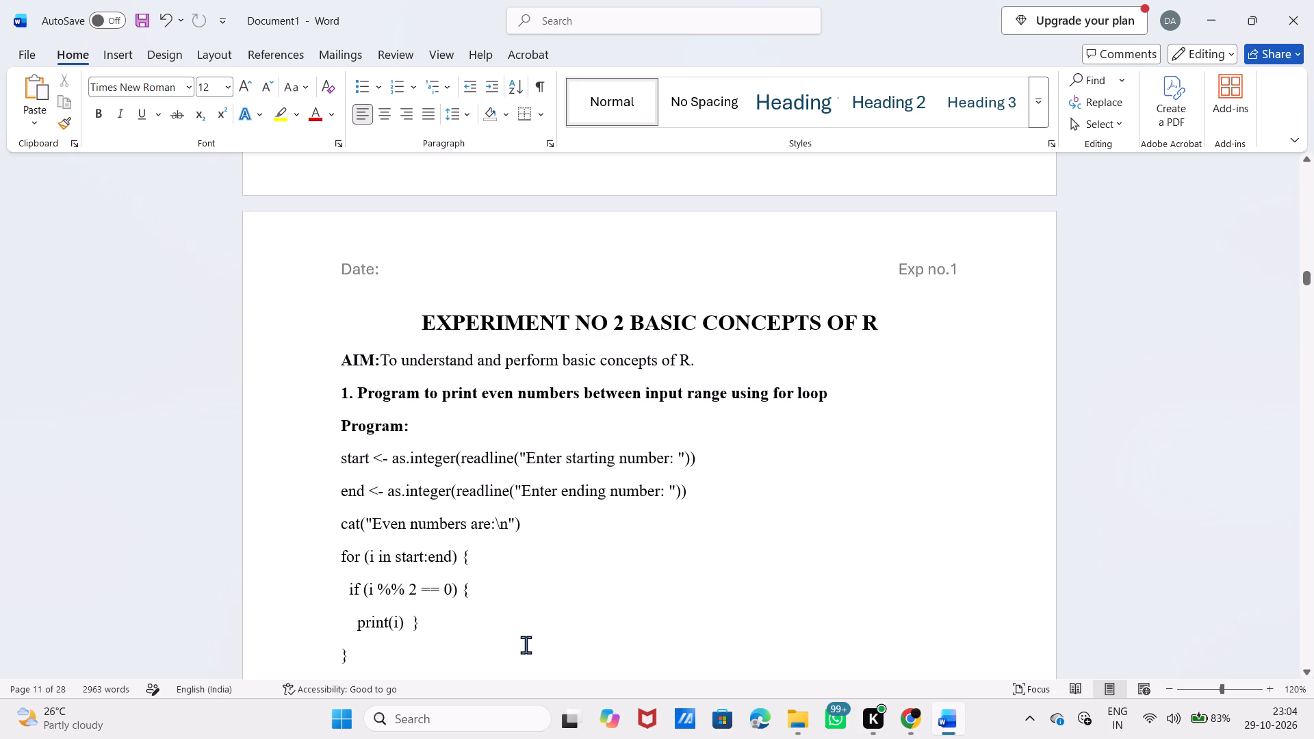
{"action": "left_click", "coordinate": [905, 723]}
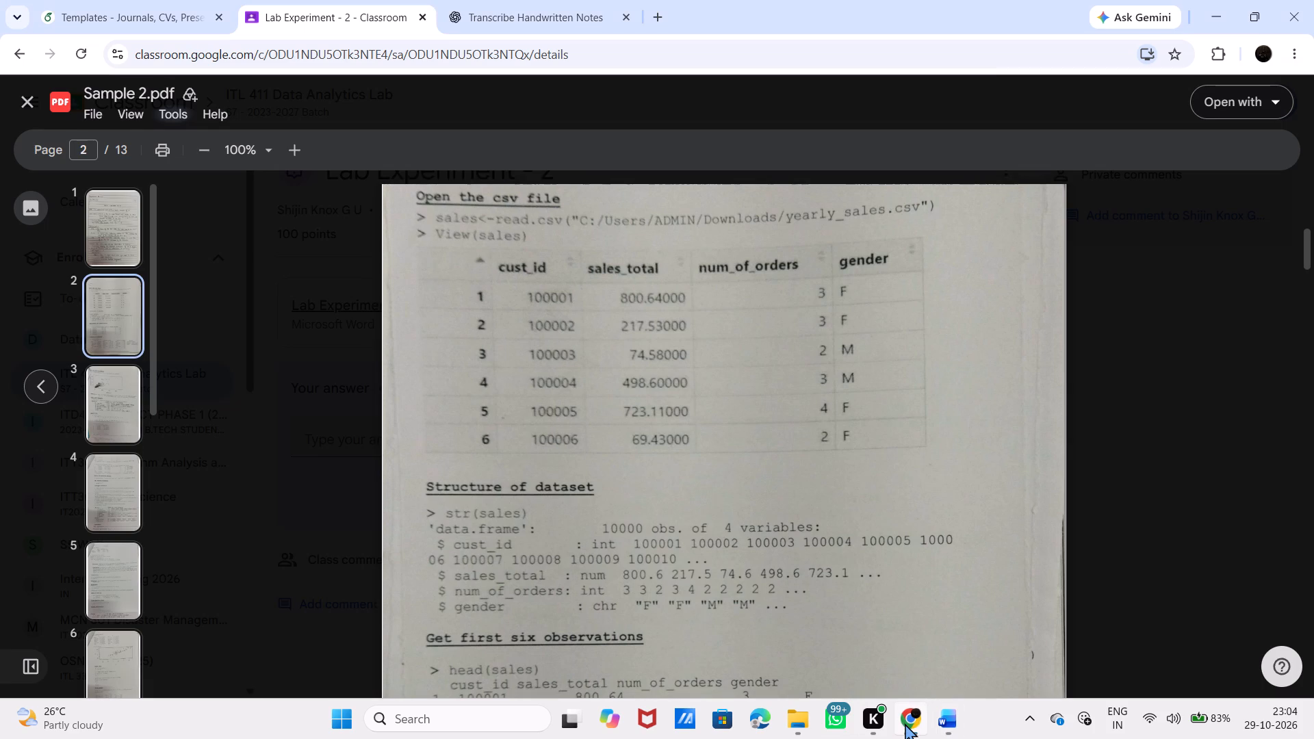
{"action": "scroll", "coordinate": [558, 404], "scroll_direction": "up", "scroll_amount": 11}
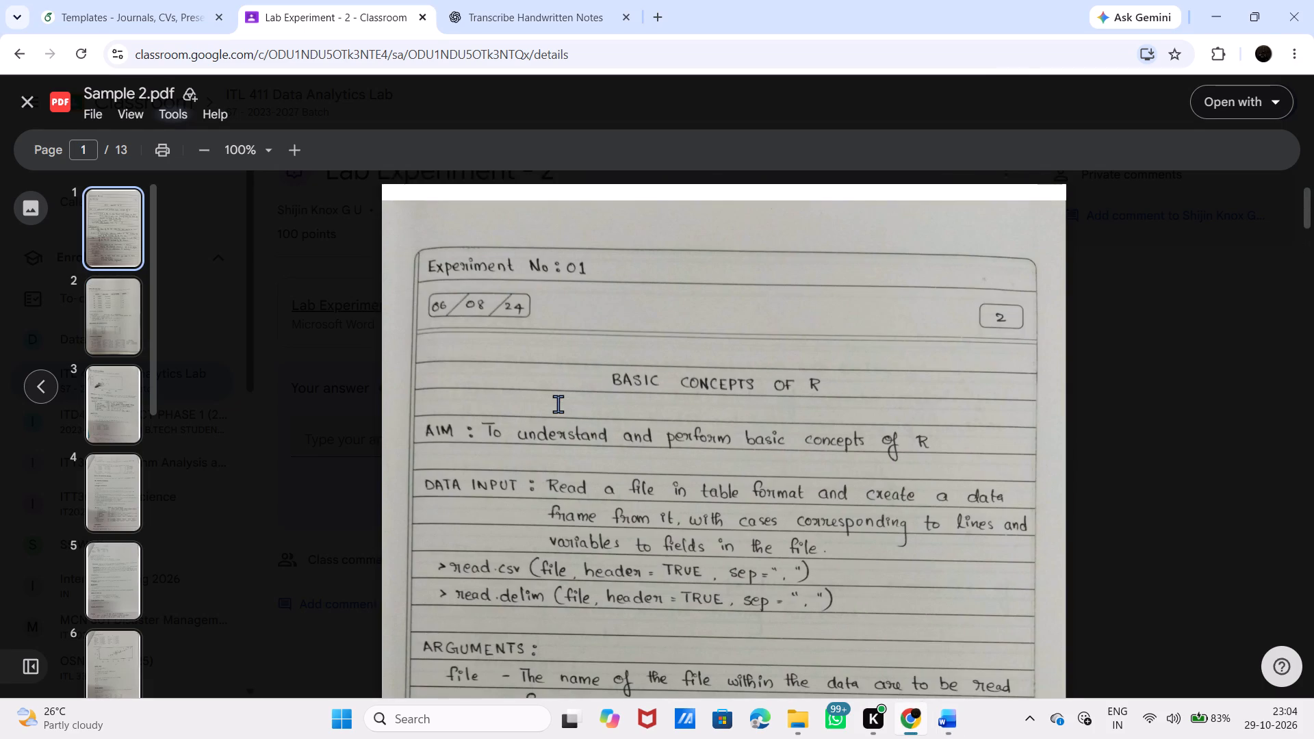
{"action": "scroll", "coordinate": [494, 350], "scroll_direction": "down", "scroll_amount": 2}
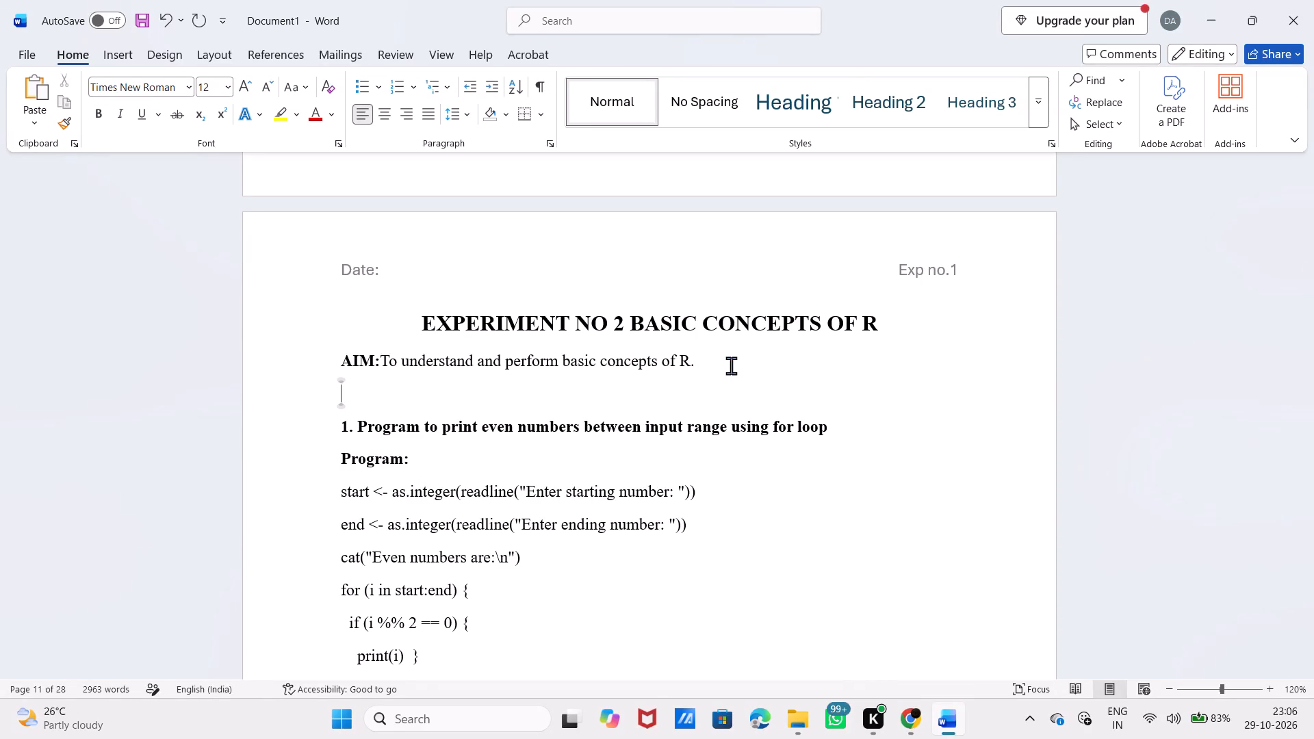
{"action": "key", "text": "ctrl+v"}
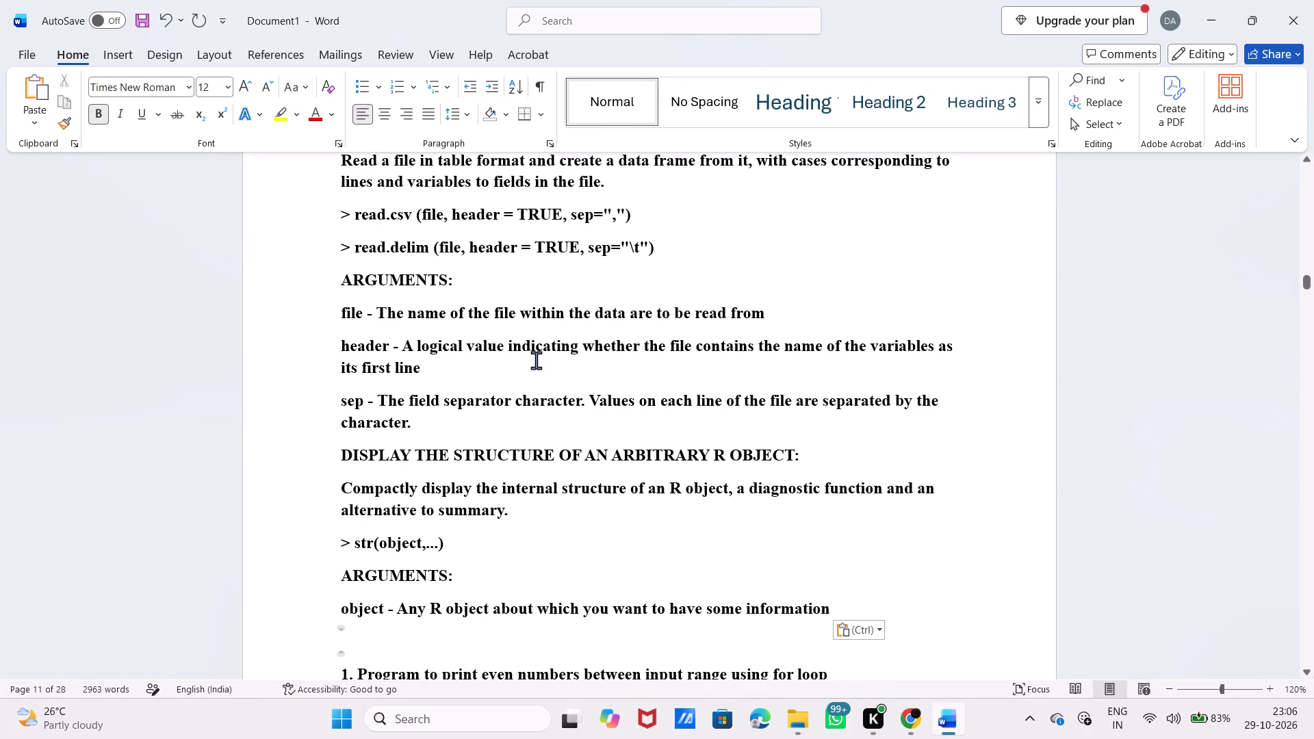
Remove the bold formatting from all the pasted text, from DATA INPUT through the object argument line.
{"action": "left_click_drag", "start_coordinate": [339, 178], "coordinate": [473, 660]}
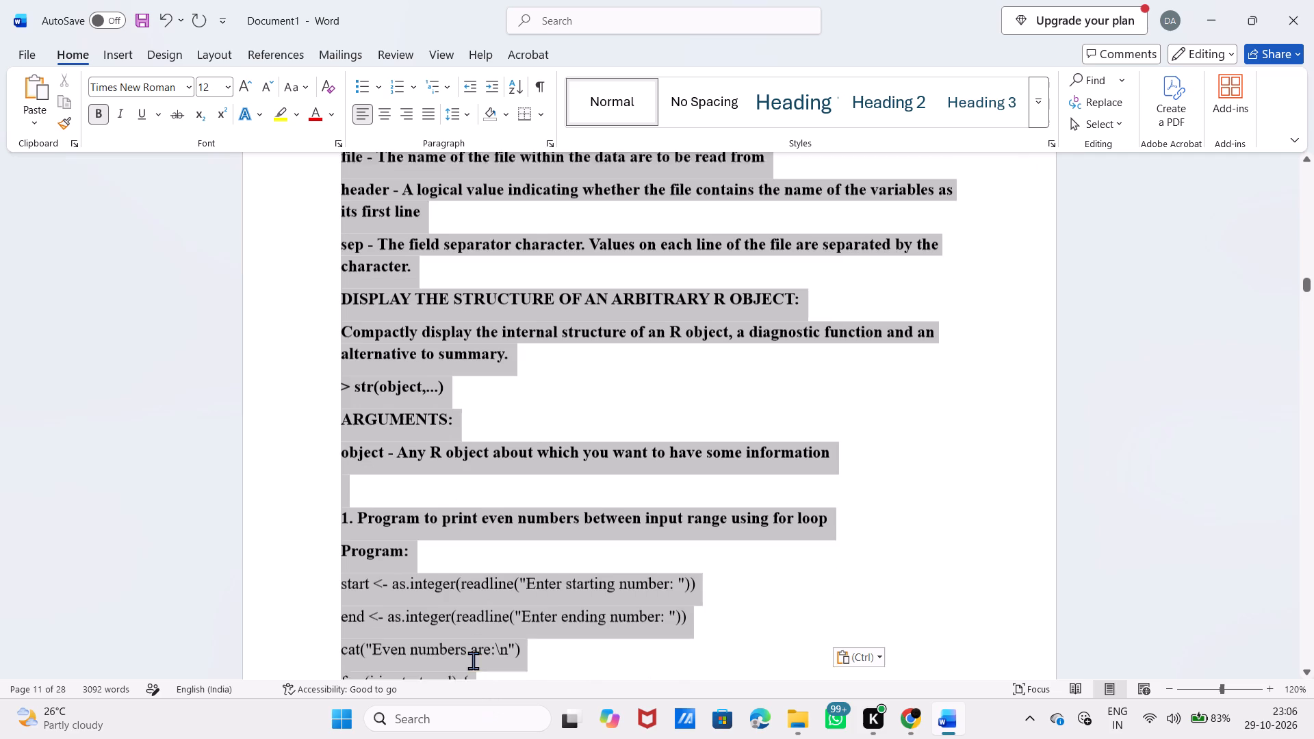
{"action": "left_click_drag", "start_coordinate": [473, 660], "coordinate": [830, 428]}
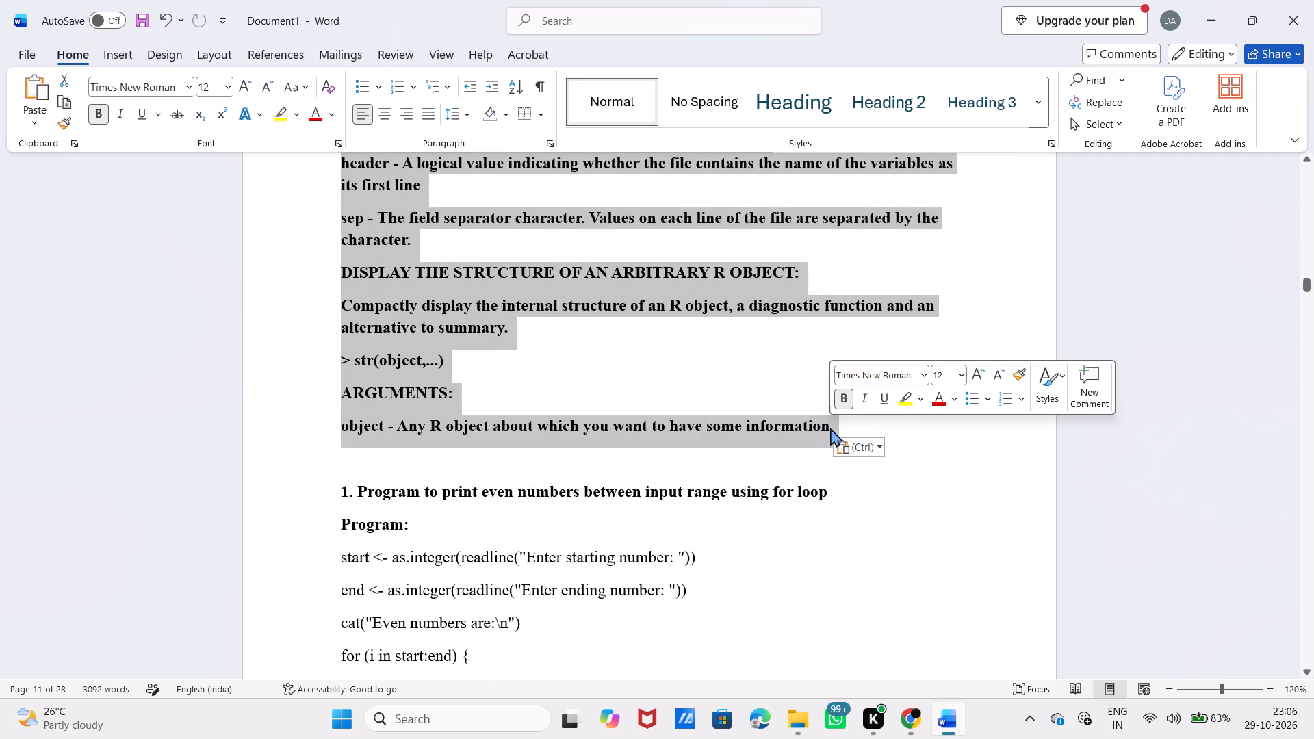
{"action": "key", "text": "ctrl+b"}
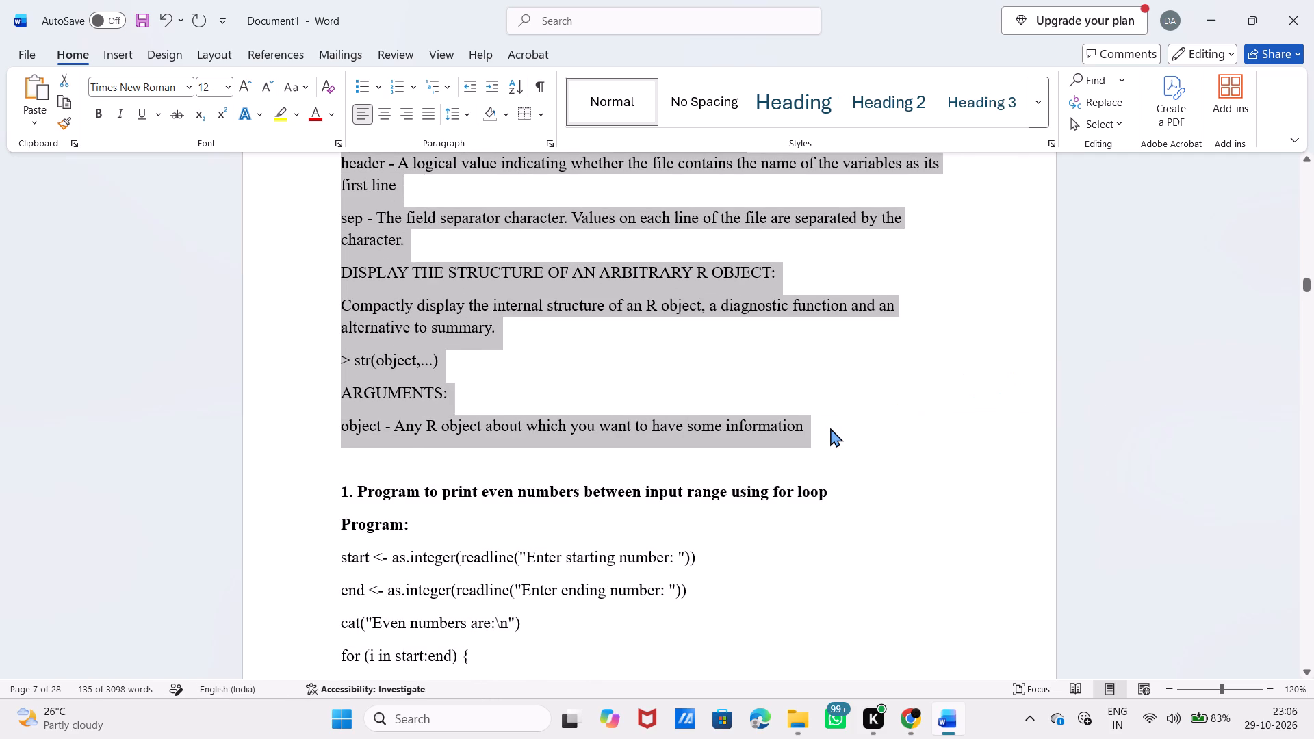
Bold the DATA INPUT, first ARGUMENTS, and DISPLAY THE STRUCTURE OF AN ARBITRARY R OBJECT headings in Experiment 2.
{"action": "scroll", "coordinate": [849, 471], "scroll_direction": "up", "scroll_amount": 5}
{"action": "scroll", "coordinate": [595, 413], "scroll_direction": "down", "scroll_amount": 1}
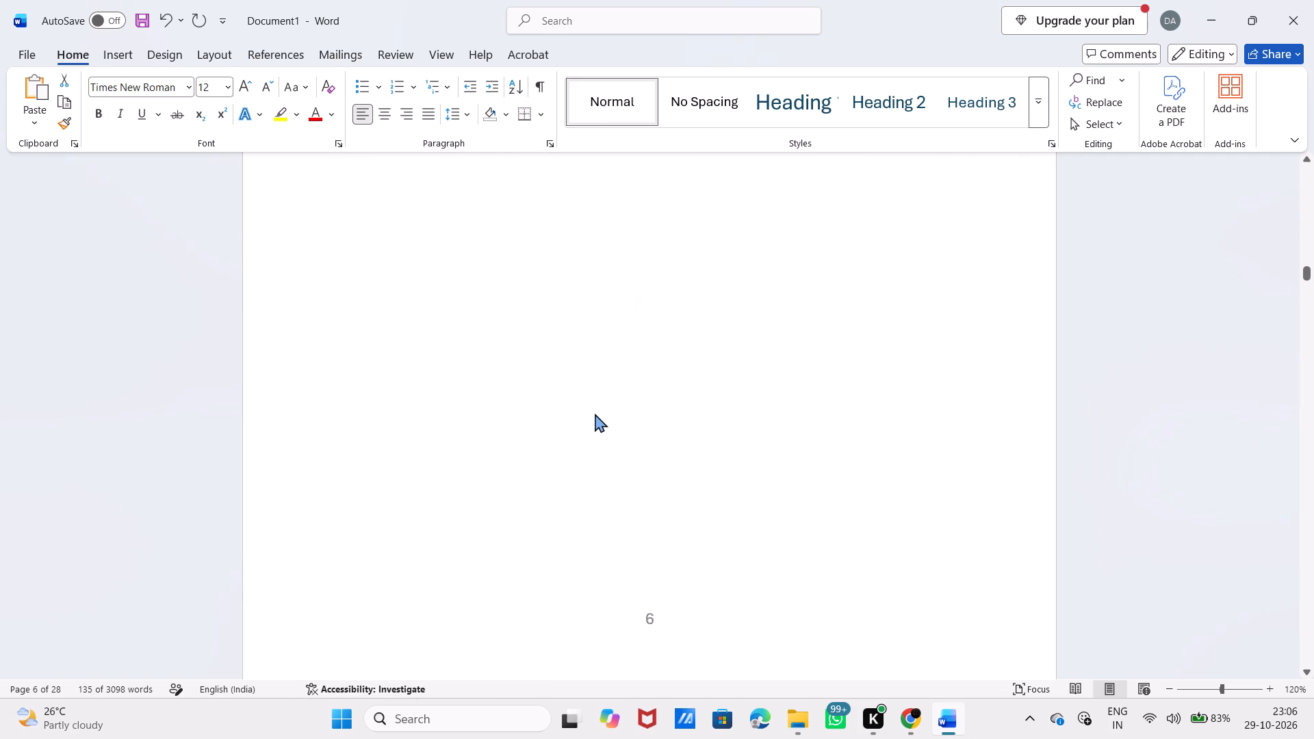
{"action": "scroll", "coordinate": [595, 413], "scroll_direction": "down", "scroll_amount": 1}
{"action": "left_click", "coordinate": [437, 260]}
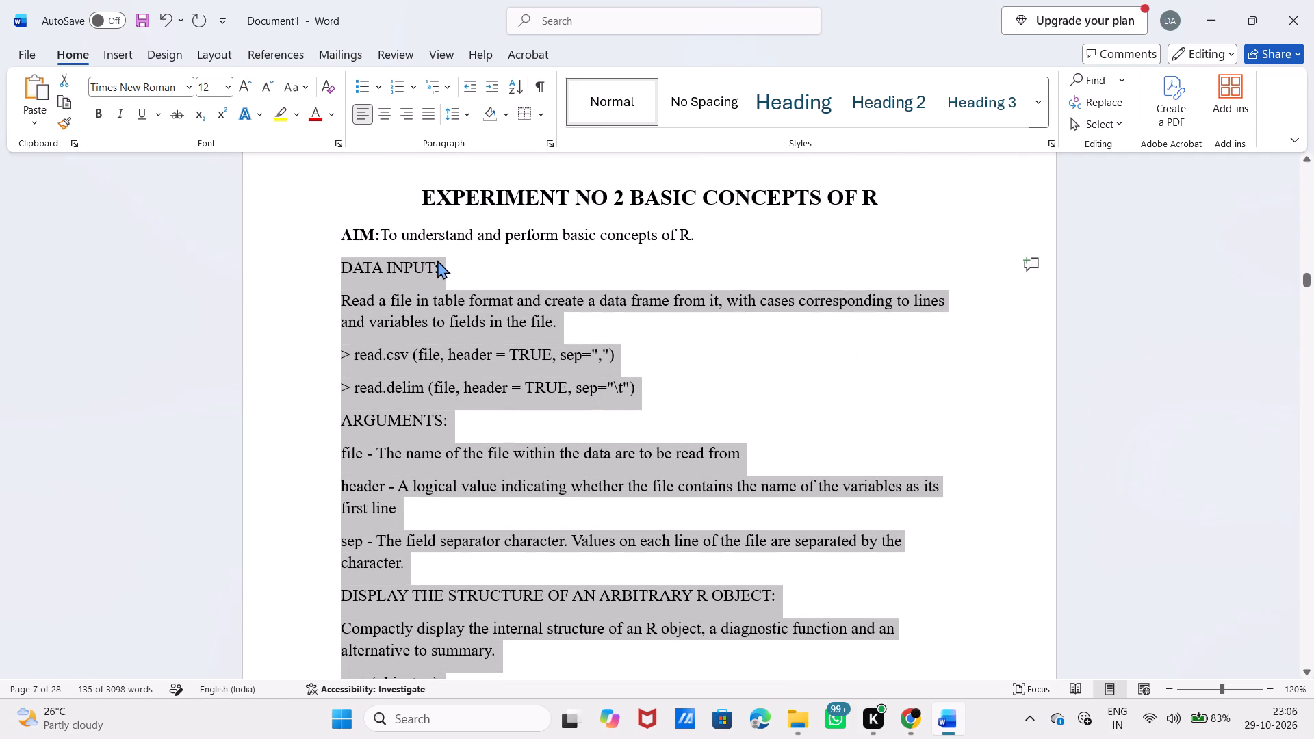
{"action": "left_click_drag", "start_coordinate": [446, 267], "coordinate": [340, 276]}
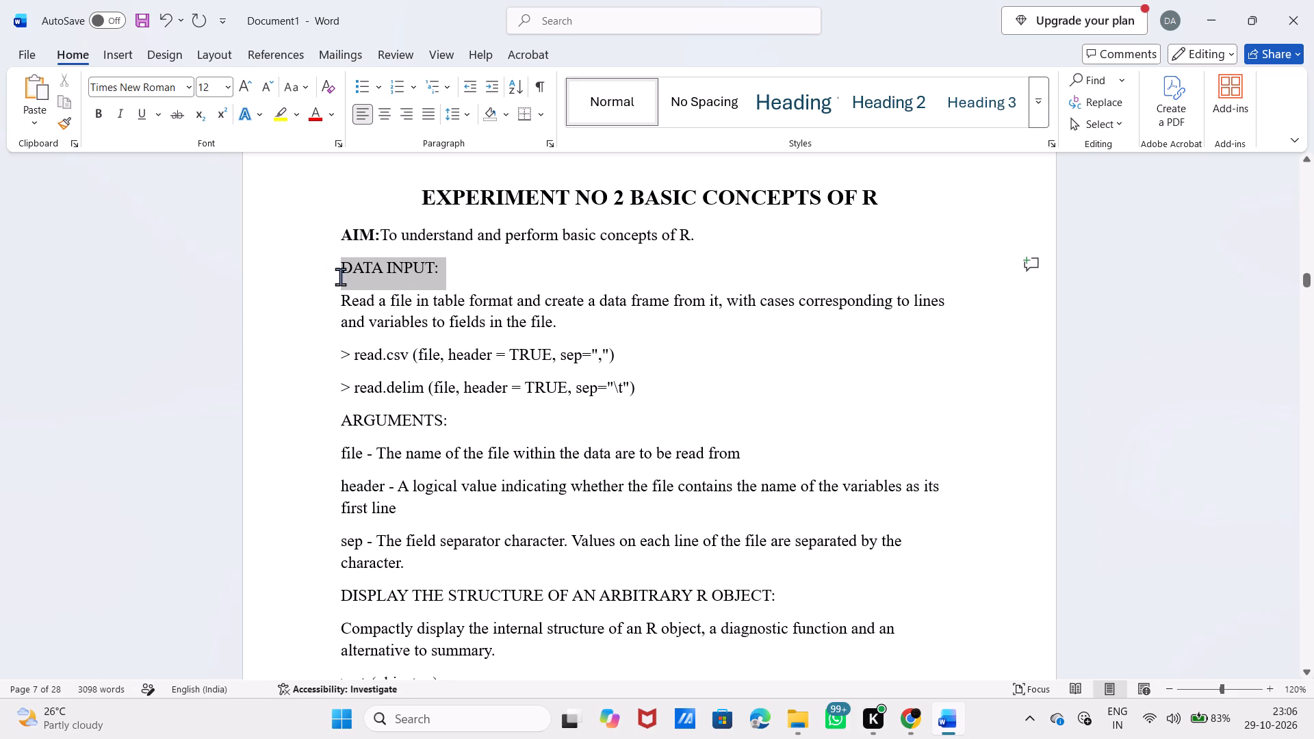
{"action": "left_click_drag", "start_coordinate": [340, 276], "coordinate": [338, 279]}
{"action": "key", "text": "ctrl+b"}
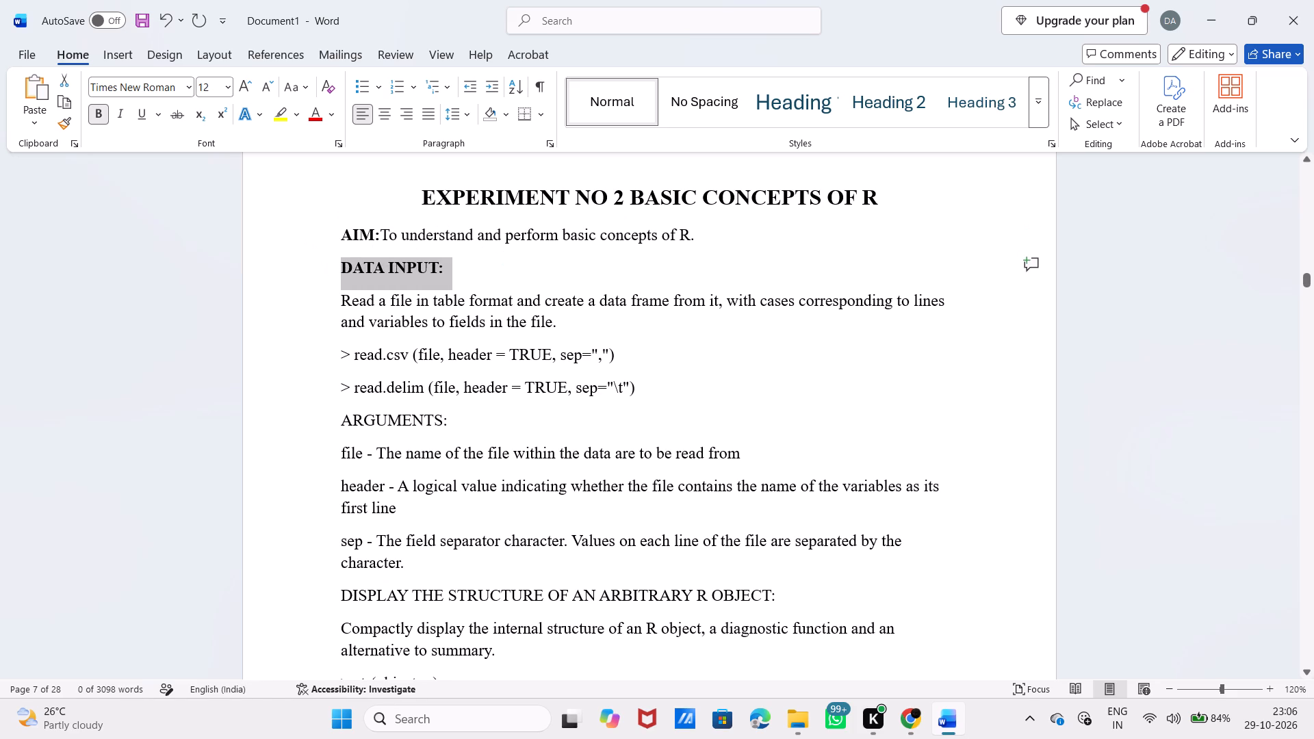
{"action": "left_click_drag", "start_coordinate": [451, 422], "coordinate": [328, 411]}
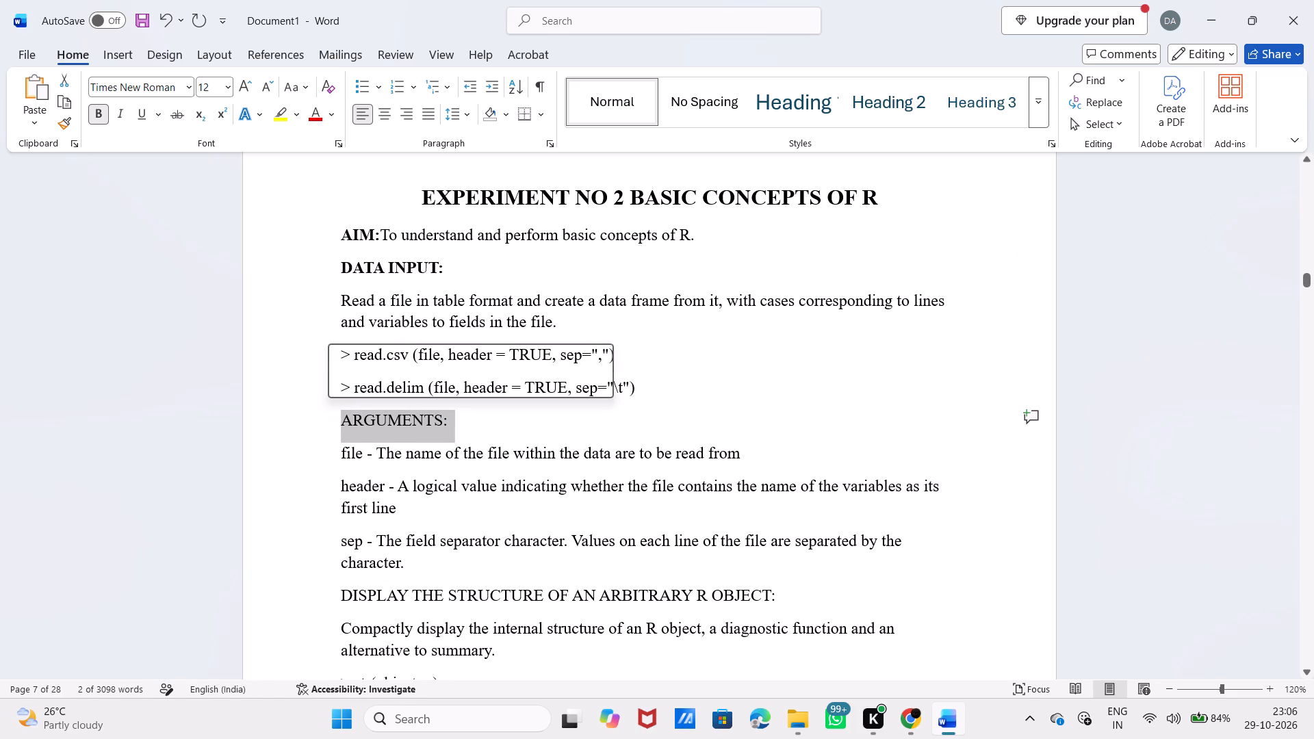
{"action": "key", "text": "ctrl+b"}
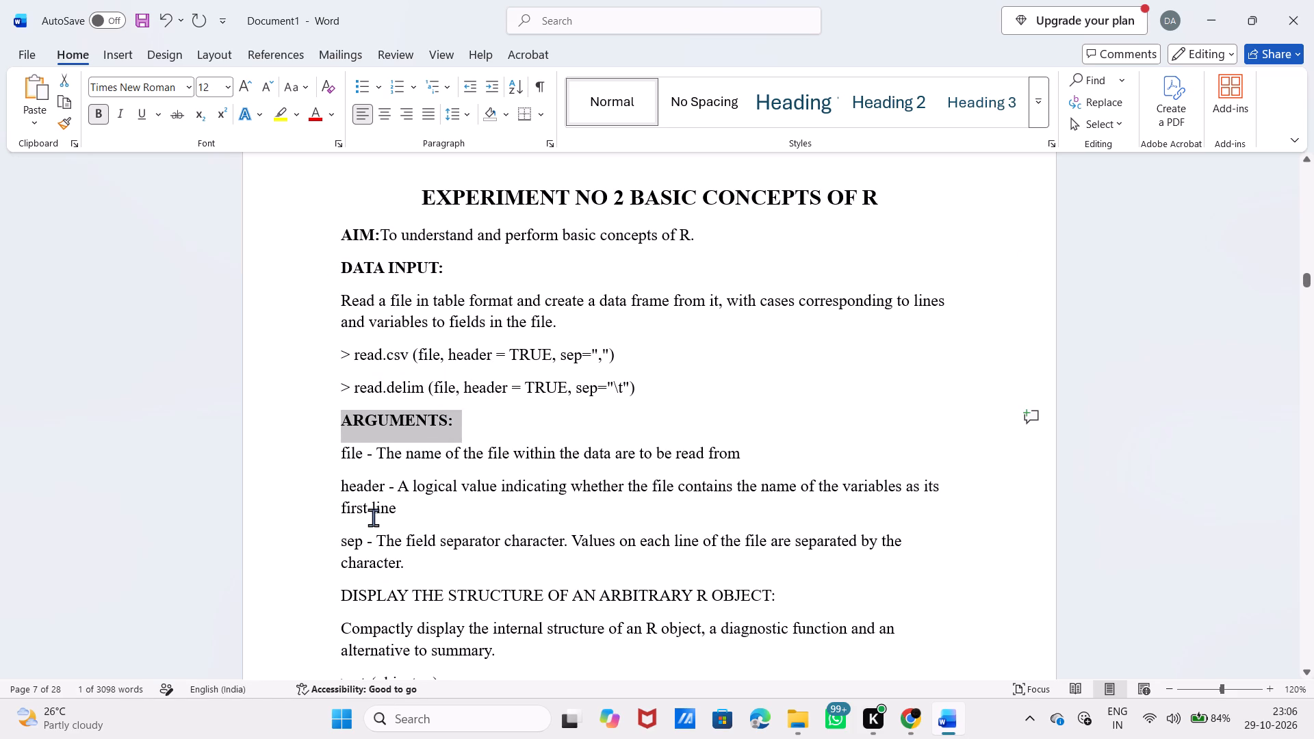
{"action": "scroll", "coordinate": [370, 458], "scroll_direction": "down", "scroll_amount": 1}
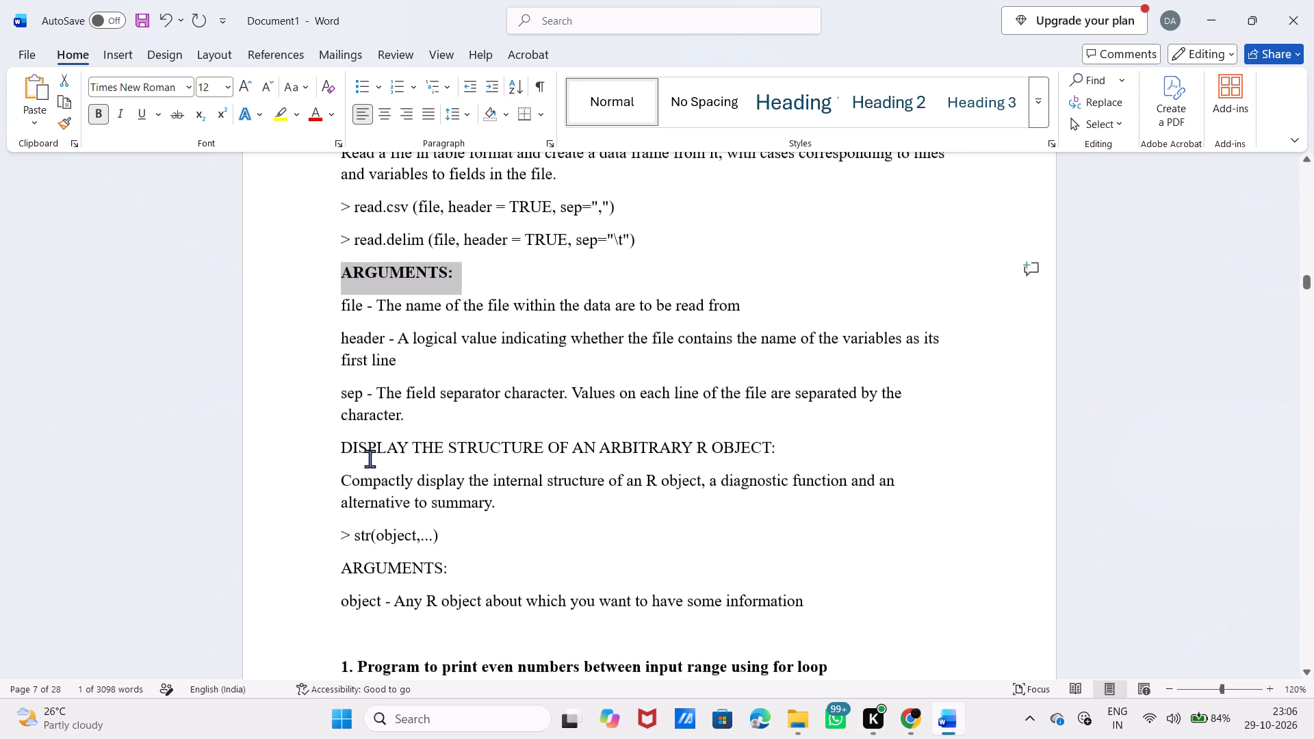
{"action": "left_click_drag", "start_coordinate": [775, 448], "coordinate": [363, 429]}
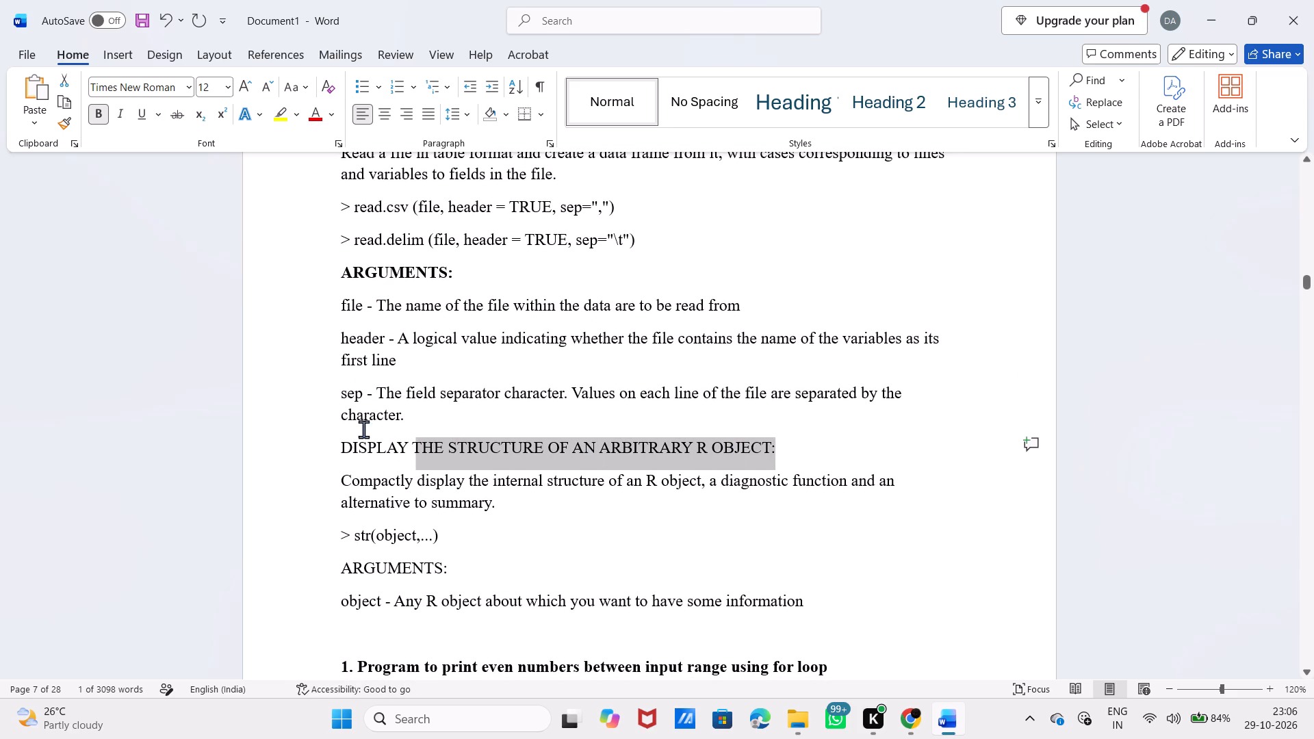
{"action": "left_click_drag", "start_coordinate": [363, 429], "coordinate": [340, 443]}
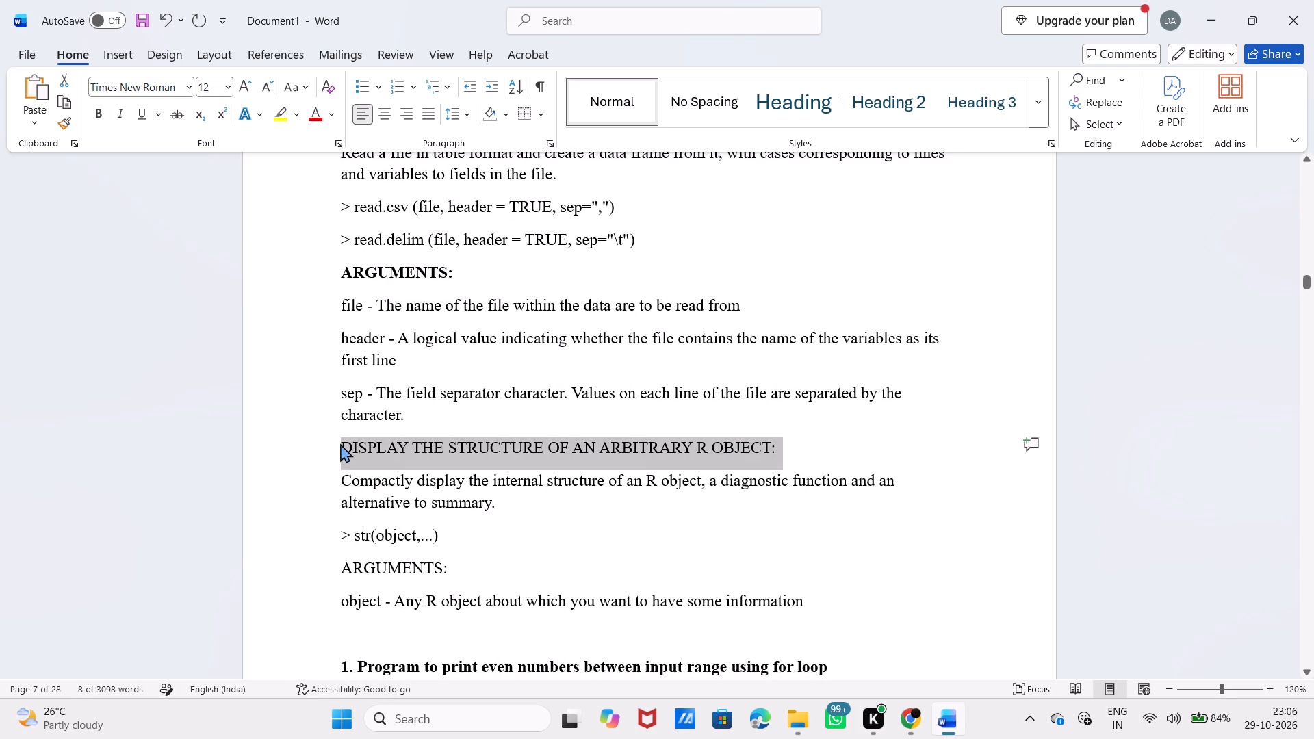
{"action": "key", "text": "ctrl+b"}
{"action": "scroll", "coordinate": [340, 443], "scroll_direction": "up", "scroll_amount": 1}
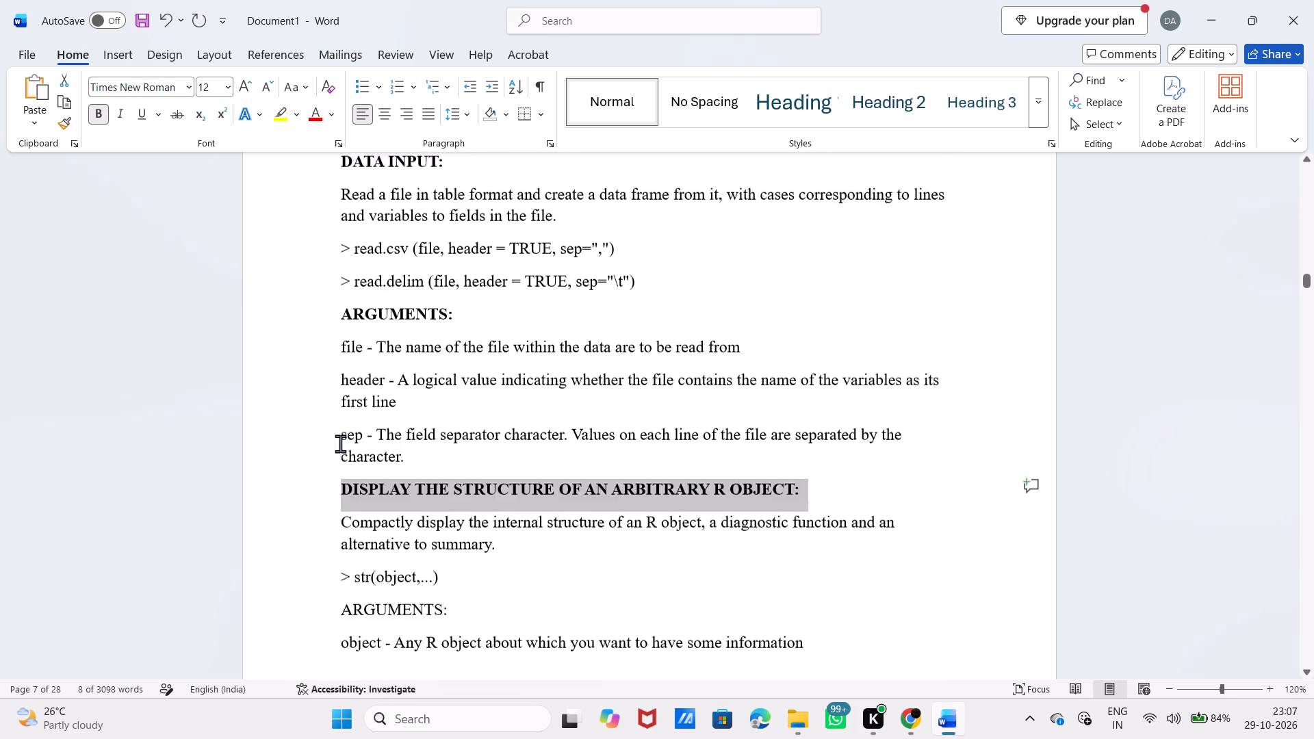
Review Experiment 2 in the lab record, from the AIM and theory through the for-loop and while-loop even number programs.
{"action": "scroll", "coordinate": [340, 443], "scroll_direction": "up", "scroll_amount": 1}
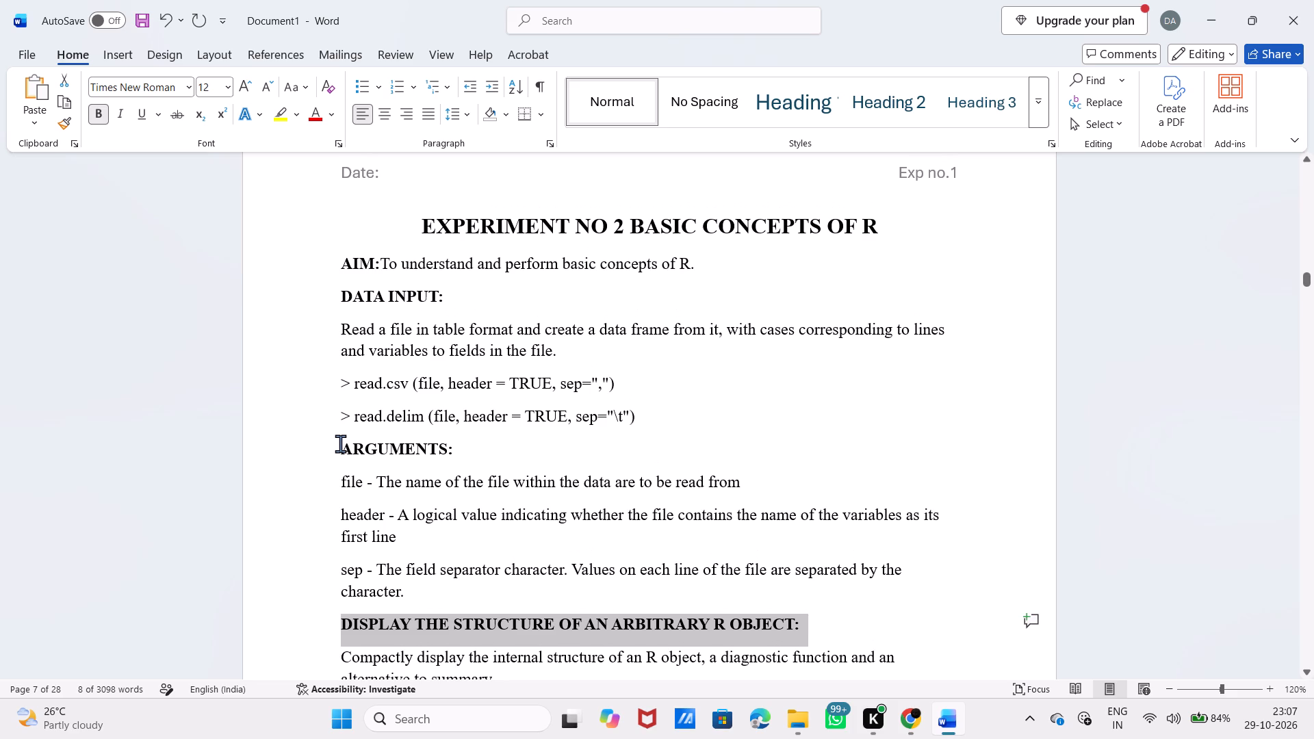
{"action": "scroll", "coordinate": [338, 482], "scroll_direction": "down", "scroll_amount": 1}
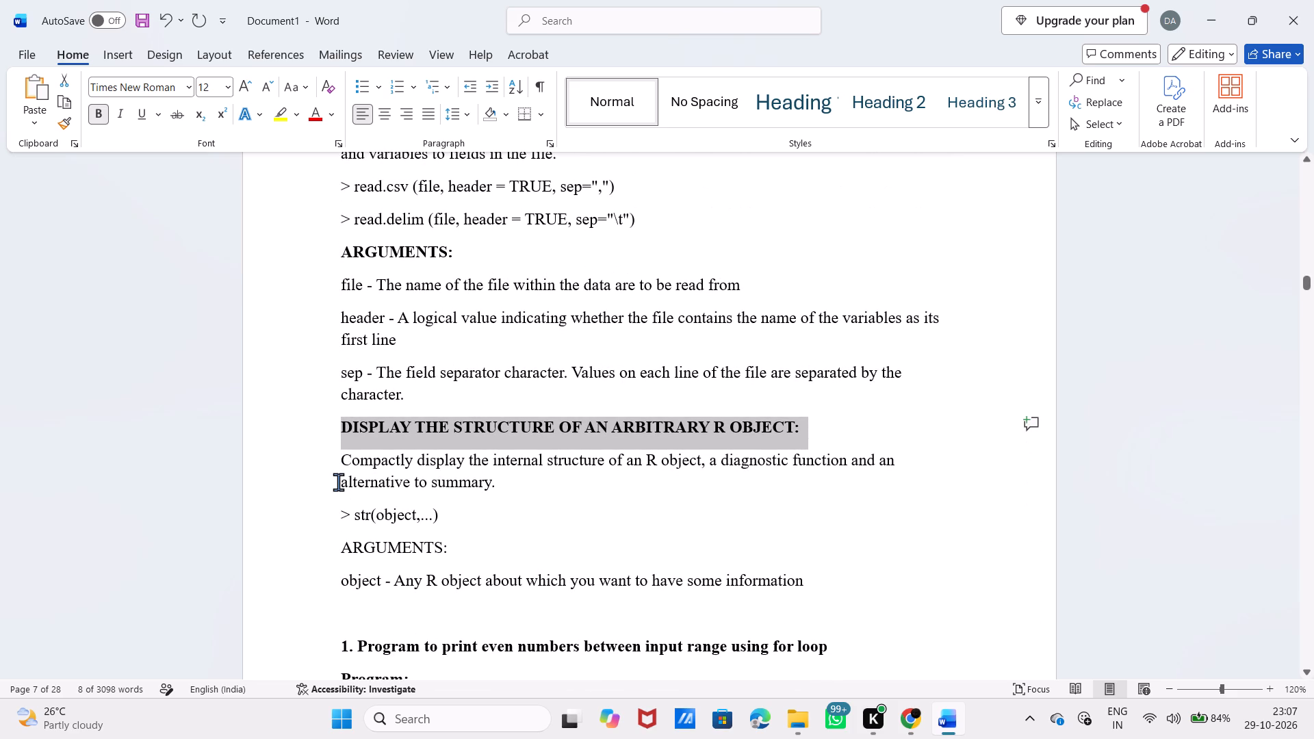
{"action": "scroll", "coordinate": [338, 482], "scroll_direction": "down", "scroll_amount": 2}
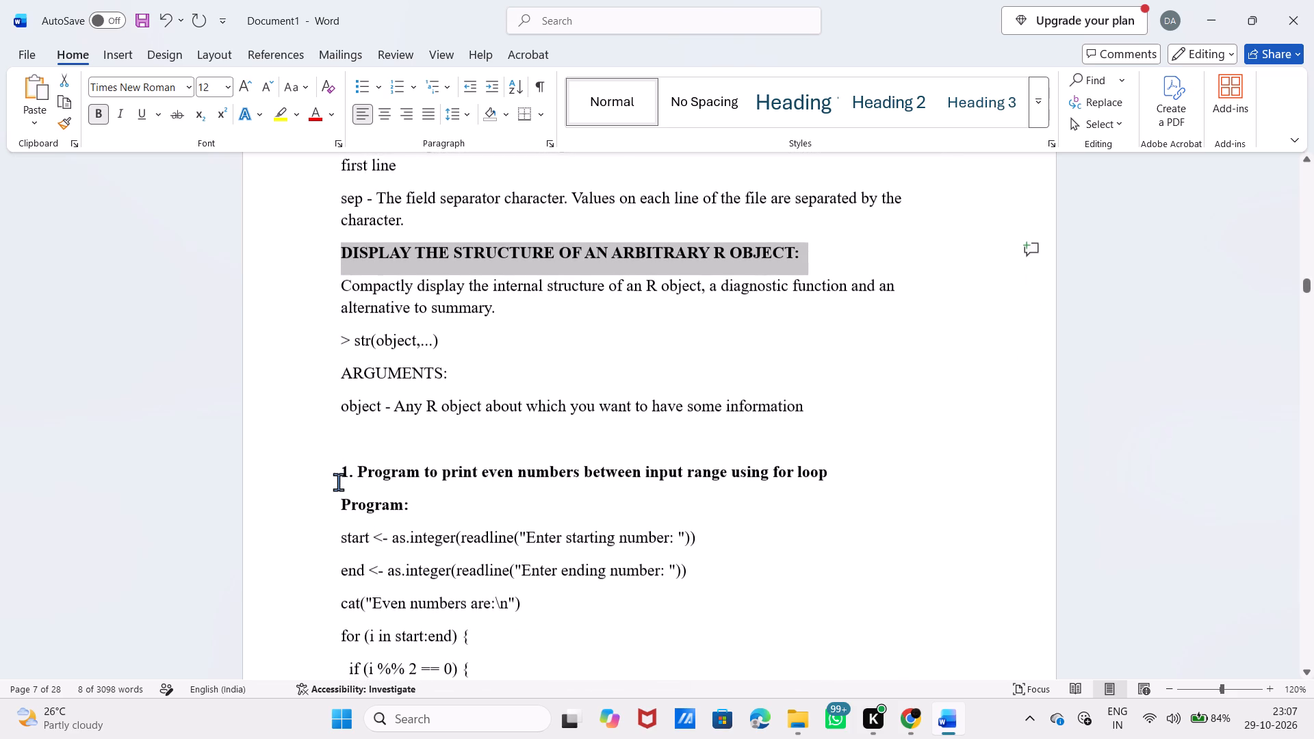
{"action": "scroll", "coordinate": [345, 515], "scroll_direction": "down", "scroll_amount": 1}
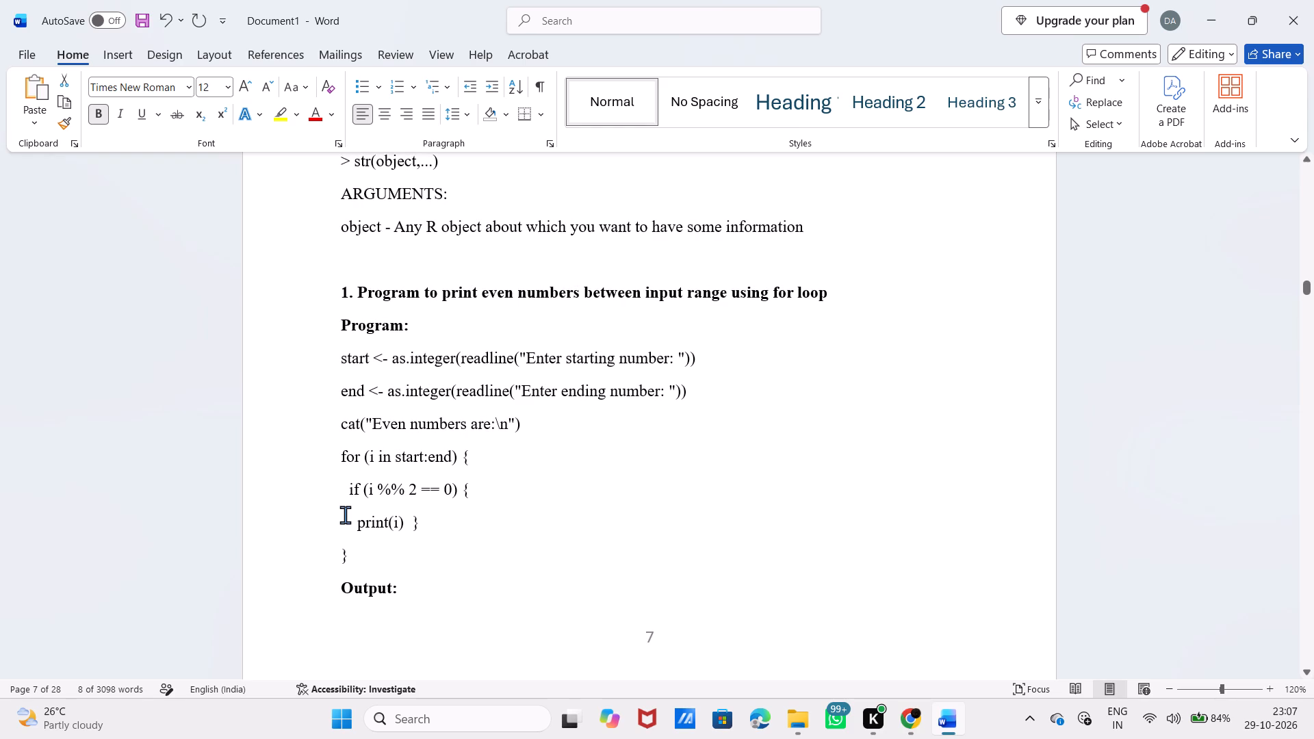
{"action": "scroll", "coordinate": [345, 515], "scroll_direction": "down", "scroll_amount": 1}
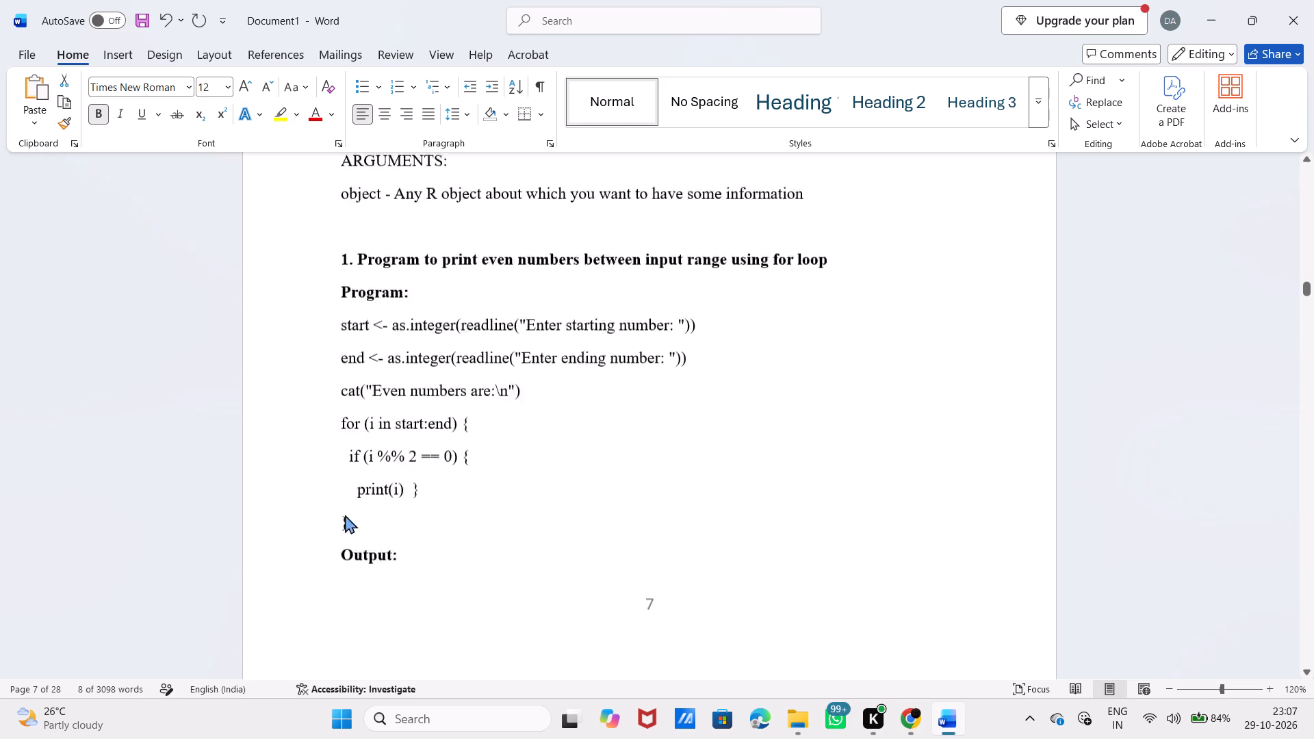
{"action": "scroll", "coordinate": [345, 515], "scroll_direction": "down", "scroll_amount": 4}
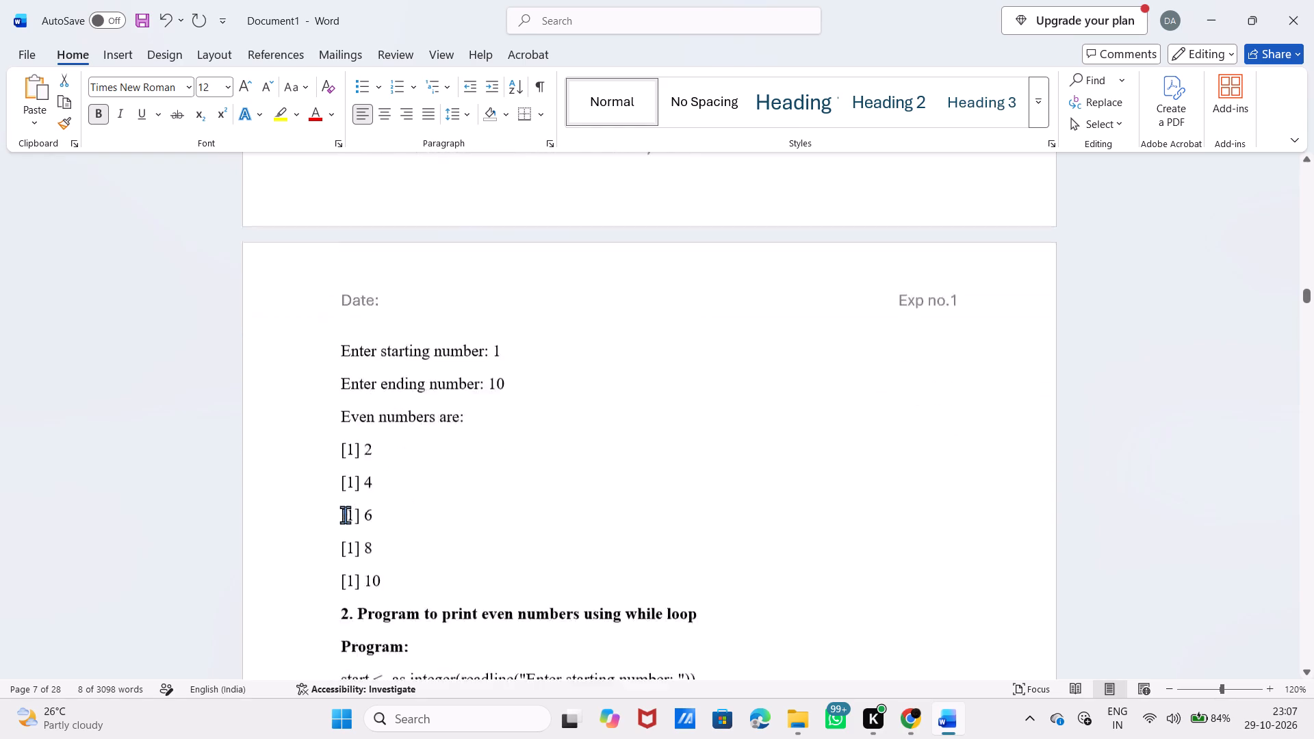
{"action": "scroll", "coordinate": [345, 515], "scroll_direction": "down", "scroll_amount": 2}
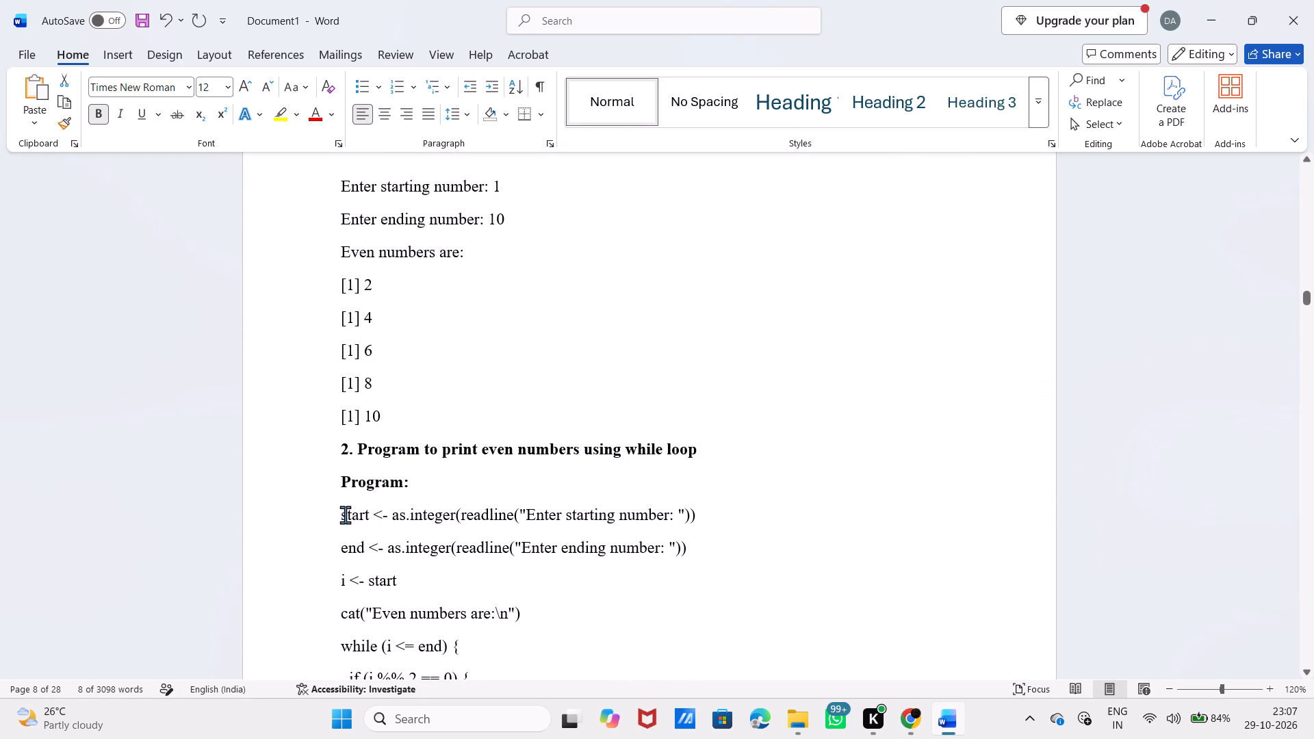
{"action": "scroll", "coordinate": [345, 515], "scroll_direction": "down", "scroll_amount": 2}
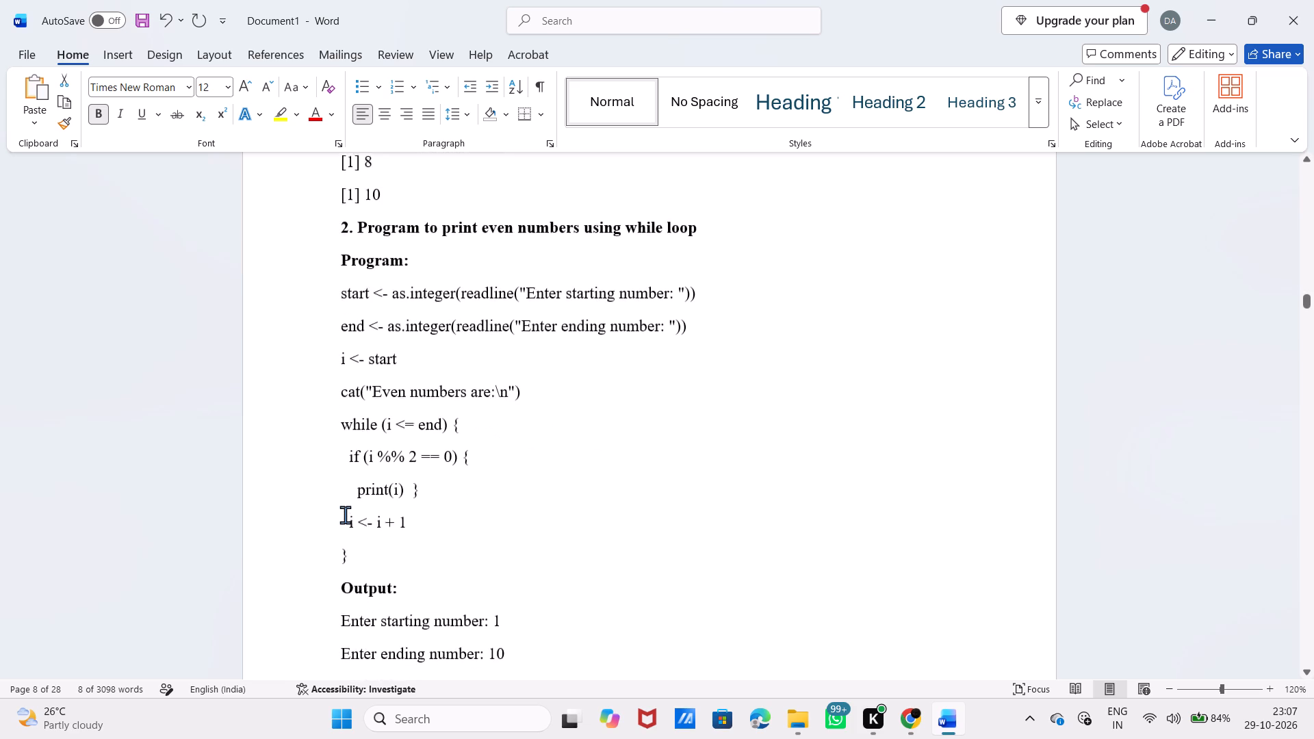
Switch to Chrome and read the Lab Experiment - 2.docx question list in the Classroom assignment, covering all the required R tasks.
{"action": "left_click", "coordinate": [903, 715]}
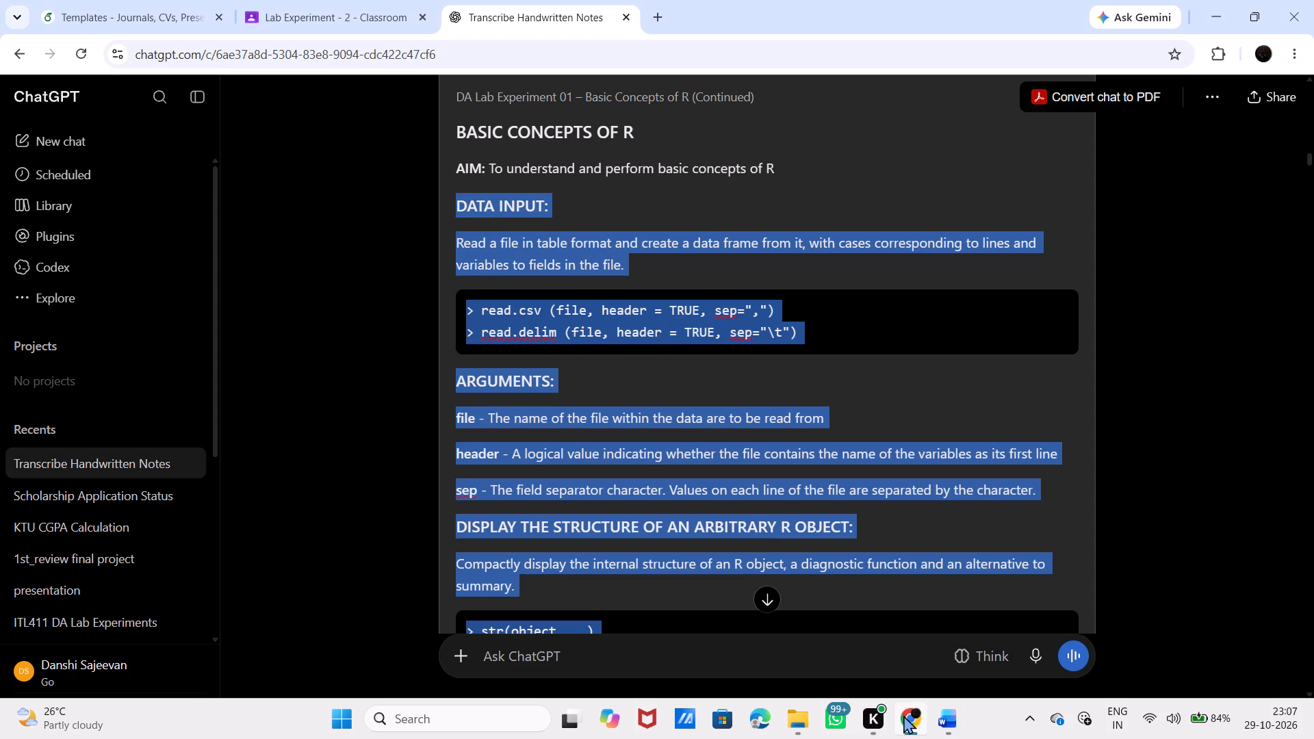
{"action": "left_click", "coordinate": [359, 29]}
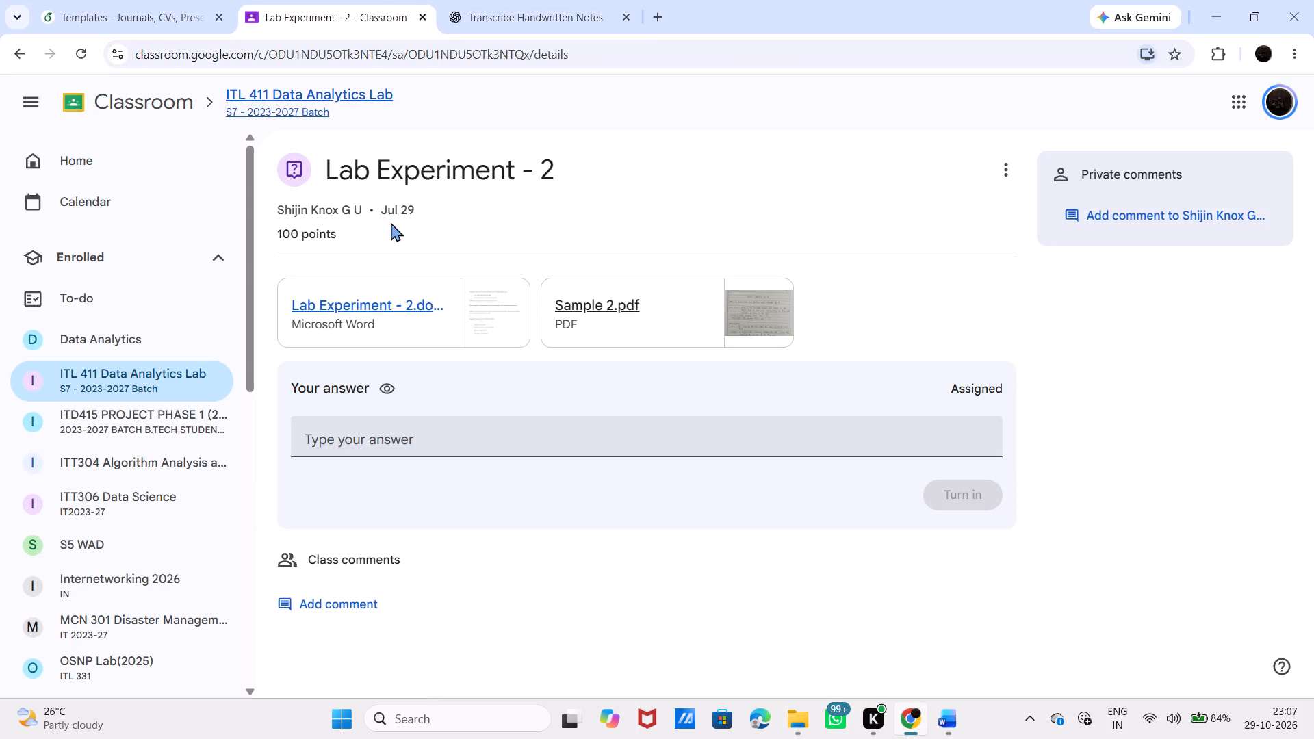
{"action": "left_click", "coordinate": [384, 303]}
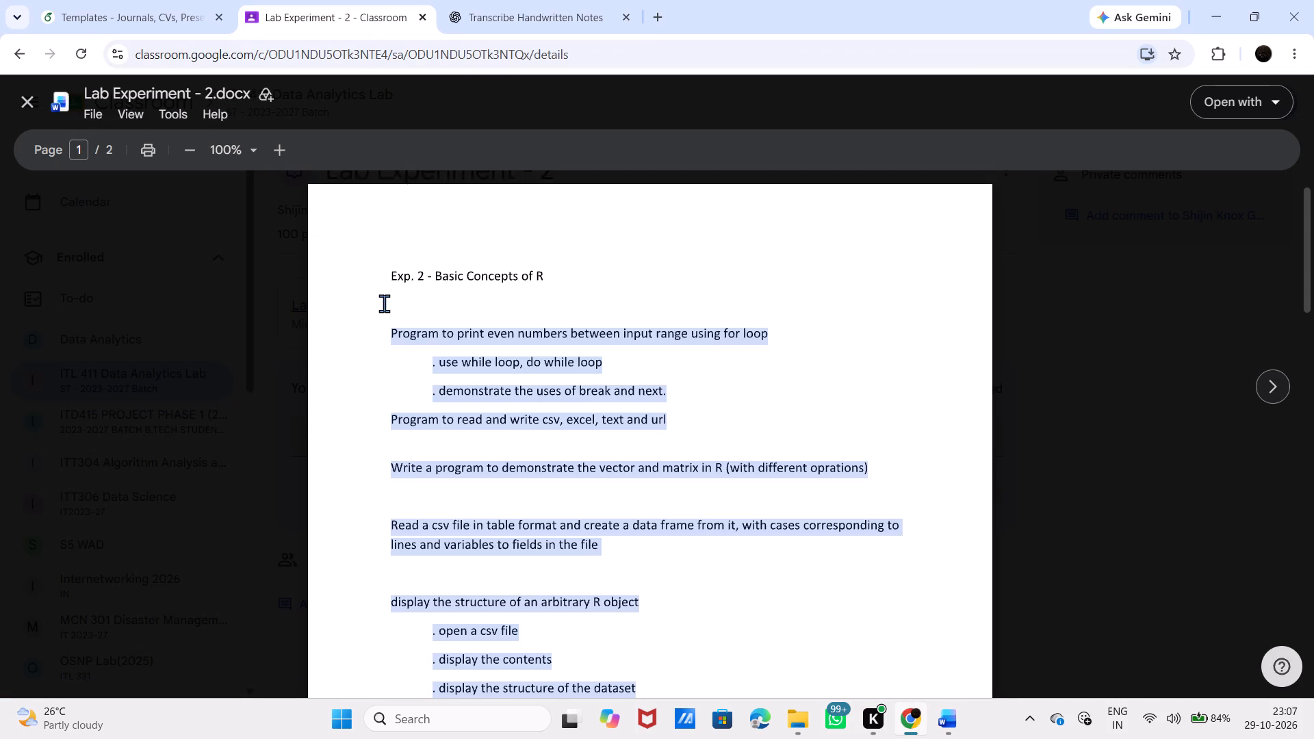
{"action": "scroll", "coordinate": [397, 451], "scroll_direction": "down", "scroll_amount": 1}
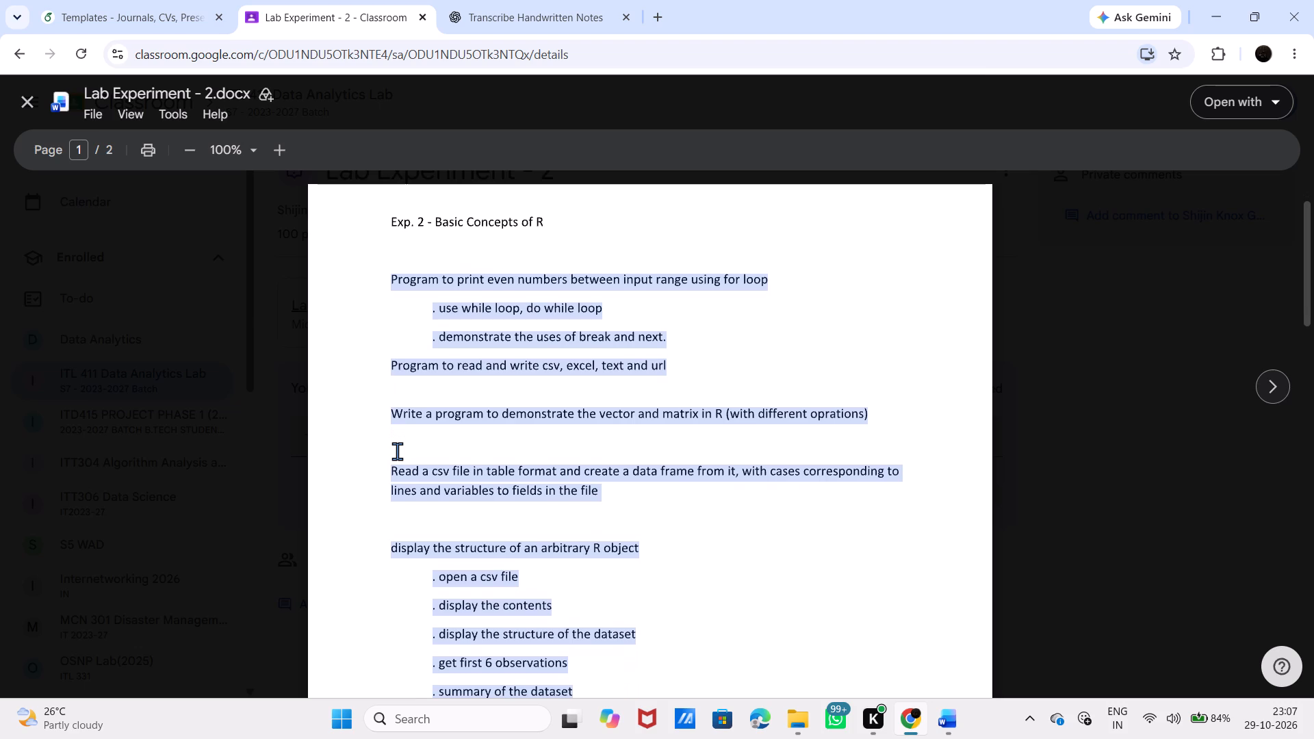
{"action": "scroll", "coordinate": [397, 451], "scroll_direction": "down", "scroll_amount": 2}
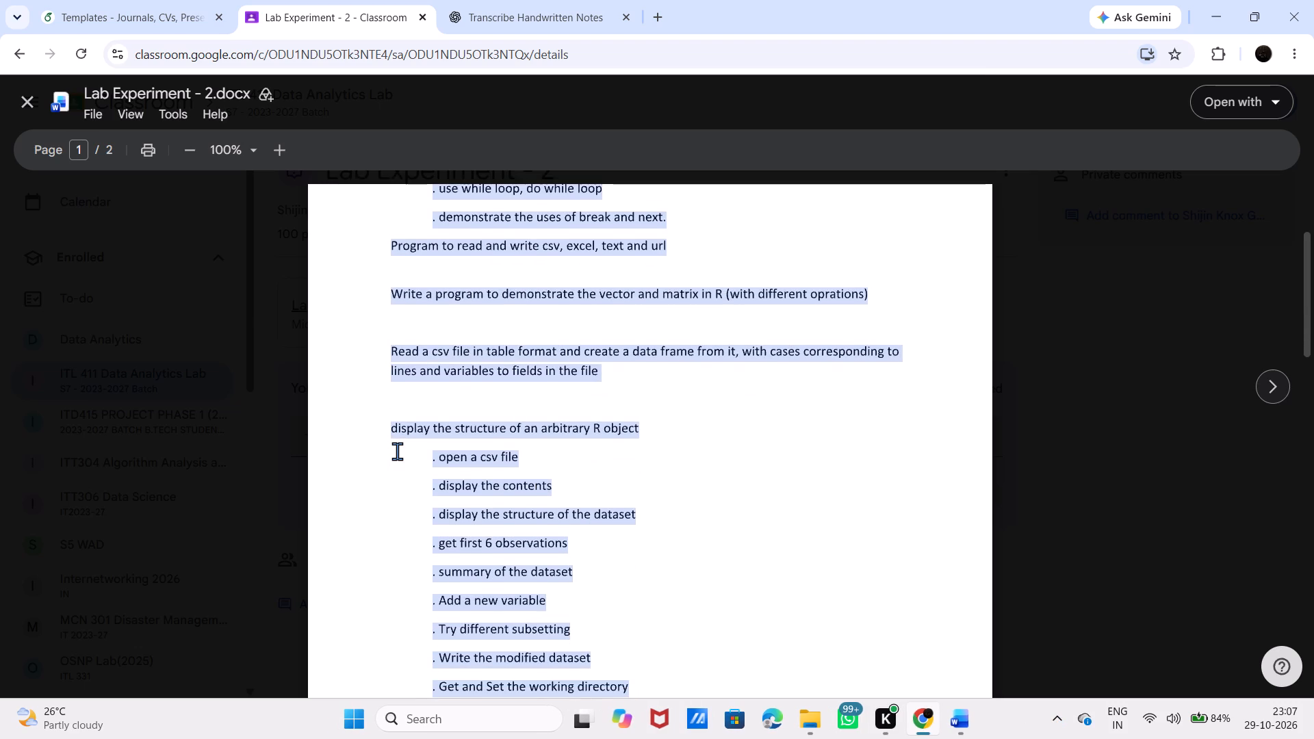
{"action": "scroll", "coordinate": [397, 451], "scroll_direction": "down", "scroll_amount": 7}
{"action": "scroll", "coordinate": [397, 451], "scroll_direction": "up", "scroll_amount": 1}
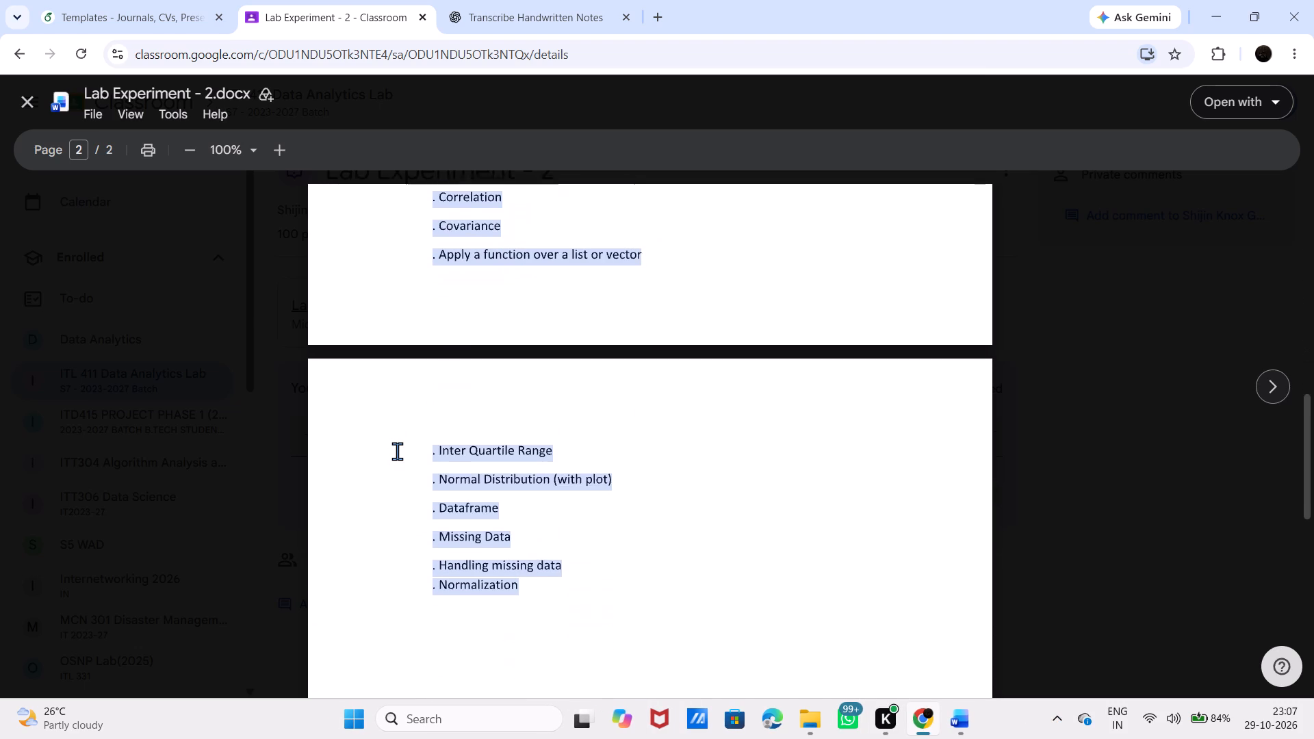
{"action": "scroll", "coordinate": [397, 451], "scroll_direction": "up", "scroll_amount": 1}
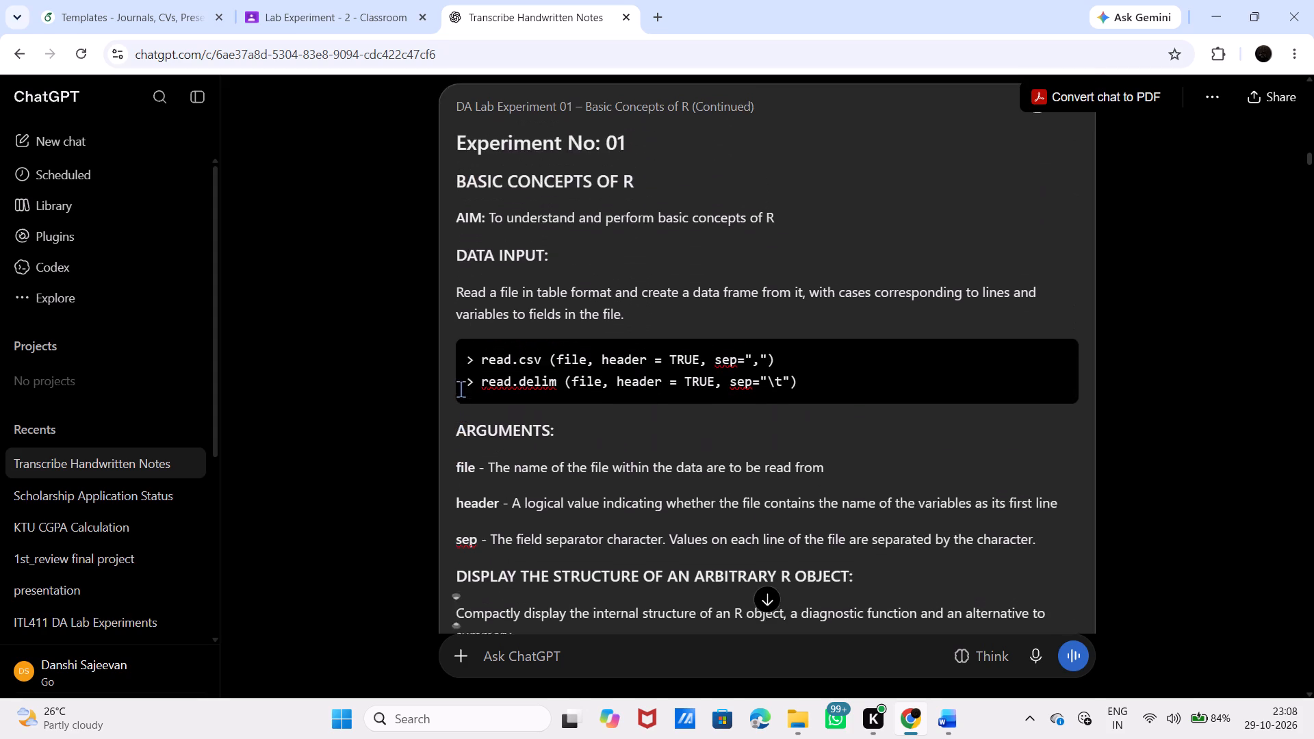
{"action": "scroll", "coordinate": [461, 389], "scroll_direction": "up", "scroll_amount": 3}
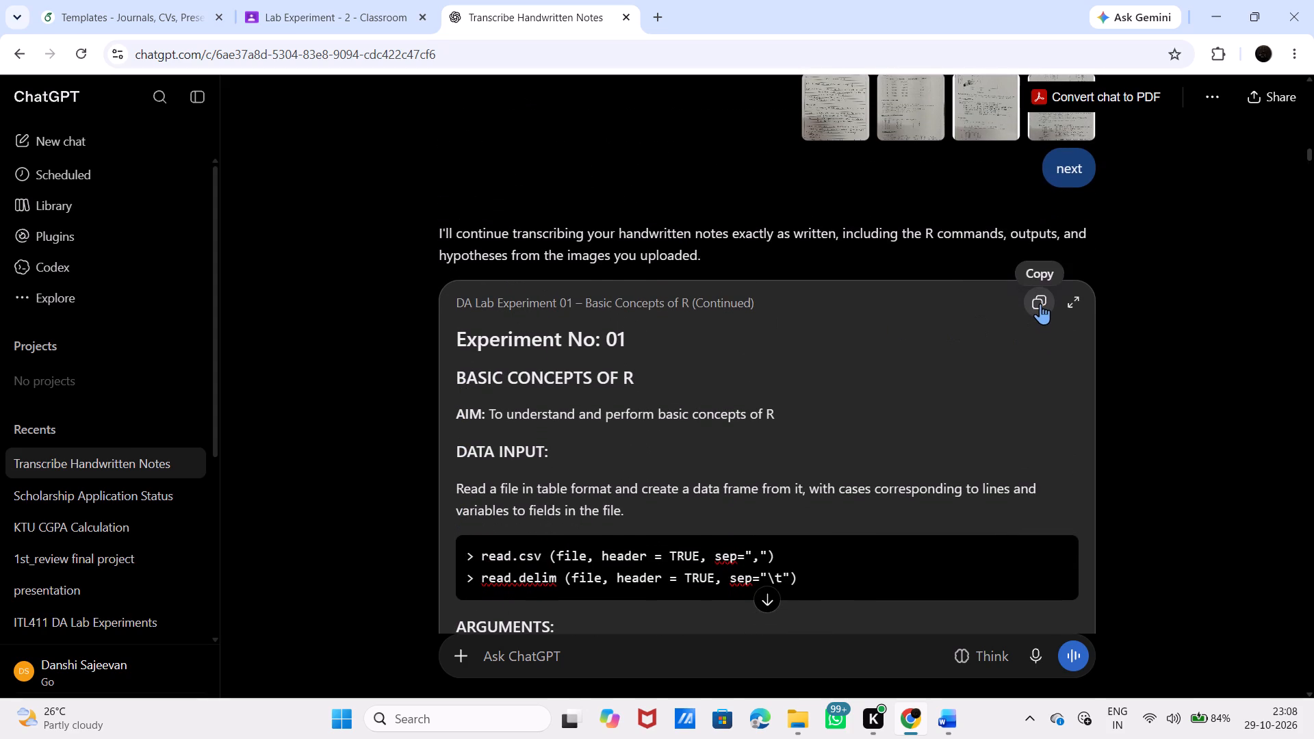
{"action": "left_click", "coordinate": [1040, 303]}
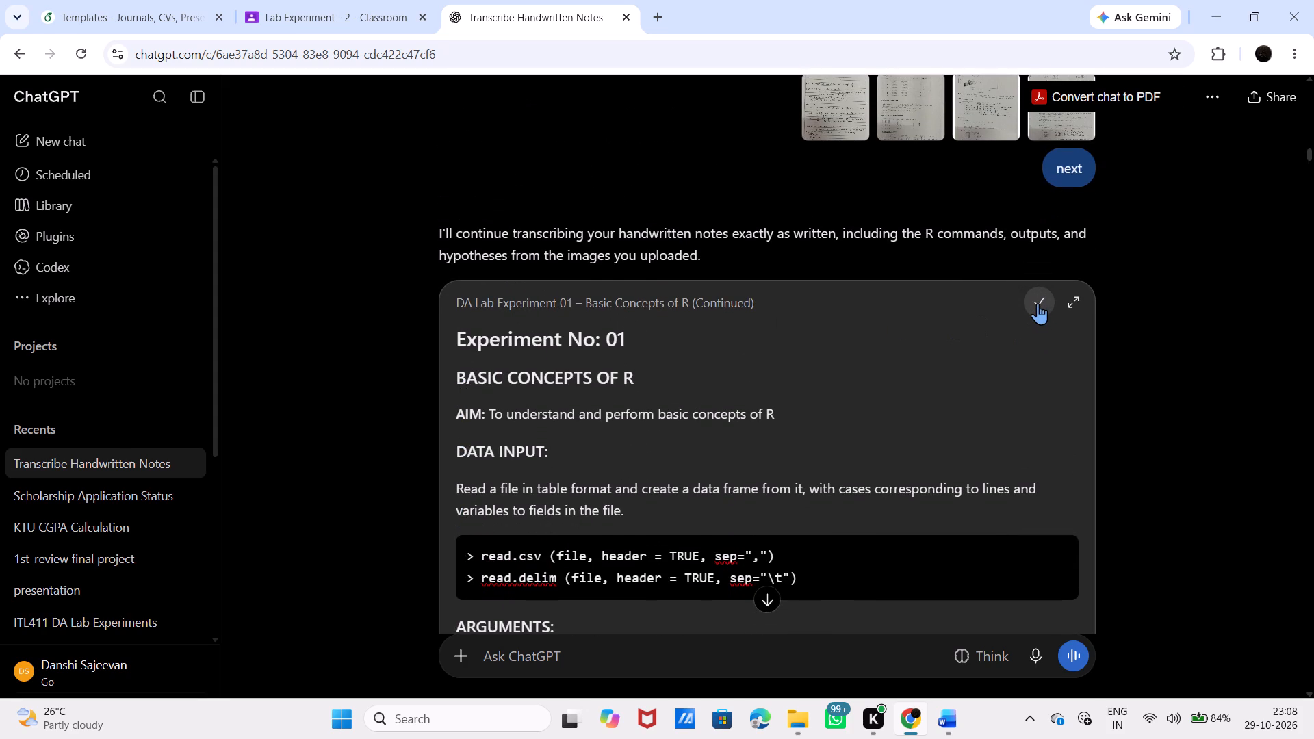
In the Word lab record, replace all Experiment 2 content from the for-loop even numbers program through RESULT with the copied transcription.
{"action": "left_click", "coordinate": [943, 720]}
{"action": "scroll", "coordinate": [510, 235], "scroll_direction": "up", "scroll_amount": 6}
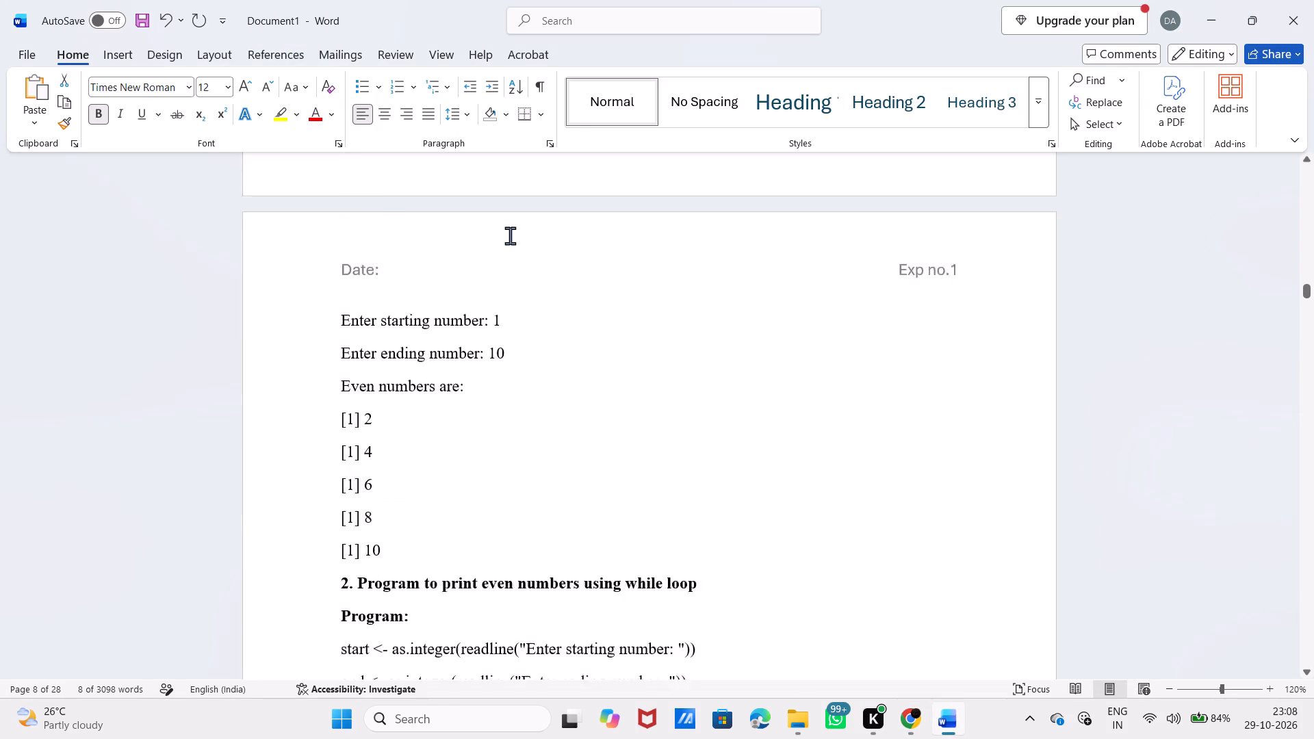
{"action": "scroll", "coordinate": [510, 235], "scroll_direction": "up", "scroll_amount": 5}
{"action": "scroll", "coordinate": [510, 235], "scroll_direction": "down", "scroll_amount": 4}
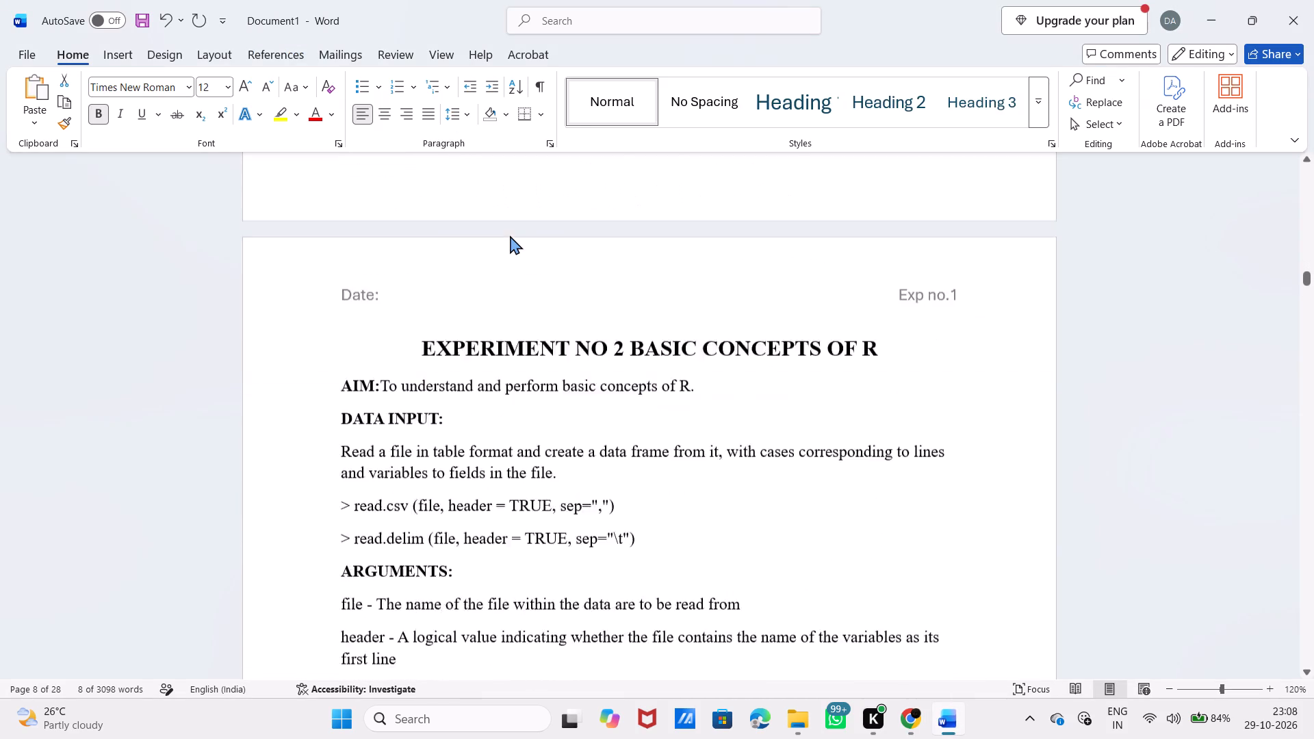
{"action": "scroll", "coordinate": [510, 235], "scroll_direction": "down", "scroll_amount": 1}
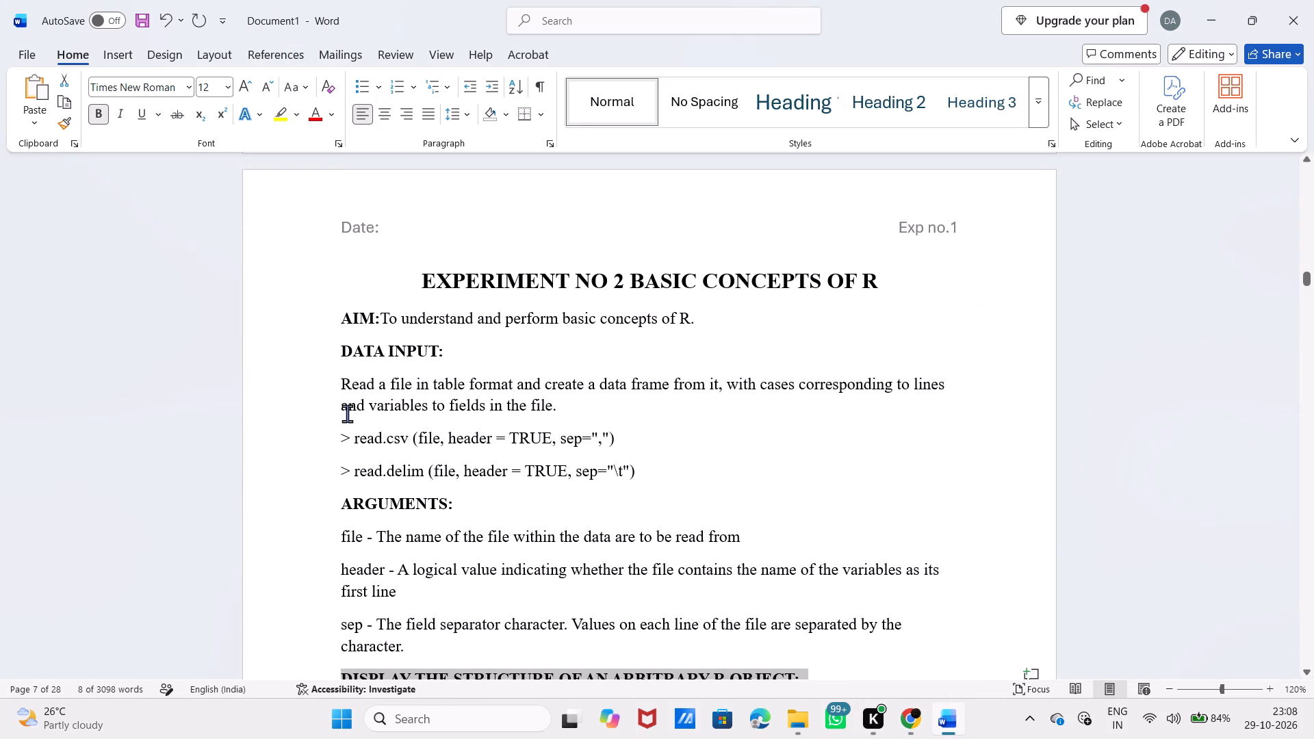
{"action": "scroll", "coordinate": [347, 413], "scroll_direction": "down", "scroll_amount": 4}
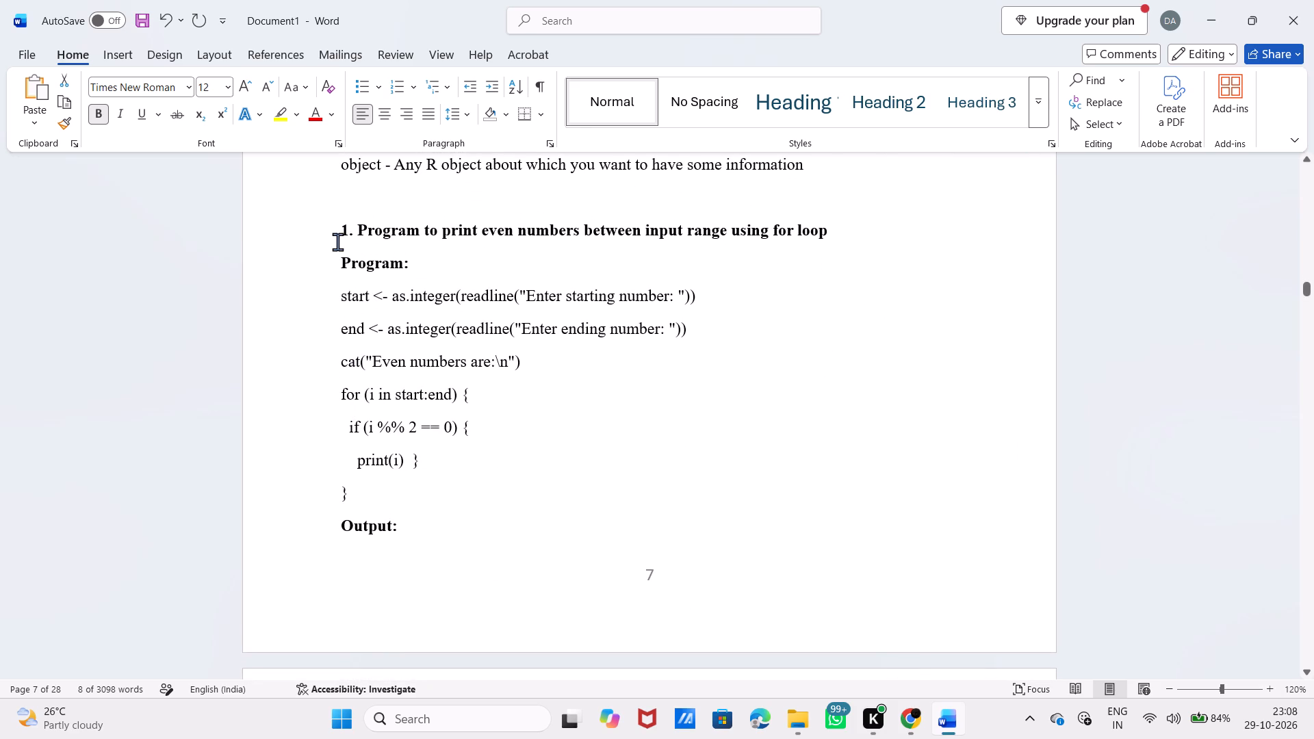
{"action": "left_click_drag", "start_coordinate": [337, 229], "coordinate": [455, 714]}
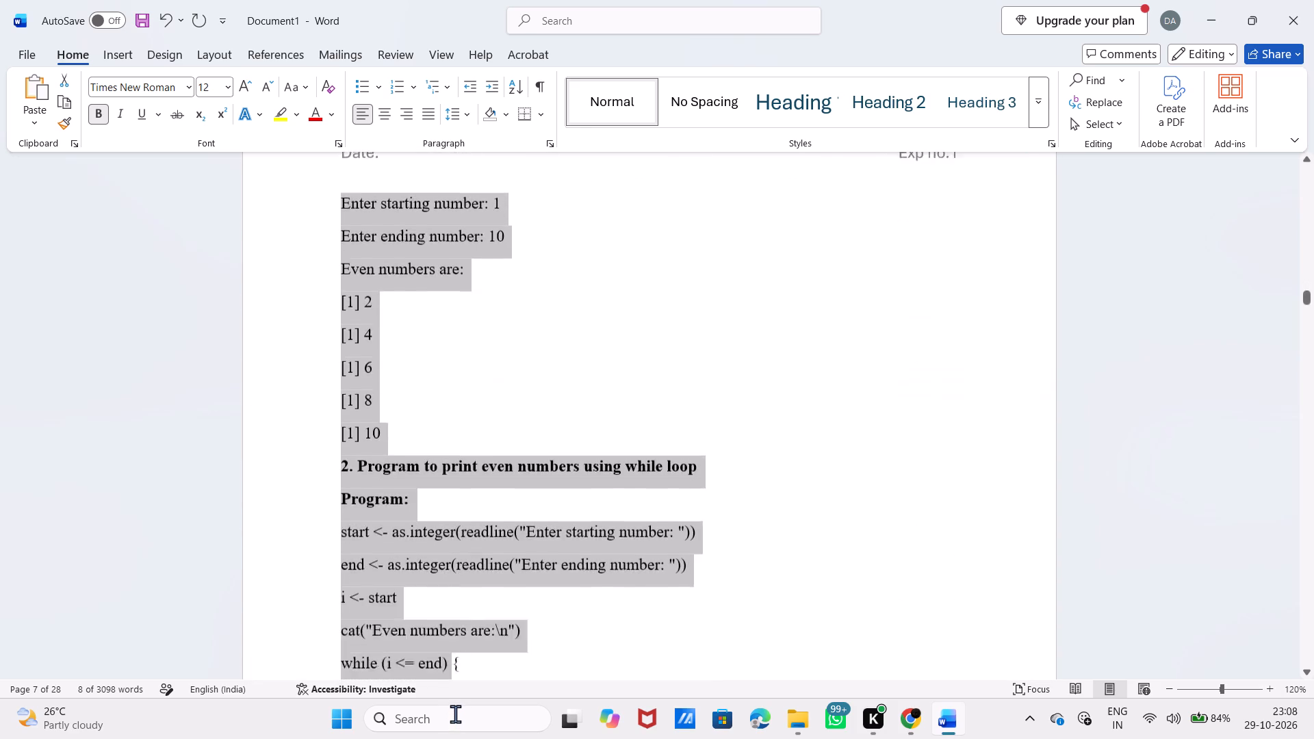
{"action": "left_click_drag", "start_coordinate": [455, 714], "coordinate": [441, 738]}
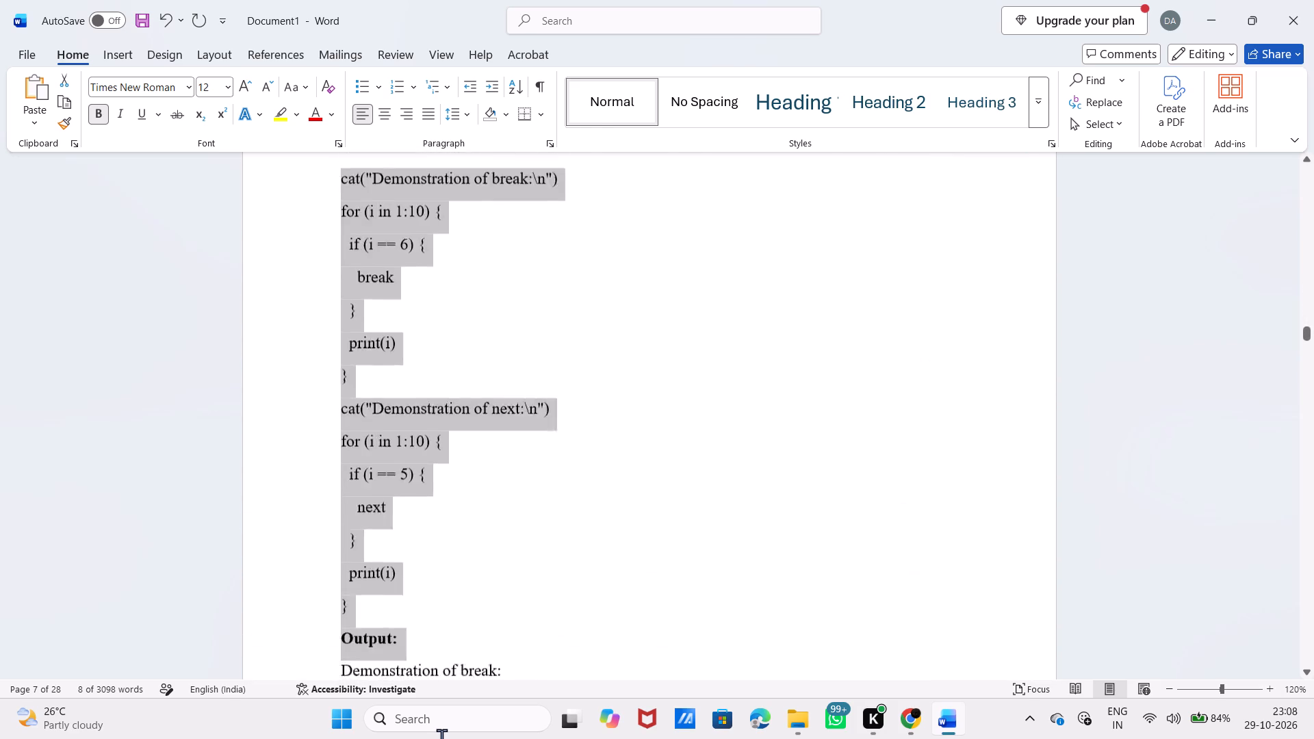
{"action": "left_click_drag", "start_coordinate": [441, 738], "coordinate": [441, 736]}
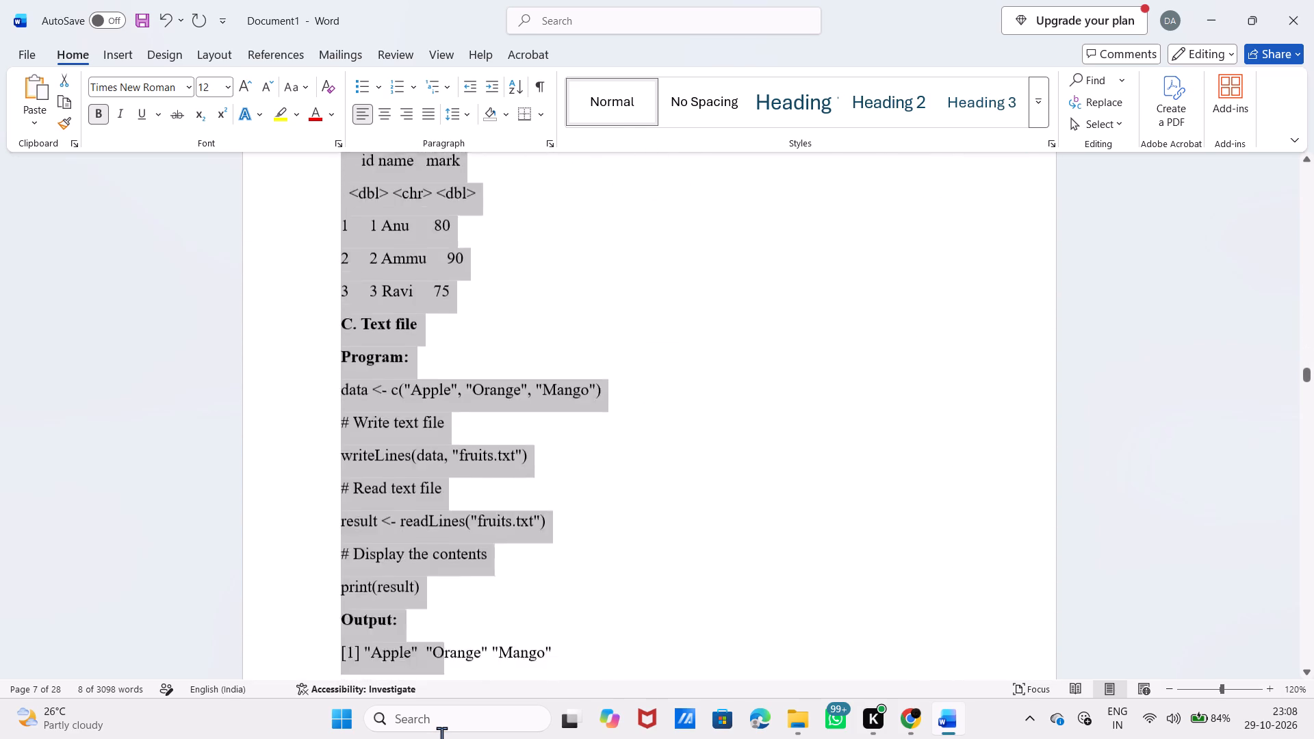
{"action": "left_click_drag", "start_coordinate": [441, 736], "coordinate": [443, 736]}
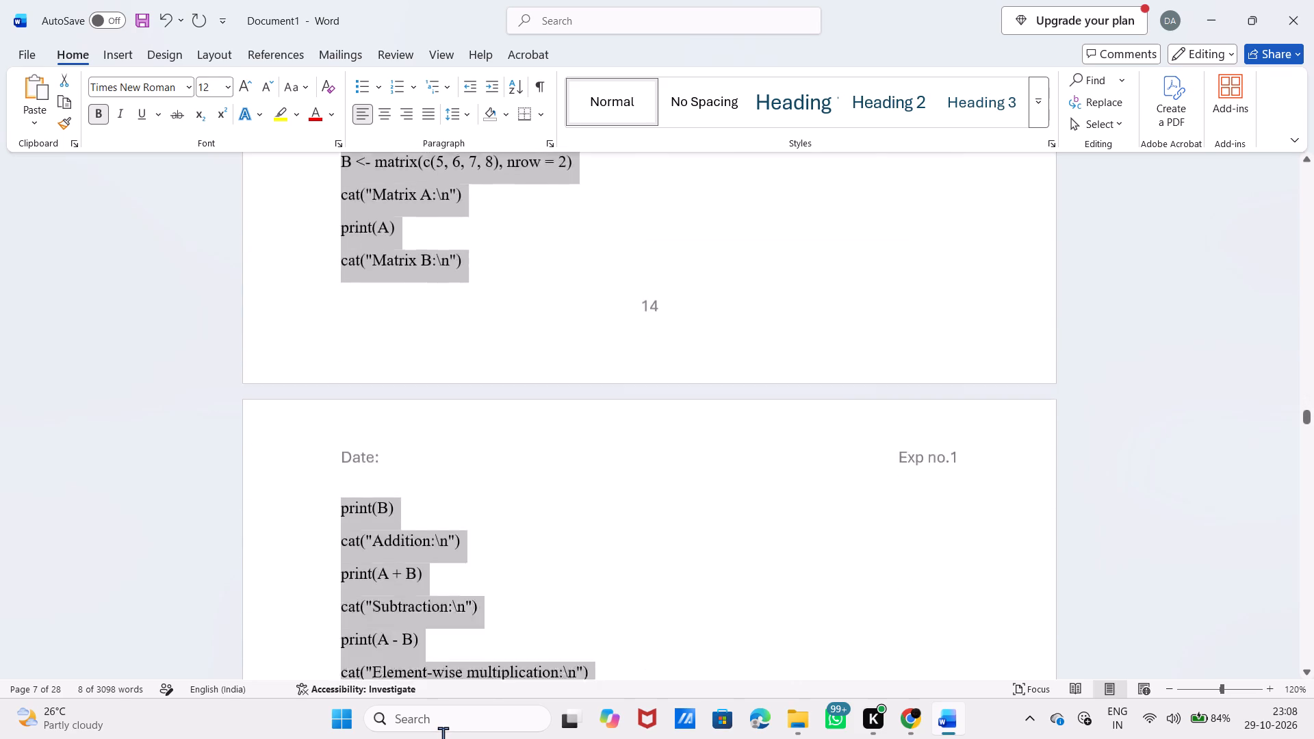
{"action": "left_click_drag", "start_coordinate": [443, 736], "coordinate": [445, 733]}
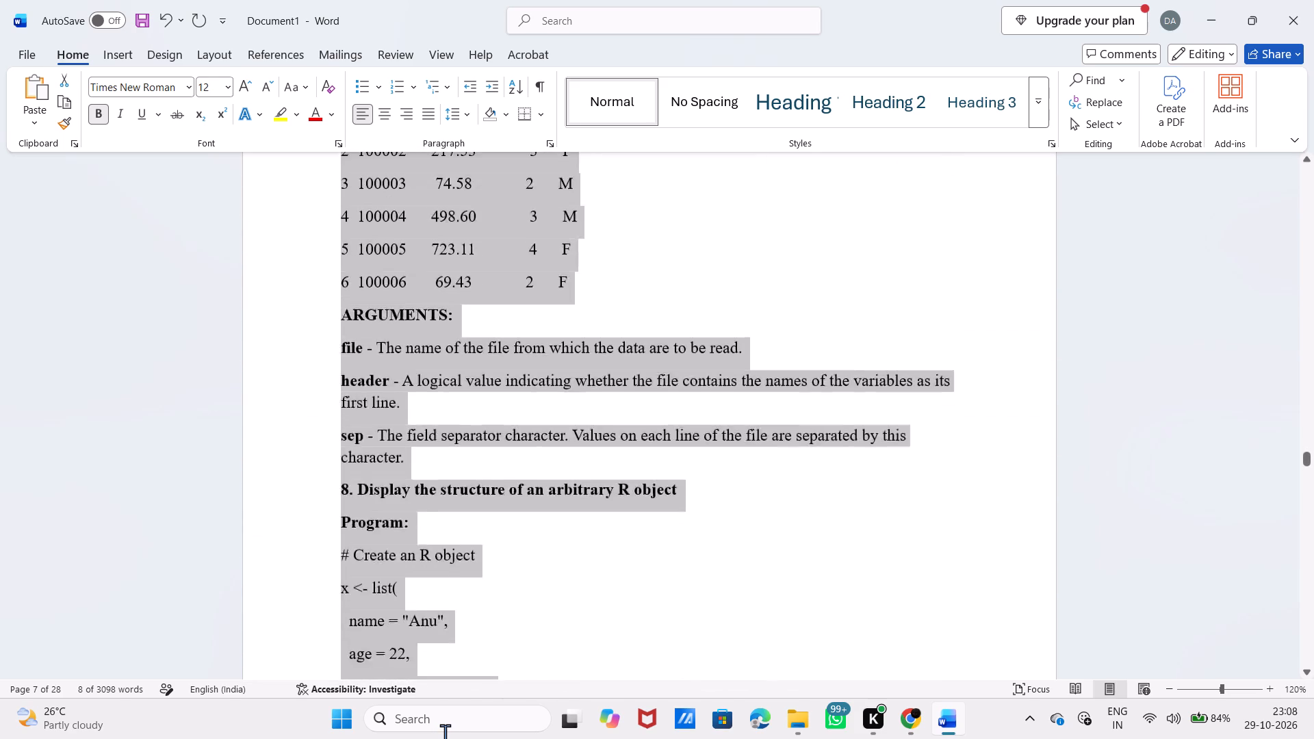
{"action": "left_click_drag", "start_coordinate": [445, 733], "coordinate": [376, 433]}
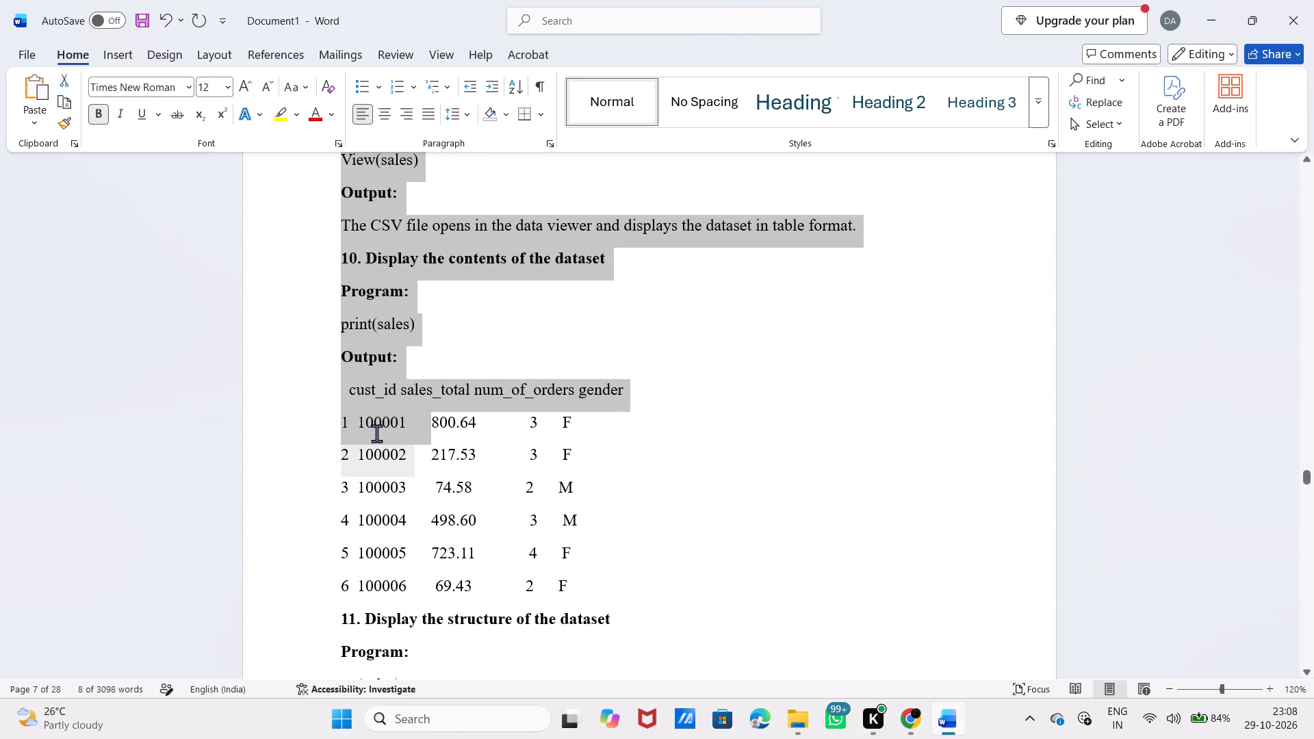
{"action": "left_click_drag", "start_coordinate": [376, 433], "coordinate": [432, 669]}
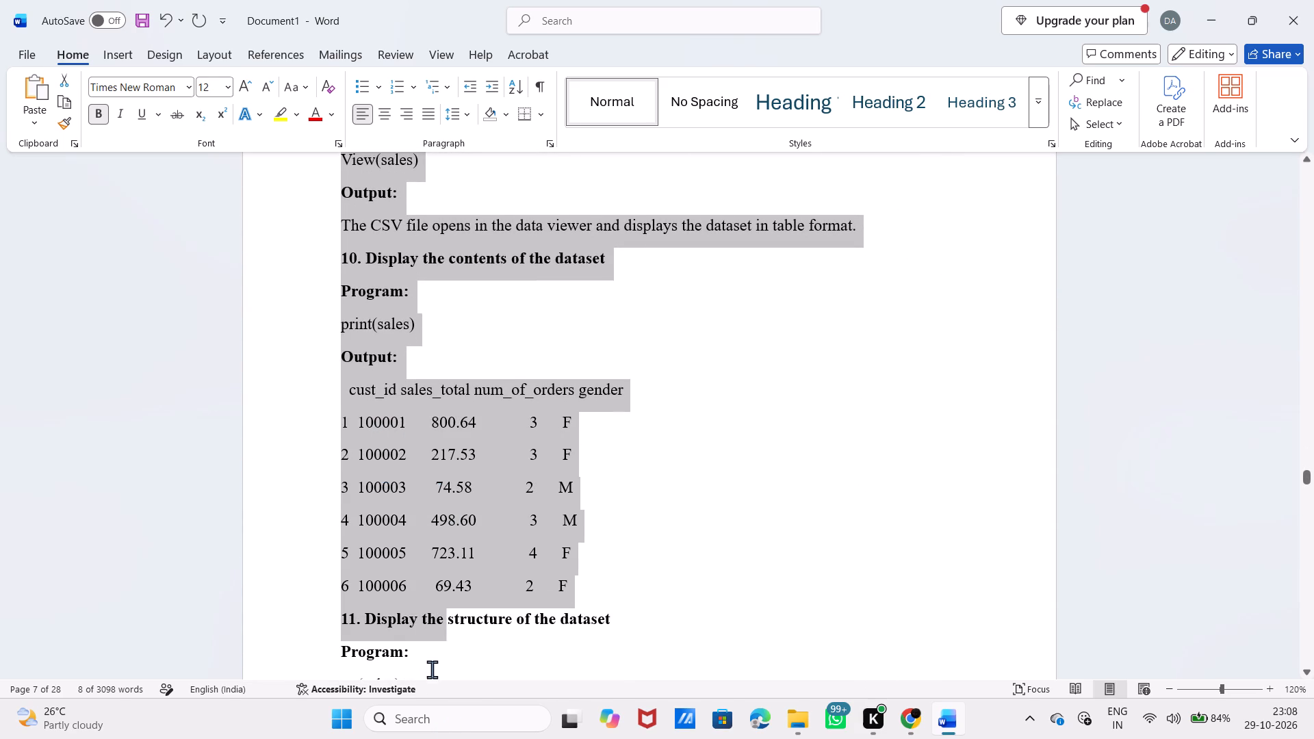
{"action": "left_click_drag", "start_coordinate": [432, 669], "coordinate": [445, 691]}
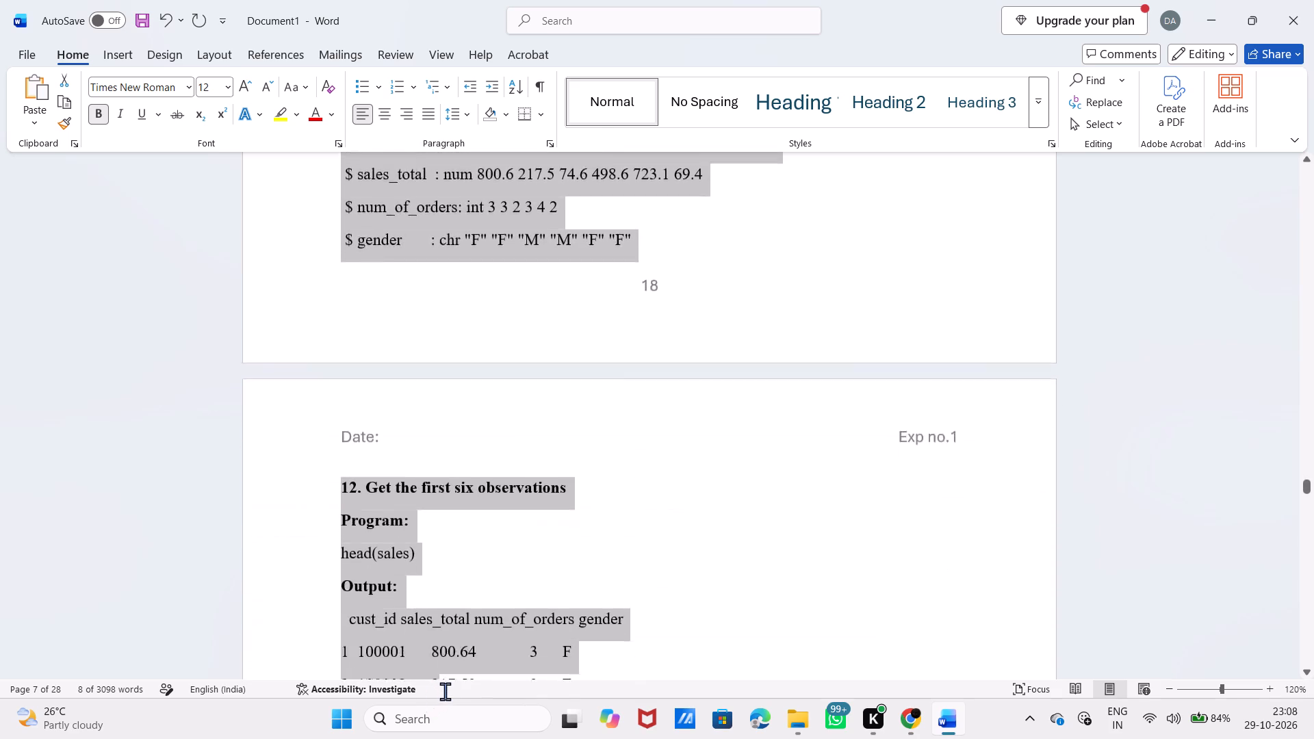
{"action": "left_click_drag", "start_coordinate": [445, 691], "coordinate": [454, 738]}
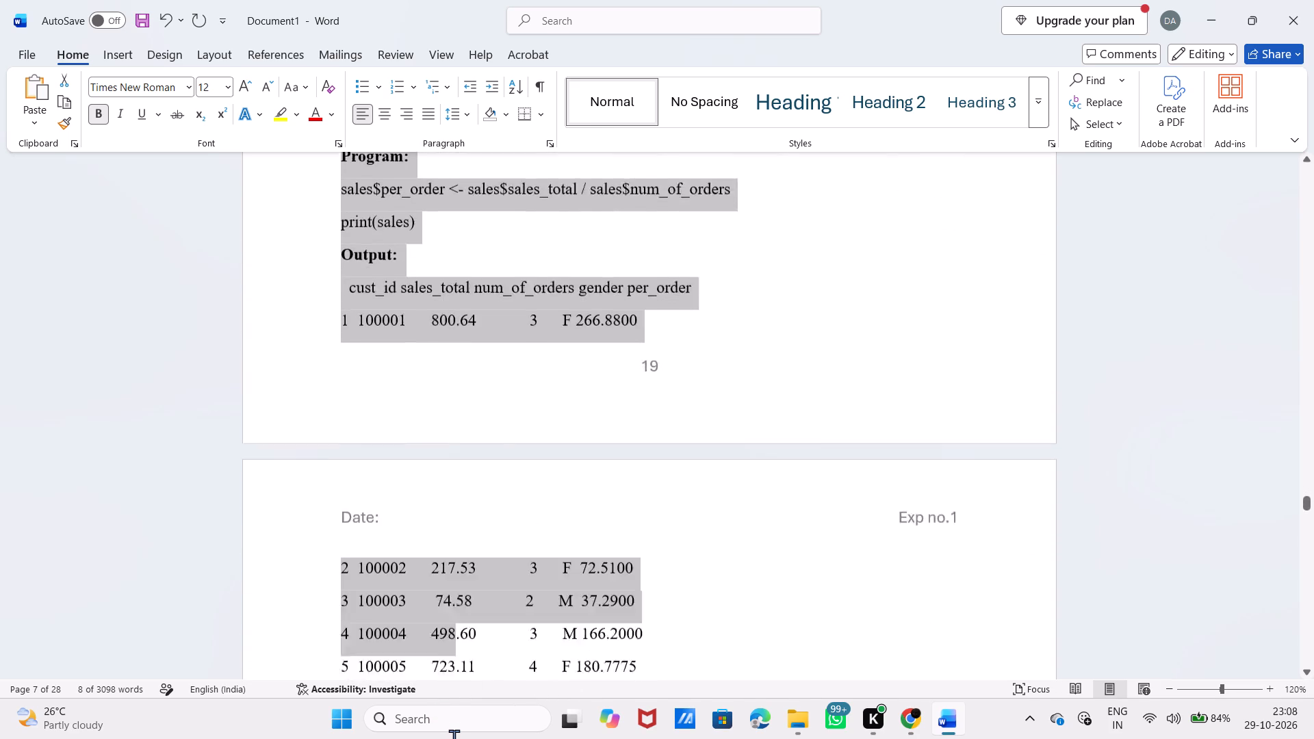
{"action": "left_click_drag", "start_coordinate": [454, 738], "coordinate": [445, 710]}
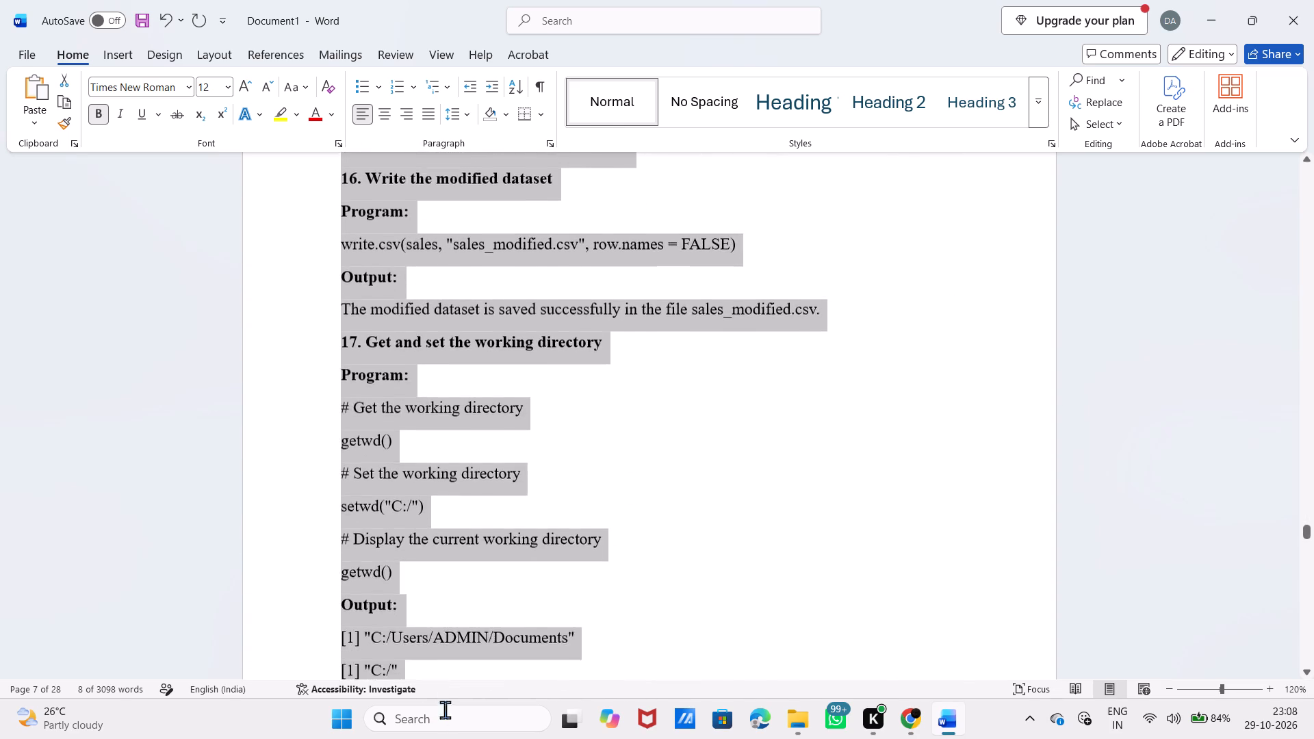
{"action": "left_click_drag", "start_coordinate": [445, 710], "coordinate": [452, 734]}
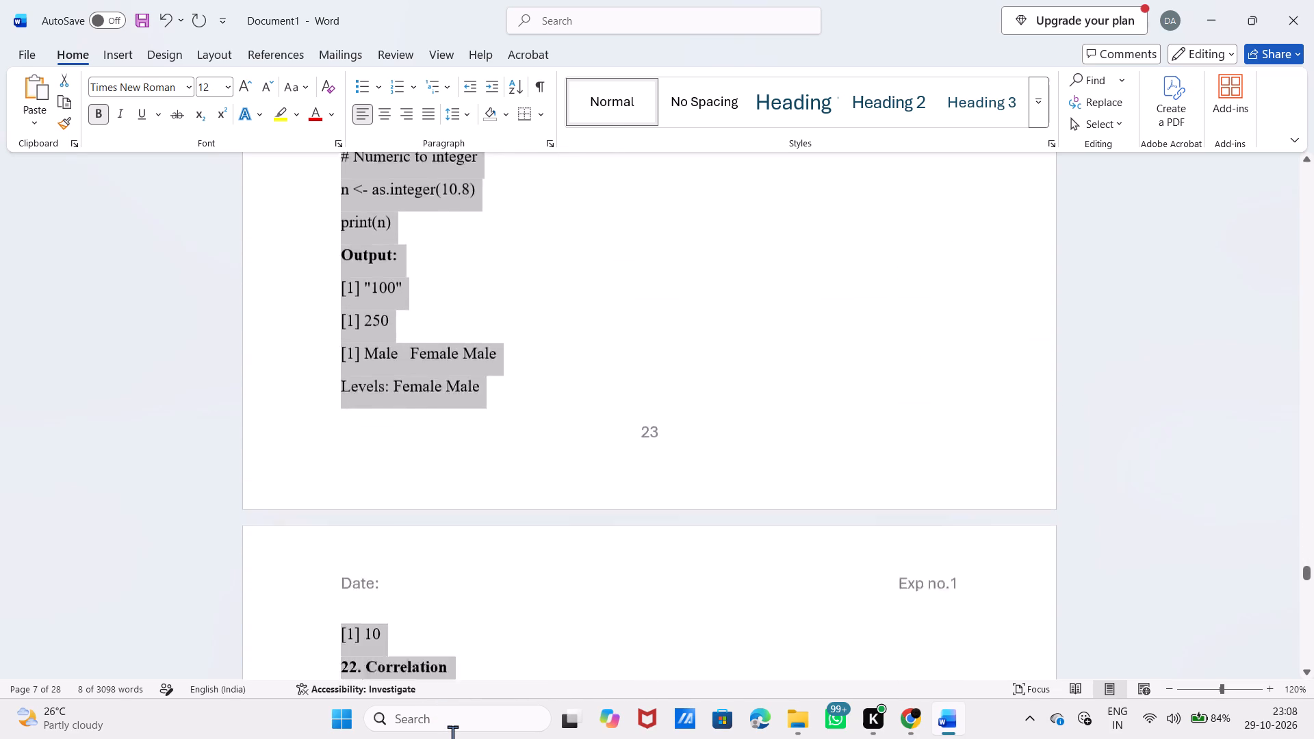
{"action": "left_click_drag", "start_coordinate": [452, 734], "coordinate": [452, 735]}
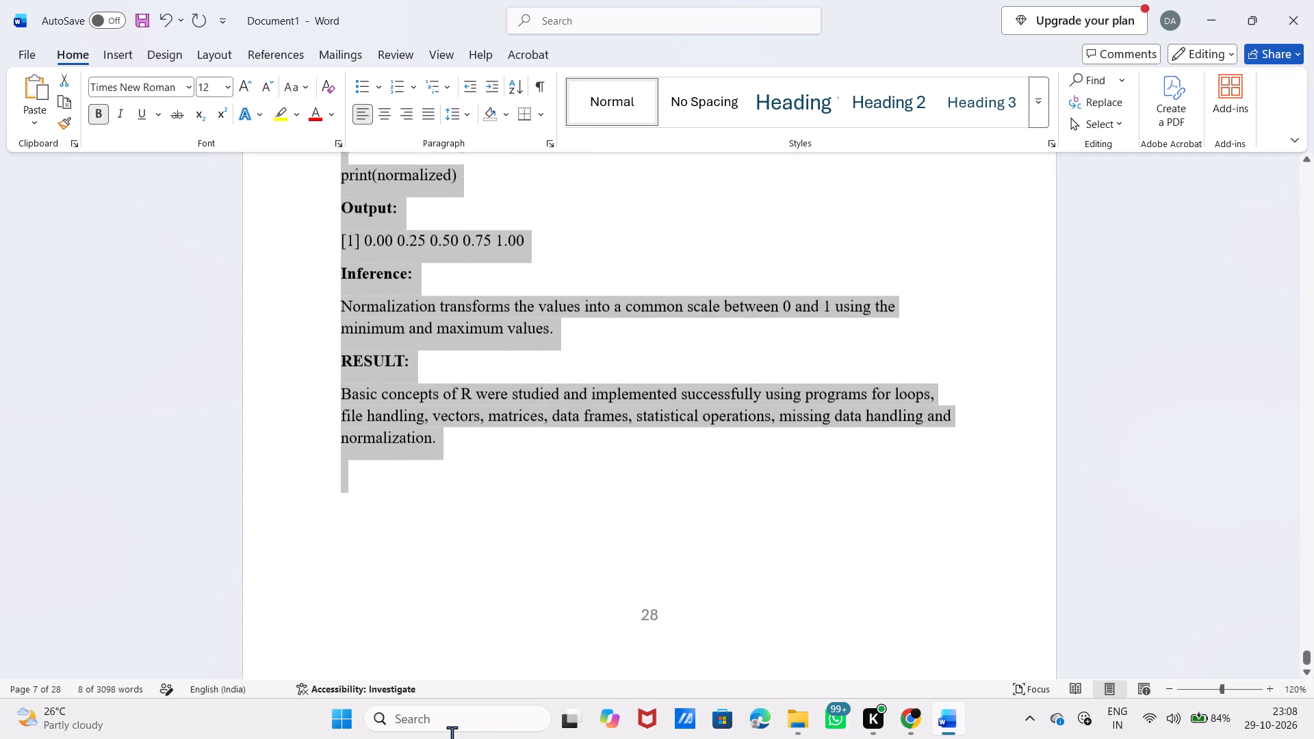
{"action": "left_click_drag", "start_coordinate": [452, 735], "coordinate": [446, 438]}
{"action": "key", "text": "BackSpace"}
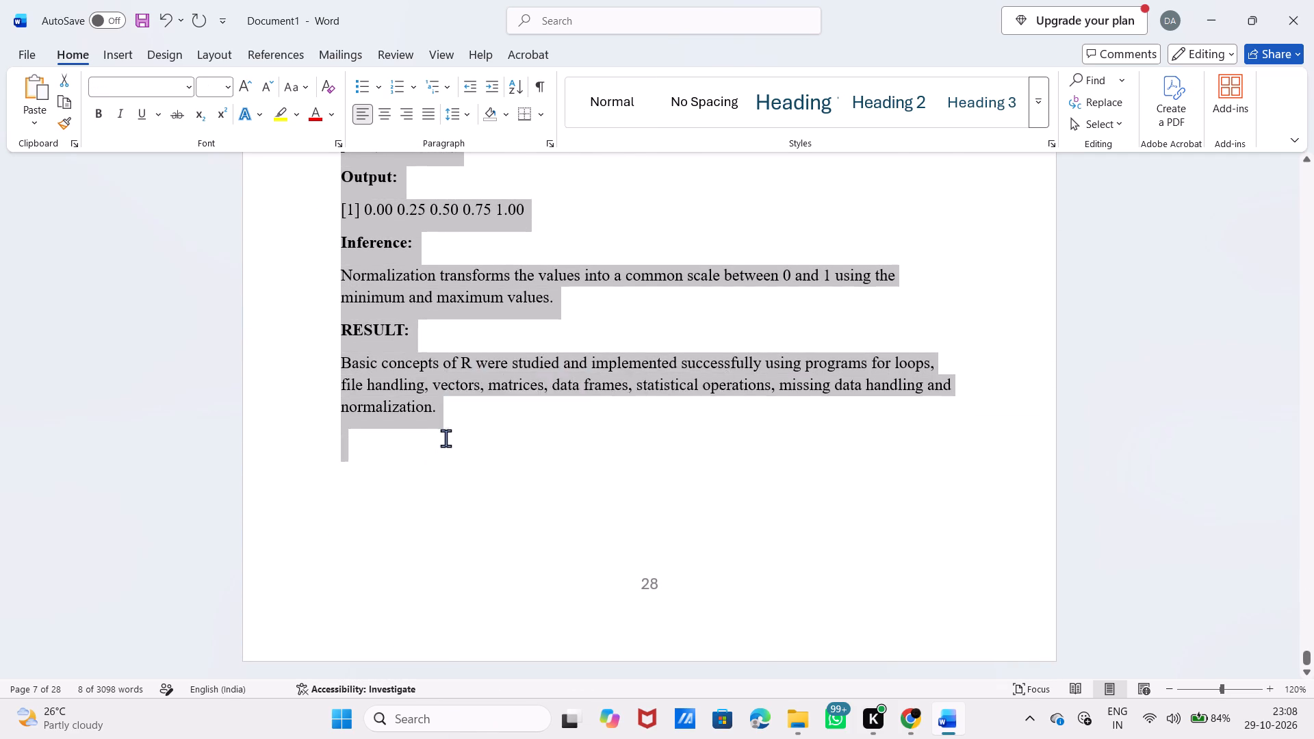
{"action": "key", "text": "ctrl+v"}
{"action": "left_click", "coordinate": [402, 331], "text": "ctrl"}
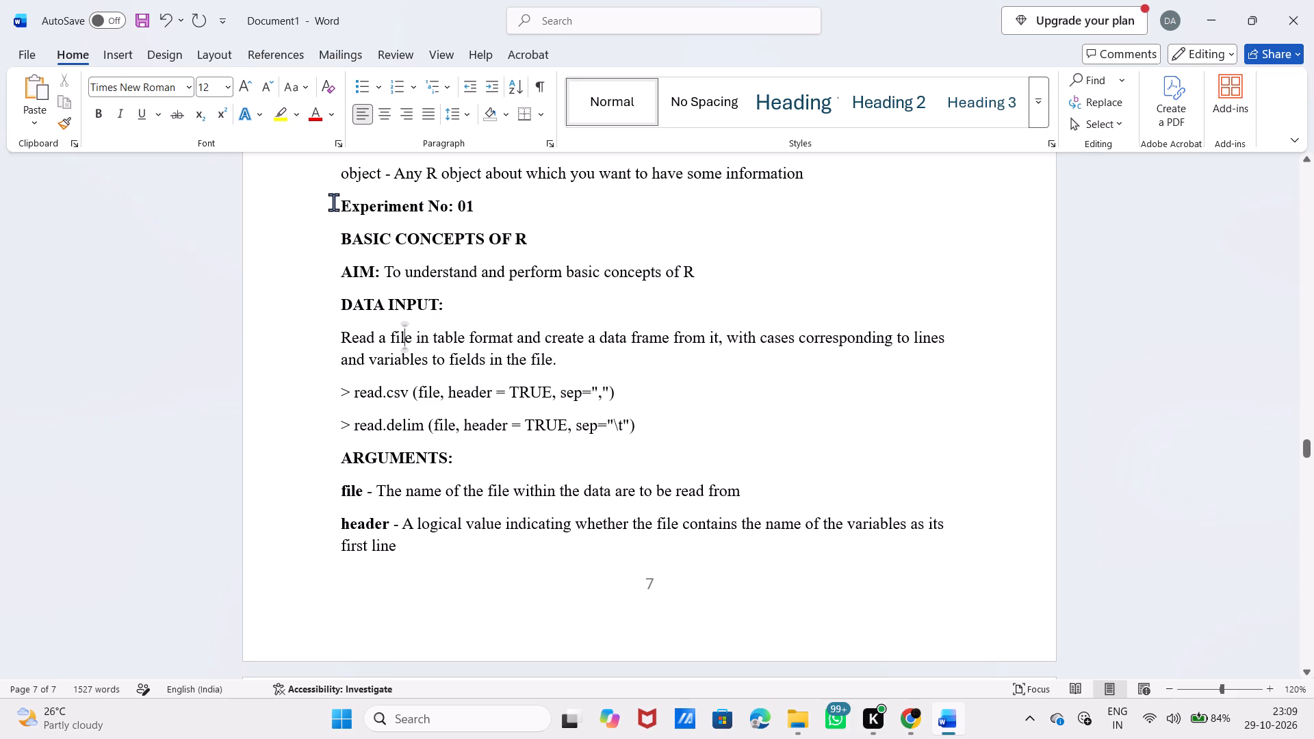
Delete the duplicated theory from the pasted "Experiment No: 01" heading through its "object - Any R object" argument line.
{"action": "left_click_drag", "start_coordinate": [333, 202], "coordinate": [385, 376]}
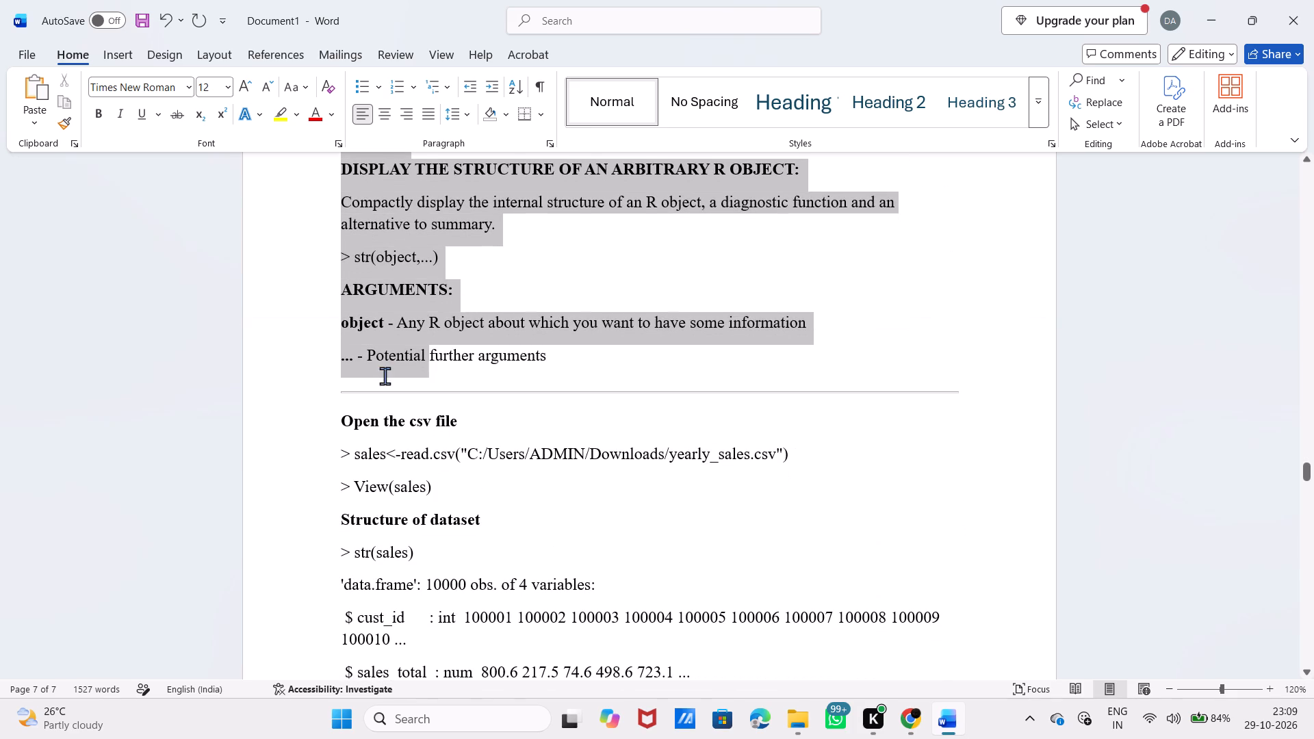
{"action": "left_click_drag", "start_coordinate": [385, 376], "coordinate": [803, 313]}
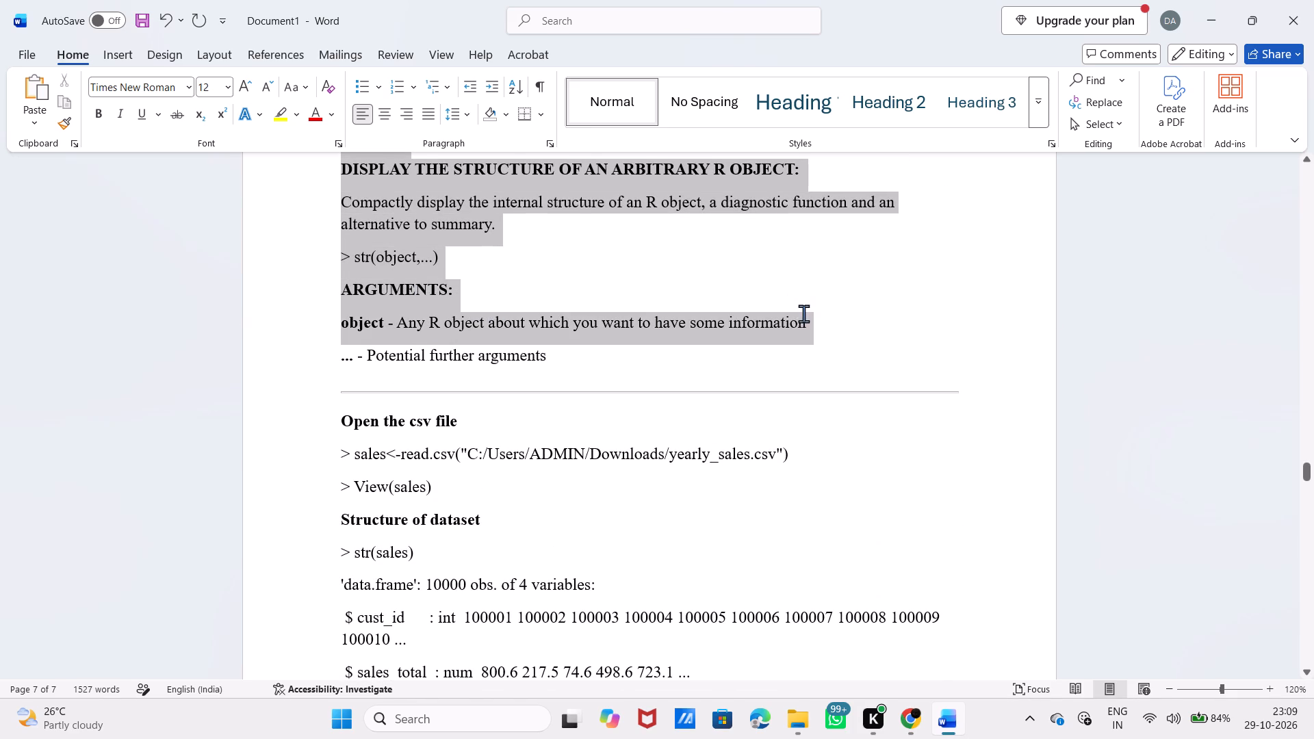
{"action": "left_click_drag", "start_coordinate": [803, 313], "coordinate": [809, 318]}
{"action": "key", "text": "BackSpace"}
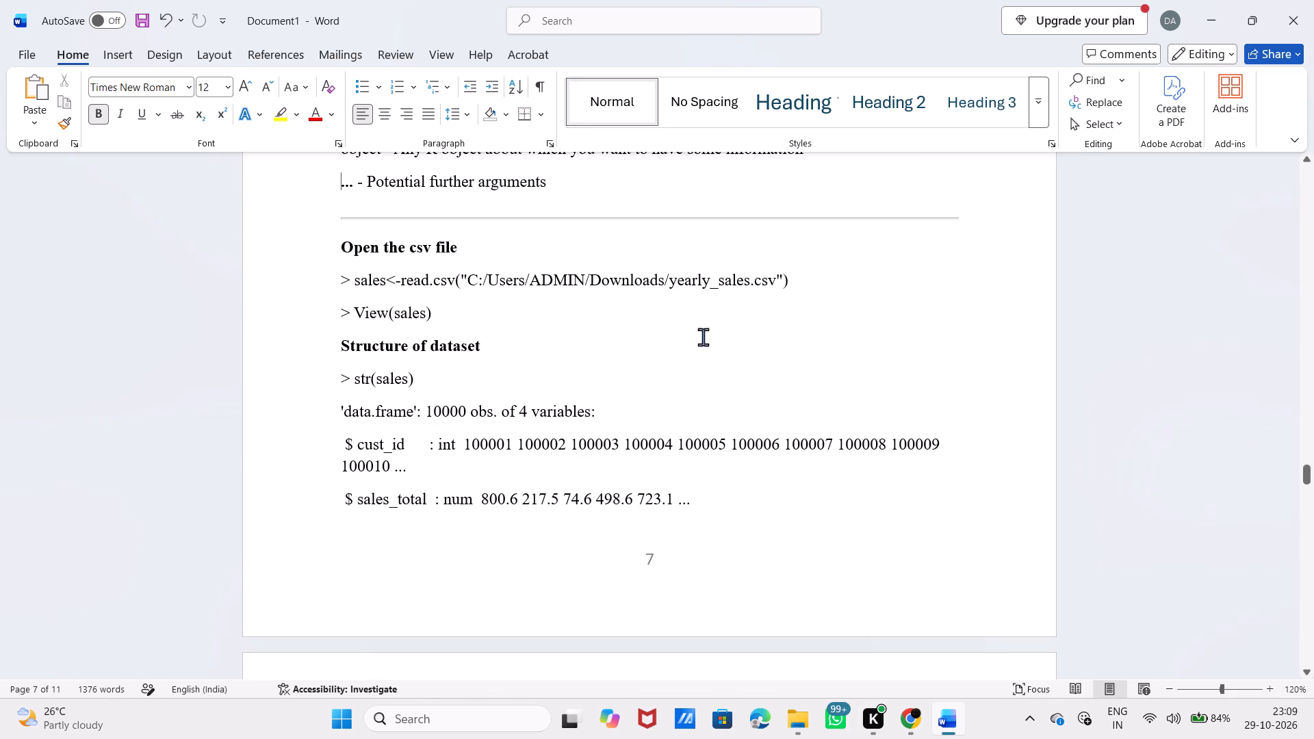
Remove the horizontal divider and its empty paragraph between "Potential further arguments" and the "Open the csv file" heading.
{"action": "scroll", "coordinate": [387, 246], "scroll_direction": "up", "scroll_amount": 1}
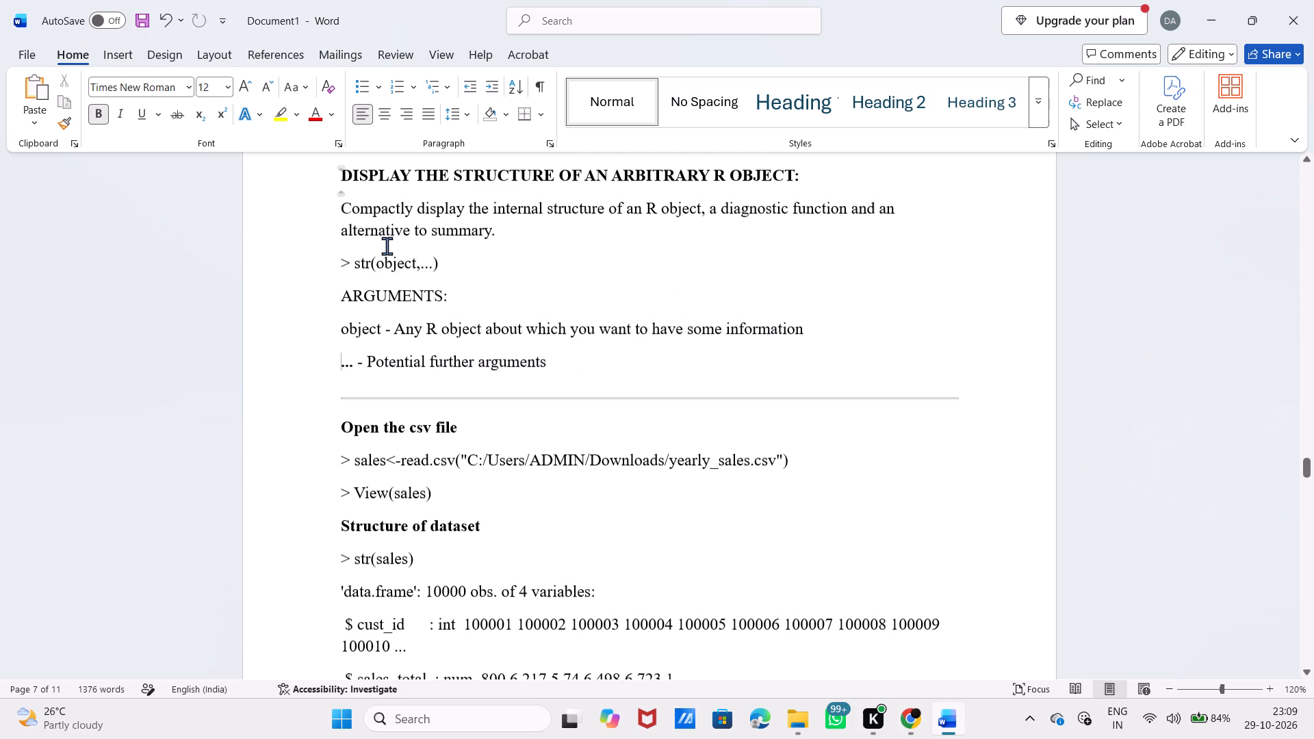
{"action": "scroll", "coordinate": [387, 246], "scroll_direction": "up", "scroll_amount": 1}
{"action": "left_click", "coordinate": [396, 403]}
{"action": "key", "text": "BackSpace"}
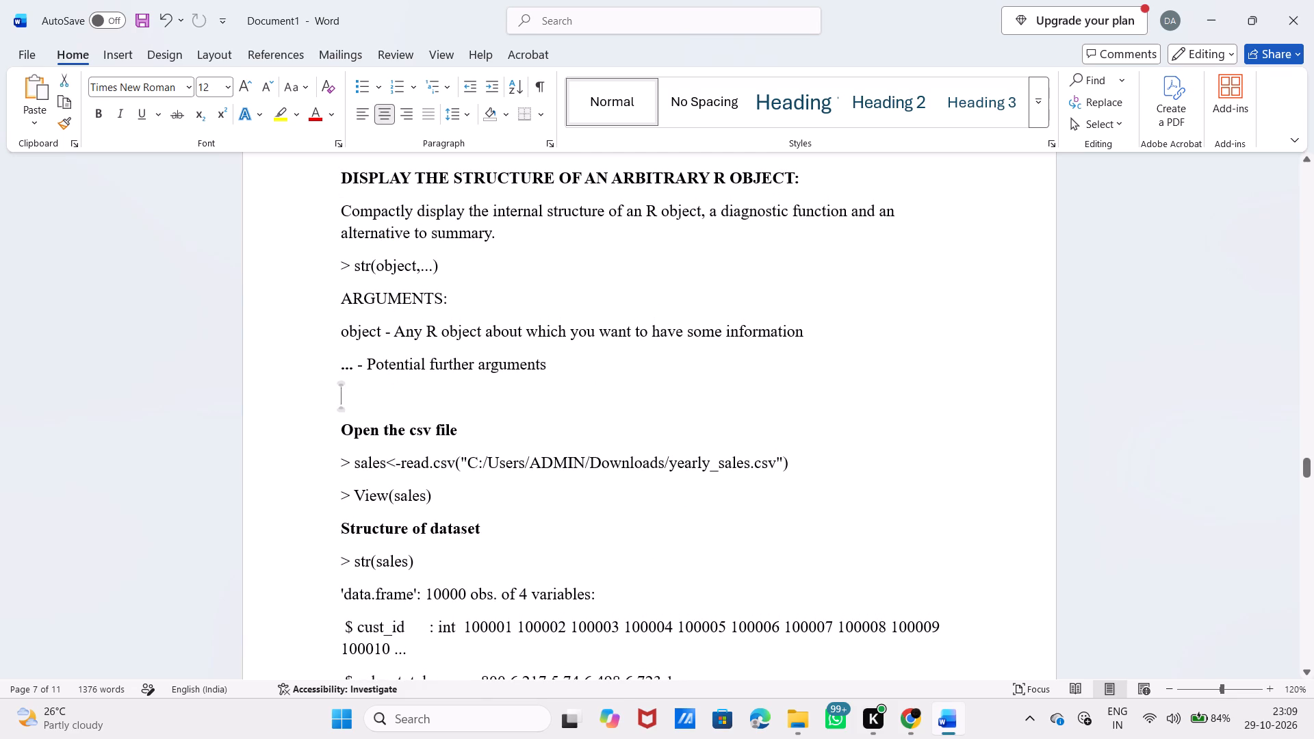
{"action": "key", "text": "BackSpace"}
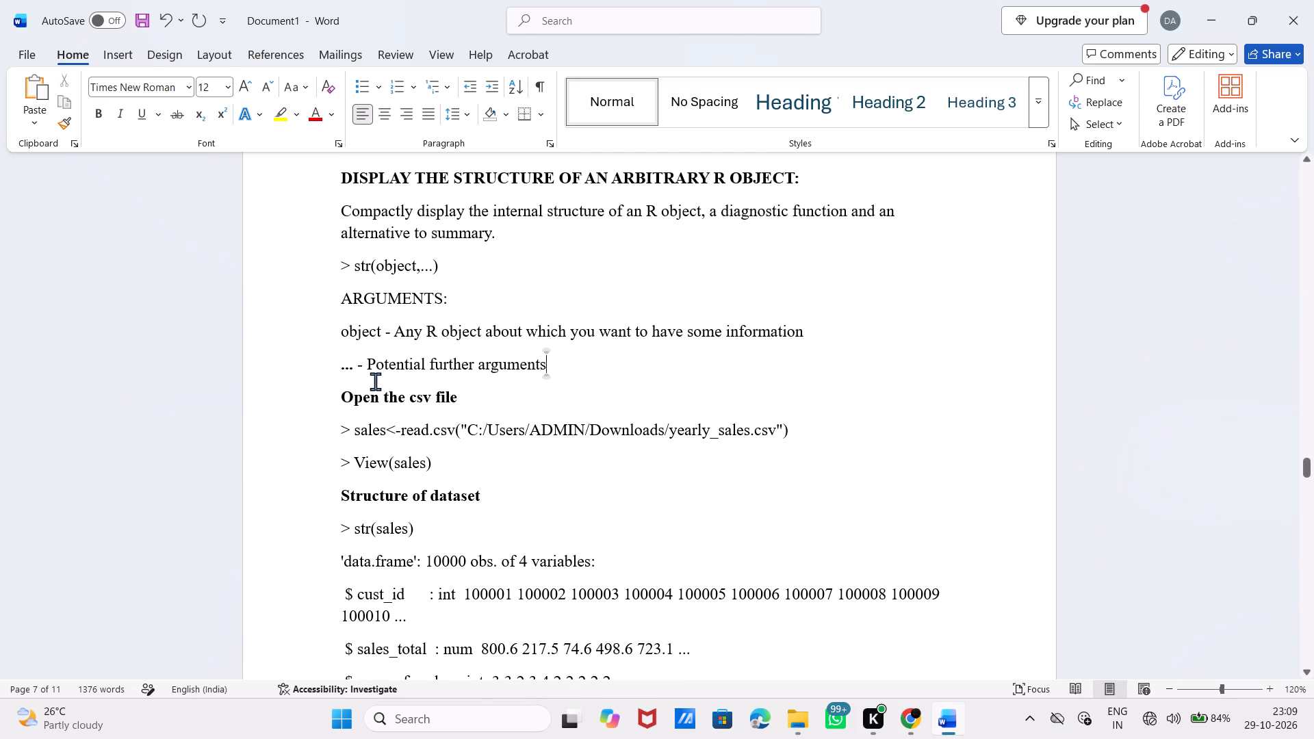
Delete the blank line between the summary(sales) command and its output under "Summary of dataset".
{"action": "scroll", "coordinate": [375, 381], "scroll_direction": "down", "scroll_amount": 4}
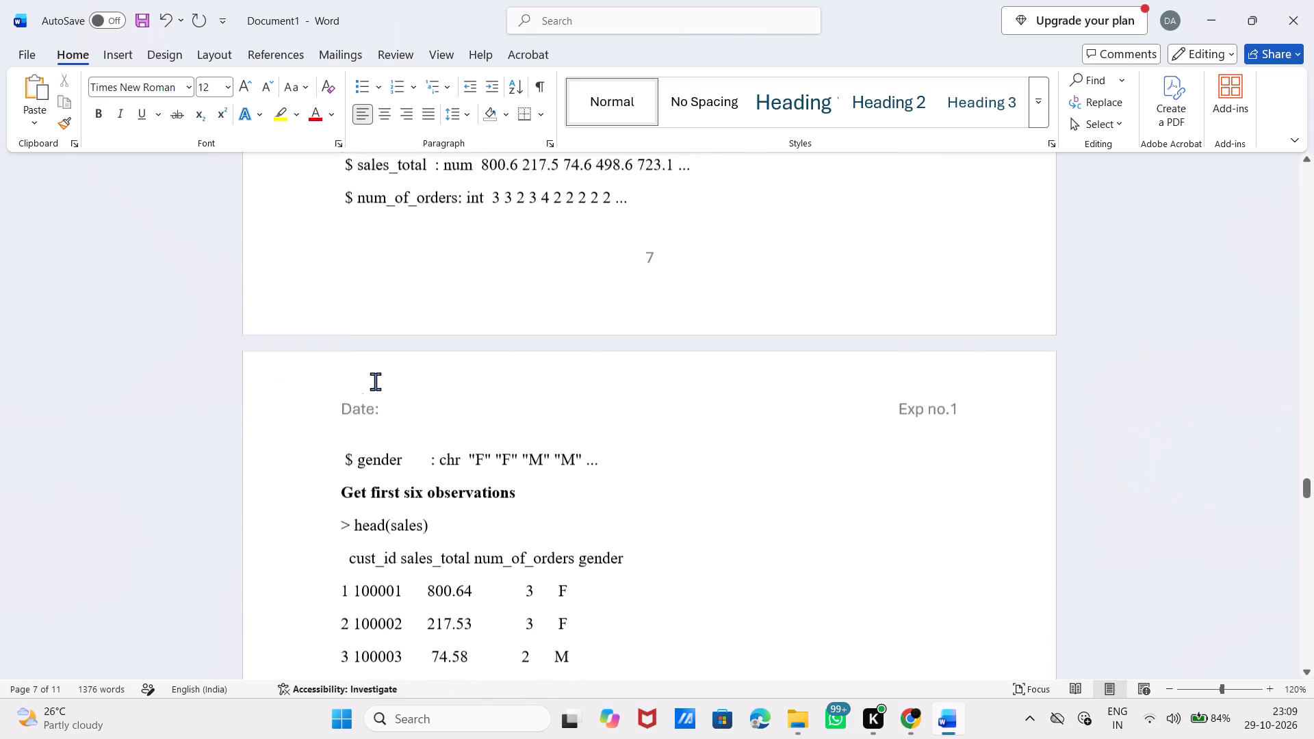
{"action": "scroll", "coordinate": [375, 381], "scroll_direction": "down", "scroll_amount": 2}
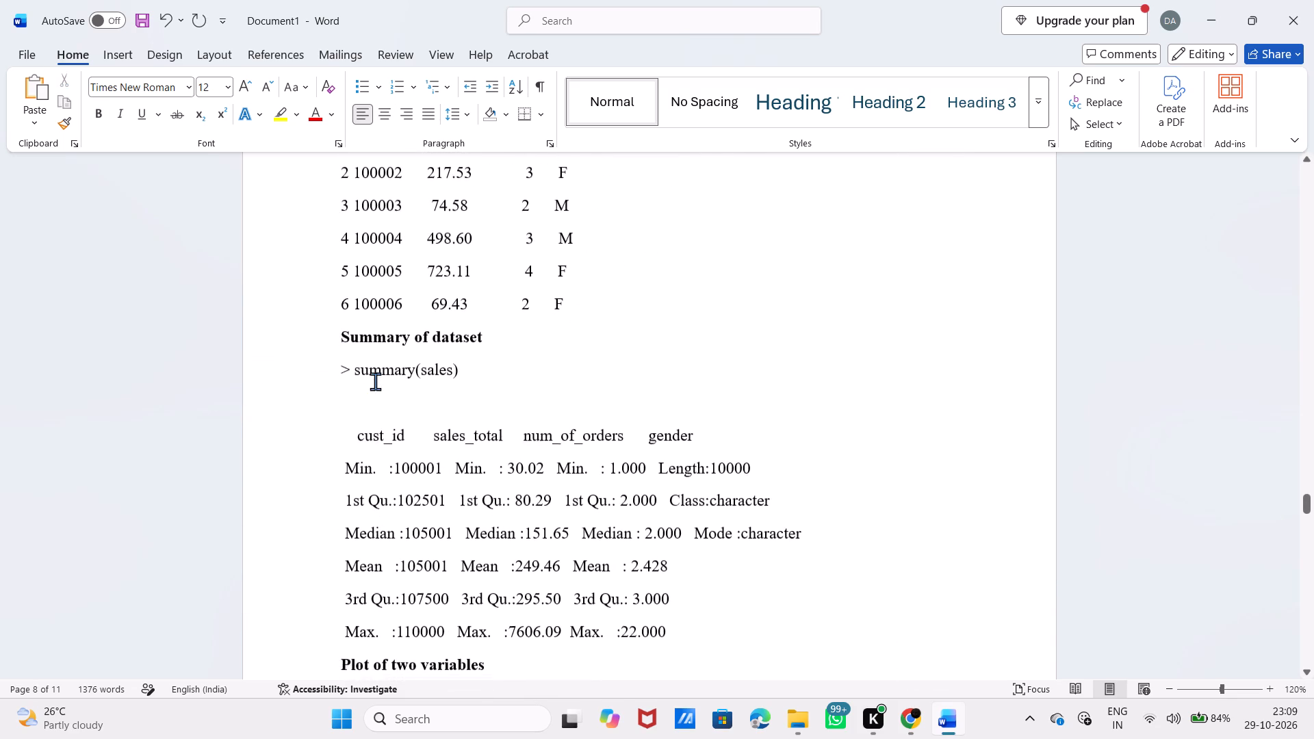
{"action": "scroll", "coordinate": [375, 381], "scroll_direction": "down", "scroll_amount": 1}
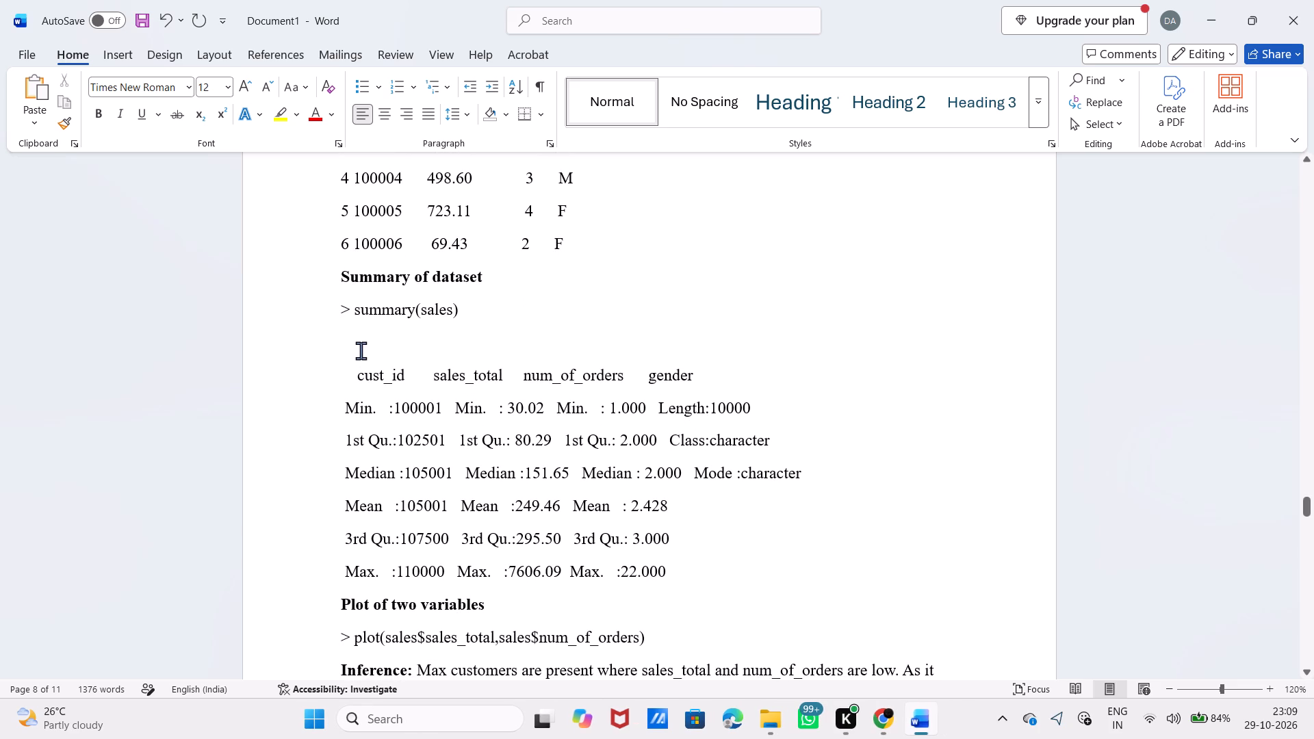
{"action": "left_click", "coordinate": [361, 350]}
{"action": "key", "text": "BackSpace"}
Delete the blank line after "10000 obs. of 5 variables" in the "Add a new variable" section.
{"action": "scroll", "coordinate": [385, 439], "scroll_direction": "down", "scroll_amount": 1}
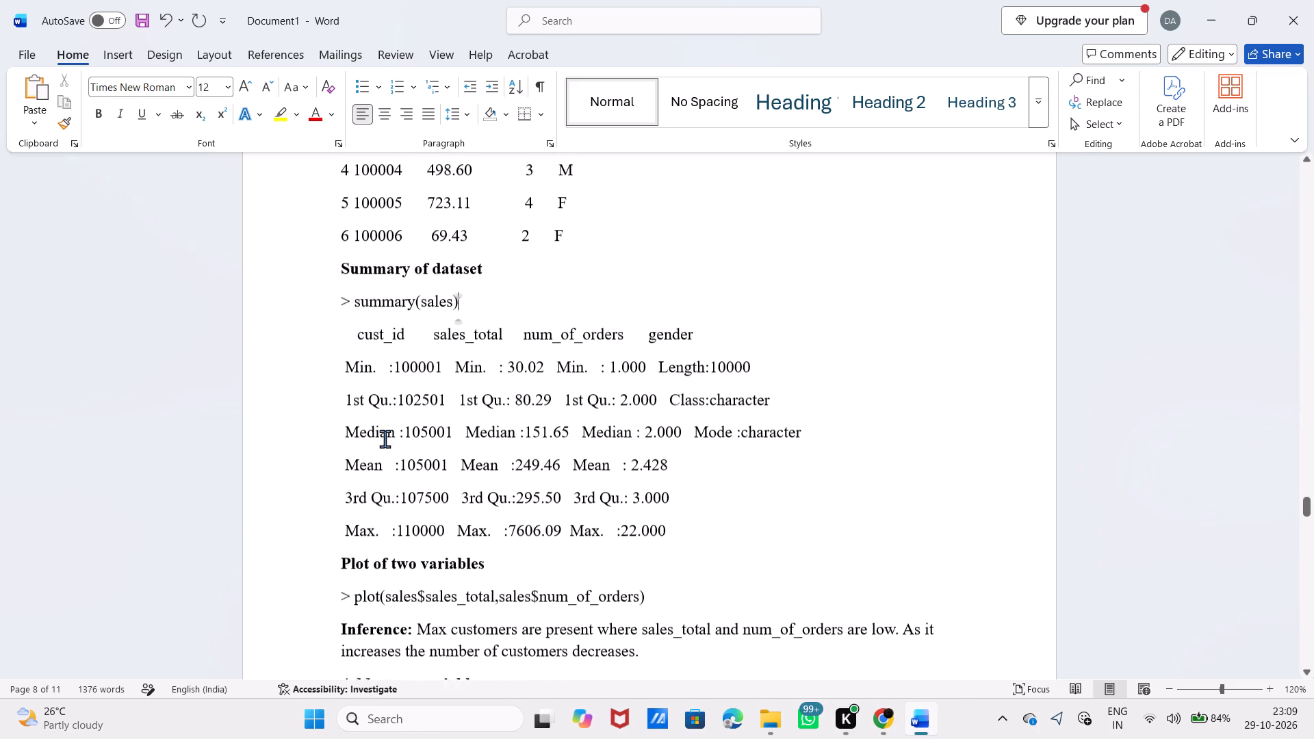
{"action": "scroll", "coordinate": [385, 439], "scroll_direction": "down", "scroll_amount": 1}
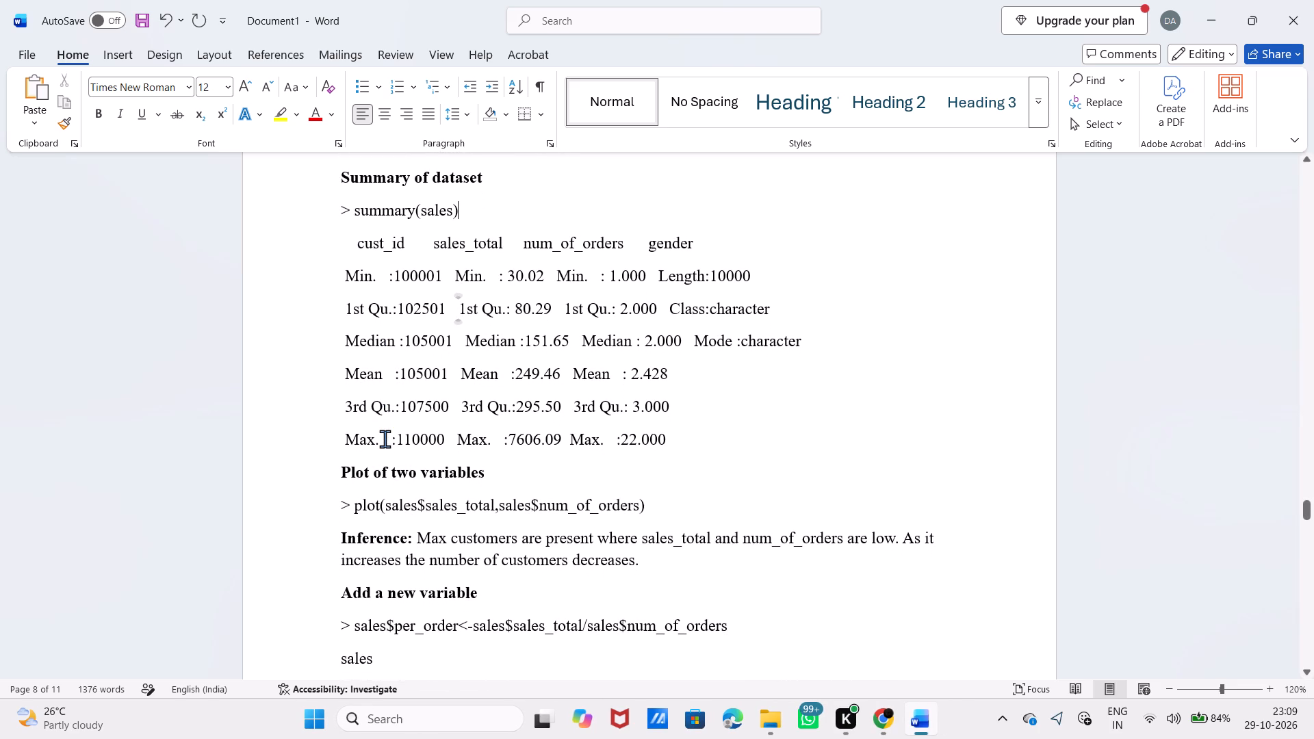
{"action": "scroll", "coordinate": [385, 439], "scroll_direction": "down", "scroll_amount": 1}
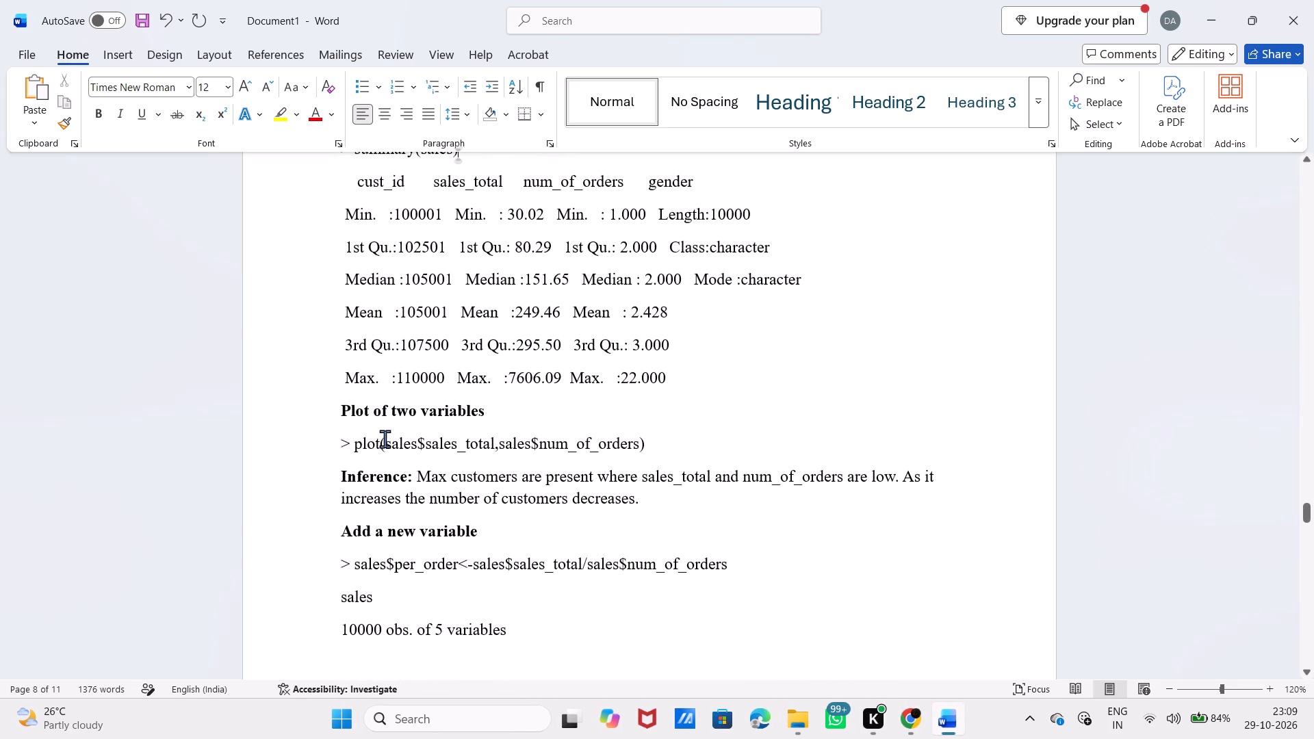
{"action": "scroll", "coordinate": [385, 439], "scroll_direction": "down", "scroll_amount": 1}
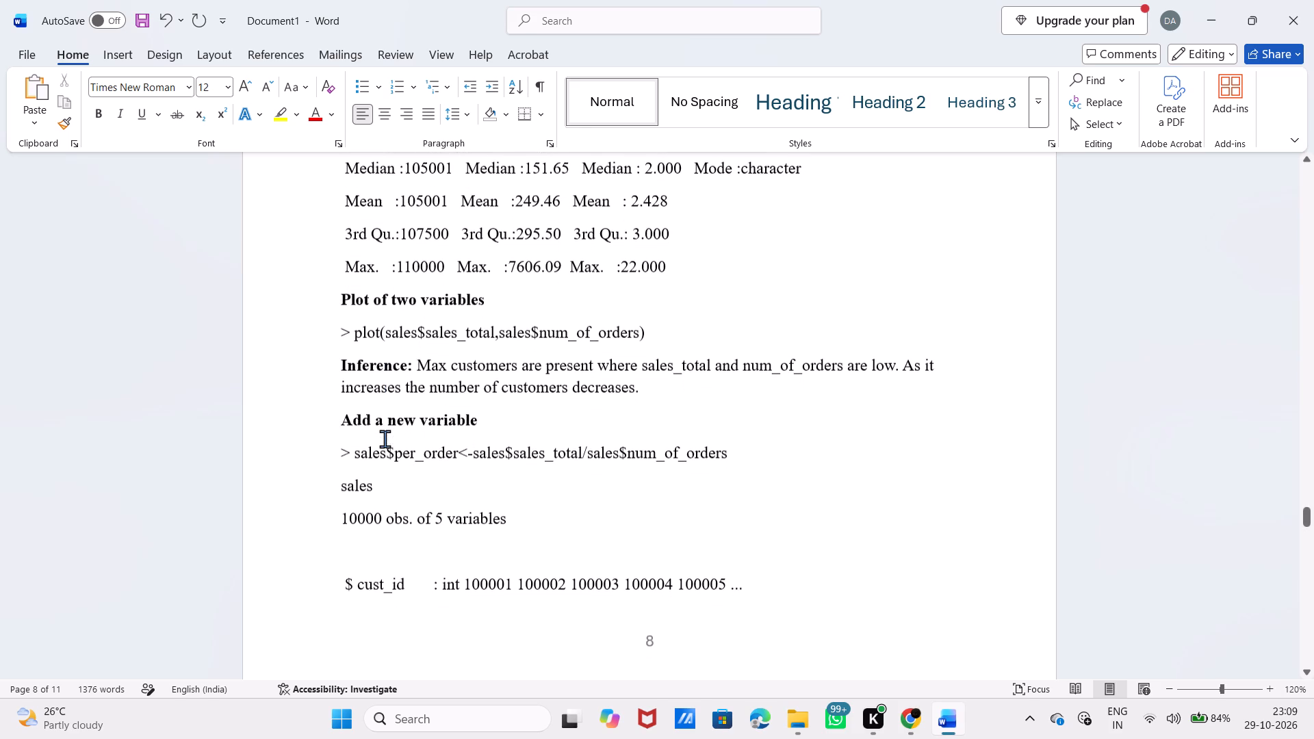
{"action": "scroll", "coordinate": [385, 439], "scroll_direction": "down", "scroll_amount": 2}
{"action": "left_click", "coordinate": [385, 439]}
{"action": "key", "text": "BackSpace"}
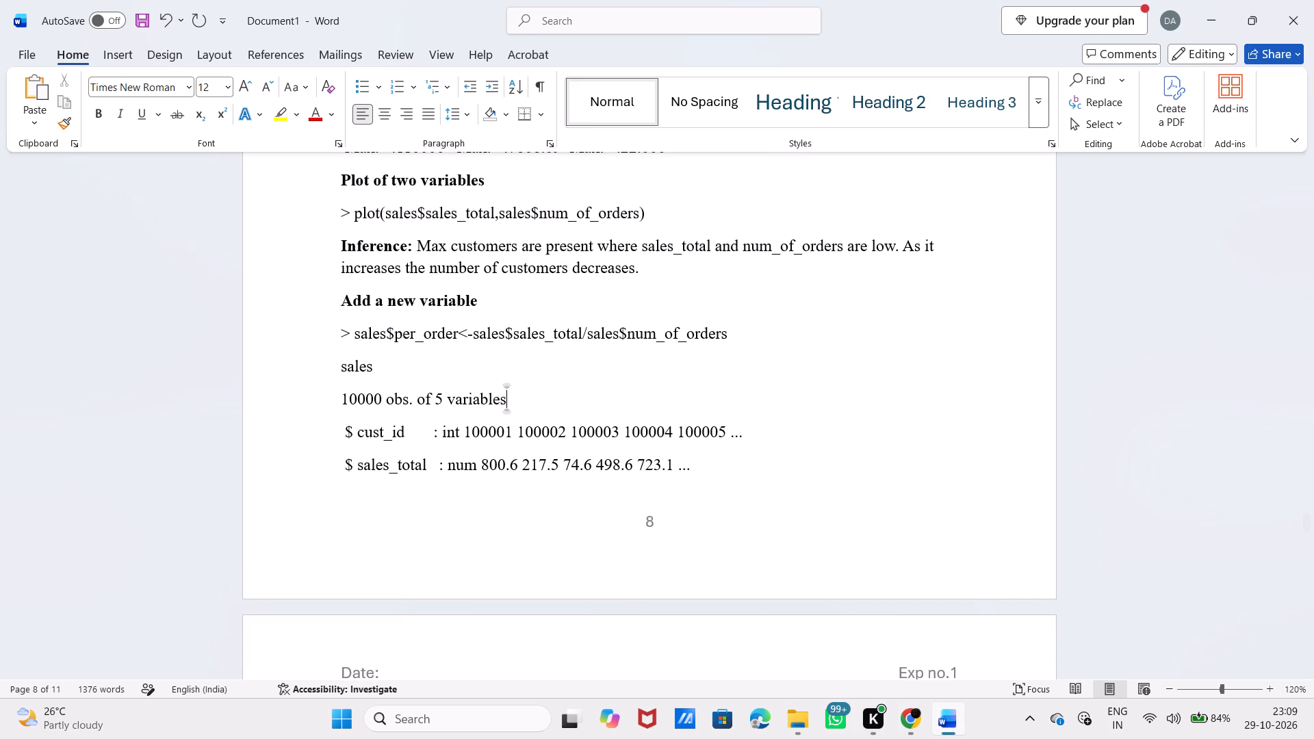
Delete the blank line after "10000 obs. of 6 variables" in the str(sales_table) output under "Datatype conversion".
{"action": "scroll", "coordinate": [385, 439], "scroll_direction": "down", "scroll_amount": 4}
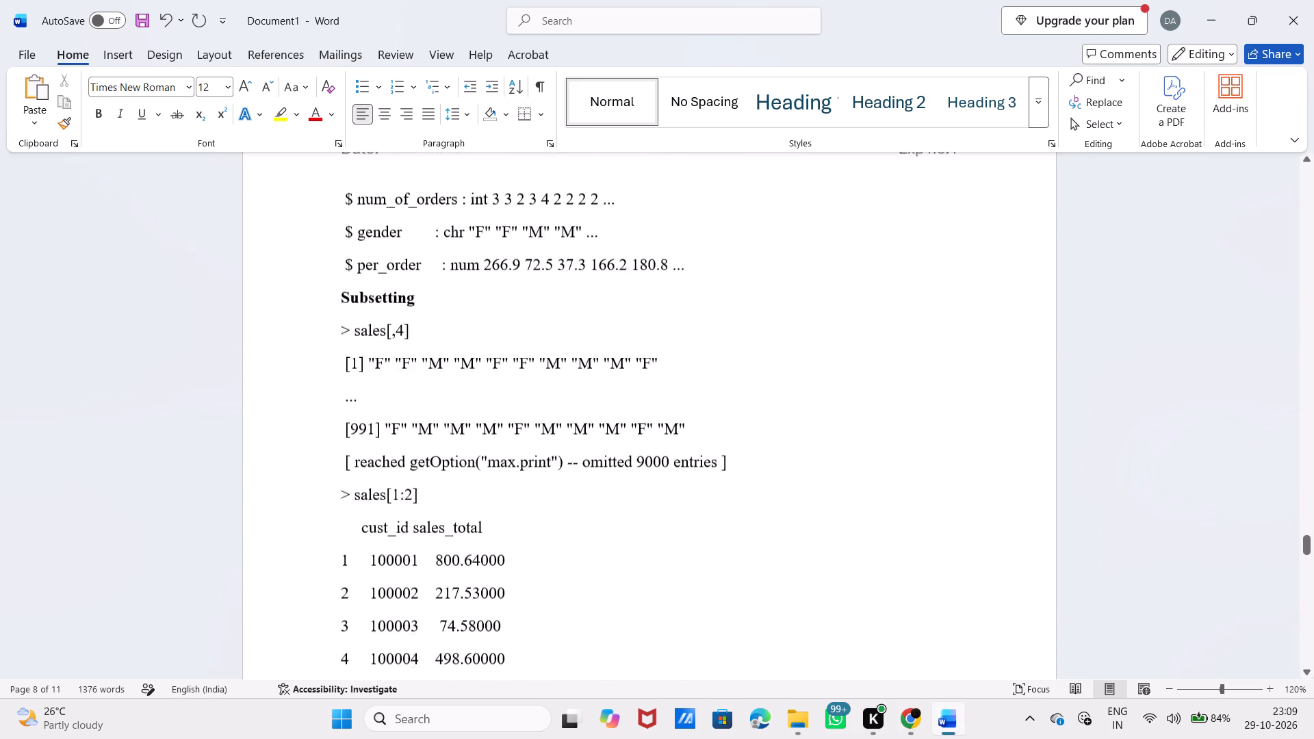
{"action": "scroll", "coordinate": [385, 439], "scroll_direction": "down", "scroll_amount": 1}
{"action": "scroll", "coordinate": [365, 369], "scroll_direction": "down", "scroll_amount": 1}
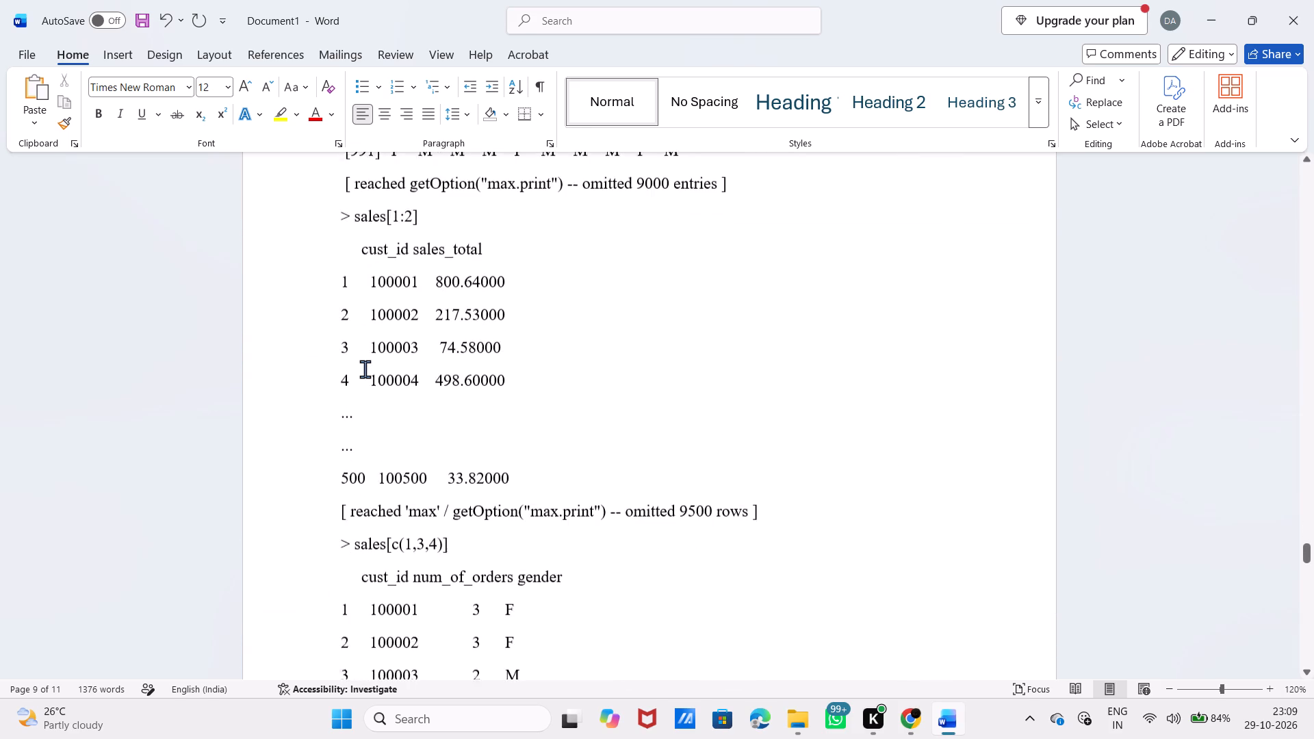
{"action": "scroll", "coordinate": [365, 369], "scroll_direction": "down", "scroll_amount": 2}
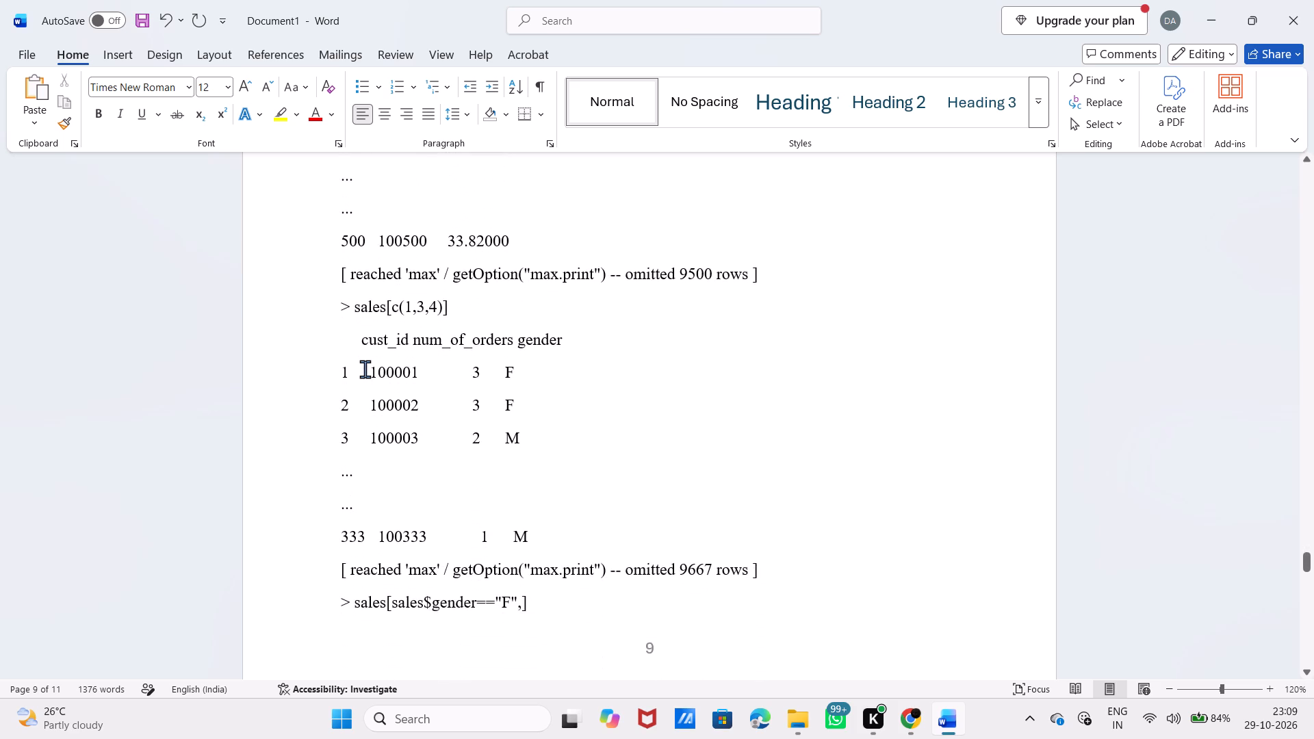
{"action": "scroll", "coordinate": [365, 369], "scroll_direction": "down", "scroll_amount": 5}
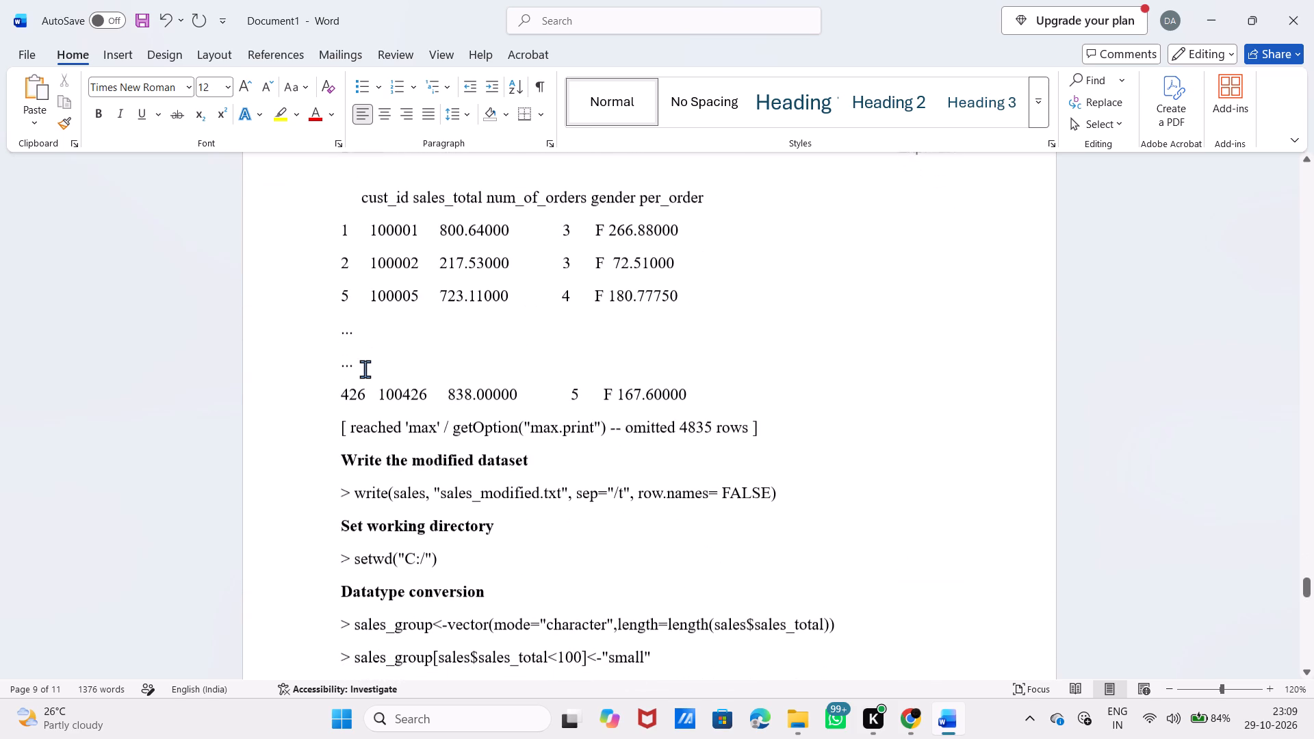
{"action": "scroll", "coordinate": [366, 419], "scroll_direction": "down", "scroll_amount": 2}
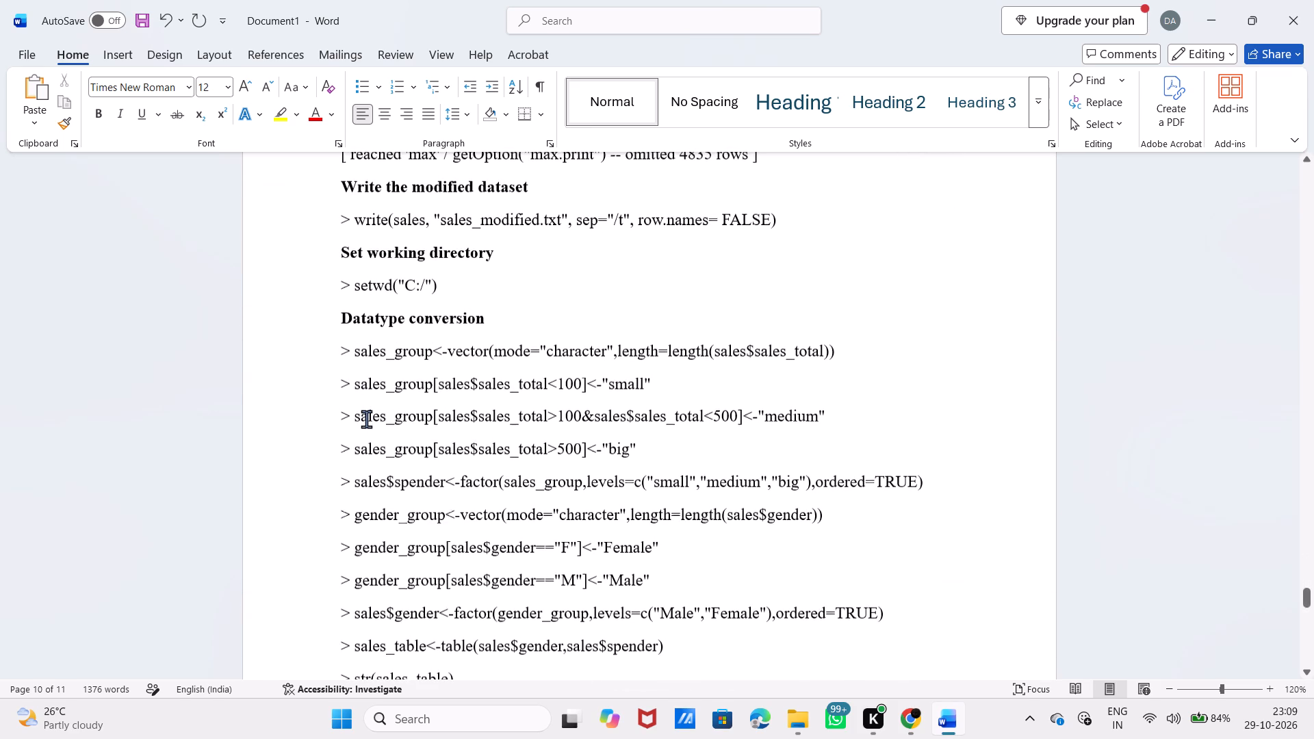
{"action": "scroll", "coordinate": [366, 419], "scroll_direction": "down", "scroll_amount": 1}
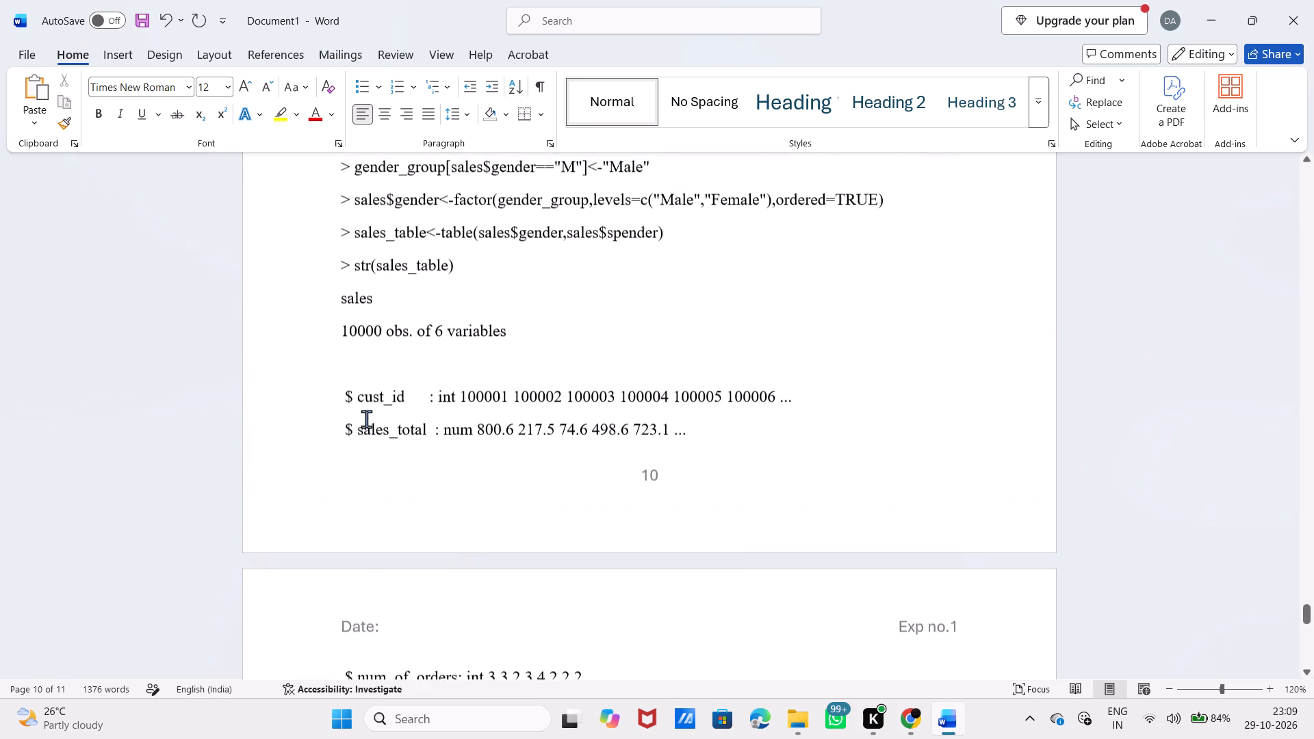
{"action": "left_click", "coordinate": [366, 313]}
{"action": "key", "text": "BackSpace"}
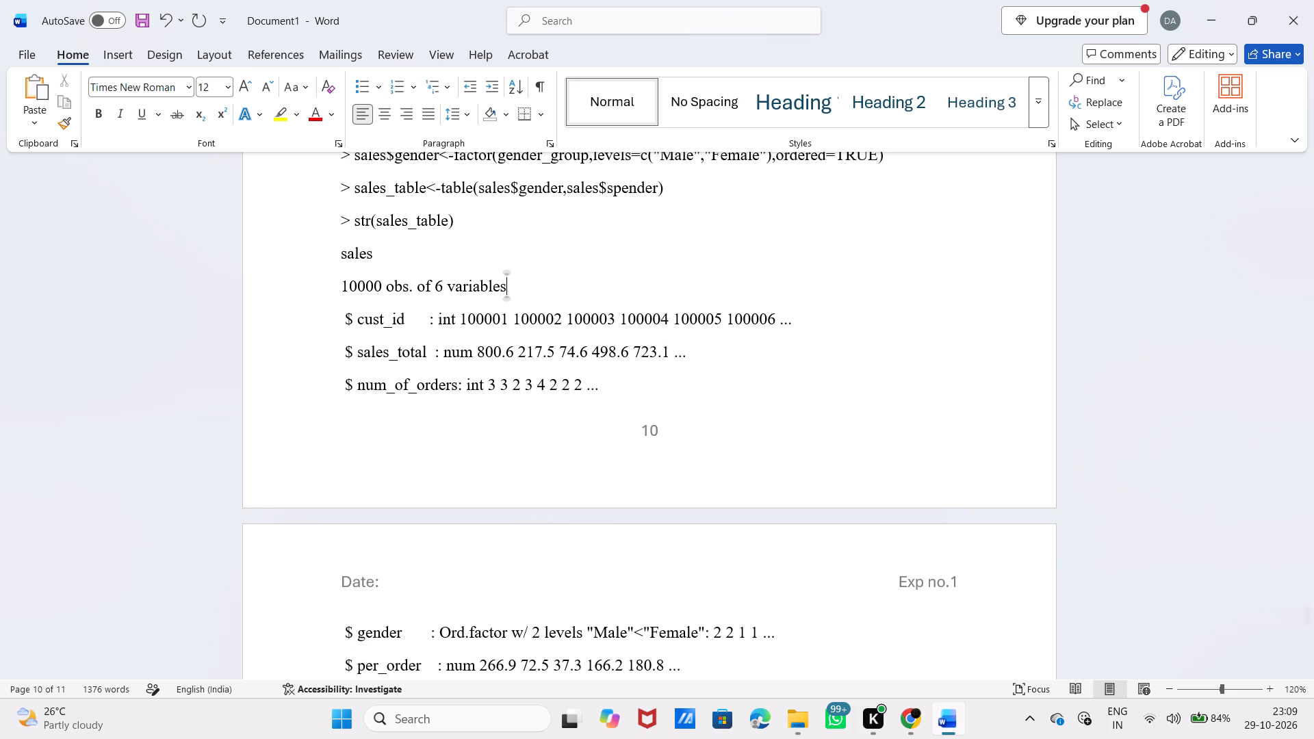
Delete the blank lines directly above and below the "Values" line that follows the $ spender output.
{"action": "scroll", "coordinate": [354, 424], "scroll_direction": "down", "scroll_amount": 1}
{"action": "scroll", "coordinate": [361, 516], "scroll_direction": "down", "scroll_amount": 1}
{"action": "left_click", "coordinate": [357, 489]}
{"action": "key", "text": "BackSpace"}
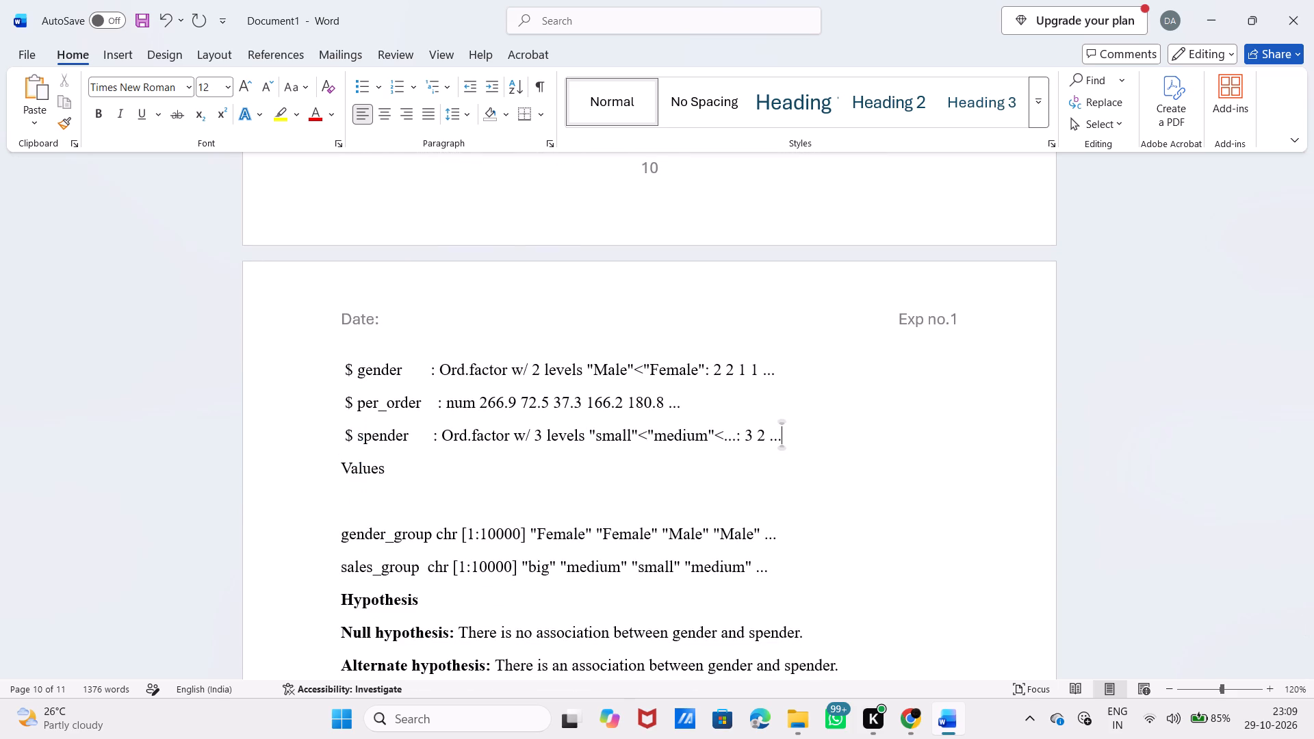
{"action": "left_click", "coordinate": [355, 505]}
{"action": "key", "text": "BackSpace"}
Remove the "Values" line between the $ spender and gender_group output lines.
{"action": "scroll", "coordinate": [355, 505], "scroll_direction": "down", "scroll_amount": 1}
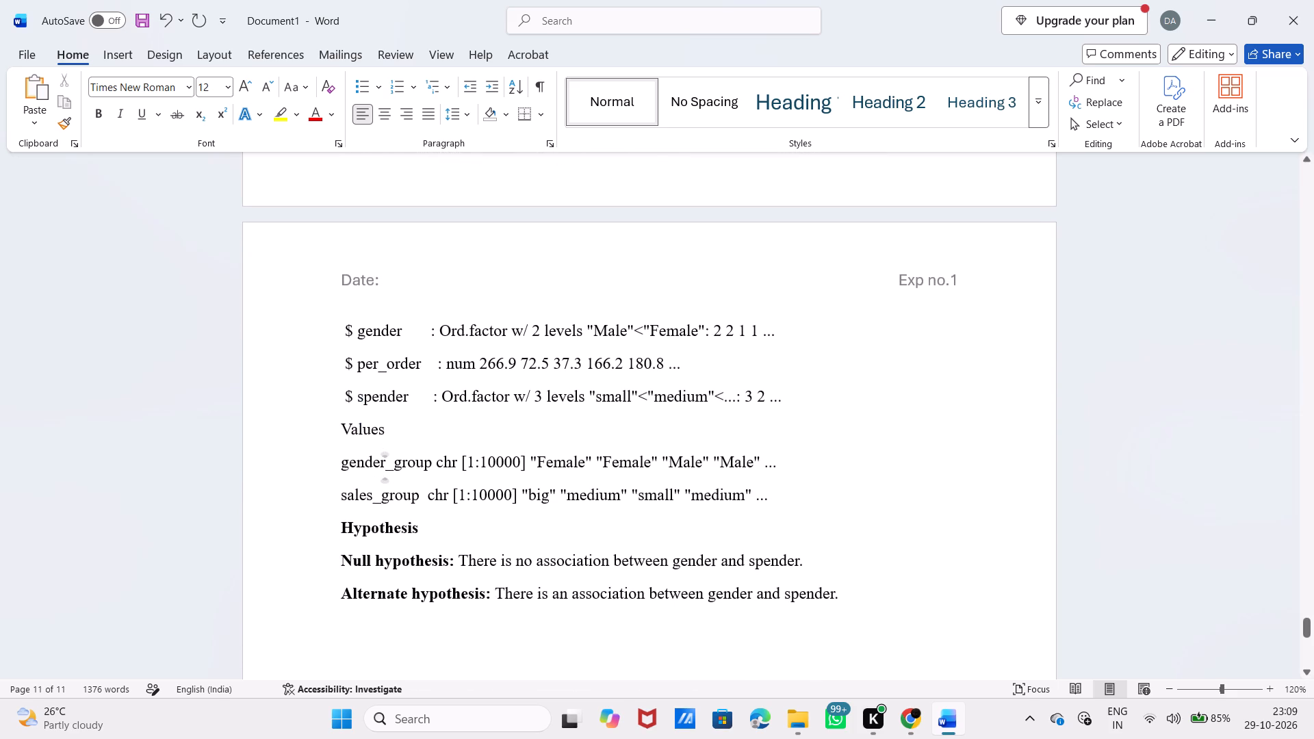
{"action": "scroll", "coordinate": [355, 505], "scroll_direction": "down", "scroll_amount": 1}
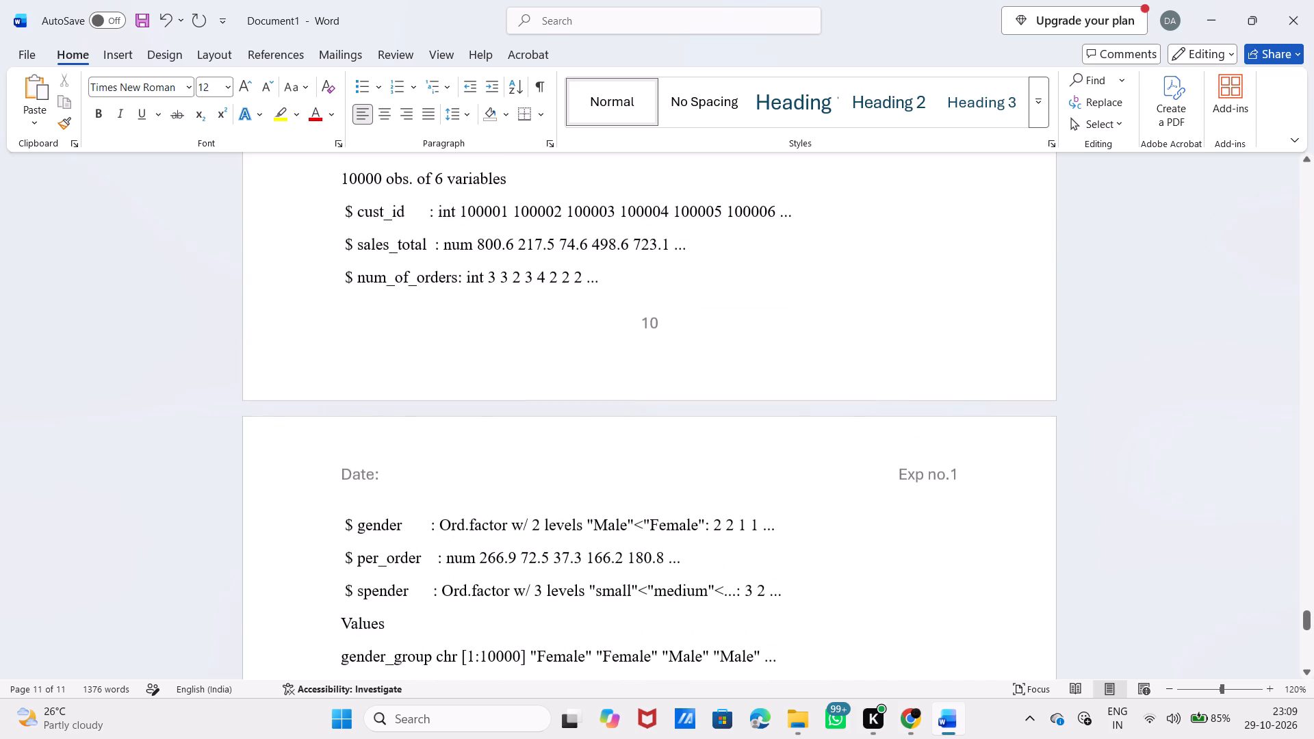
{"action": "scroll", "coordinate": [355, 505], "scroll_direction": "down", "scroll_amount": 1}
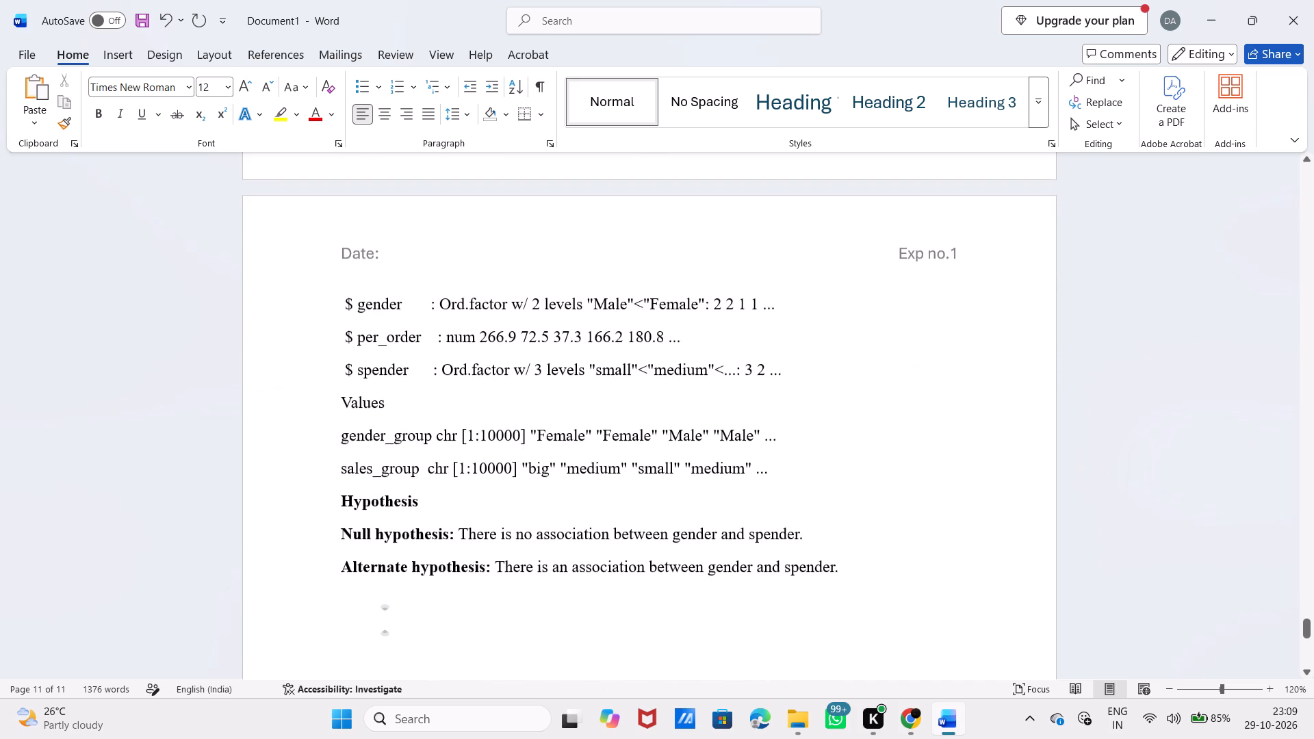
{"action": "scroll", "coordinate": [355, 505], "scroll_direction": "down", "scroll_amount": 1}
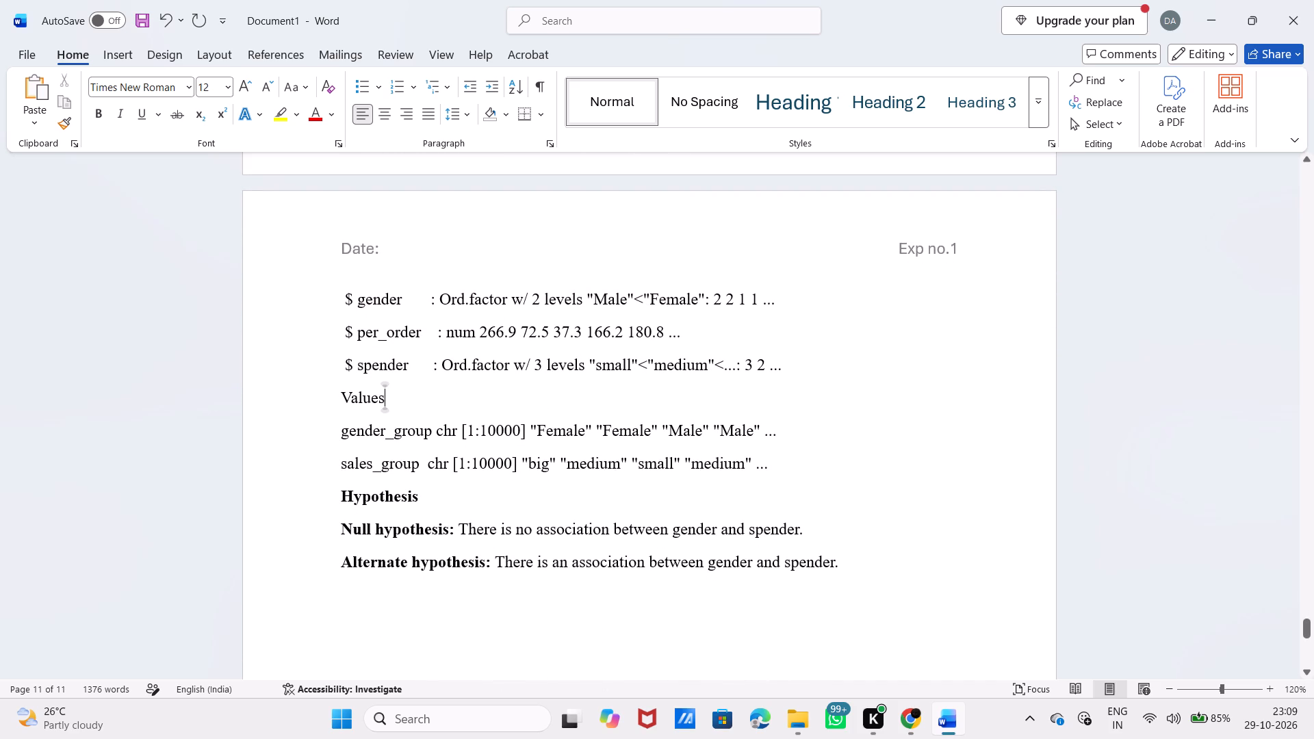
{"action": "key", "text": "BackSpace"}
{"action": "key", "text": "BackSpace"}
{"action": "key", "text": "BackSpace"}
{"action": "key", "text": "BackSpace"}
{"action": "key", "text": "BackSpace"}
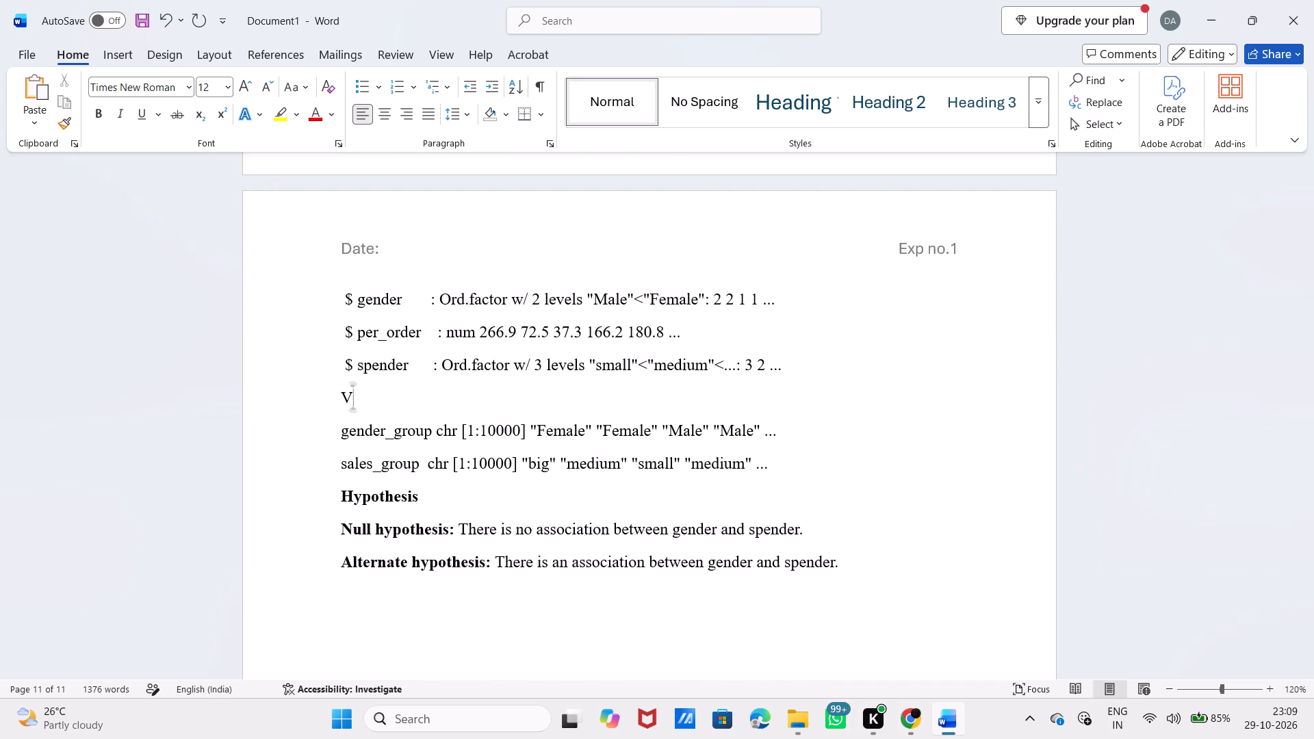
{"action": "key", "text": "BackSpace"}
{"action": "key", "text": "BackSpace"}
Insert a blank line between the sales_group output line and the "Hypothesis" heading.
{"action": "scroll", "coordinate": [357, 545], "scroll_direction": "down", "scroll_amount": 1}
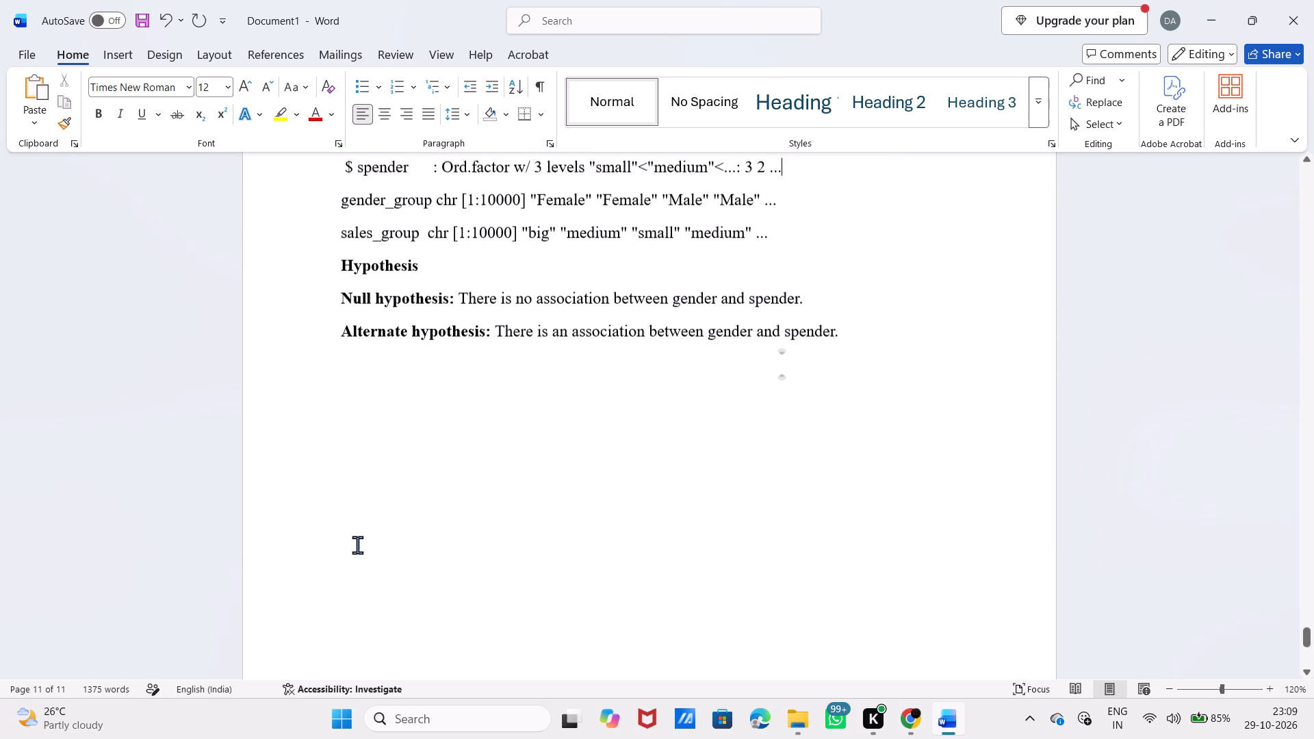
{"action": "scroll", "coordinate": [357, 545], "scroll_direction": "down", "scroll_amount": 1}
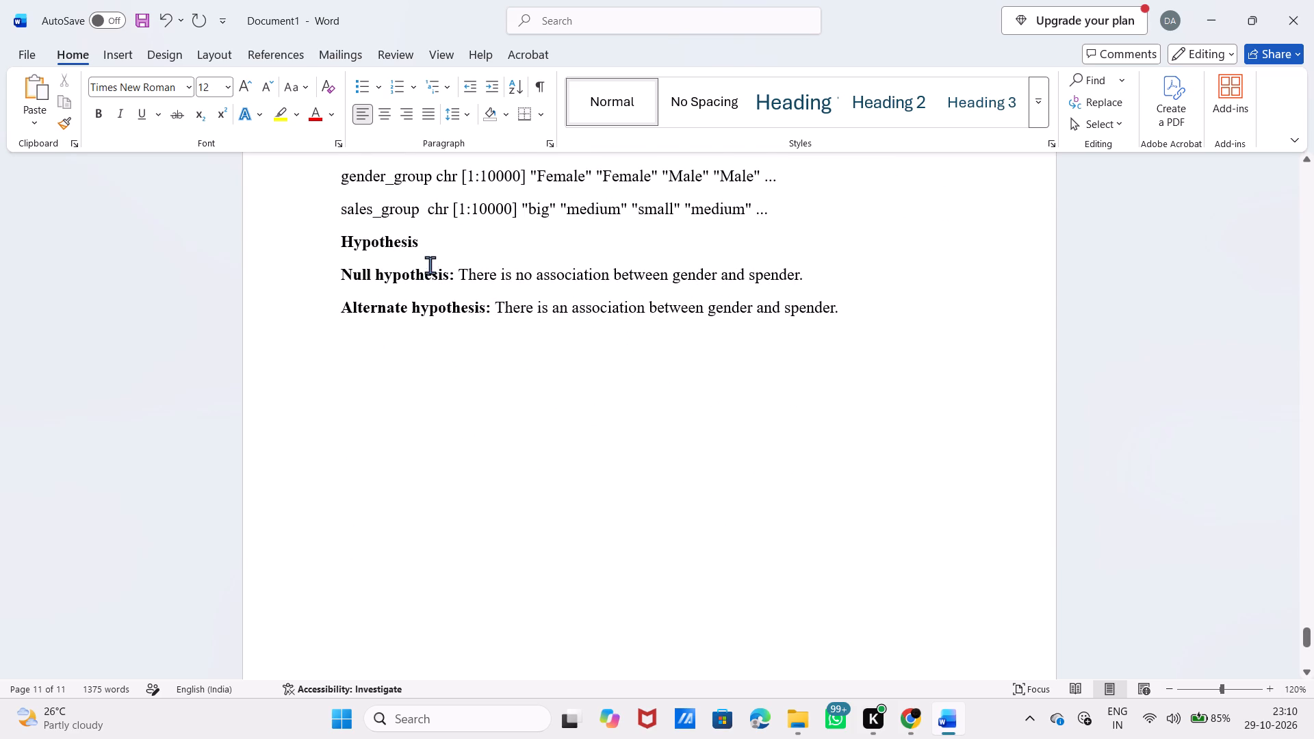
{"action": "left_click", "coordinate": [397, 228]}
{"action": "key", "text": "Down"}
{"action": "left_click", "coordinate": [780, 210]}
{"action": "key", "text": "Return"}
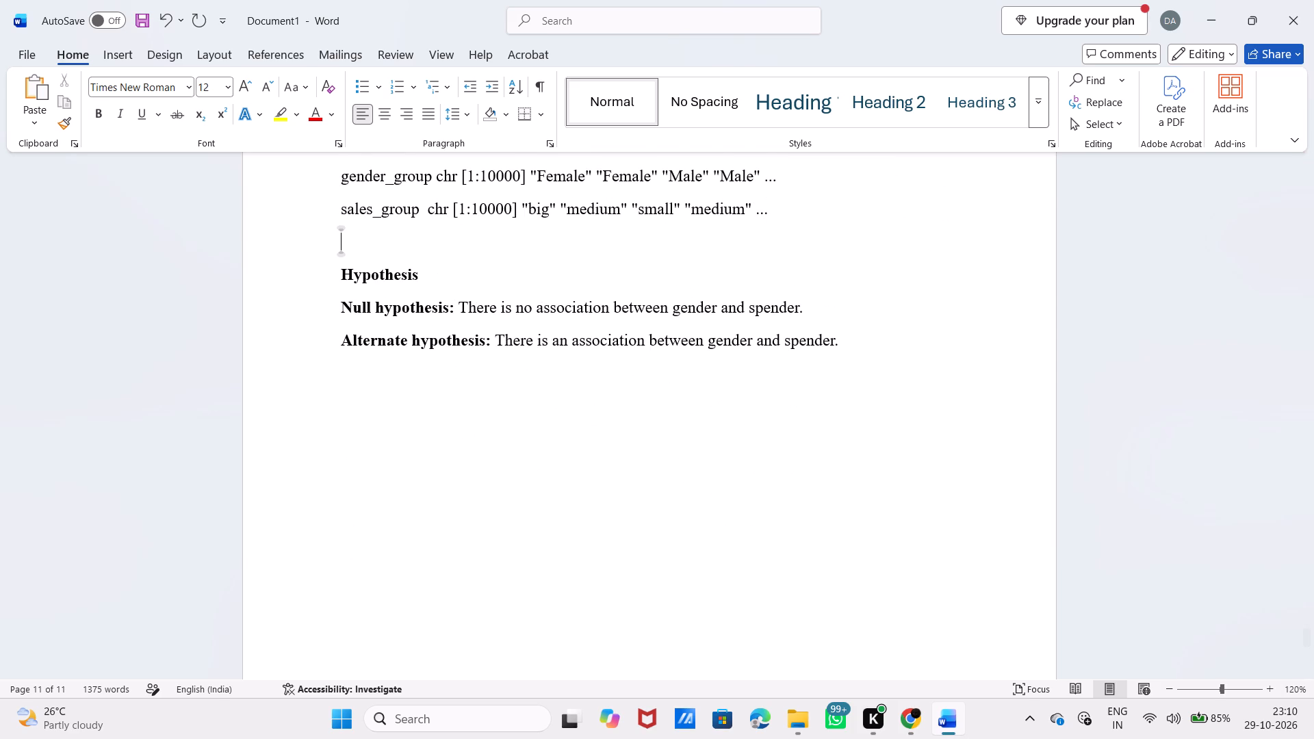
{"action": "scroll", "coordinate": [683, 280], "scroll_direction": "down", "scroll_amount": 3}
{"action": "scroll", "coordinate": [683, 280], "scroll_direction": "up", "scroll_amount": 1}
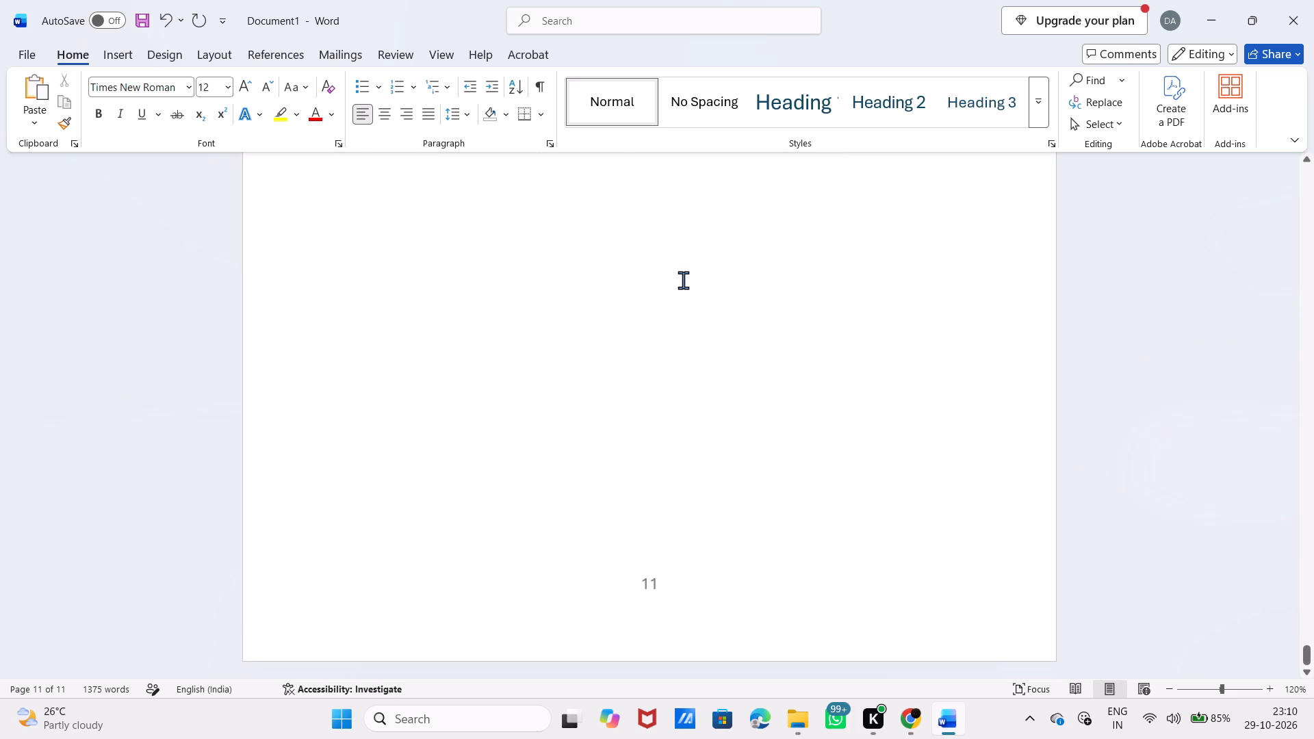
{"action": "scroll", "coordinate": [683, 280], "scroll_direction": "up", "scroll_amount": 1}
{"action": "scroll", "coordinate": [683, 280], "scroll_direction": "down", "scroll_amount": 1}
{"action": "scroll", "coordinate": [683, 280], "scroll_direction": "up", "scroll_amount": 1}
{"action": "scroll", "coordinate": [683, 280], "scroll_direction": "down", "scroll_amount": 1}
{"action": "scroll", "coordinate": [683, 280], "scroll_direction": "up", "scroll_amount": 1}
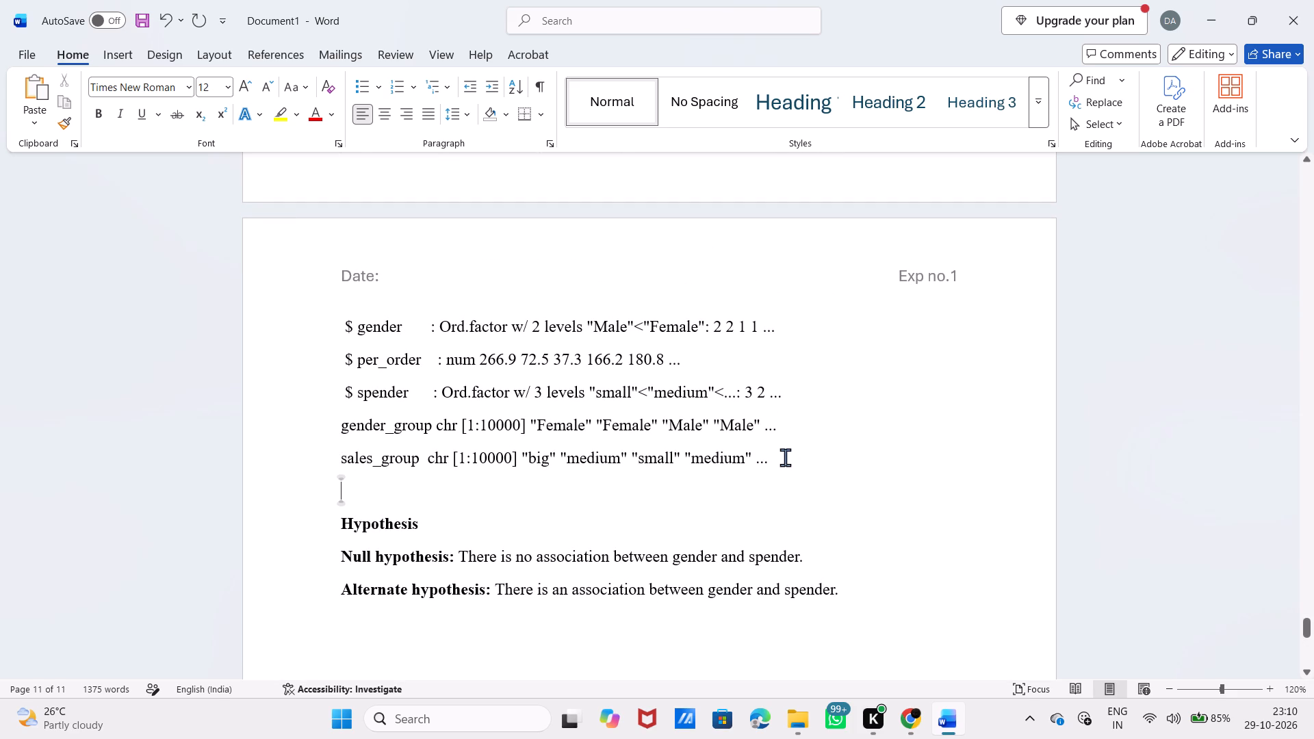